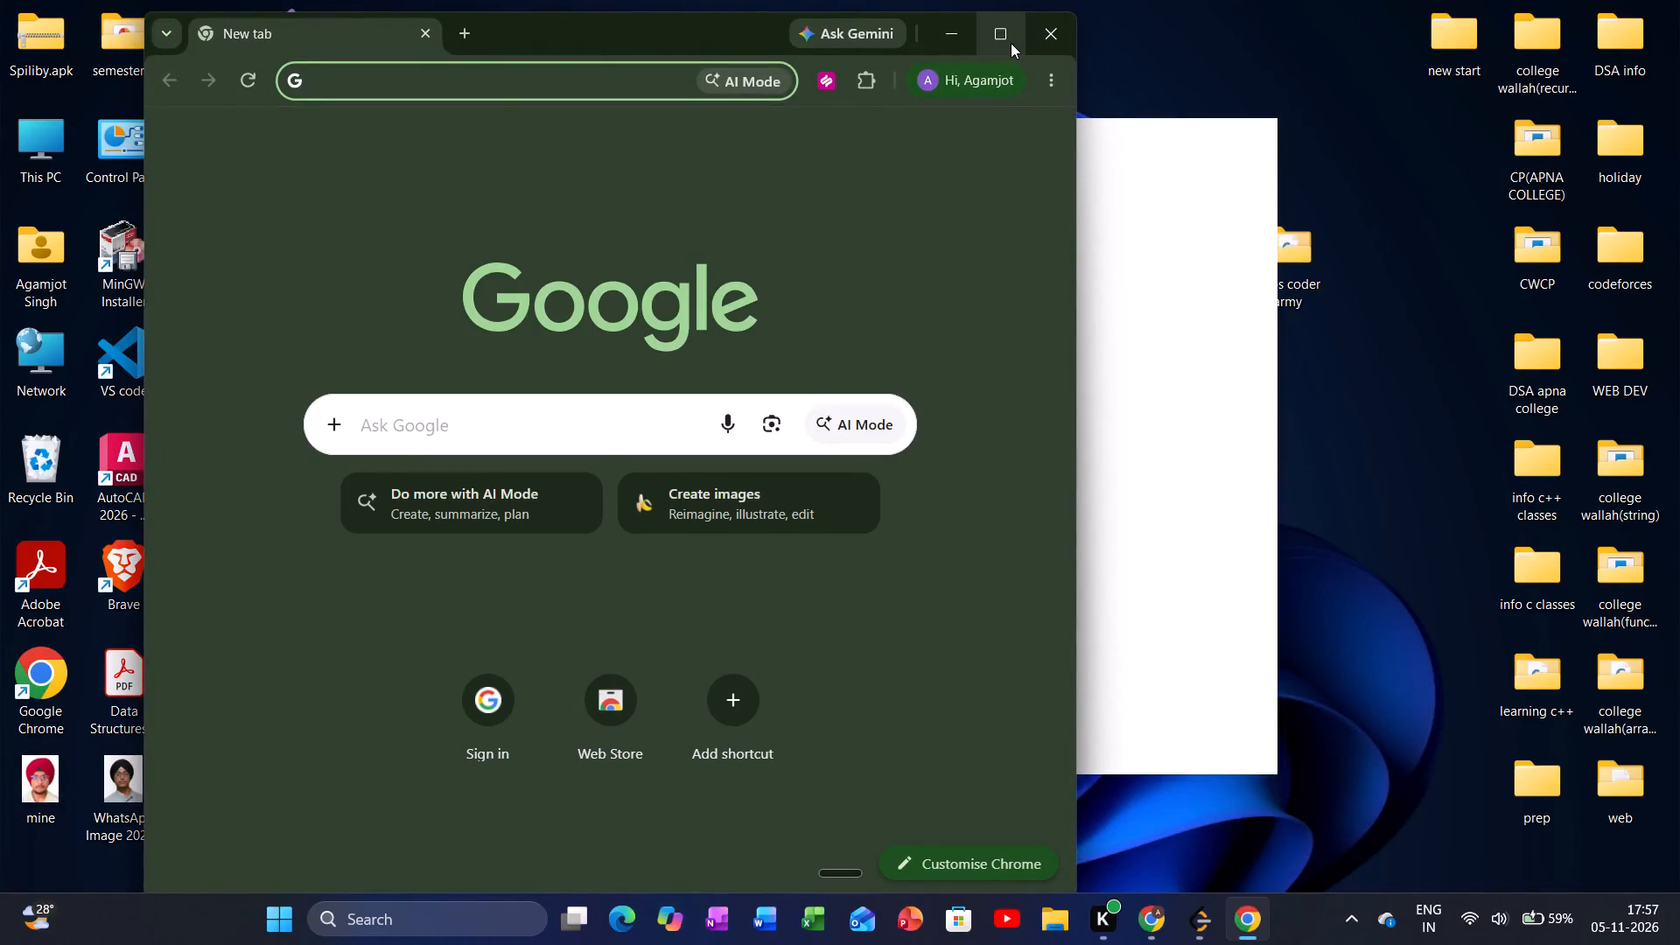
Maximize the browser window and open the KSHITIJ Corporate 1st years (Responses) spreadsheet from the Google Drive suggestions.
click(1010, 42)
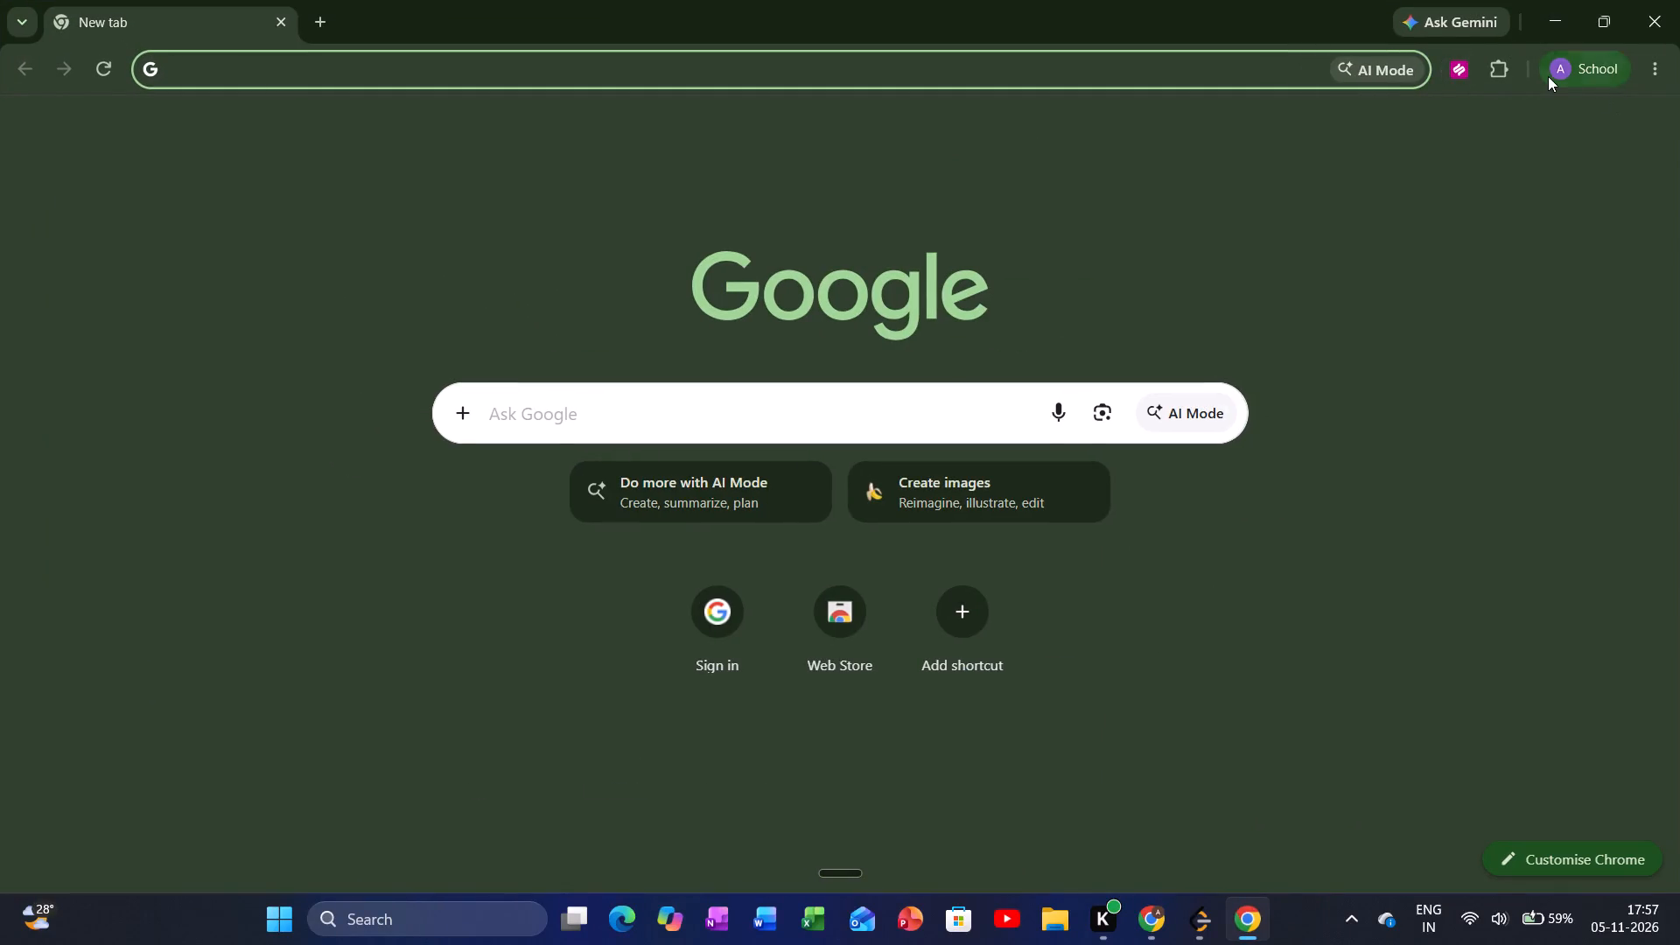
click(1548, 76)
click(1548, 76)
click(1587, 87)
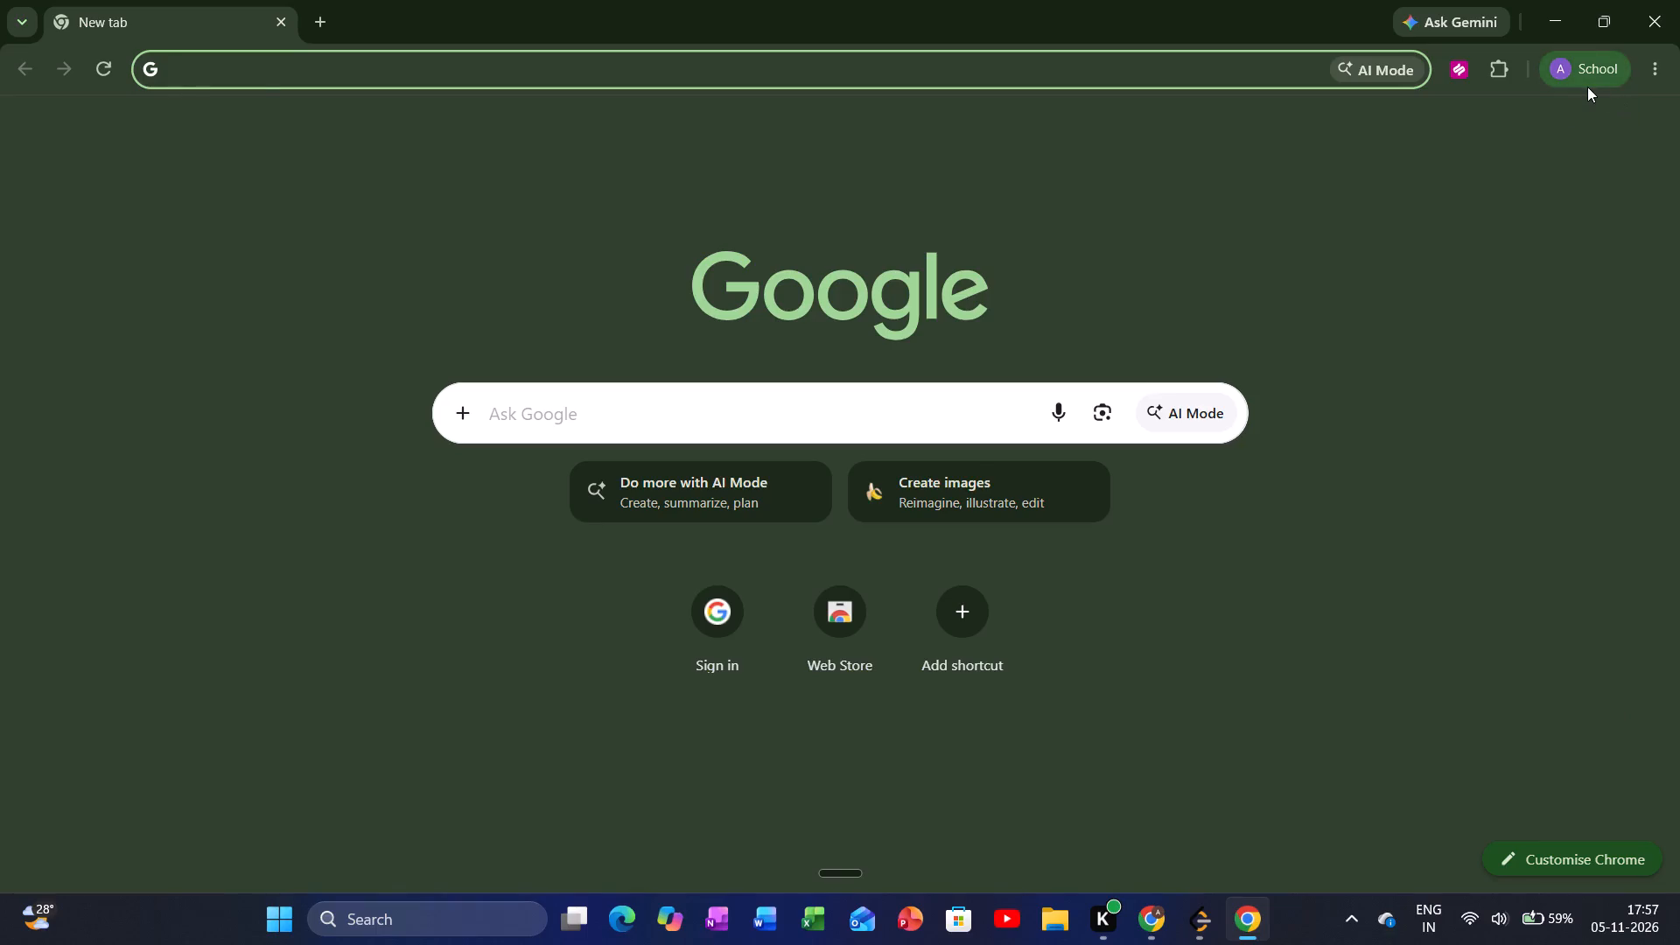
click(1587, 87)
click(1614, 182)
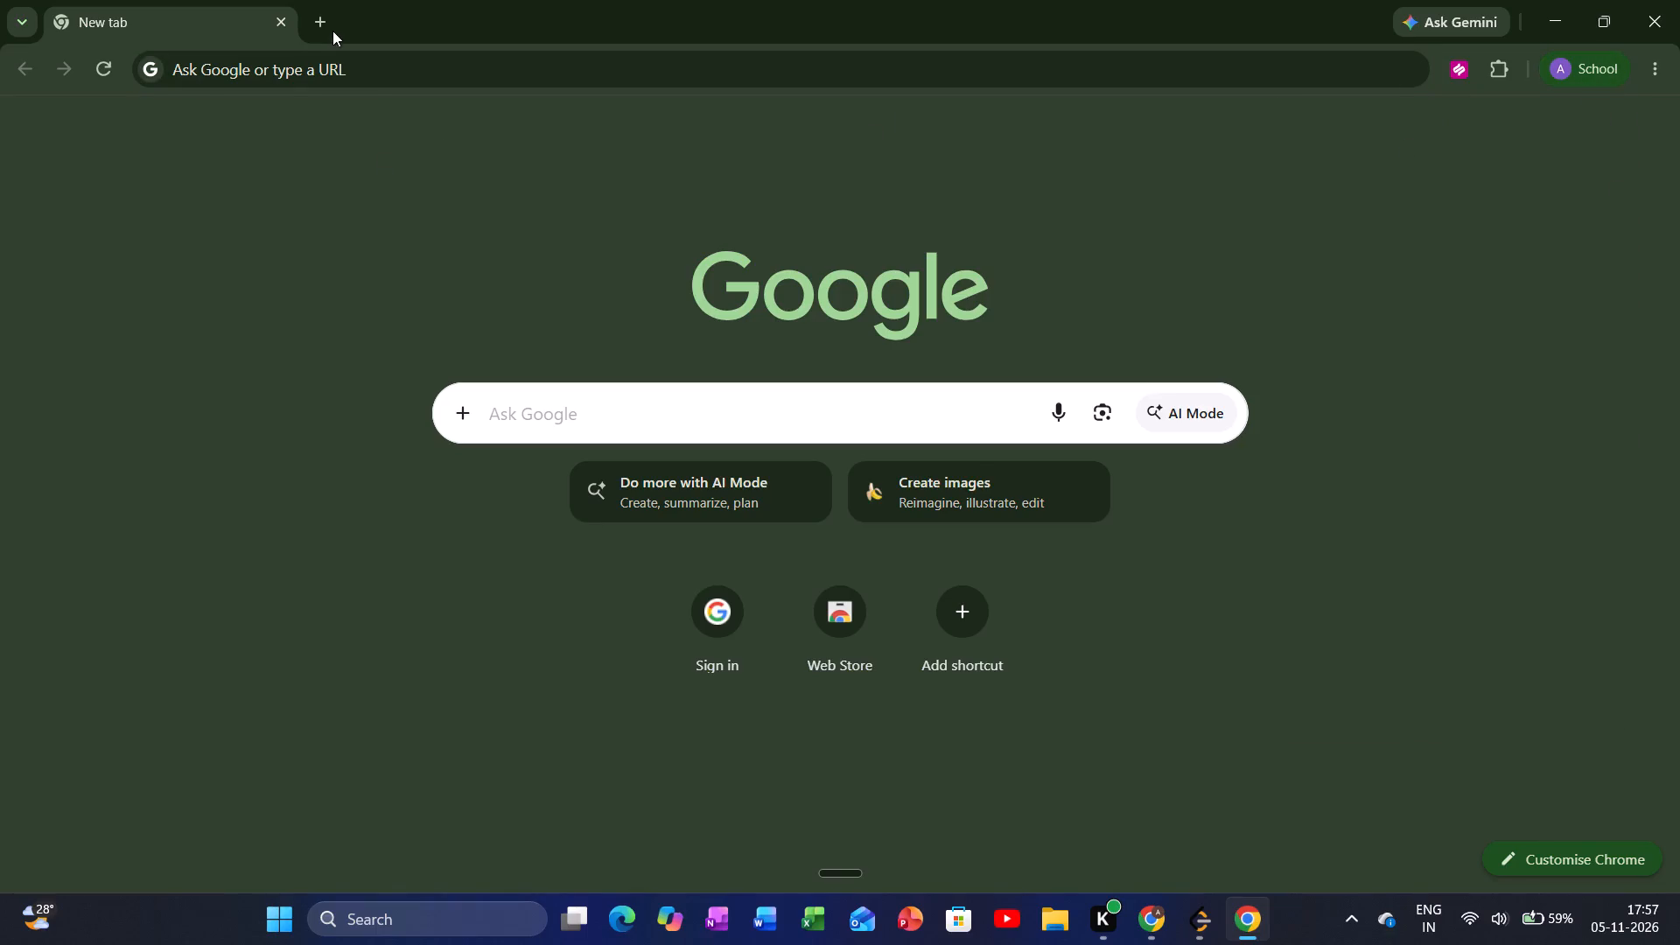
click(306, 27)
click(282, 21)
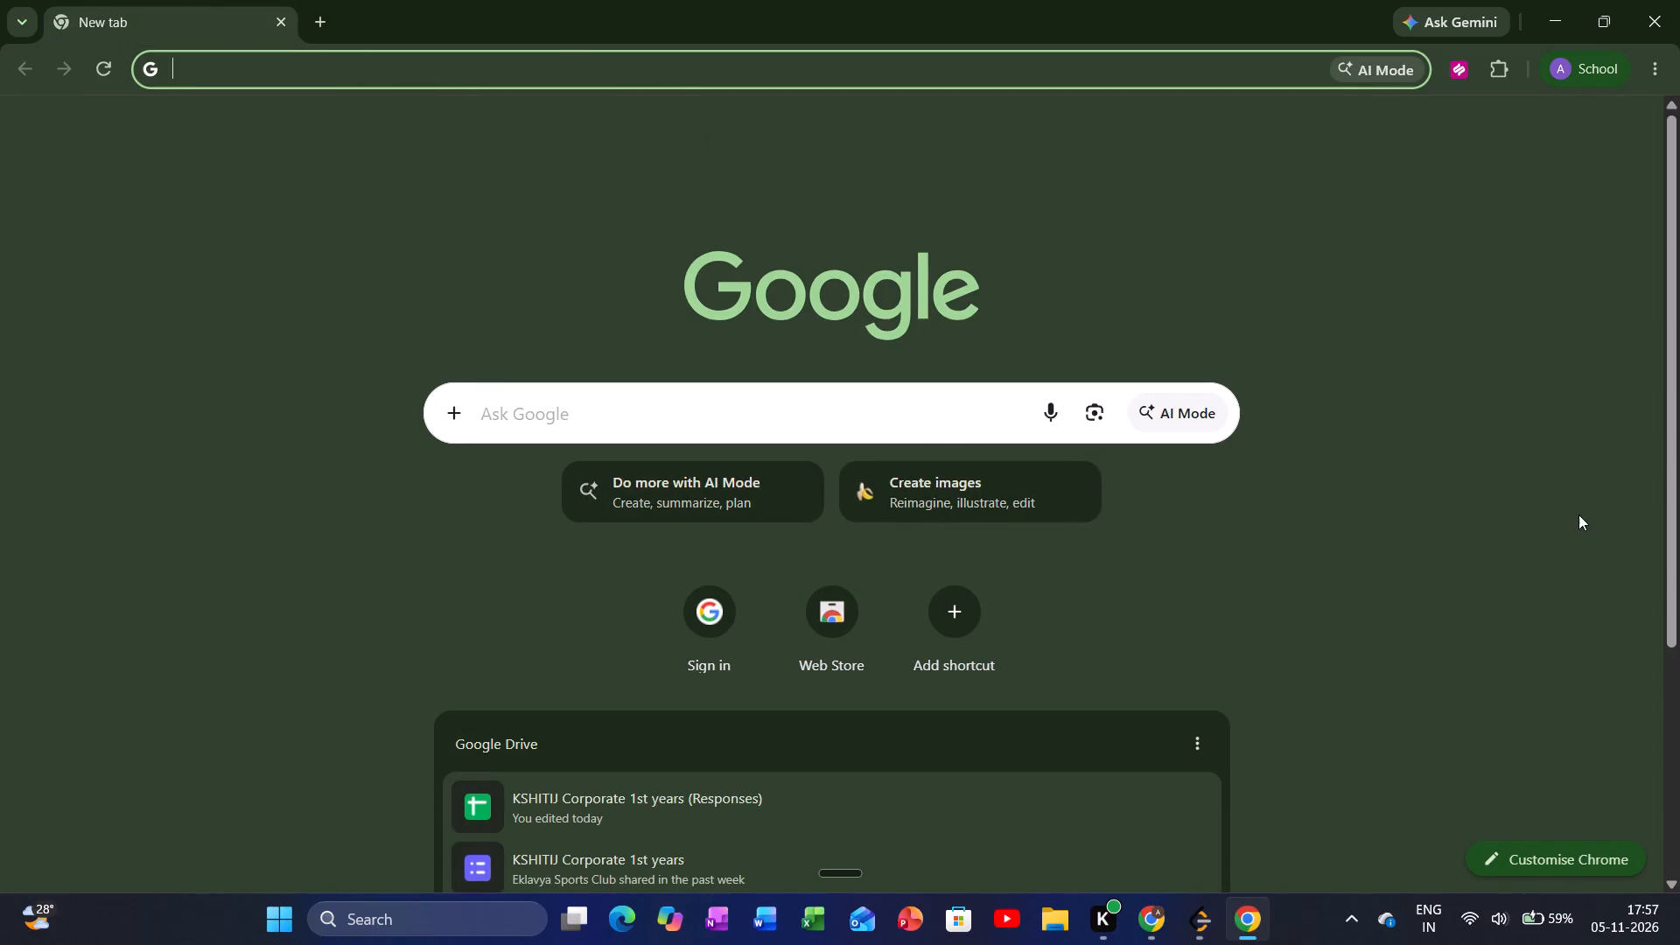
click(1047, 797)
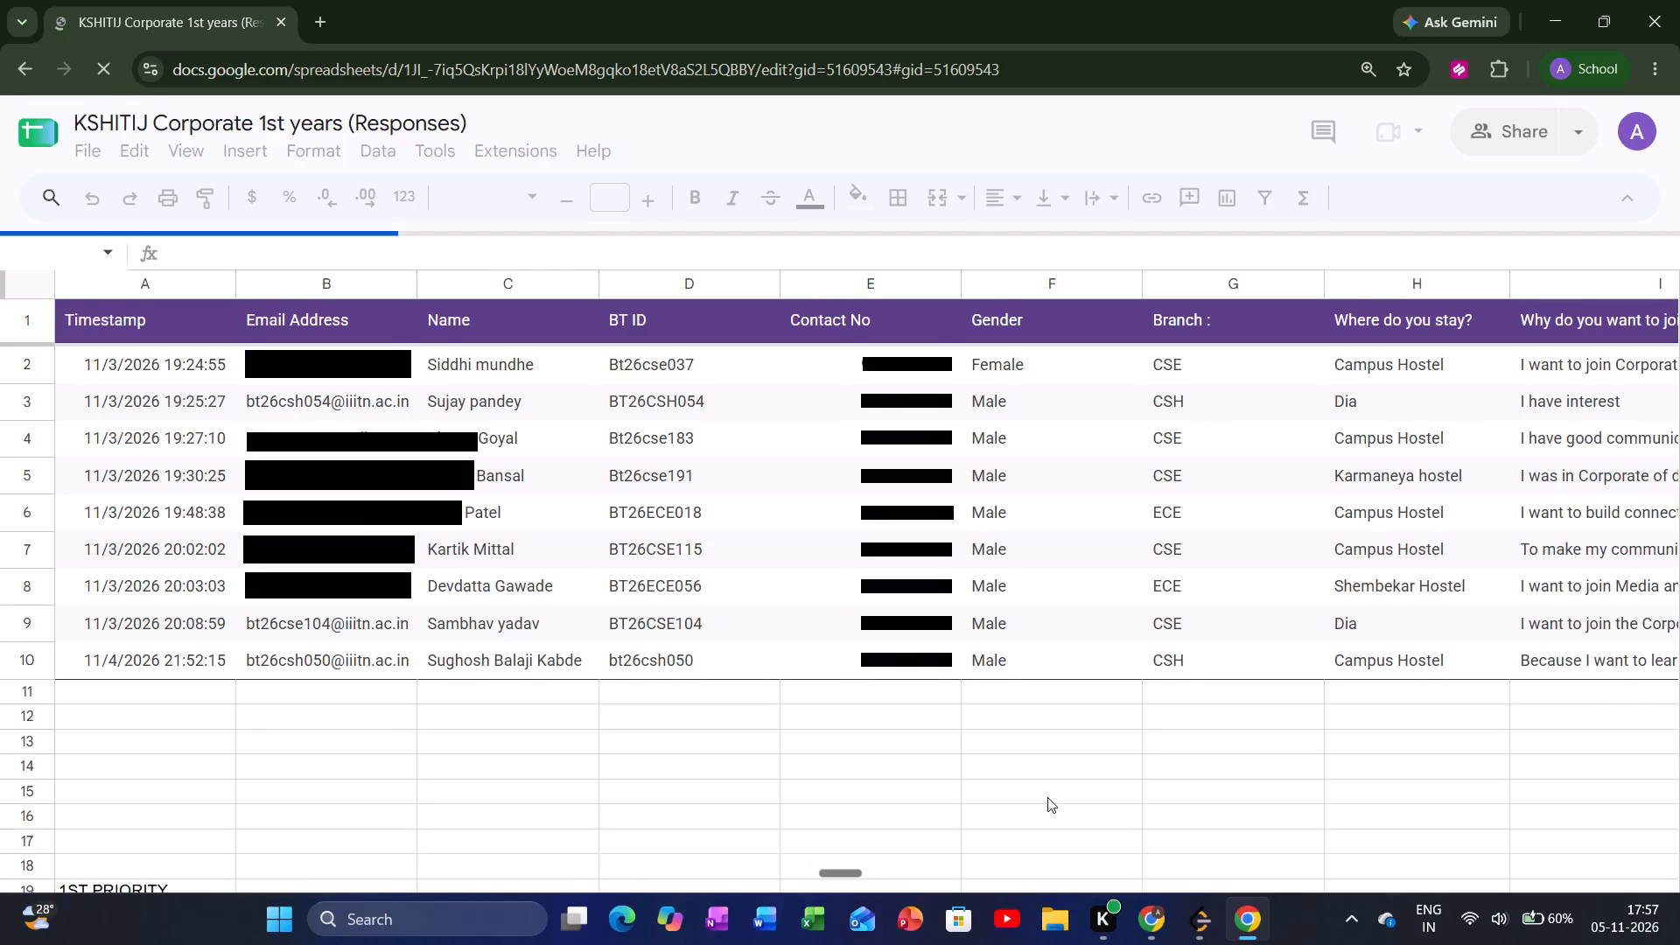
Duplicate the Form Responses 1 sheet within the spreadsheet.
scroll(1047, 797, down, 3)
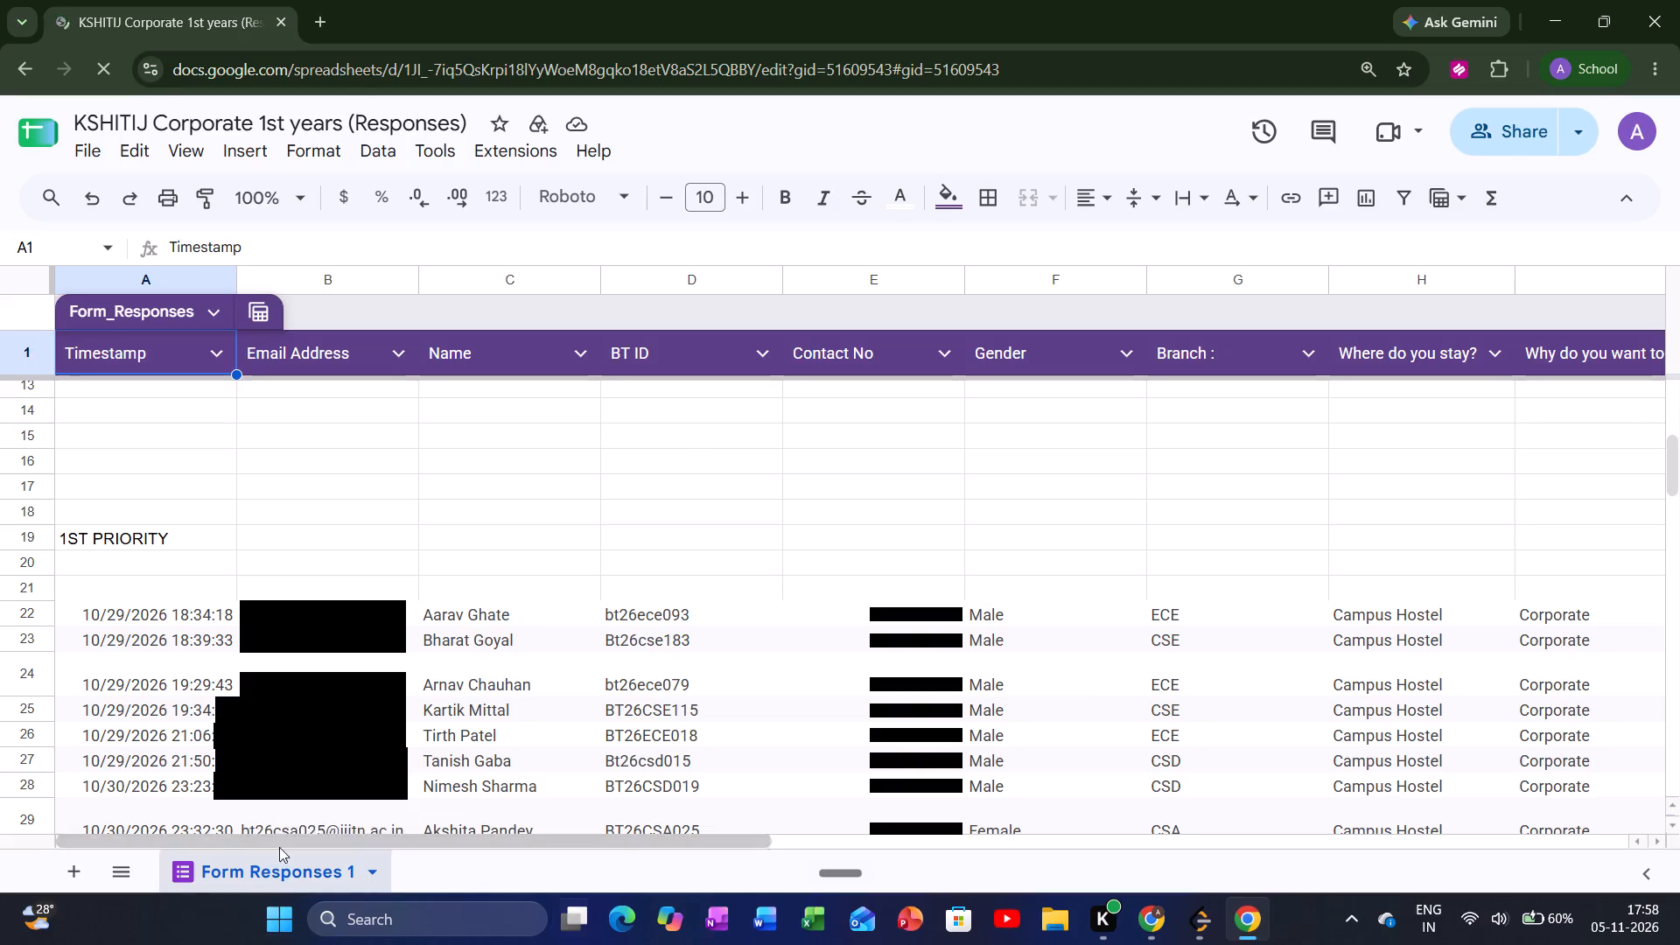
right_click(275, 869)
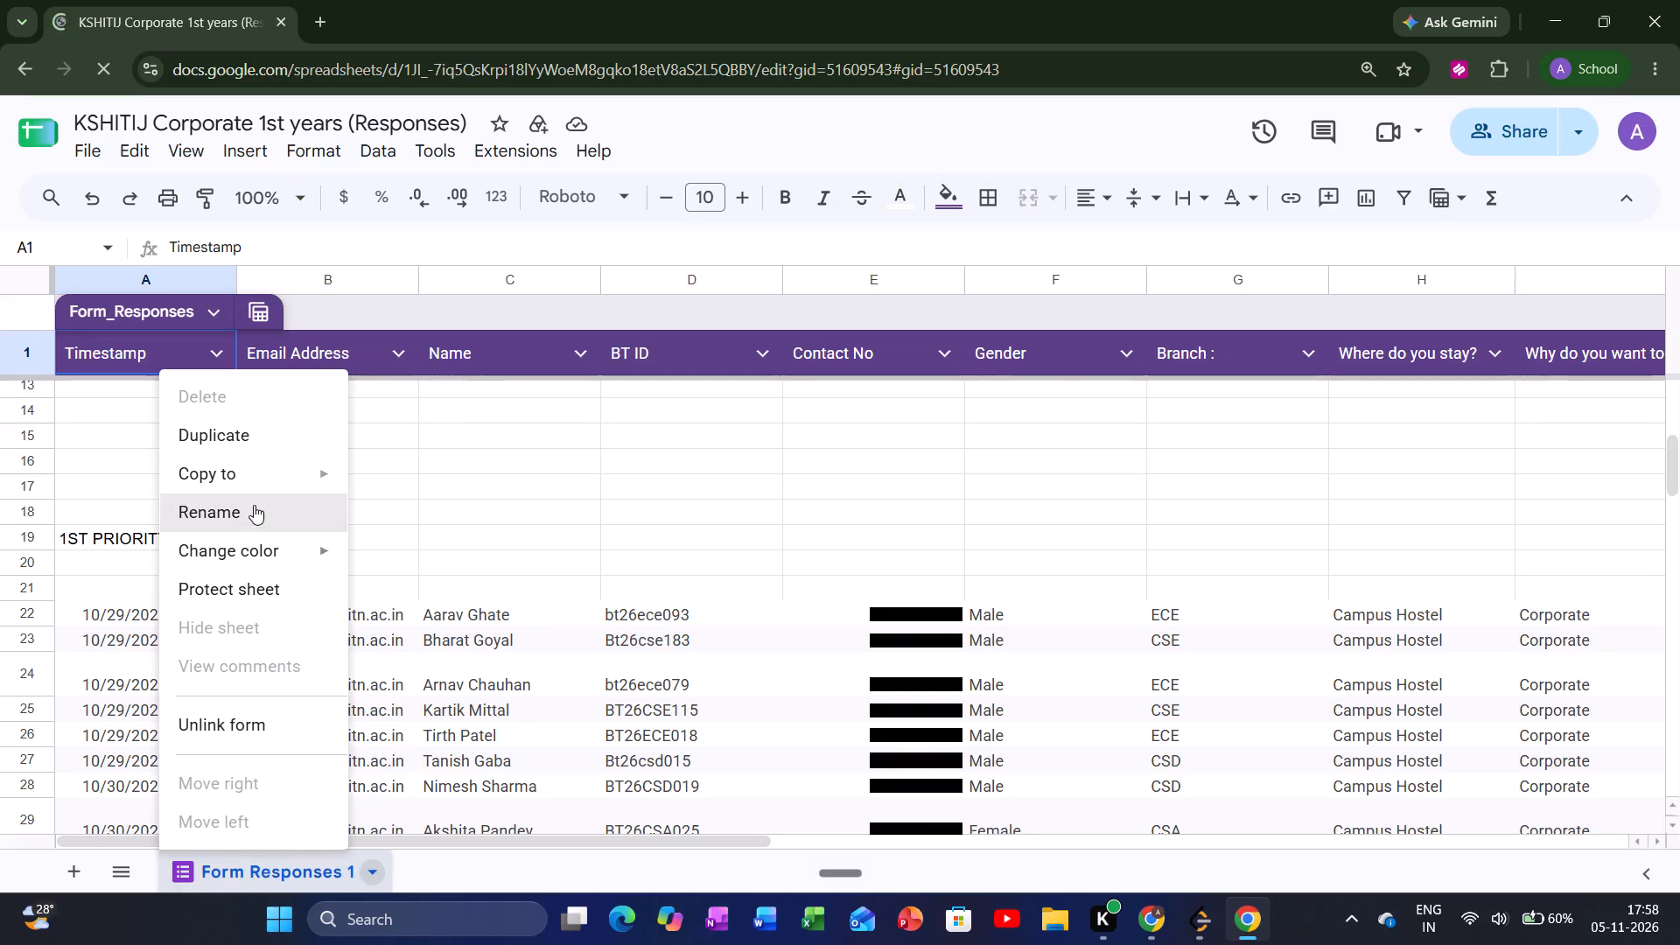
click(283, 429)
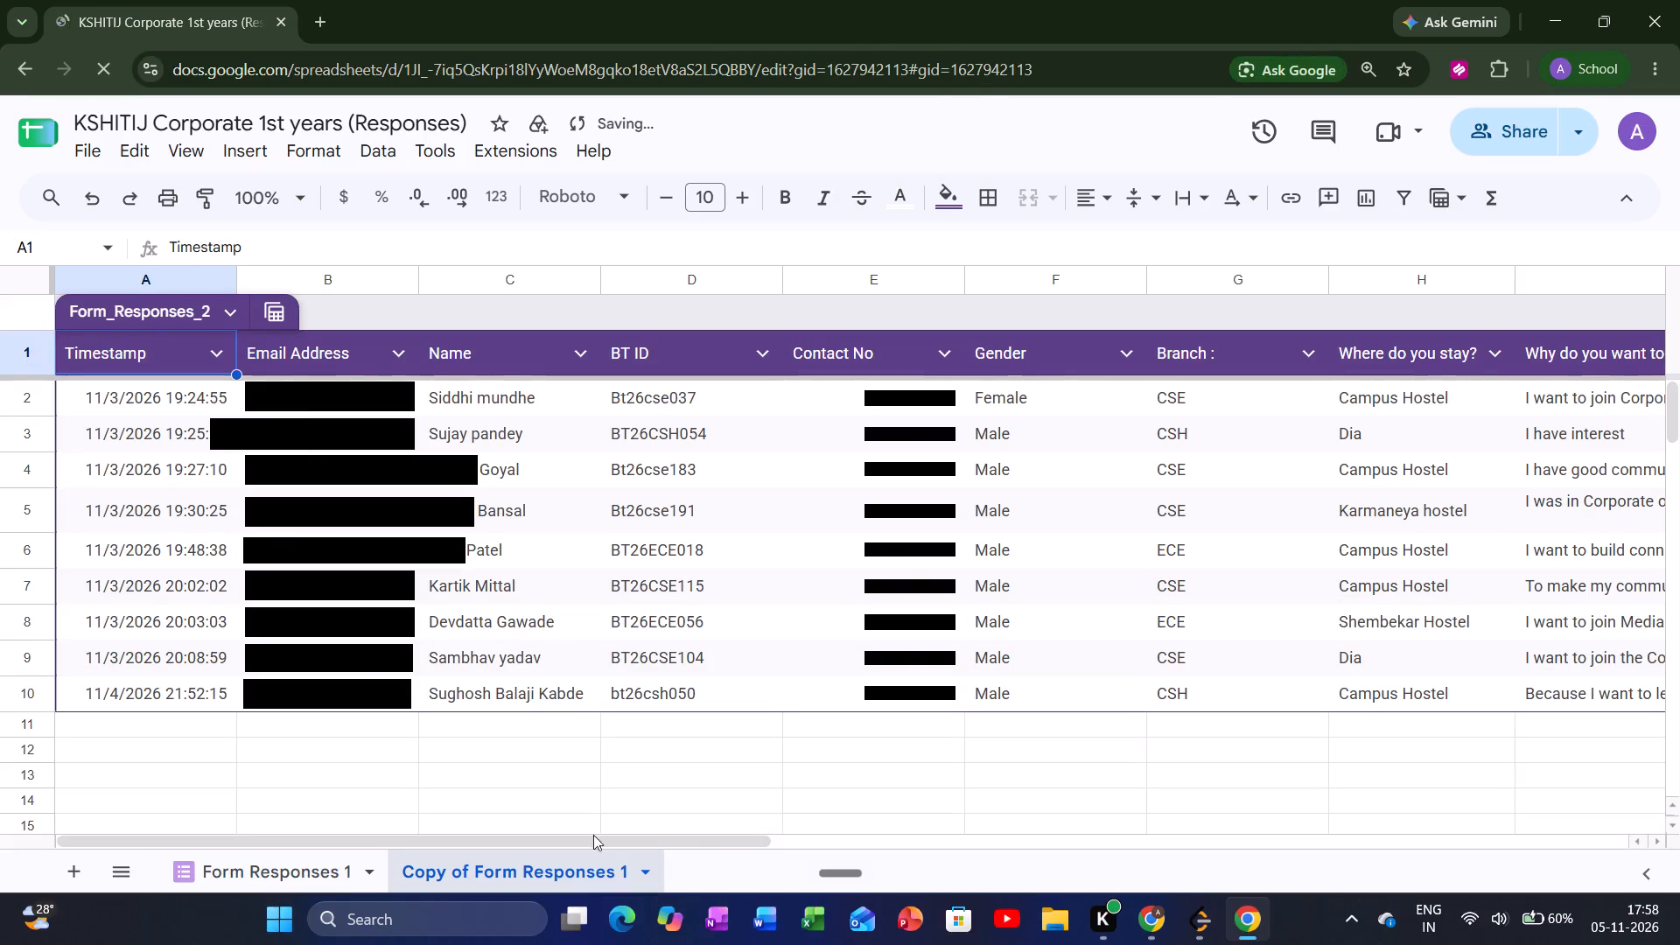
Examine the applicants' details and answers across all columns of the duplicated sheet.
scroll(470, 381, up, 1)
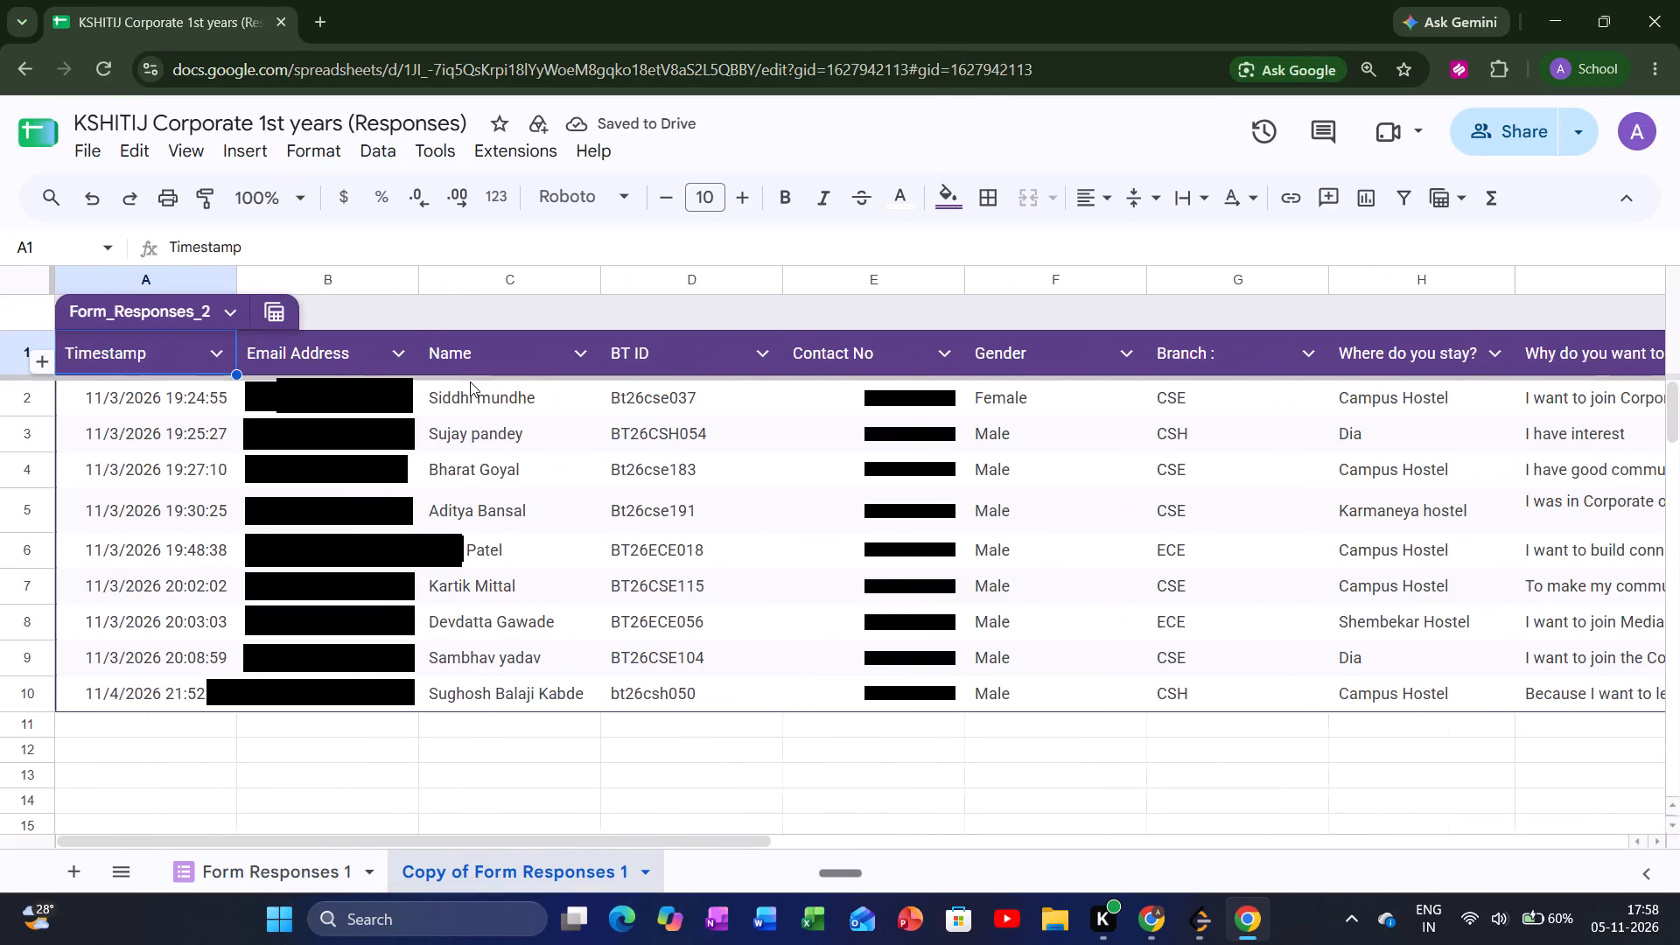
scroll(470, 381, up, 1)
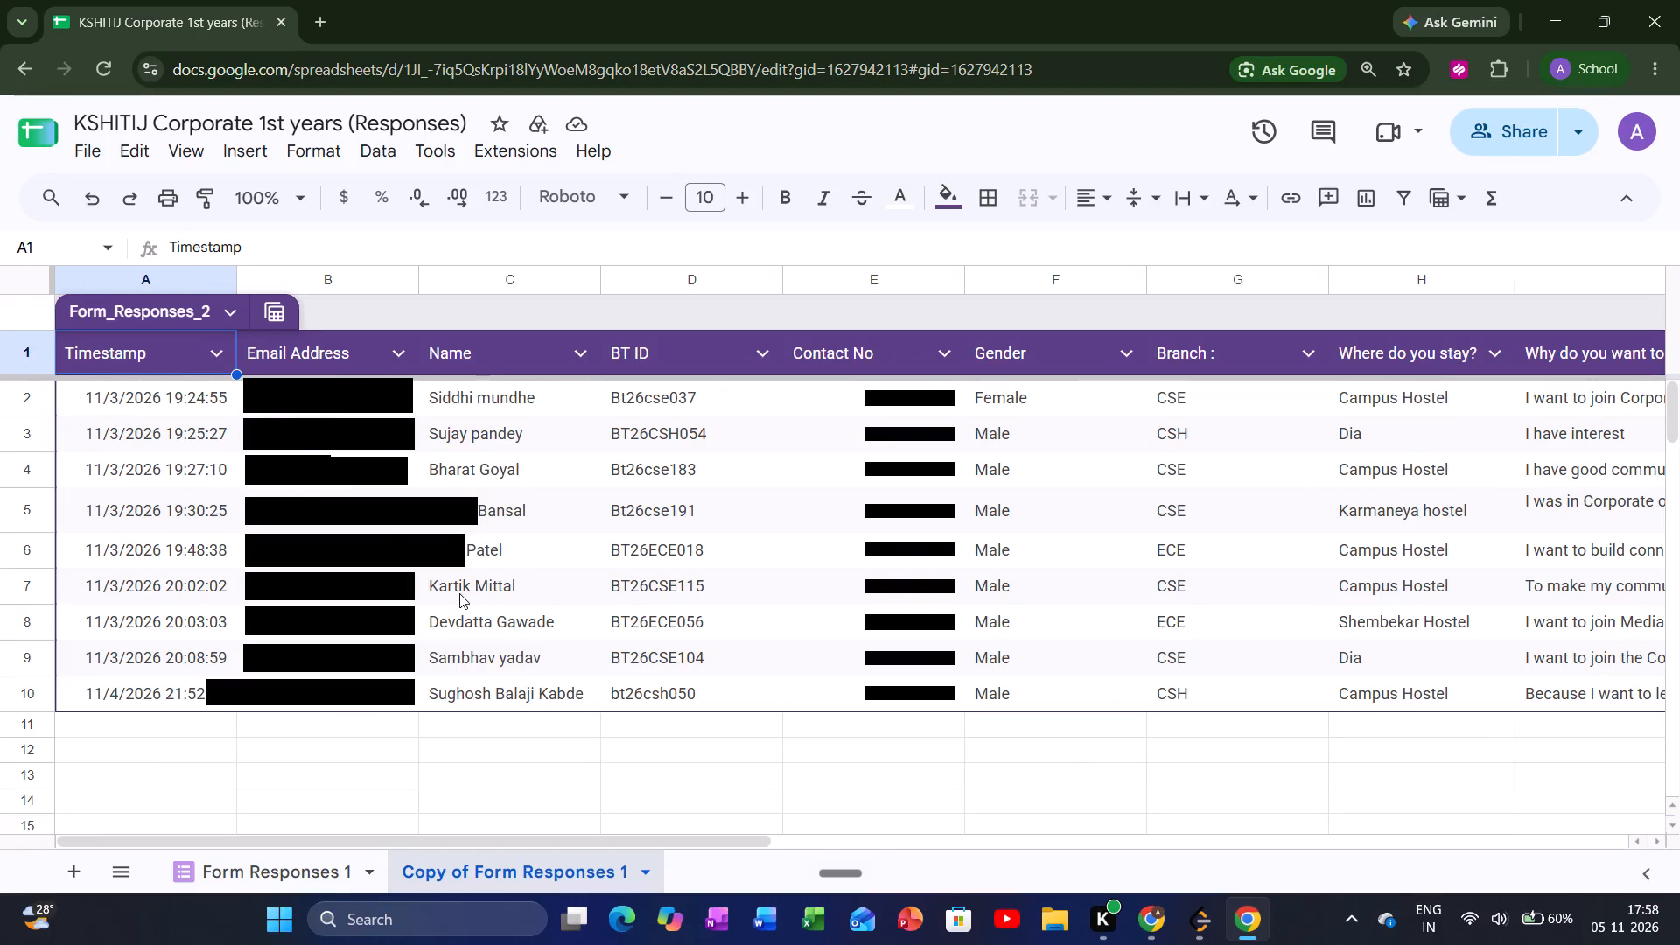
scroll(459, 593, left, 7)
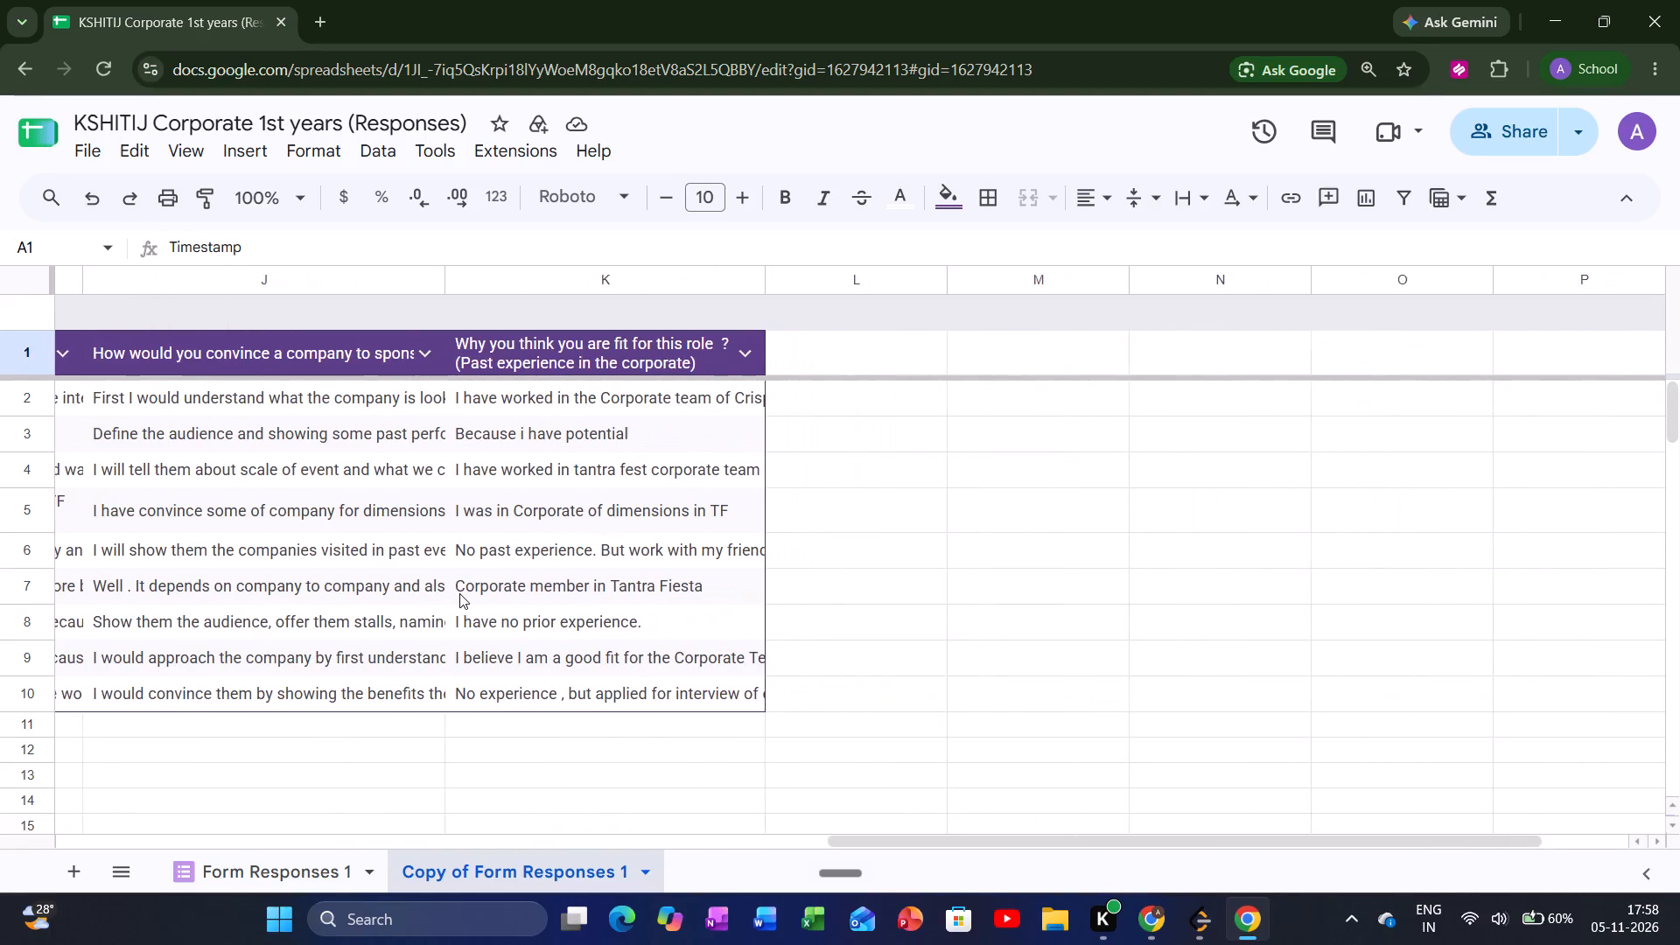
click(853, 408)
scroll(853, 408, down, 5)
scroll(853, 408, up, 2)
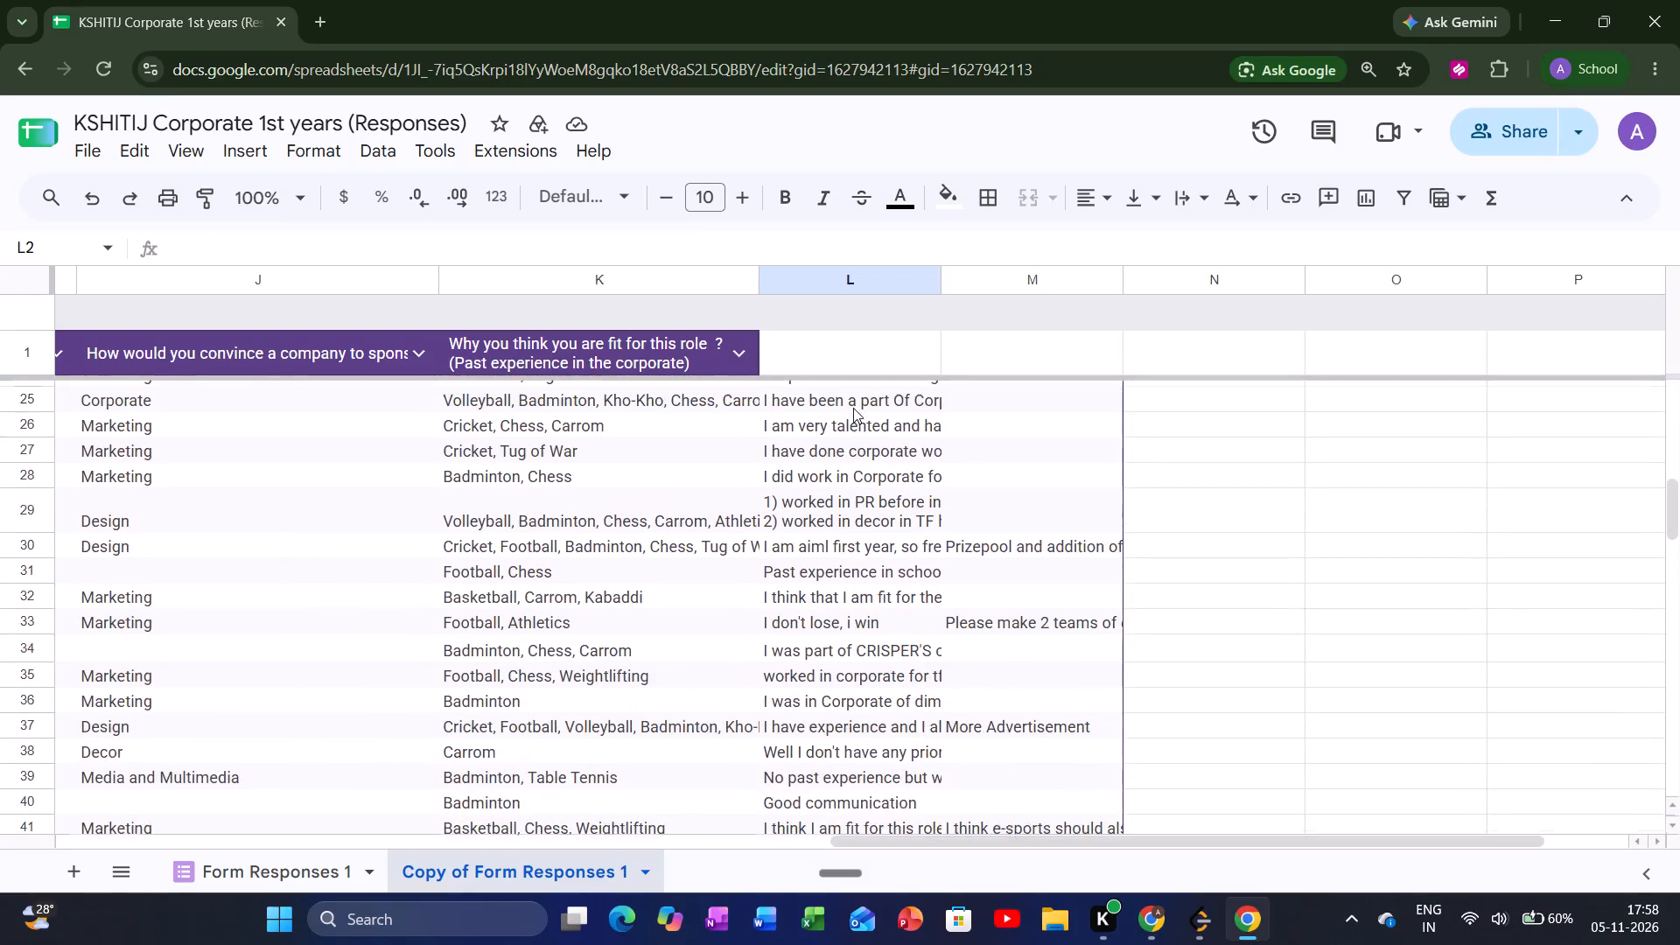
scroll(853, 408, up, 9)
scroll(564, 570, right, 4)
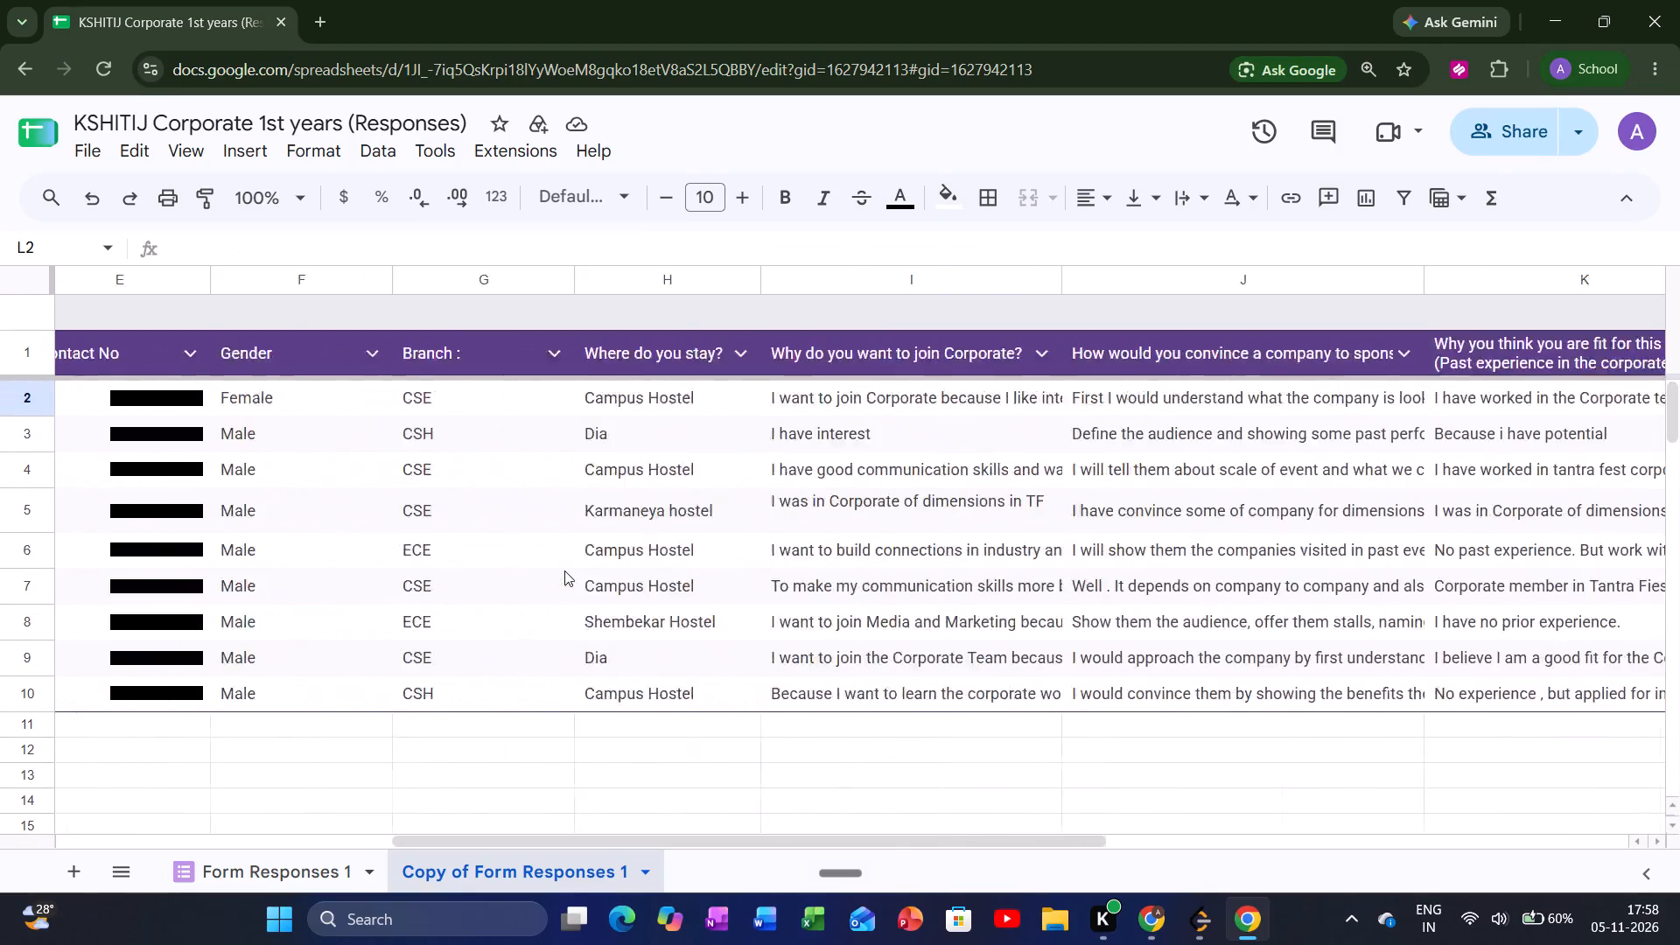
scroll(564, 570, right, 4)
scroll(564, 570, left, 3)
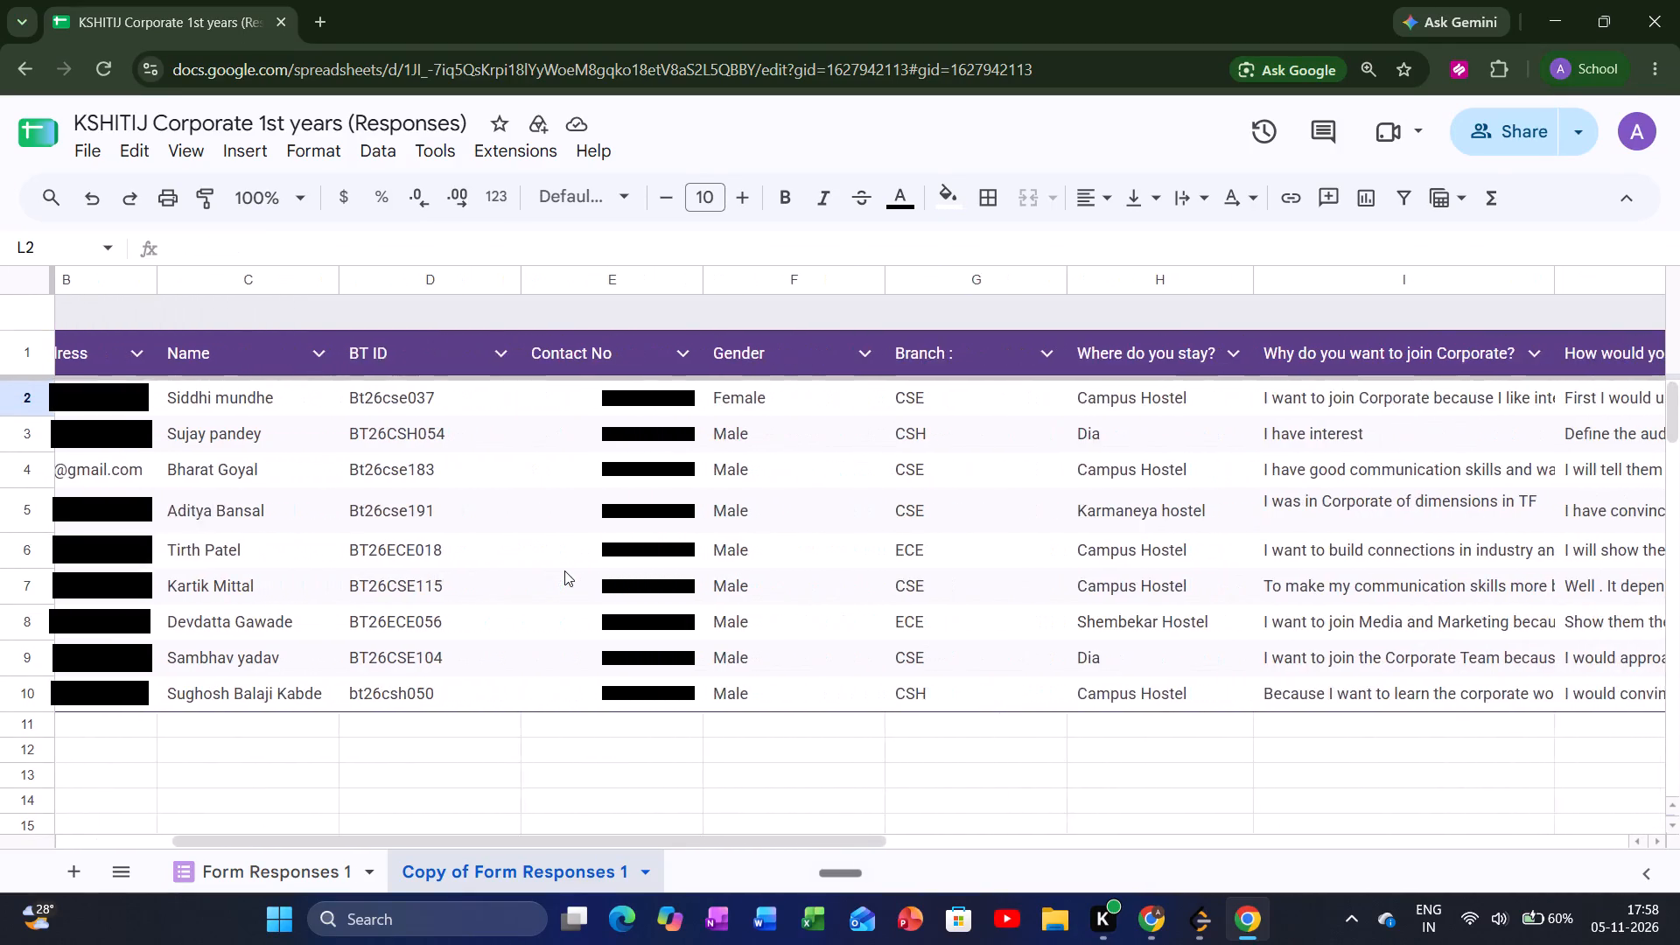
scroll(564, 570, left, 4)
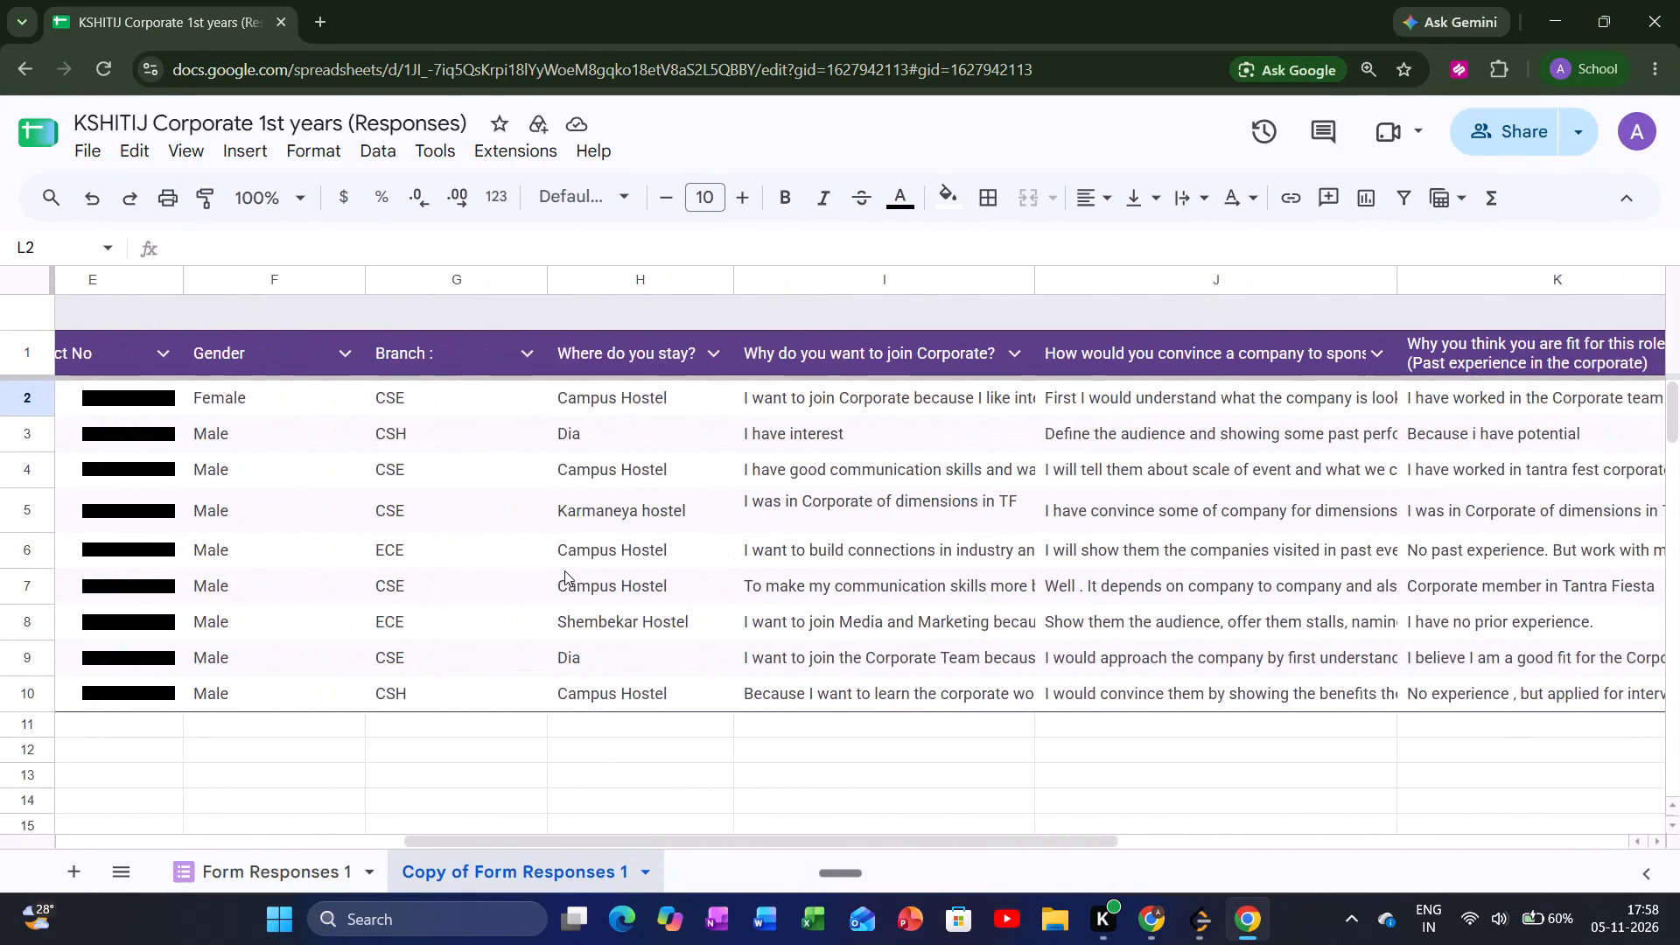
scroll(564, 570, left, 2)
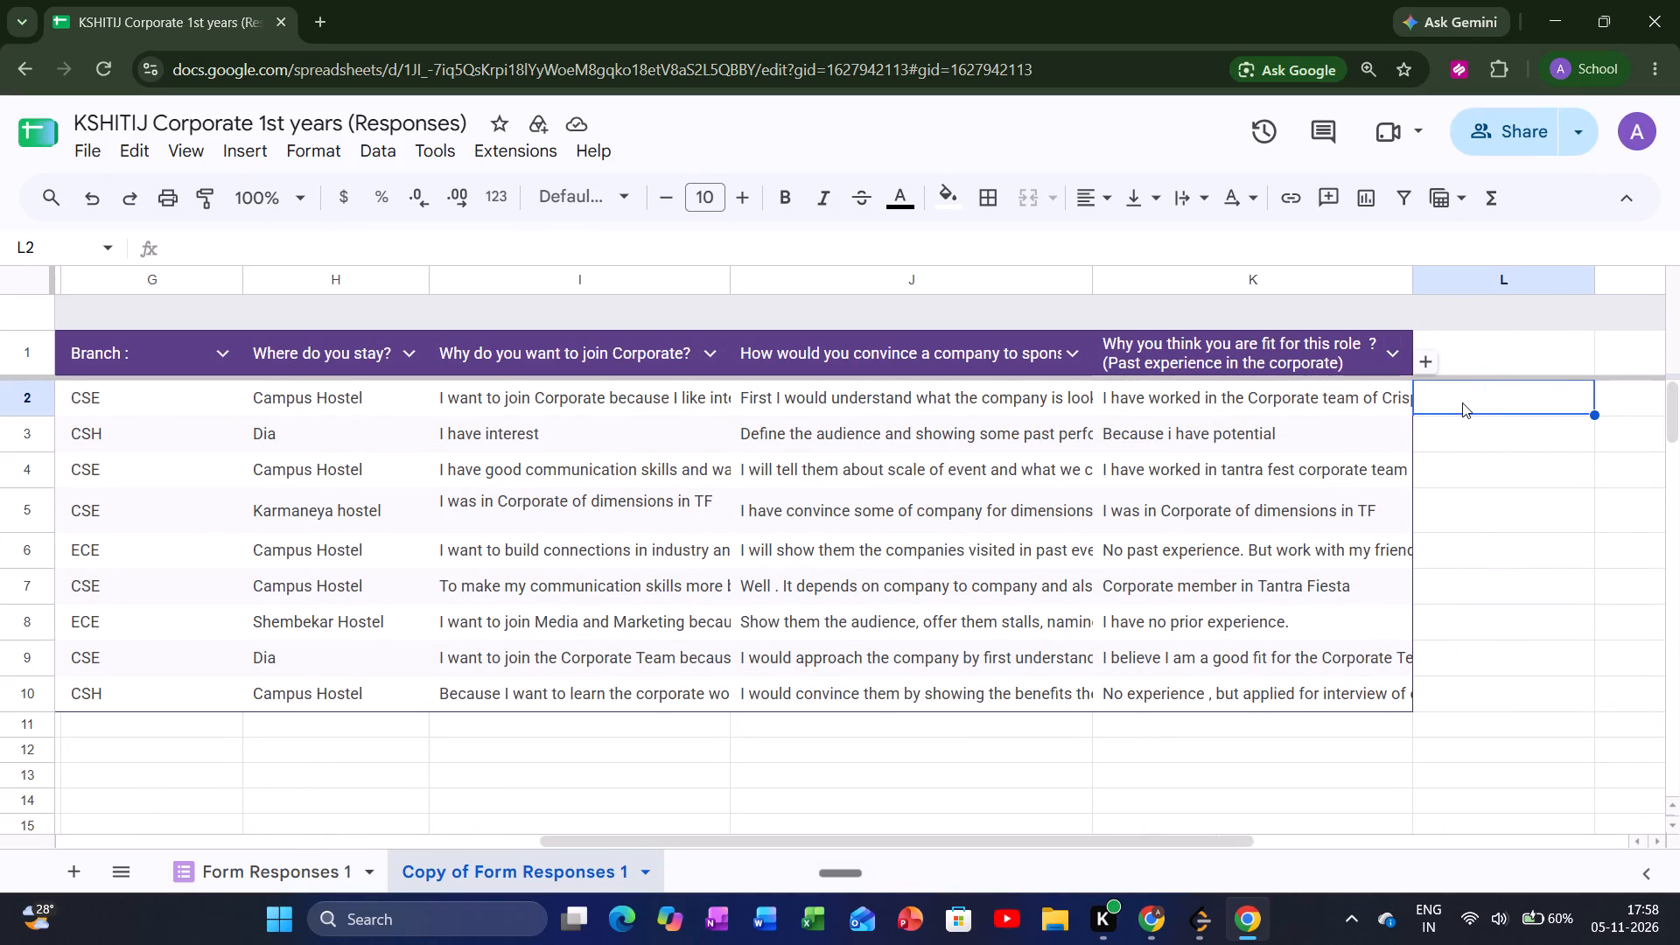
scroll(1462, 402, left, 1)
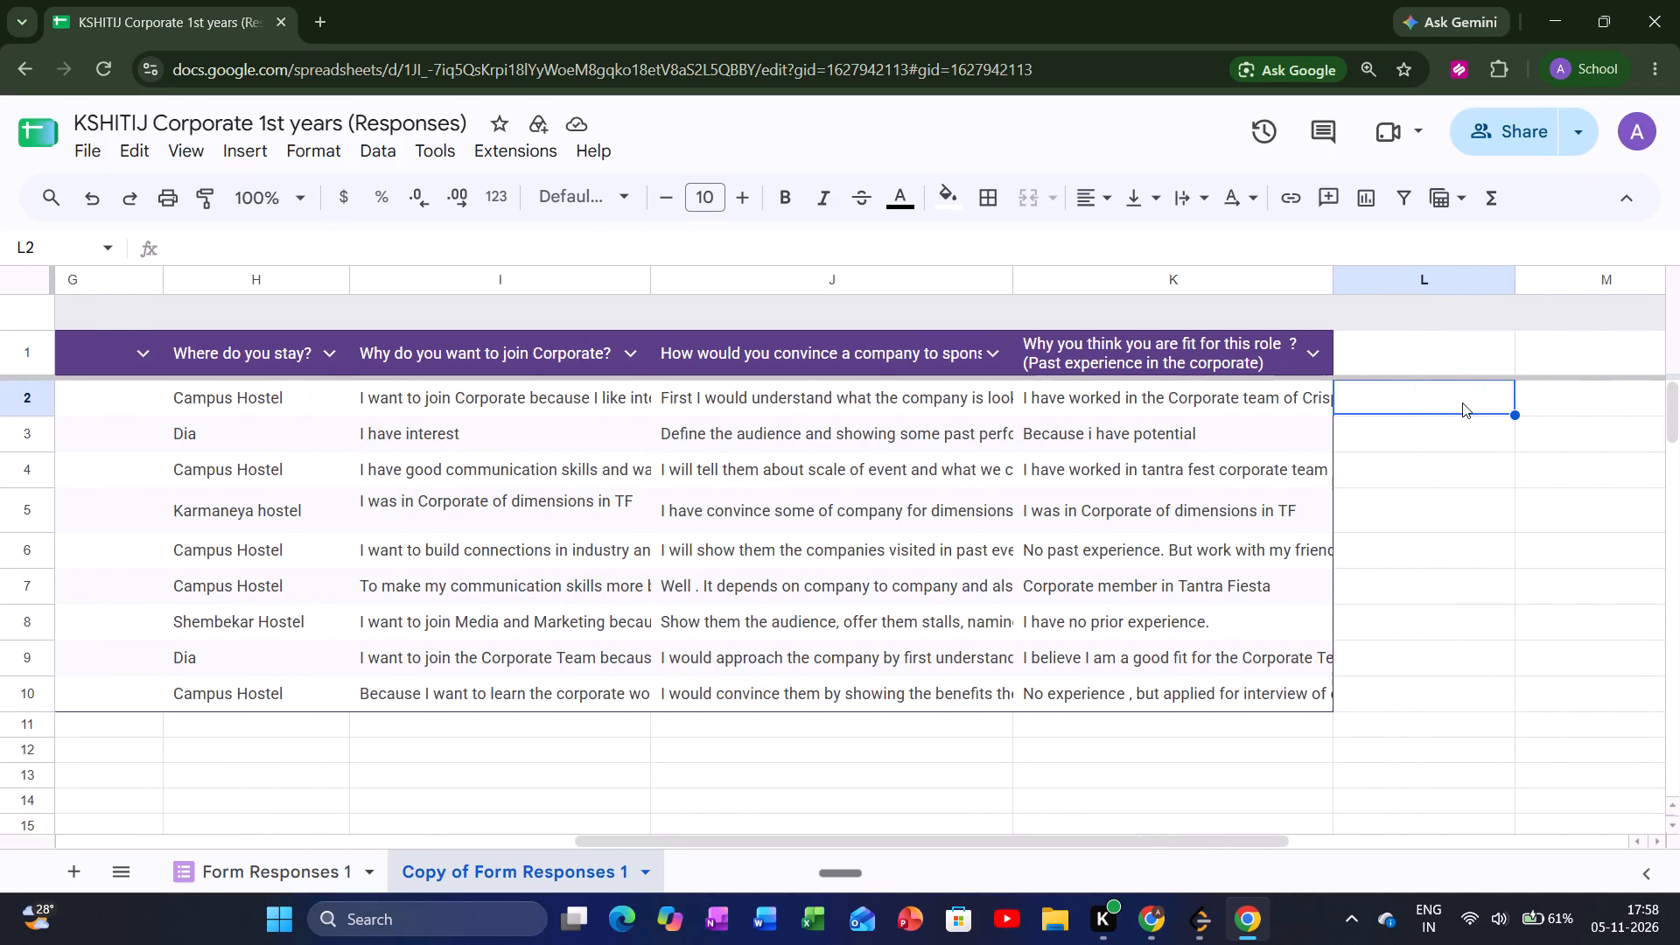
Add a new table column L directly after the "Why you think you are fit for this role" column.
click(1447, 359)
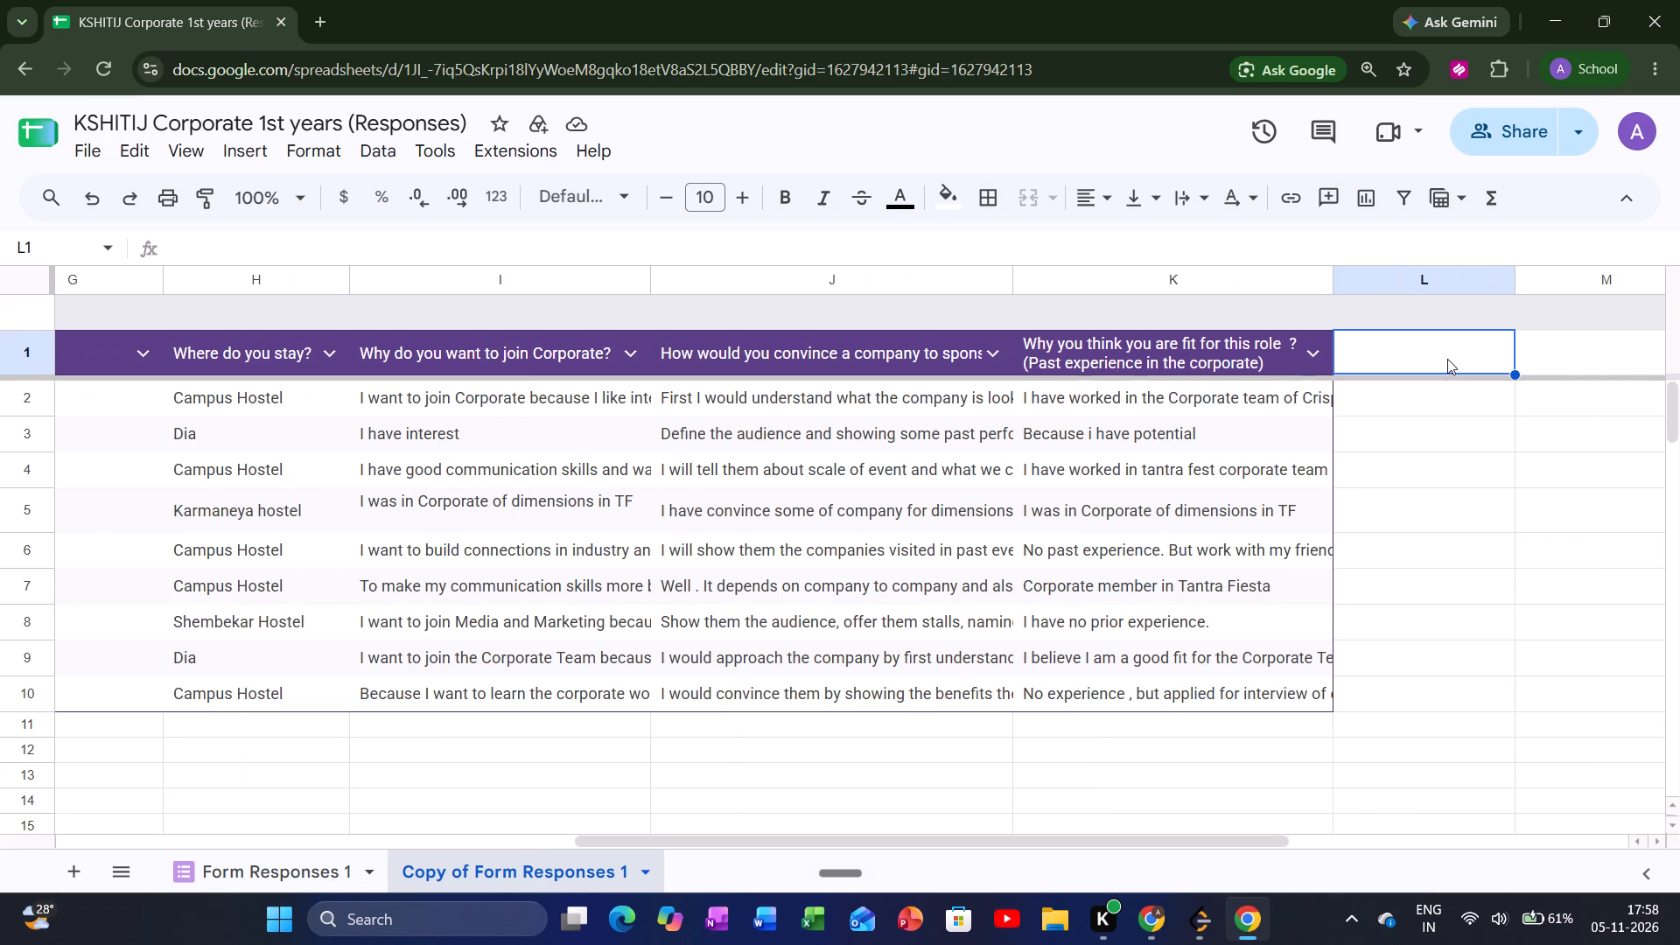
click(1404, 367)
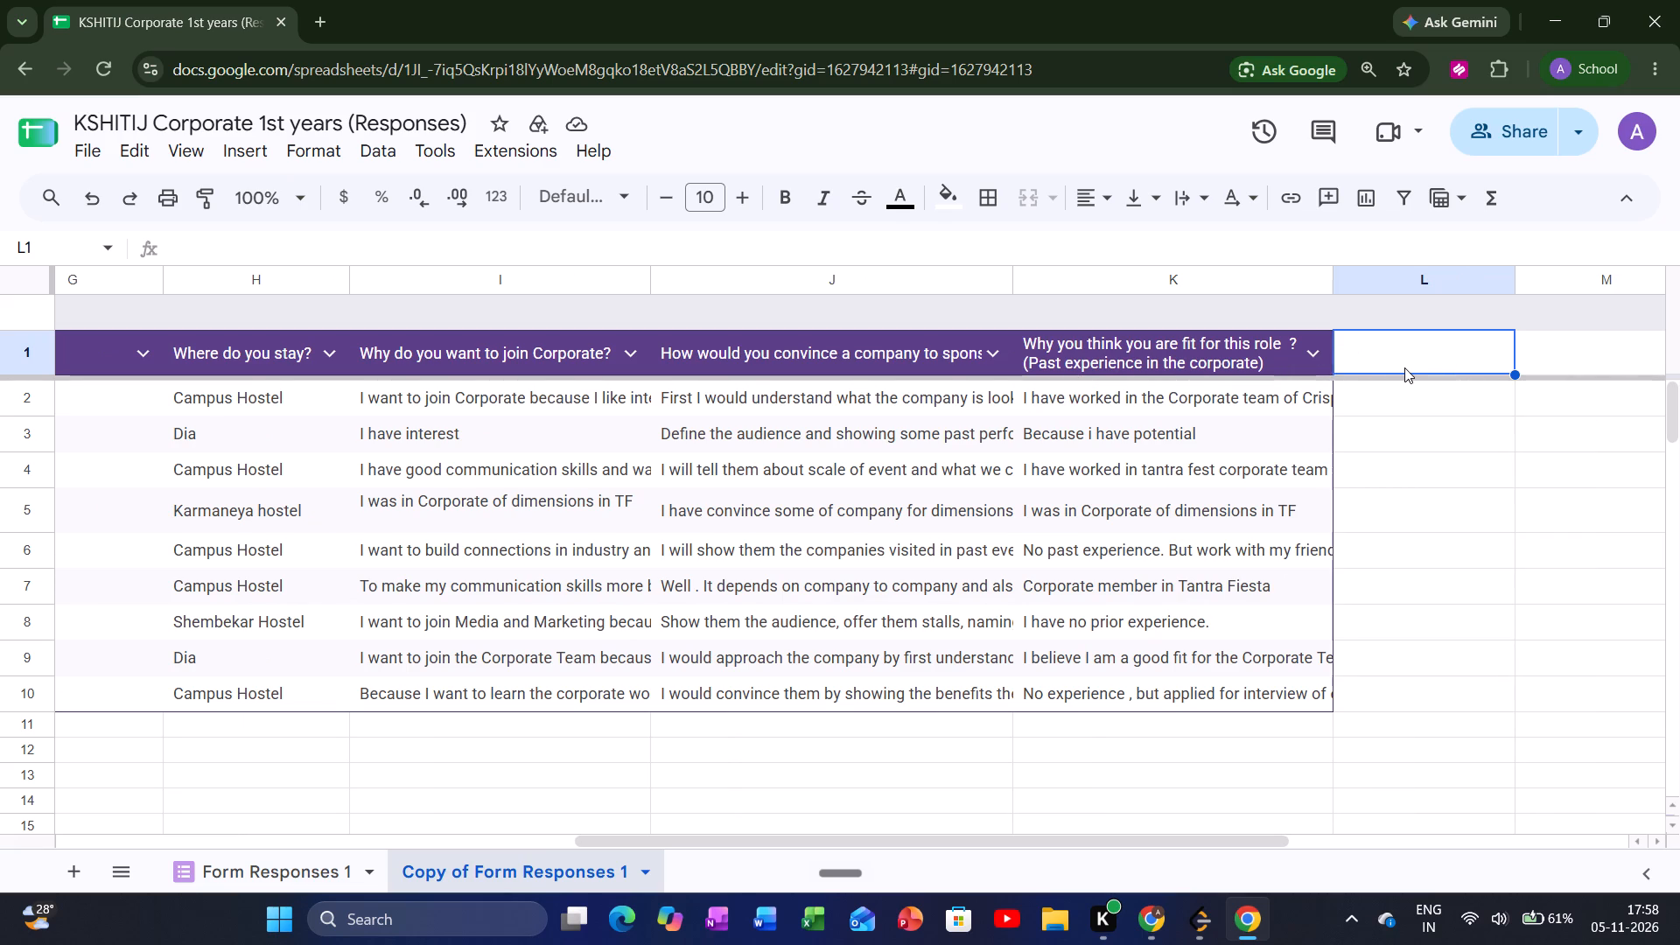
click(1248, 341)
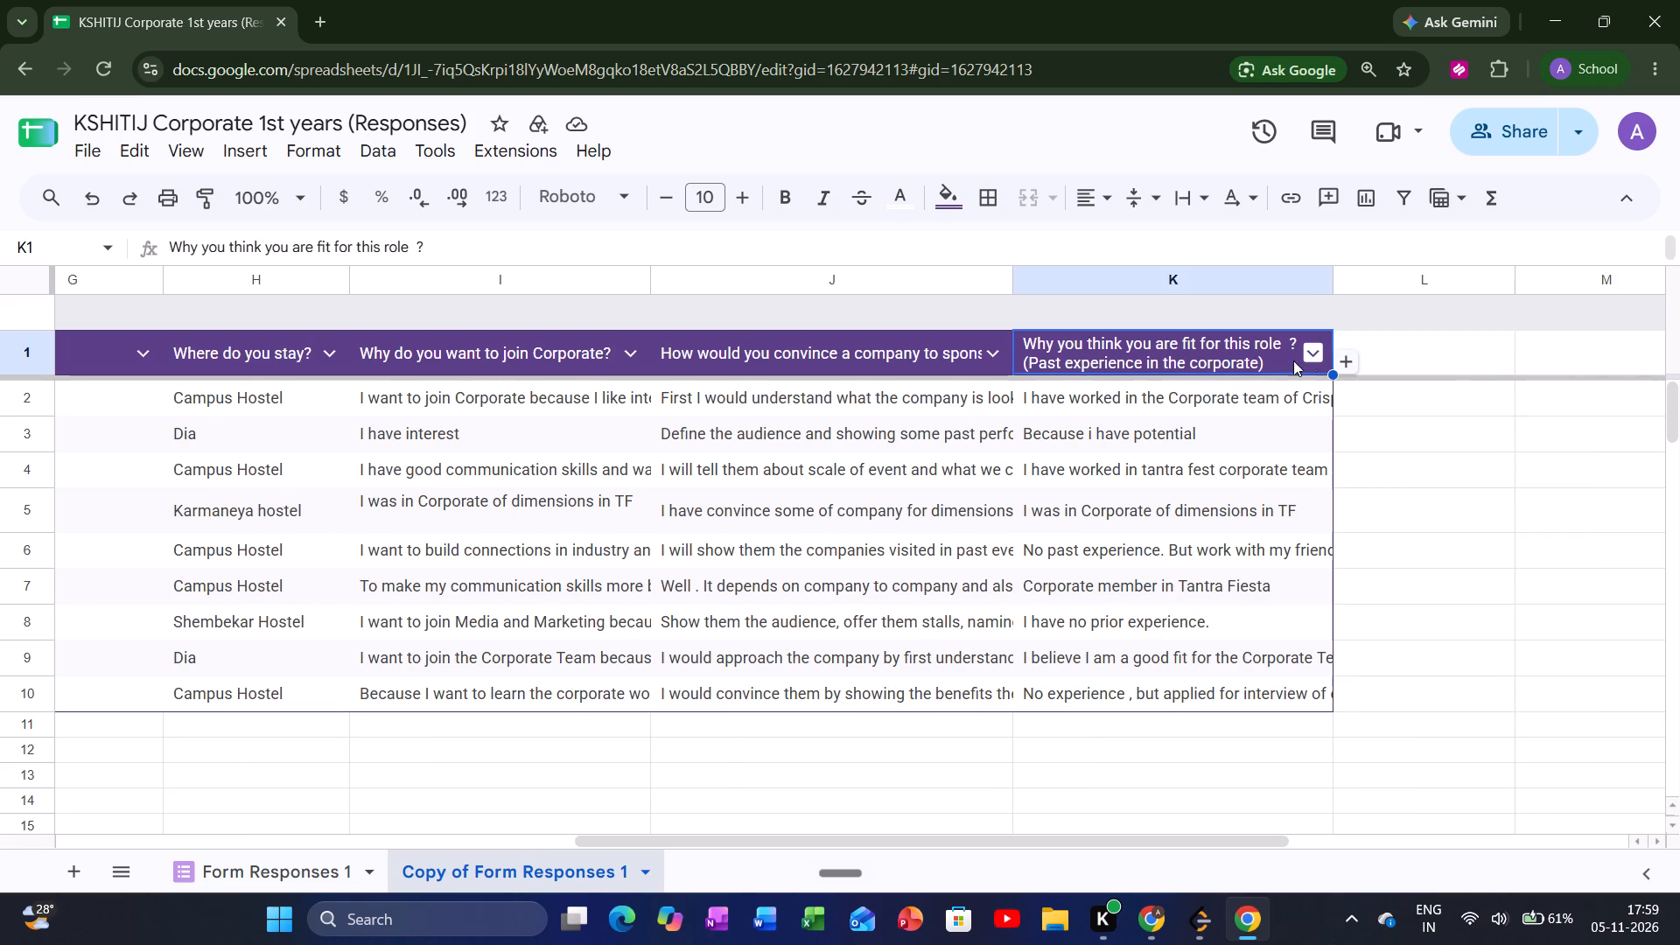
click(1403, 354)
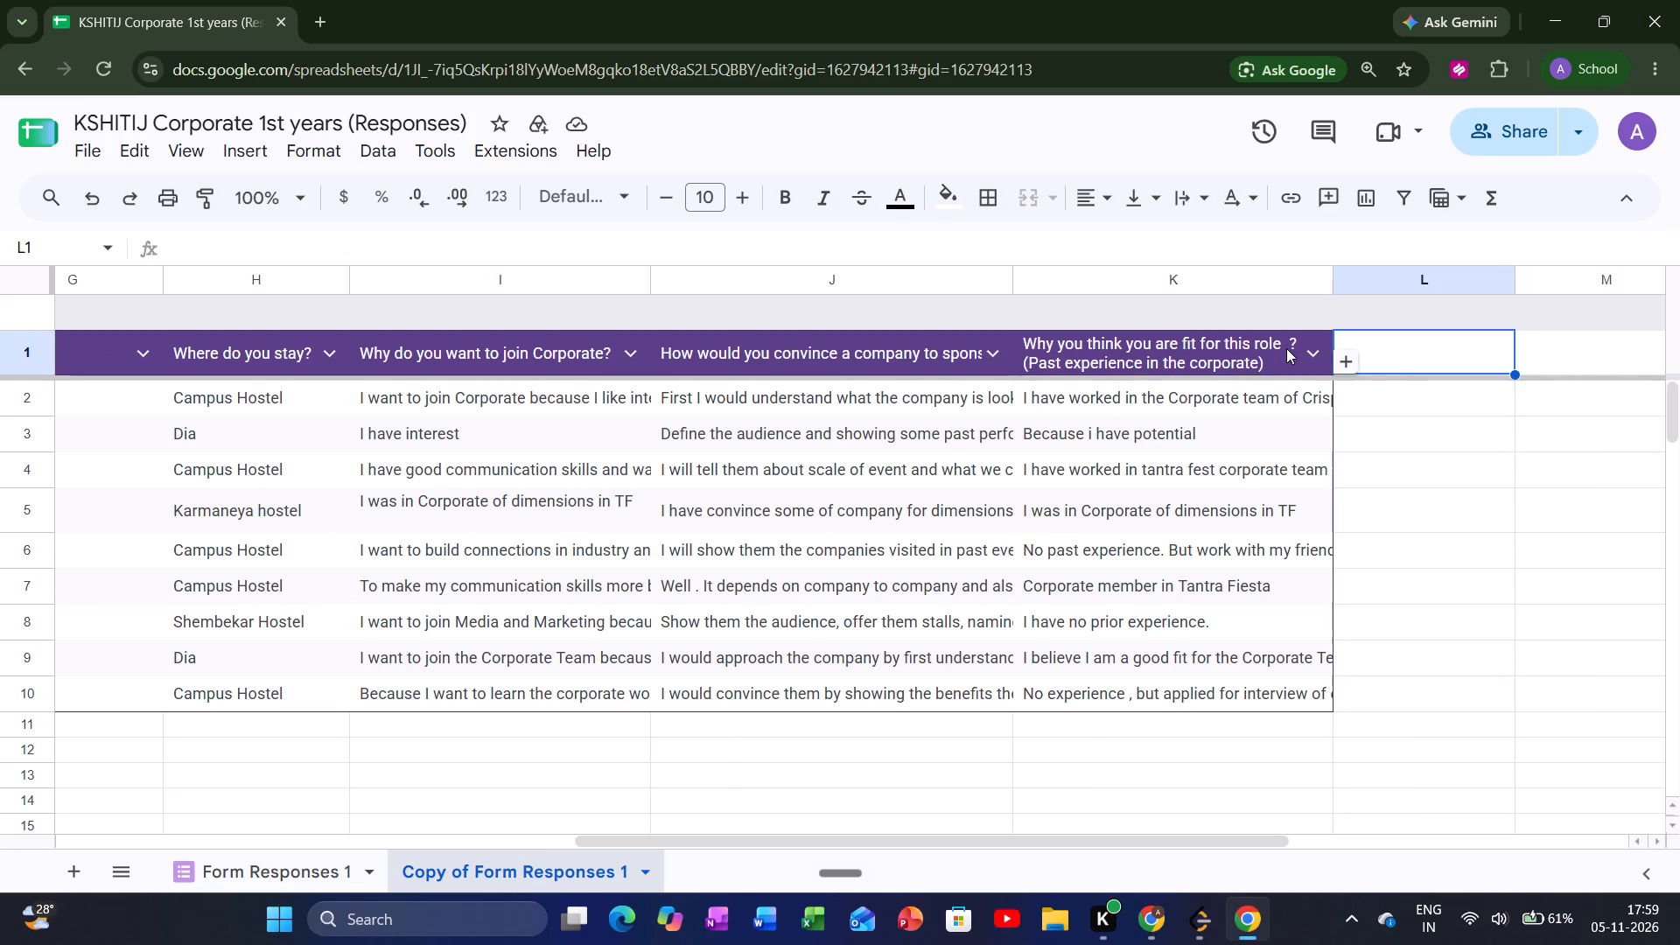
click(1286, 348)
click(1350, 367)
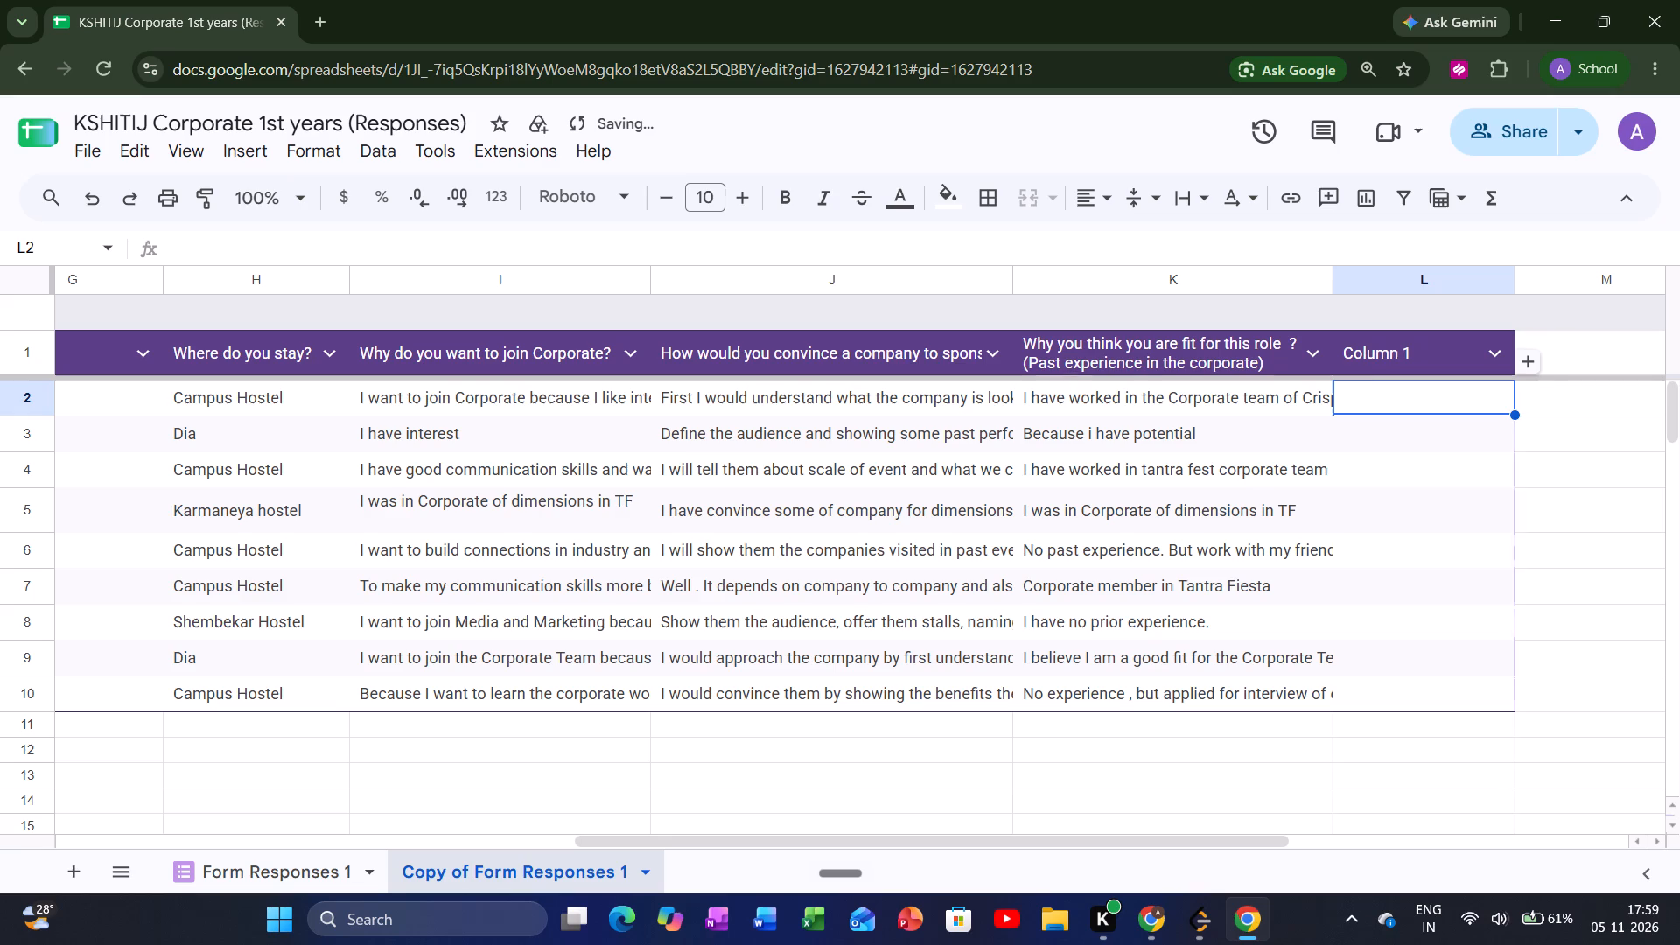
Rename the header of the new column L as "Interview done".
click(1375, 347)
click(1500, 341)
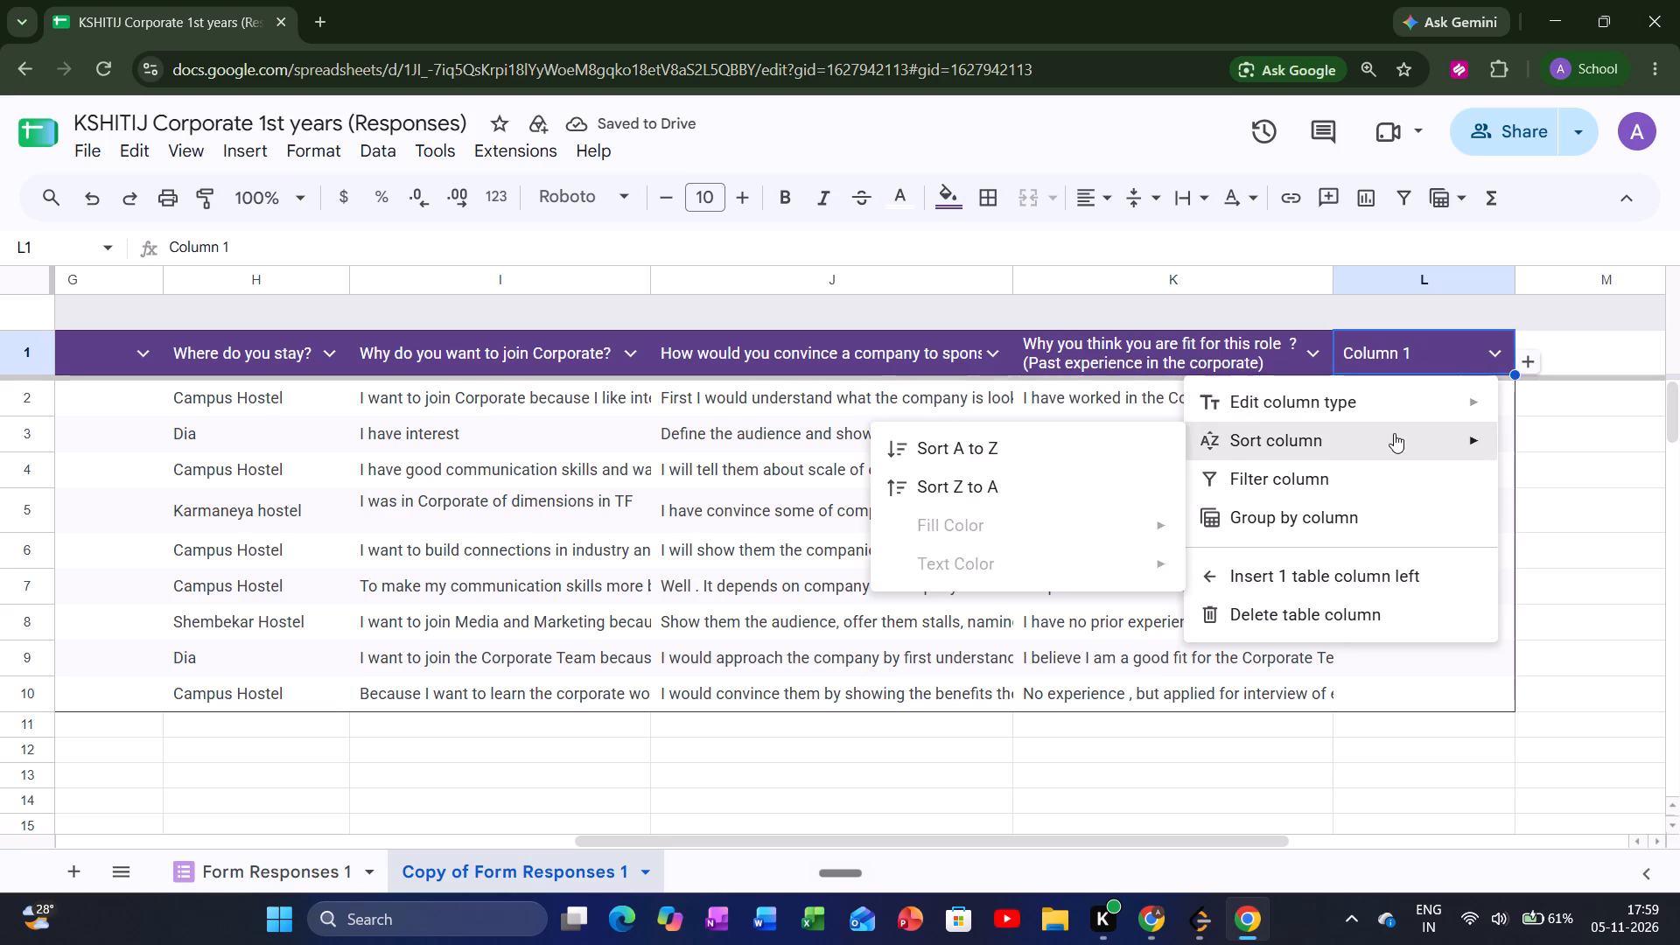
click(1434, 337)
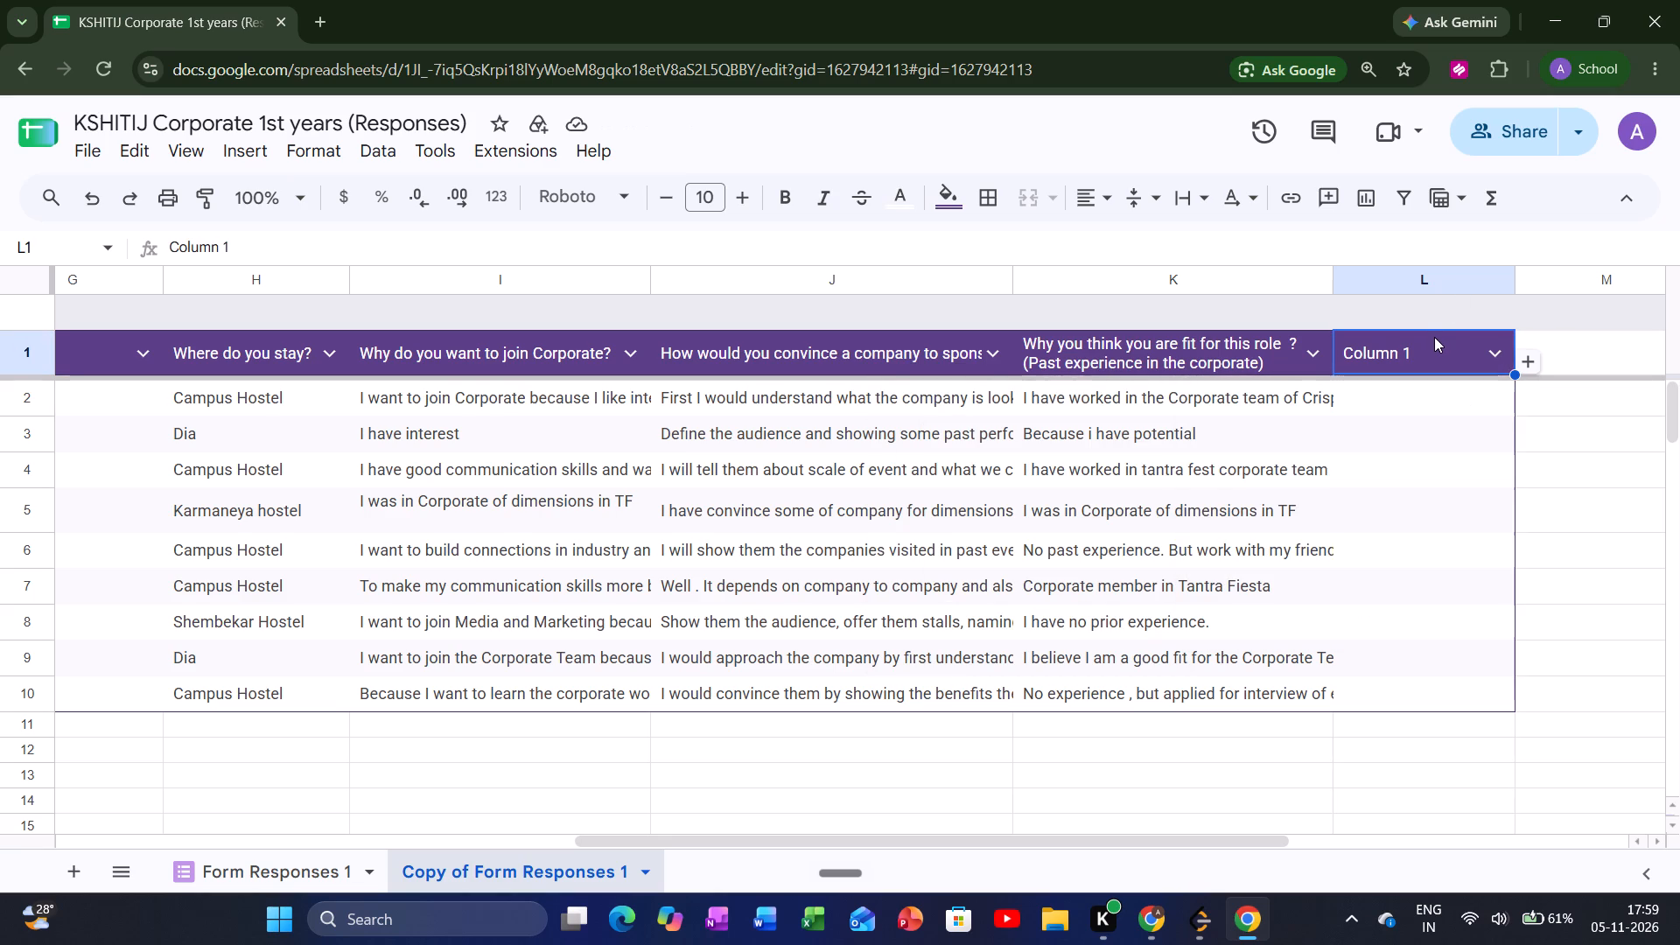
key(F2)
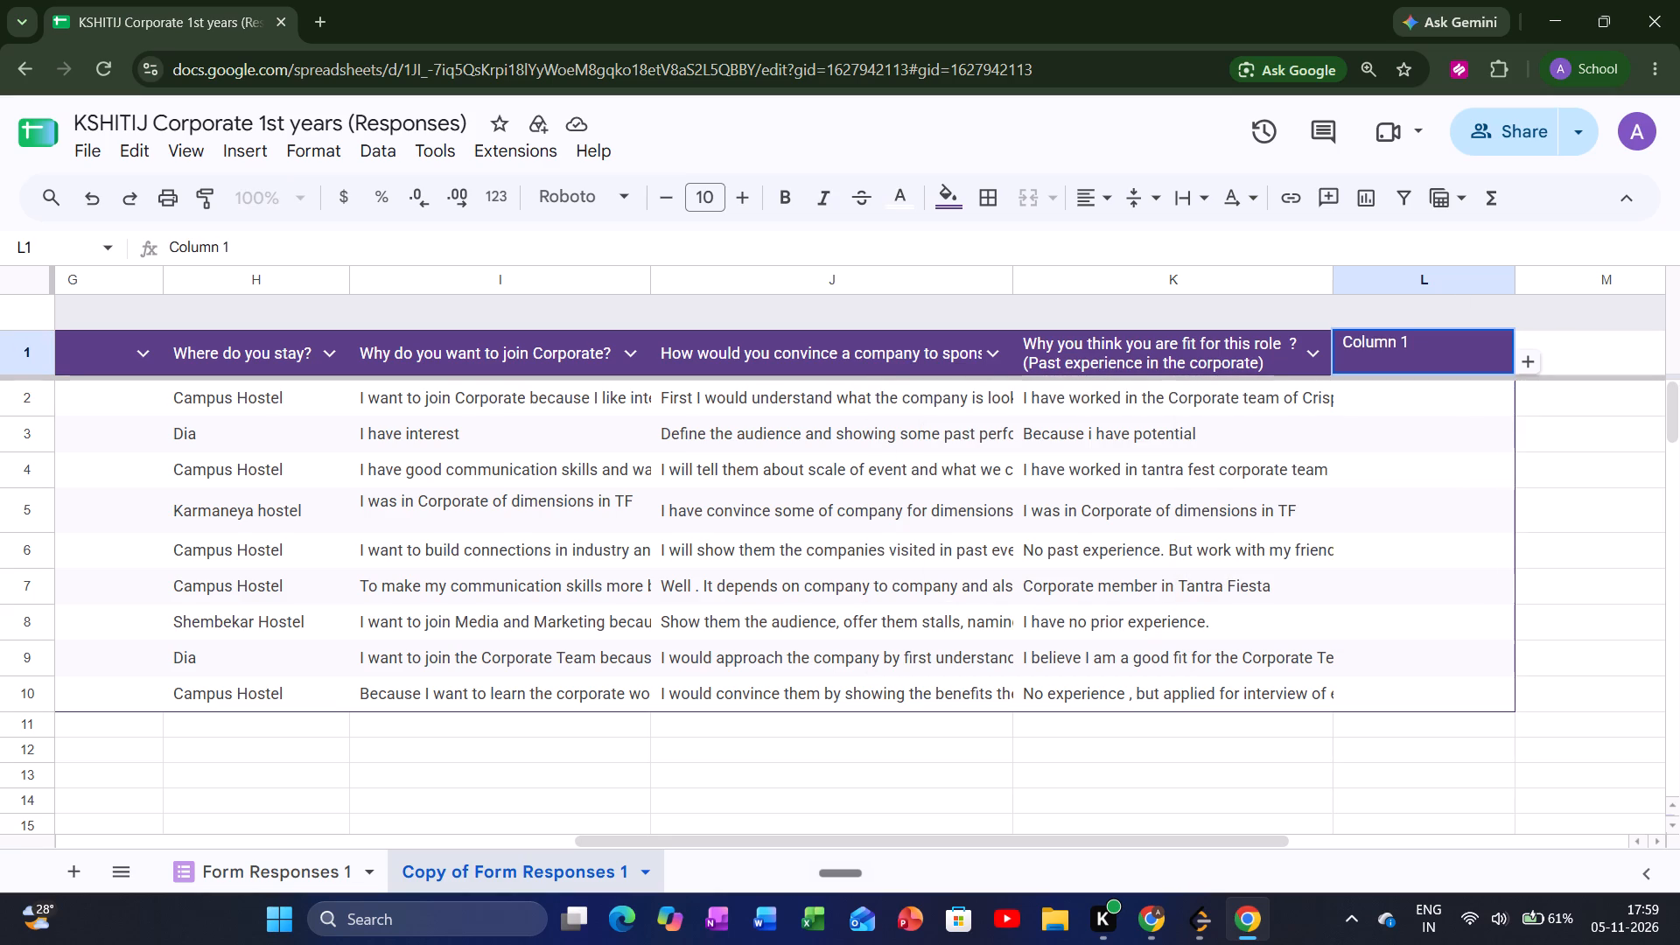
key(backslash)
key(backslash)
key(backslash)
key(backslash)
key(backslash)
key(backslash)
key(backslash)
key(backslash)
key(backslash)
key(backslash)
key(backslash)
key(backslash)
key(backslash)
key(BackSpace)
key(BackSpace)
key(BackSpace)
key(BackSpace)
key(BackSpace)
key(BackSpace)
key(BackSpace)
key(BackSpace)
key(BackSpace)
key(BackSpace)
key(BackSpace)
key(BackSpace)
key(BackSpace)
key(BackSpace)
key(BackSpace)
key(BackSpace)
key(BackSpace)
key(BackSpace)
key(BackSpace)
key(BackSpace)
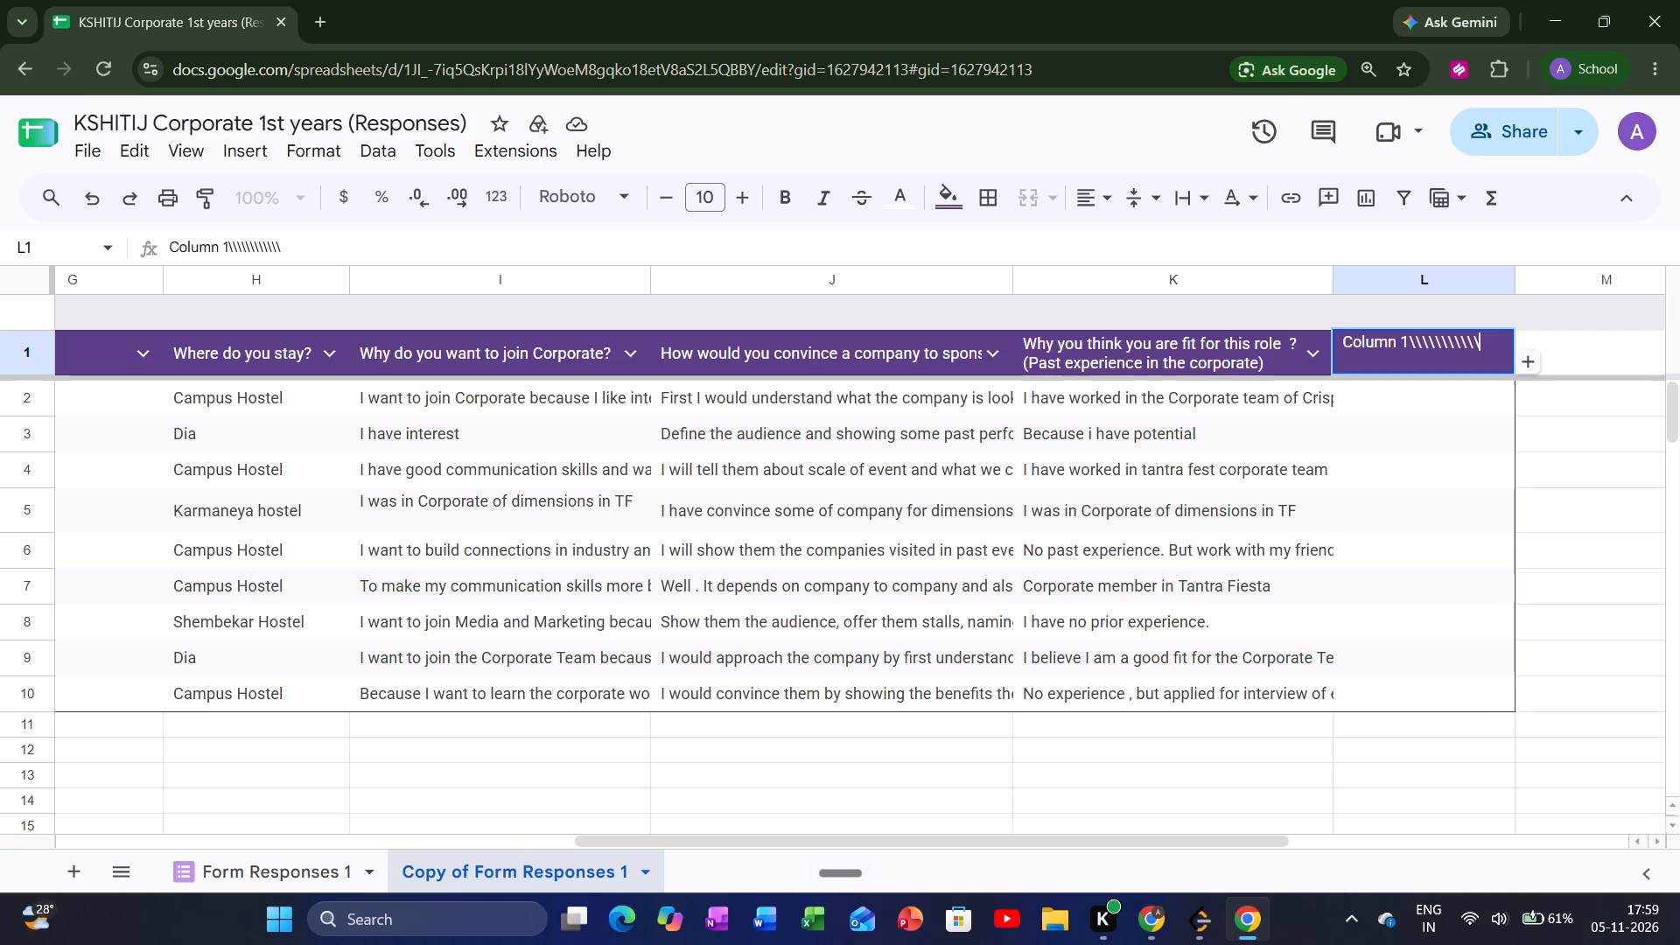
text(Interview doe)
key(BackSpace)
key(BackSpace)
text(one)
key(space)
key(BackSpace)
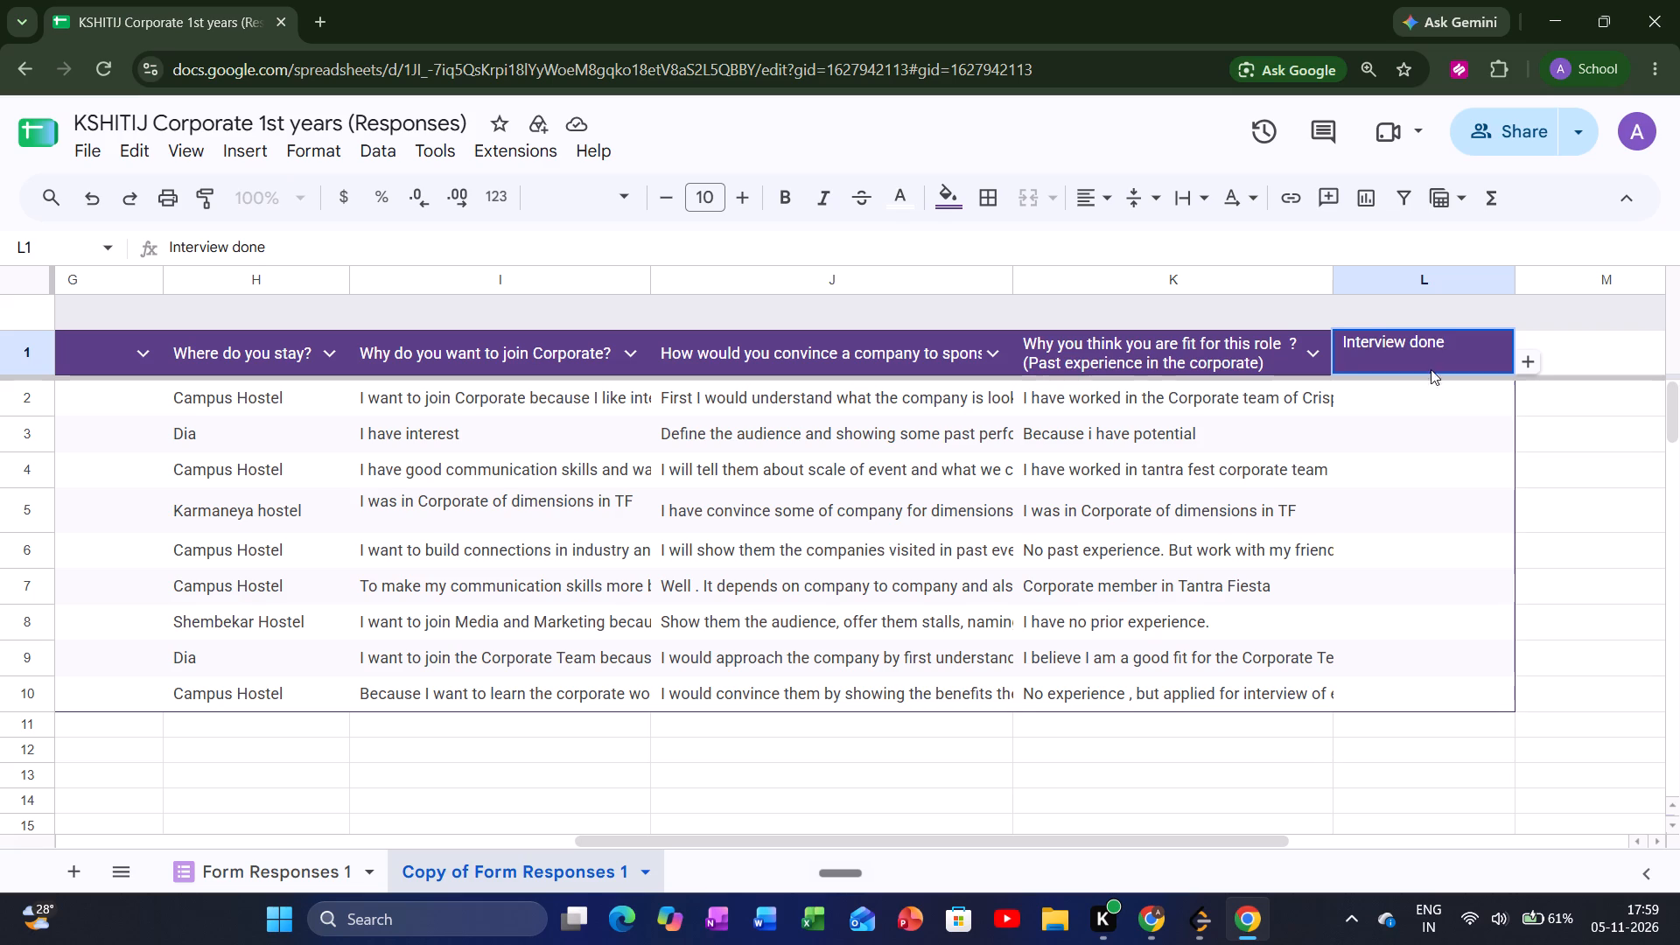
Enter NO in the Interview done column for the applicant in row 2.
click(1411, 404)
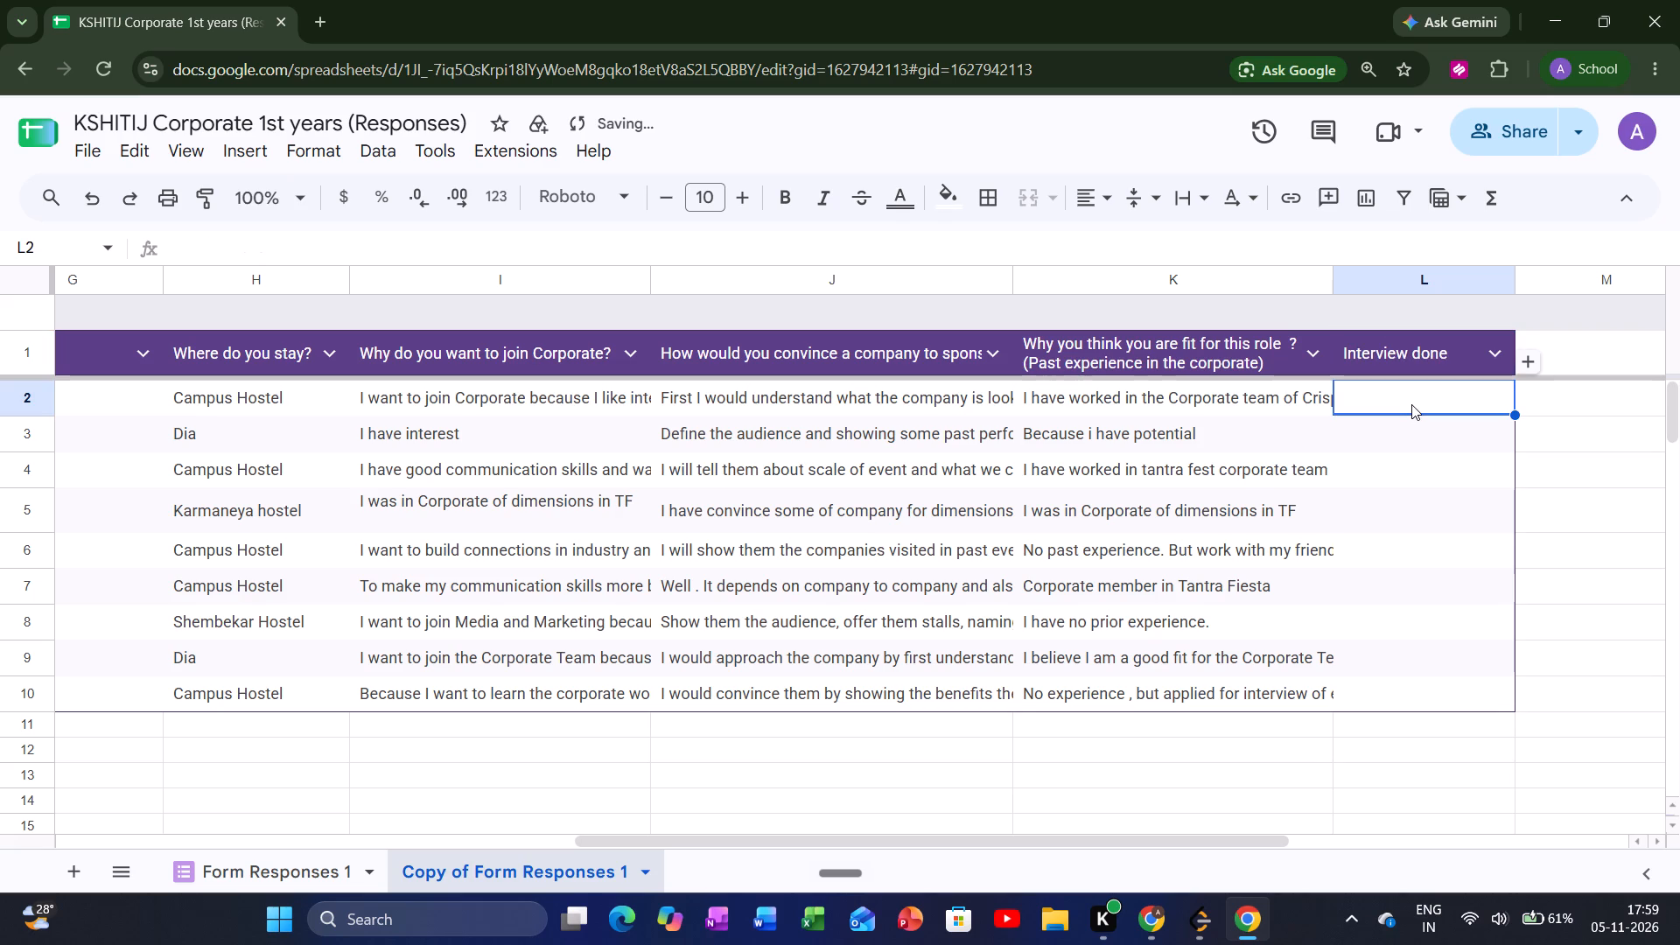
text(NO)
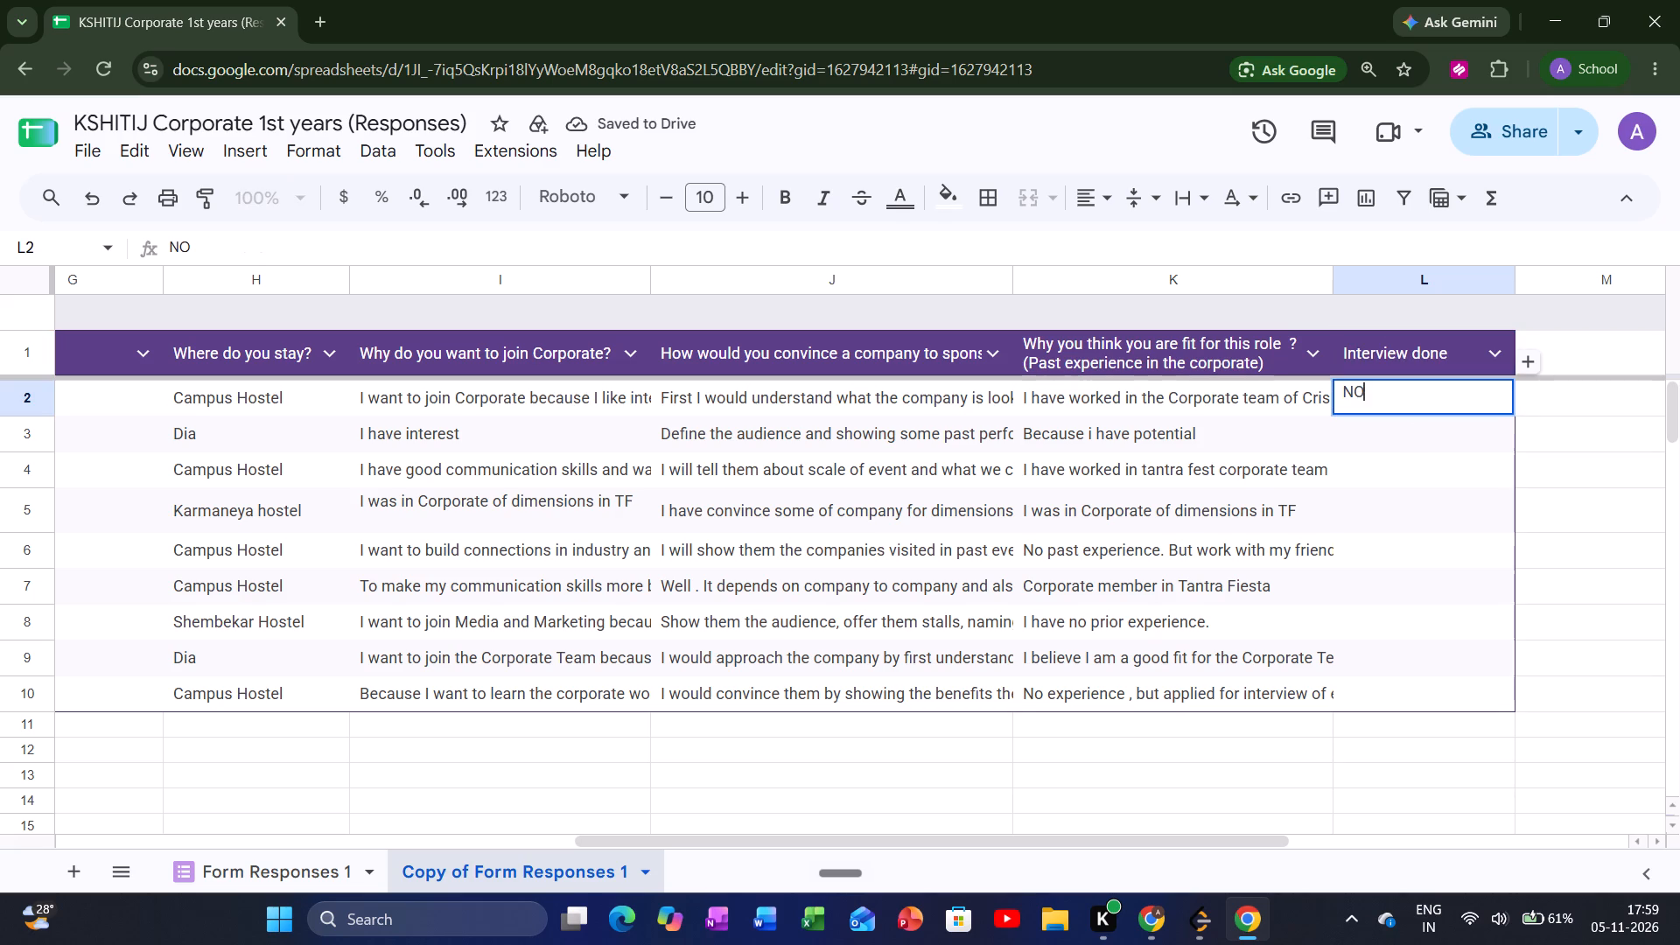
key(BackSpace)
key(shift+o)
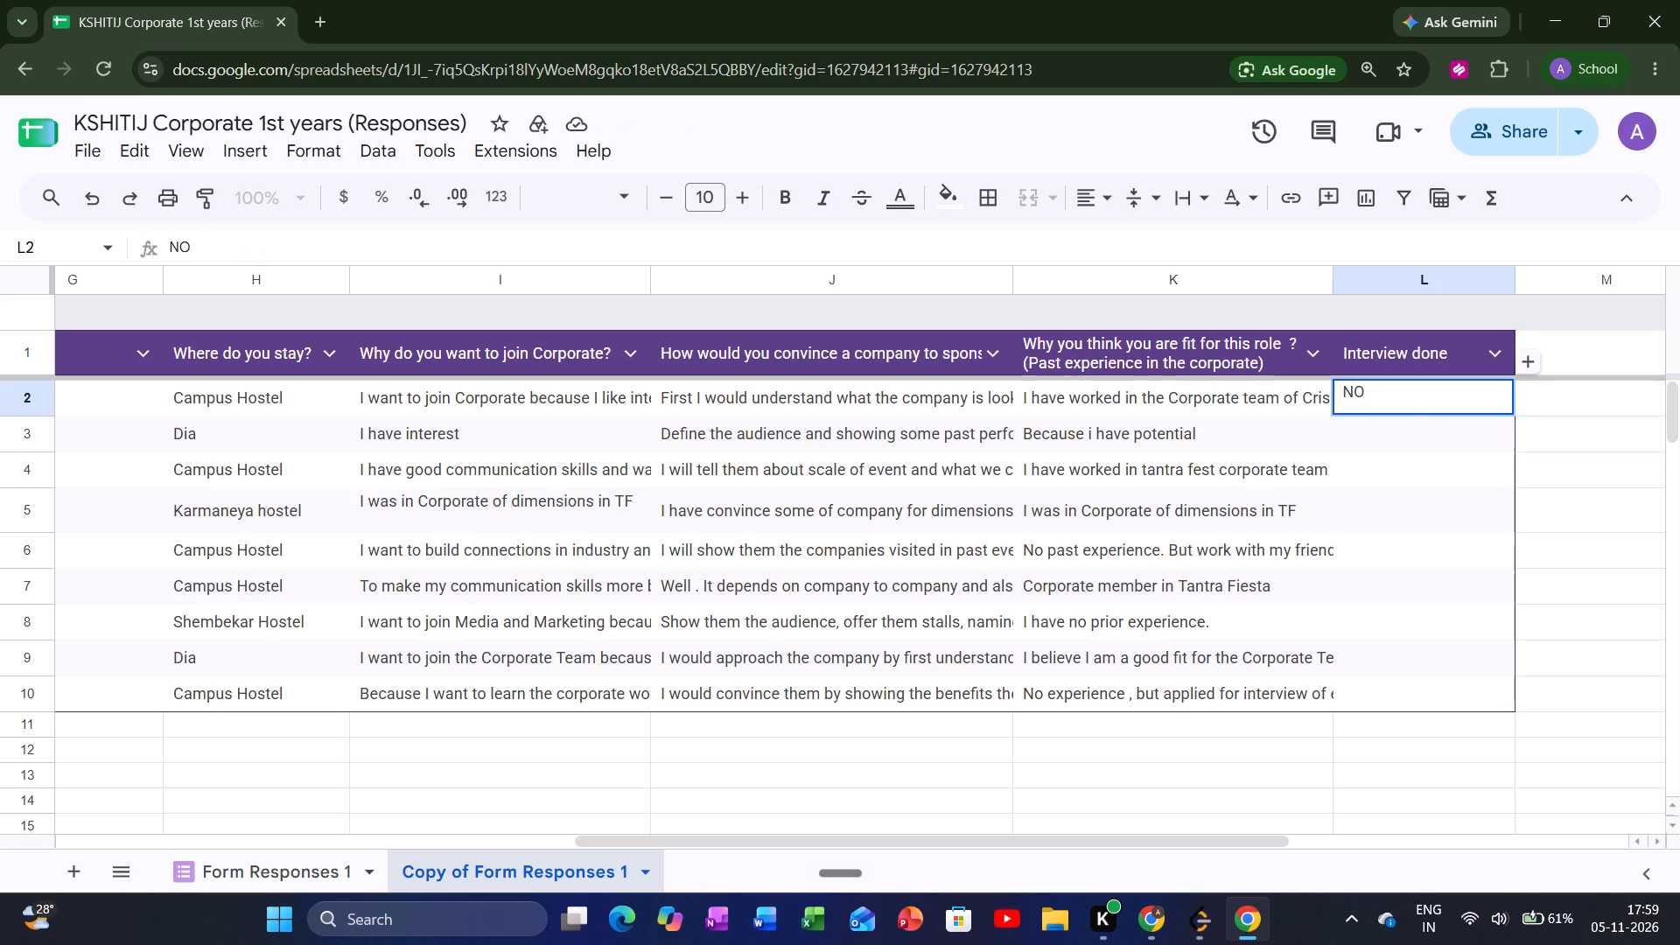
Check the applicant details in row 3 and enter YES in that row's Interview done cell.
click(1406, 446)
scroll(1406, 446, right, 4)
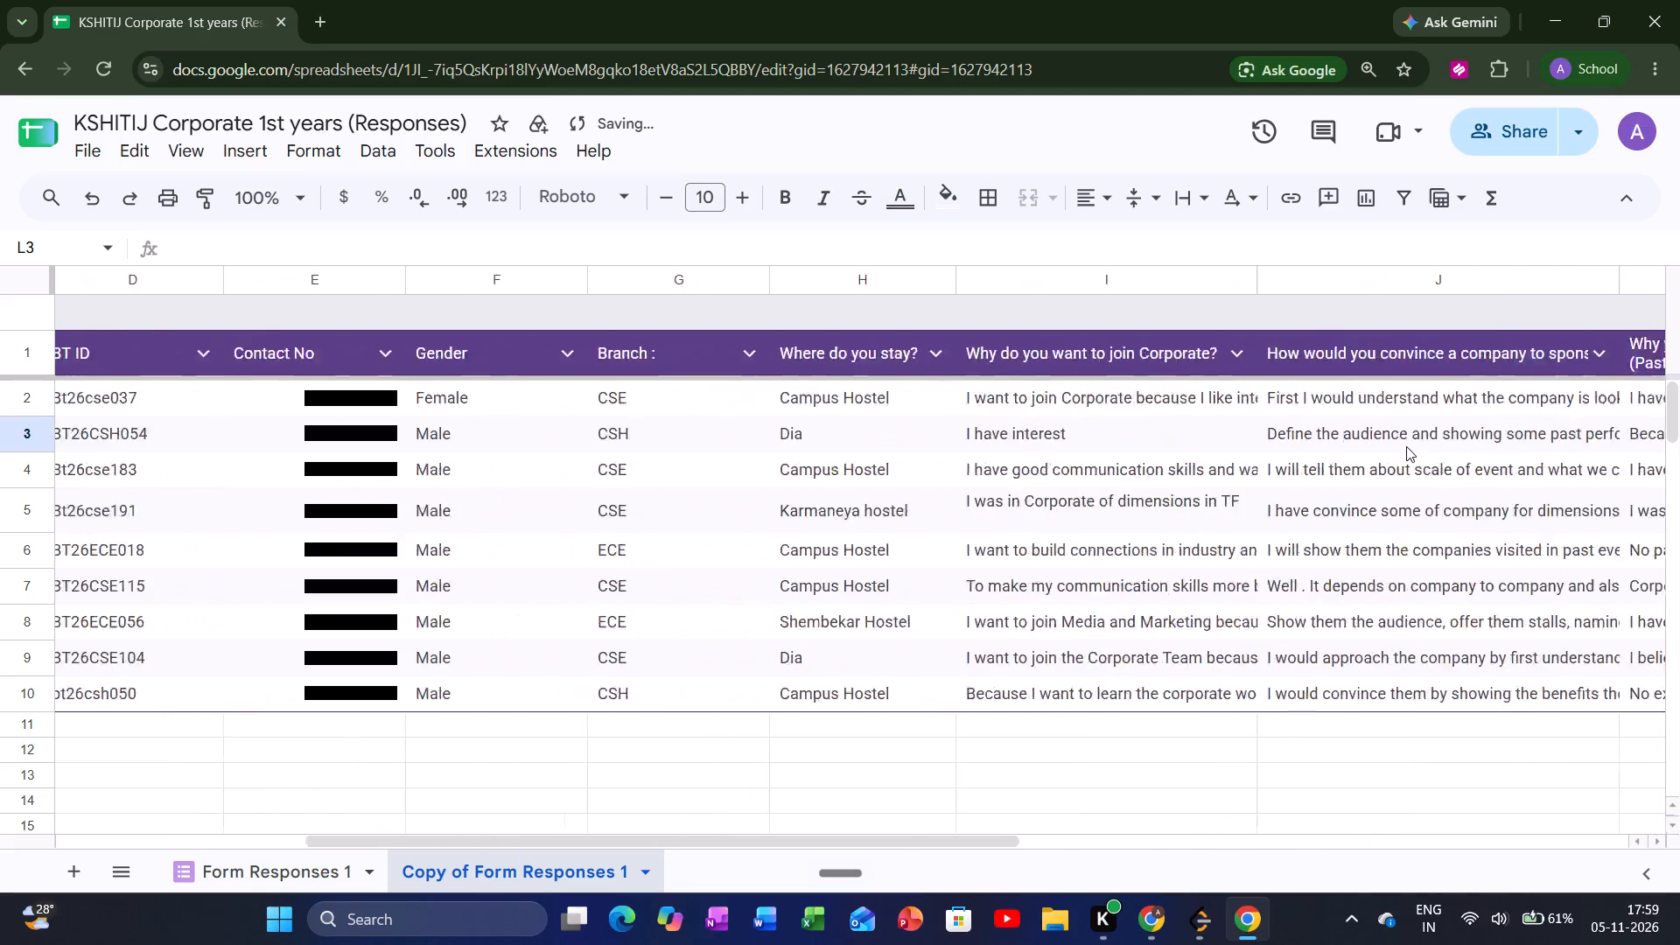
scroll(1406, 446, left, 2)
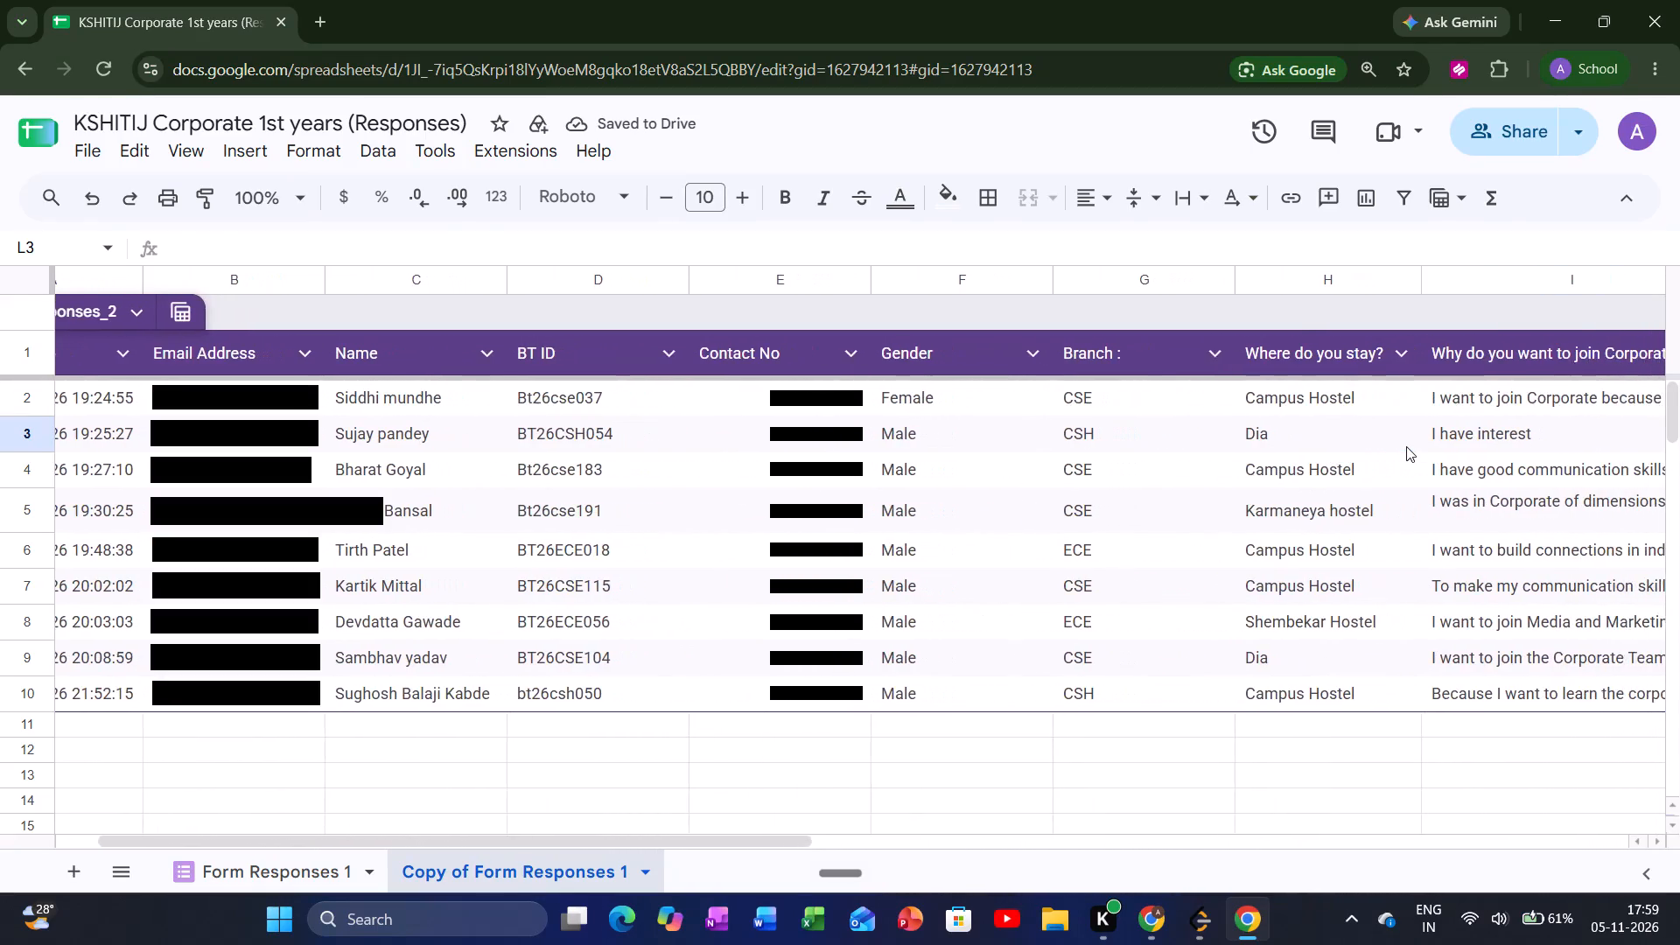
scroll(1406, 446, left, 3)
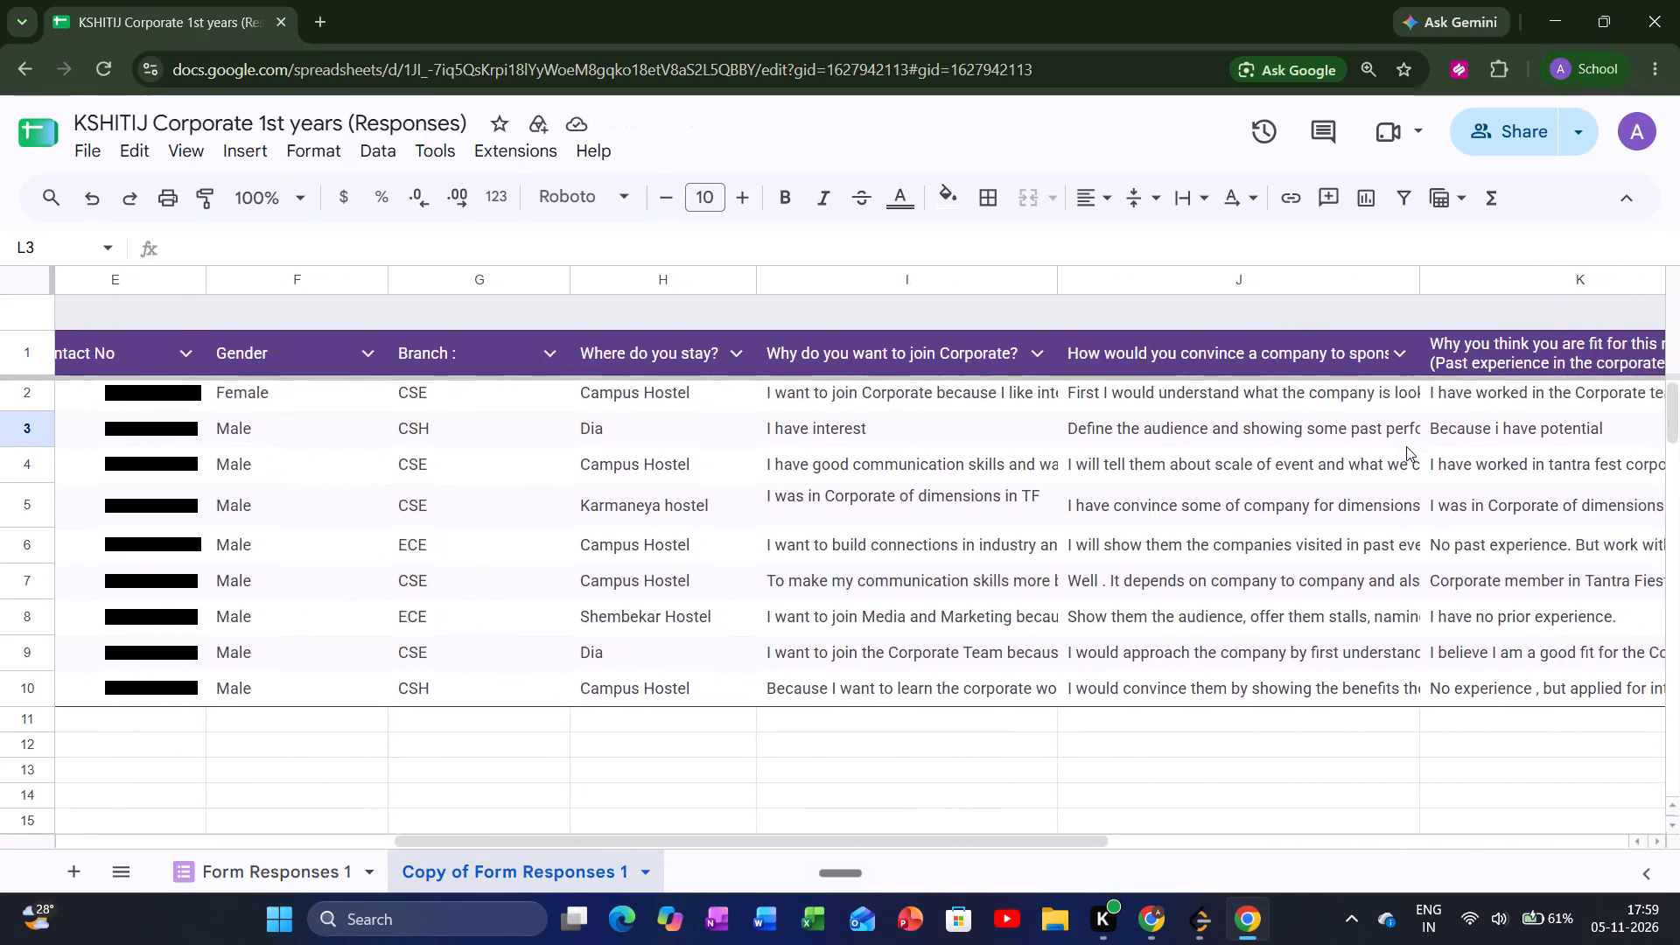
scroll(1406, 446, left, 2)
text(Yes)
key(BackSpace)
key(BackSpace)
text(ES)
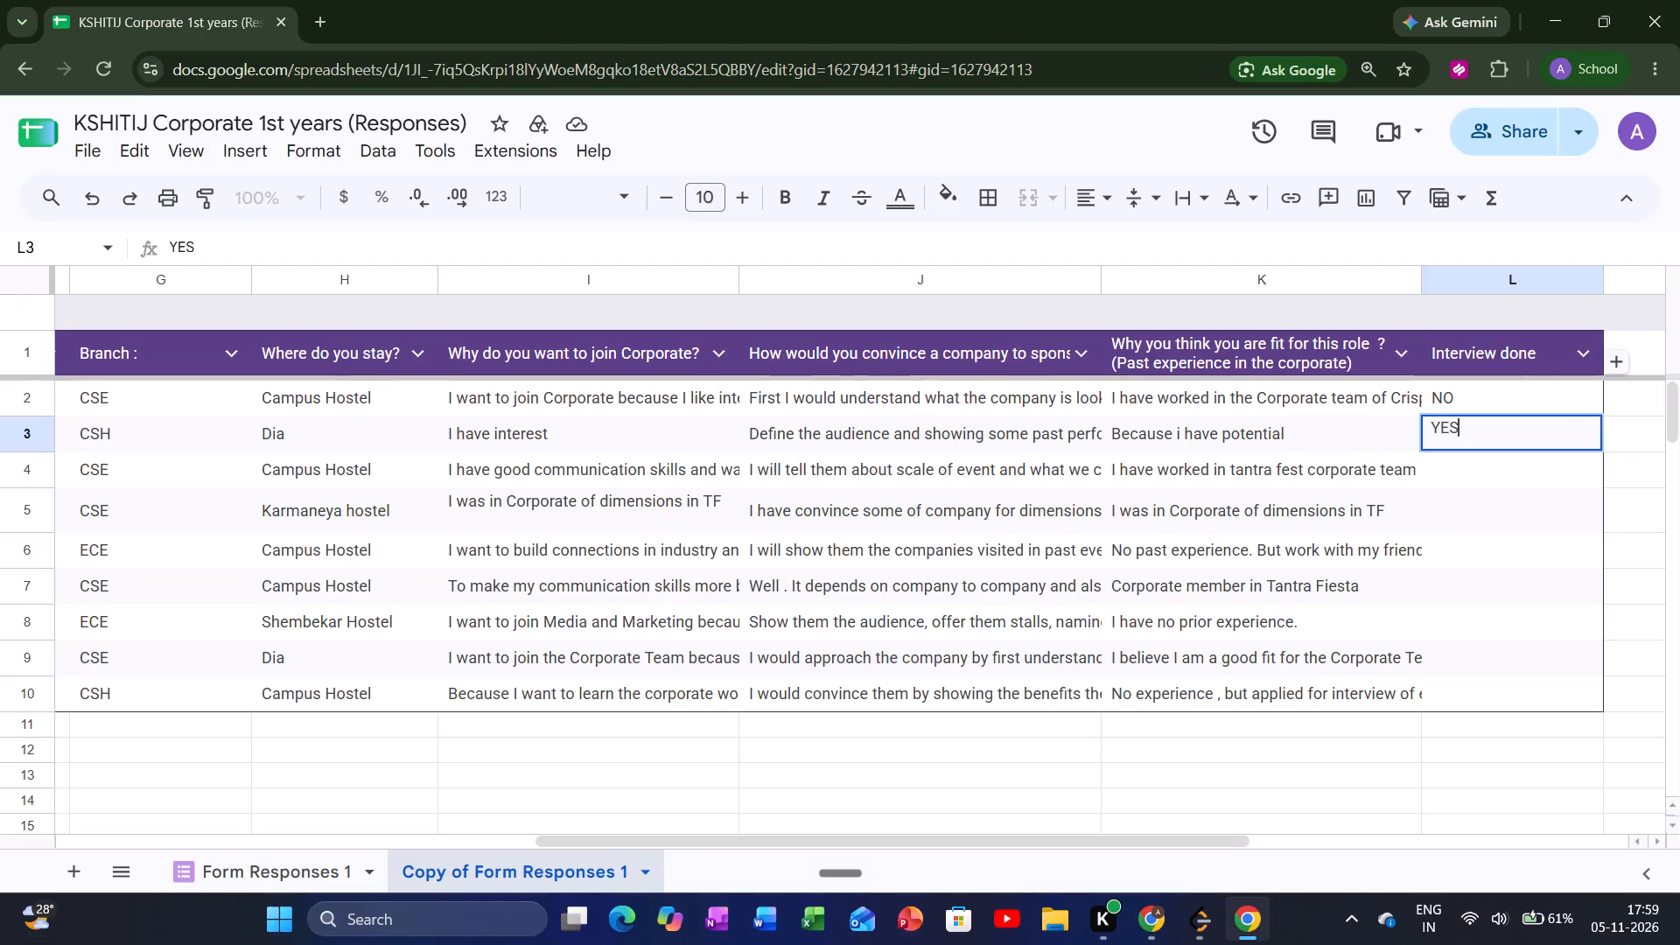
Check the applicant details in row 4 and enter NO in that row's Interview done cell.
key(Down)
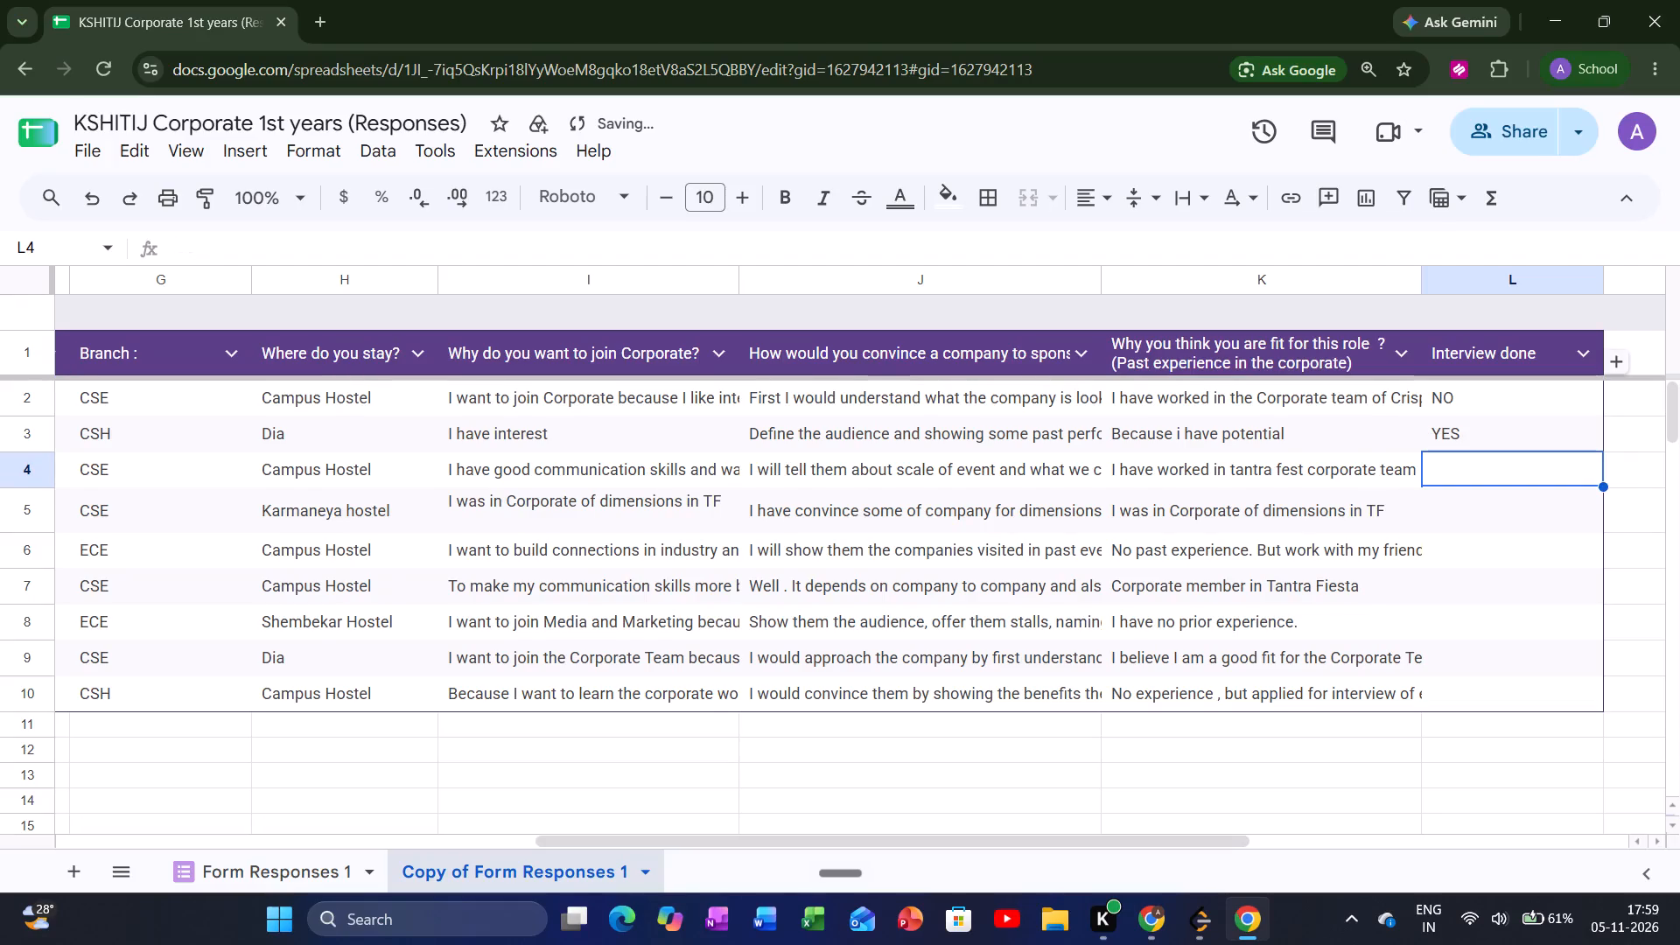
key(Up)
key(Up)
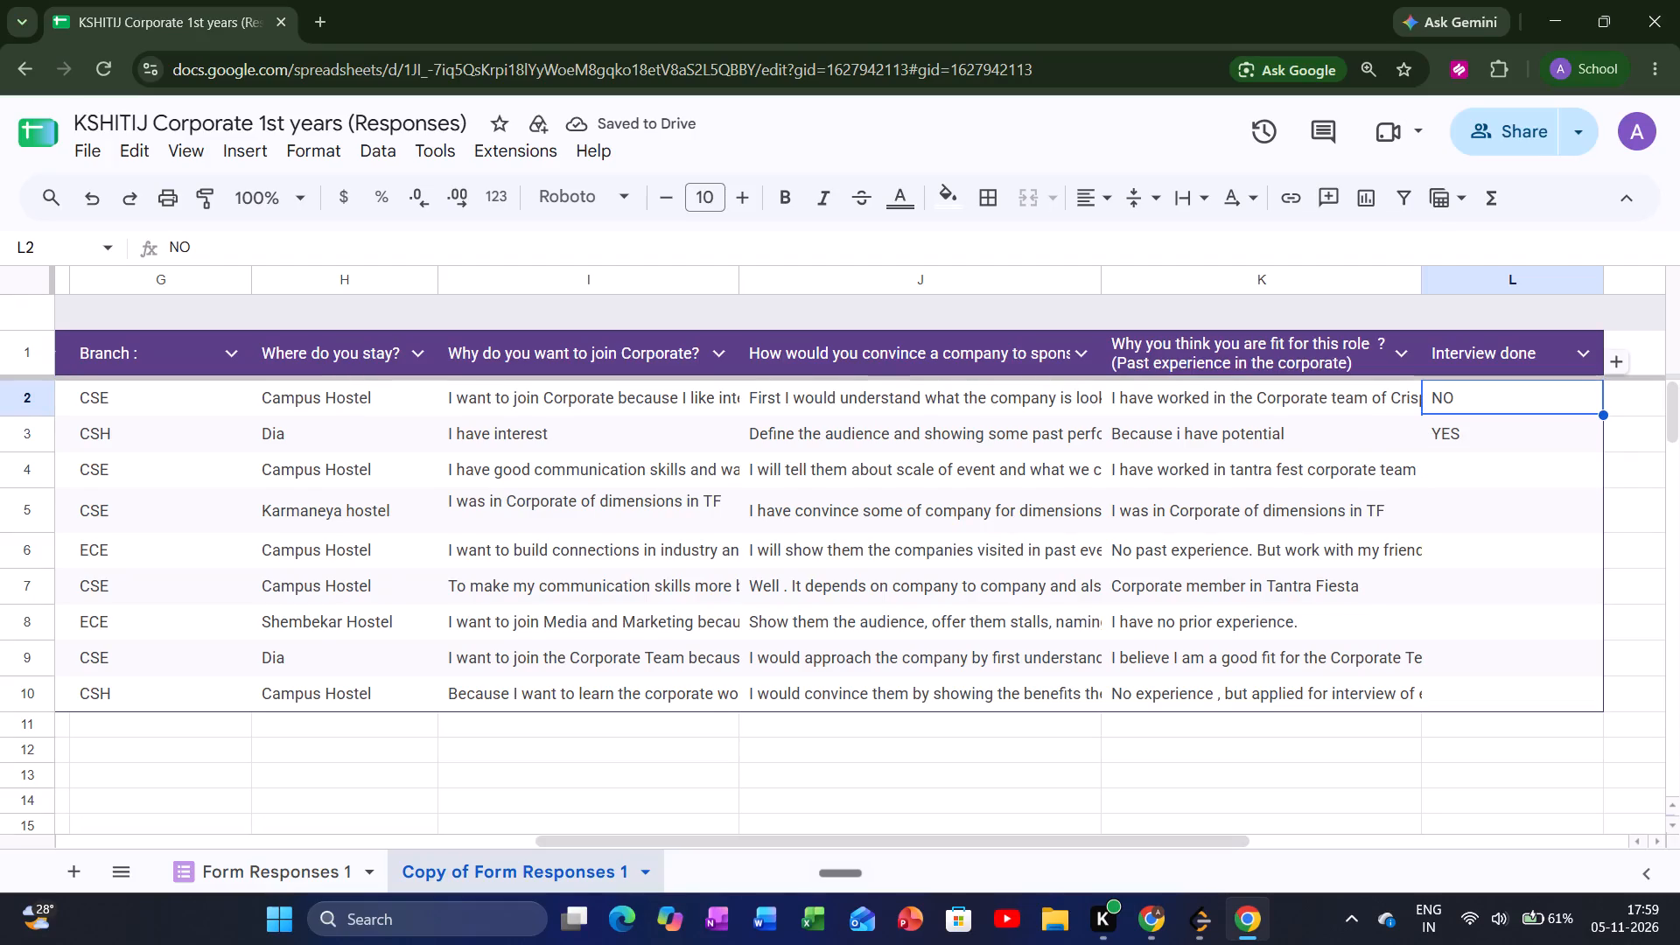
key(Down)
key(Down)
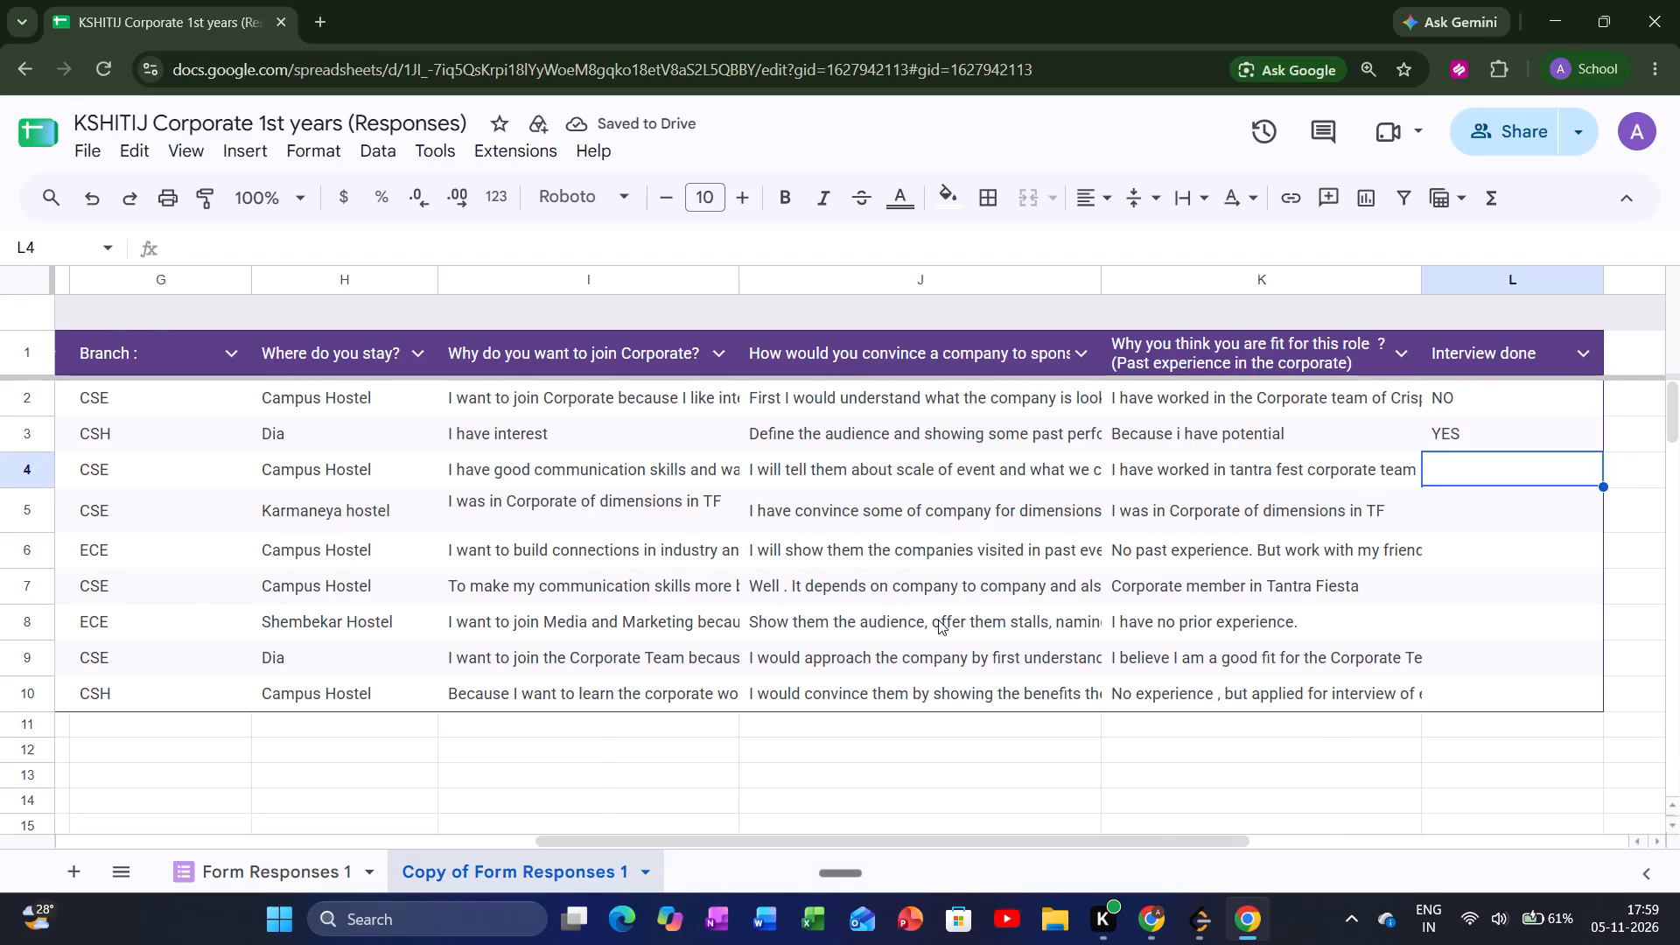
scroll(938, 619, right, 6)
scroll(938, 619, left, 6)
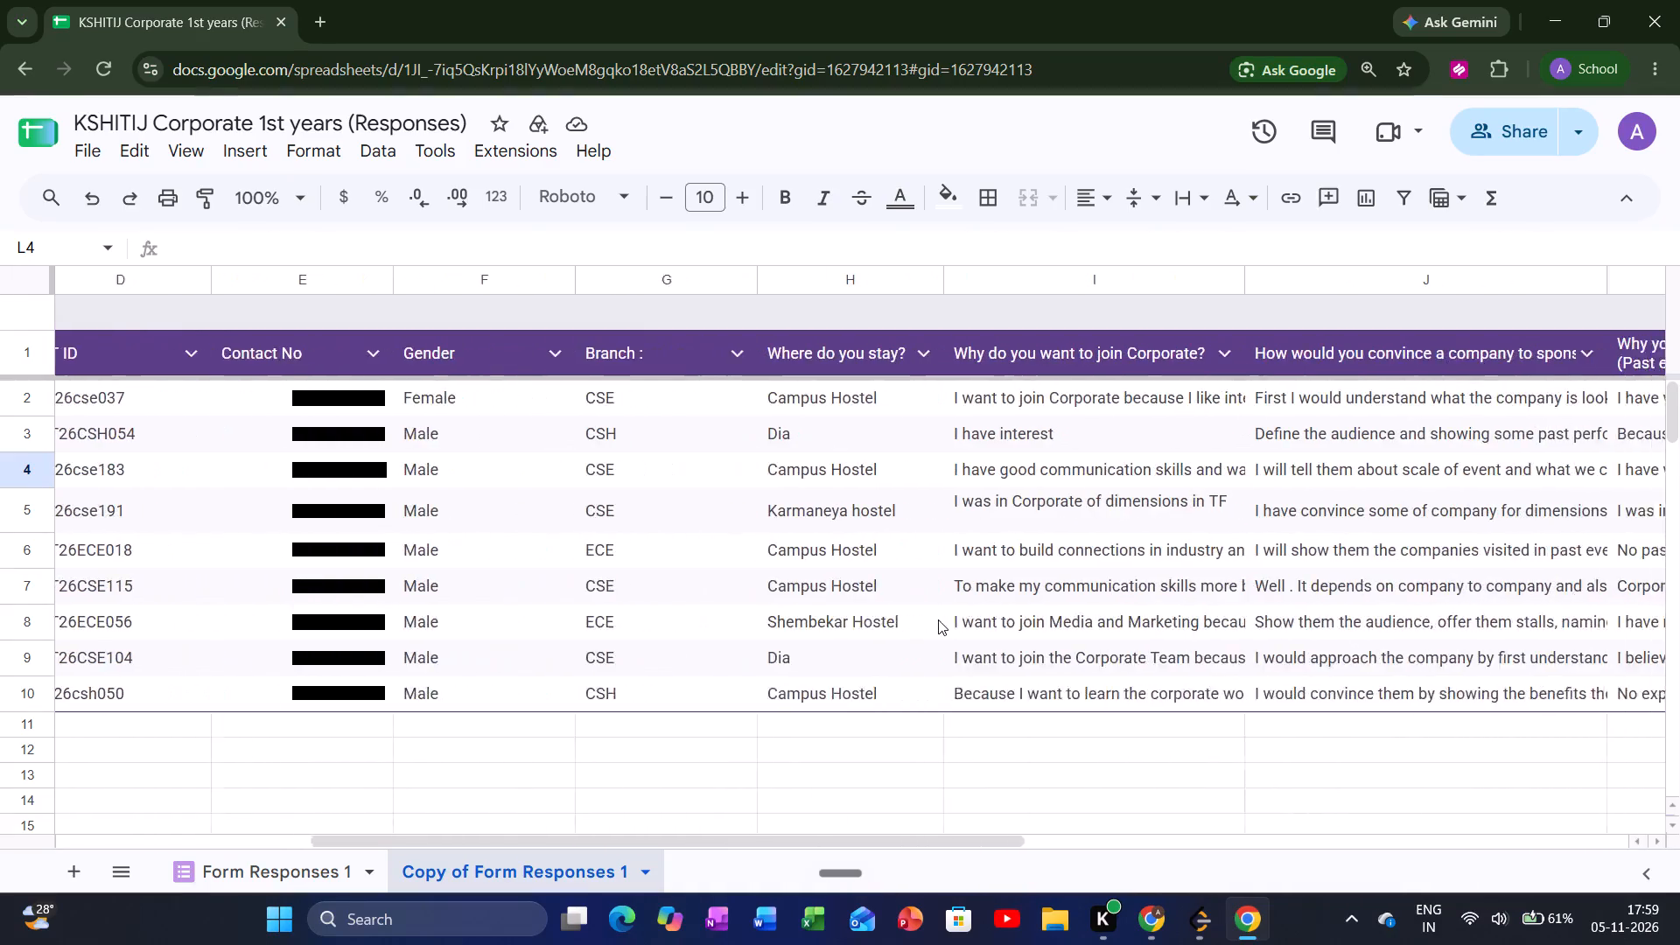
scroll(938, 619, left, 2)
key(shift+n)
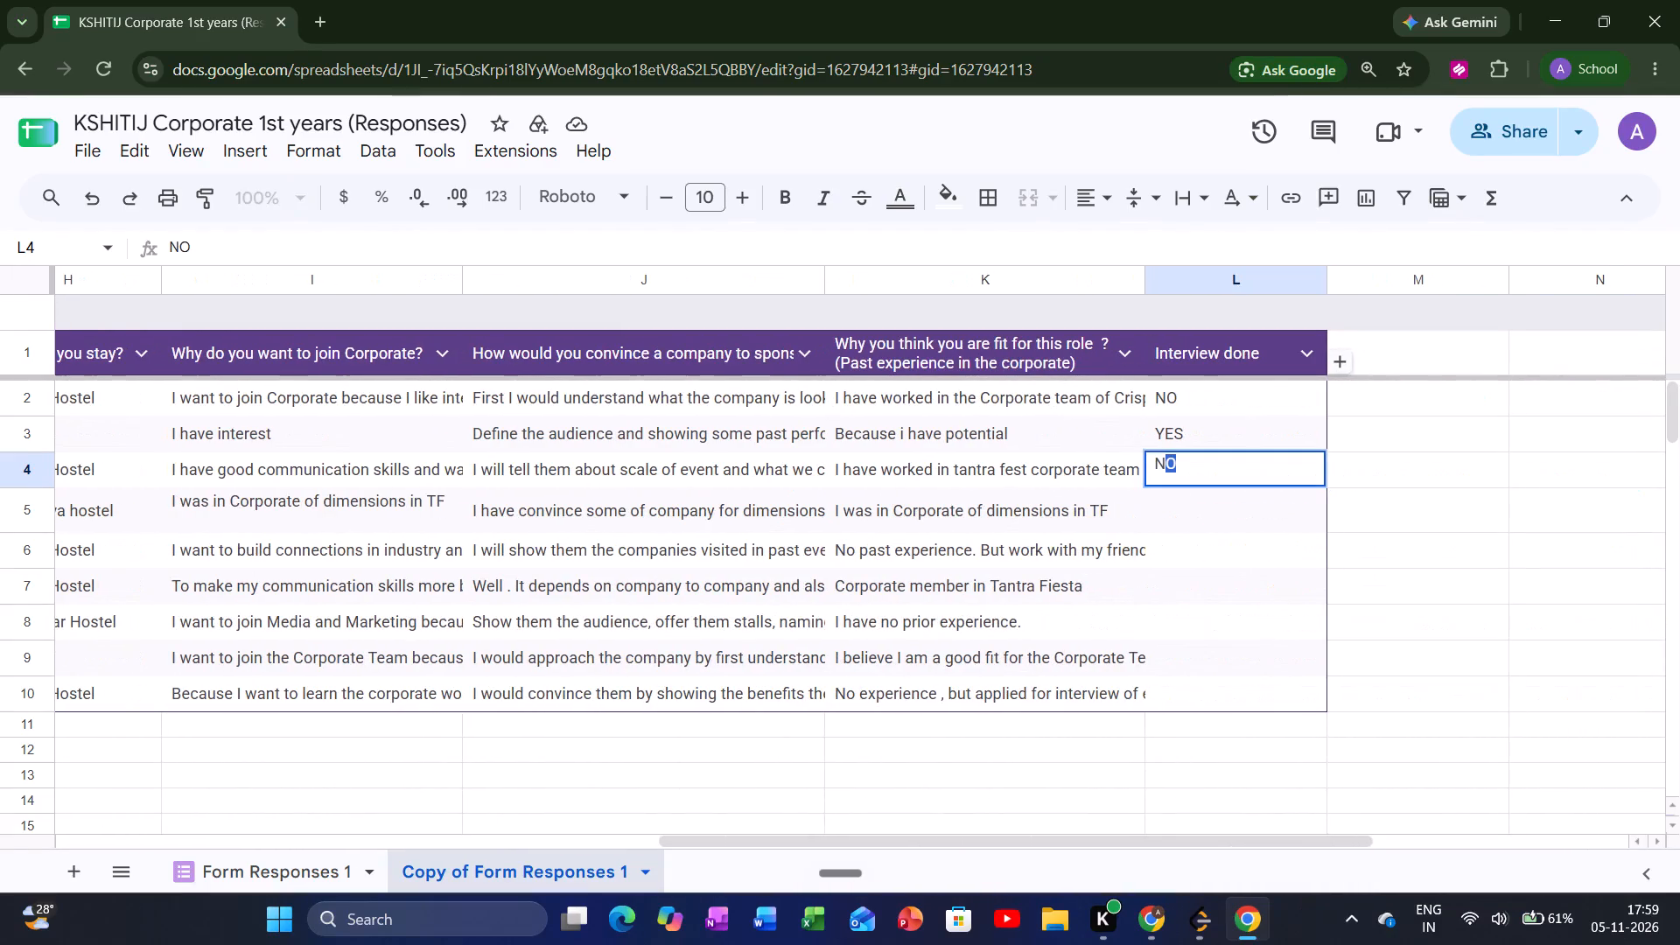
key(shift+o)
scroll(938, 619, right, 6)
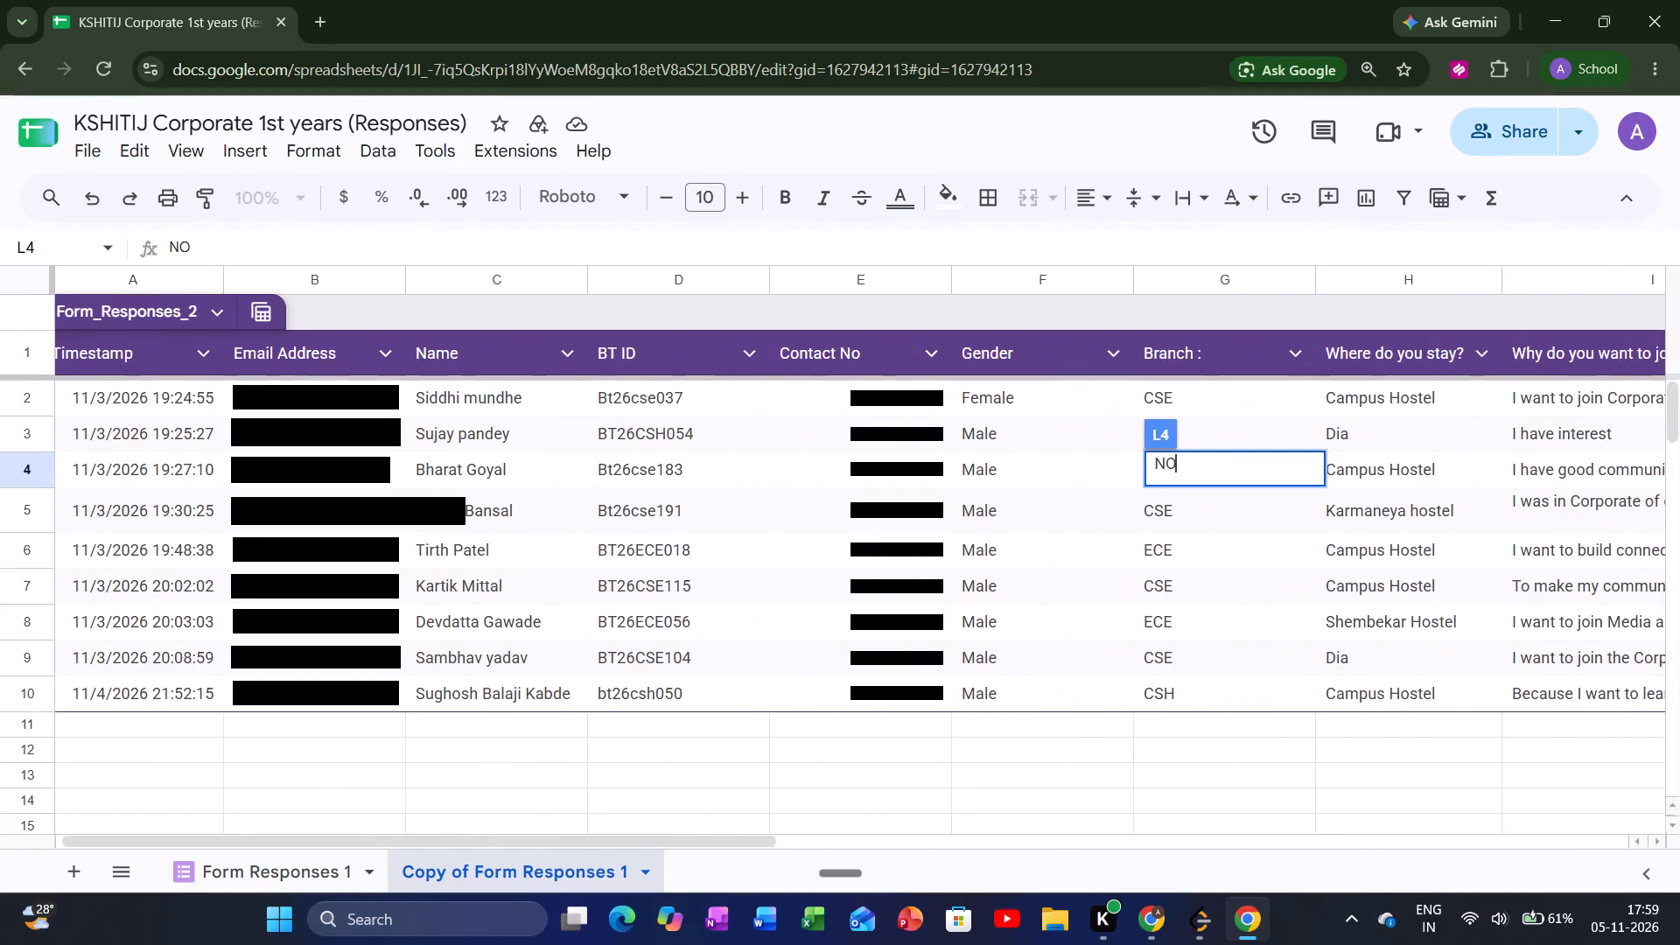
scroll(938, 619, left, 6)
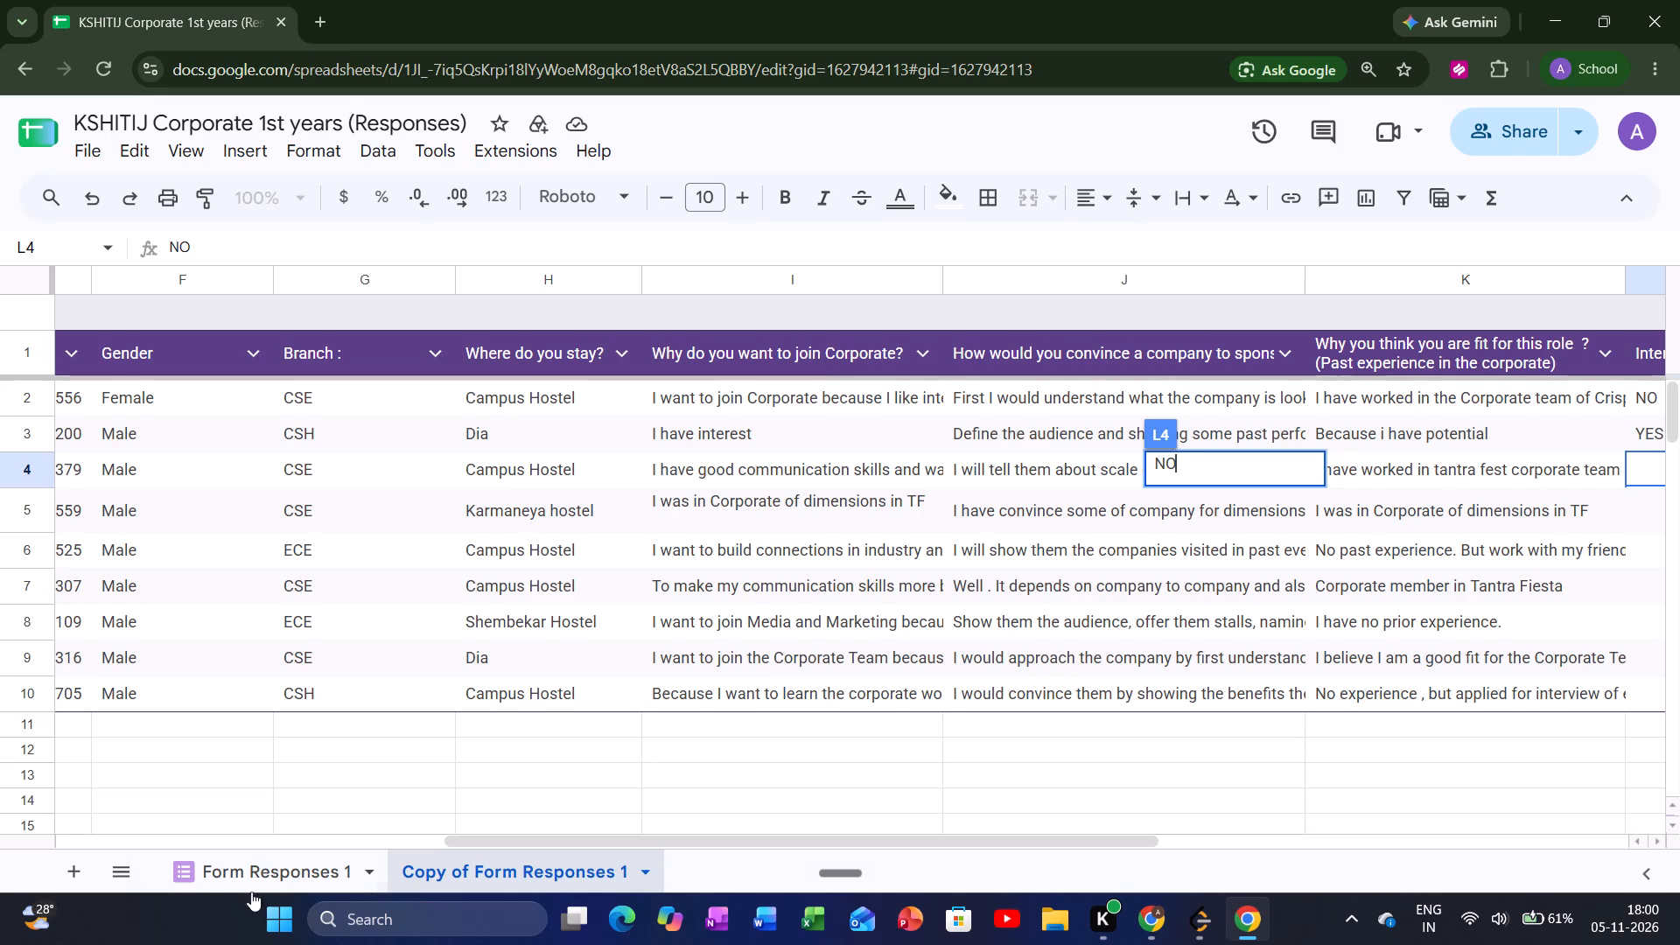
Open Windows search to switch to another app.
click(352, 906)
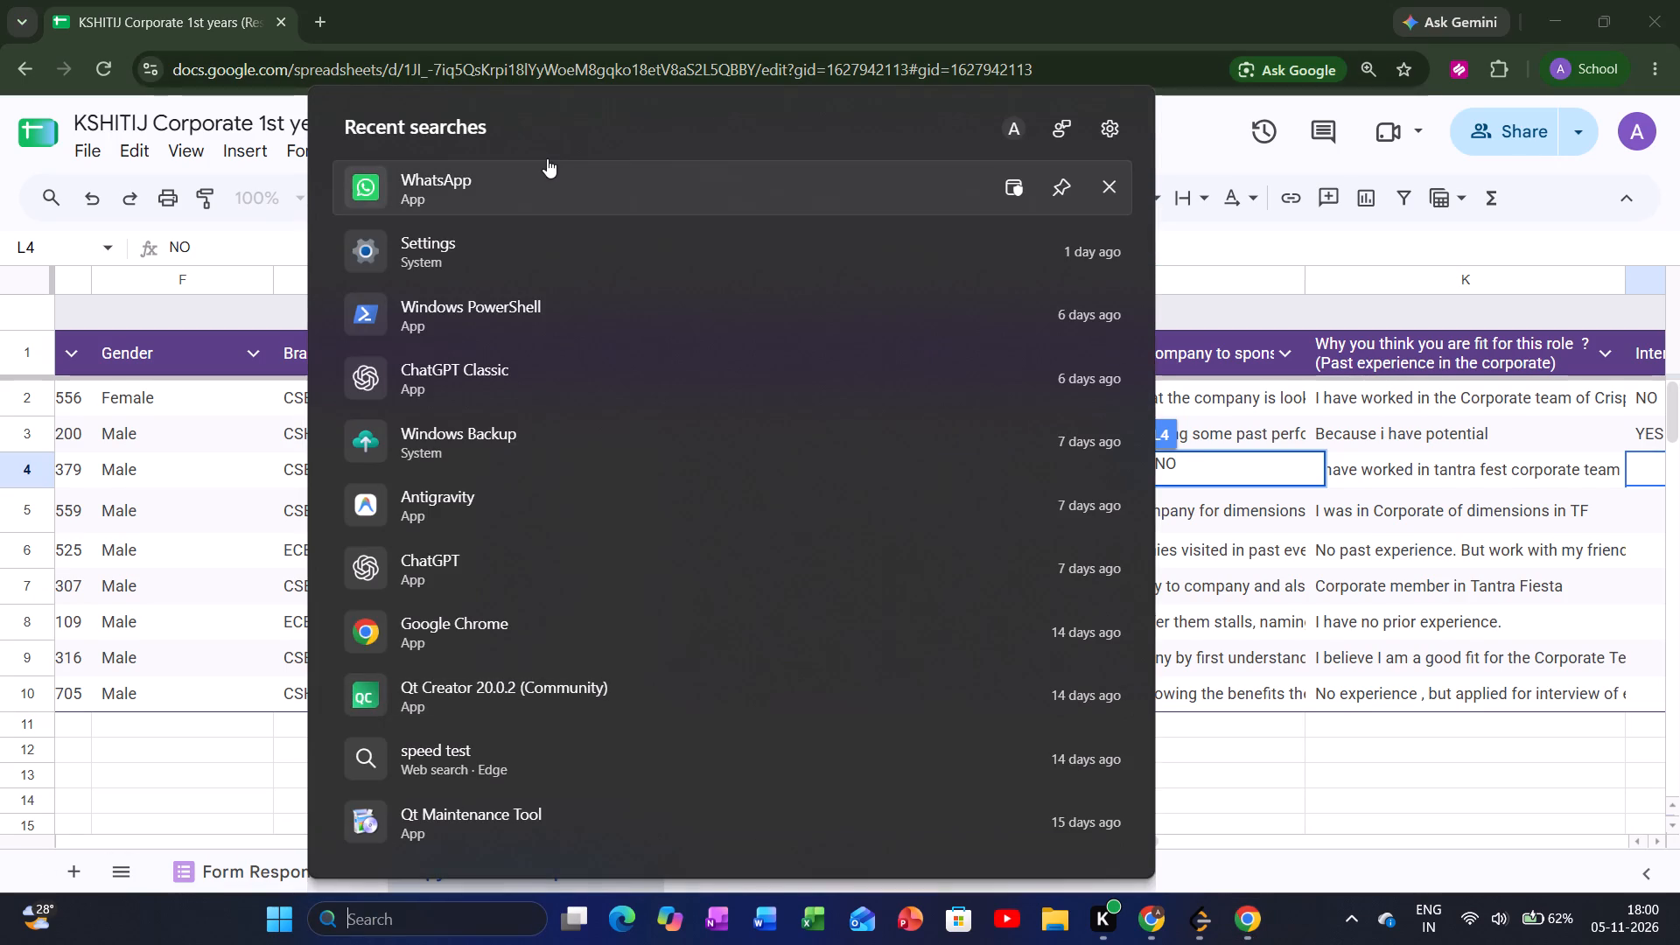
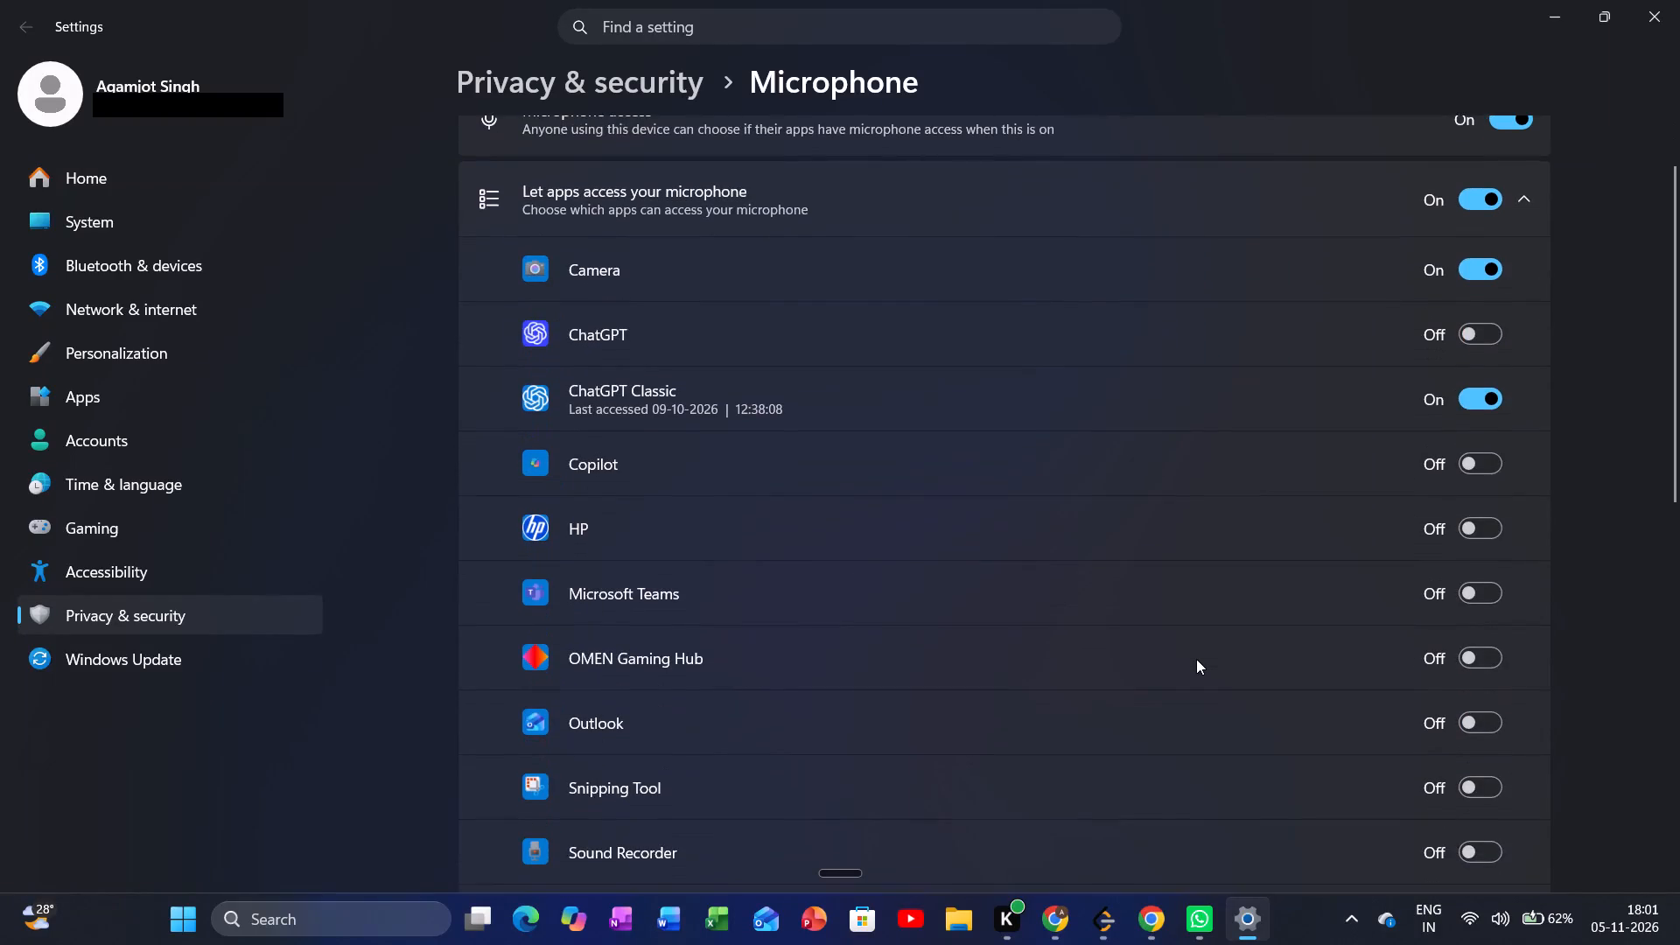
Turn on microphone access for WhatsApp in the Windows microphone privacy settings.
scroll(1196, 659, down, 4)
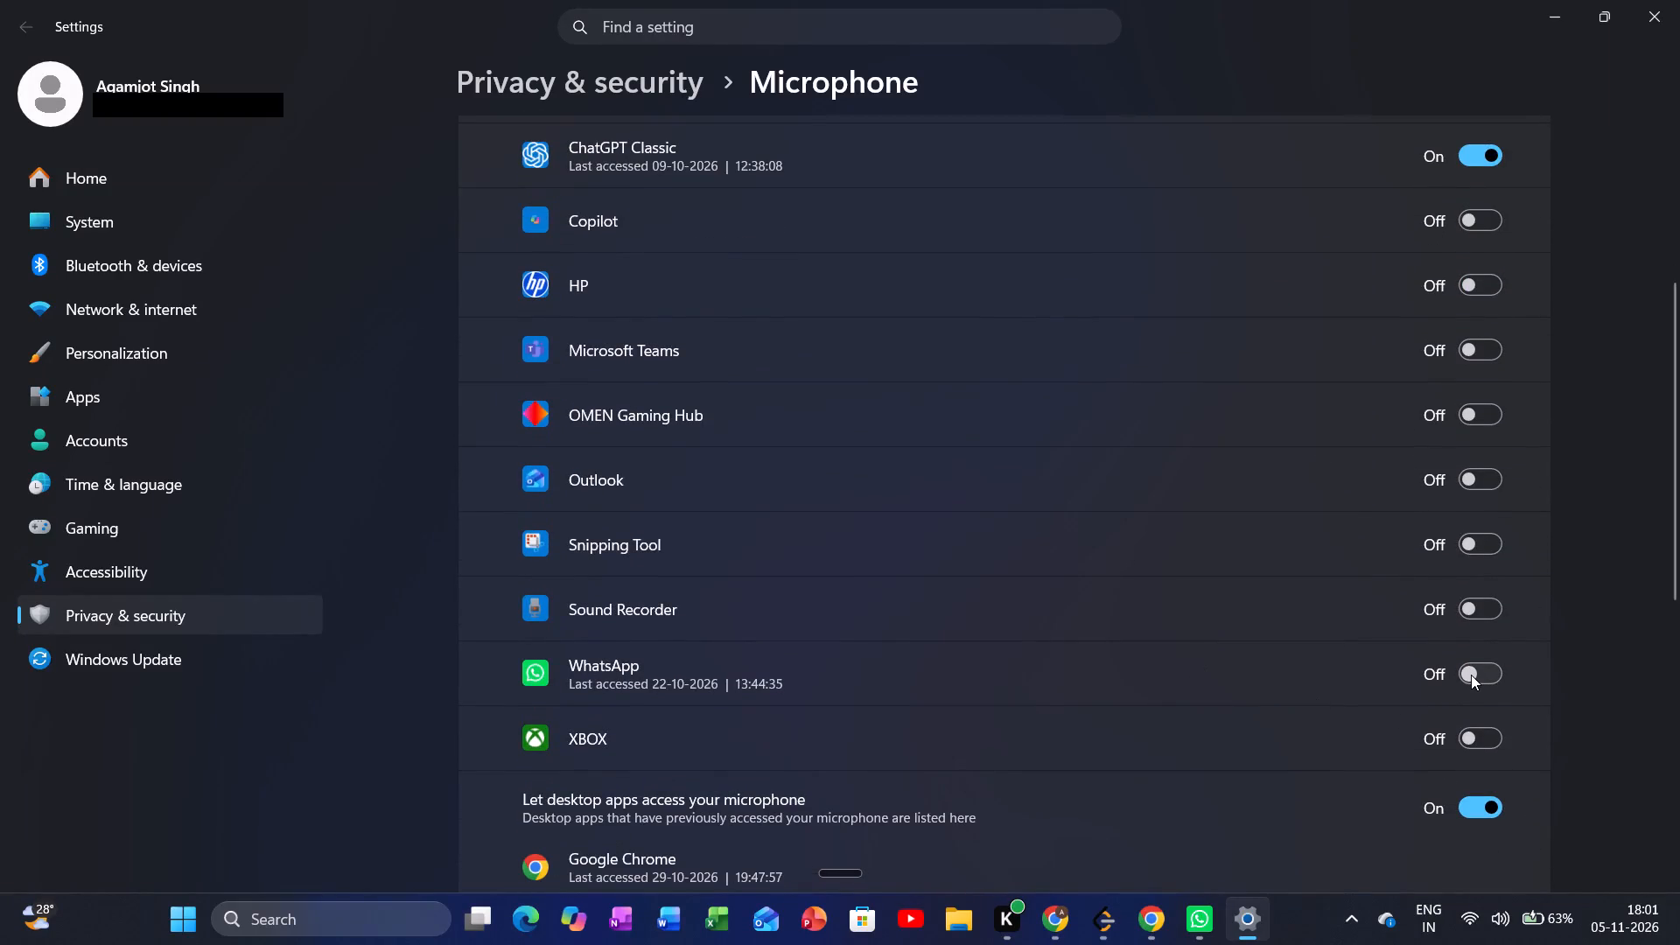
click(1471, 675)
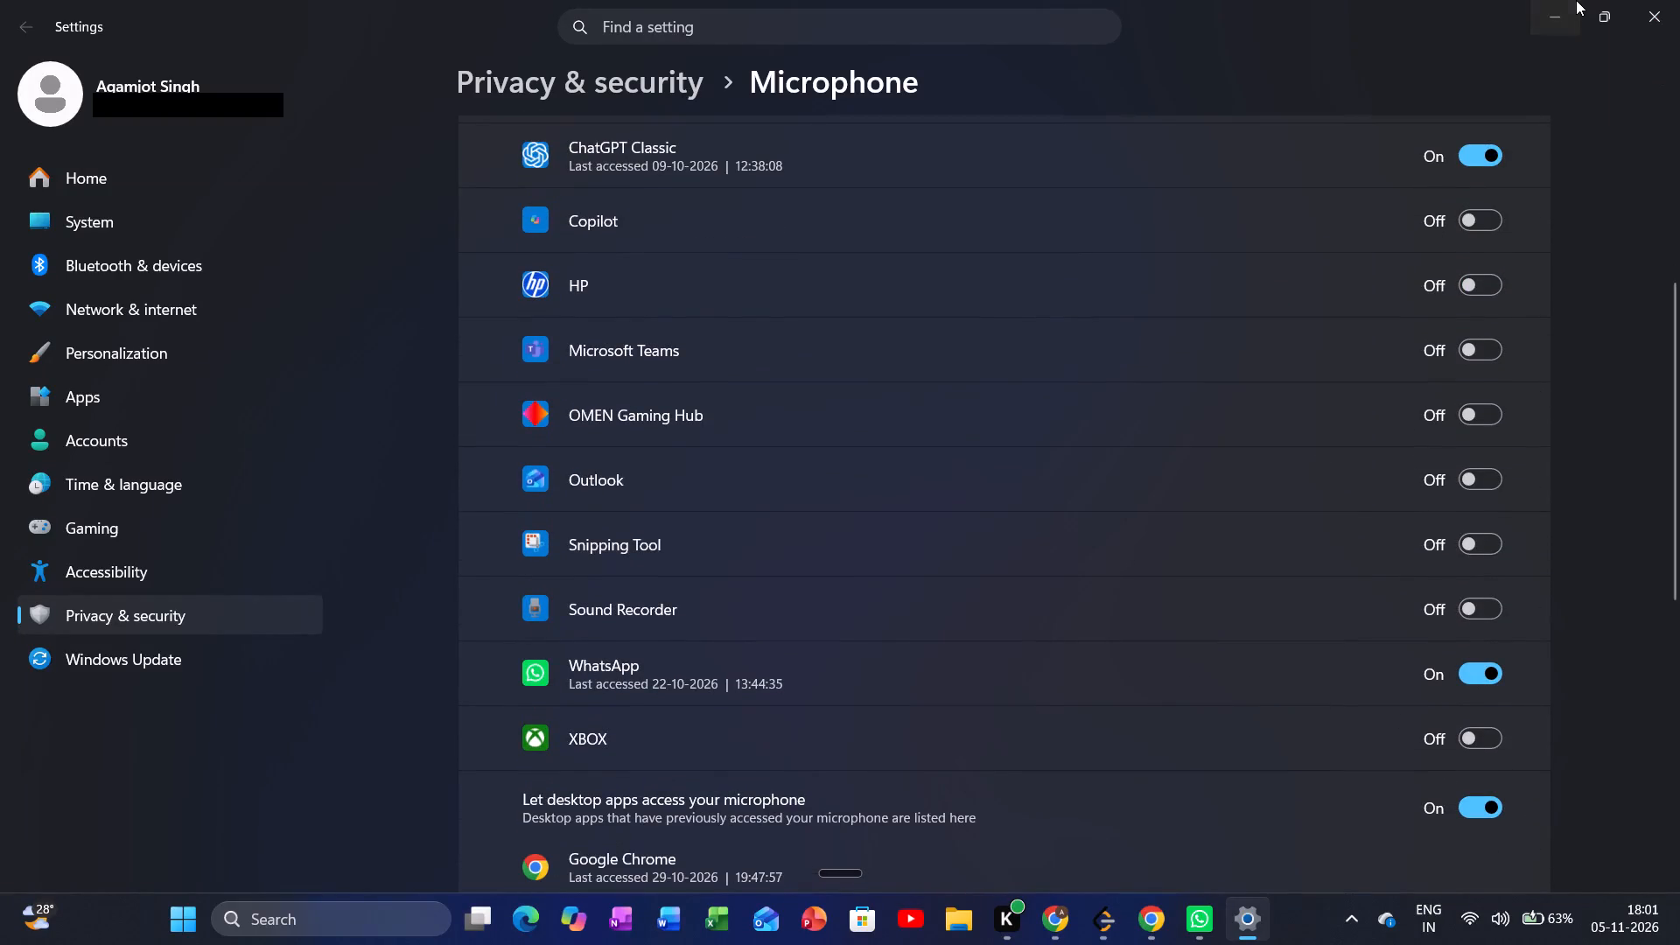
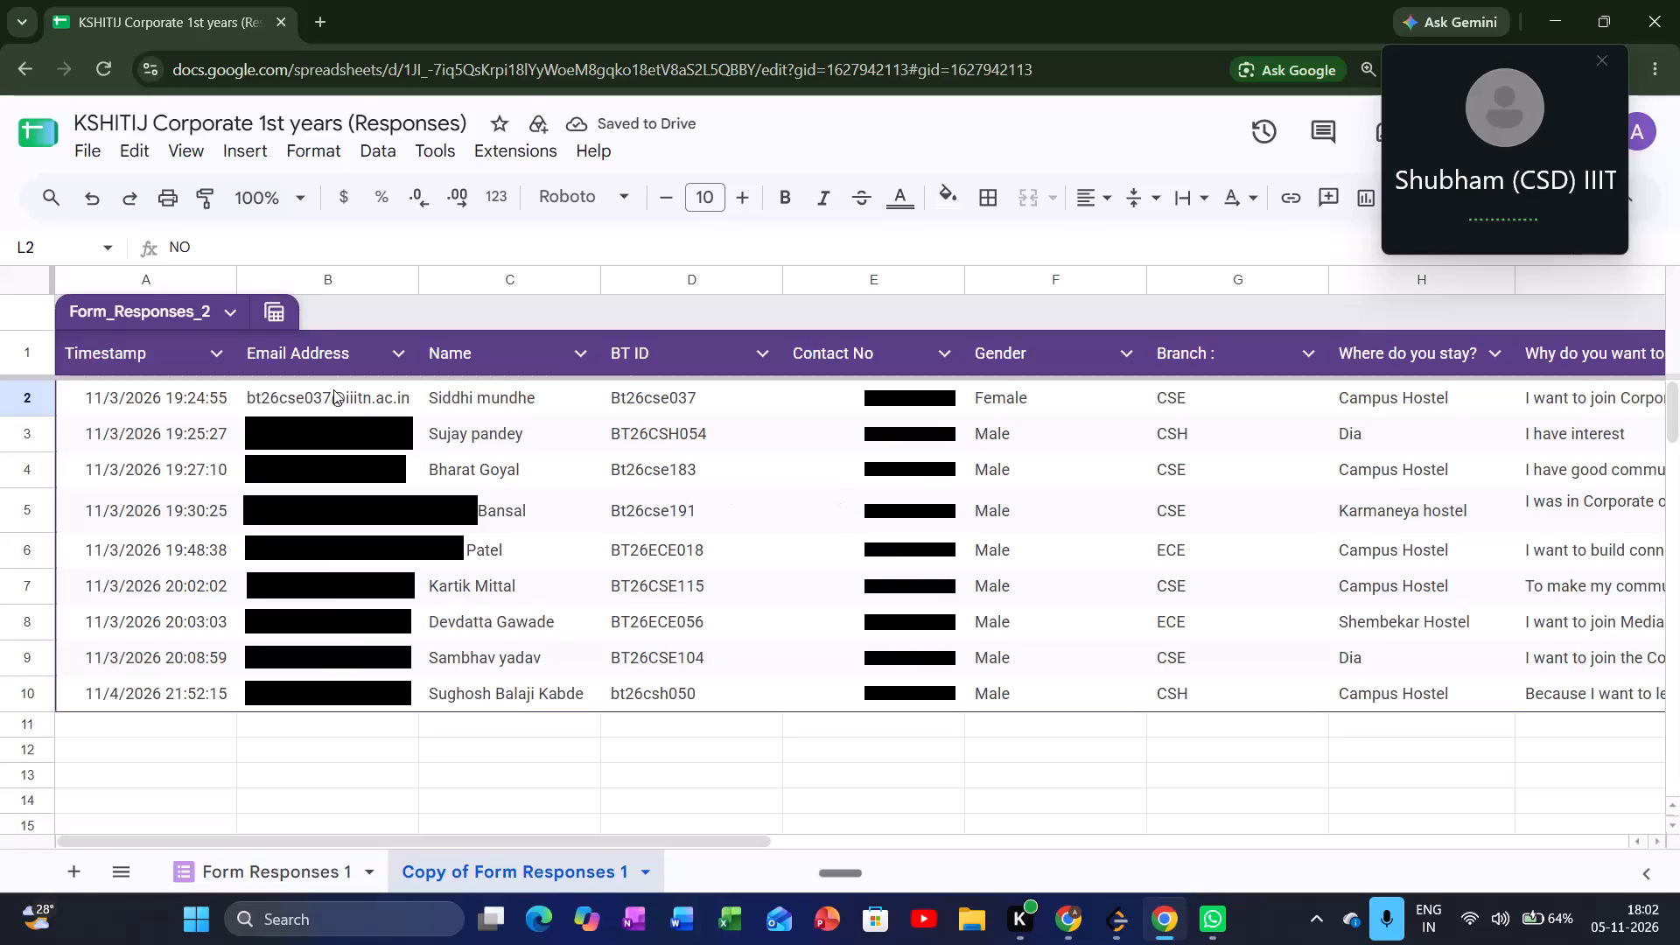
Review the row 3 applicant's answers across to the Interview done column and compare the statuses in the neighbouring rows.
scroll(640, 396, left, 1)
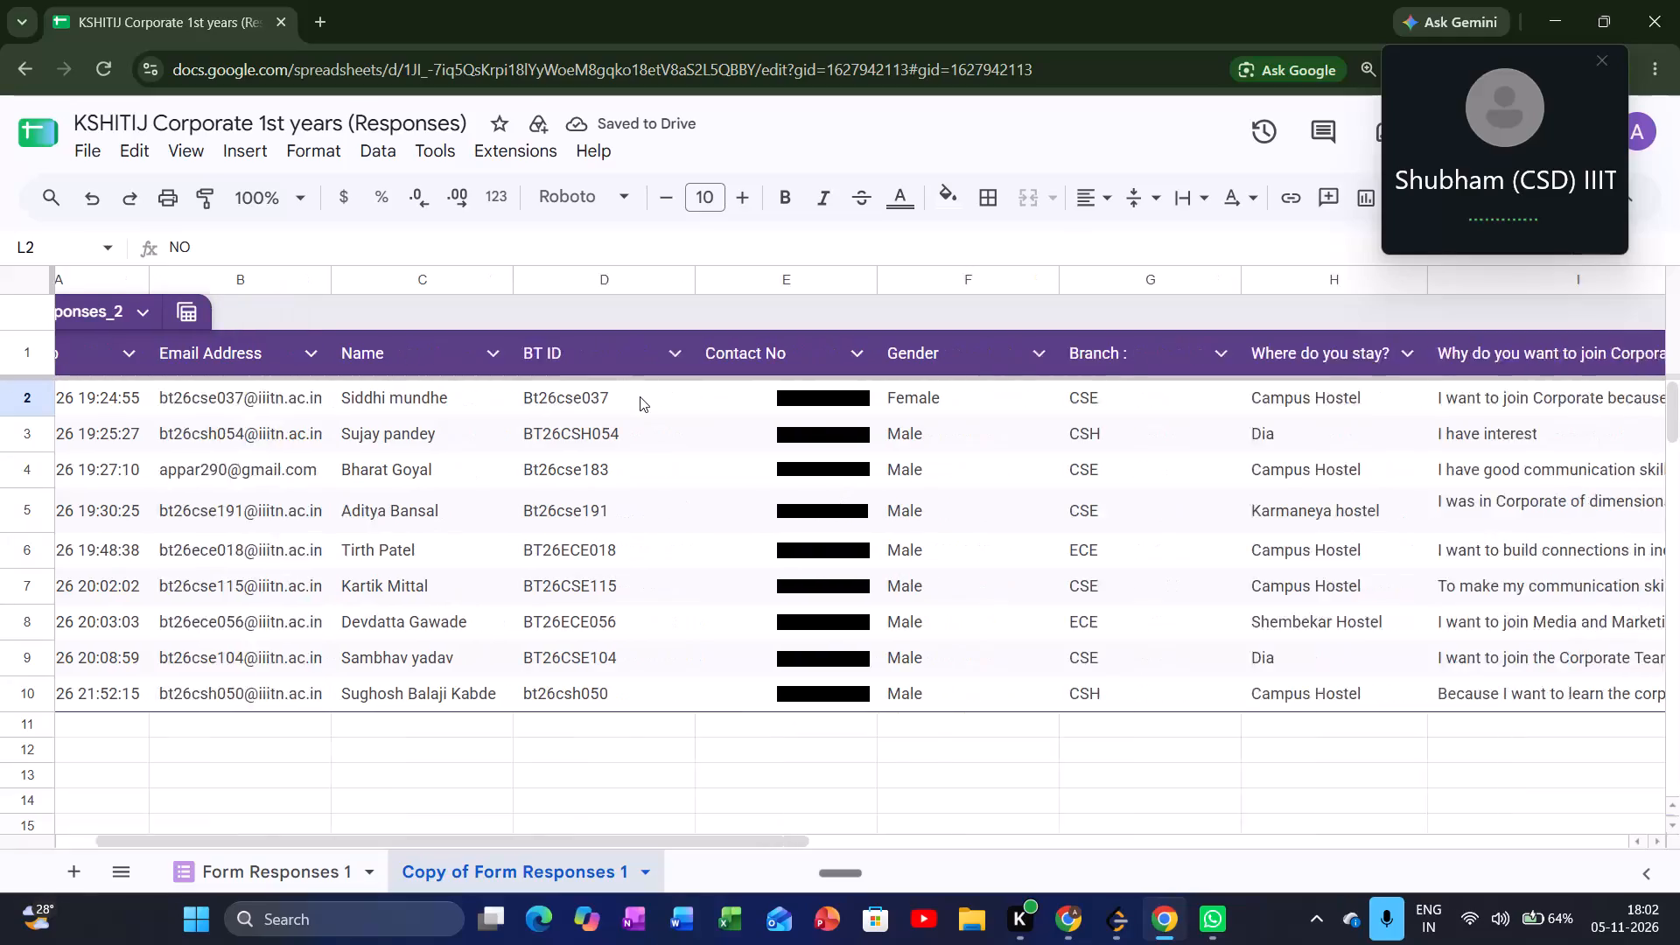
scroll(640, 396, left, 2)
scroll(640, 396, right, 4)
click(514, 433)
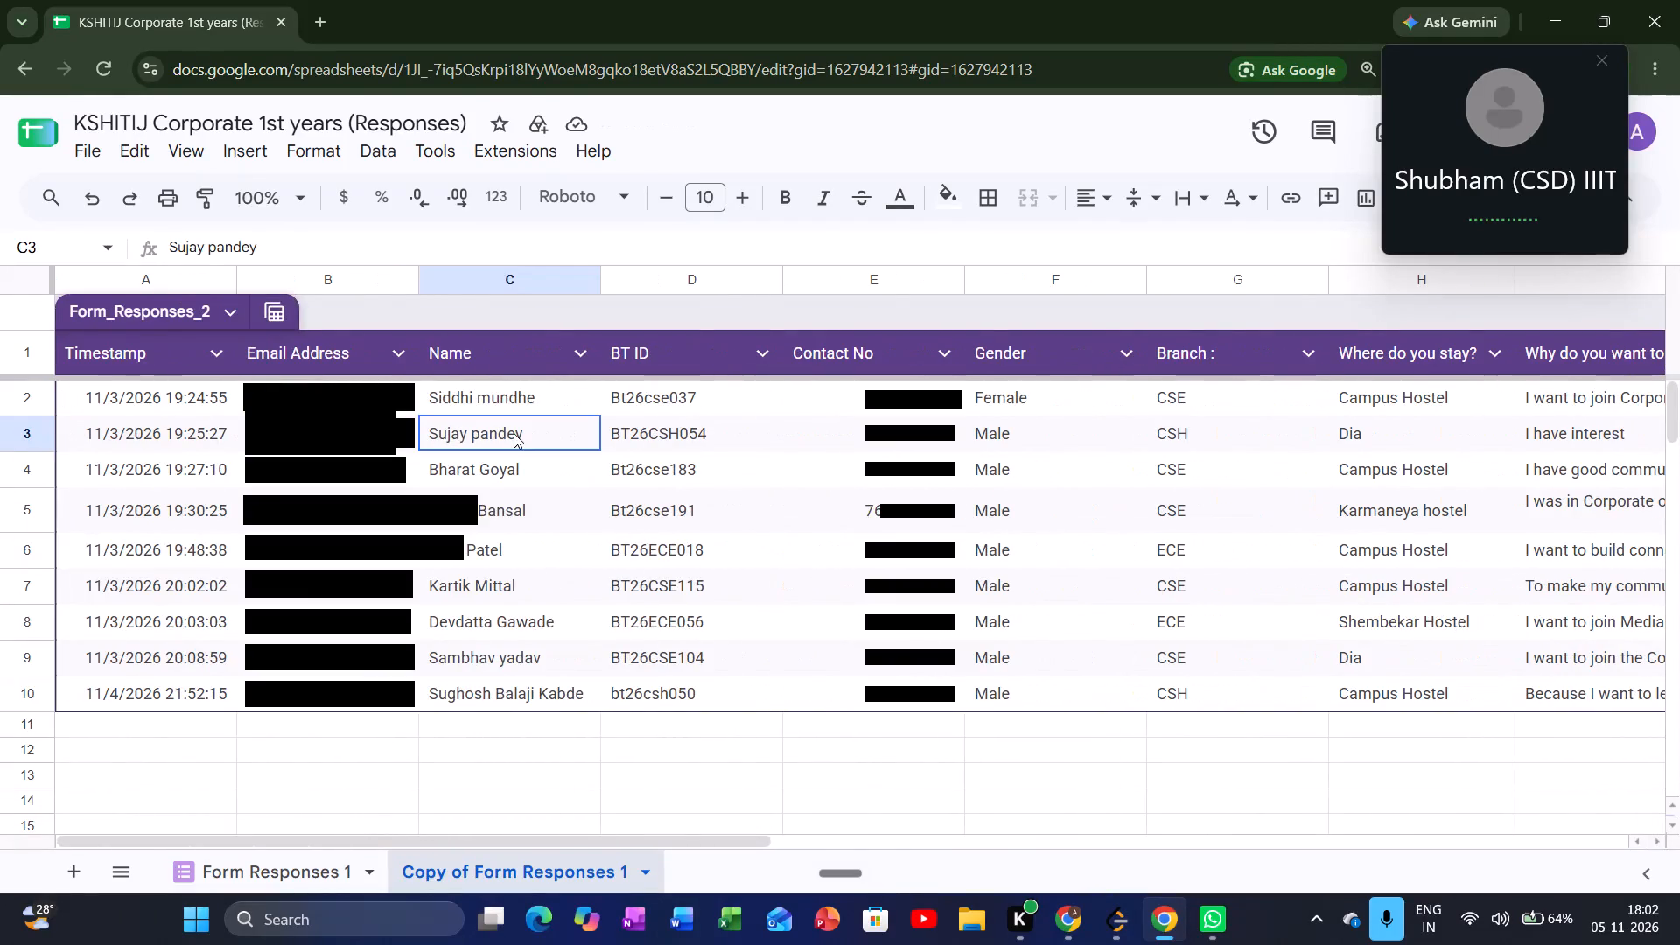
key(Right)
key(Right)
key(Right)
key(Right)
key(Right)
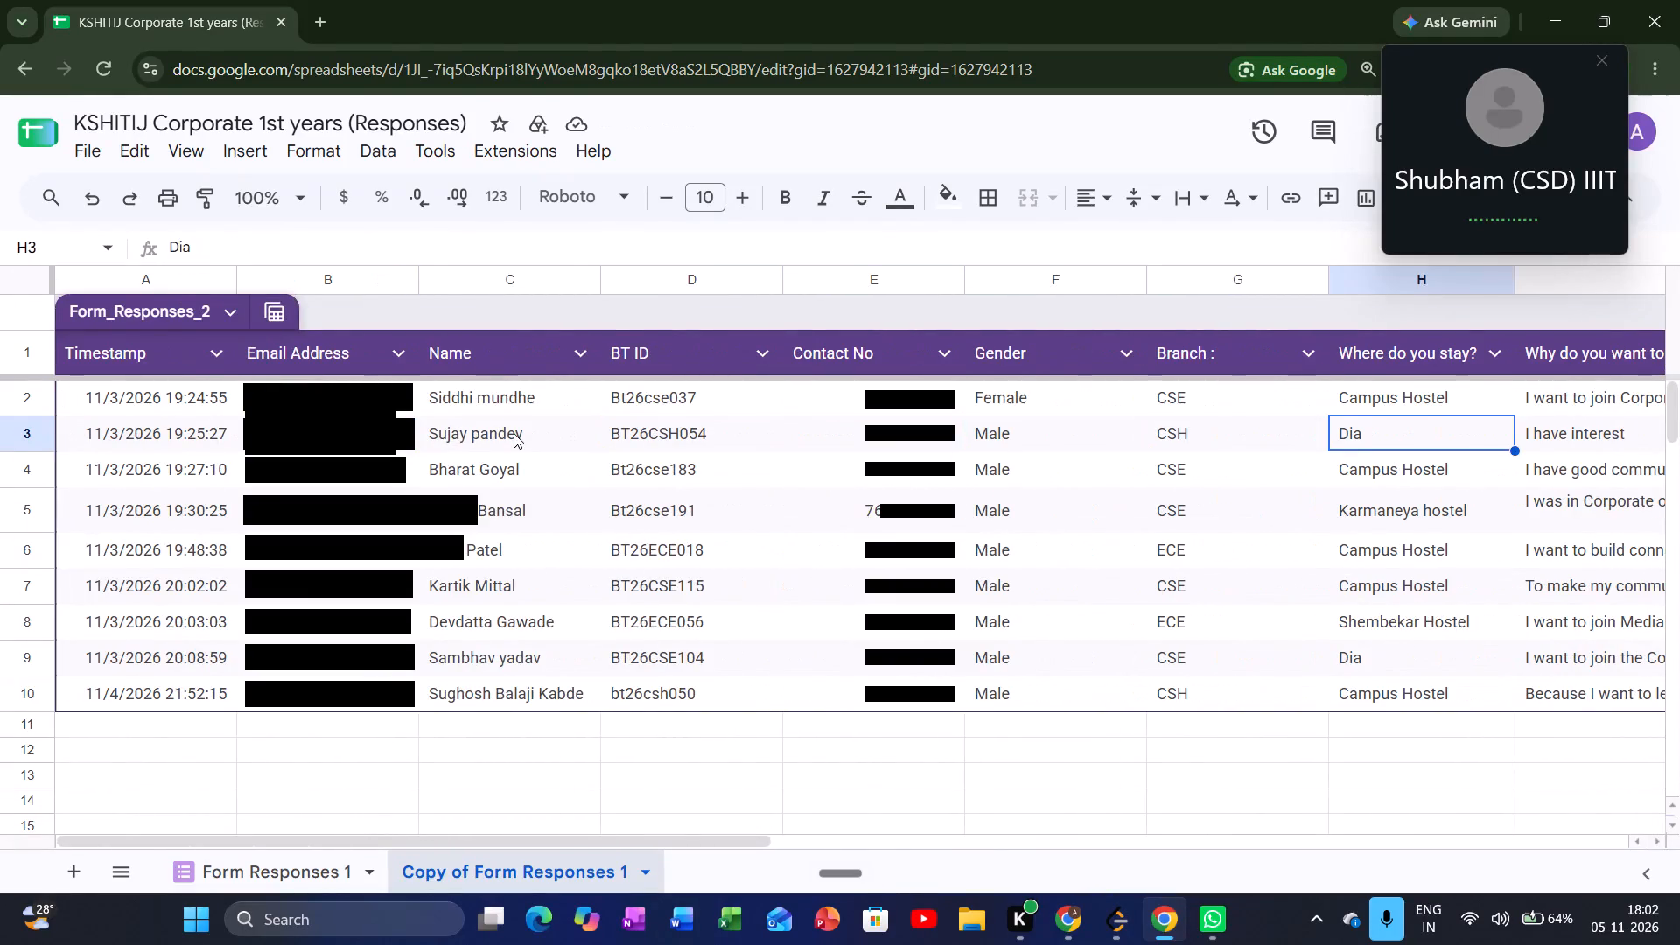
key(Right)
key(Right)
key(Right)
key(Right)
key(Right)
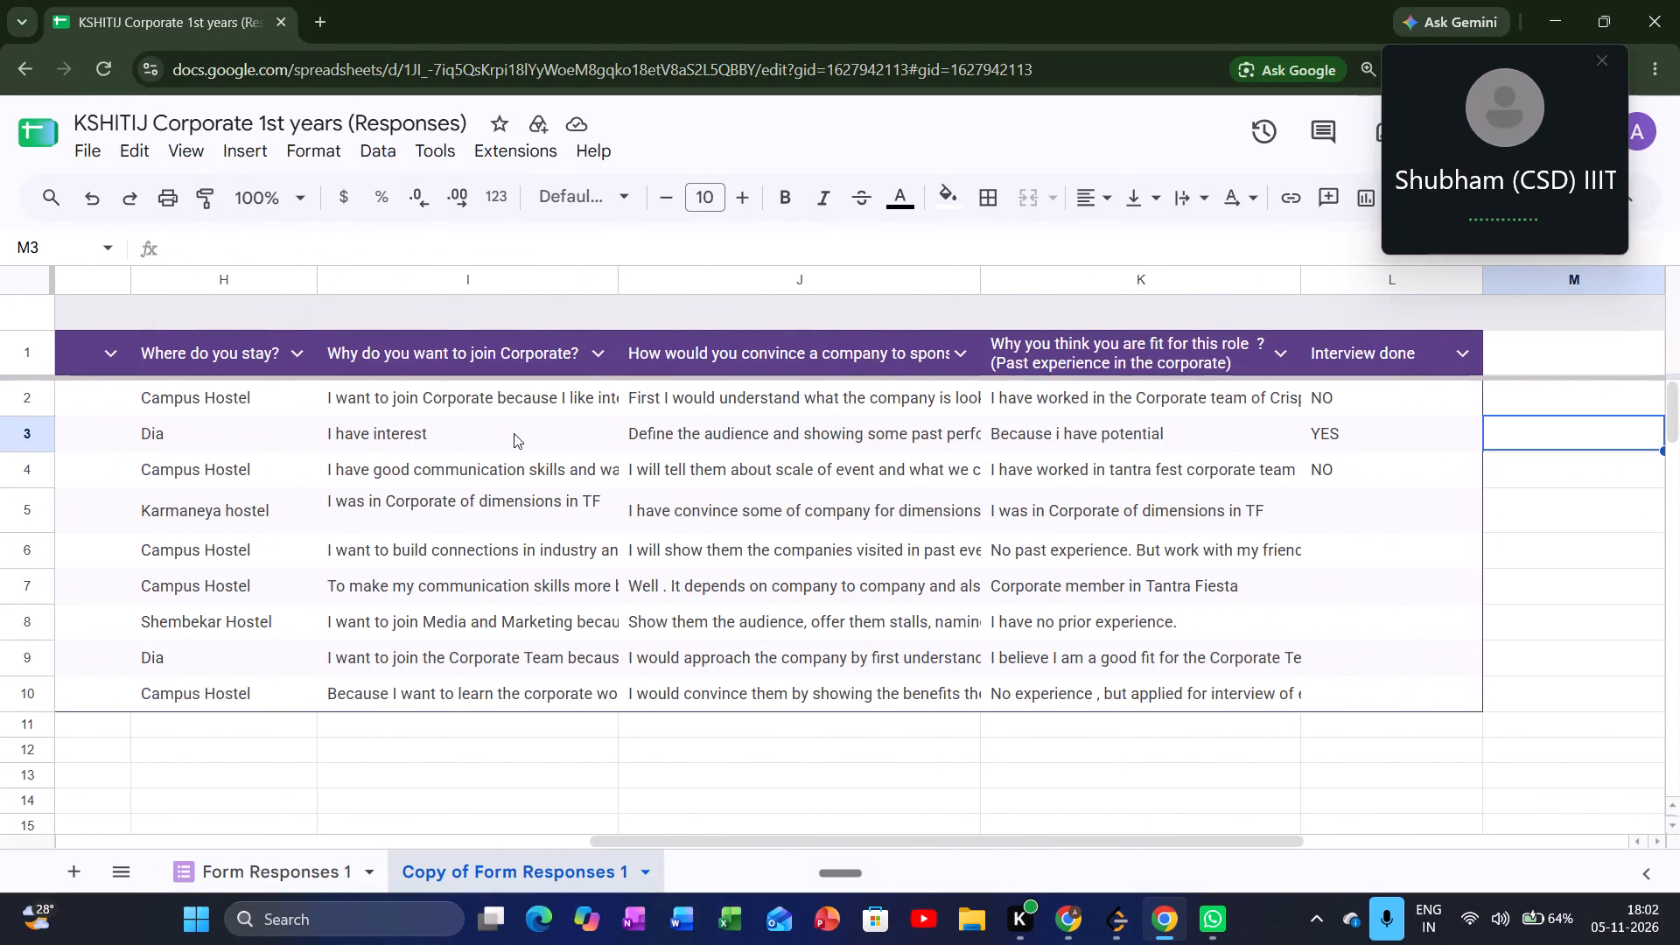
key(Left)
key(Right)
key(Left)
key(Left)
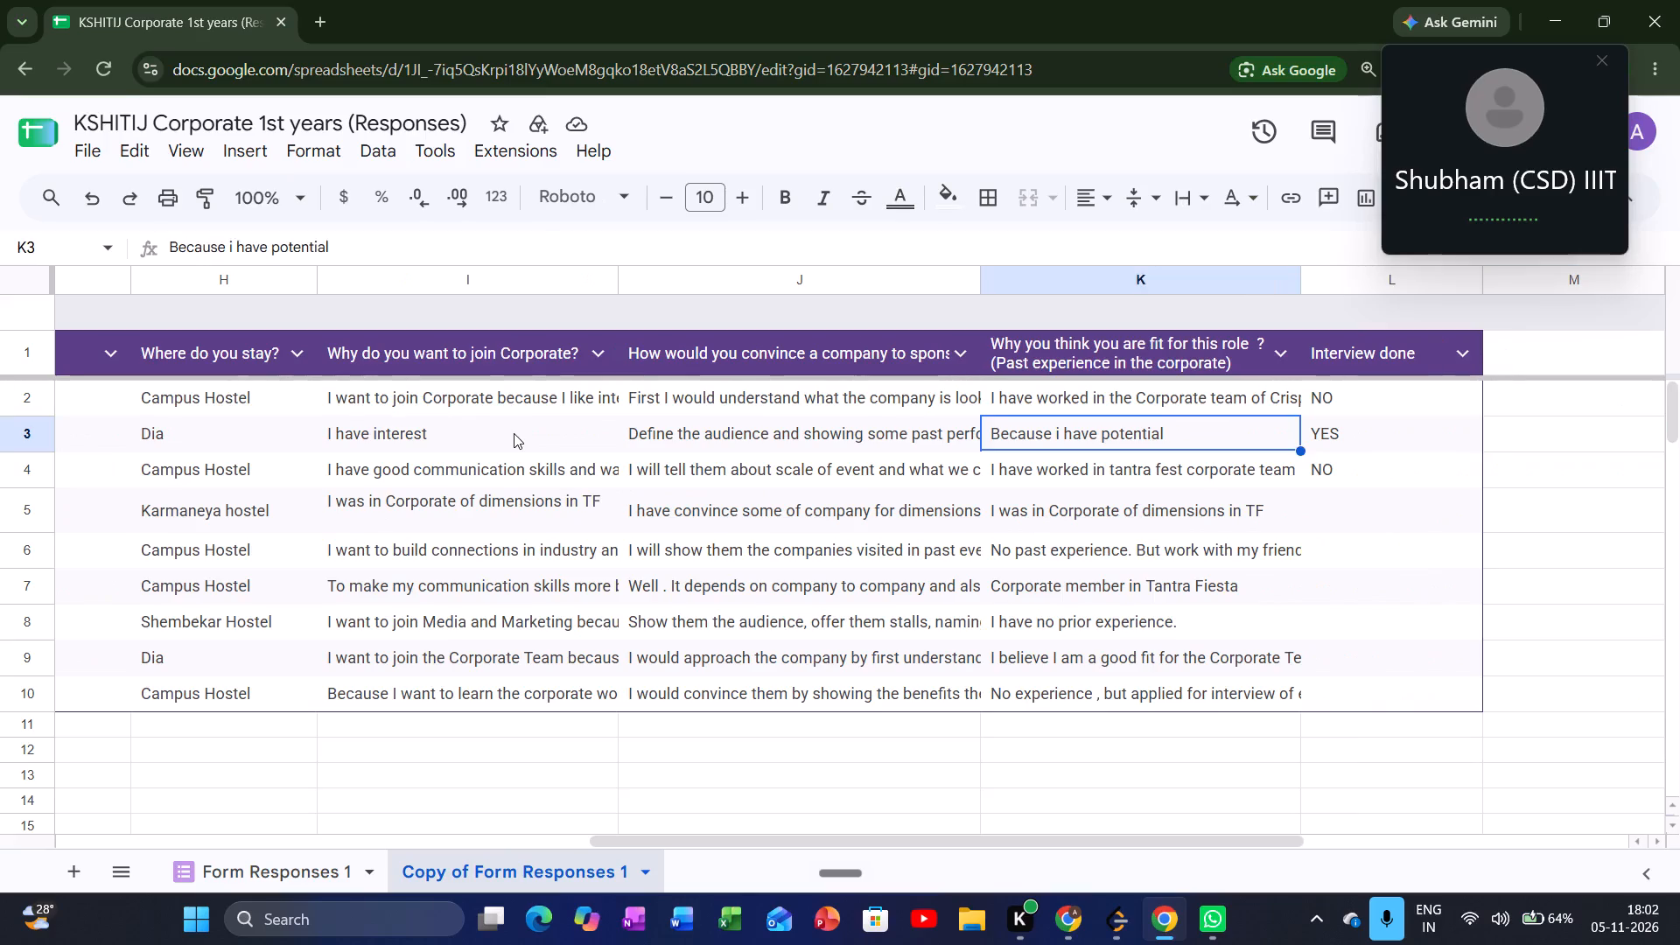
key(Right)
key(Left)
key(Right)
key(Down)
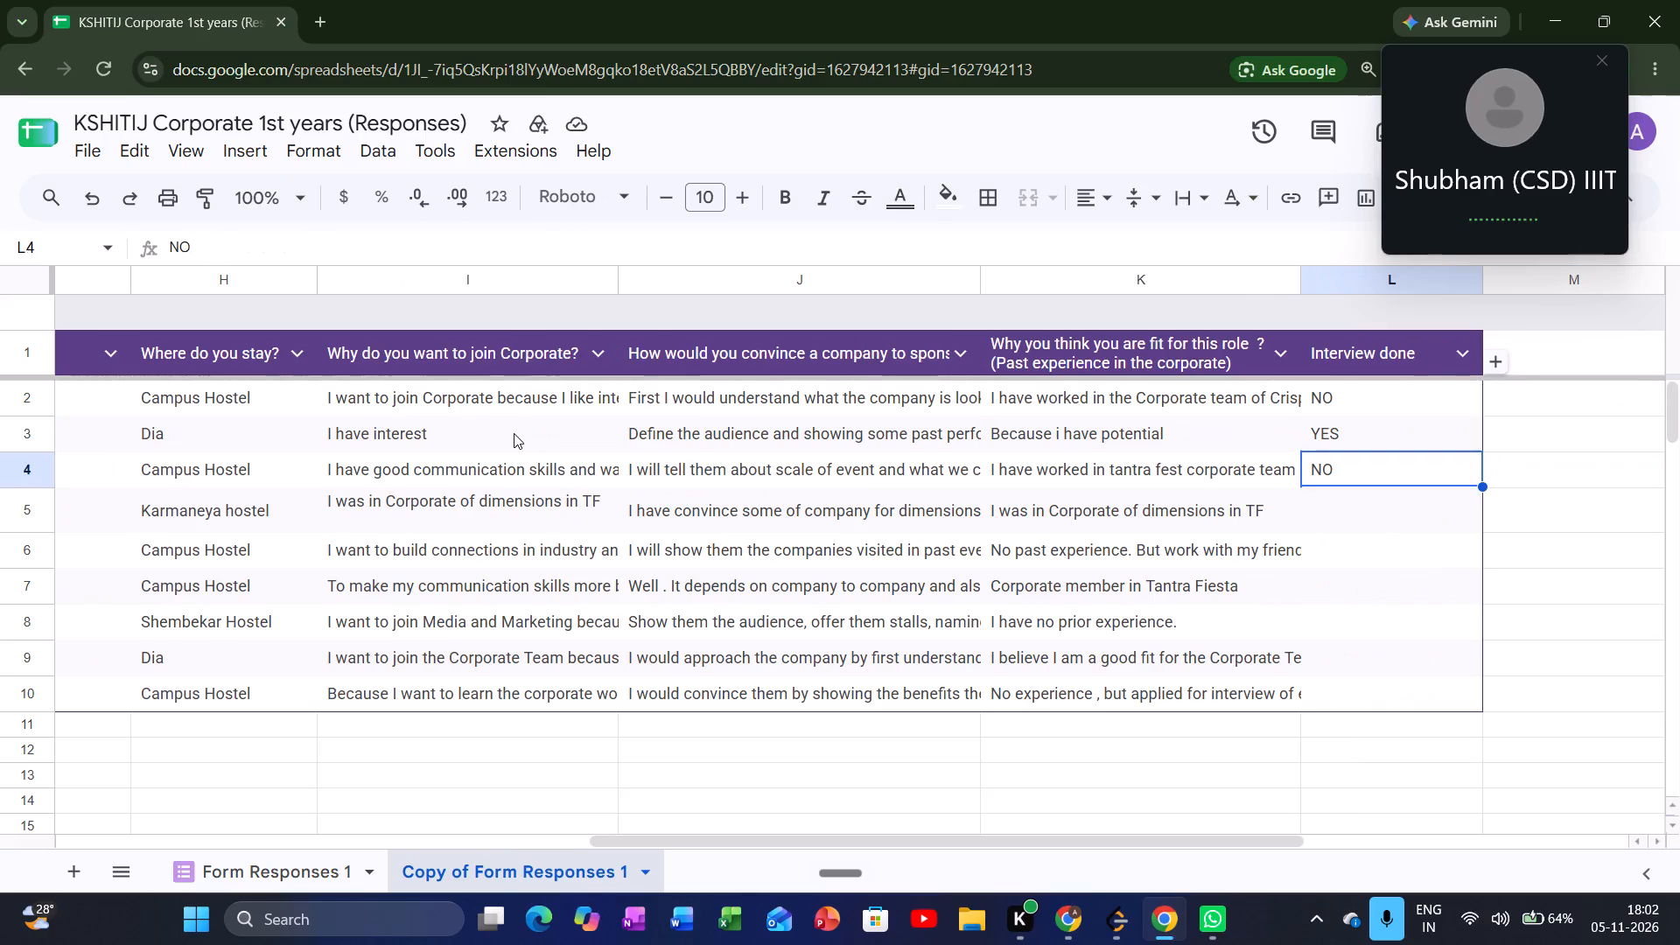
key(Up)
key(Up)
key(Down)
key(Down)
Examine the row 4 applicant's entry from the identity columns across to the Interview done column.
key(Left)
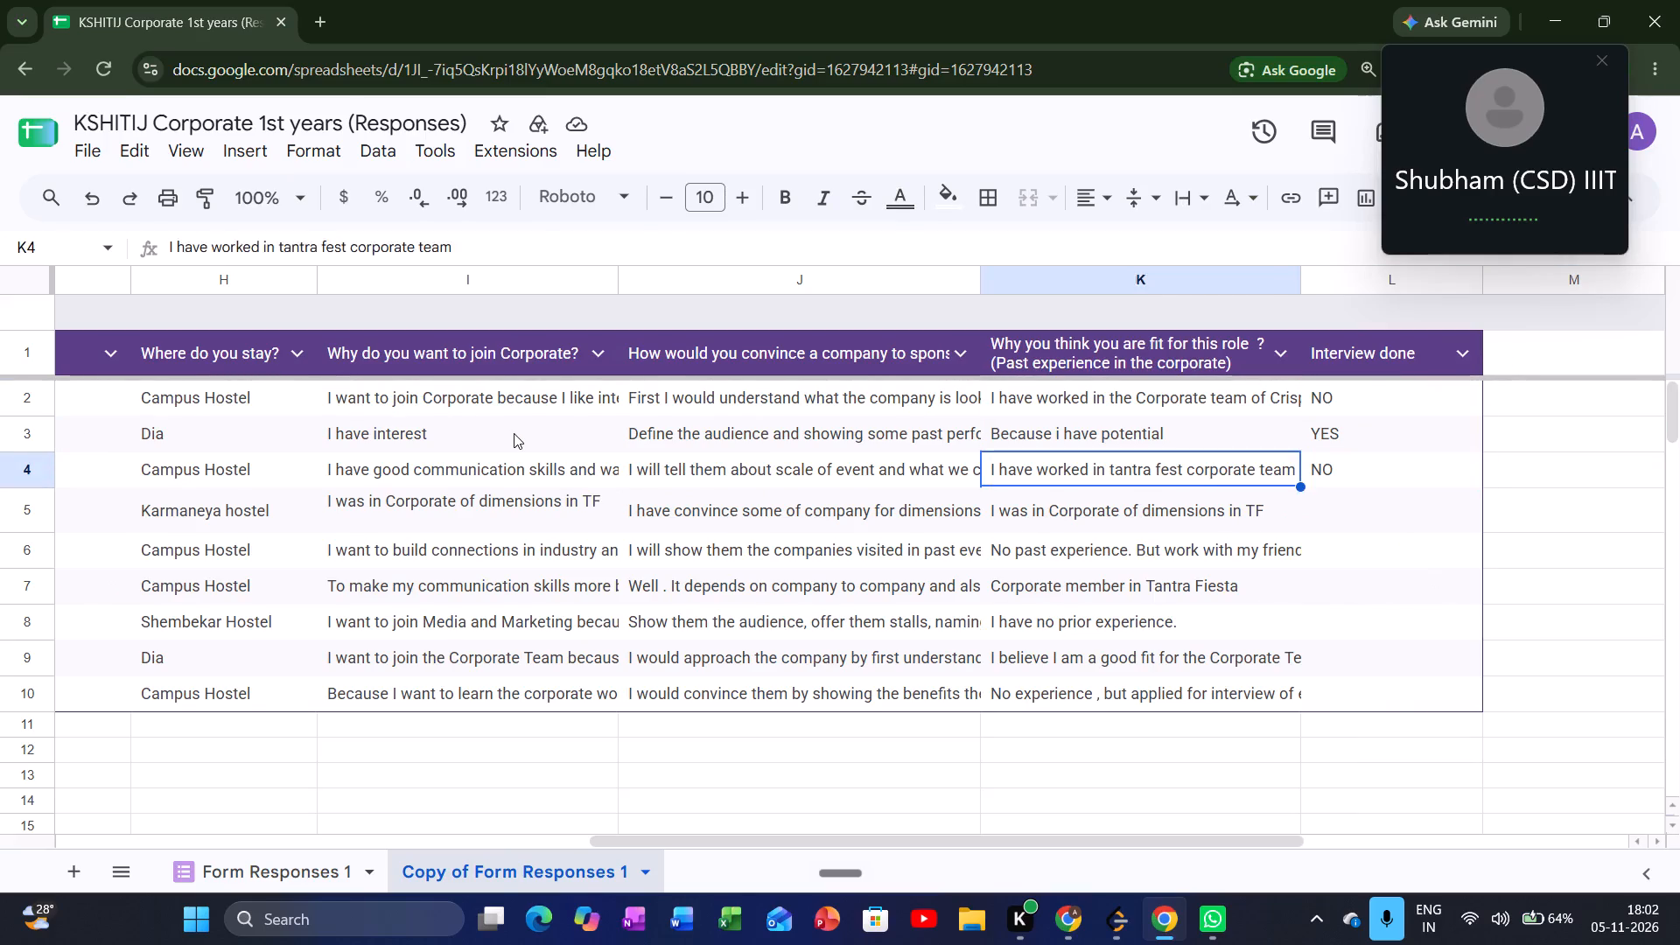
key(Left)
key(Left)
key(Left)
key(Left)
key(Left)
key(Left)
key(Left)
key(Left)
key(Left)
key(Right)
key(Right)
key(Right)
key(Right)
key(Right)
key(Right)
key(Right)
key(Right)
key(Right)
key(Right)
key(Right)
key(Right)
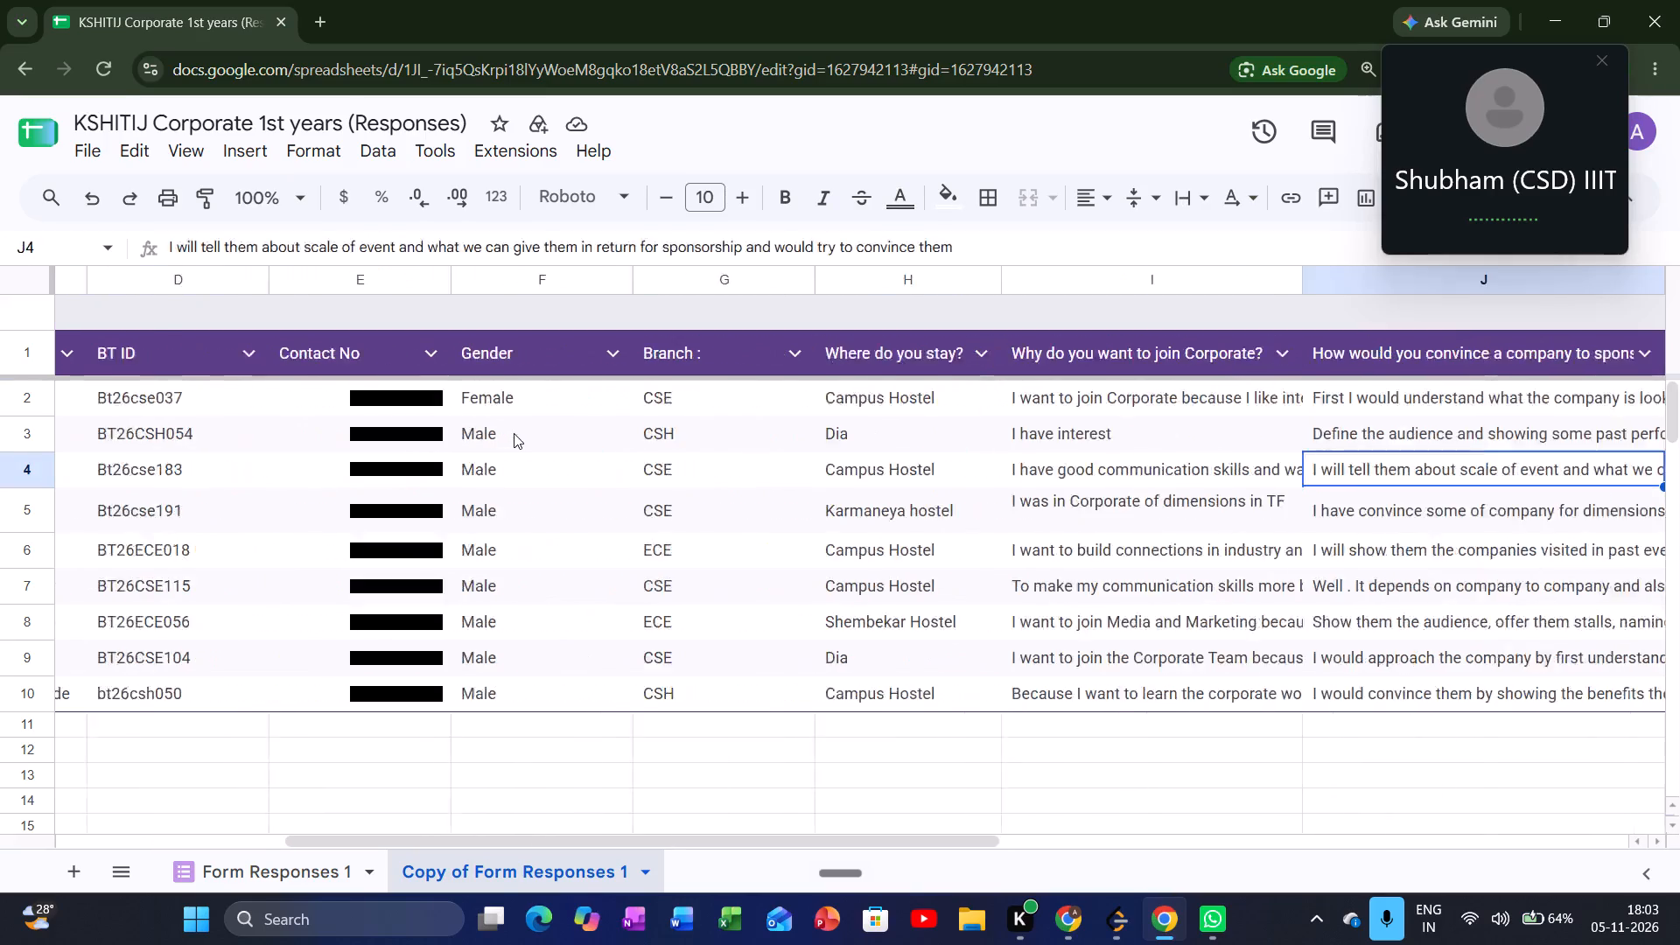
key(Left)
key(Left)
key(Left)
key(Left)
key(Left)
key(Left)
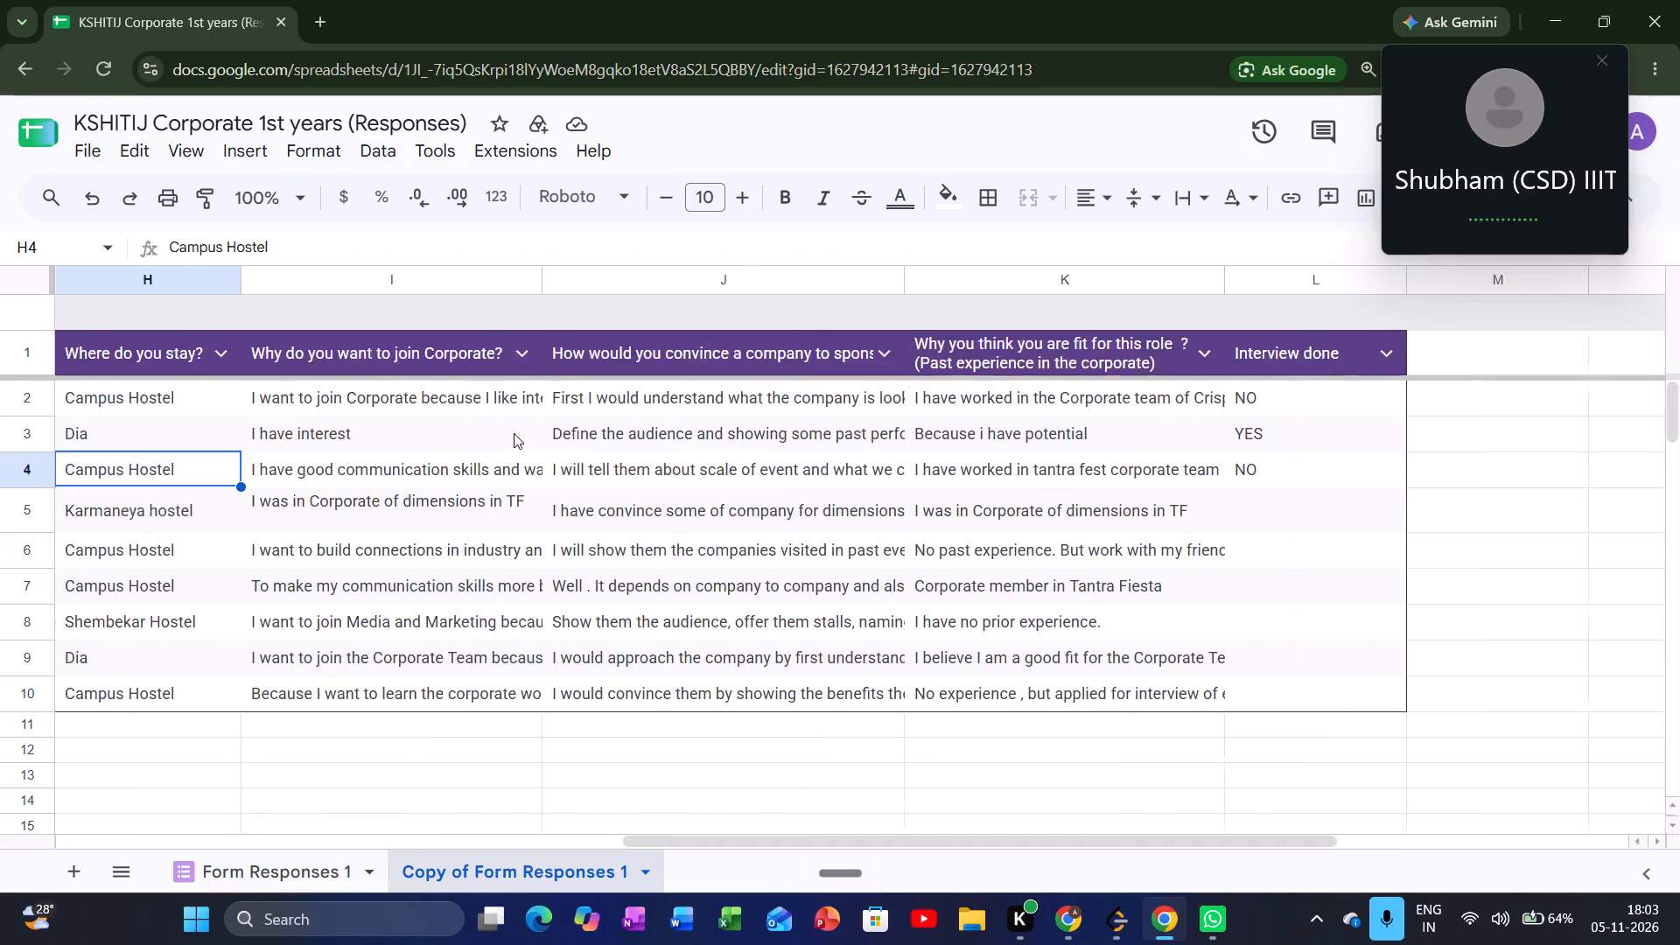
key(Left)
key(Left)
key(Left)
key(Left)
key(Left)
key(Left)
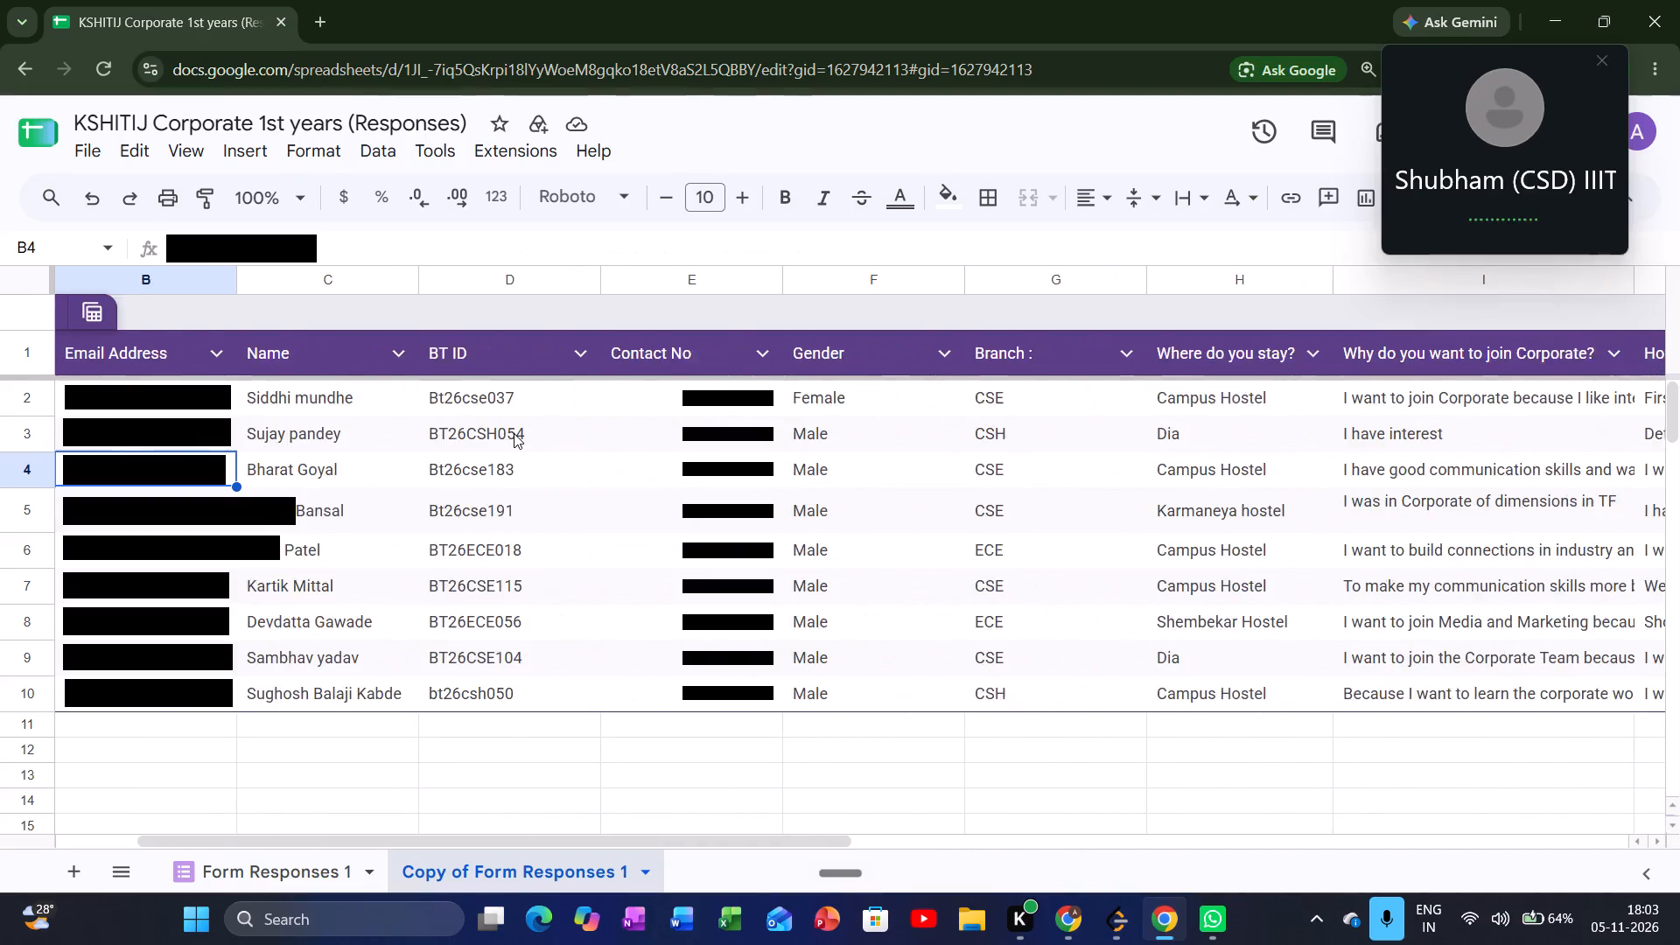
key(Left)
key(Left)
key(Left)
key(Right)
key(Right)
key(Right)
Recheck the Interview done entries of rows 3 and 4 against the applicants' names.
key(Up)
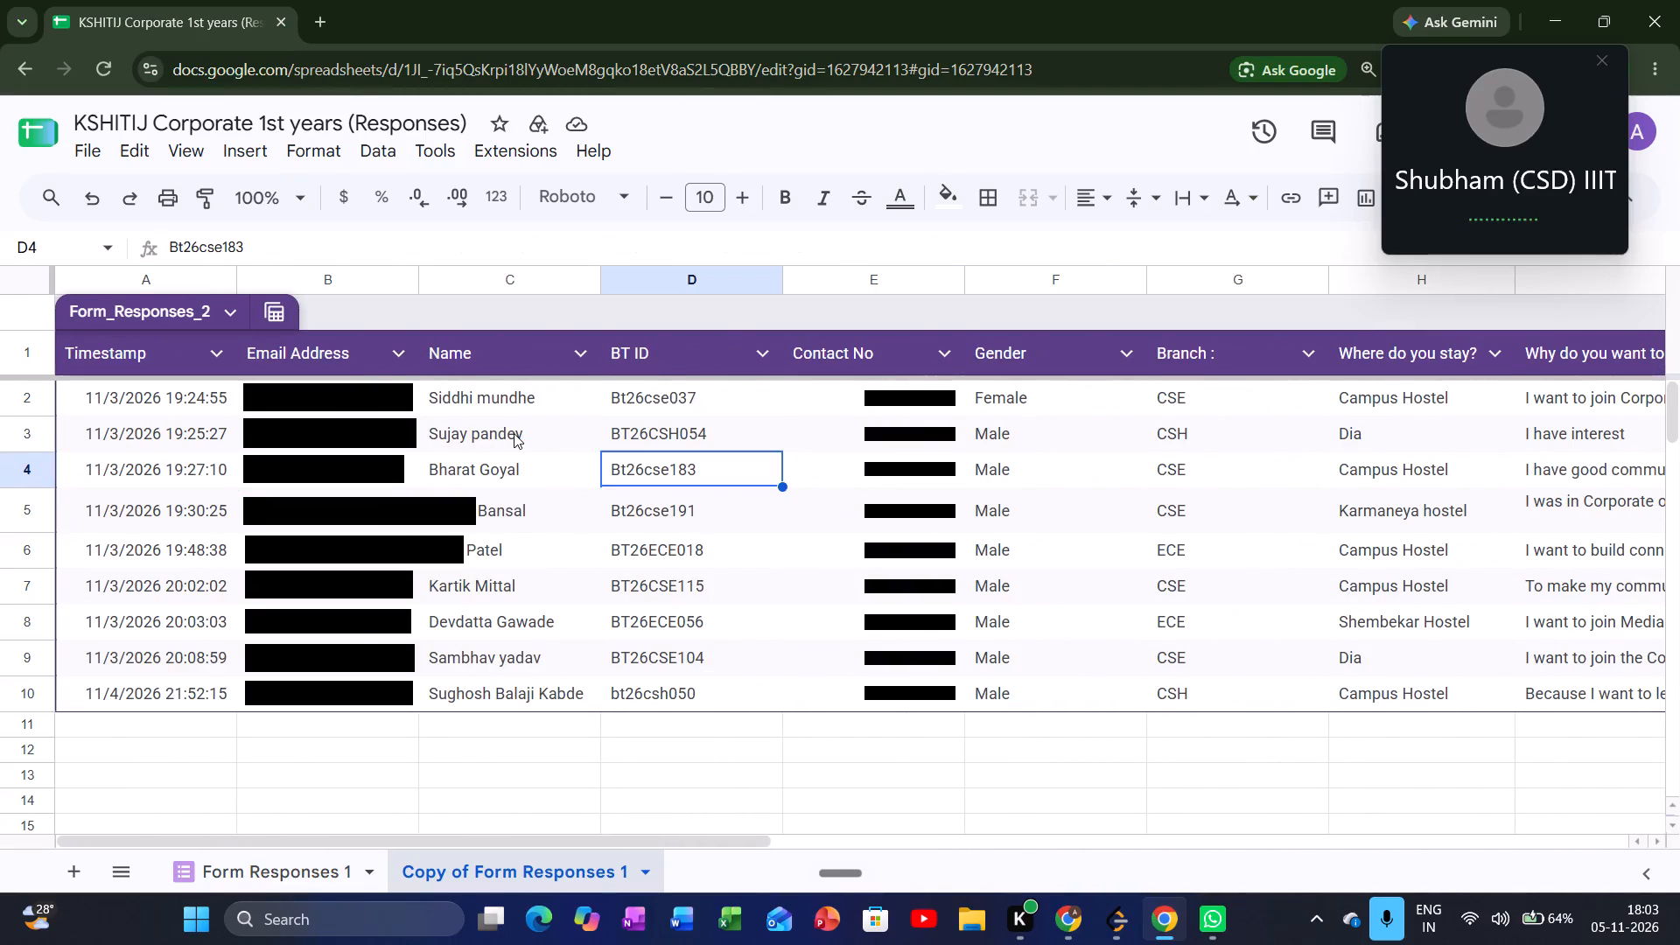
key(Left)
key(Right)
key(Right)
key(Right)
key(Right)
key(Right)
key(Right)
key(Right)
key(Right)
key(Right)
key(Right)
key(Right)
key(Right)
key(Right)
key(Right)
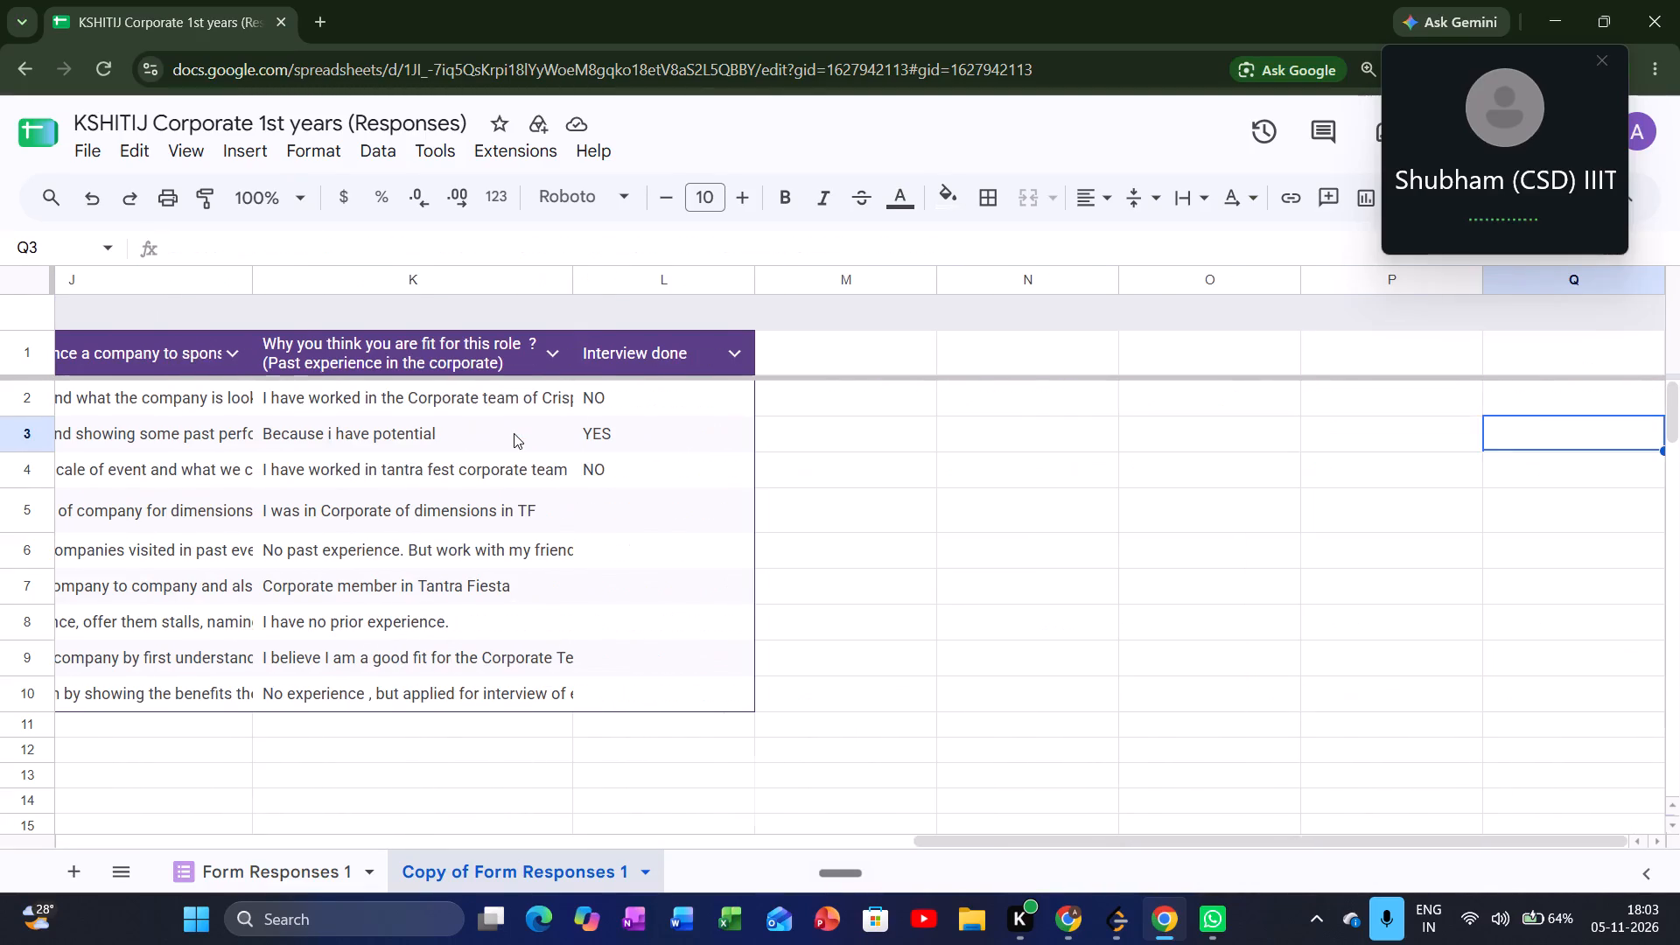
key(Left)
key(Left)
key(Left)
key(Left)
key(Left)
key(Right)
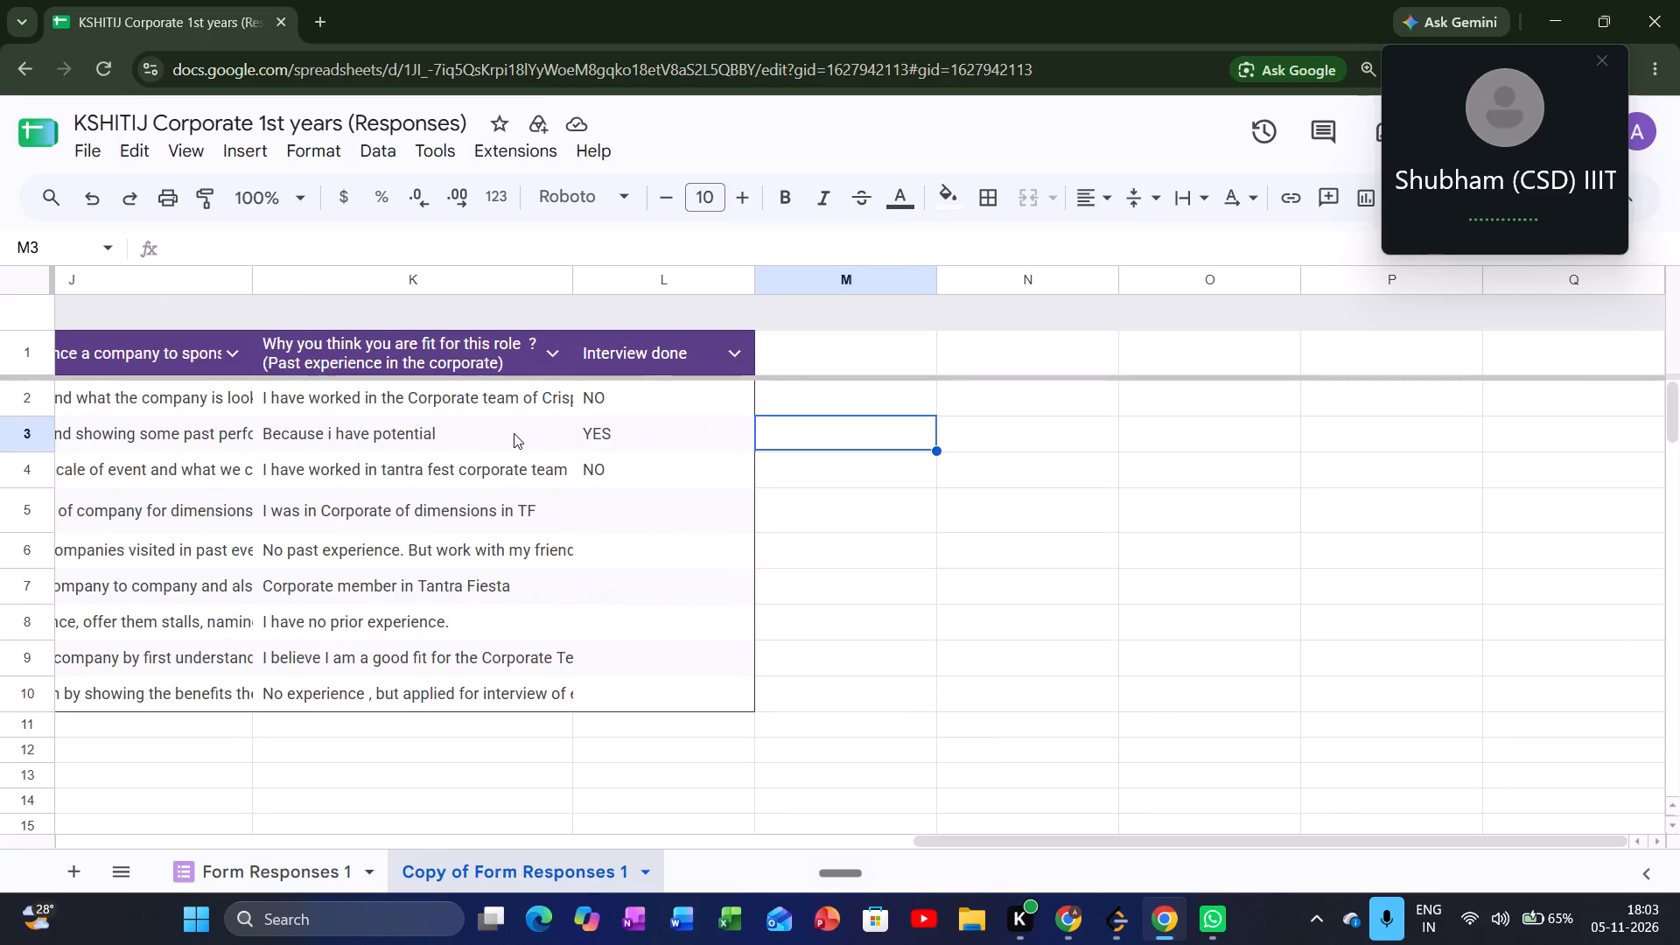
key(Left)
key(Down)
key(Left)
key(Left)
key(Left)
key(Left)
key(Left)
key(Left)
key(Left)
key(Left)
key(Left)
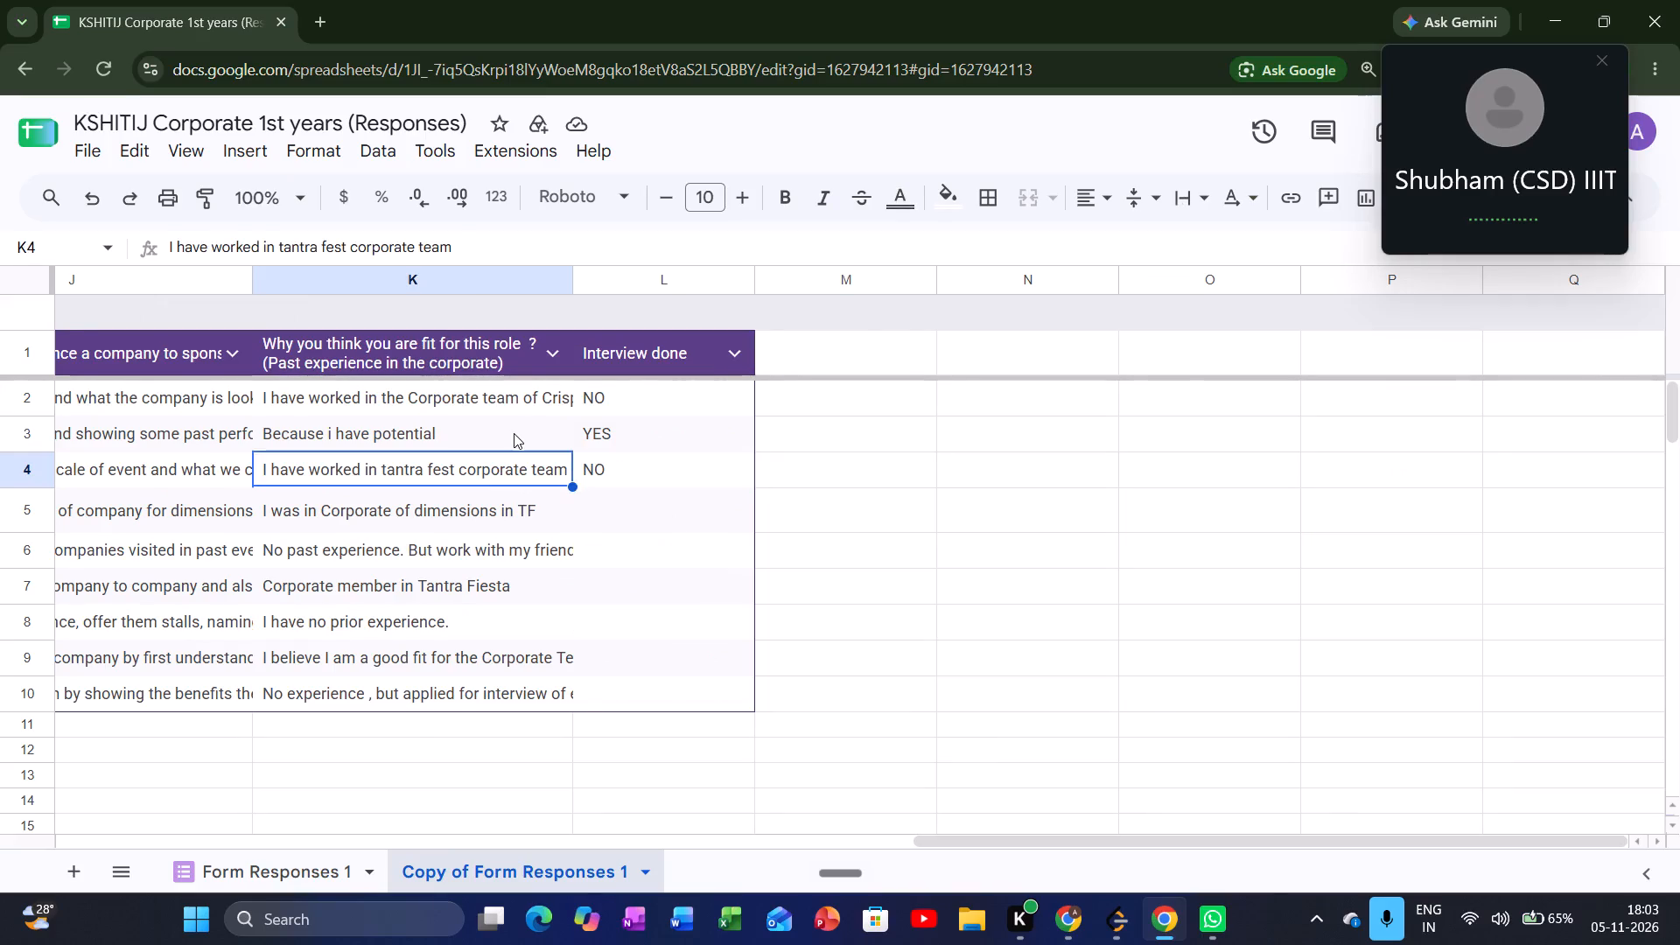
key(Right)
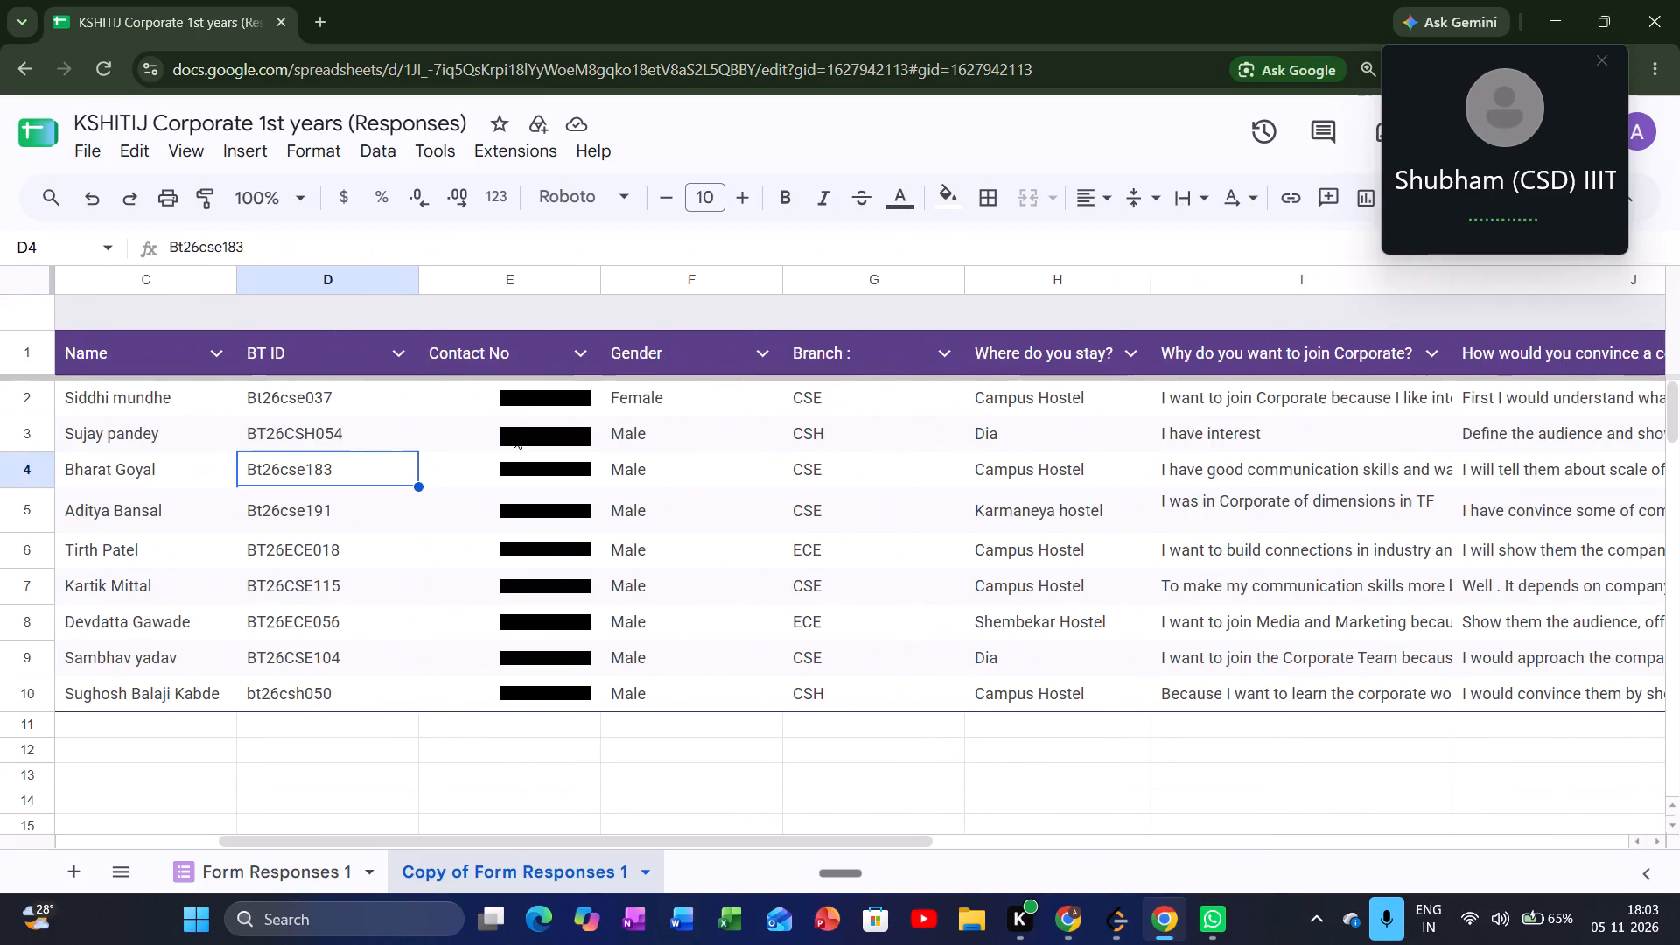
Enter YES in the Interview done column for the row 5 applicant.
key(Down)
key(Right)
key(Right)
key(Right)
key(Right)
key(Right)
key(Right)
key(Right)
key(Right)
key(Right)
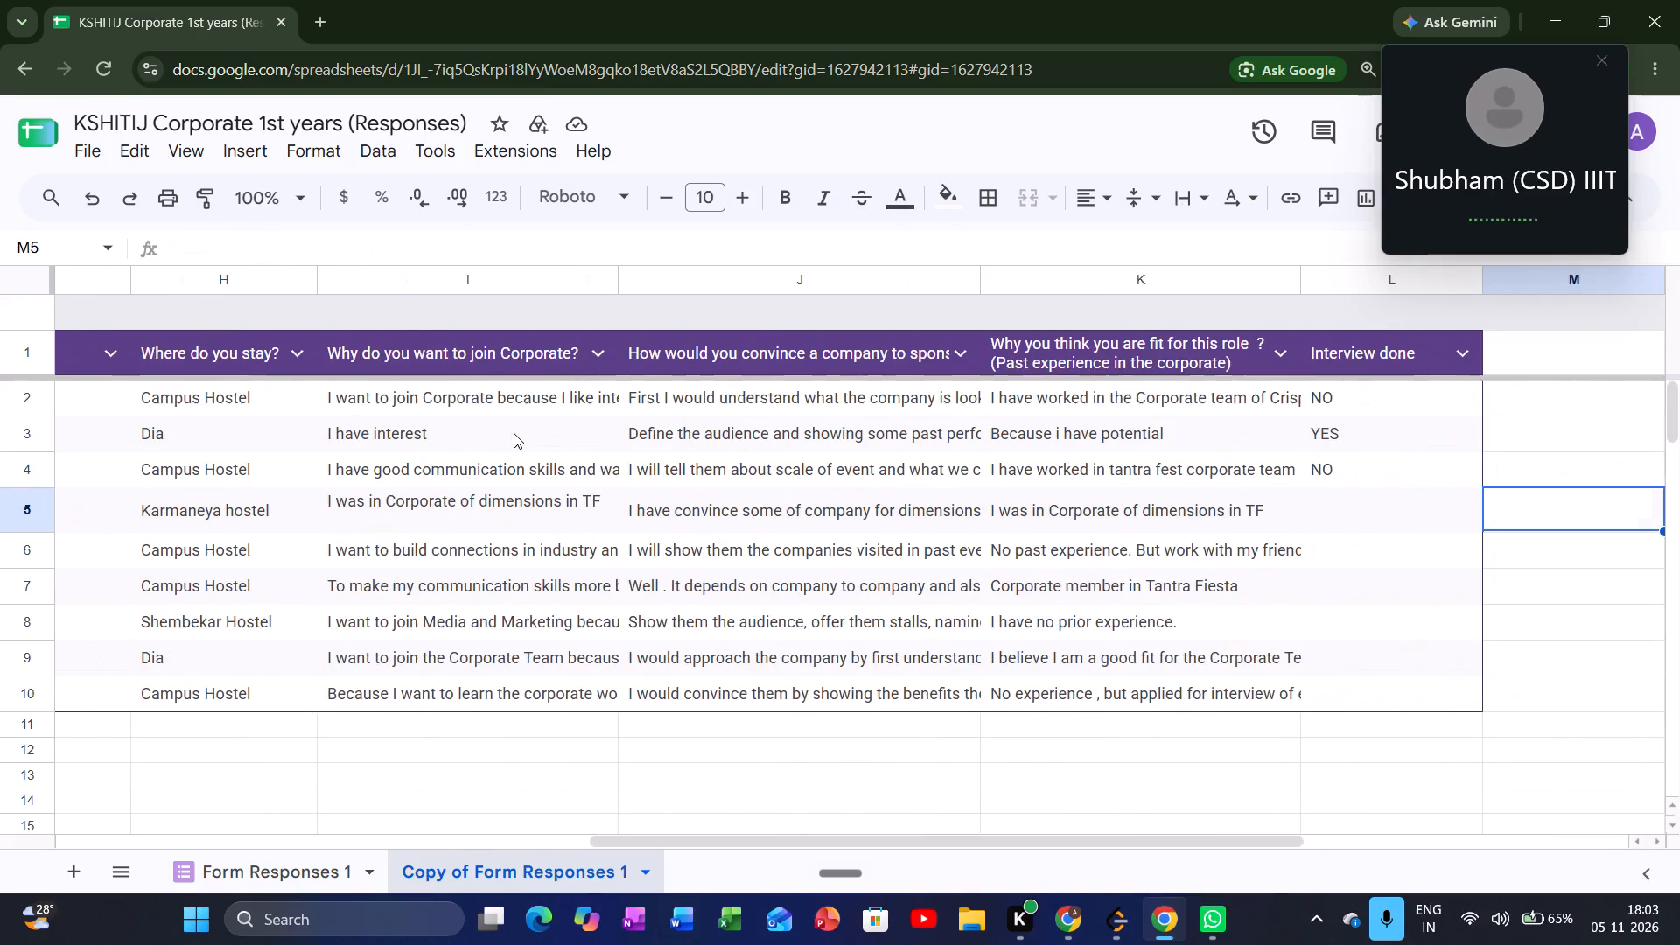
key(Left)
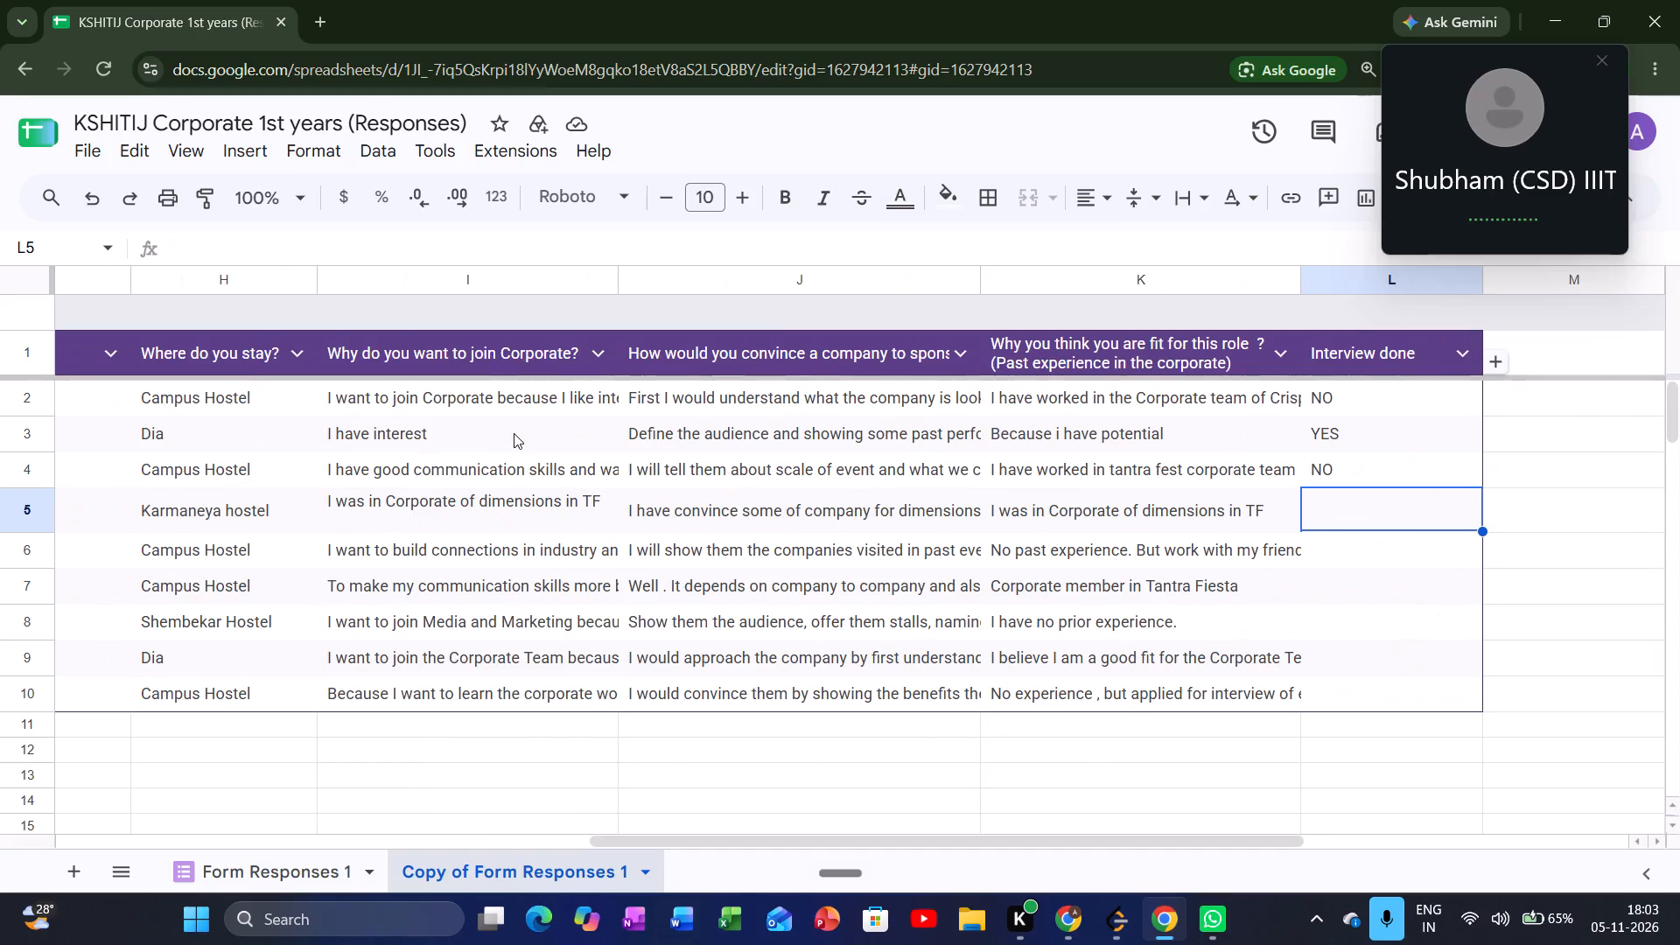
text(YES)
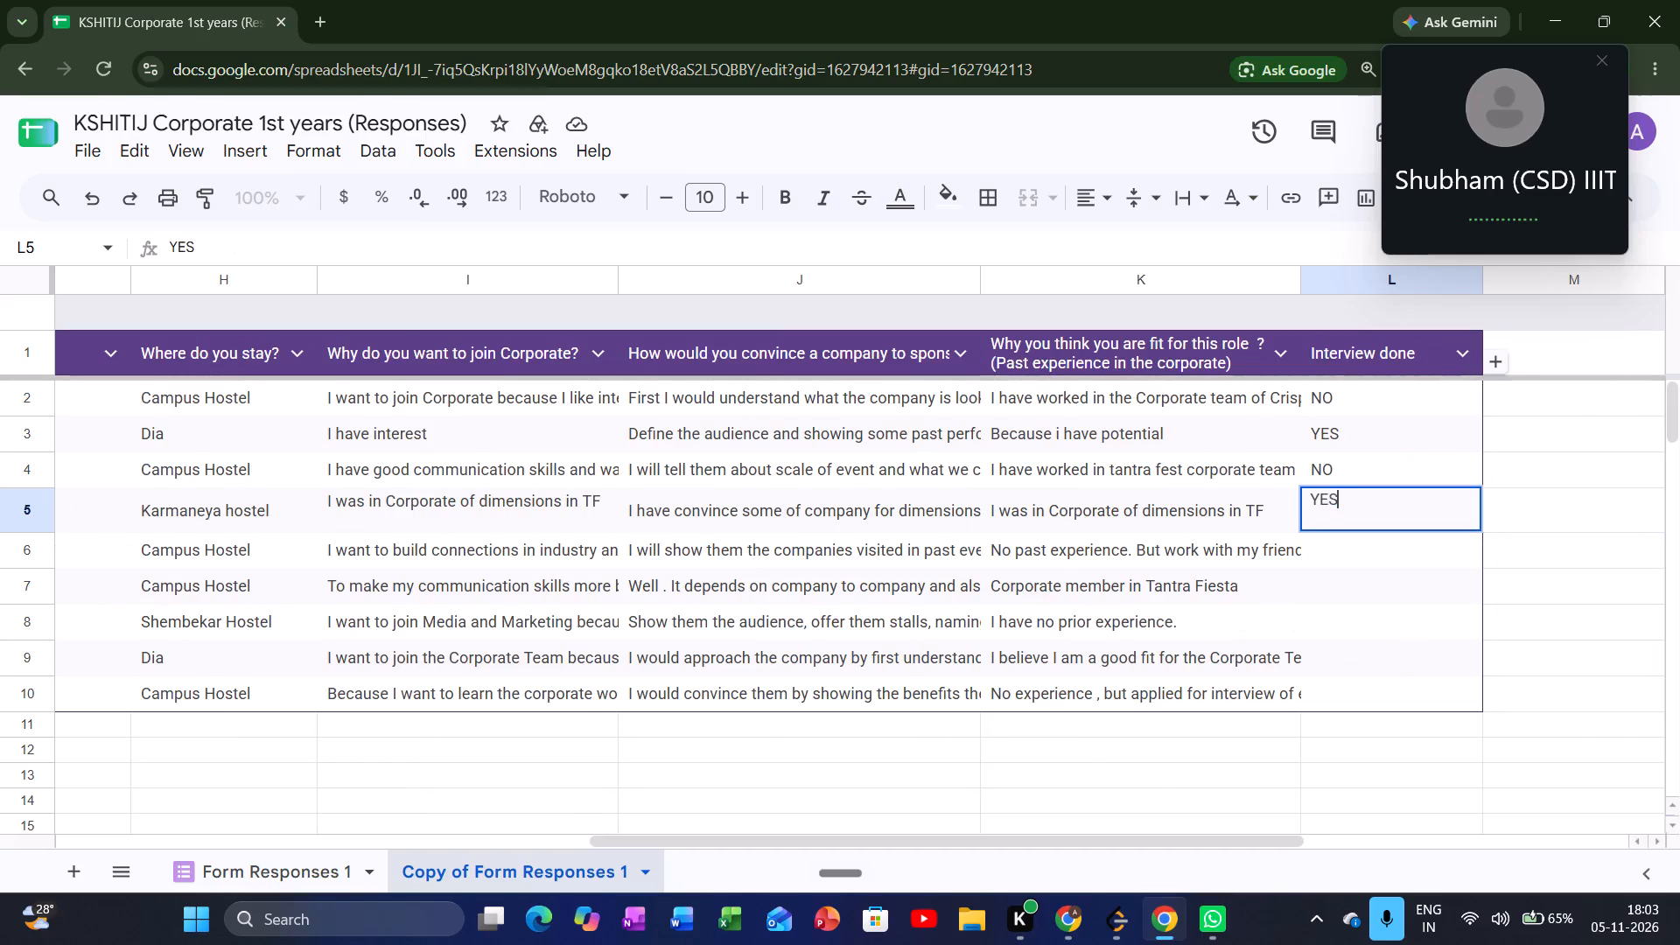
key(Left)
Enter YES in the Interview done column for the row 6 applicant, after checking the row's identity columns.
key(Left)
key(Left)
key(Left)
key(Left)
key(Left)
key(Left)
key(Left)
key(Left)
key(Left)
key(Left)
key(Left)
key(Left)
key(Down)
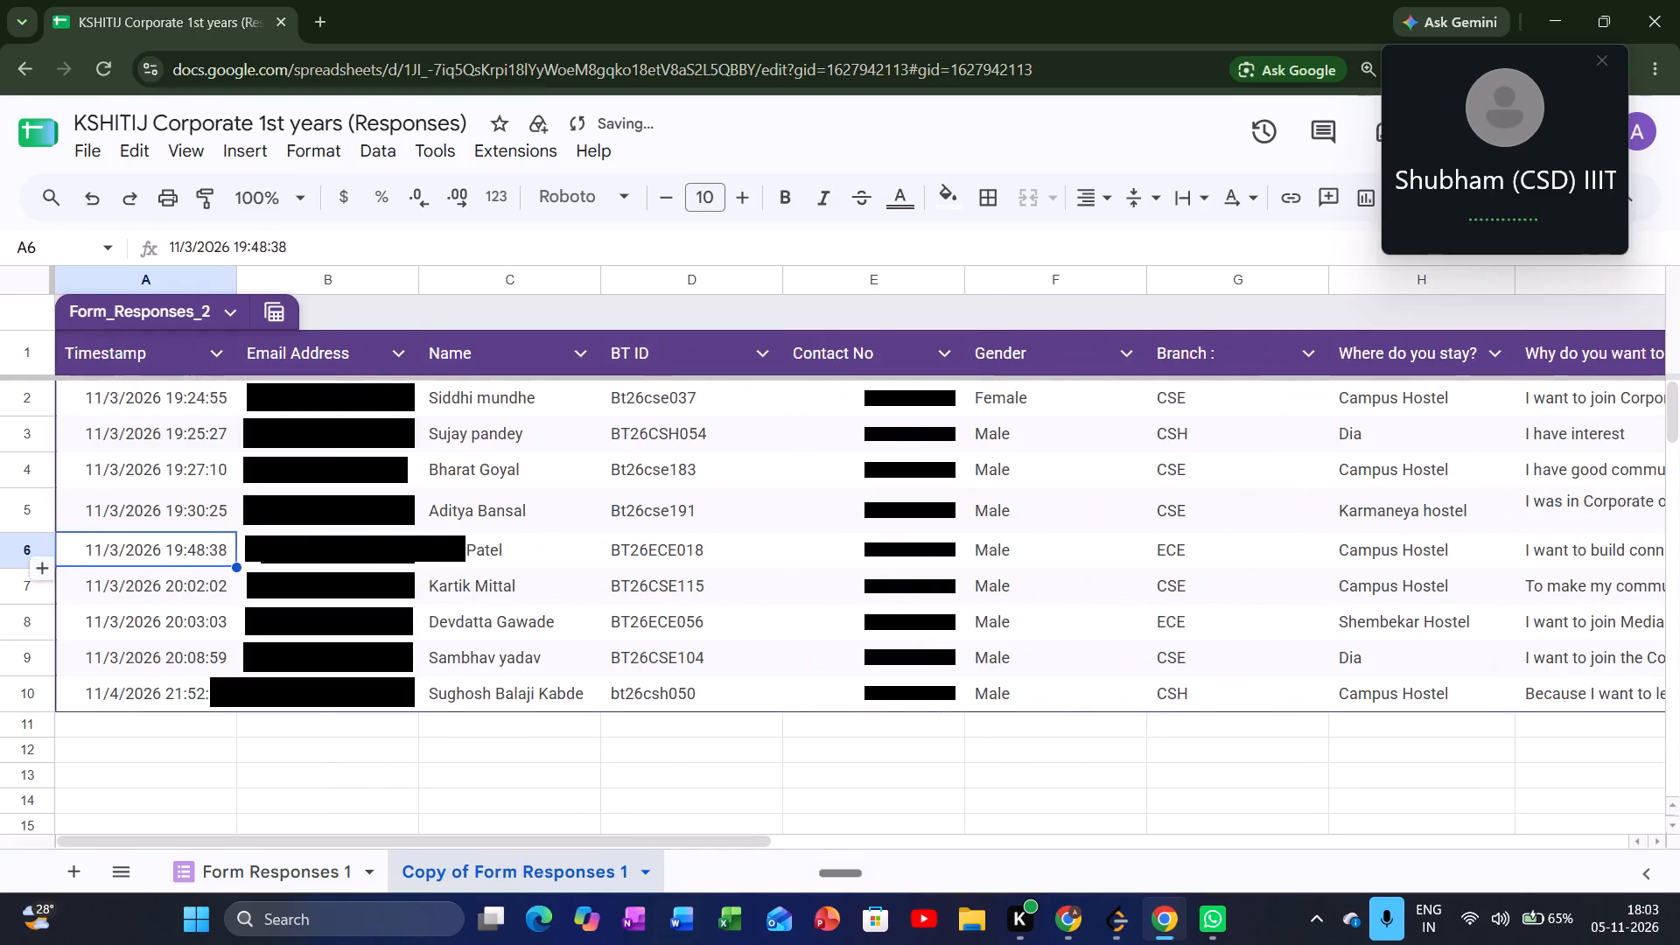
key(Right)
key(Right)
key(Right)
key(Right)
key(Right)
key(Right)
key(Right)
key(Right)
key(Right)
key(Right)
key(Right)
key(Right)
key(Left)
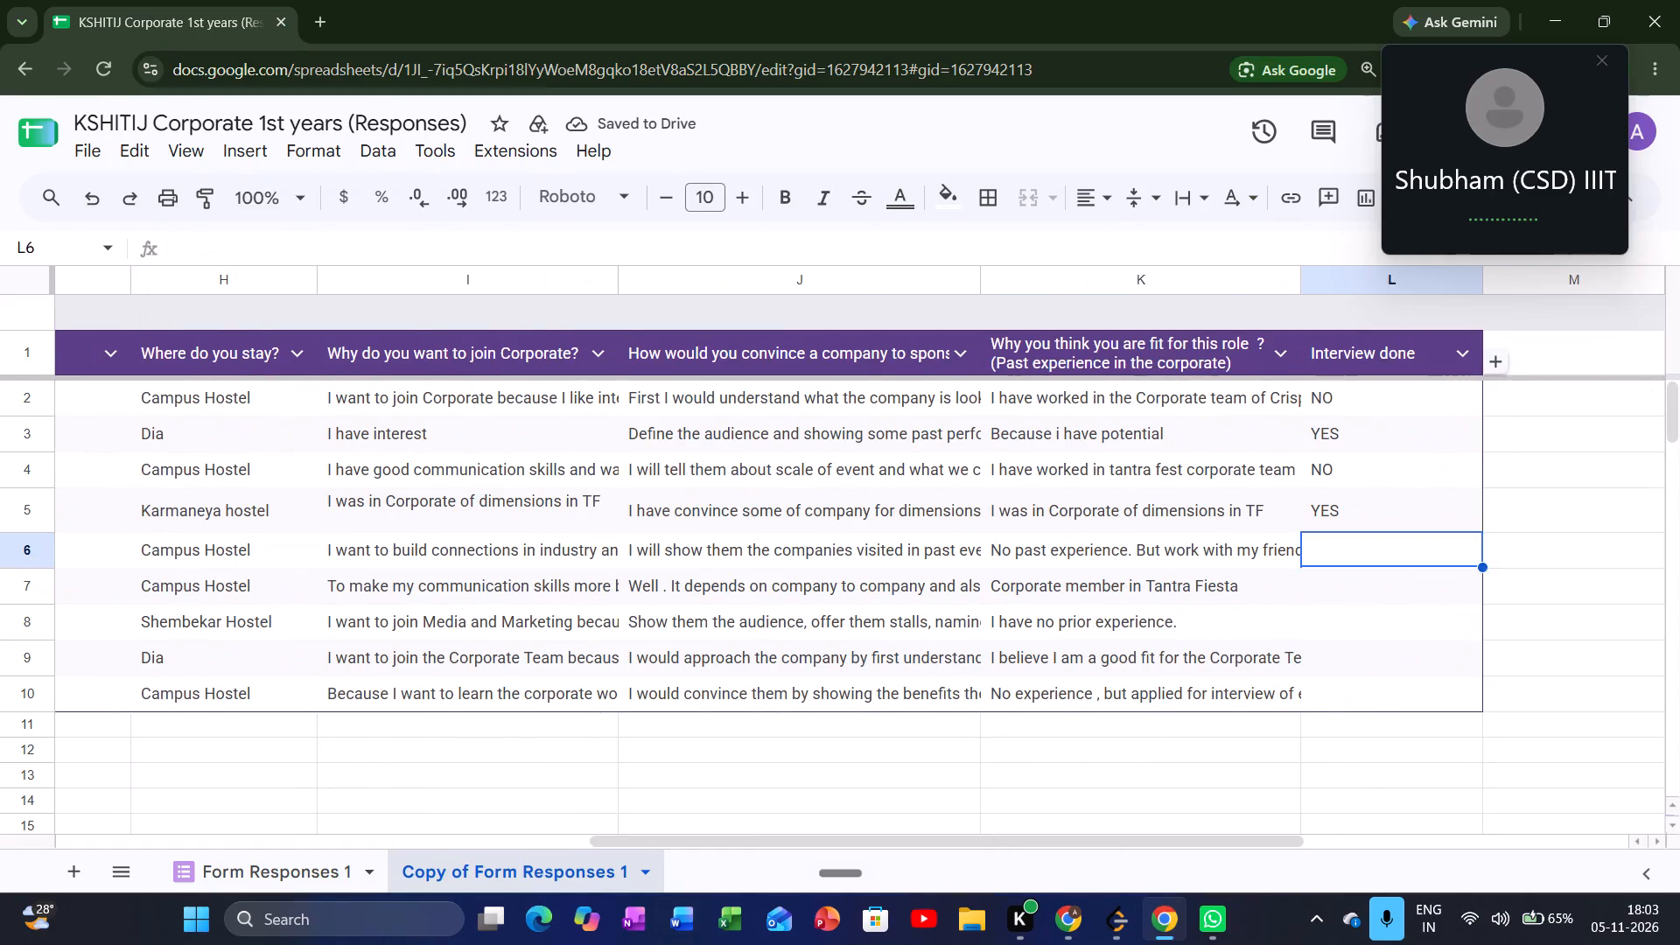
key(Left)
key(Right)
text(Ye)
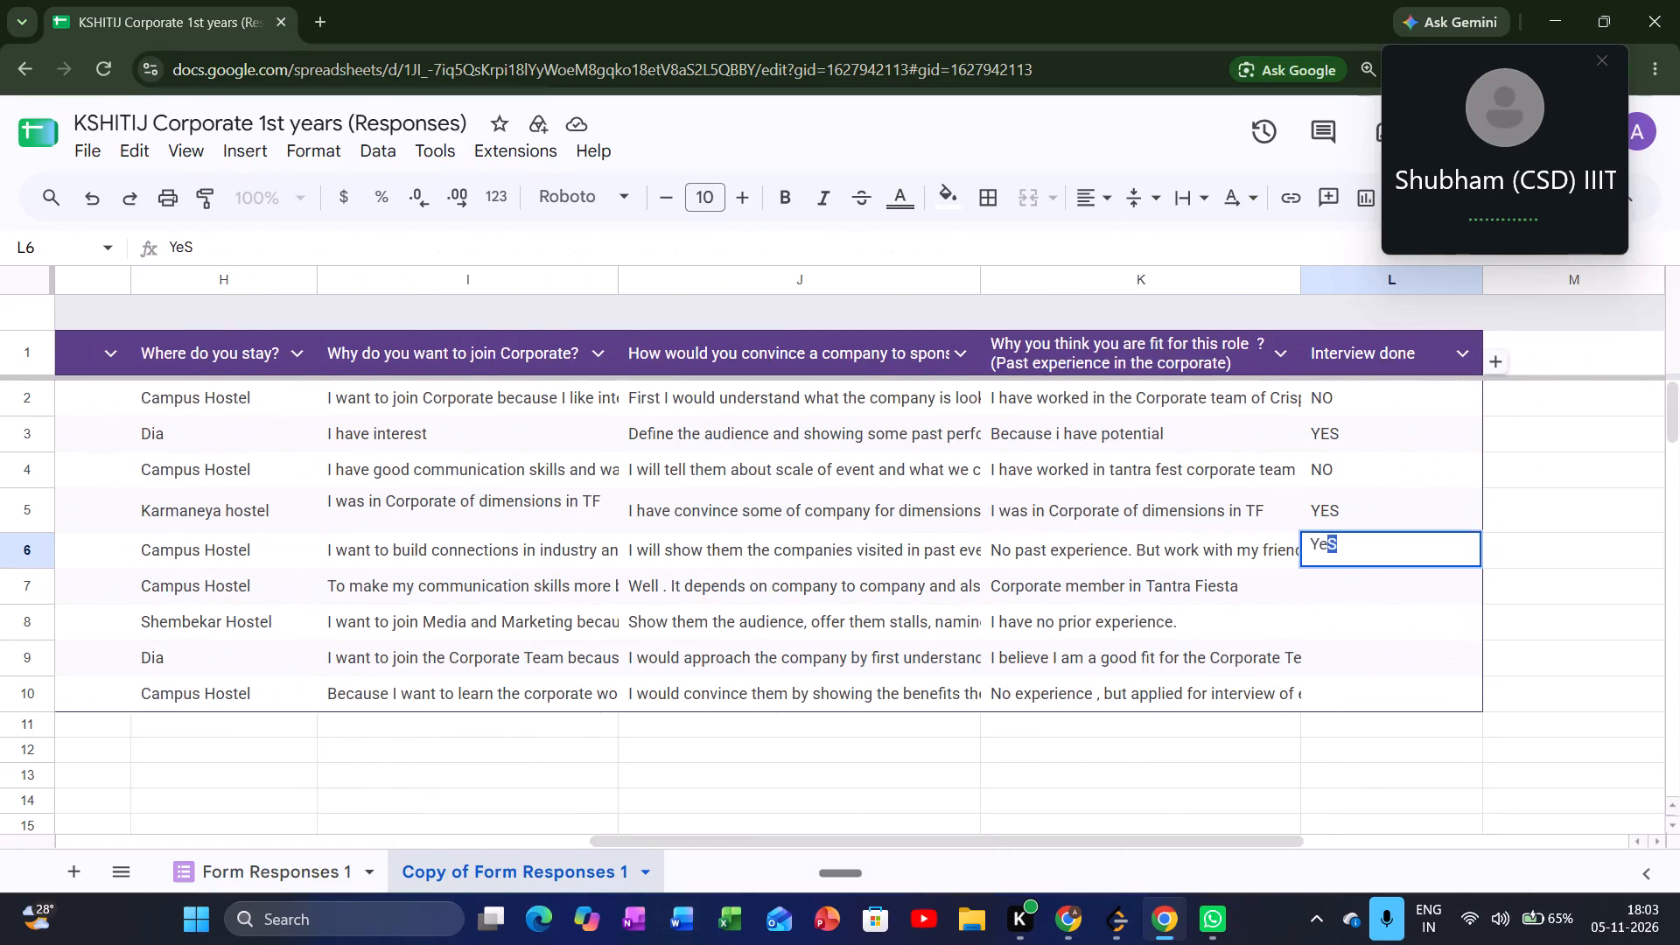
key(backslash)
key(BackSpace)
key(BackSpace)
key(e)
key(BackSpace)
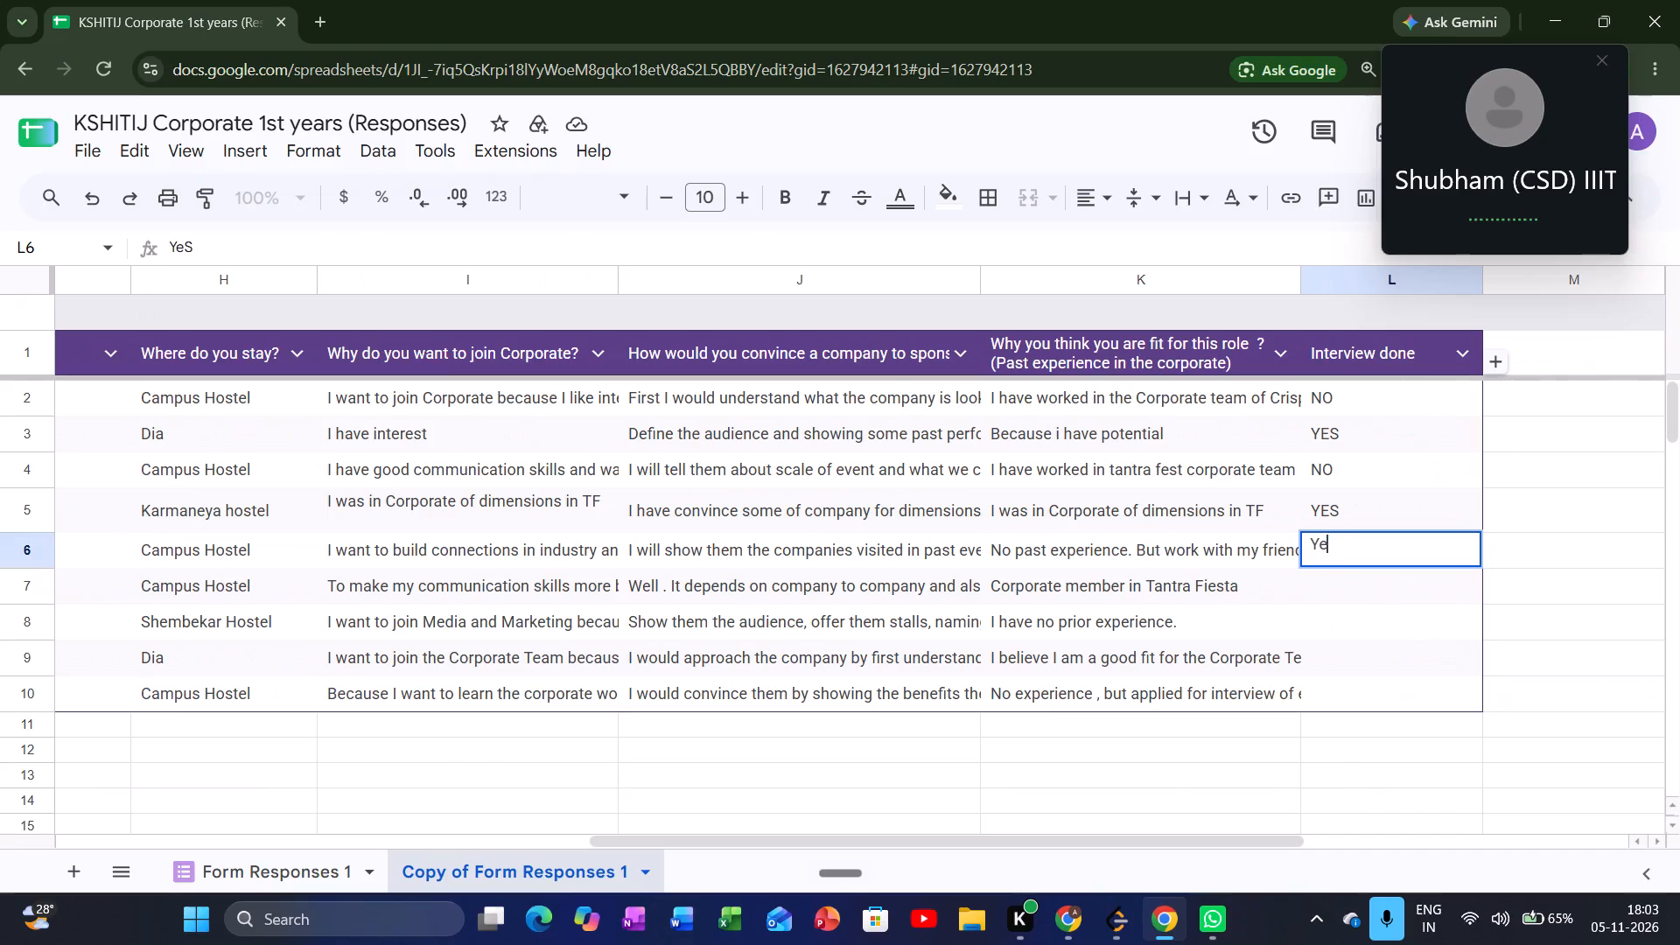
key(BackSpace)
text(ES)
Enter NO in the Interview done column for the row 7 applicant.
key(Left)
key(Left)
key(Left)
key(Left)
key(Left)
key(Left)
key(Left)
key(Left)
key(Left)
key(Left)
key(Left)
key(Left)
key(Left)
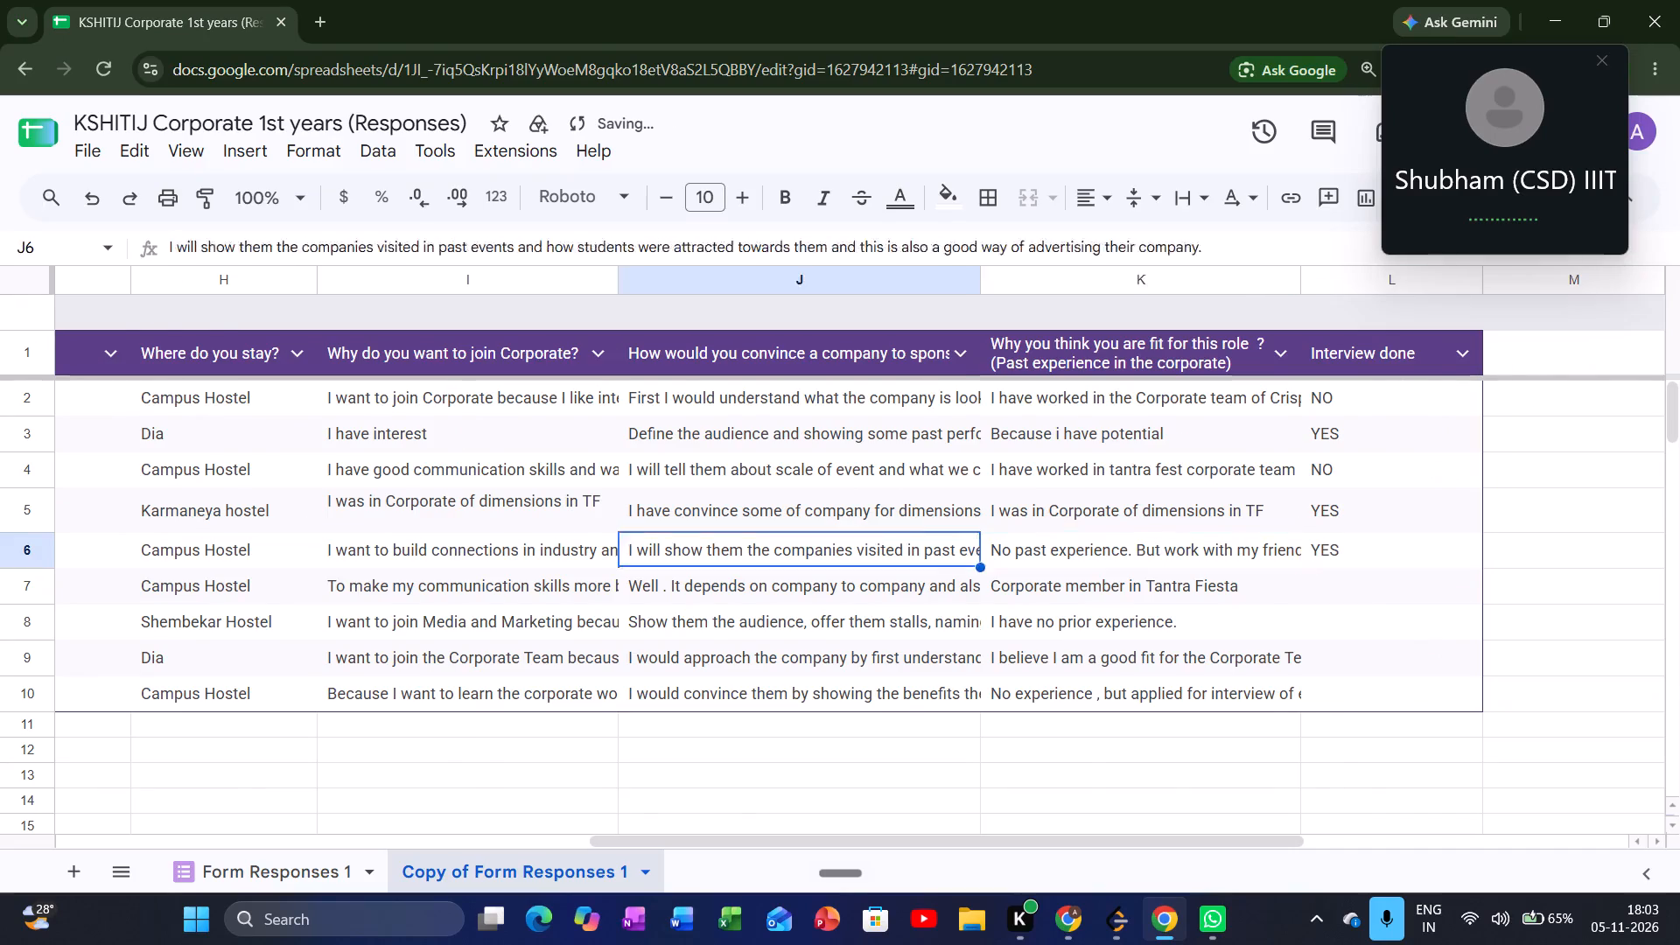
key(Left)
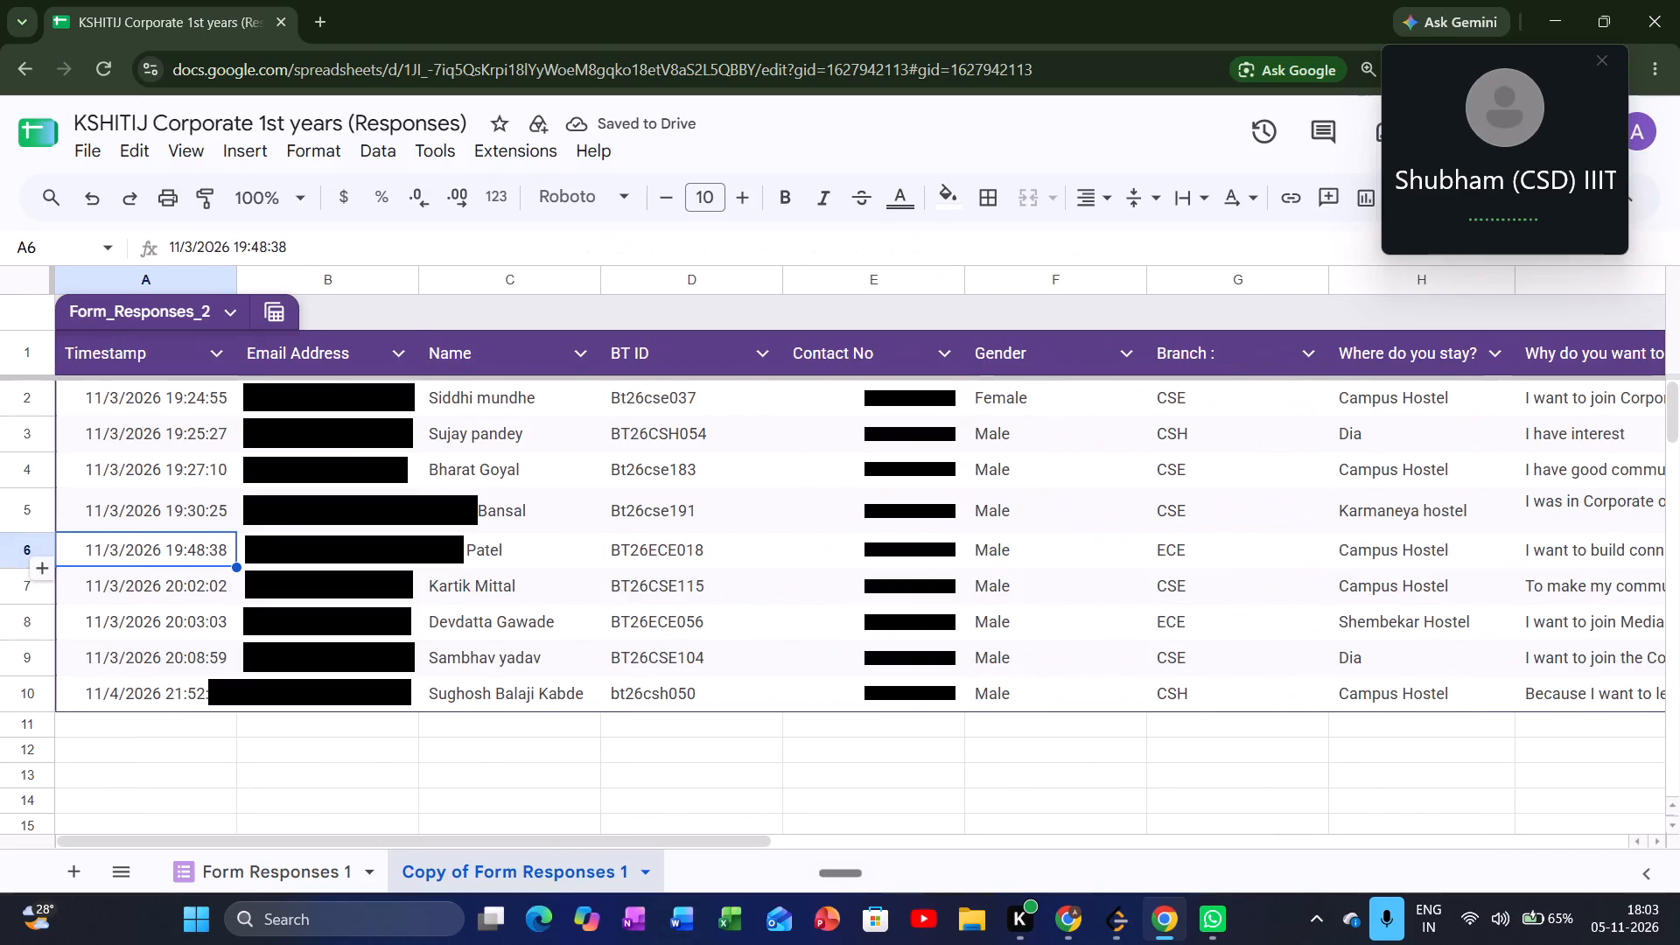
key(Down)
key(Right)
key(Right)
key(Right)
key(Right)
key(Right)
key(Right)
key(Right)
key(Right)
key(Right)
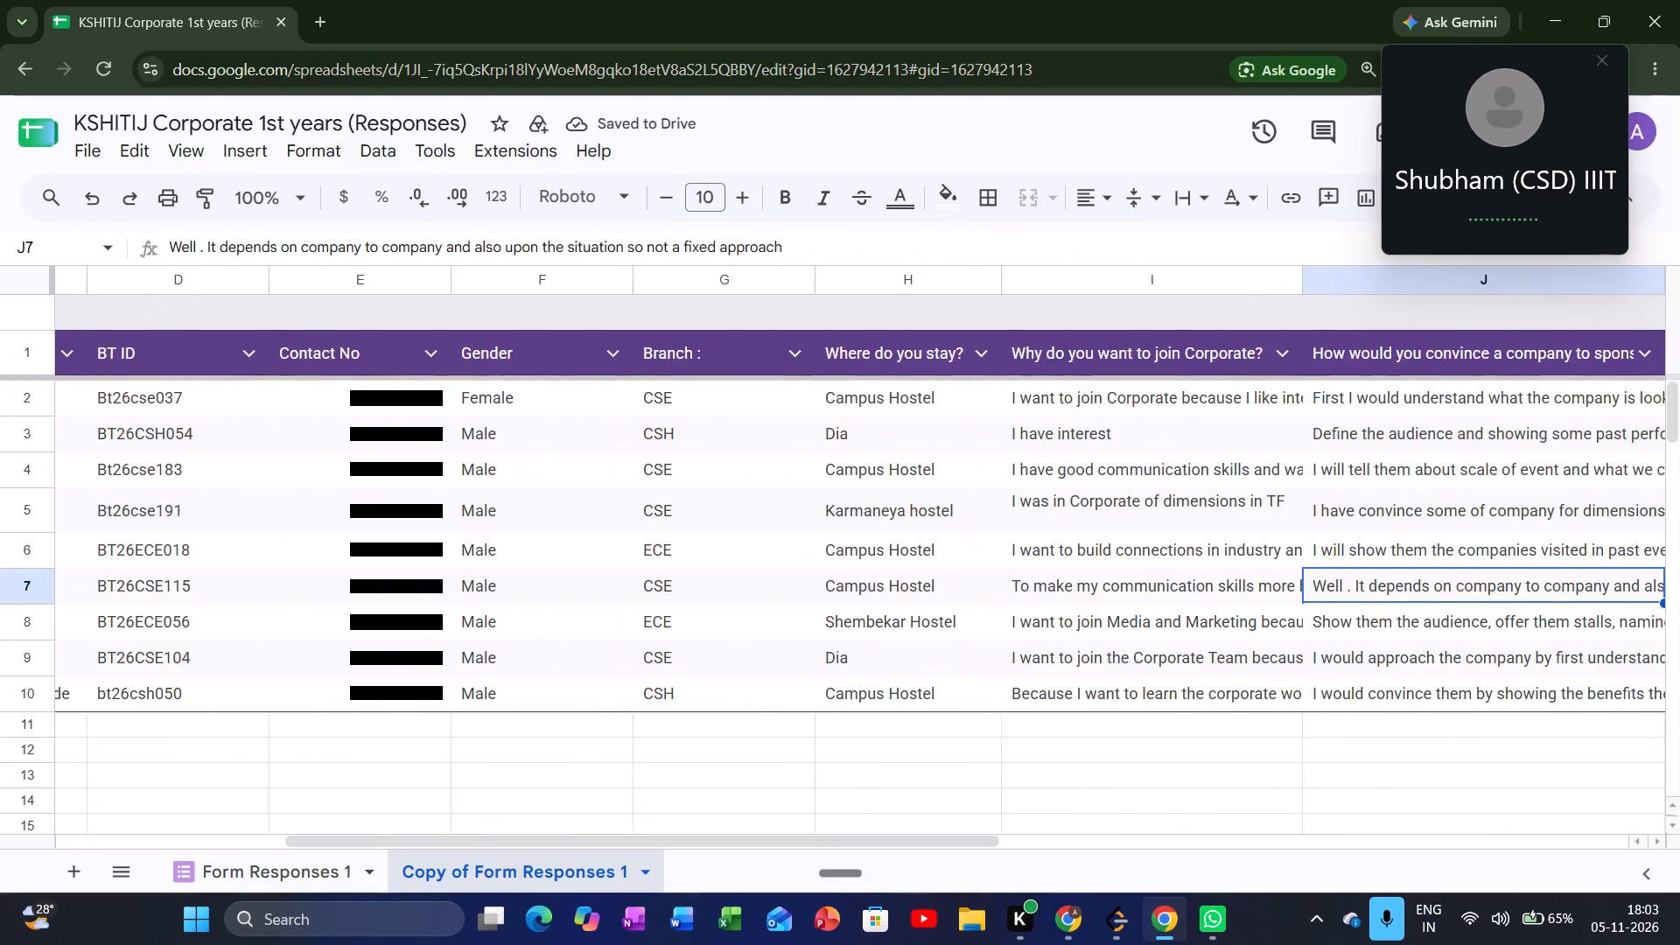
key(Right)
key(Right)
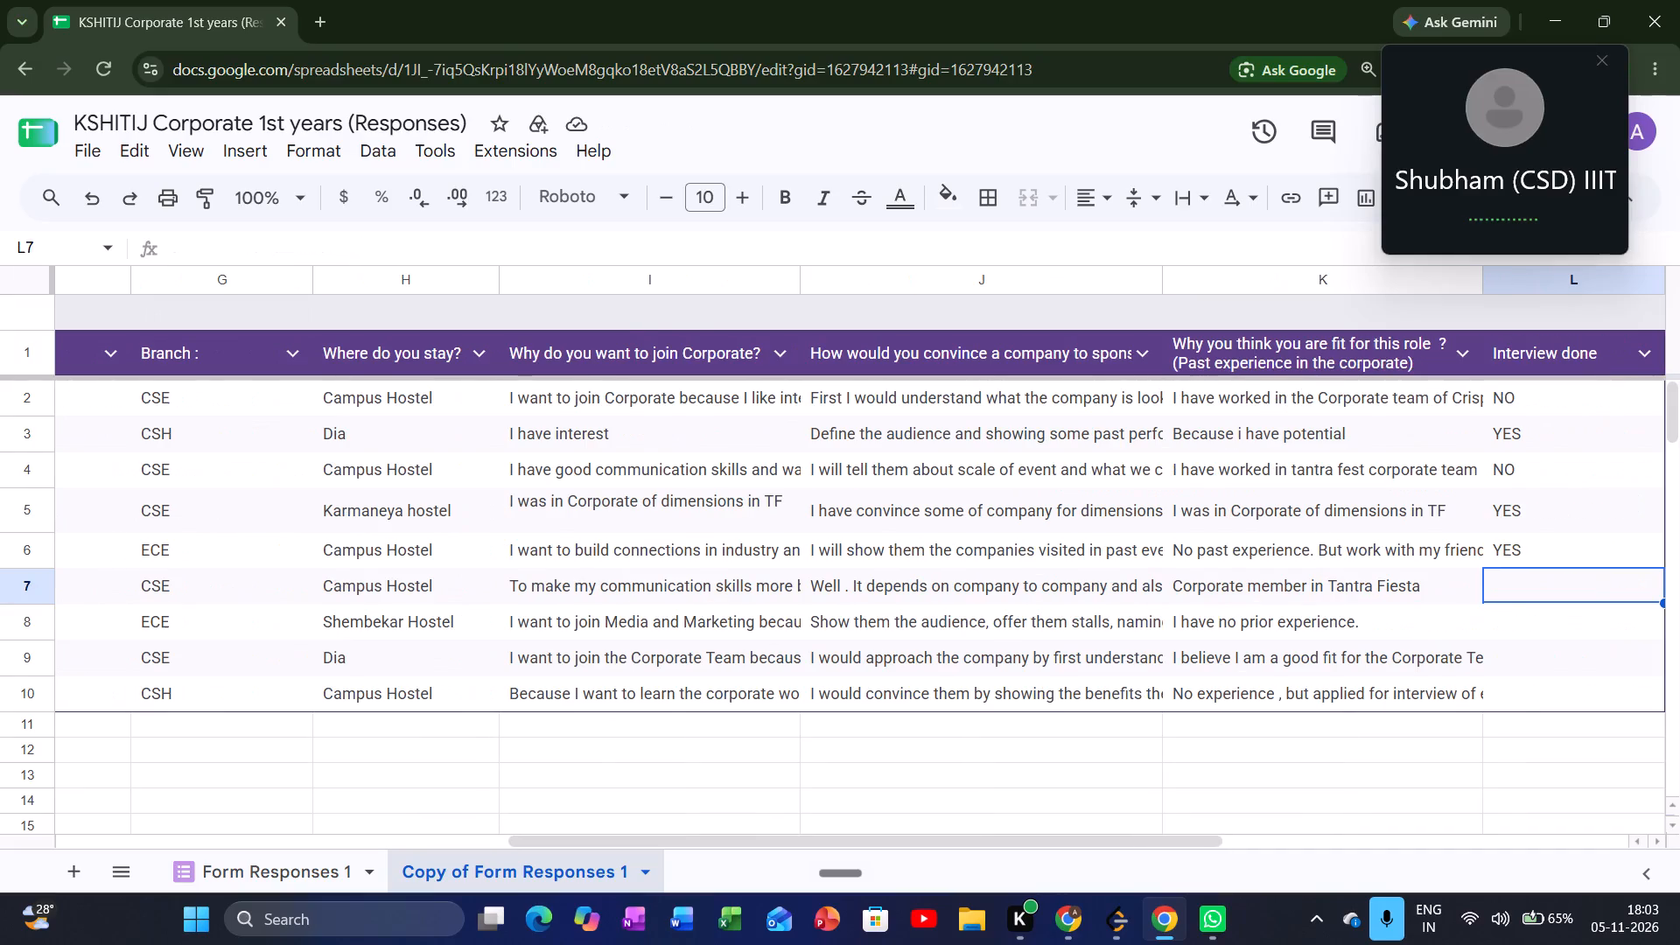
text(NO)
Examine the row 8 applicant's entry from the name and BT ID across to the Interview done column.
key(Left)
key(Left)
key(Left)
key(Left)
key(Left)
key(Left)
key(Left)
key(Left)
key(Left)
key(Left)
key(Left)
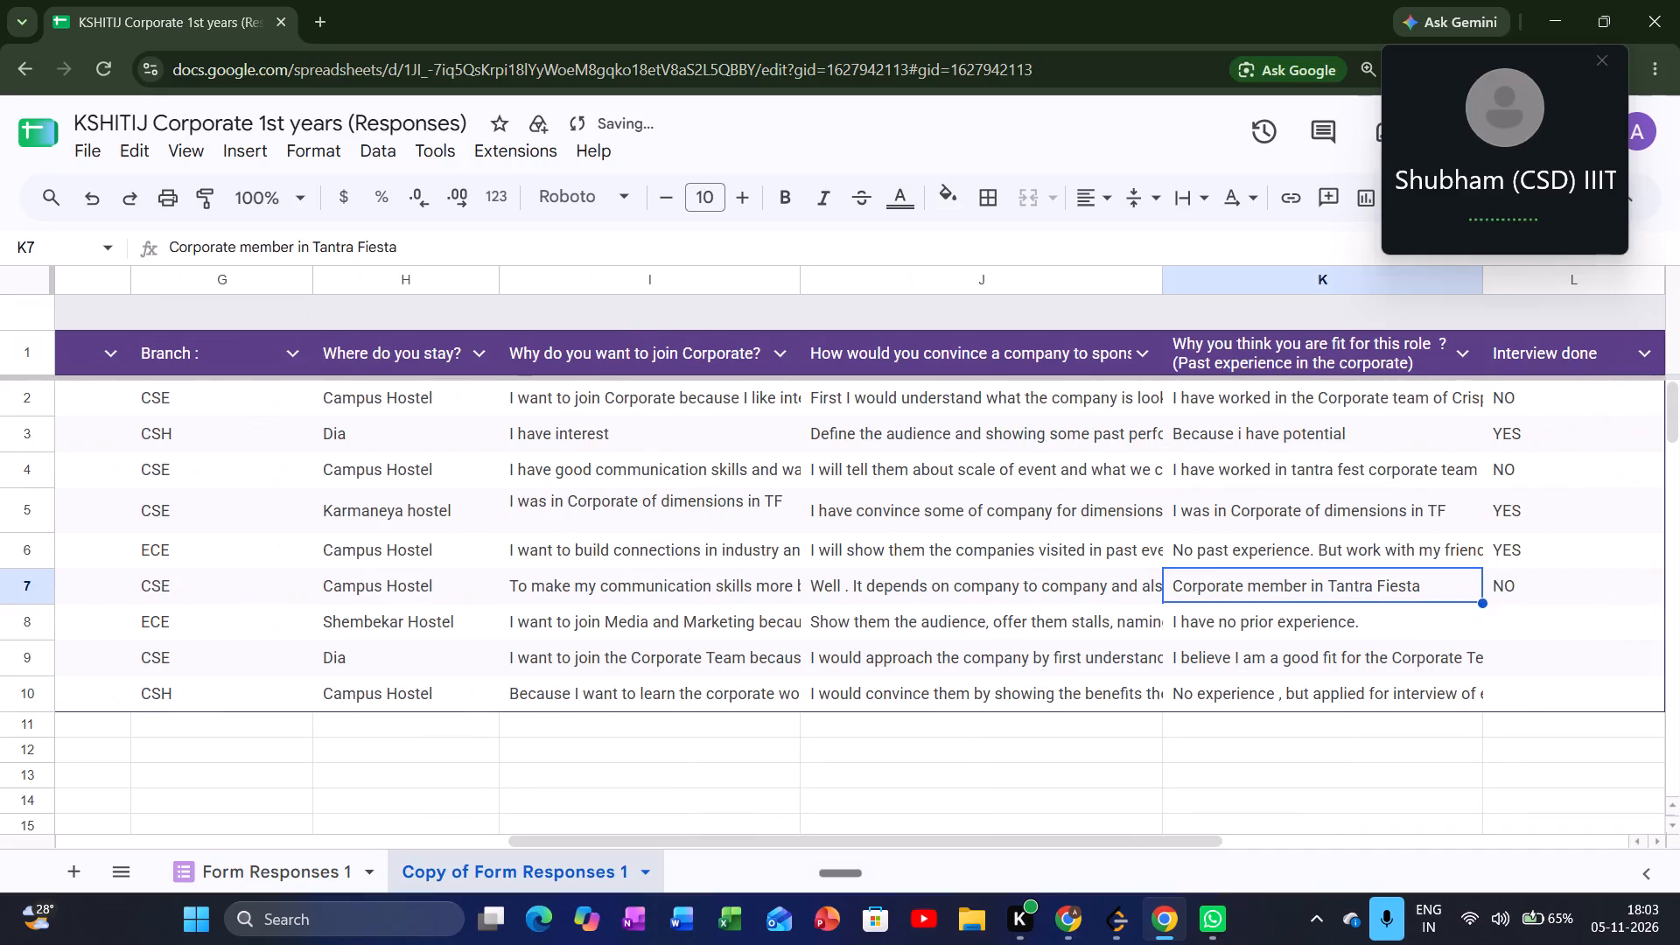
key(Right)
key(Right)
key(Down)
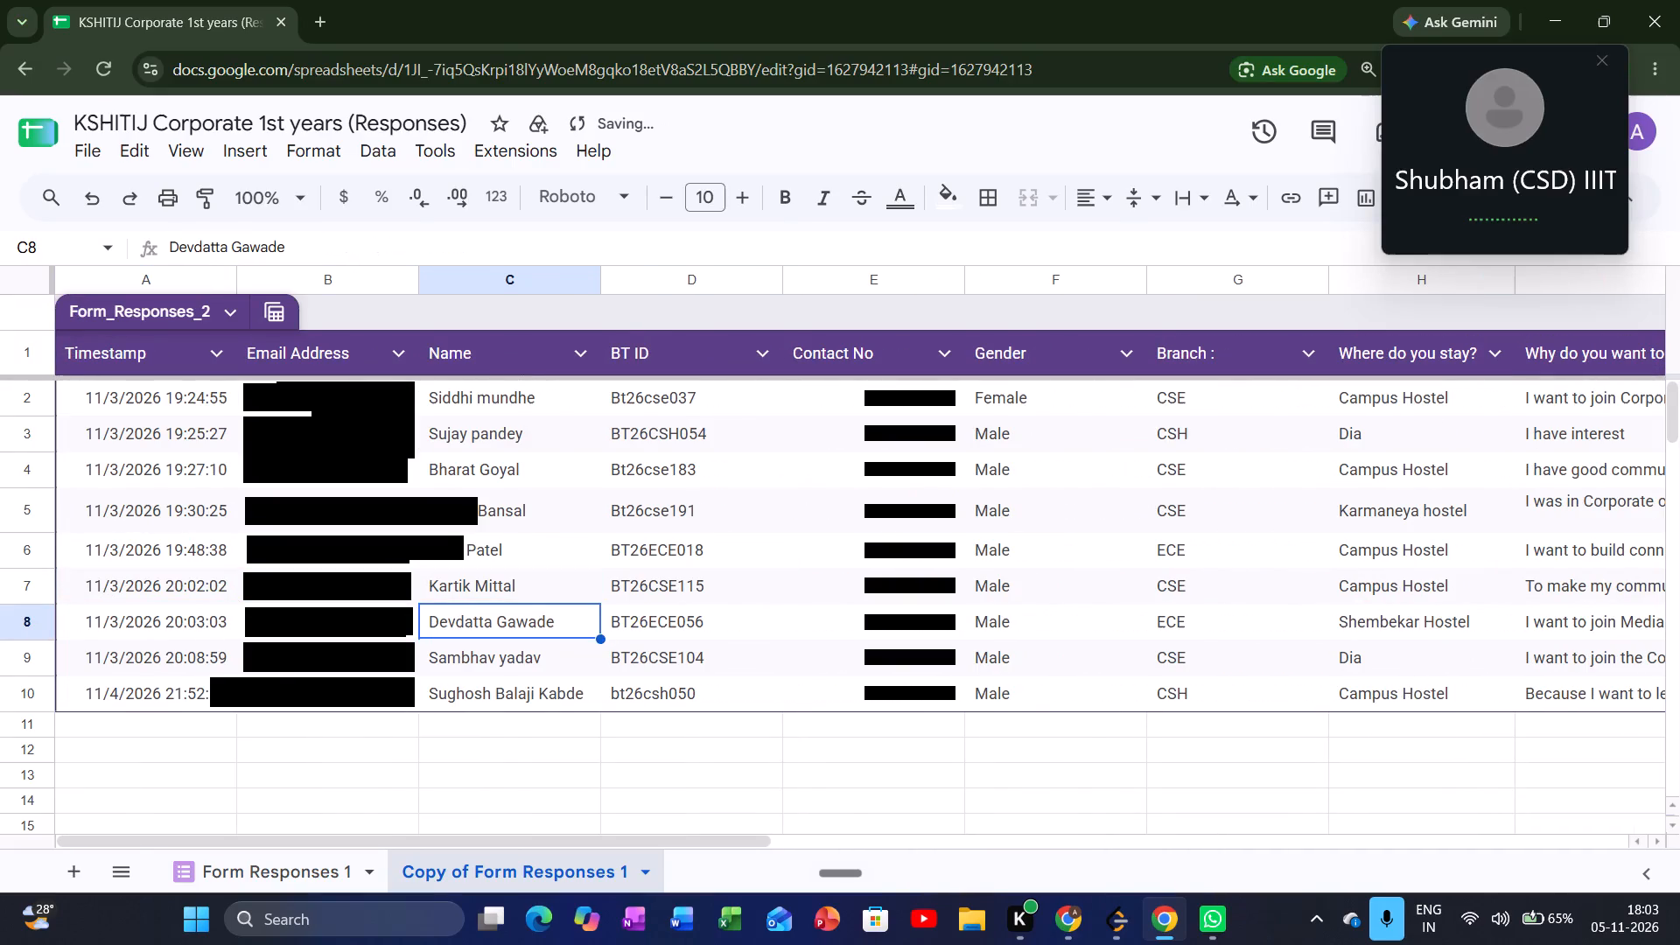
key(Right)
key(Left)
key(Right)
key(Left)
key(Right)
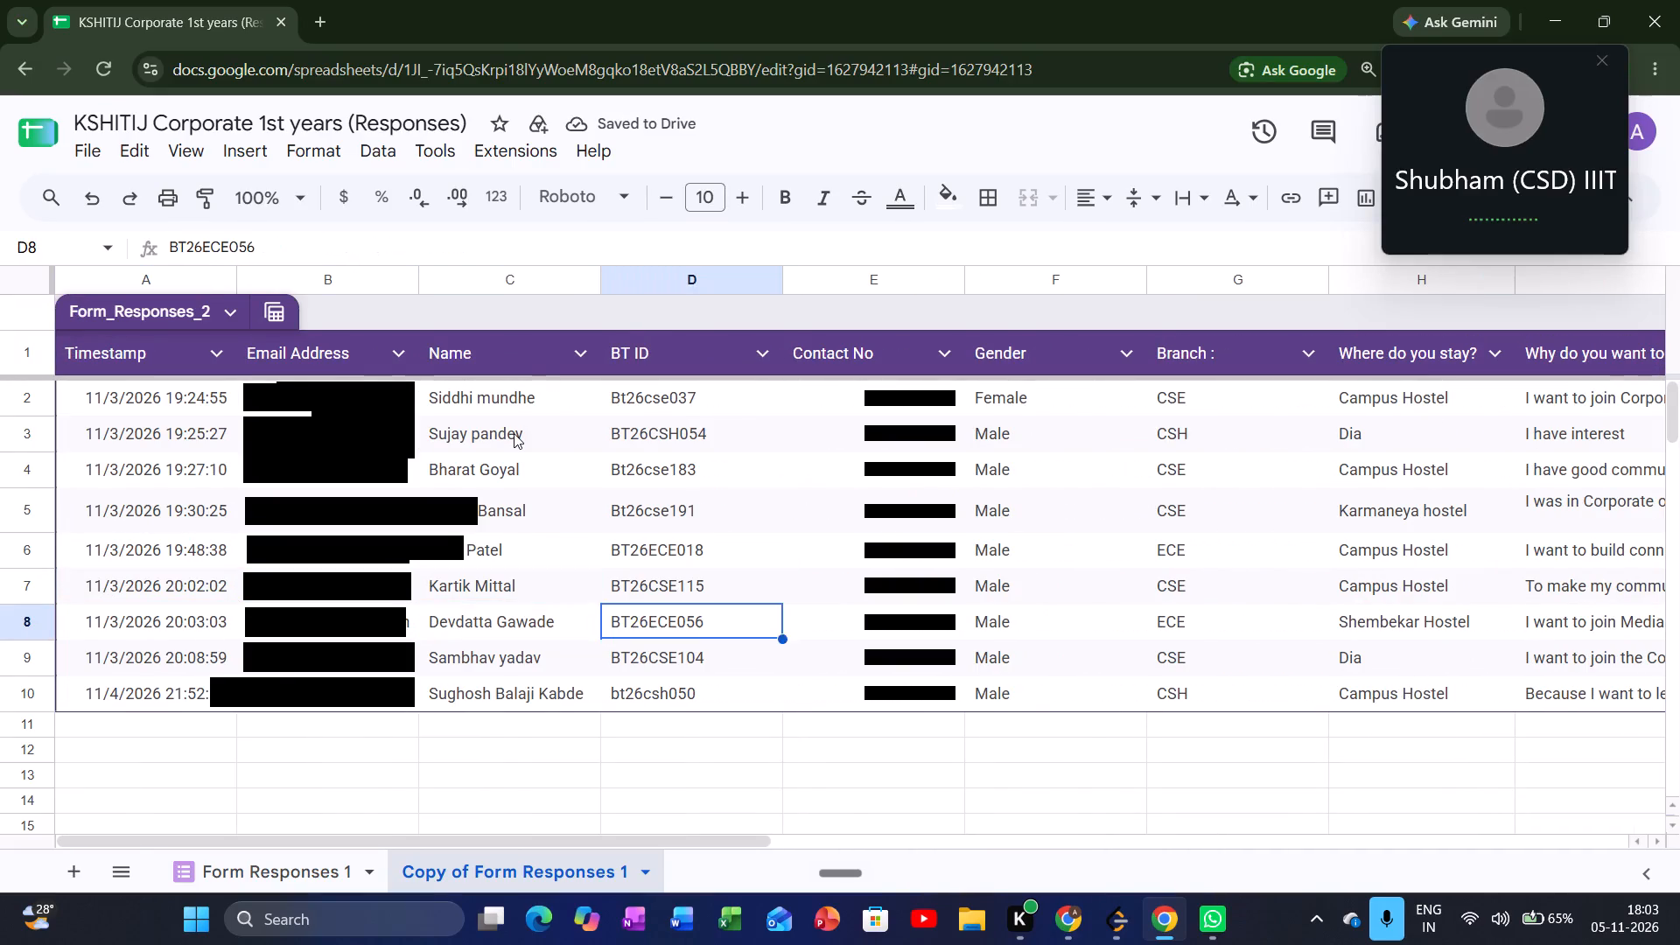
key(Left)
key(Right)
key(Right)
key(Right)
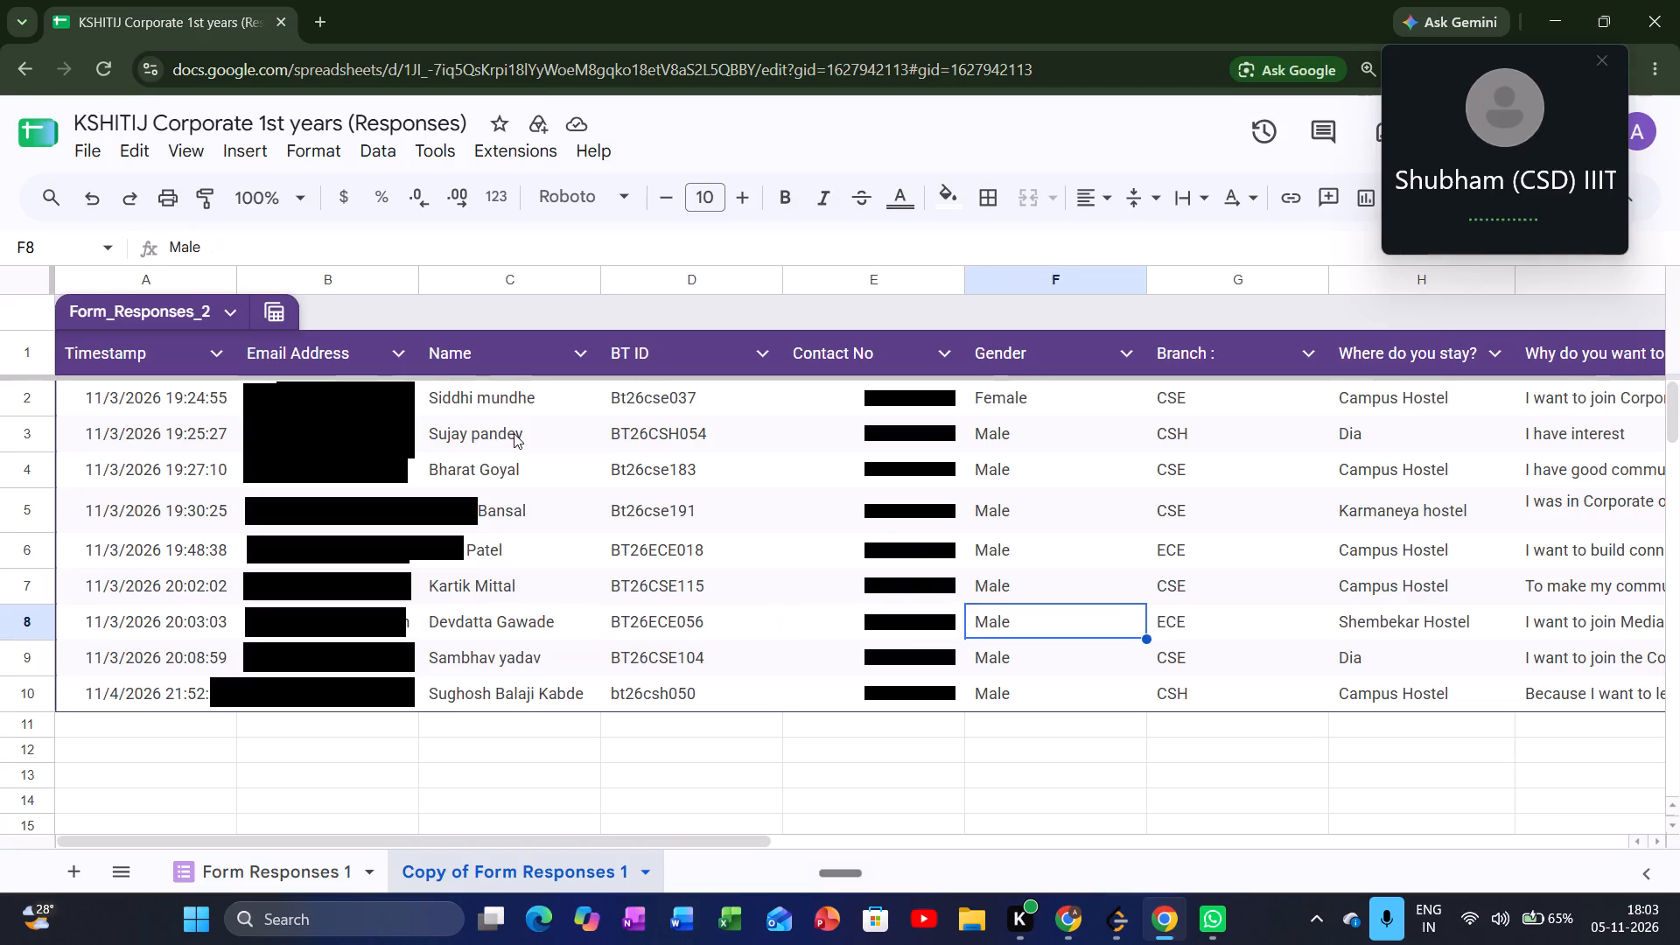
key(Right)
key(Right)
key(Right)
key(Right)
key(Right)
key(Right)
key(Right)
key(Left)
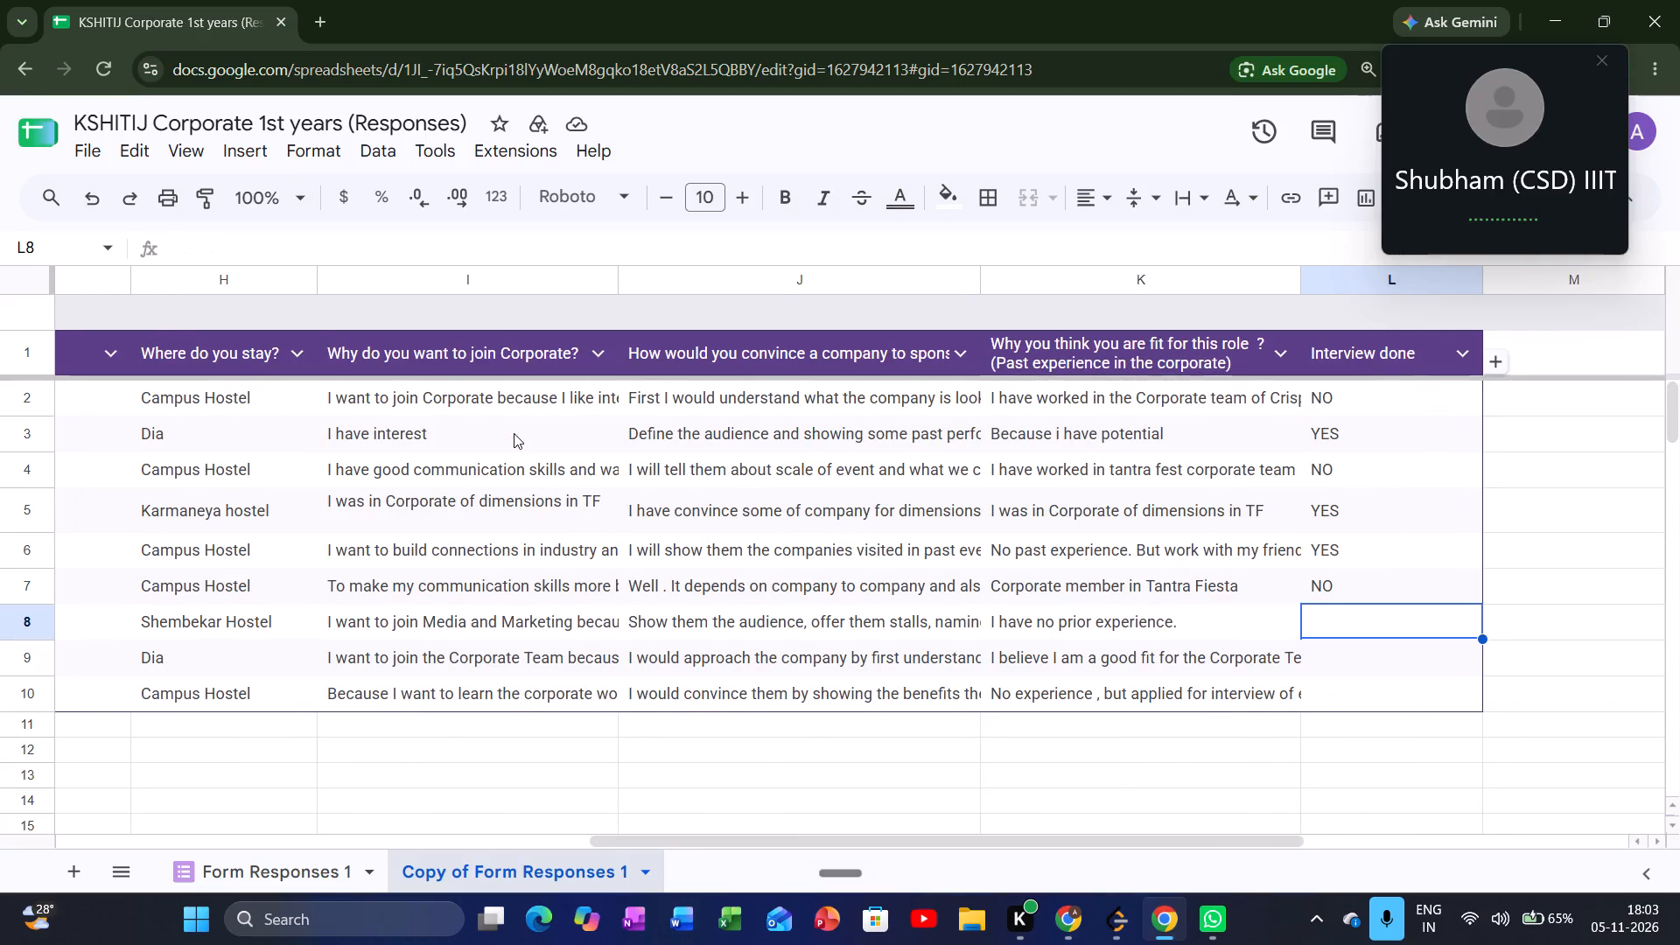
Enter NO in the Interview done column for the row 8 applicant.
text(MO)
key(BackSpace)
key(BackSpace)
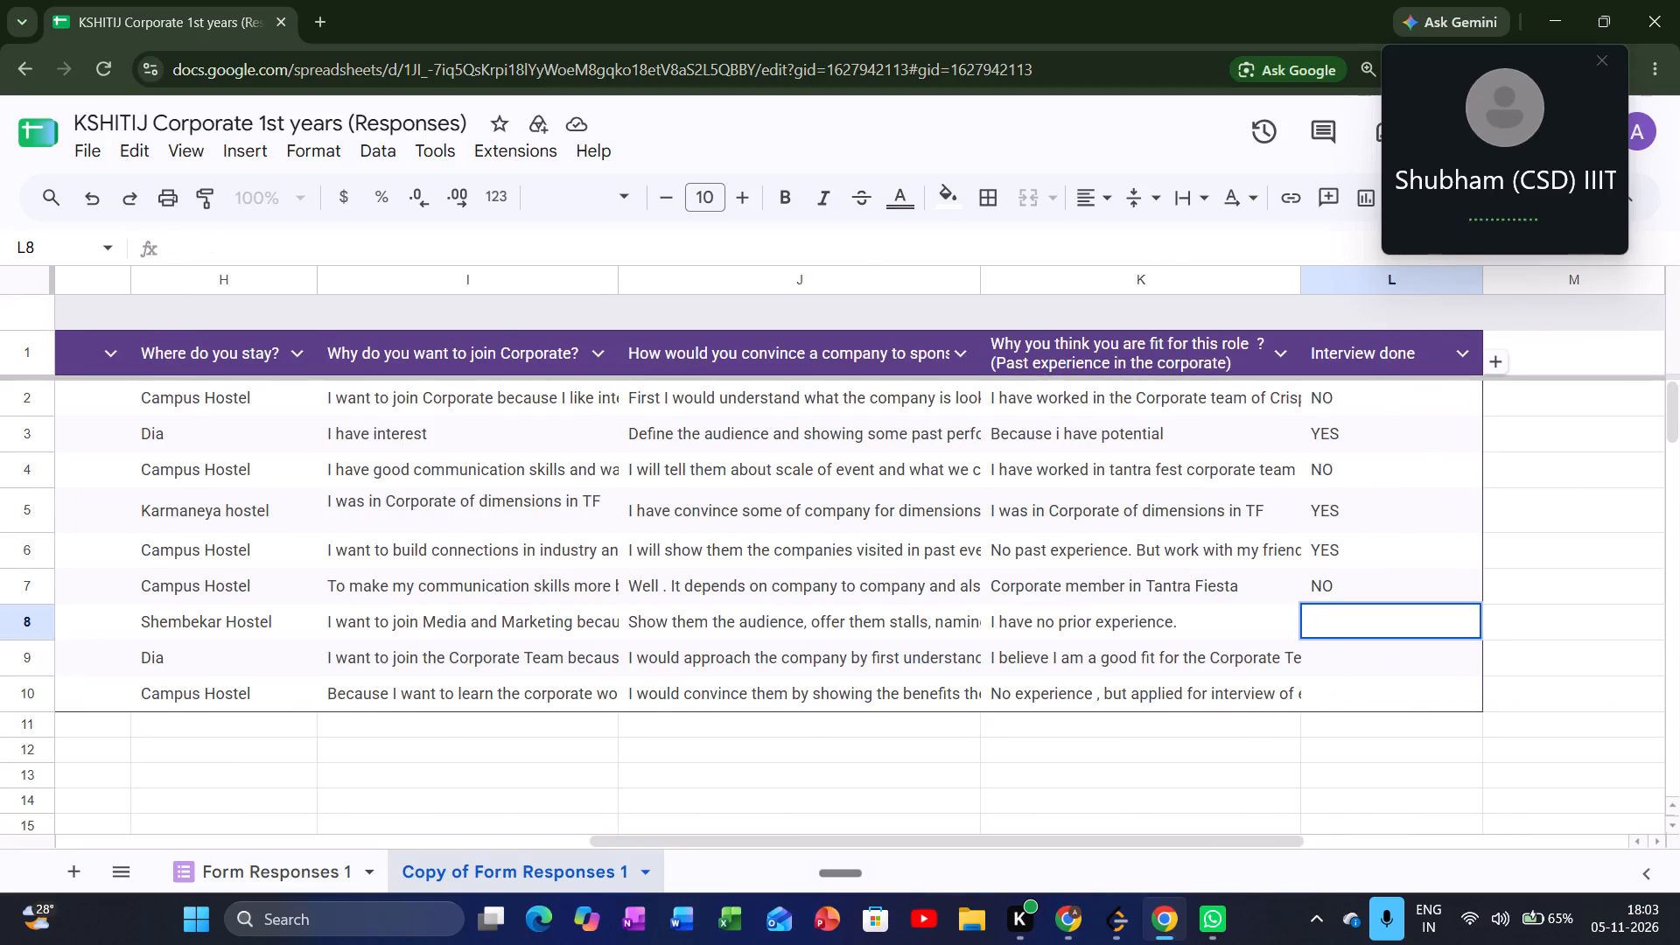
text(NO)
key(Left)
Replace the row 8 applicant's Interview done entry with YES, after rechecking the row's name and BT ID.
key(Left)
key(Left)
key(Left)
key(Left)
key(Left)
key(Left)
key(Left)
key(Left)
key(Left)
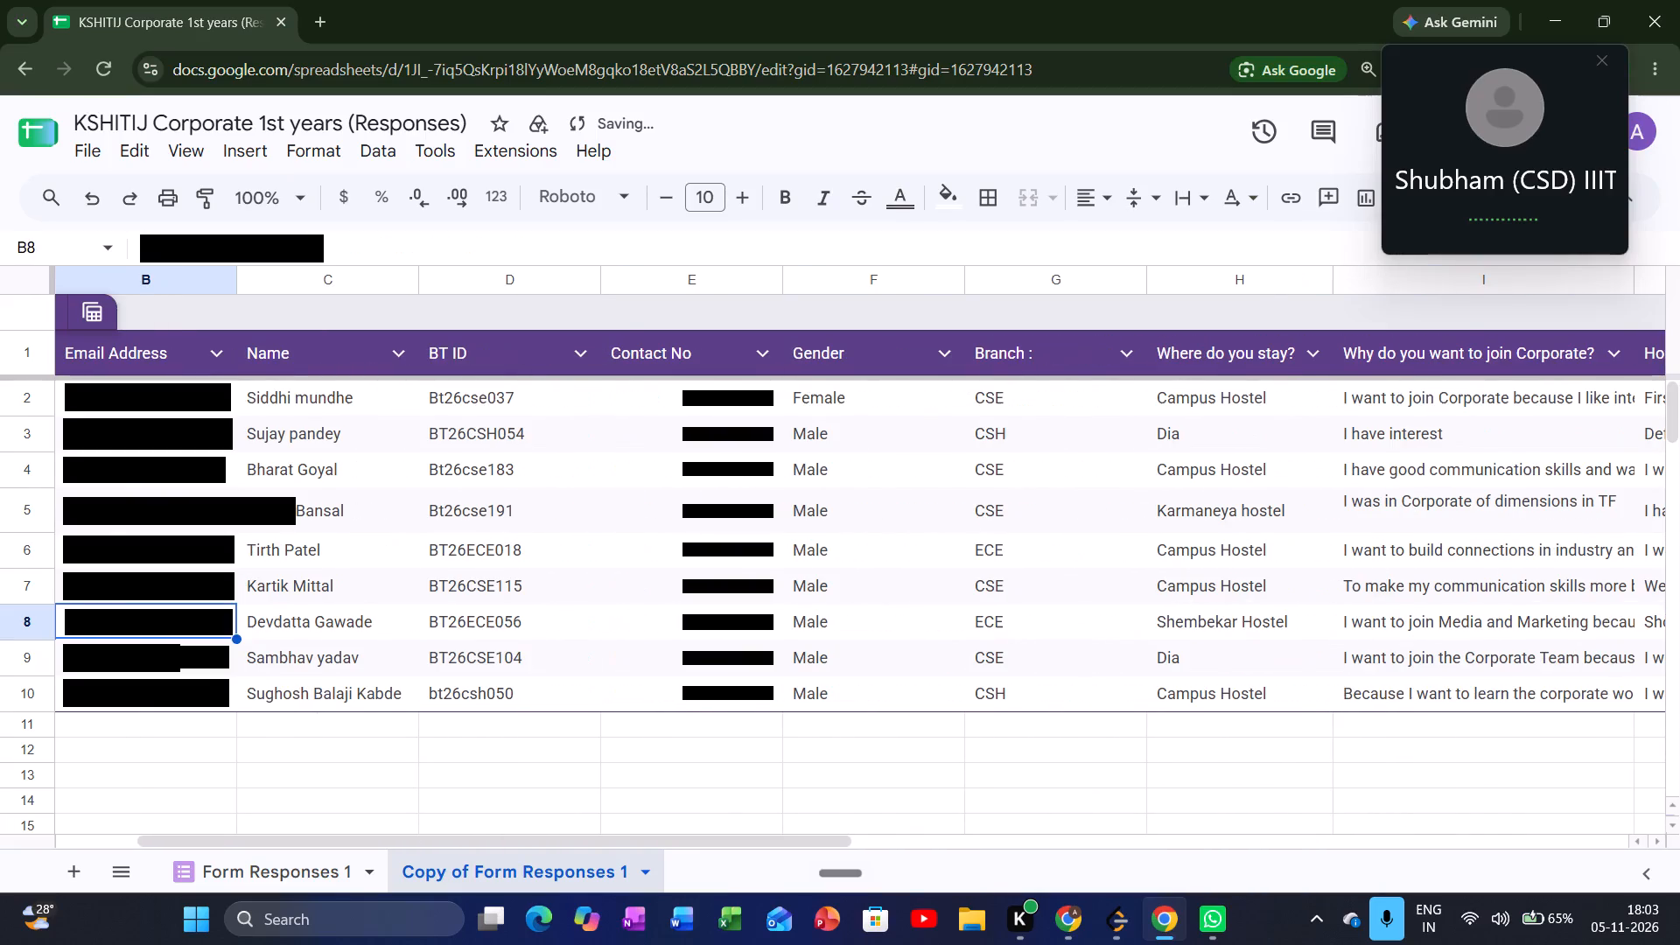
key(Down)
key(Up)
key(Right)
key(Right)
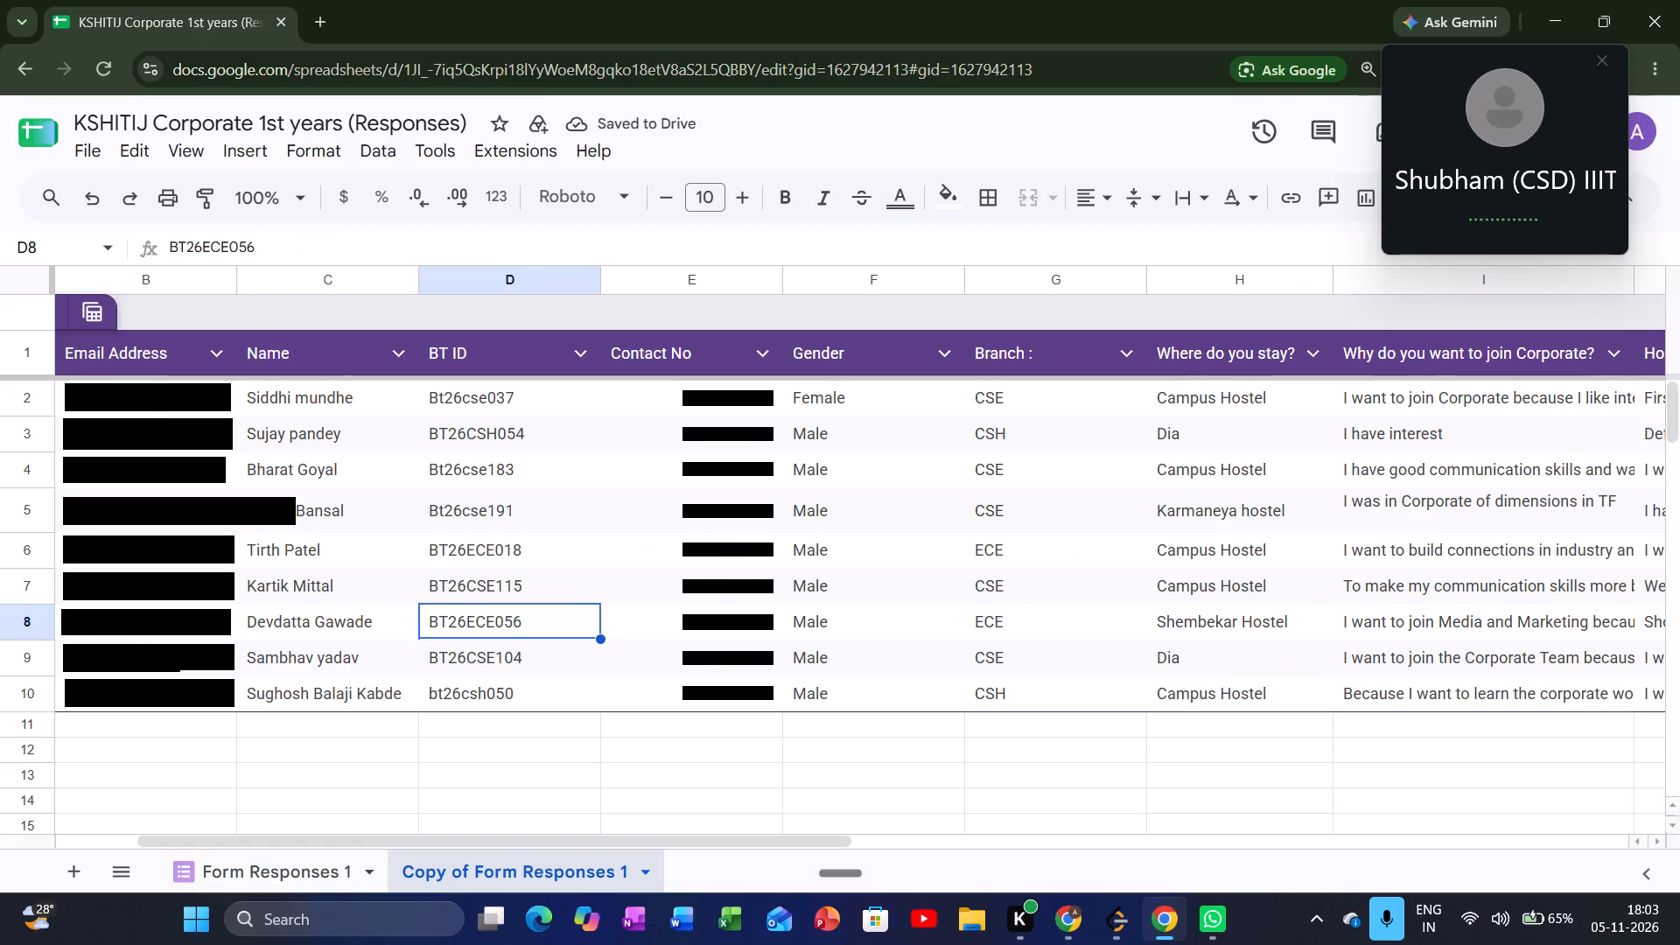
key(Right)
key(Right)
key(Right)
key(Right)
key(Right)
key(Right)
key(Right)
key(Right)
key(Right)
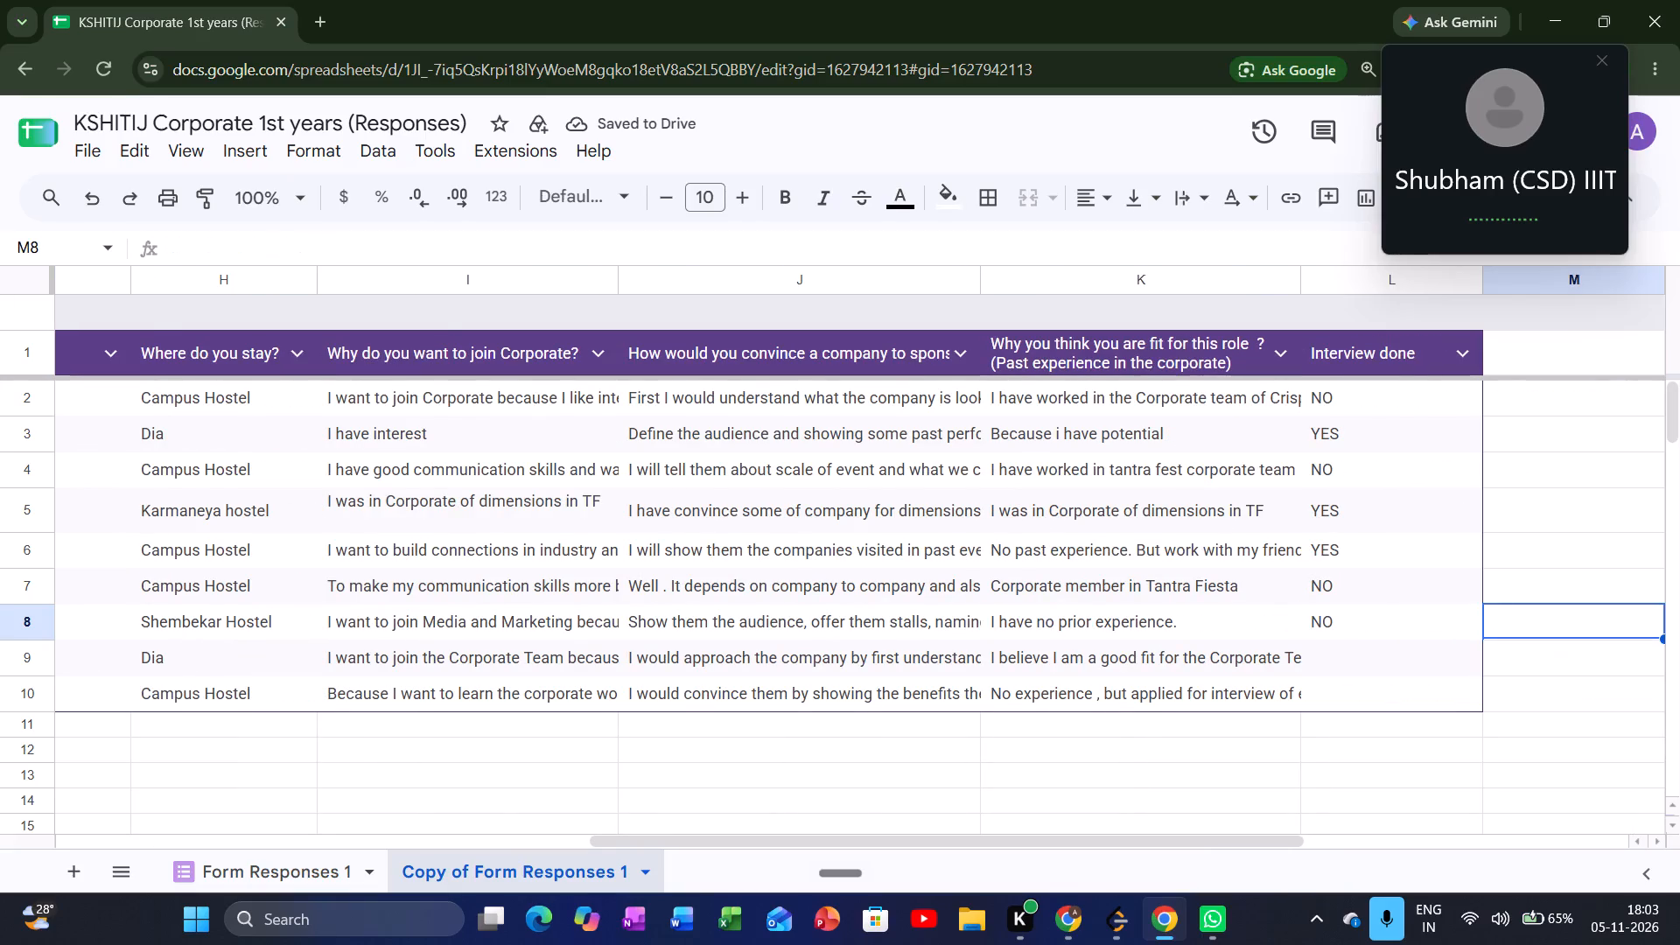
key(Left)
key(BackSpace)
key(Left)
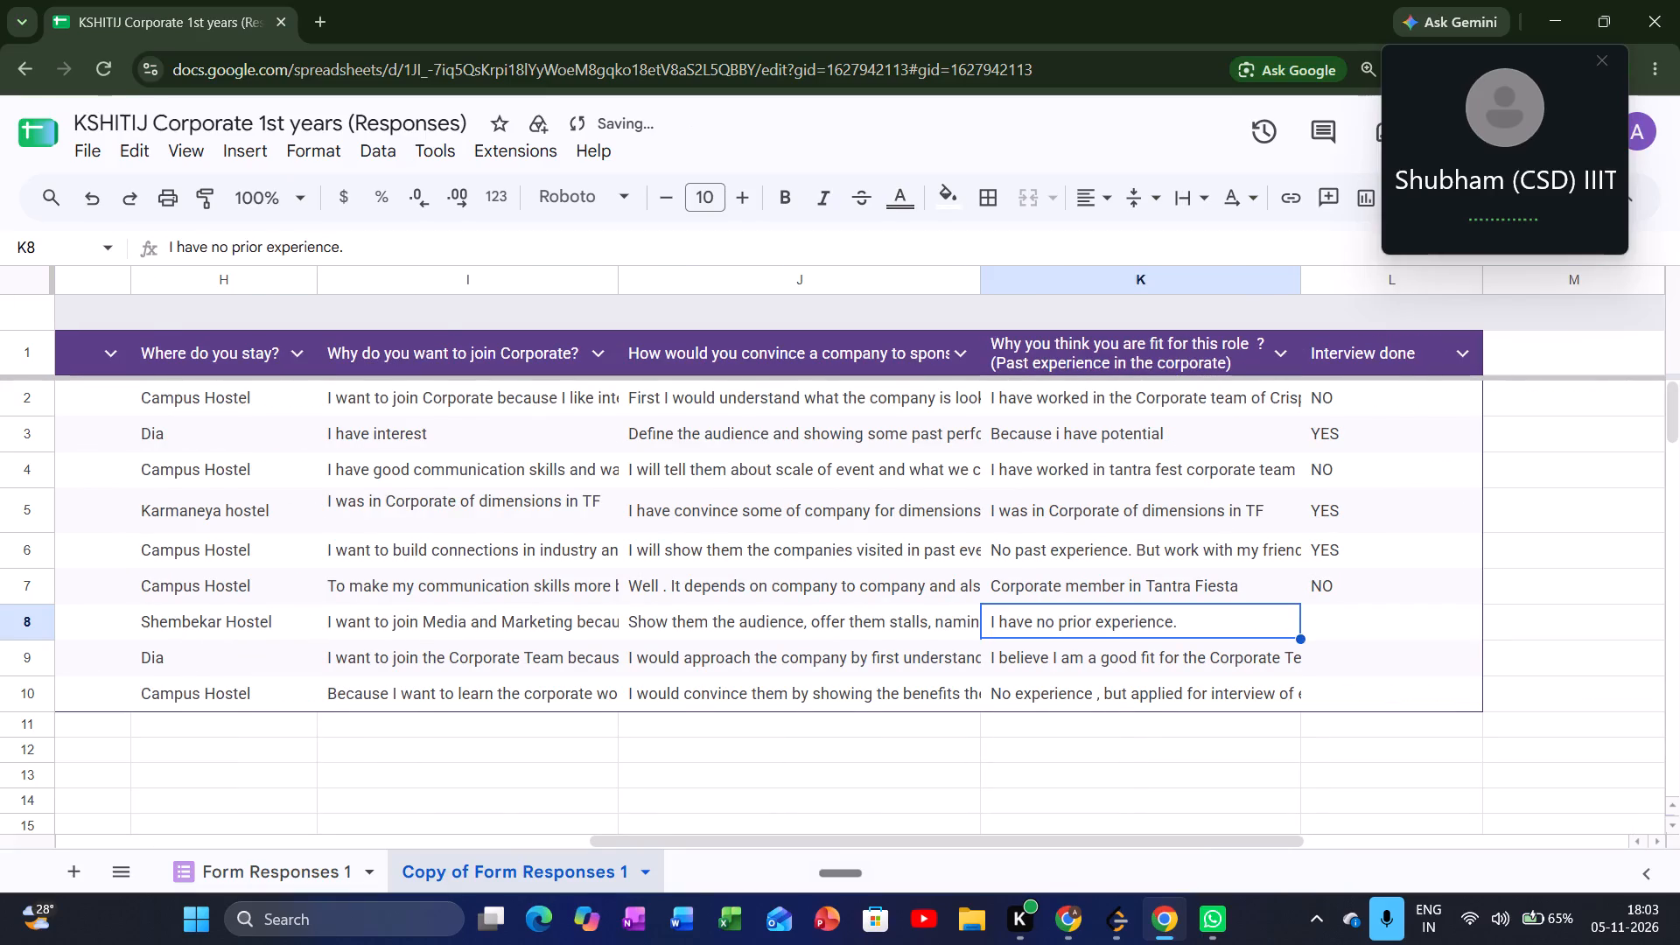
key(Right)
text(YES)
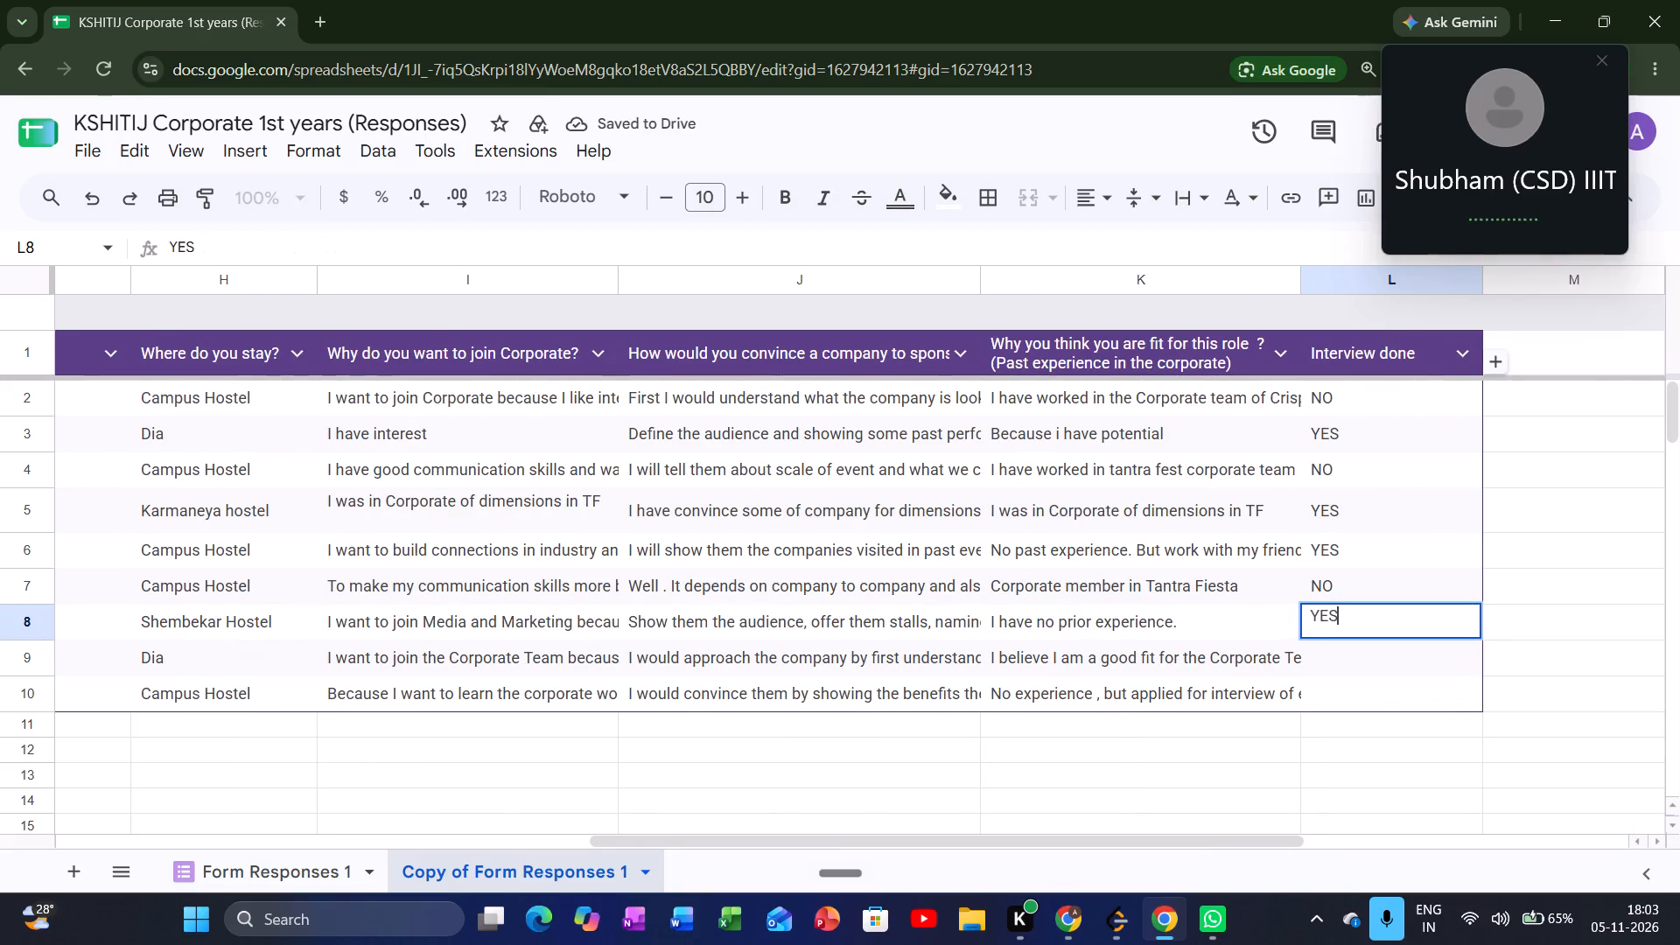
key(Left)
Enter NO in the Interview done column for the row 9 applicant, after checking the row's identity columns.
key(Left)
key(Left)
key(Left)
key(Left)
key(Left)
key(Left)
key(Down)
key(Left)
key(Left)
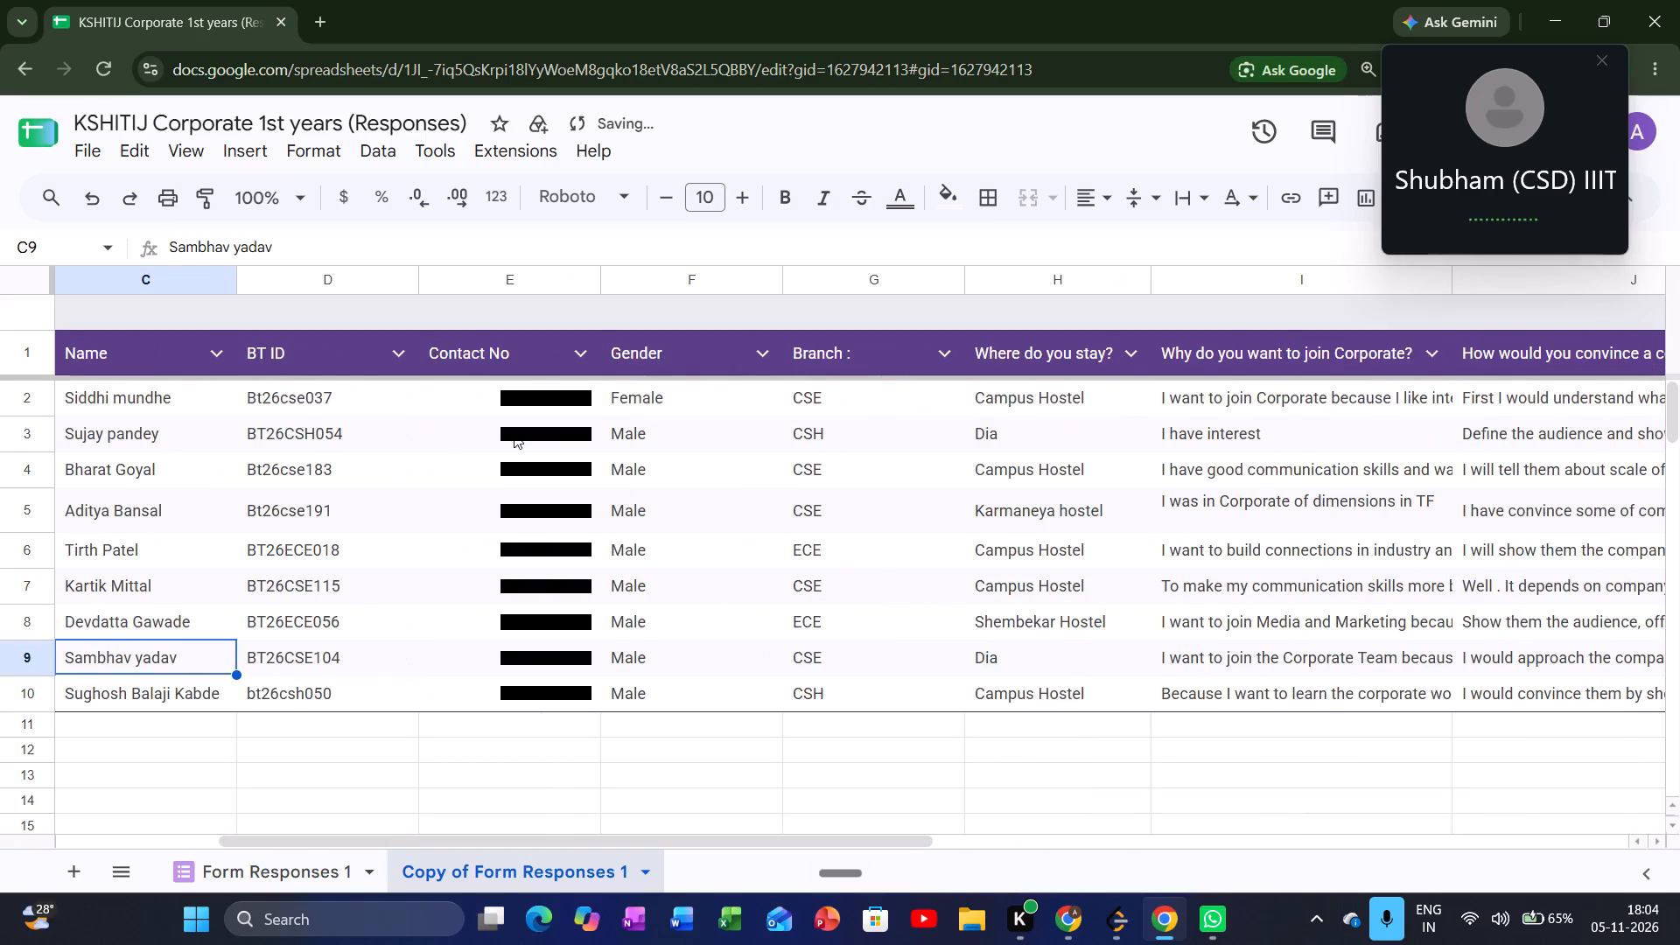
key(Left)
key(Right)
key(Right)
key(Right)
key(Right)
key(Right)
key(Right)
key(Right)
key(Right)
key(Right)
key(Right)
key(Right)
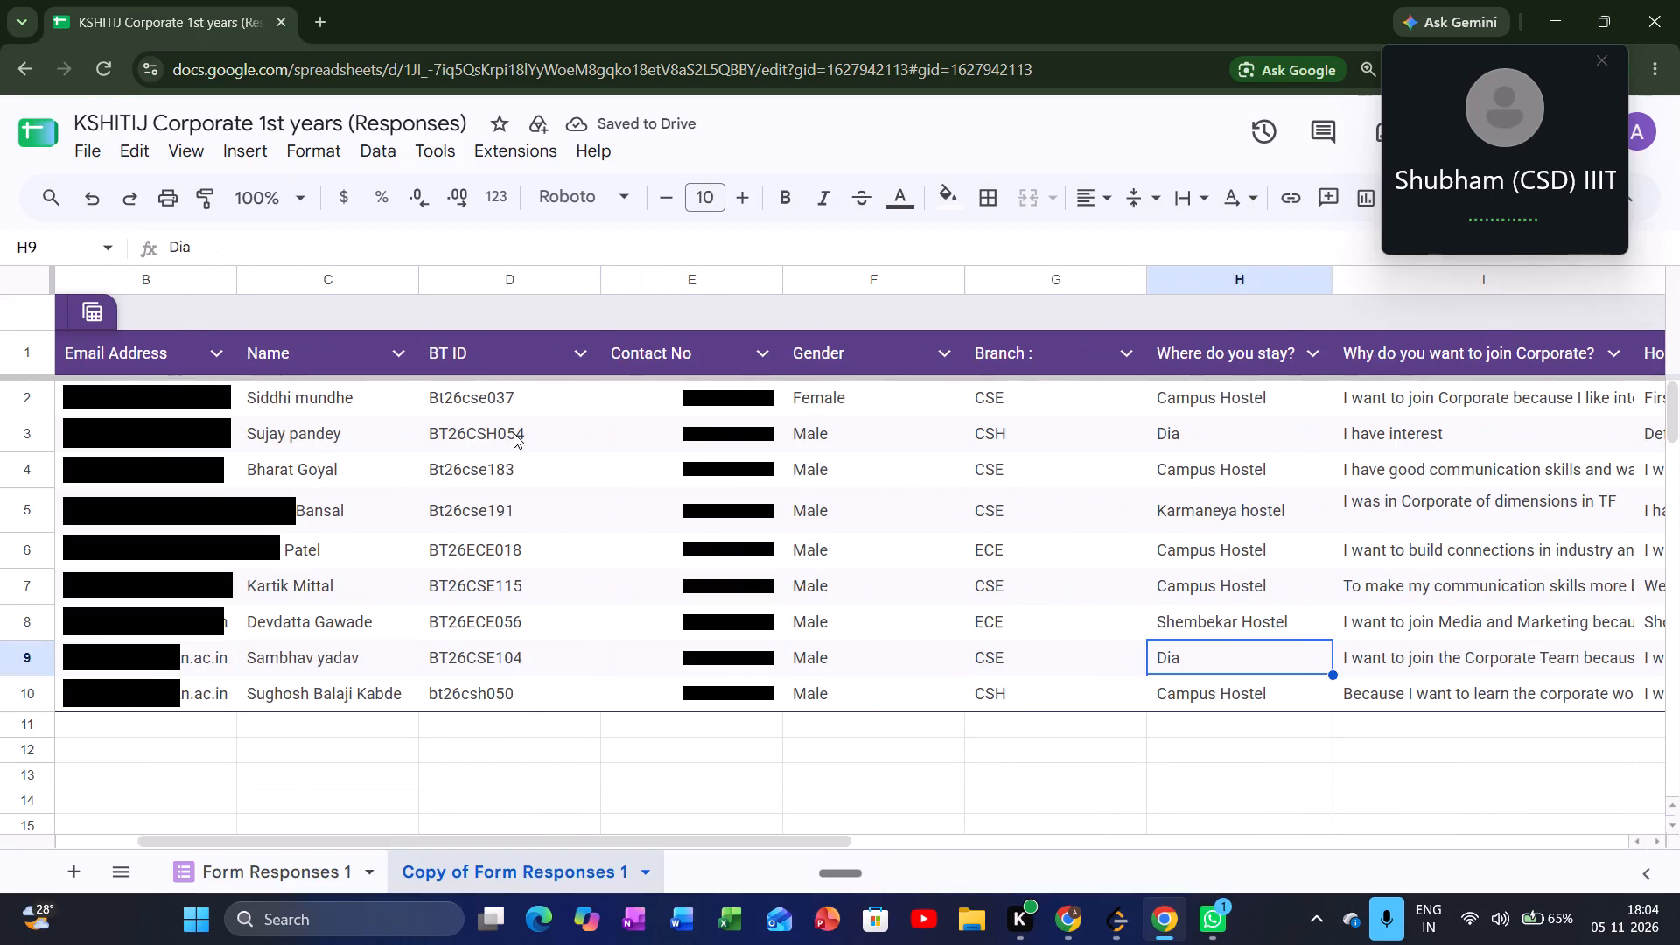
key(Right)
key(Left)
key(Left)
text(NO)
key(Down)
Enter YES in the Interview done column for the row 10 applicant, after checking the row's name and BT ID.
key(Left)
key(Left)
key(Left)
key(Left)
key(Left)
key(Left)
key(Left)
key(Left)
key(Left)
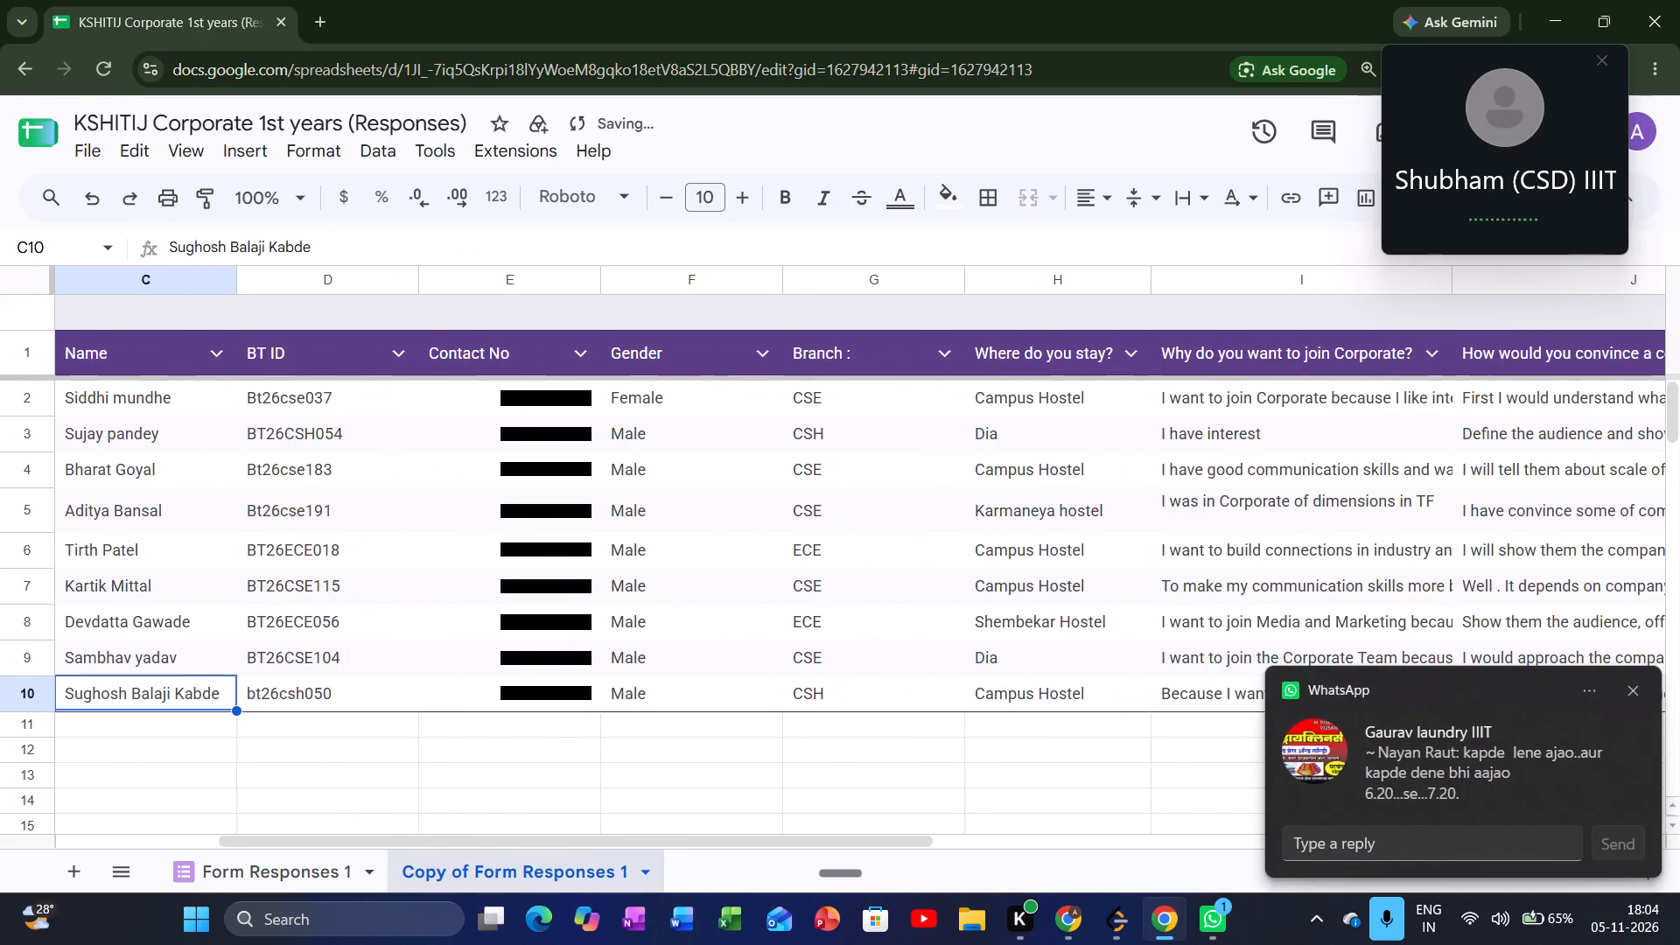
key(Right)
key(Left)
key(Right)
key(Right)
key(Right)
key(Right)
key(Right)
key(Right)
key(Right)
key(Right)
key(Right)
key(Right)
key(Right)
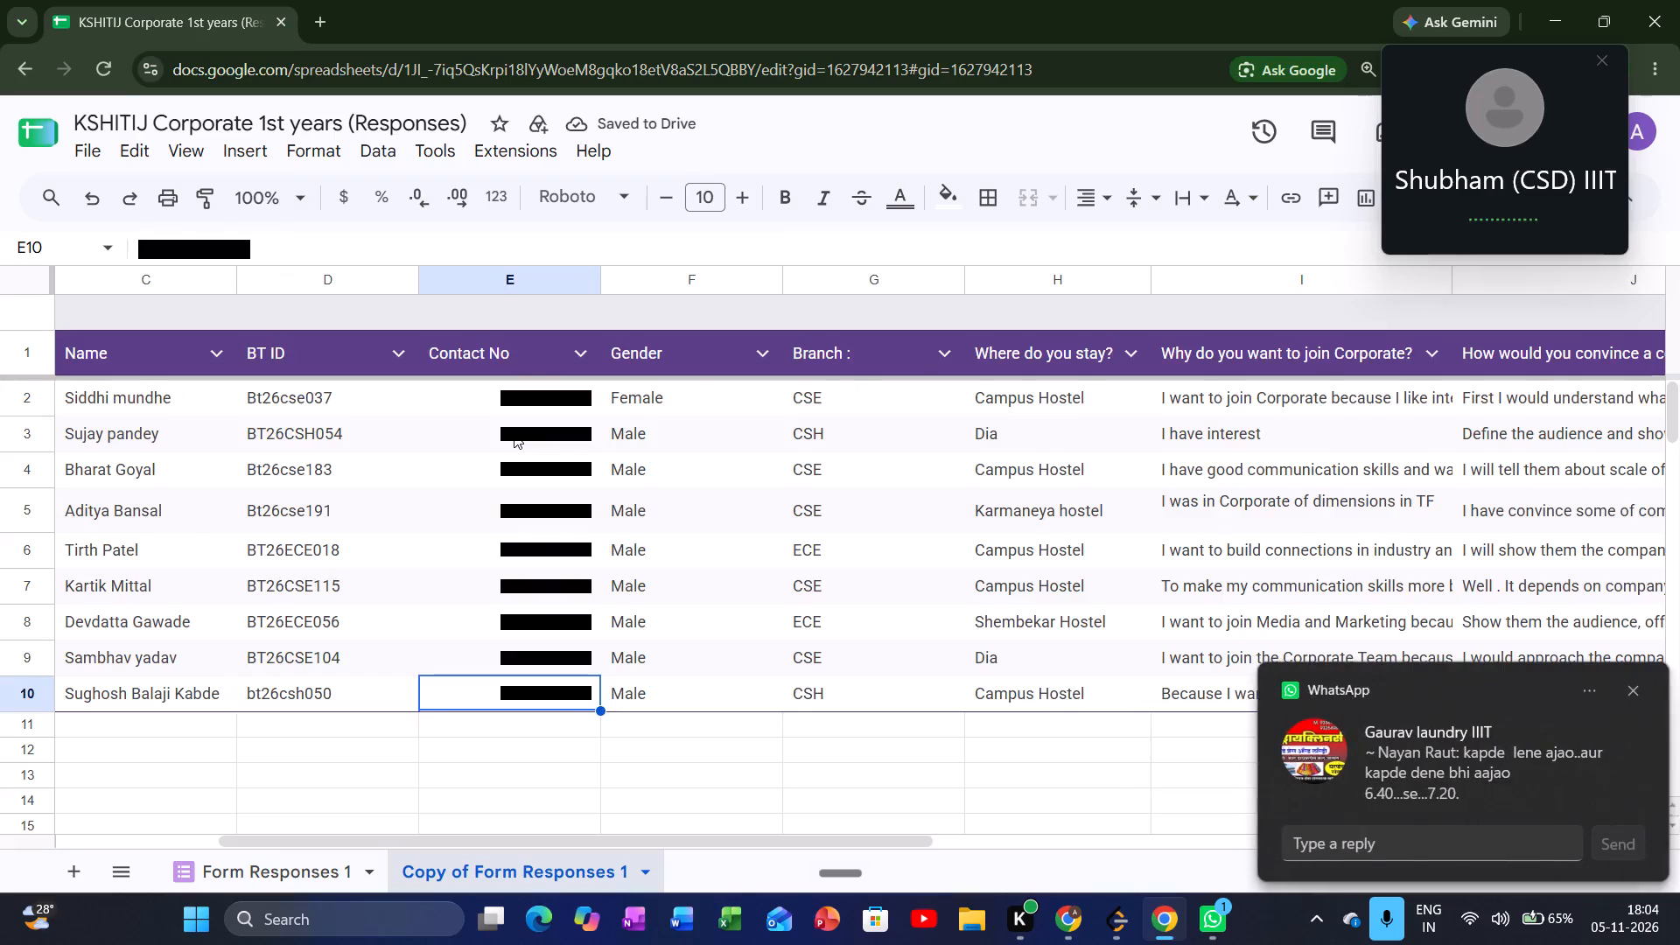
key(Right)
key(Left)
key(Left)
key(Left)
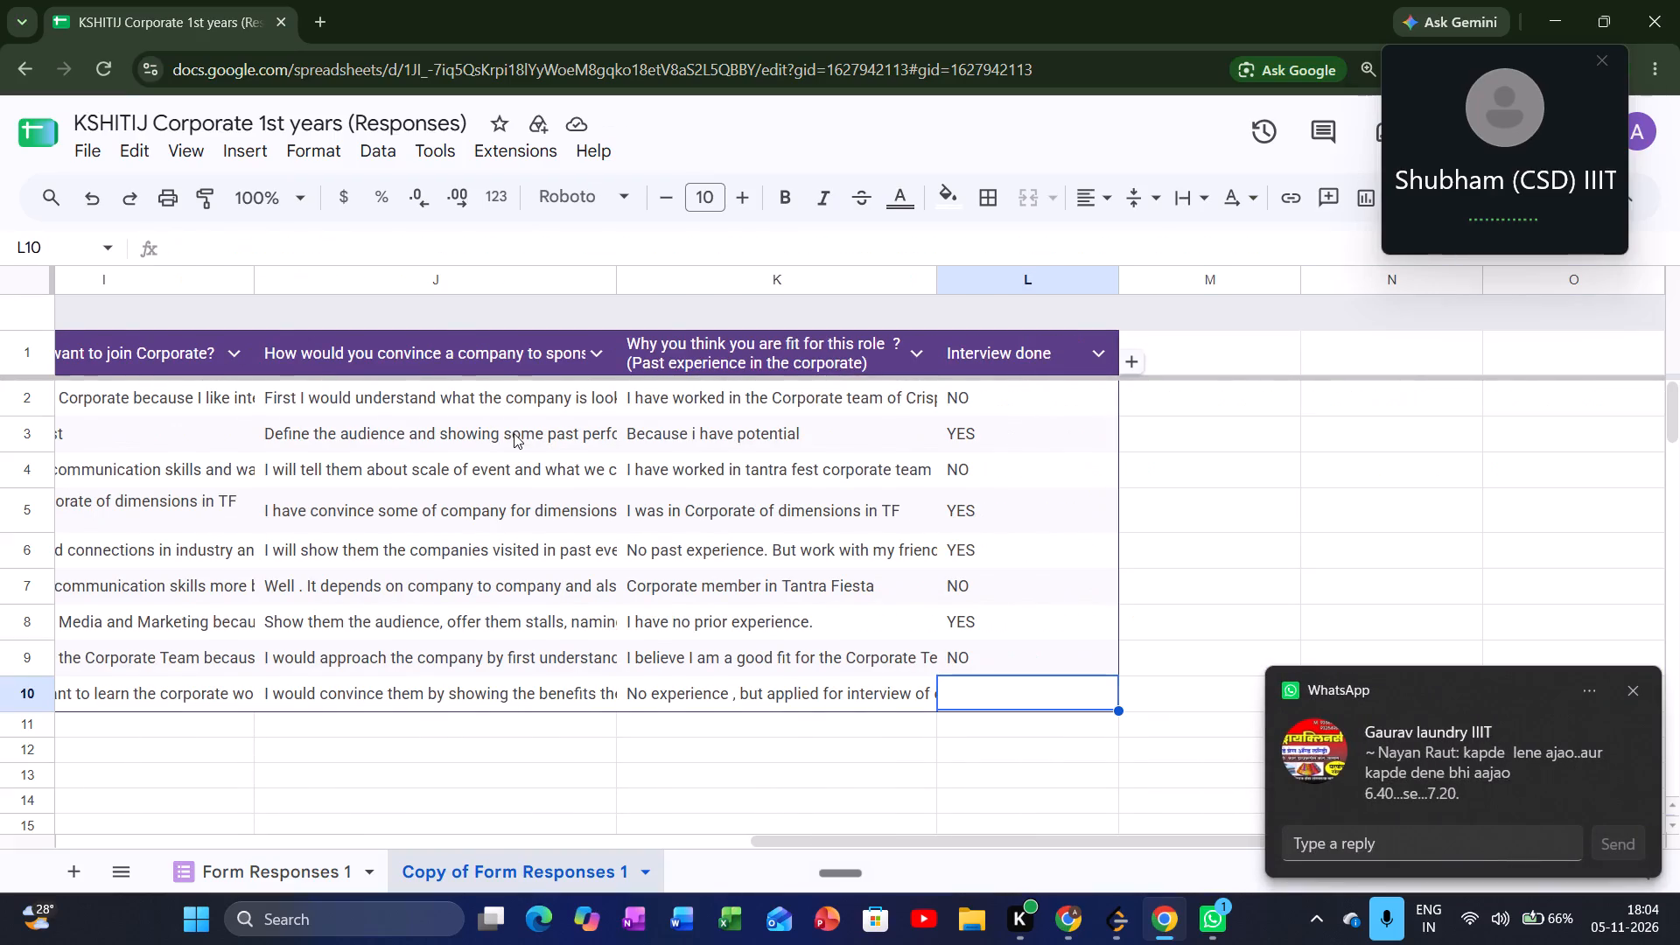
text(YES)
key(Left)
Recheck the names in rows 8 to 10 and change the row 8 applicant's Interview done entry to NO.
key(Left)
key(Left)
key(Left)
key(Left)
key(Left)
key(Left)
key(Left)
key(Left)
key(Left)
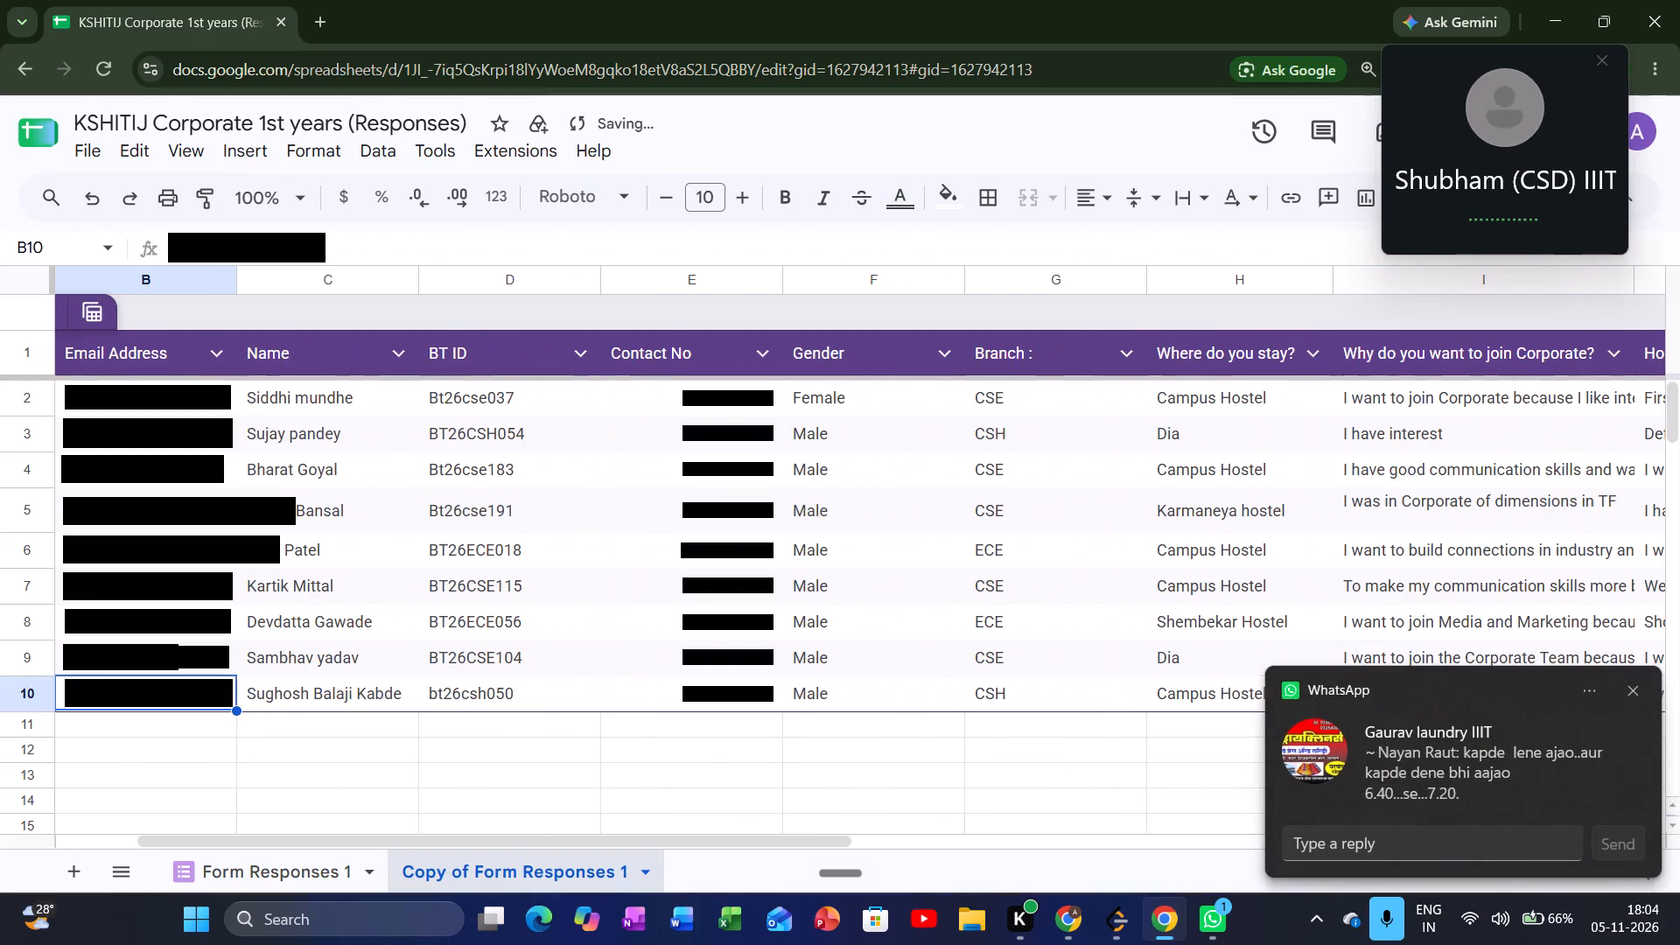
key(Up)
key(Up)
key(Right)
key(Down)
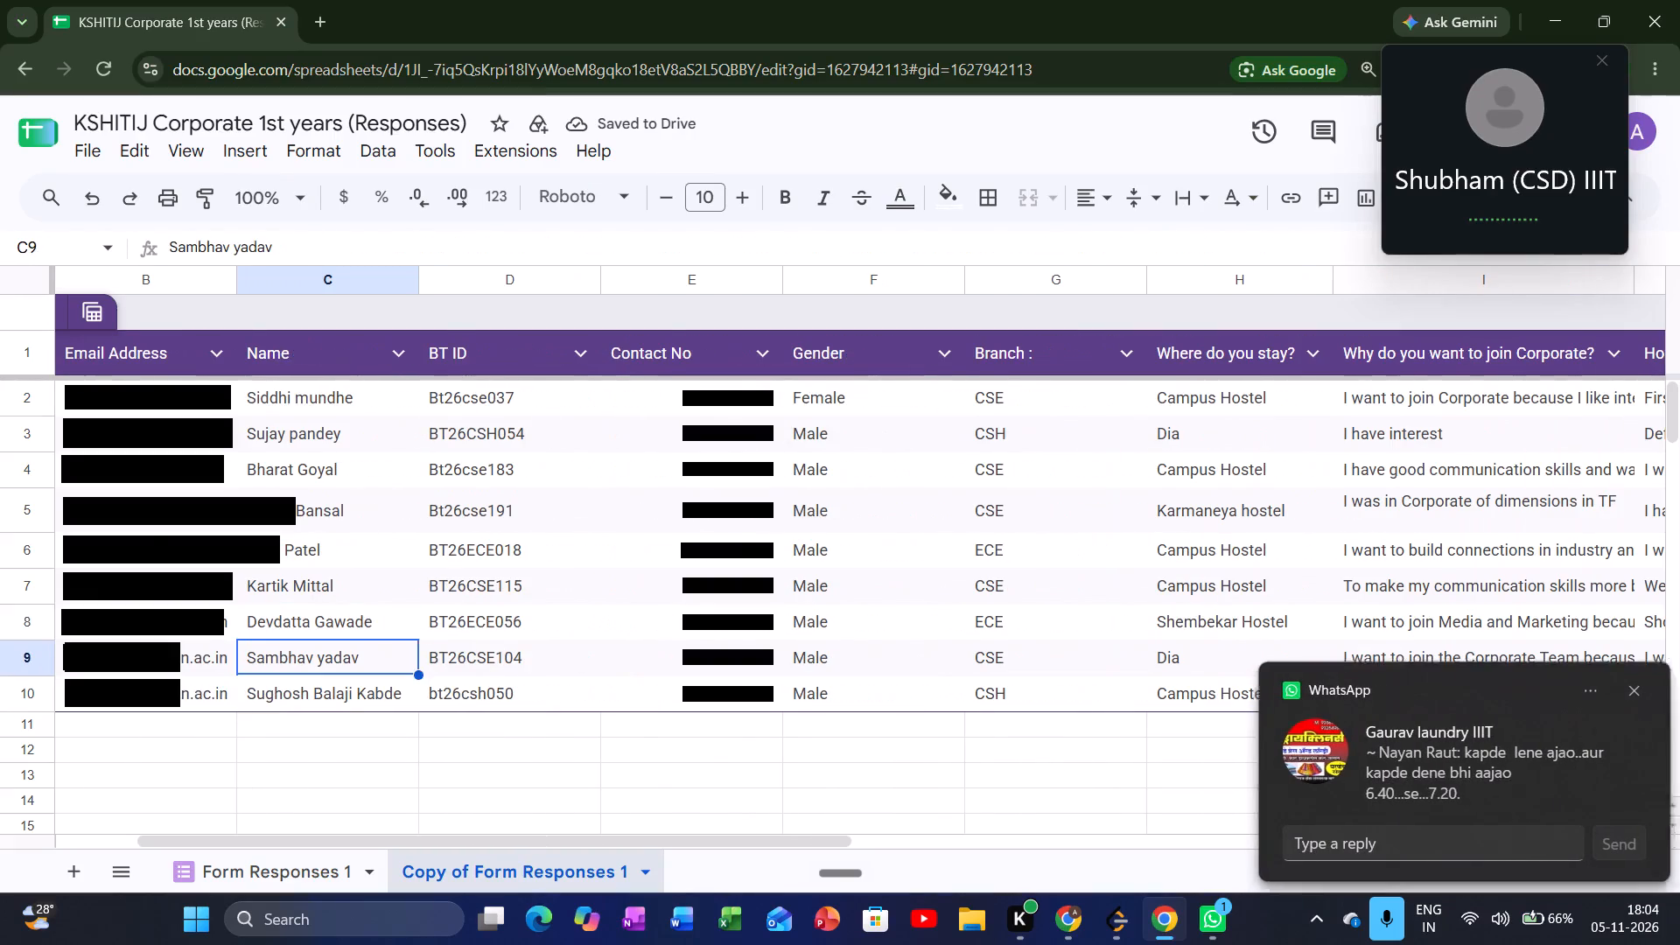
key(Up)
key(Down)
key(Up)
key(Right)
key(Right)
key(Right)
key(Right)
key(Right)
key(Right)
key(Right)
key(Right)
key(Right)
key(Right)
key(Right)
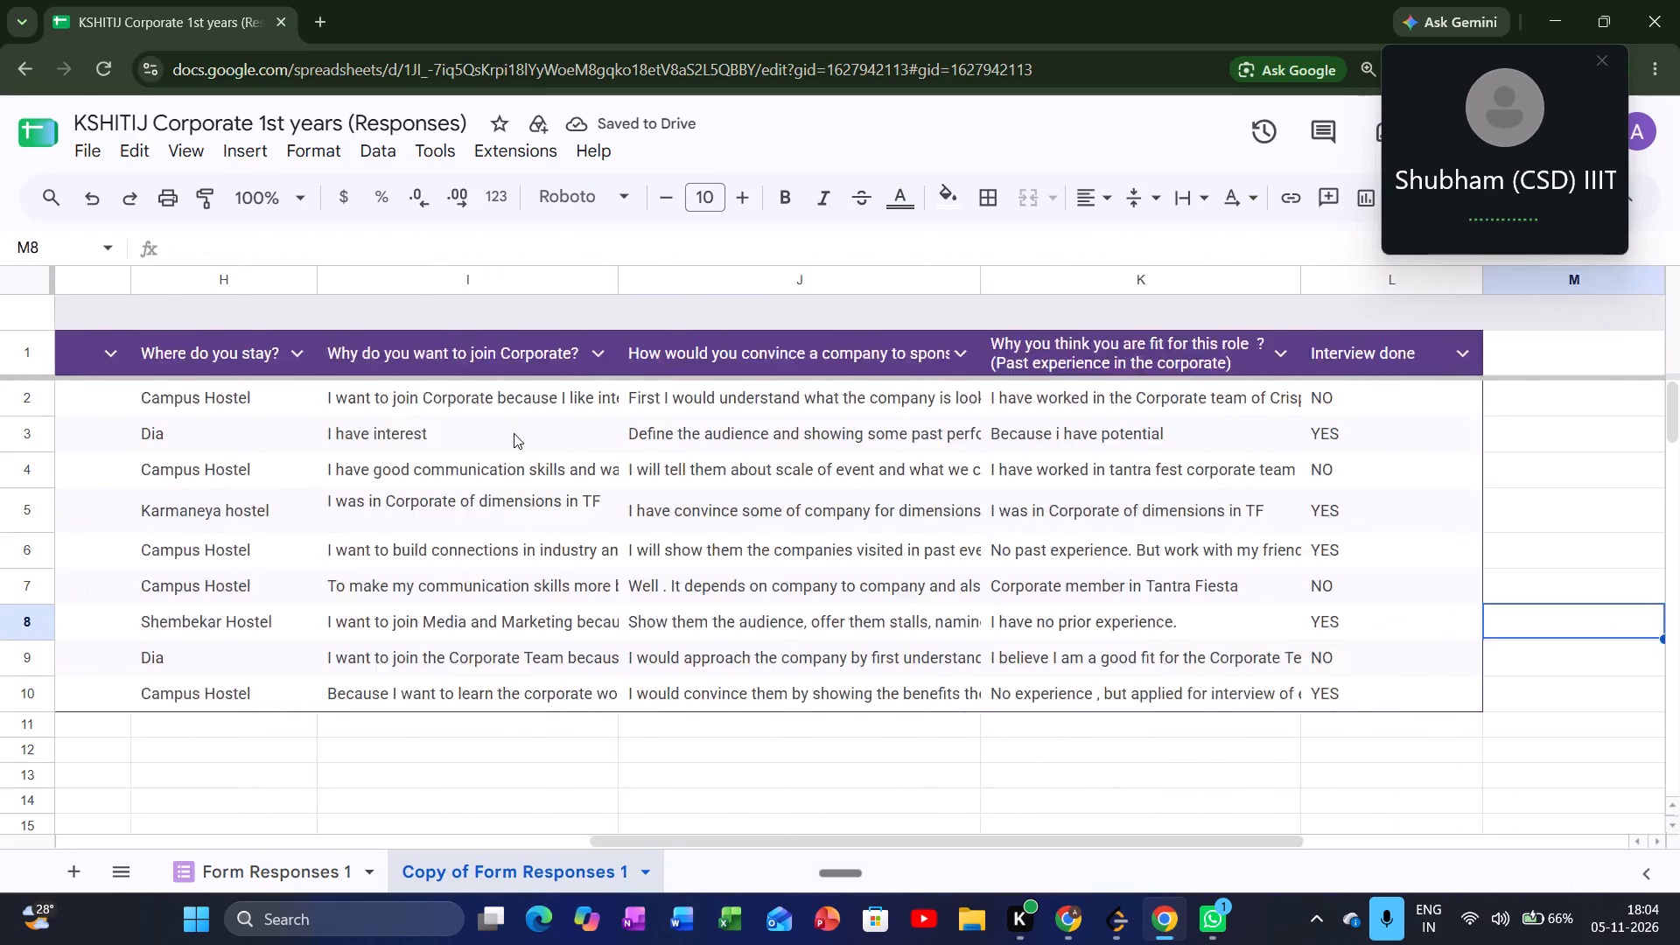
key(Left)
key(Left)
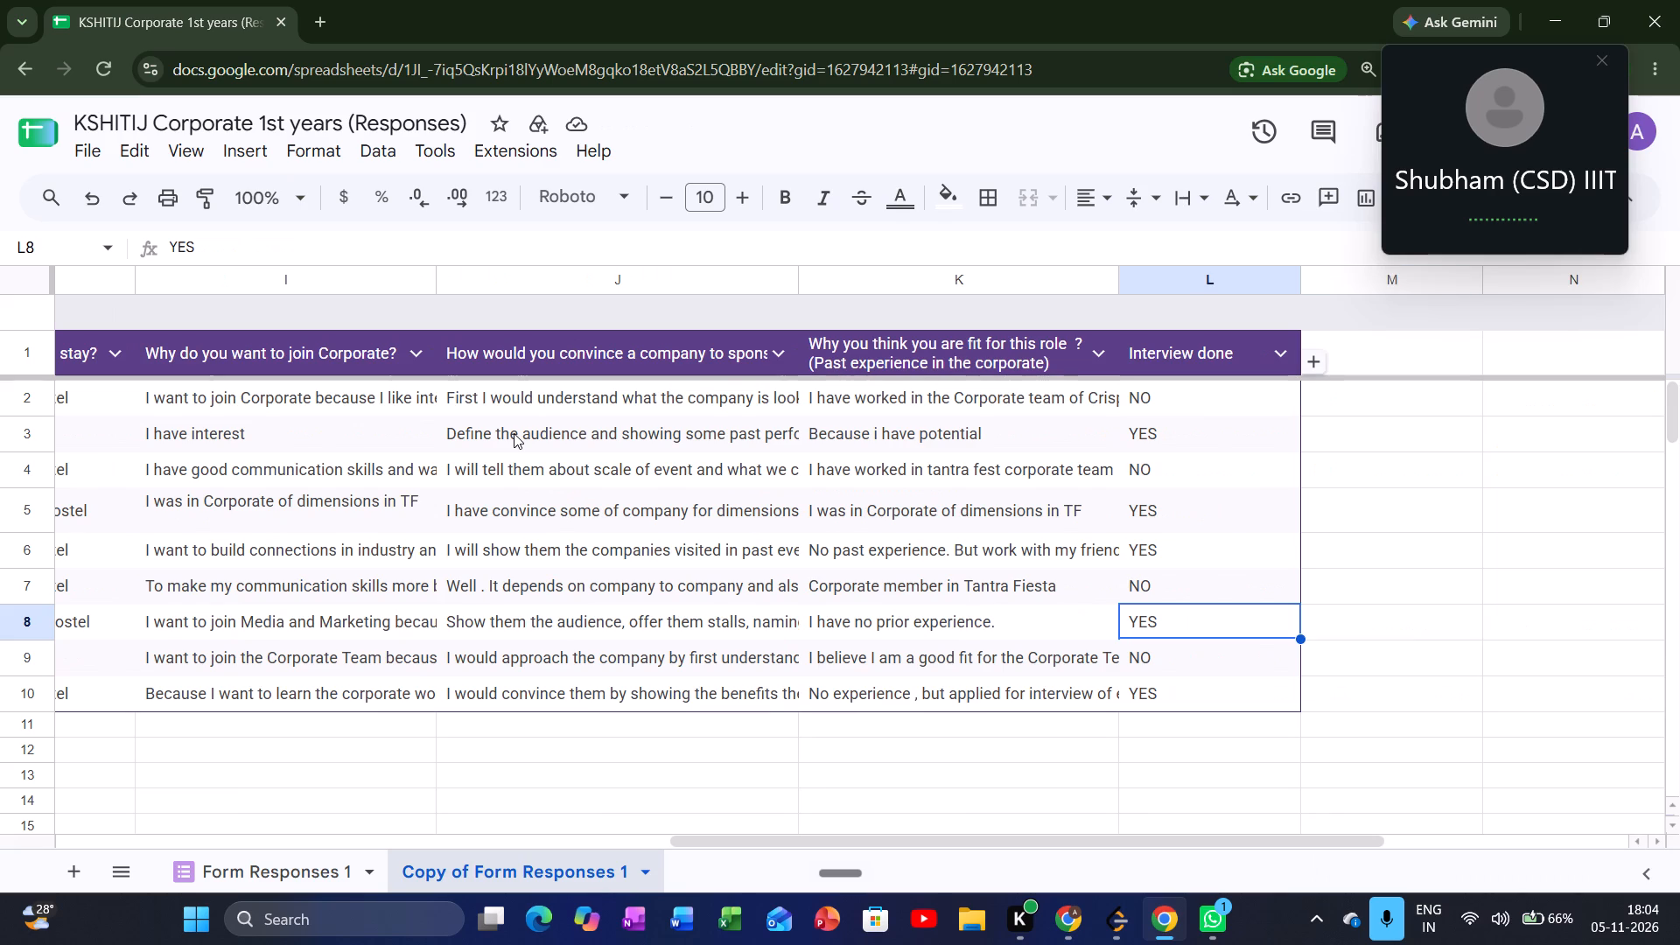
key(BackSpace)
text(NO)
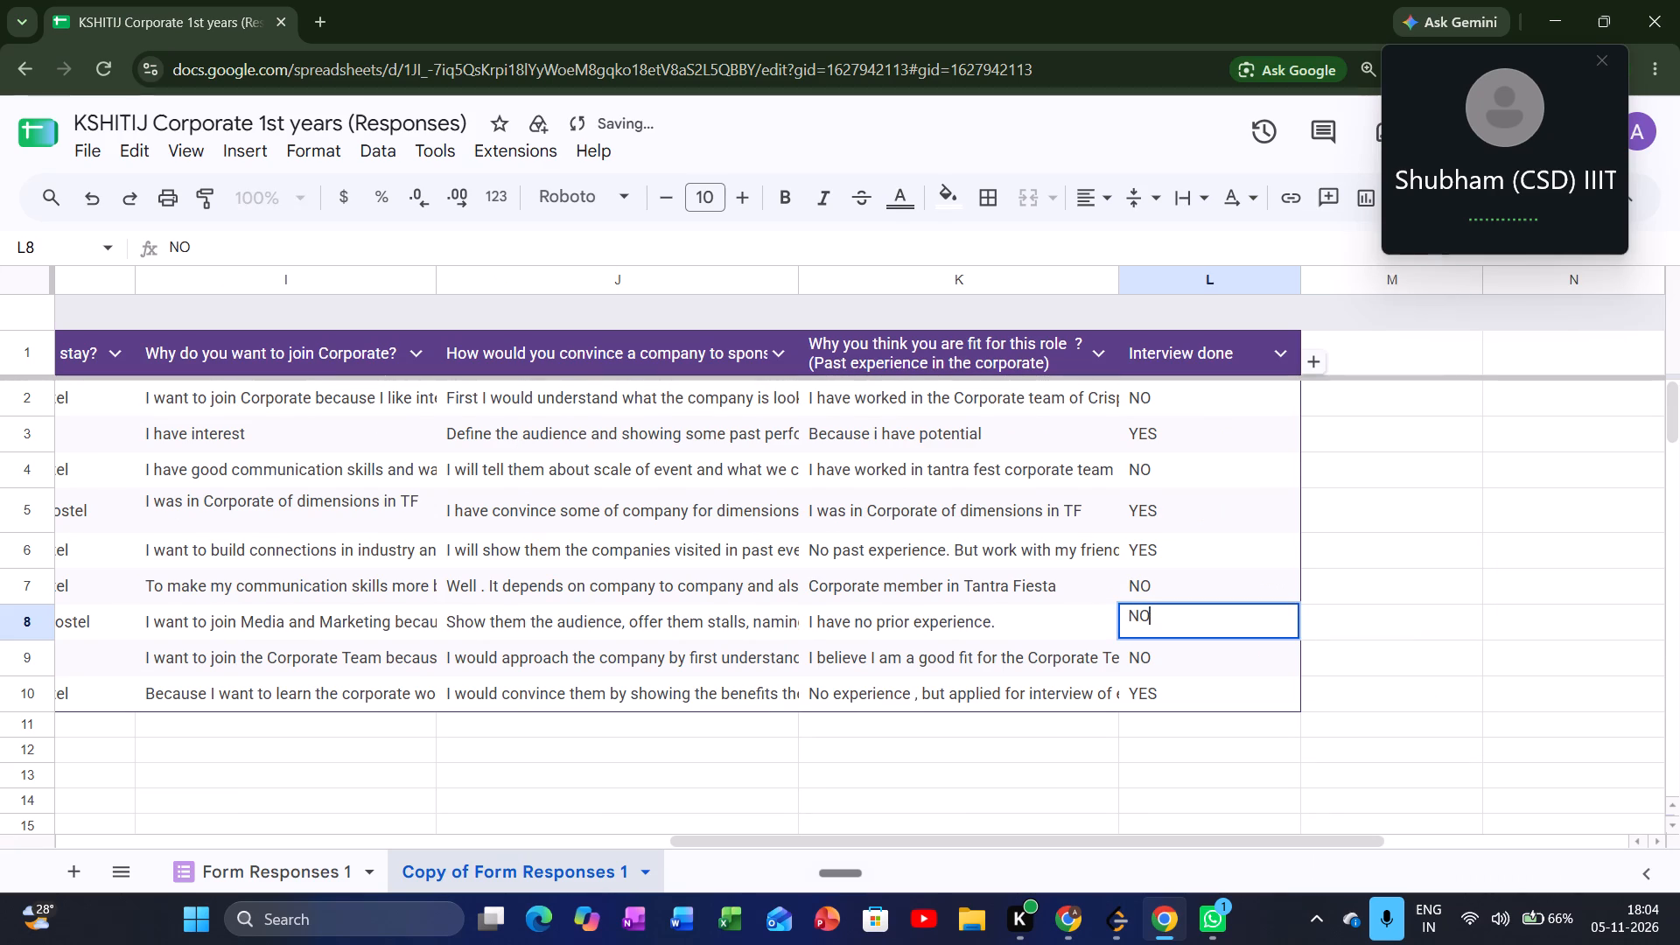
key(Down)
Examine the 1ST PRIORITY applicant list, starting with the name and BT ID of the row 22 applicant.
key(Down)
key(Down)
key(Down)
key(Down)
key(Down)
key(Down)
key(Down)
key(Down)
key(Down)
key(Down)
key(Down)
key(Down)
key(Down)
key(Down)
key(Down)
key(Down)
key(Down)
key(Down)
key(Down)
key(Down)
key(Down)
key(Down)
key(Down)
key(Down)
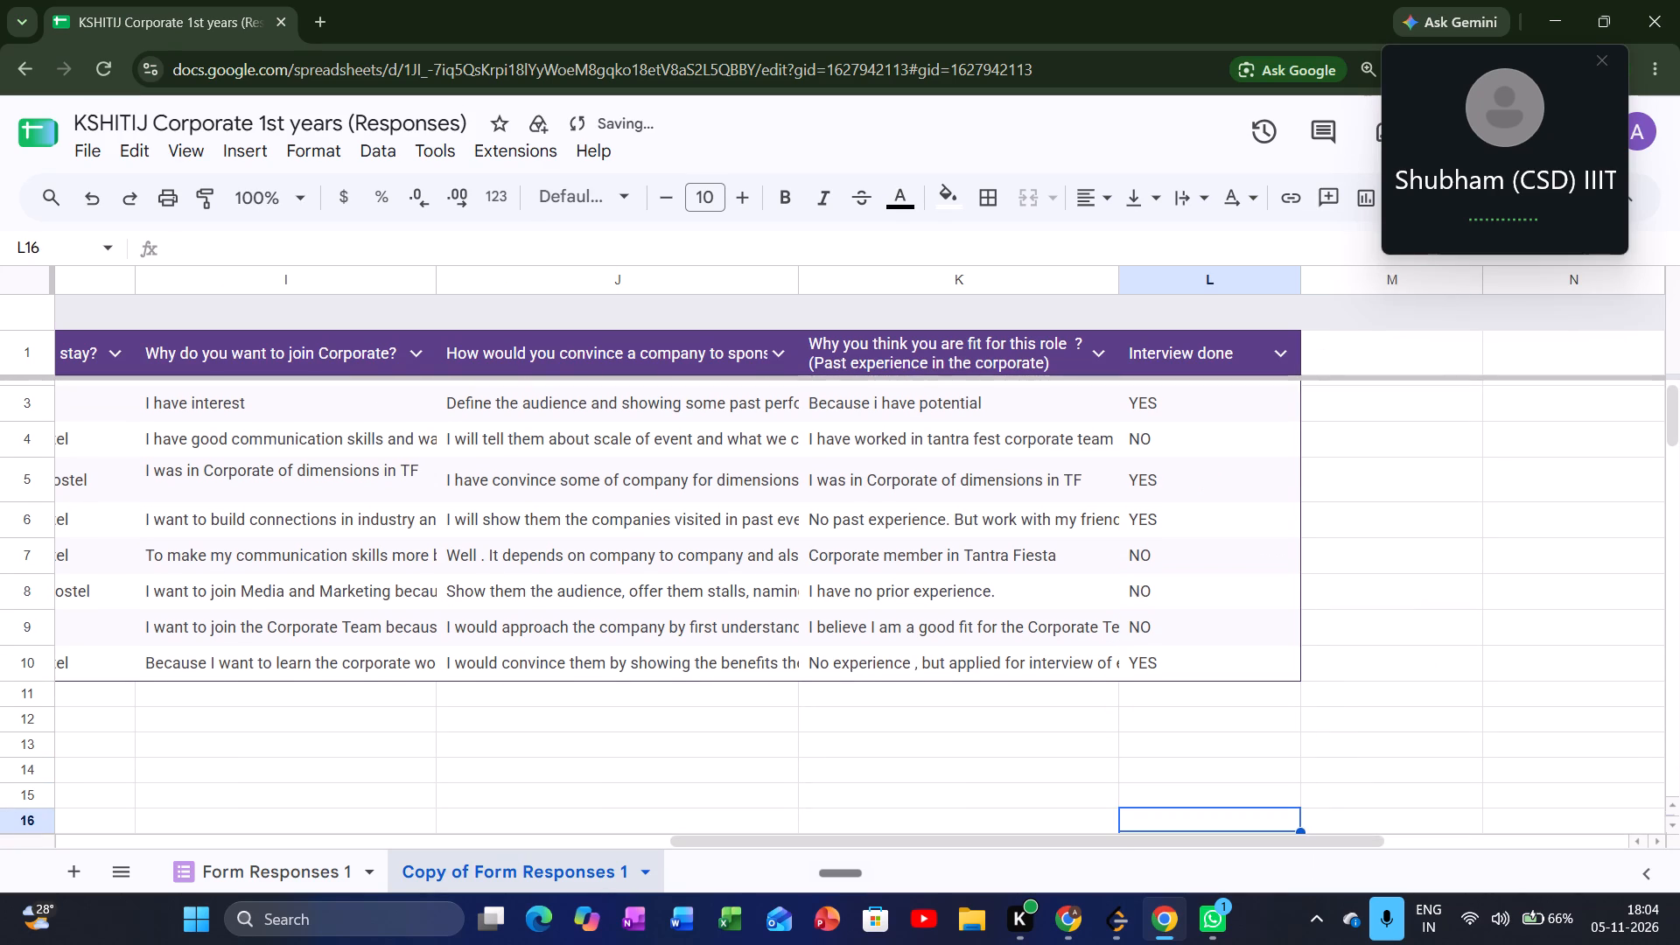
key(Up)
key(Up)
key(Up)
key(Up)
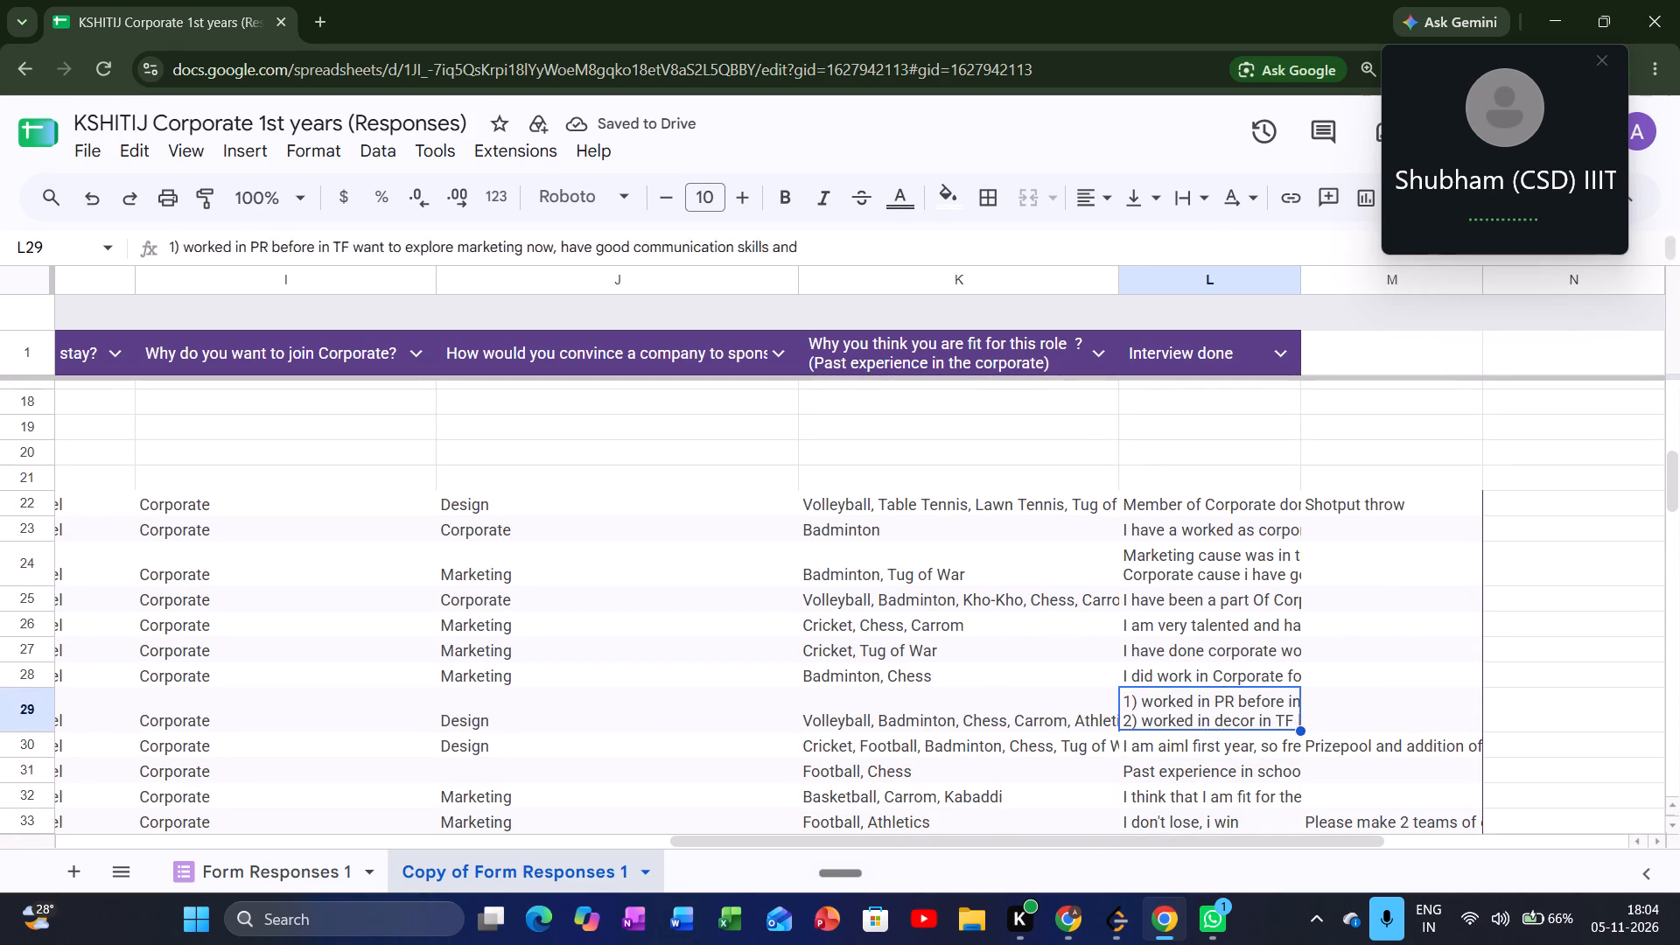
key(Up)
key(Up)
scroll(514, 433, right, 8)
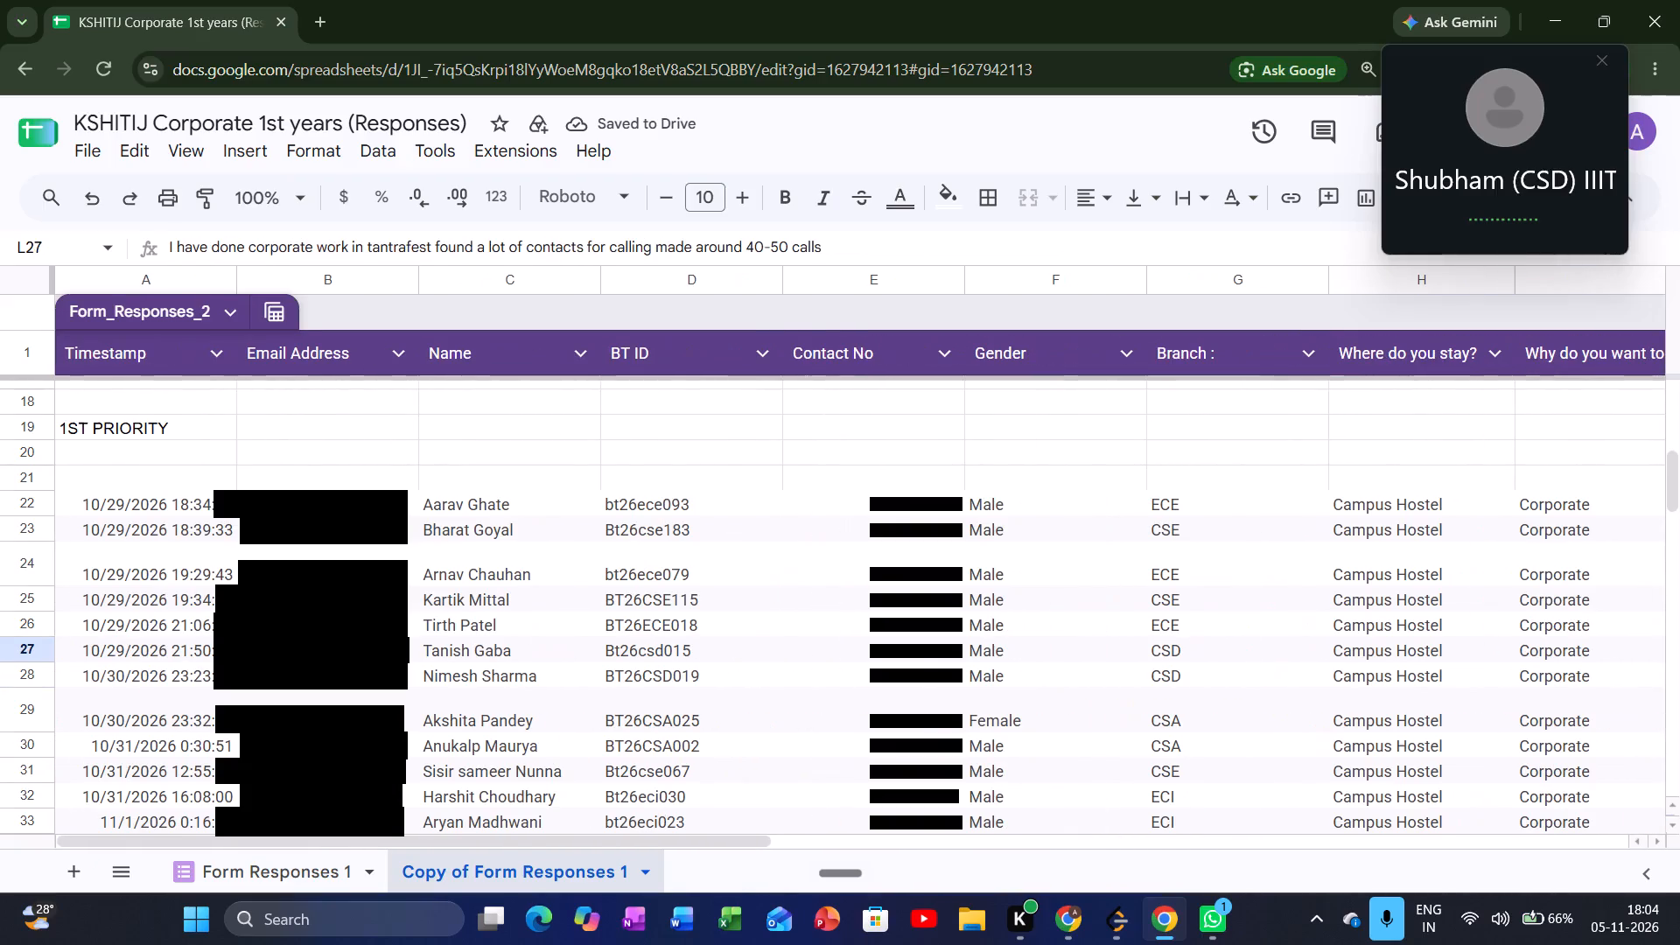
click(472, 505)
key(Right)
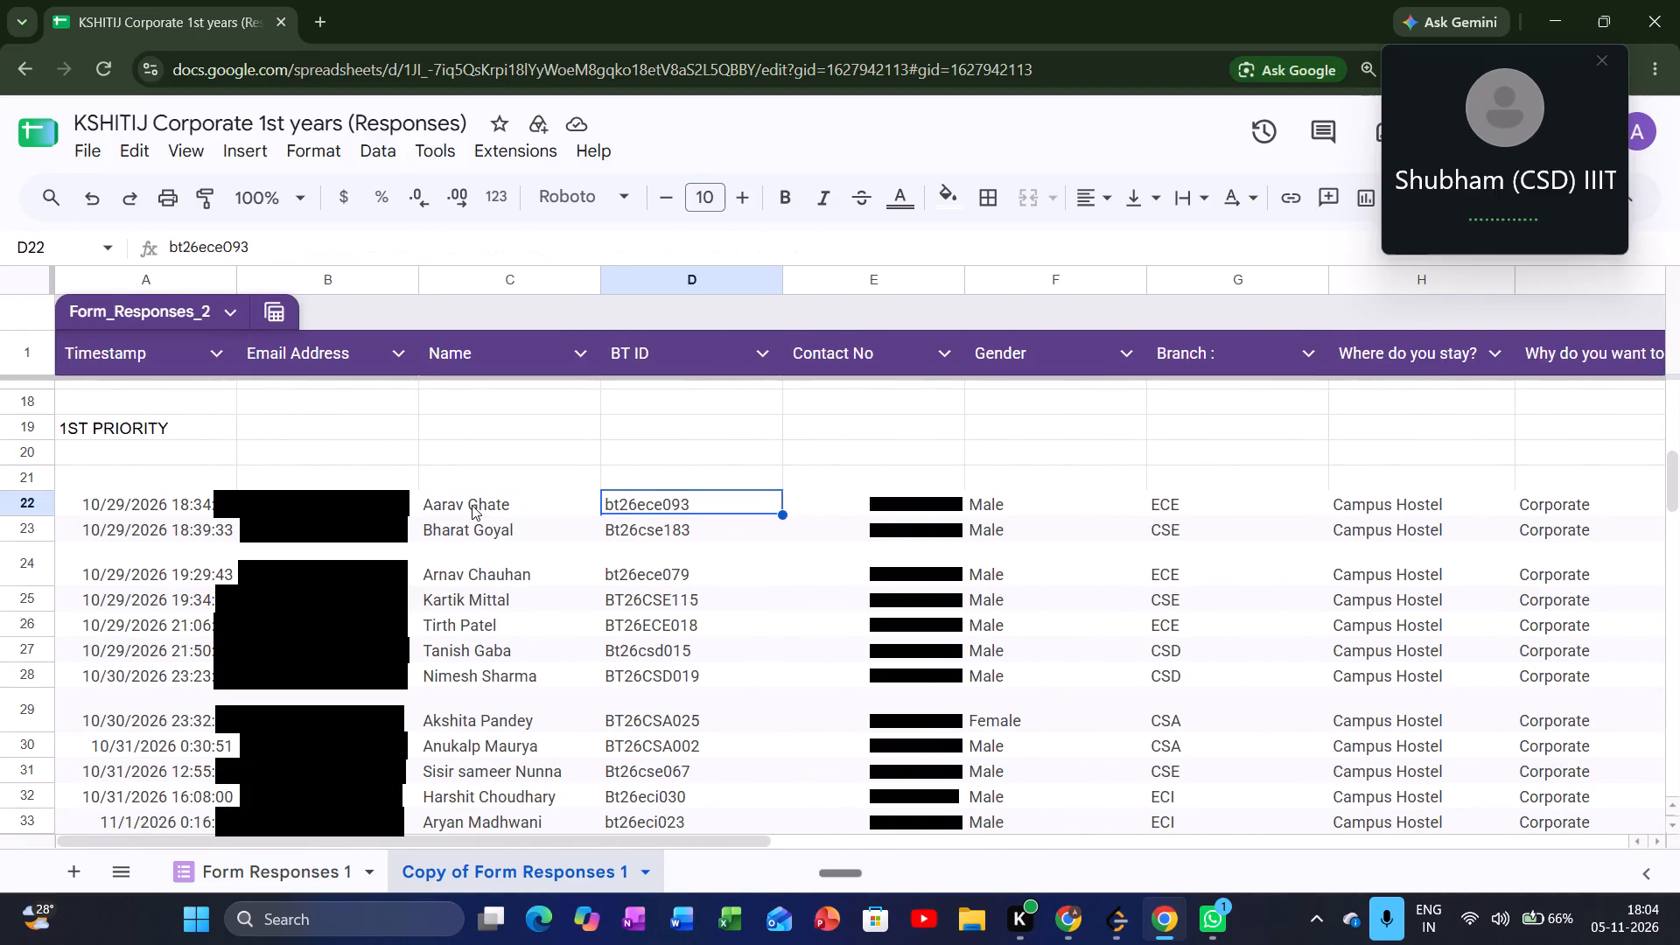
In the 1ST PRIORITY list, enter YES in the blank column N cell for the row 22 applicant.
key(Right)
key(Right)
key(Right)
key(Right)
key(Right)
key(Right)
key(Right)
key(Right)
key(Right)
key(Right)
key(Right)
key(Left)
key(Left)
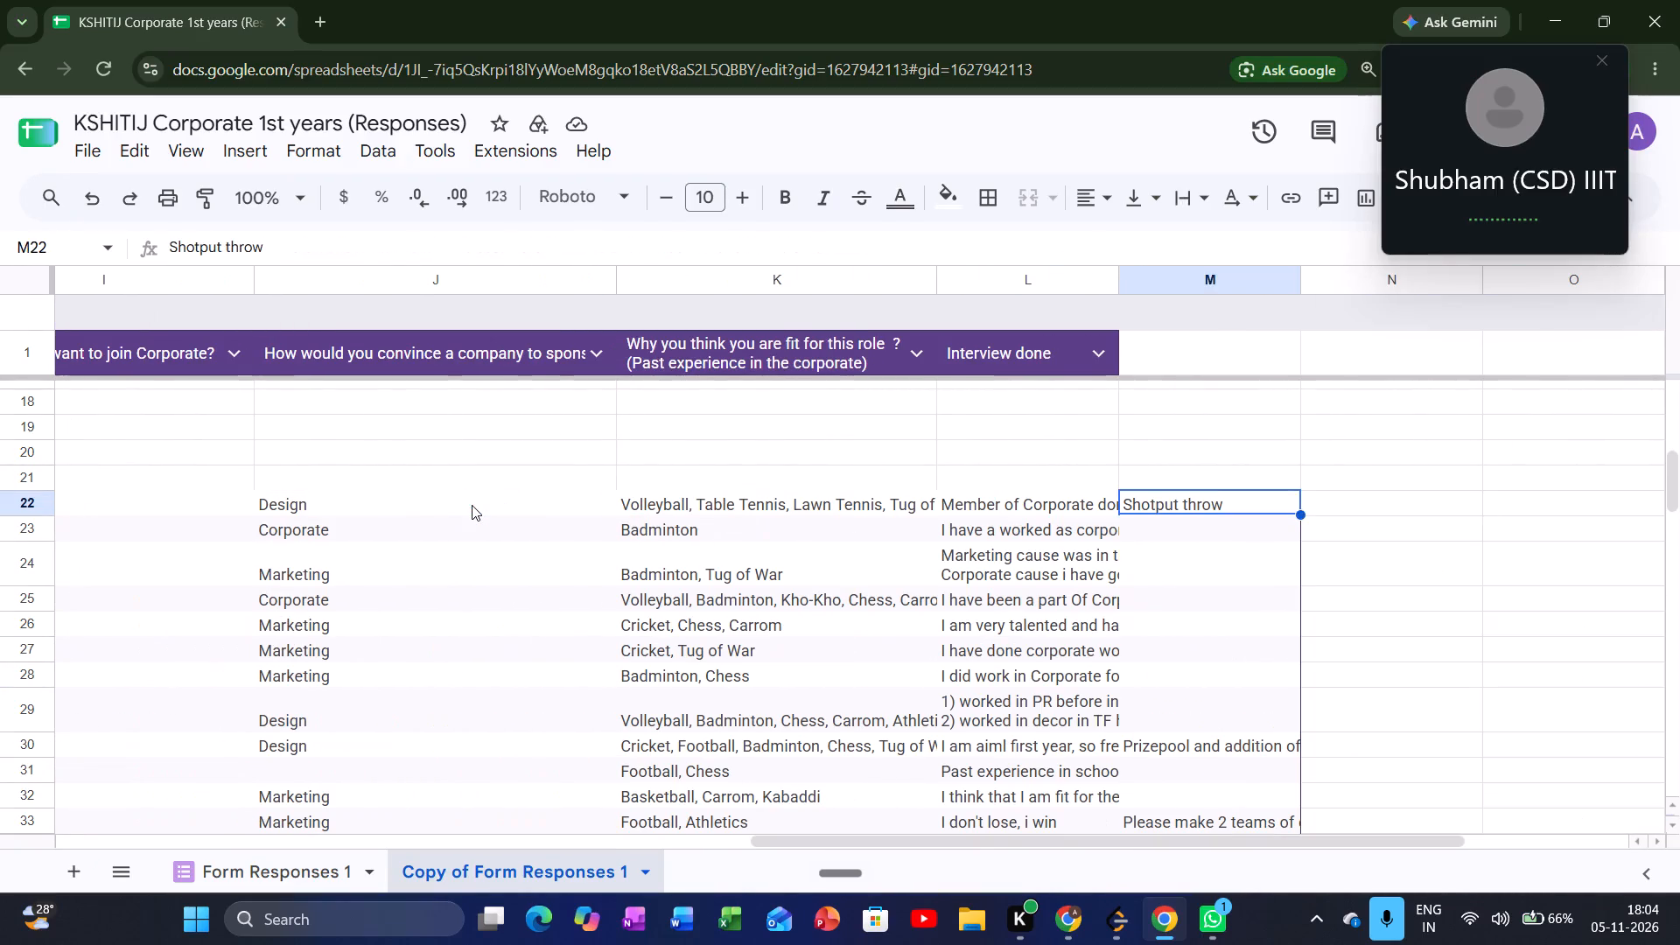
key(Right)
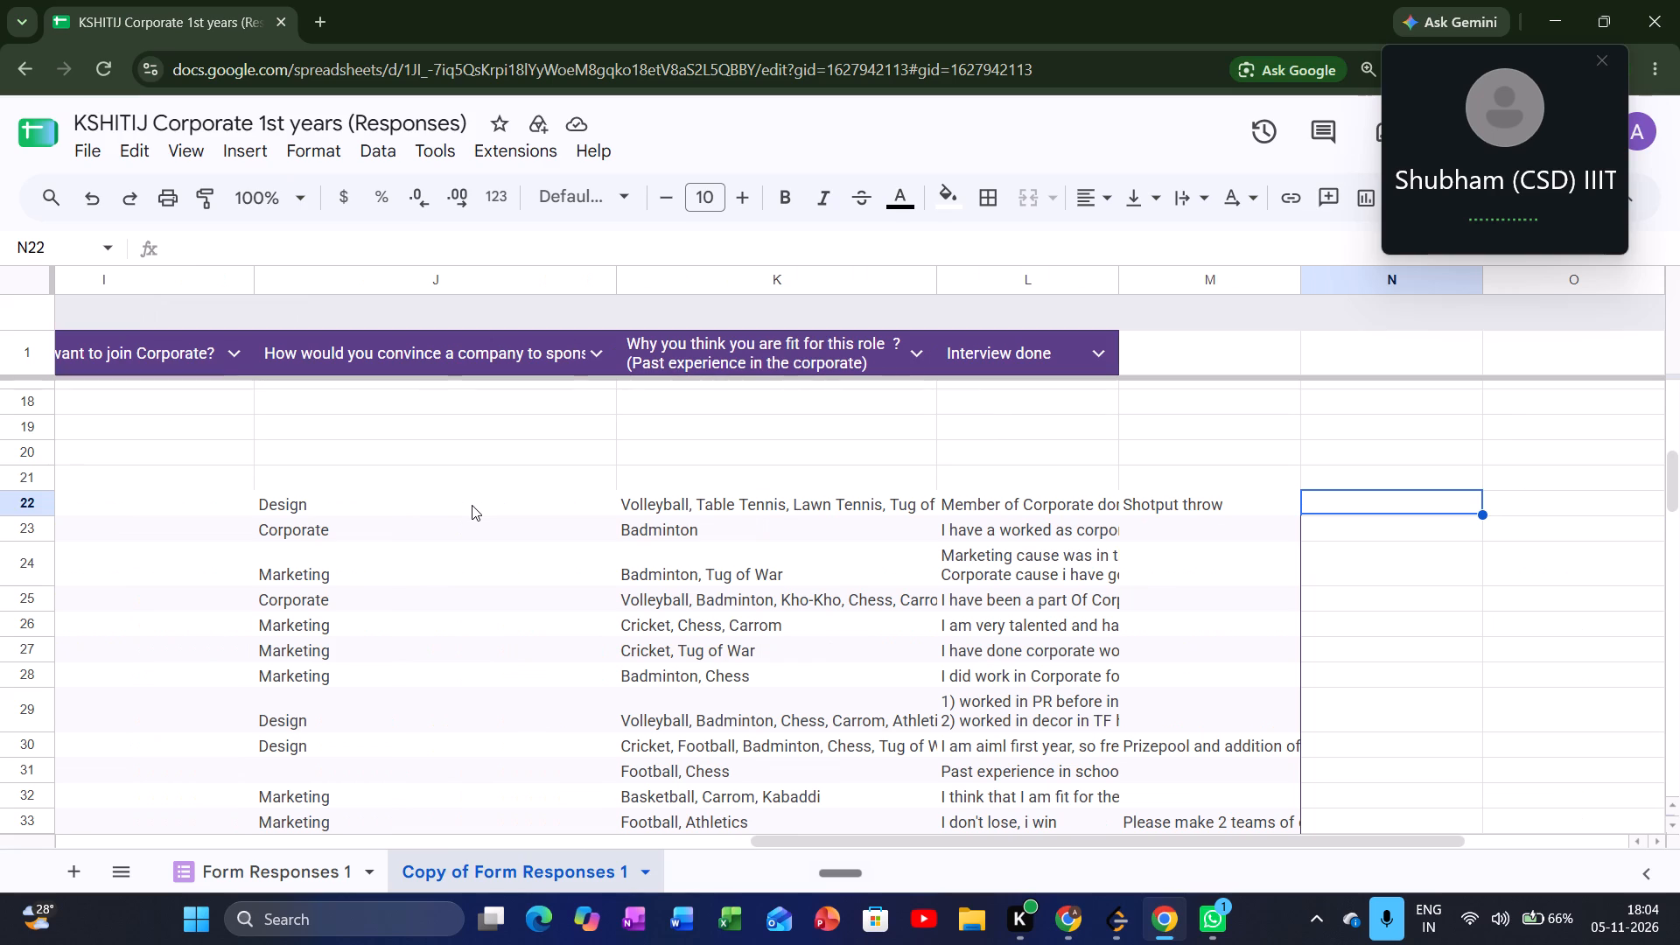
text(YE)
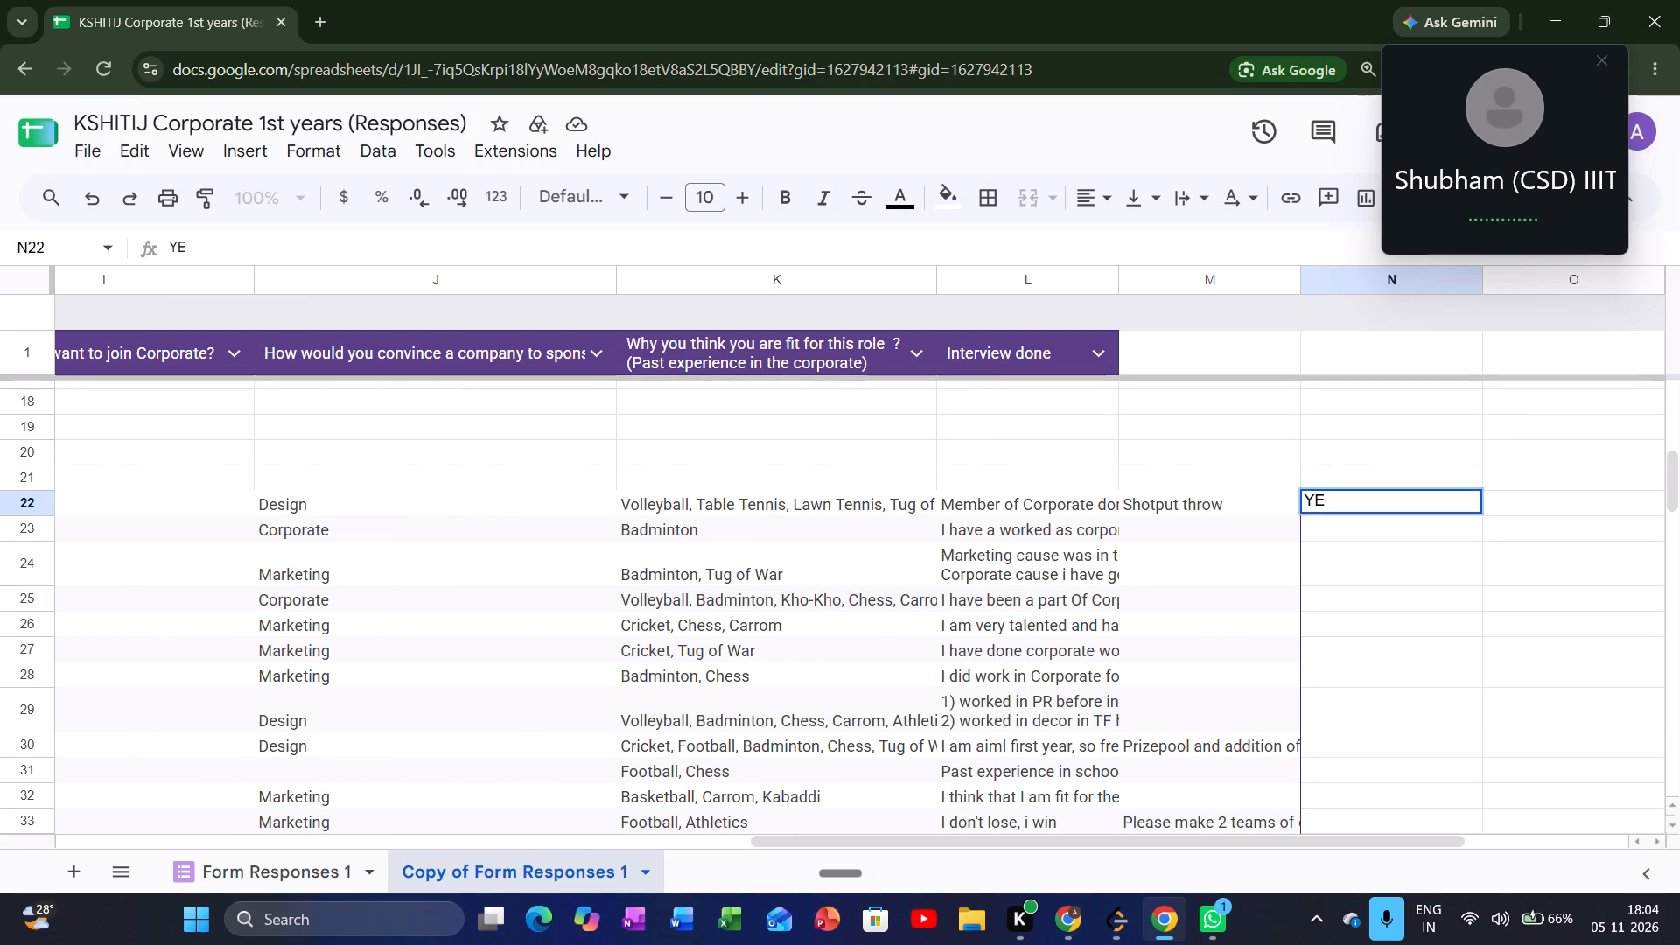
key(shift+s)
click(1086, 499)
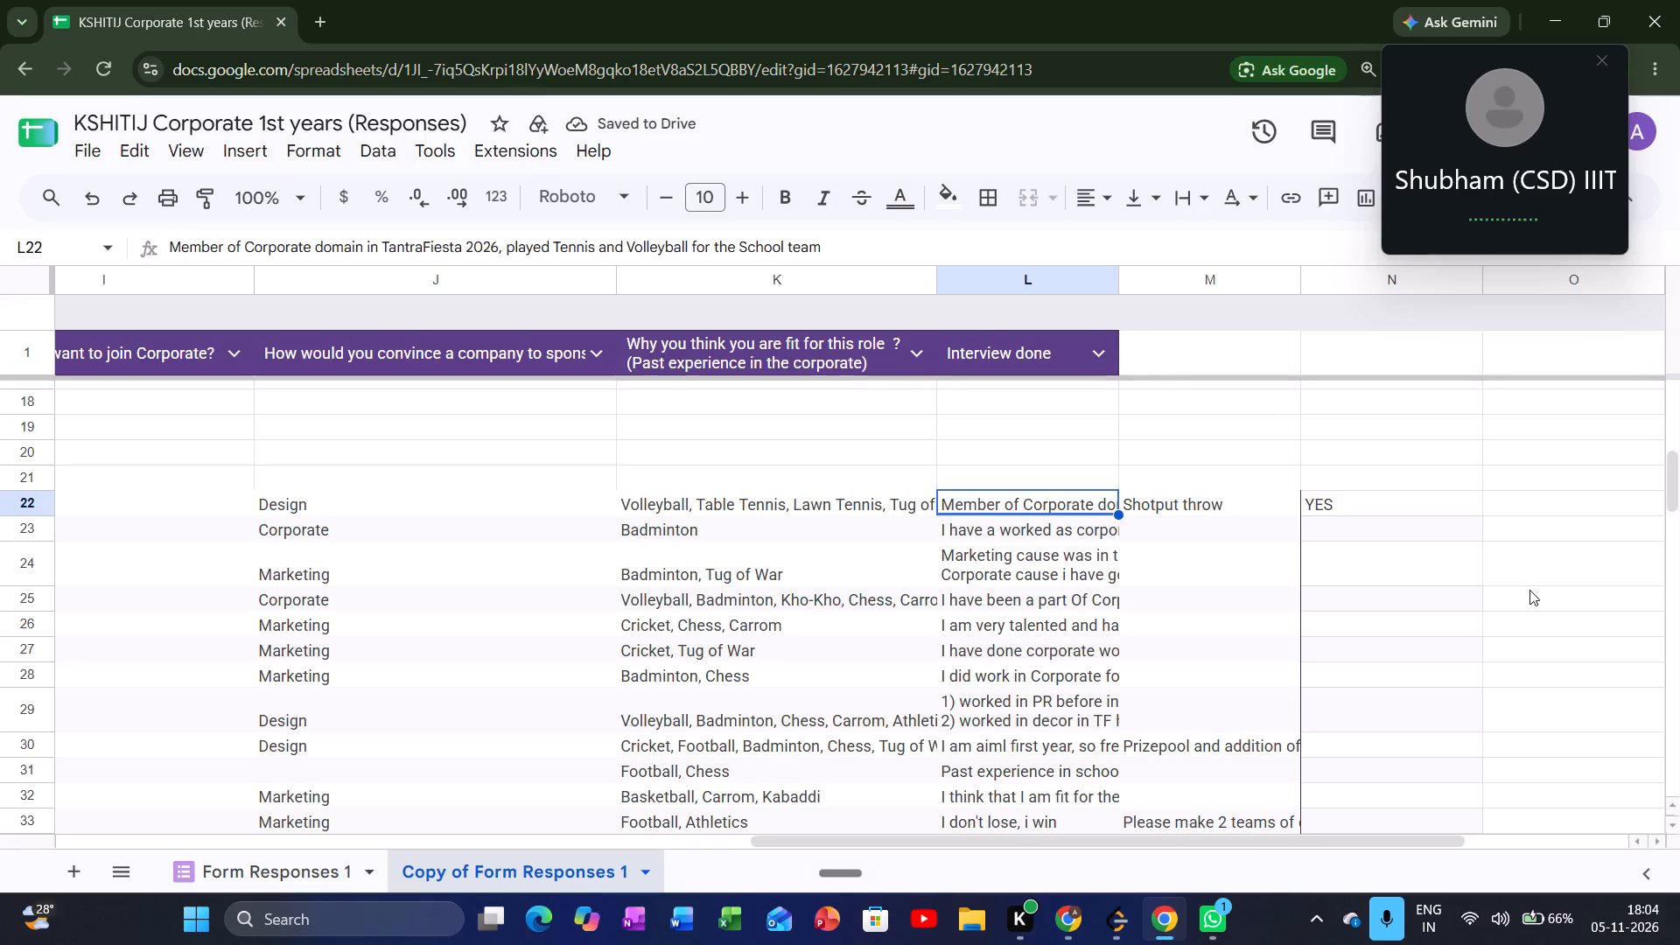
Check the row 23 applicant's name against the upper table and enter NO in their column N cell.
click(1382, 520)
scroll(1382, 520, right, 6)
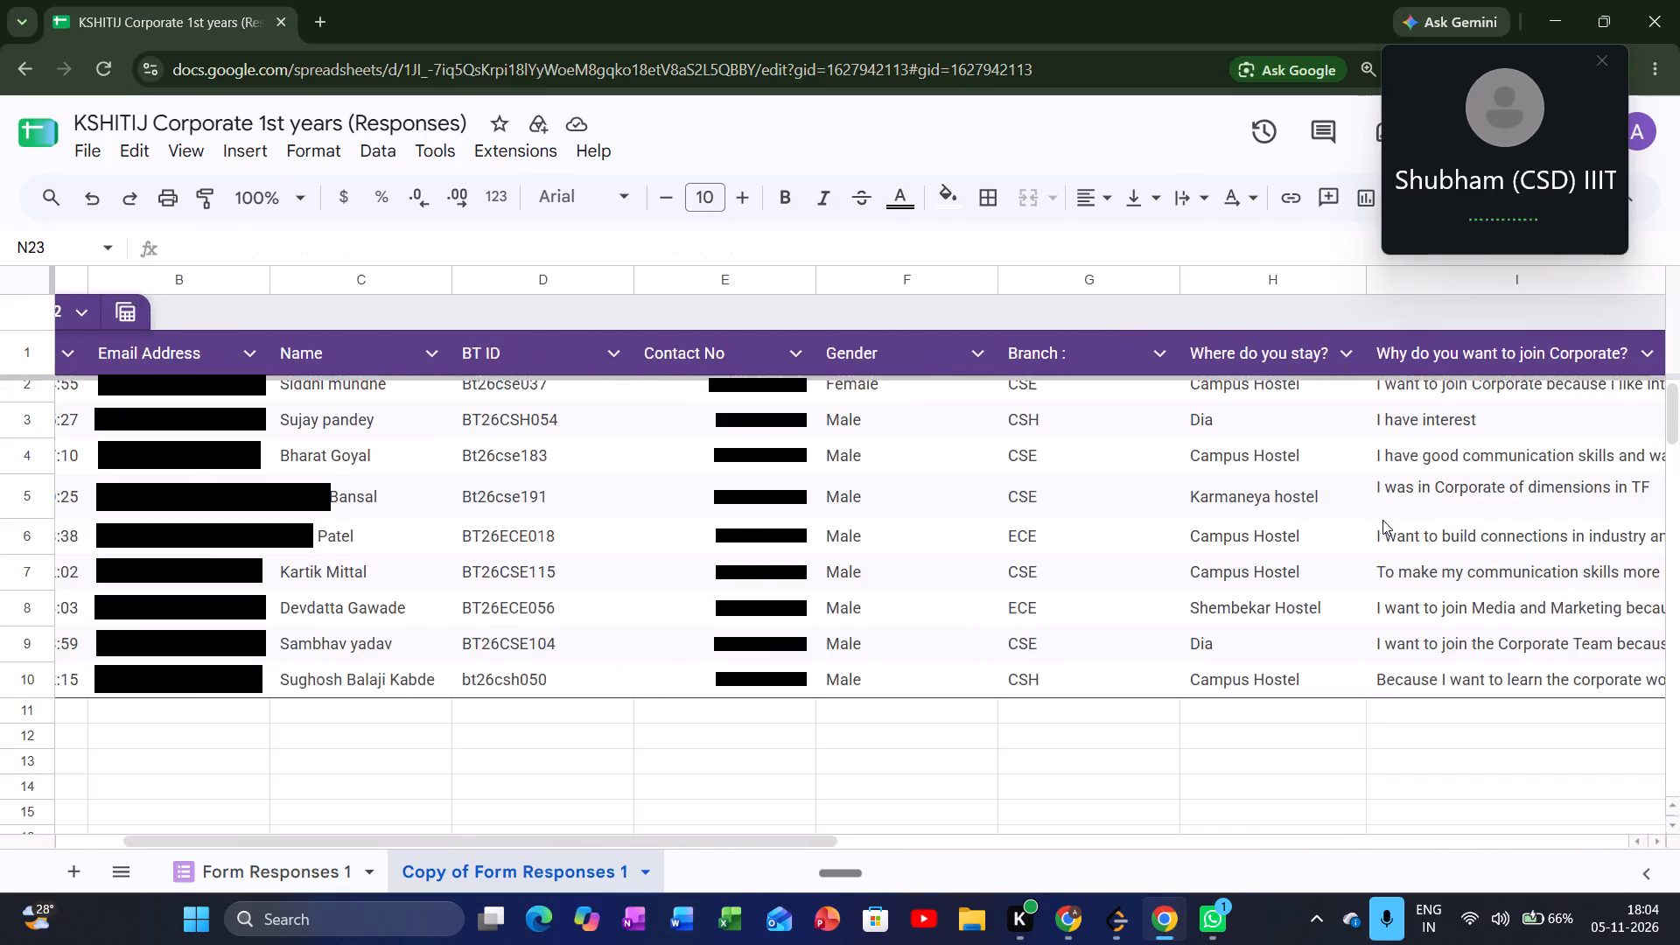
scroll(838, 542, down, 3)
scroll(745, 539, left, 8)
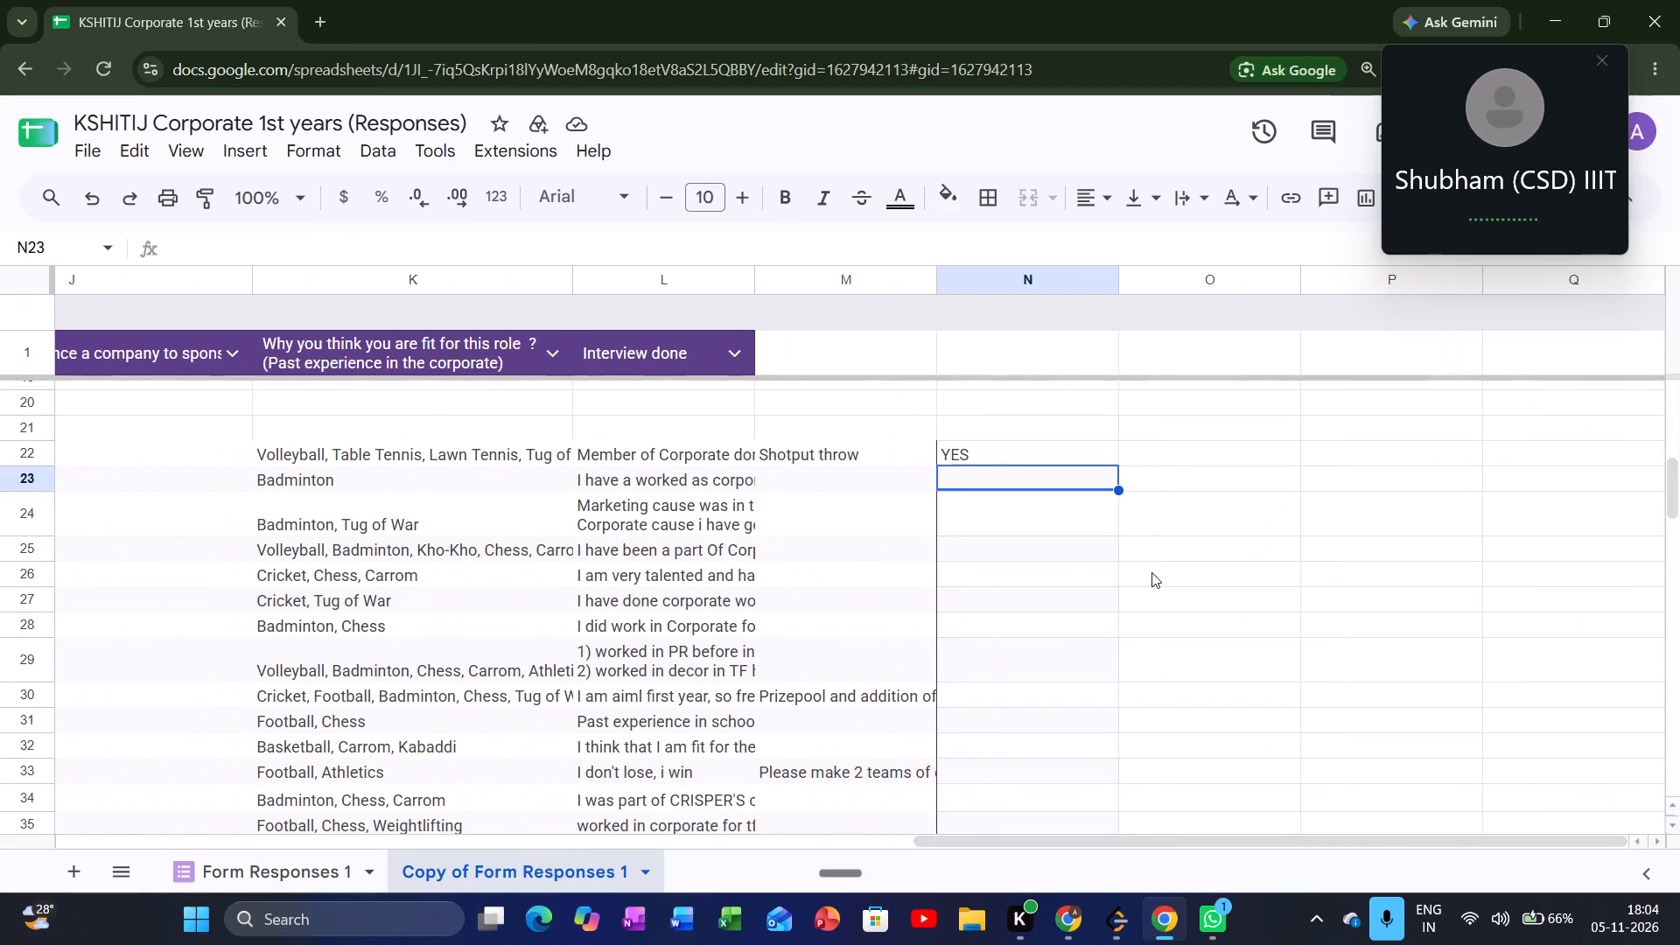
text(NO)
Check the row 24 applicant's name and enter NO in their column N cell.
scroll(1146, 540, right, 5)
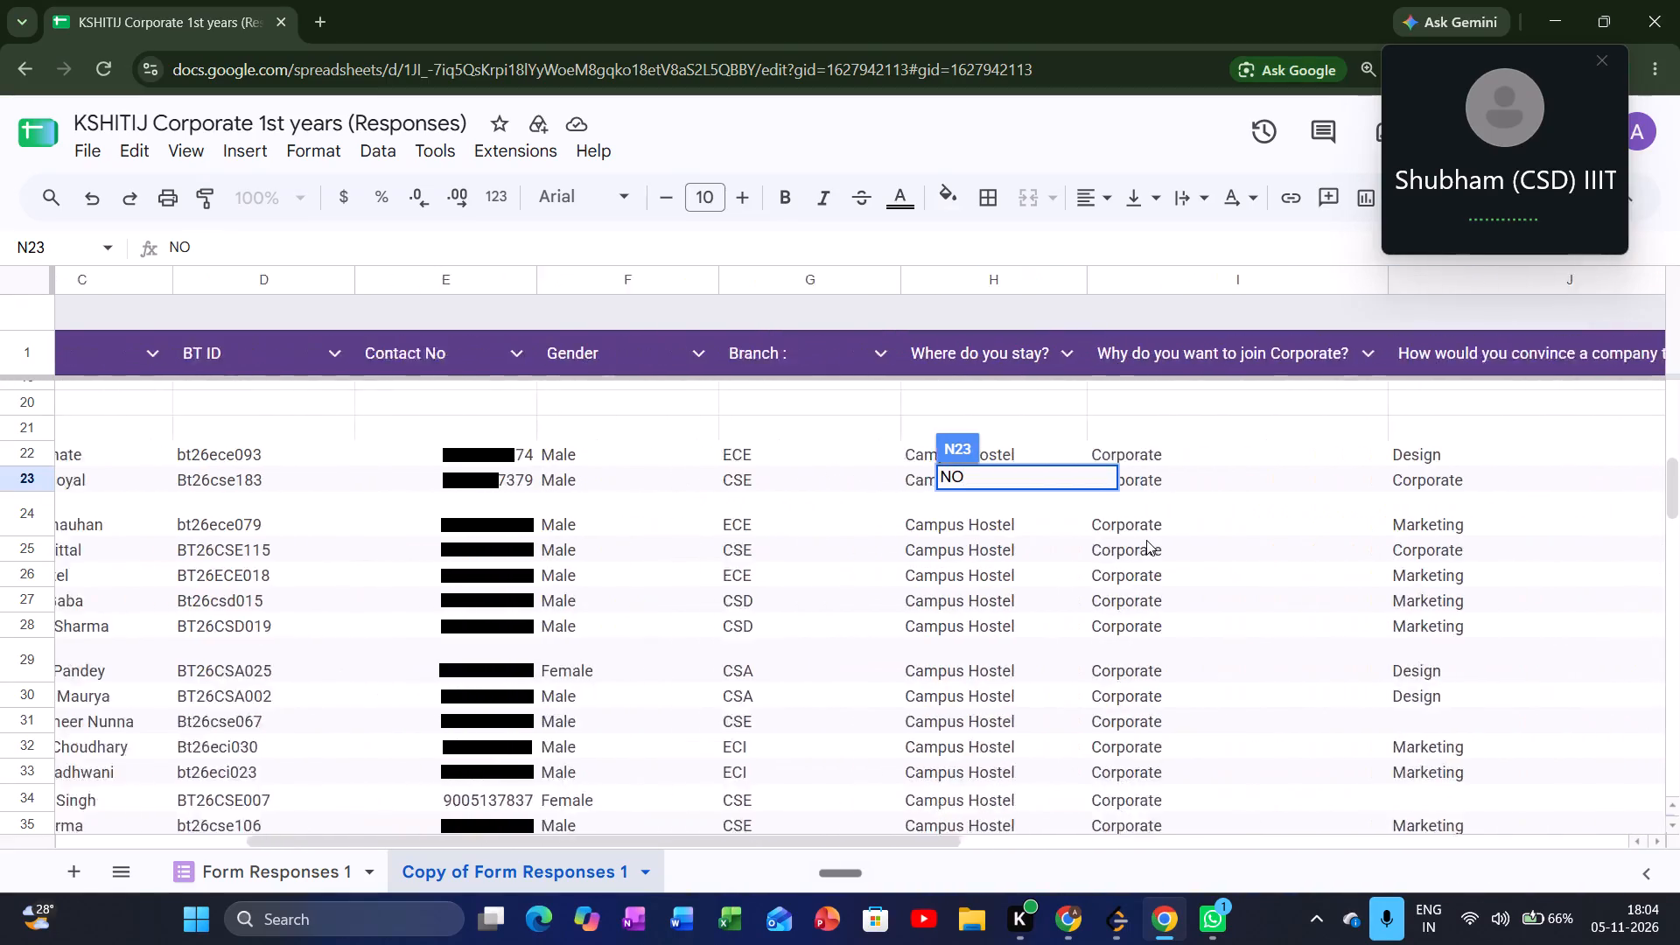
scroll(1146, 540, right, 3)
scroll(1146, 540, left, 5)
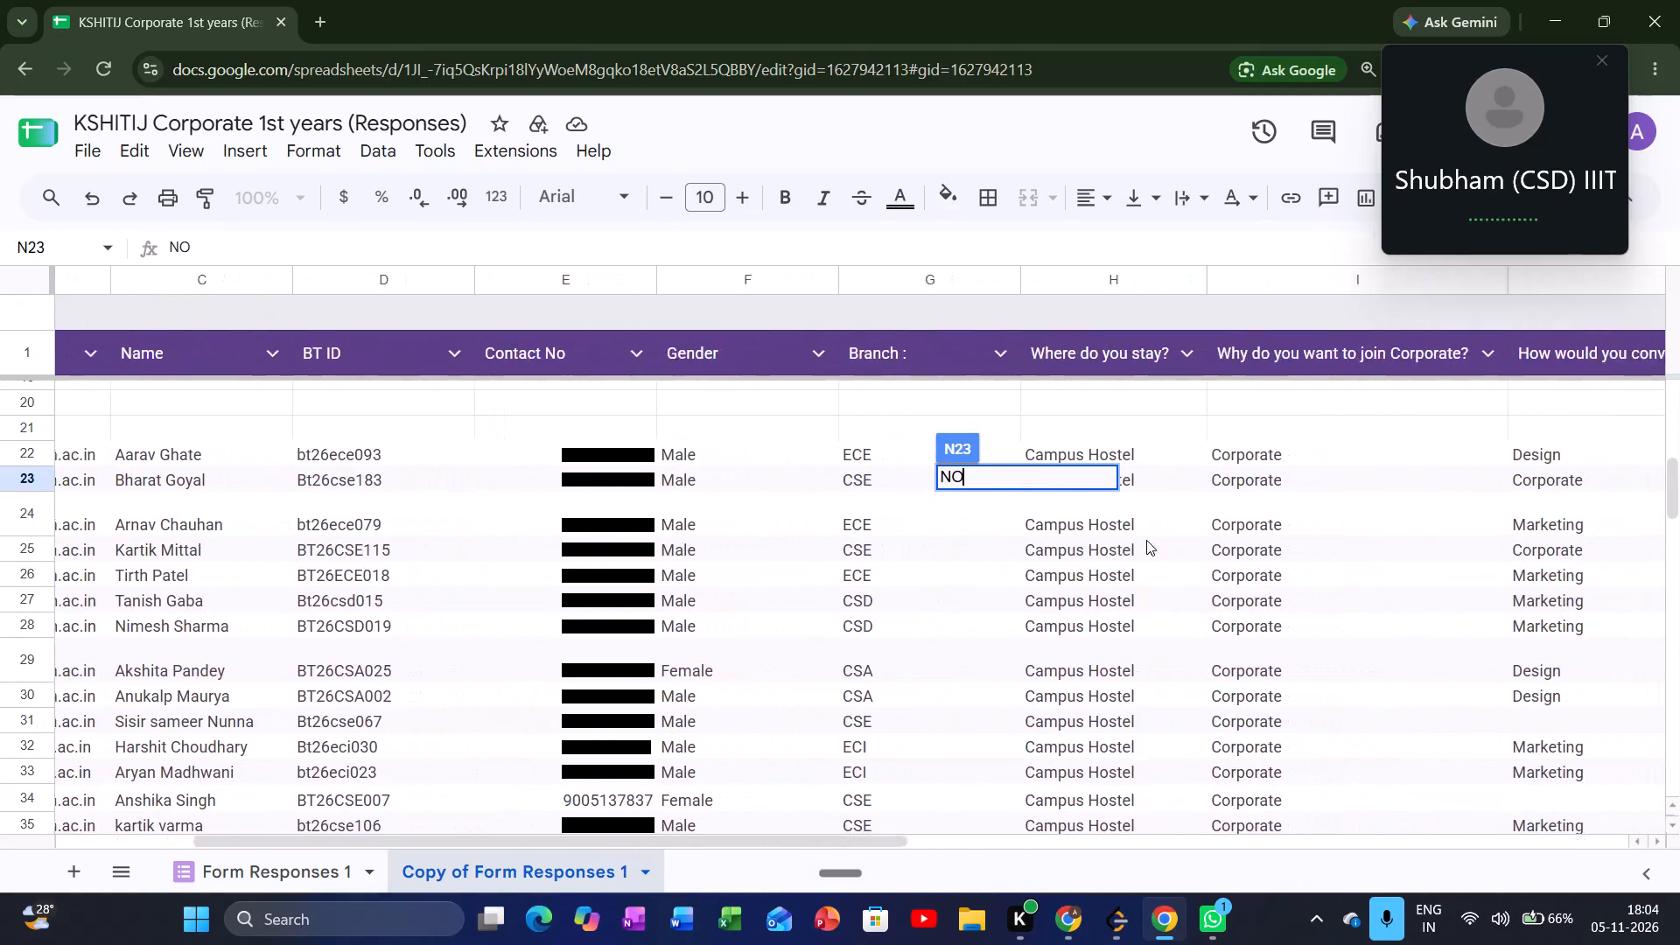
scroll(1146, 540, left, 6)
click(1123, 504)
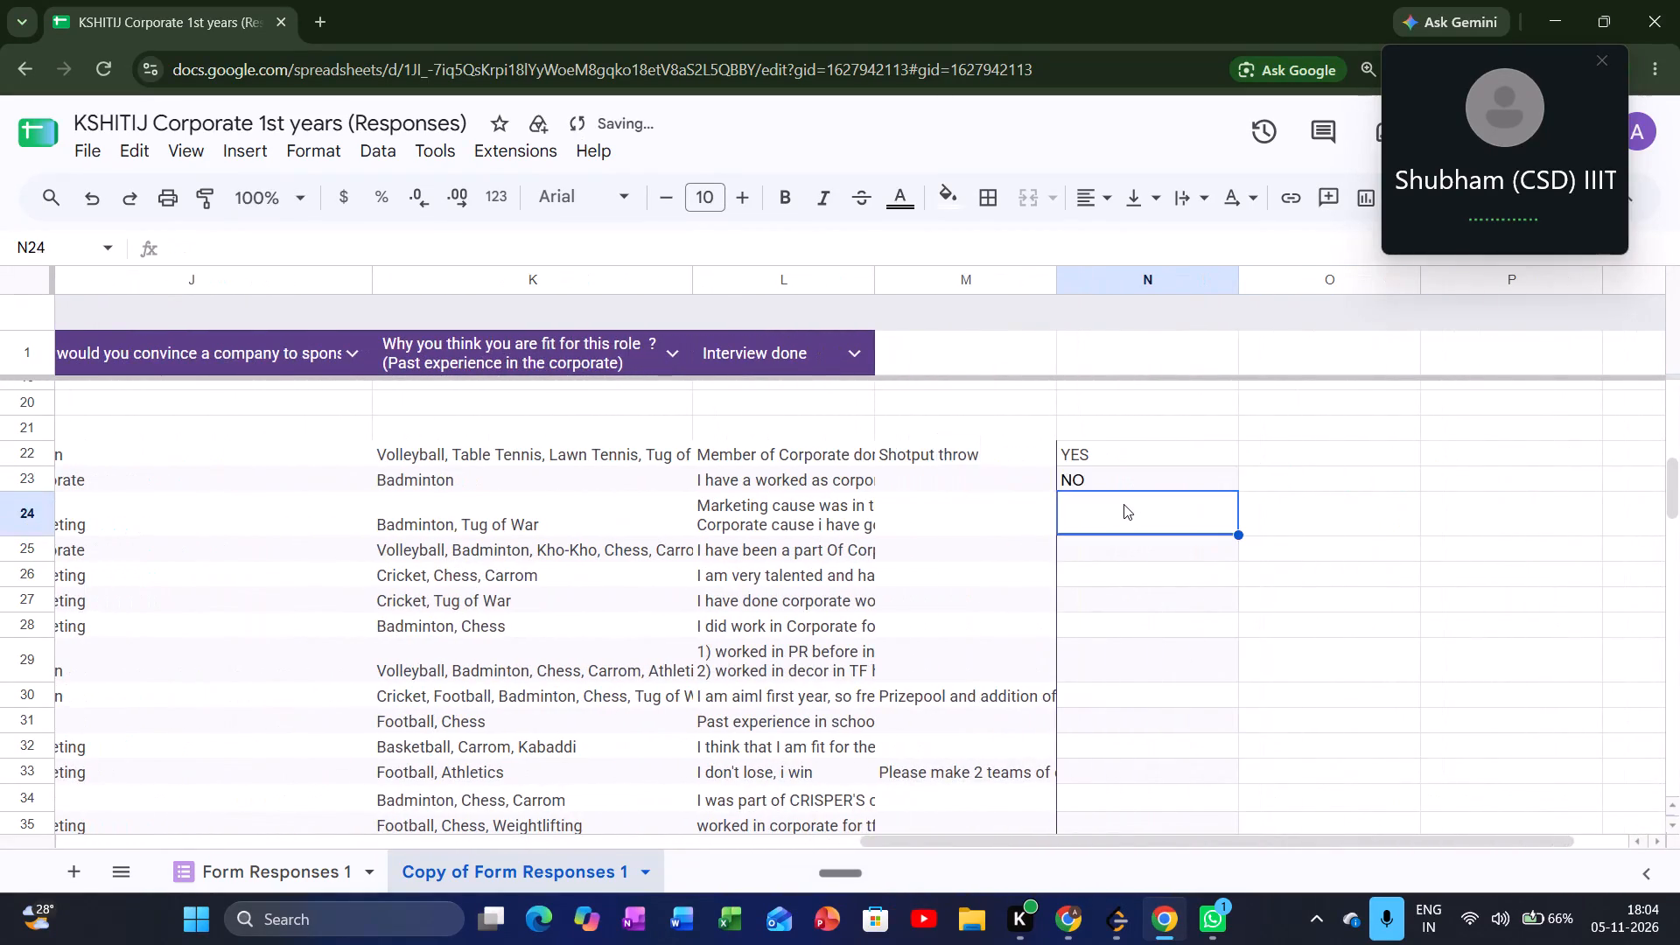
text(NO)
Check the row 25 applicant's name and enter NO in their column N cell.
scroll(1123, 504, right, 6)
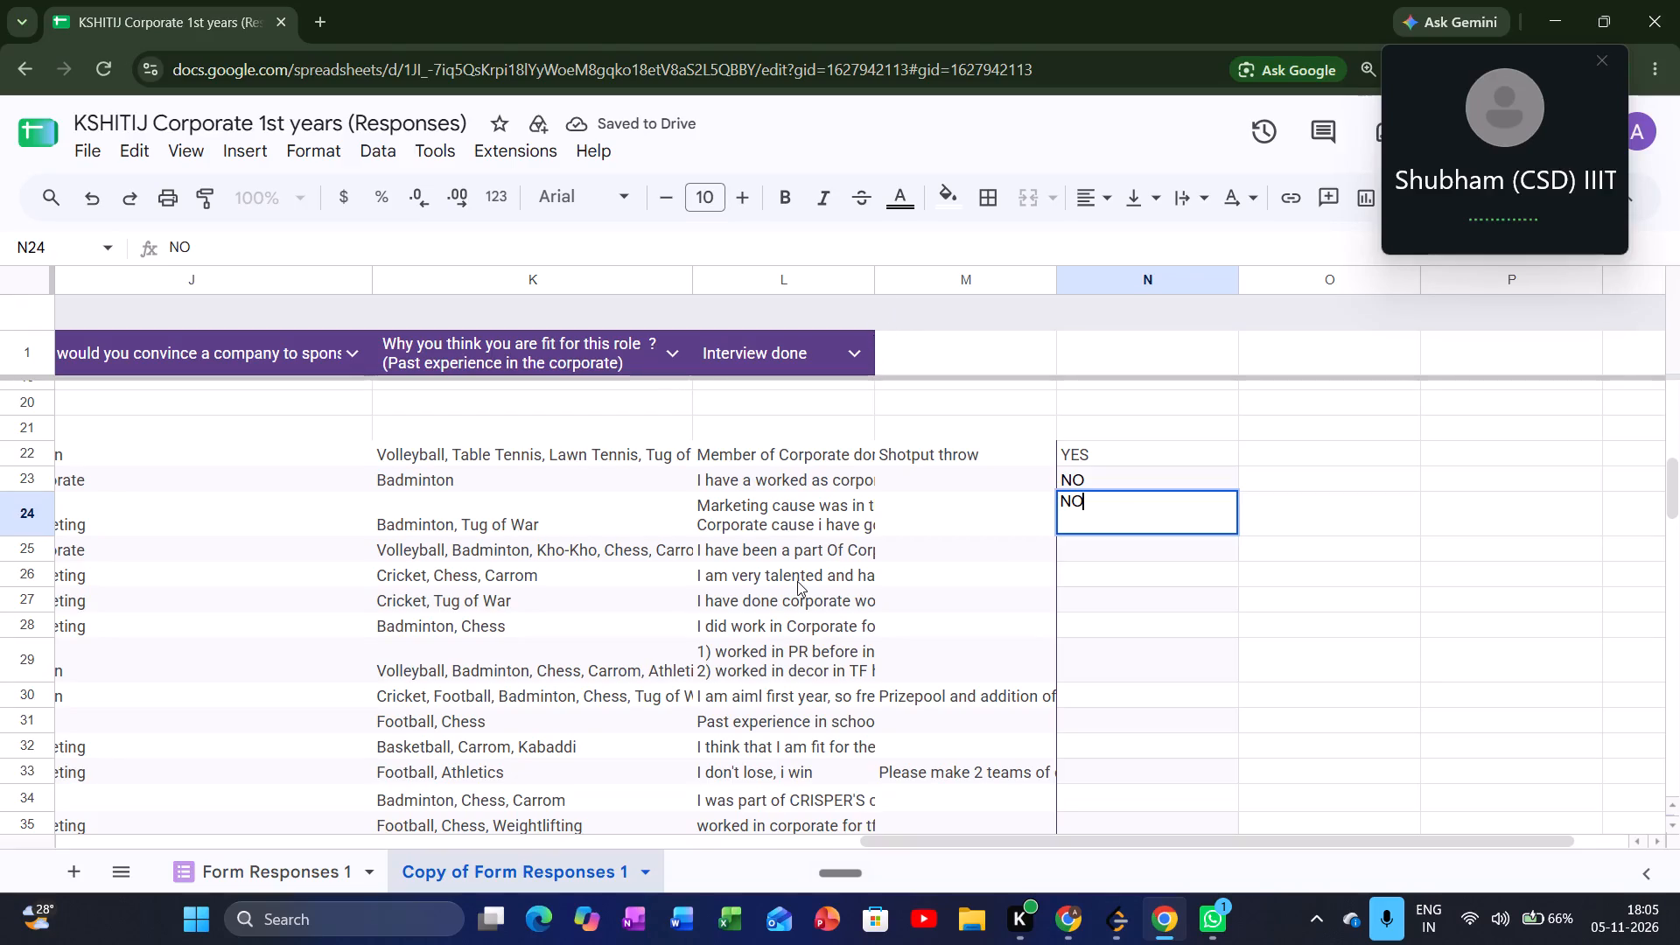
scroll(797, 581, right, 9)
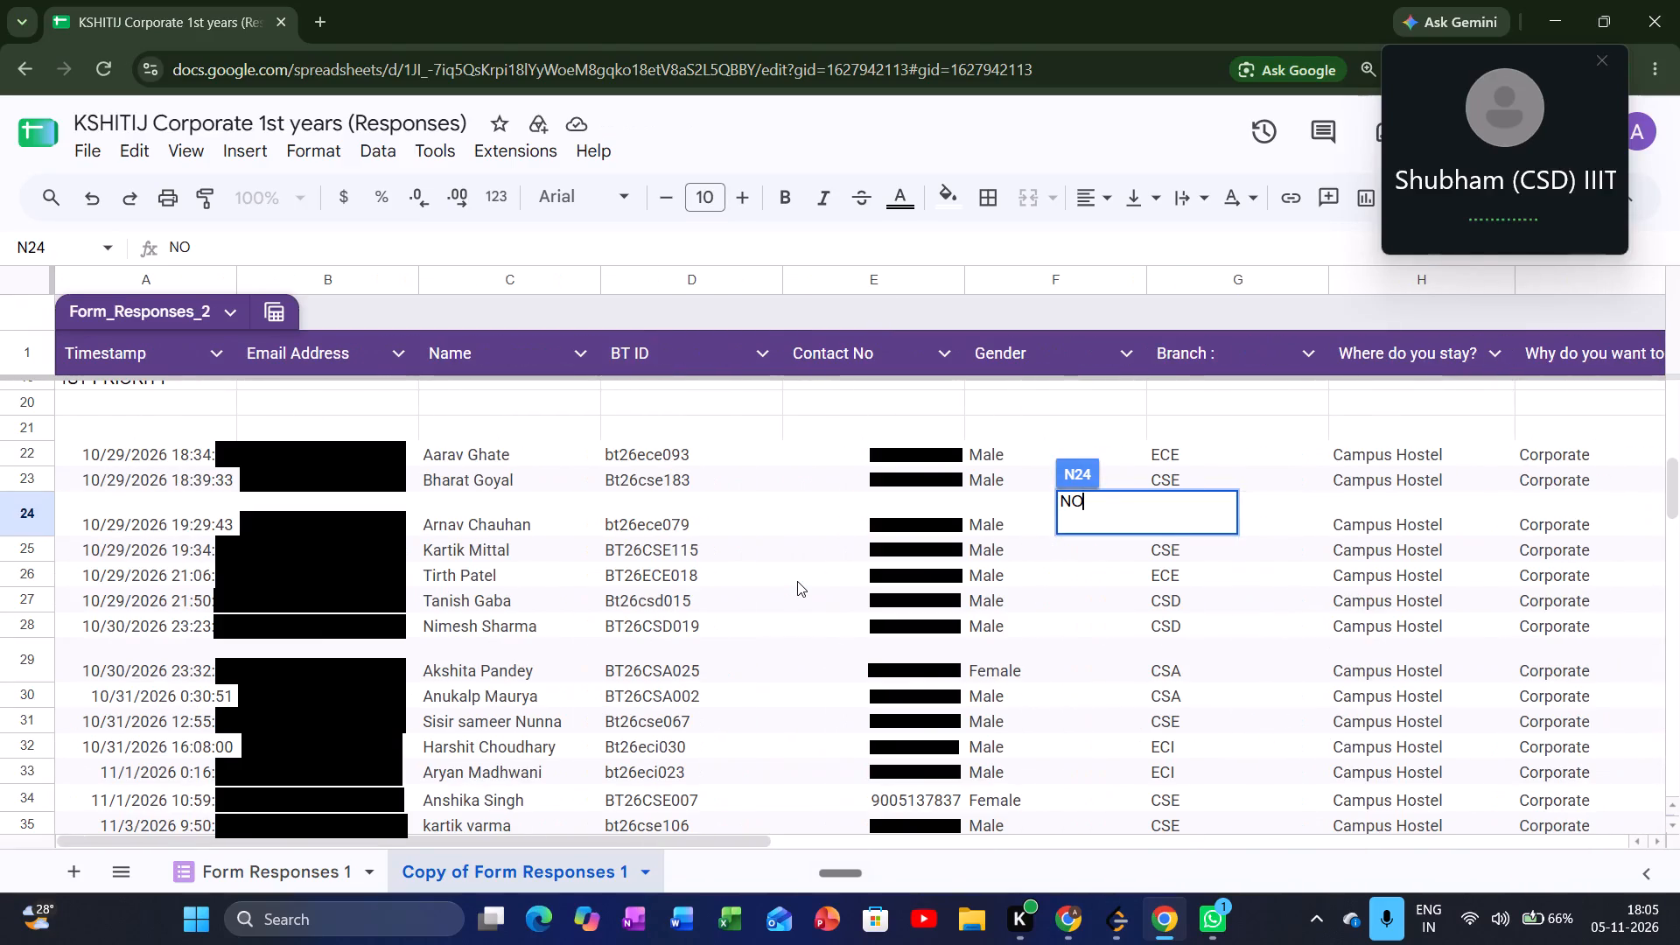
scroll(797, 581, left, 9)
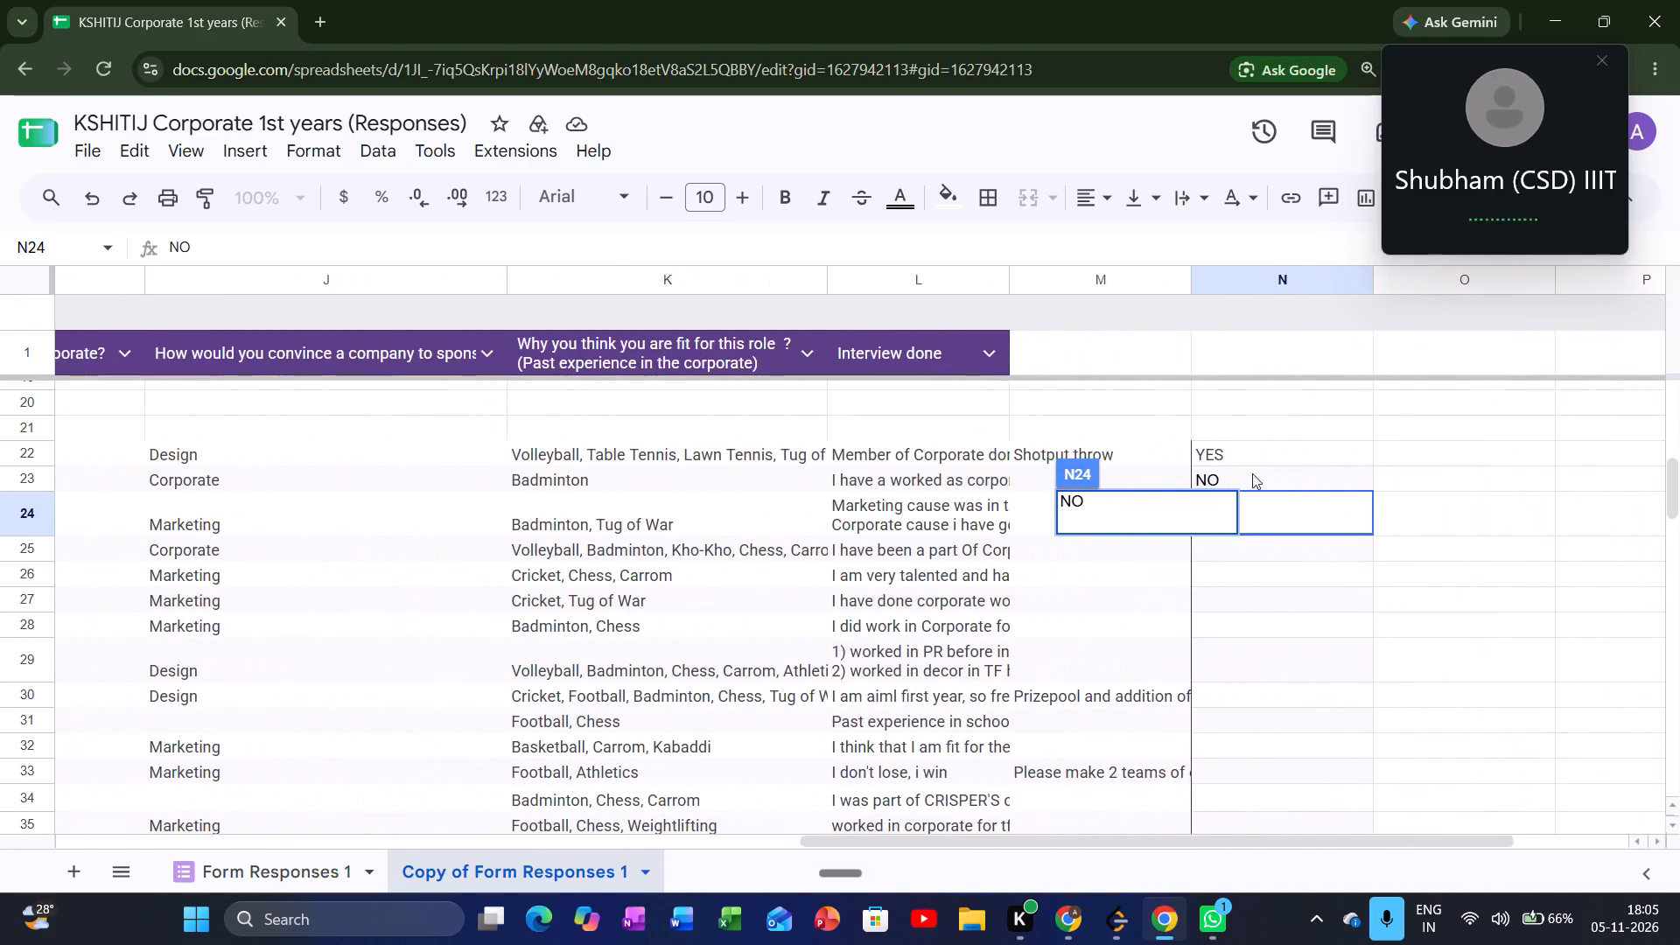
click(1241, 542)
text(NO)
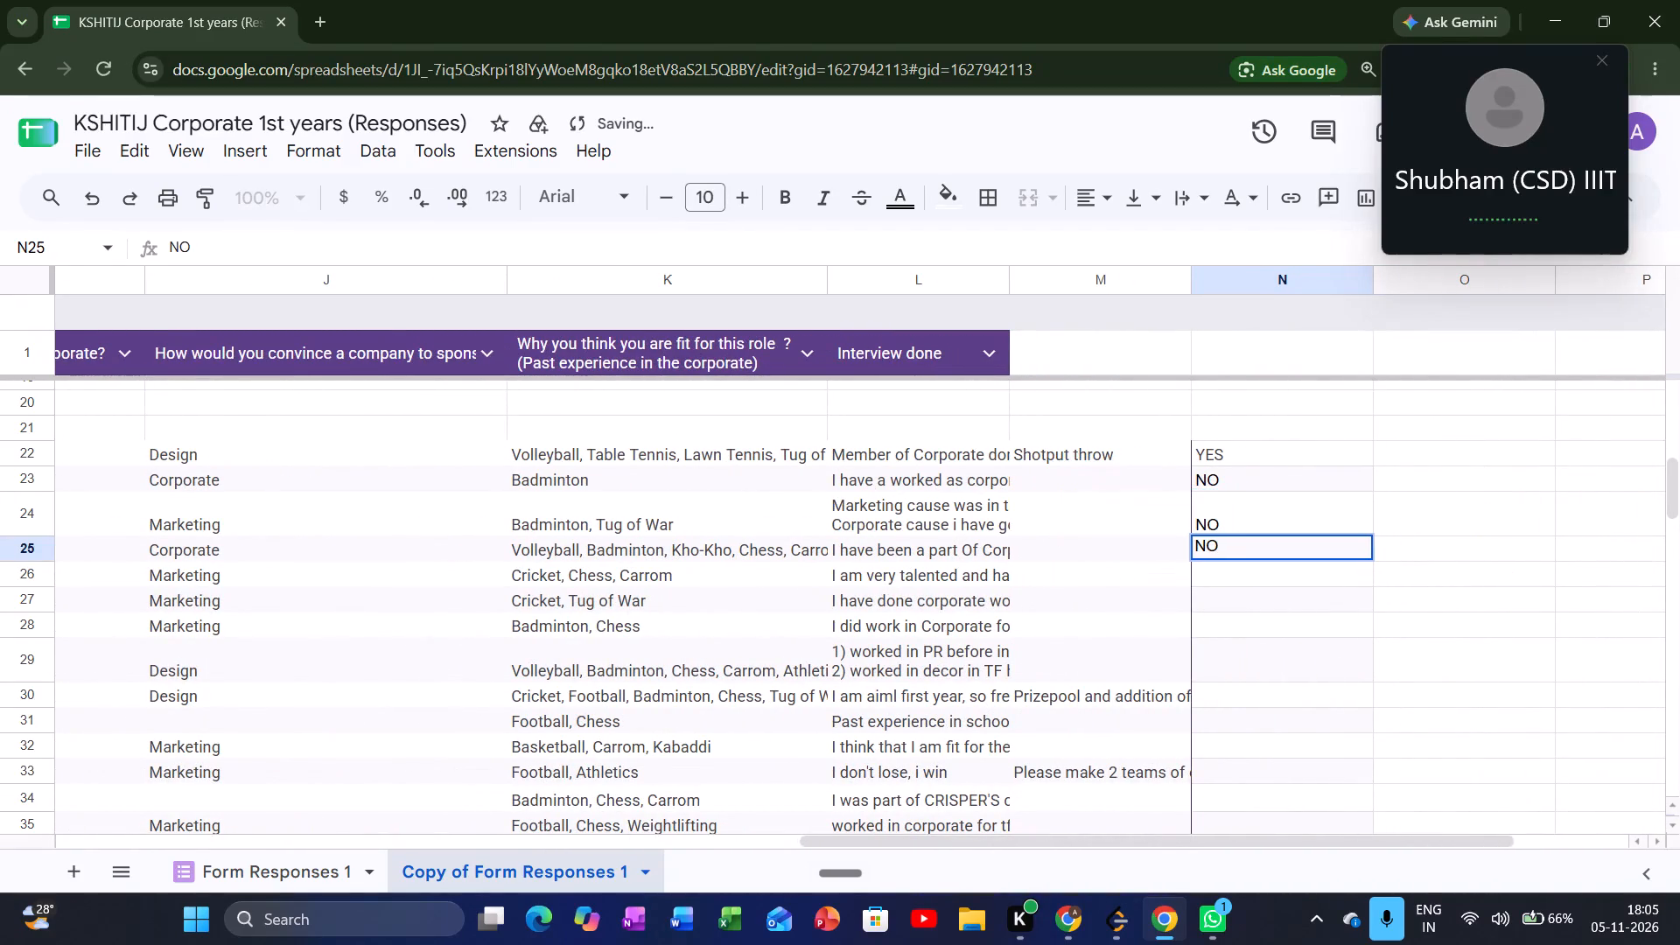
Check the row 26 applicant's name and enter YES in their column N cell.
scroll(1241, 542, right, 2)
scroll(988, 599, right, 11)
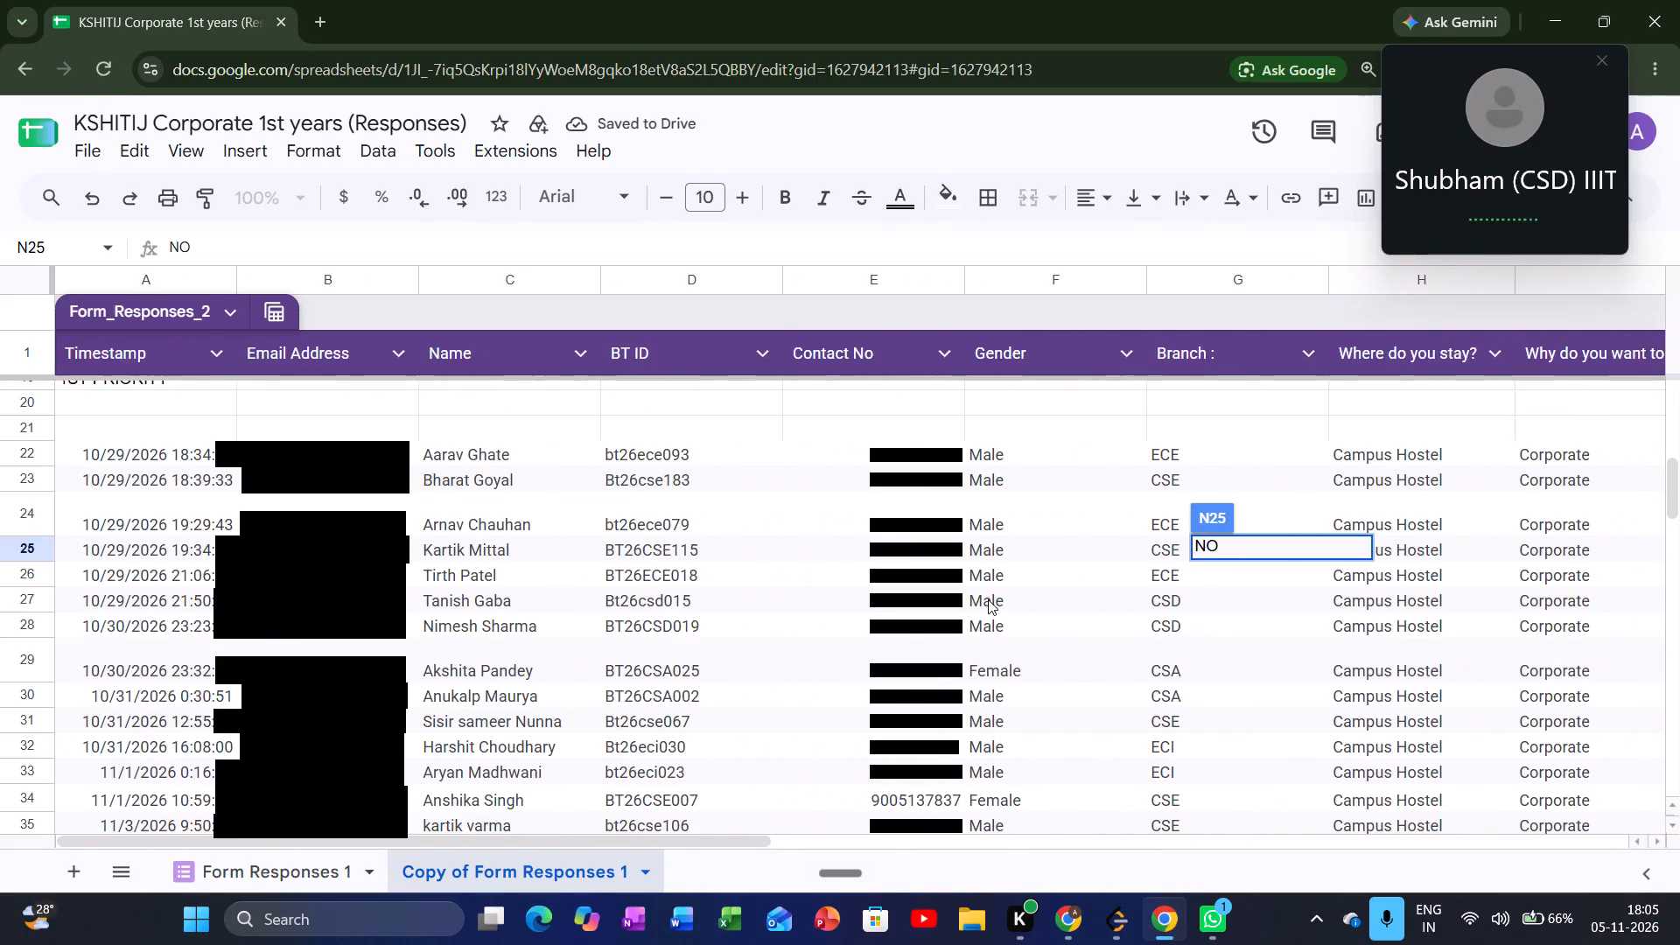
scroll(550, 573, left, 5)
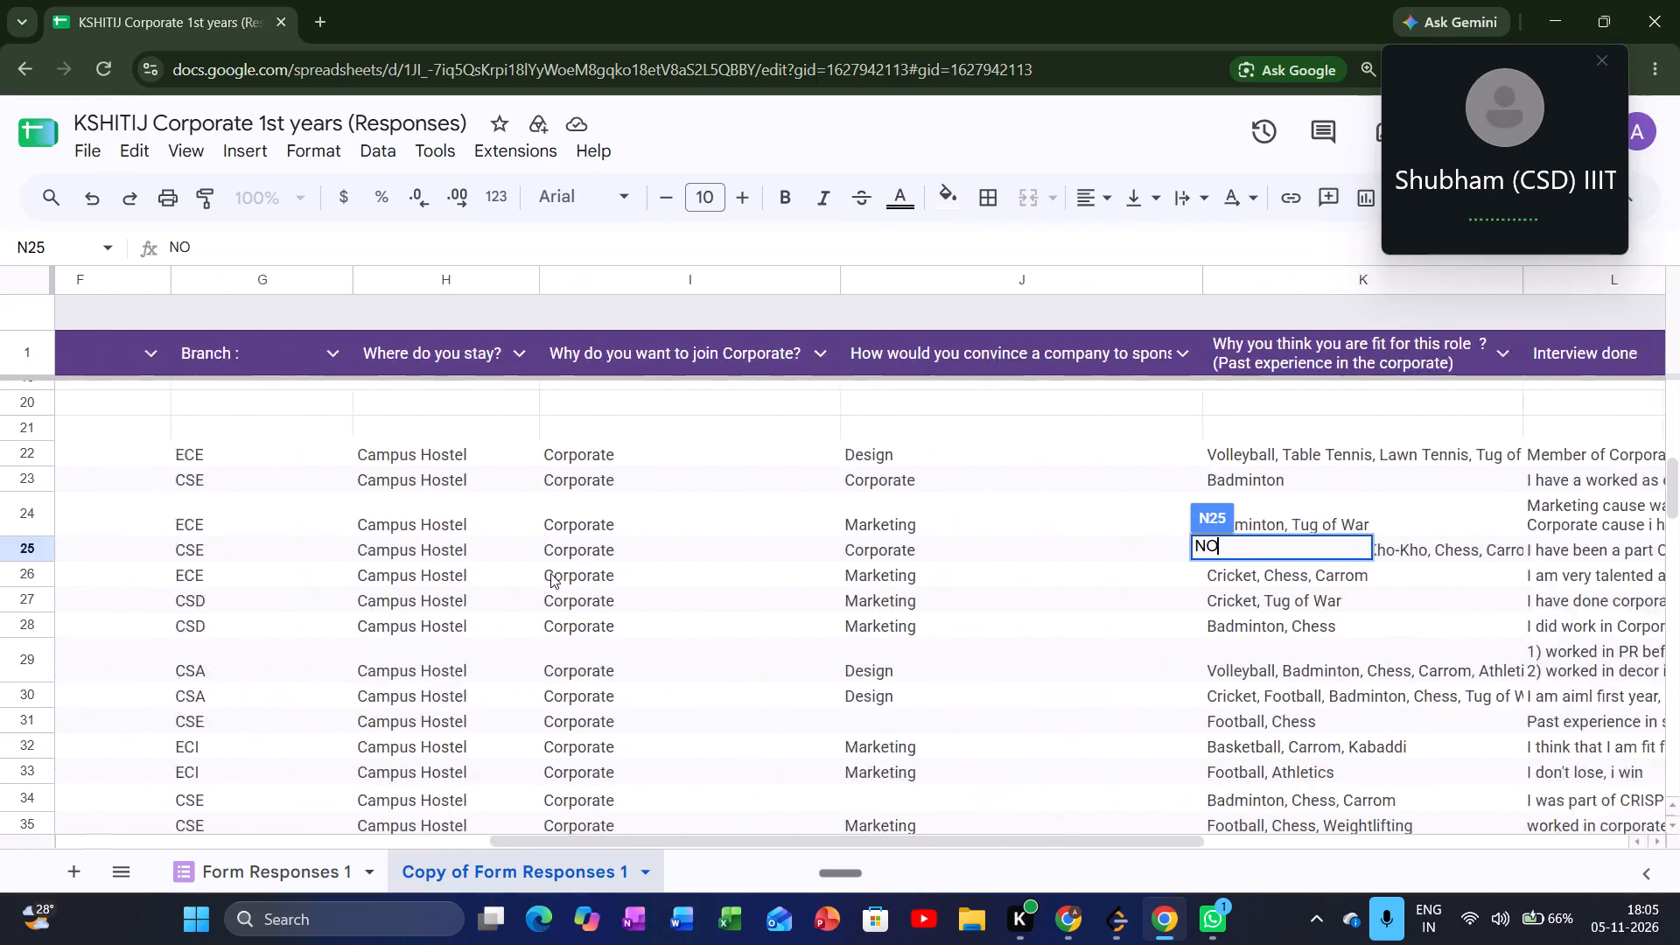
scroll(550, 573, left, 3)
click(973, 573)
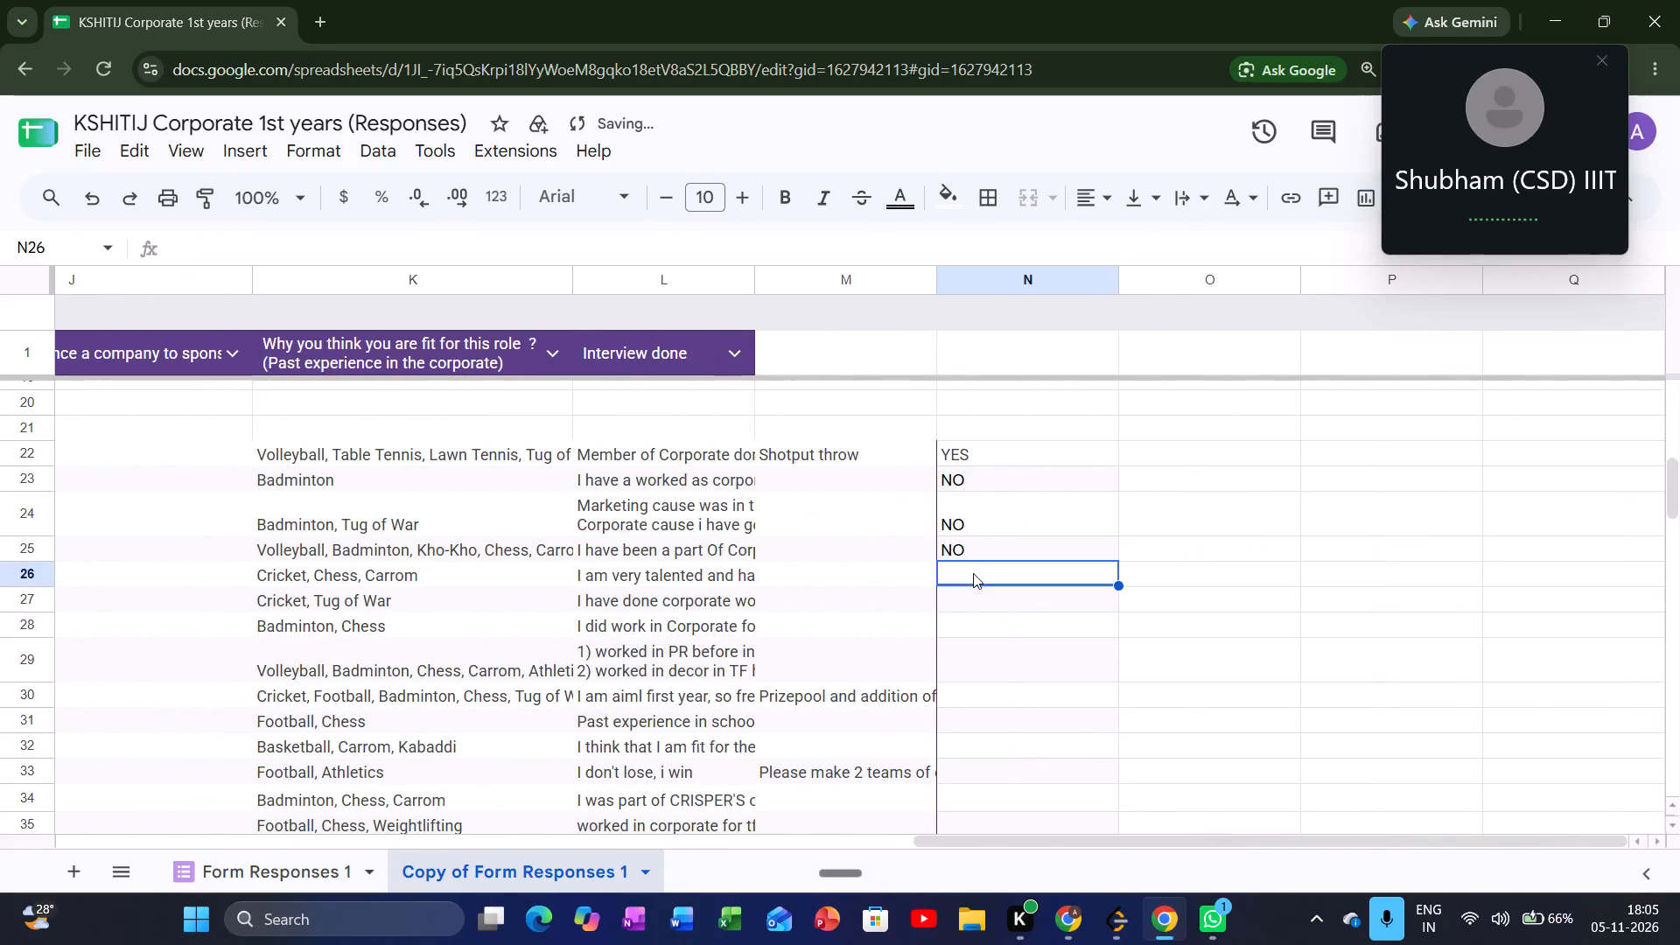
text(YES)
Check the row 27 applicant's name against the upper table and enter YES in their column N cell.
scroll(973, 573, right, 7)
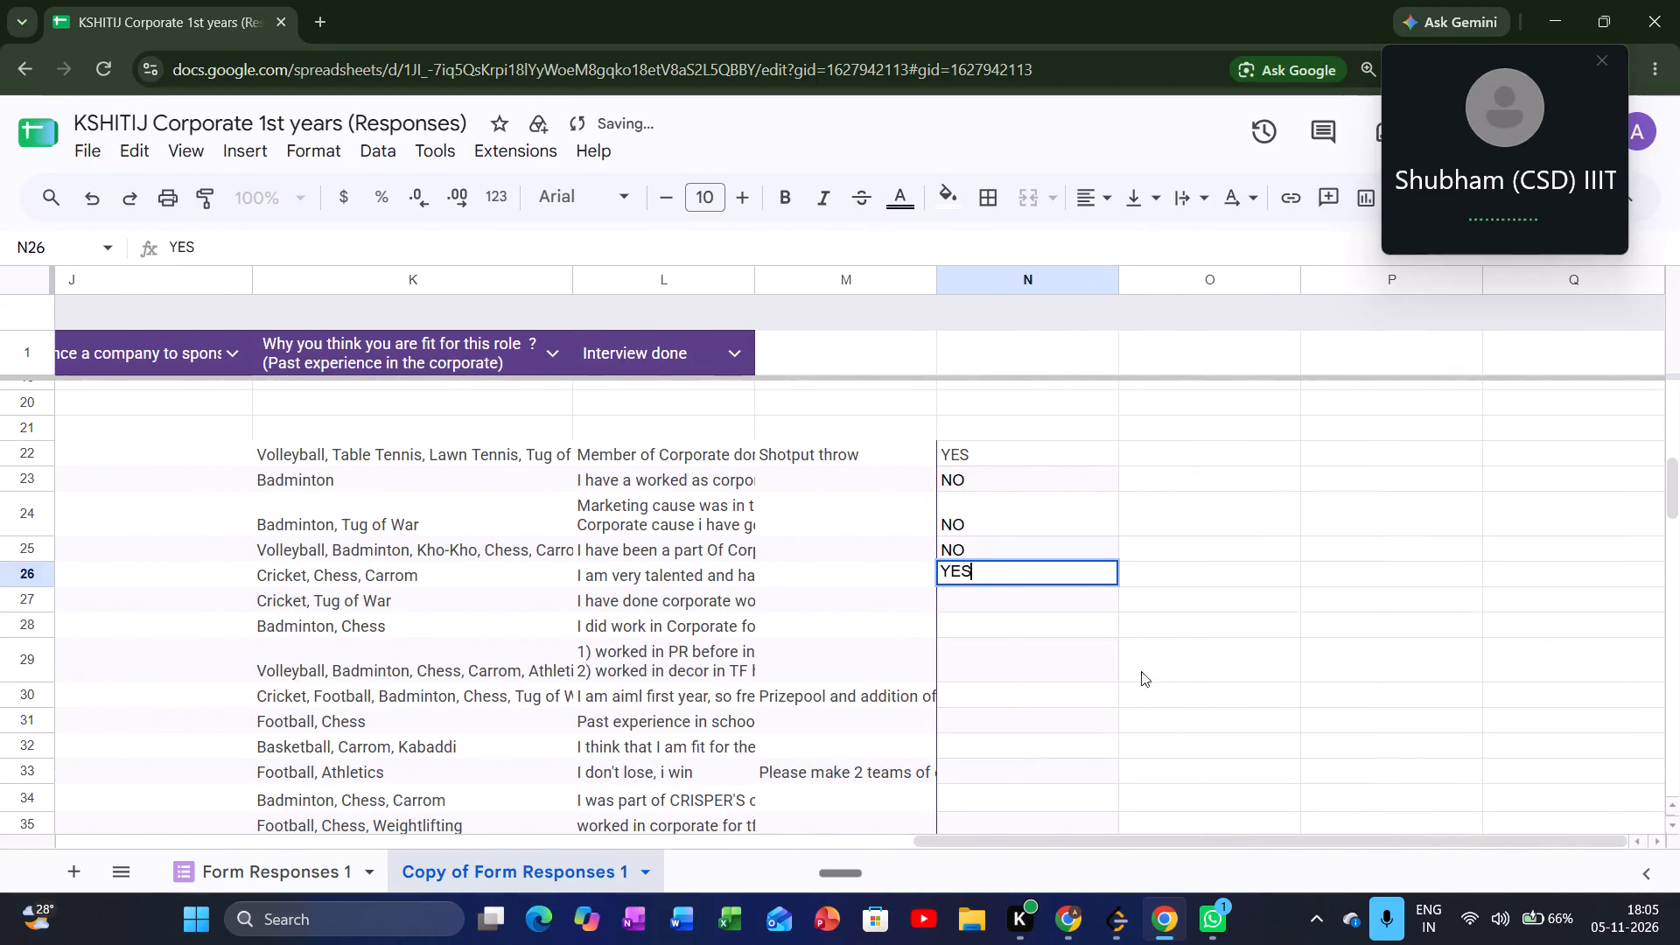
scroll(754, 626, right, 10)
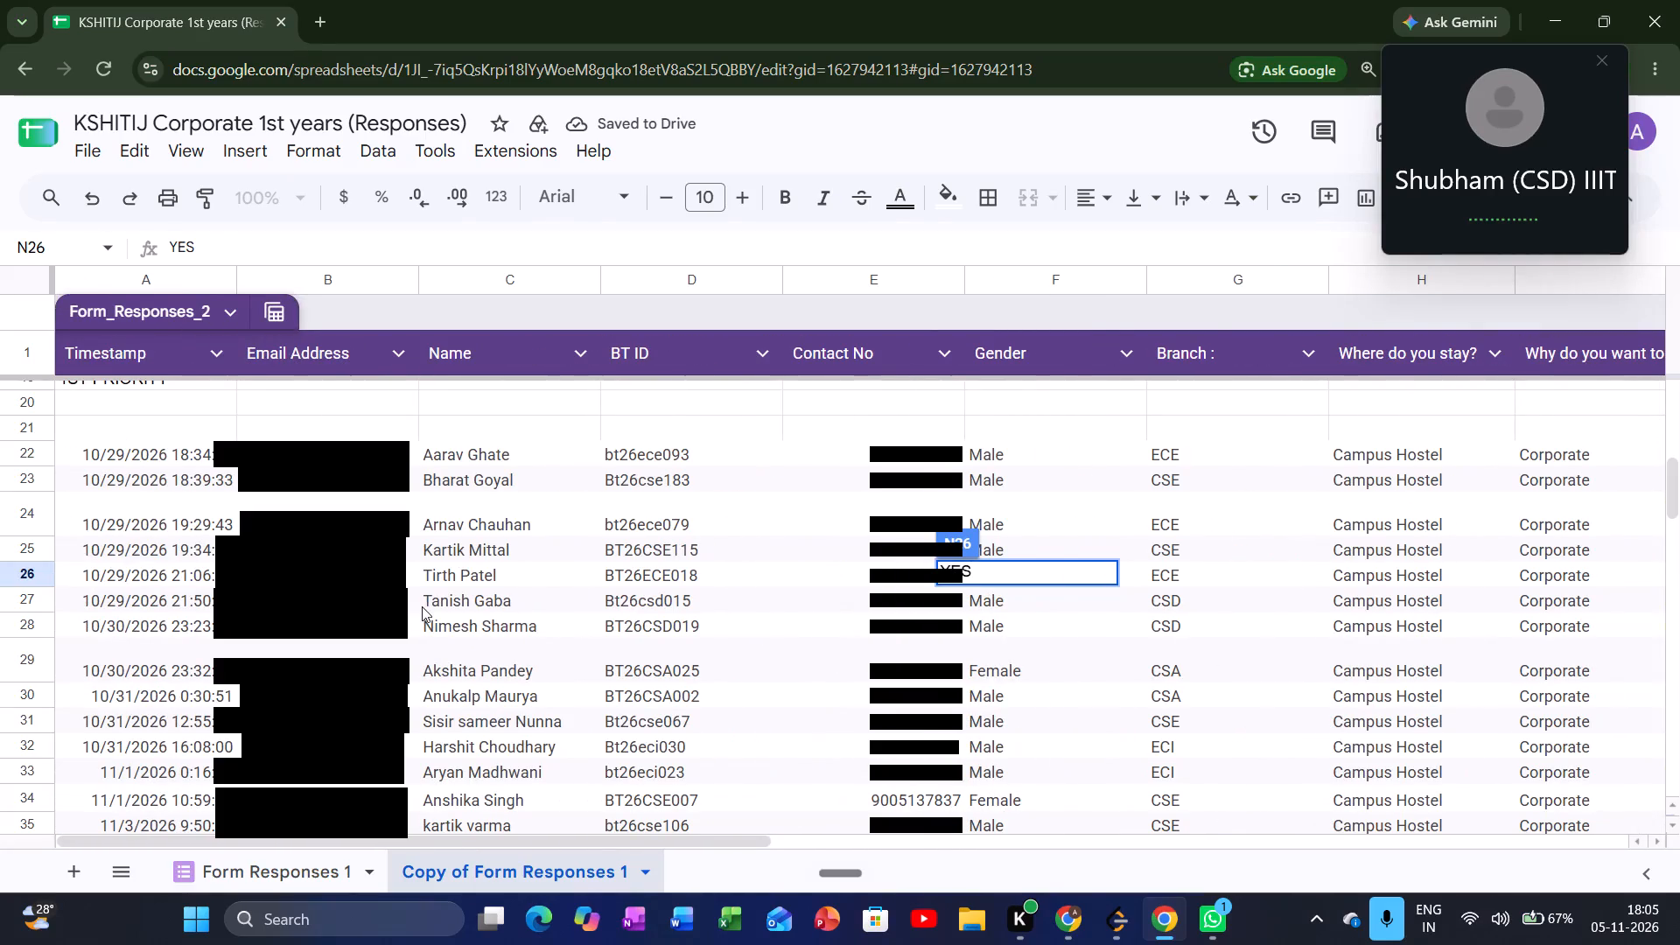
click(423, 605)
scroll(423, 605, left, 3)
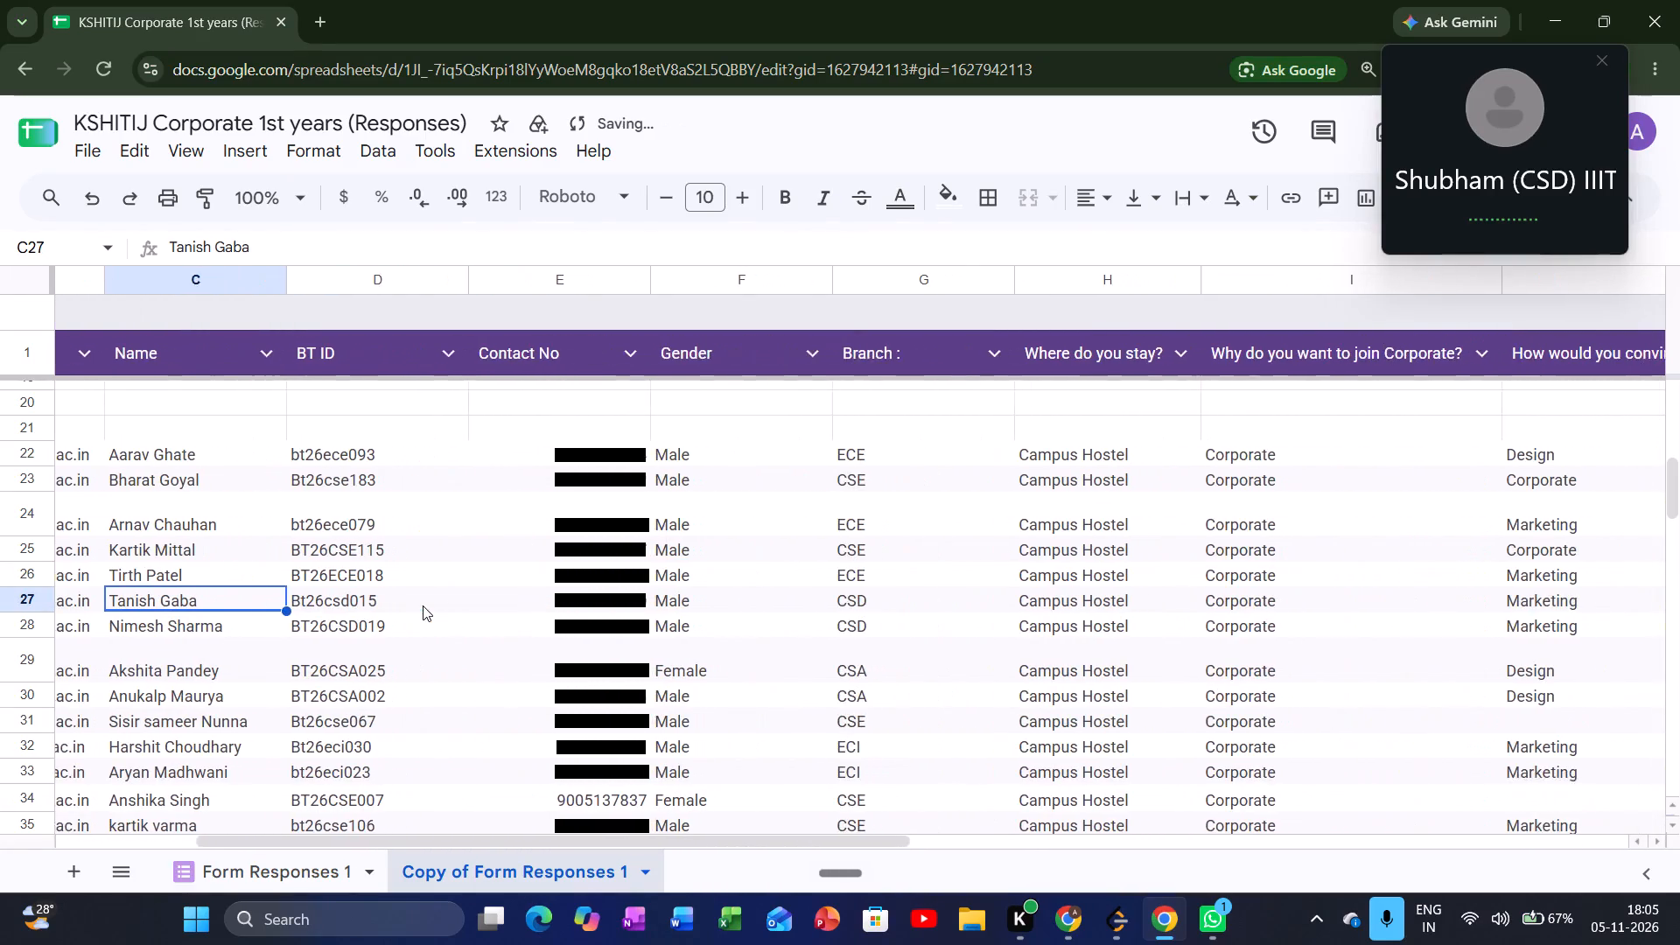
scroll(423, 605, left, 8)
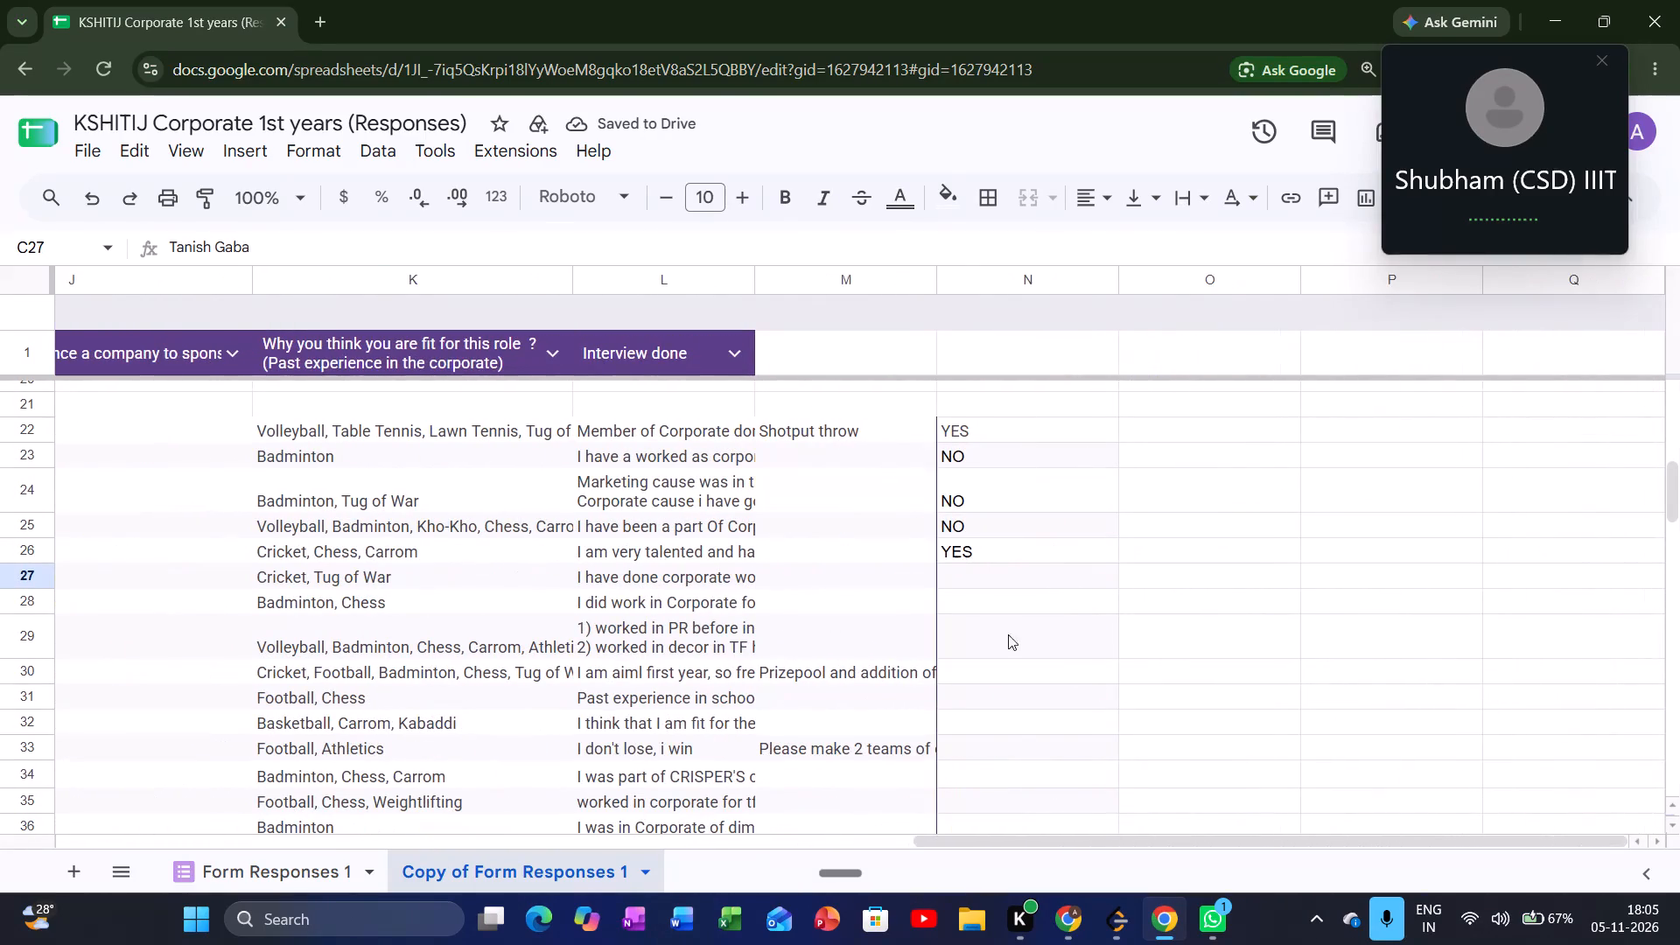
click(1003, 570)
scroll(1003, 570, up, 6)
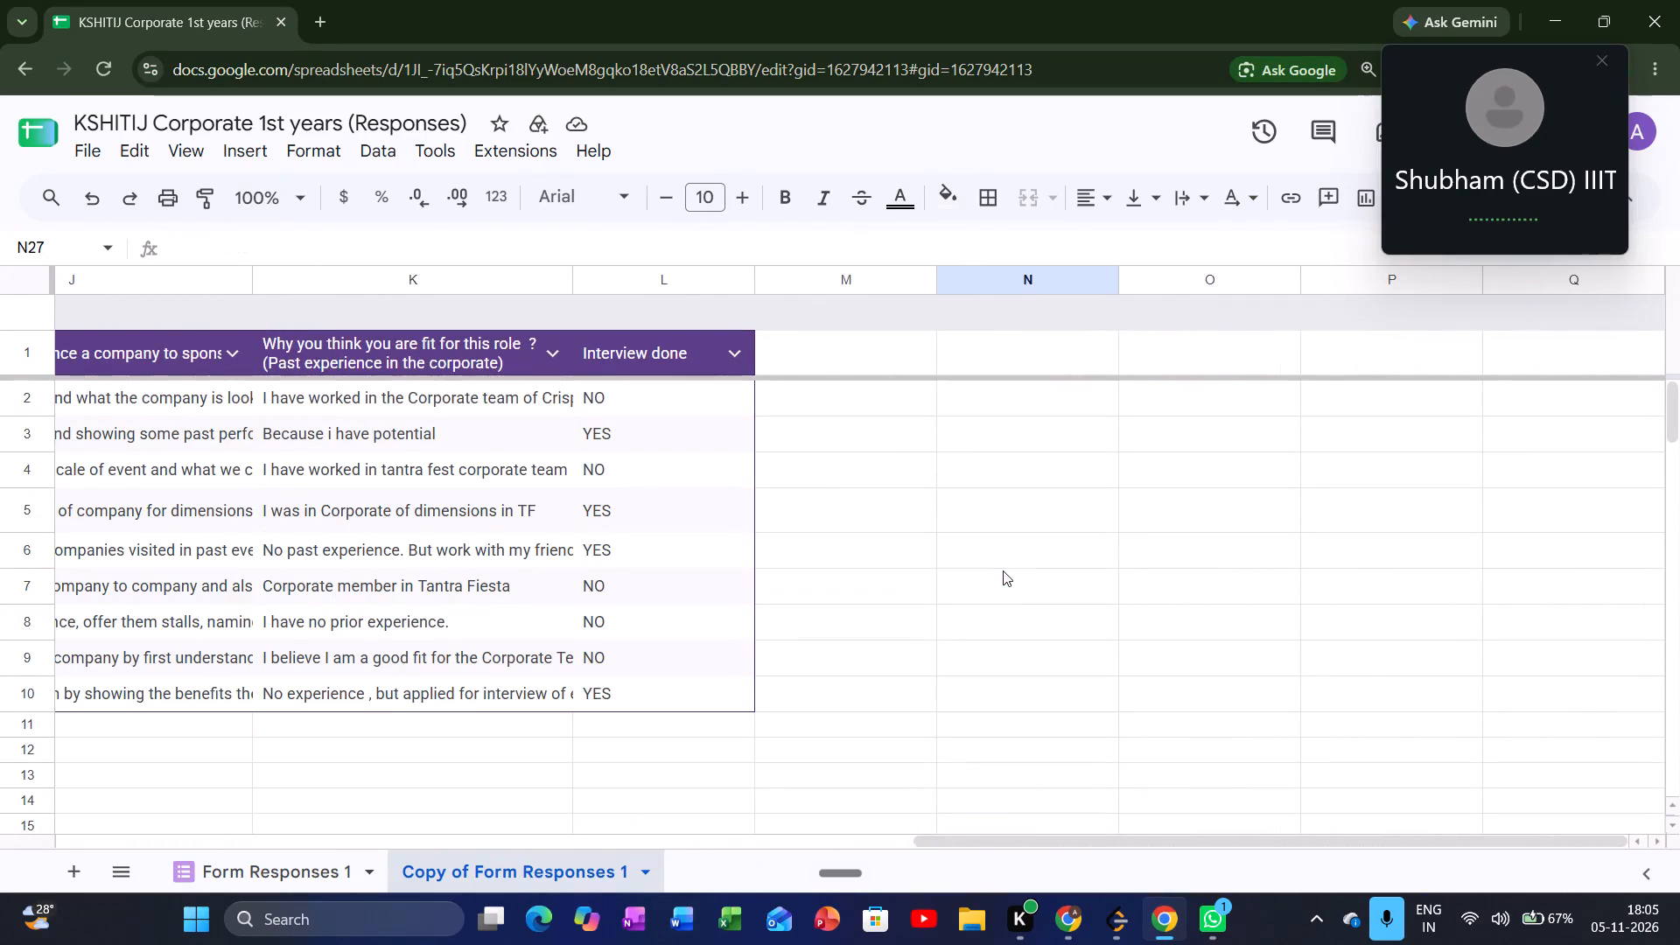
scroll(1003, 570, up, 4)
scroll(1003, 570, right, 8)
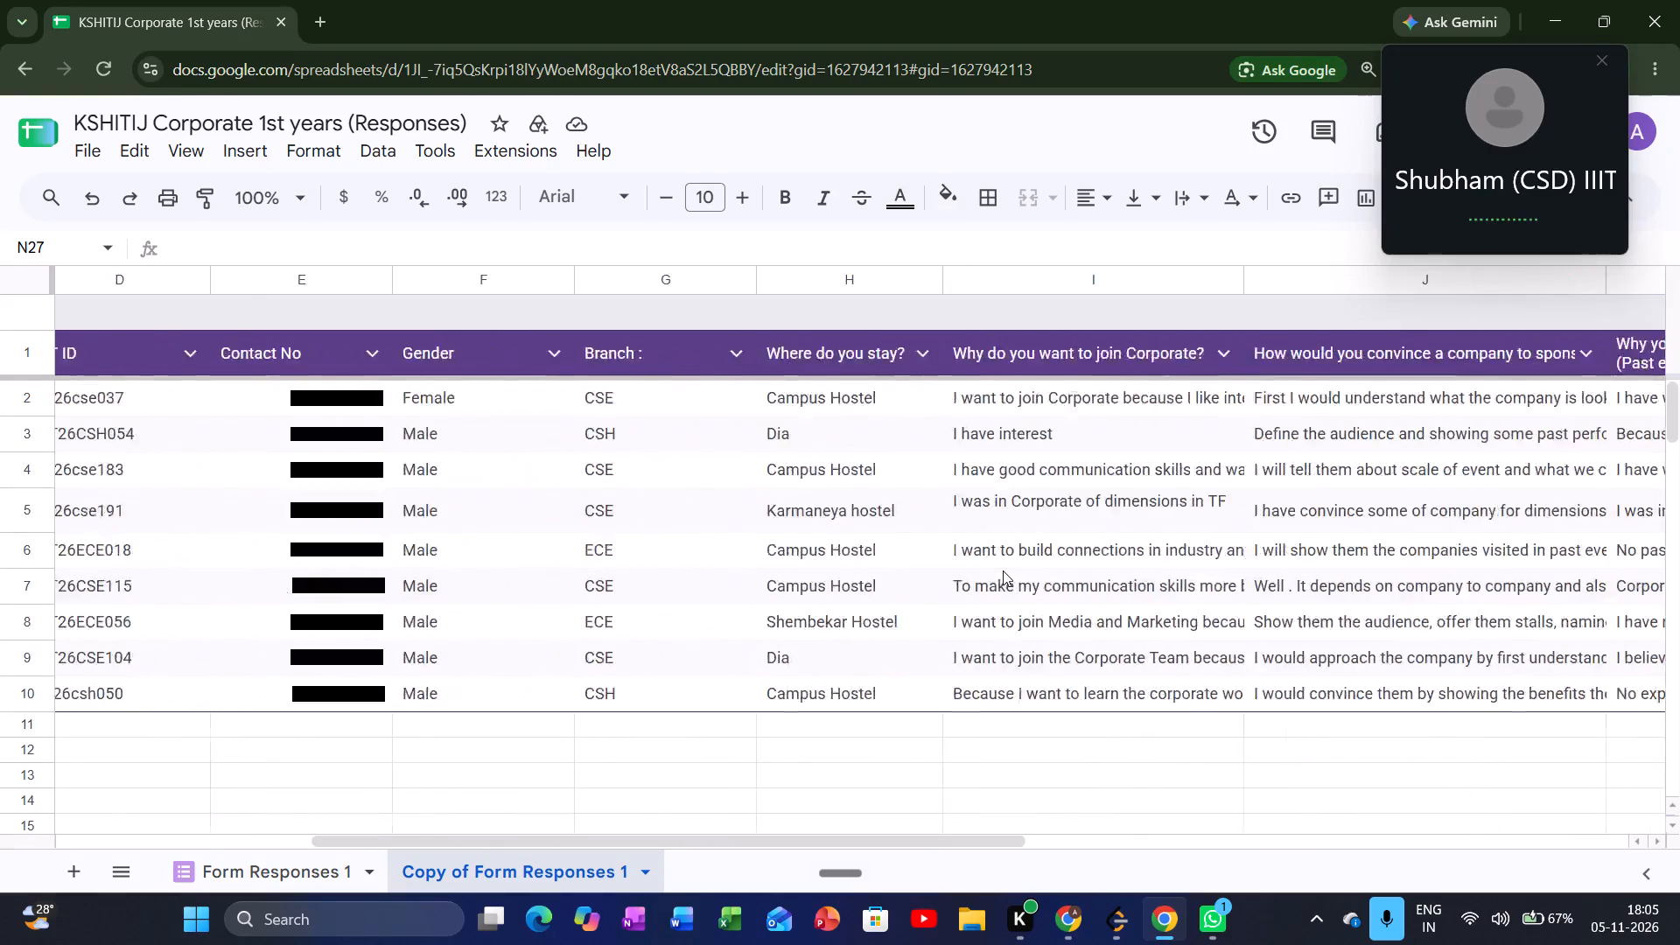
scroll(1003, 570, down, 5)
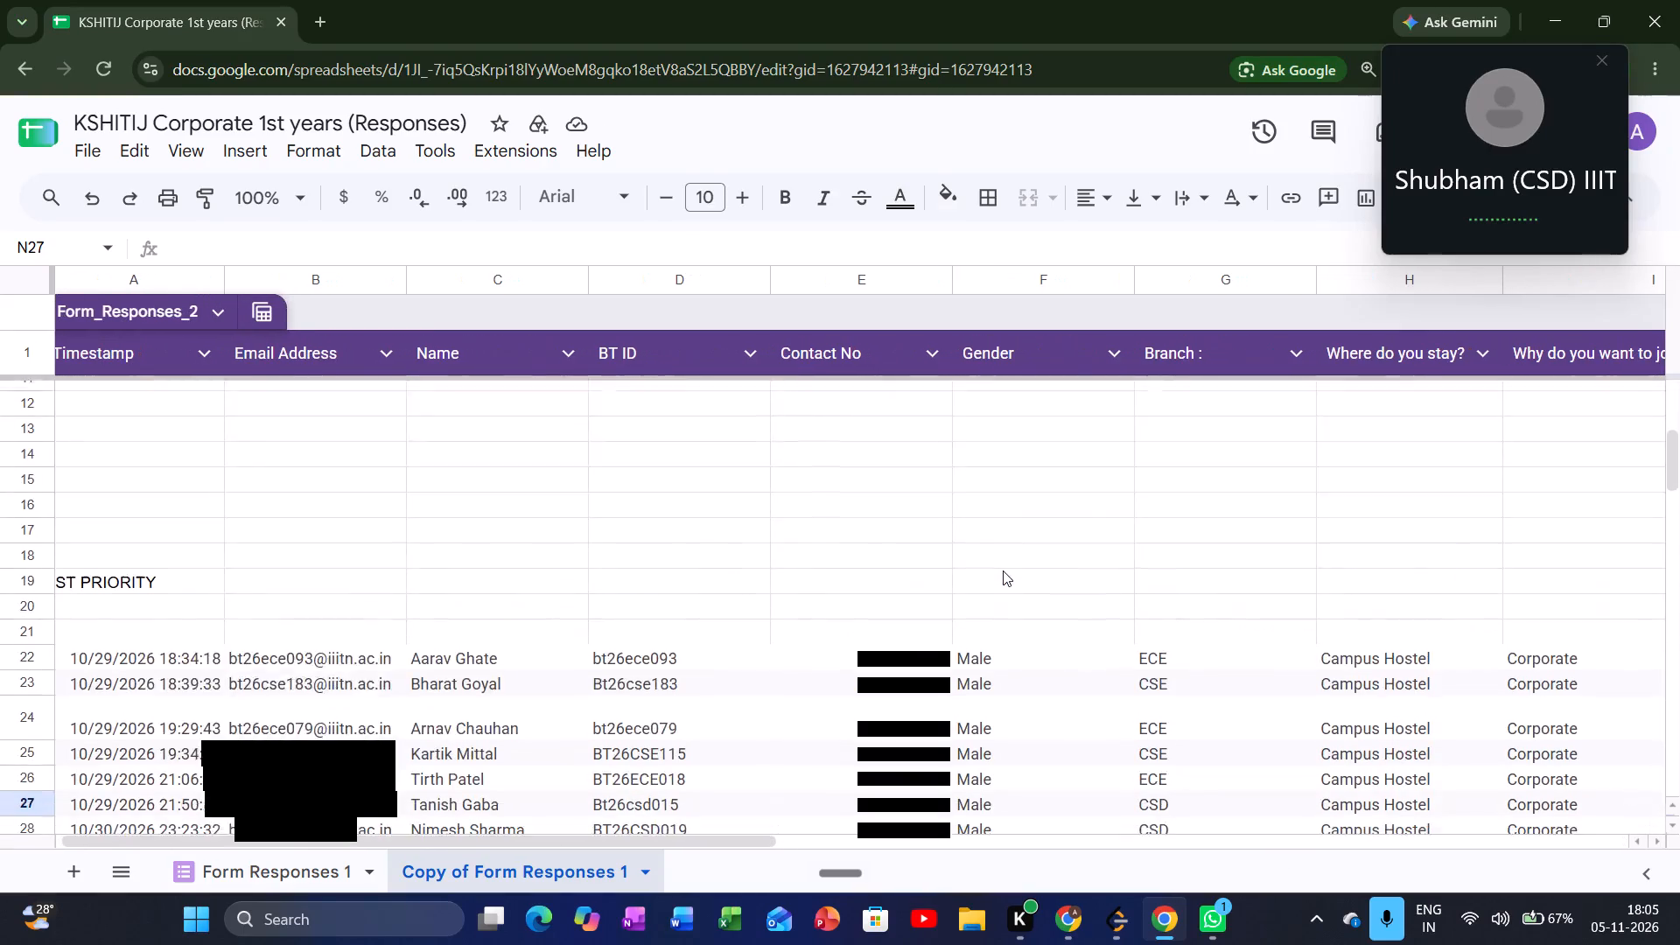
scroll(1003, 570, down, 1)
scroll(1003, 570, left, 9)
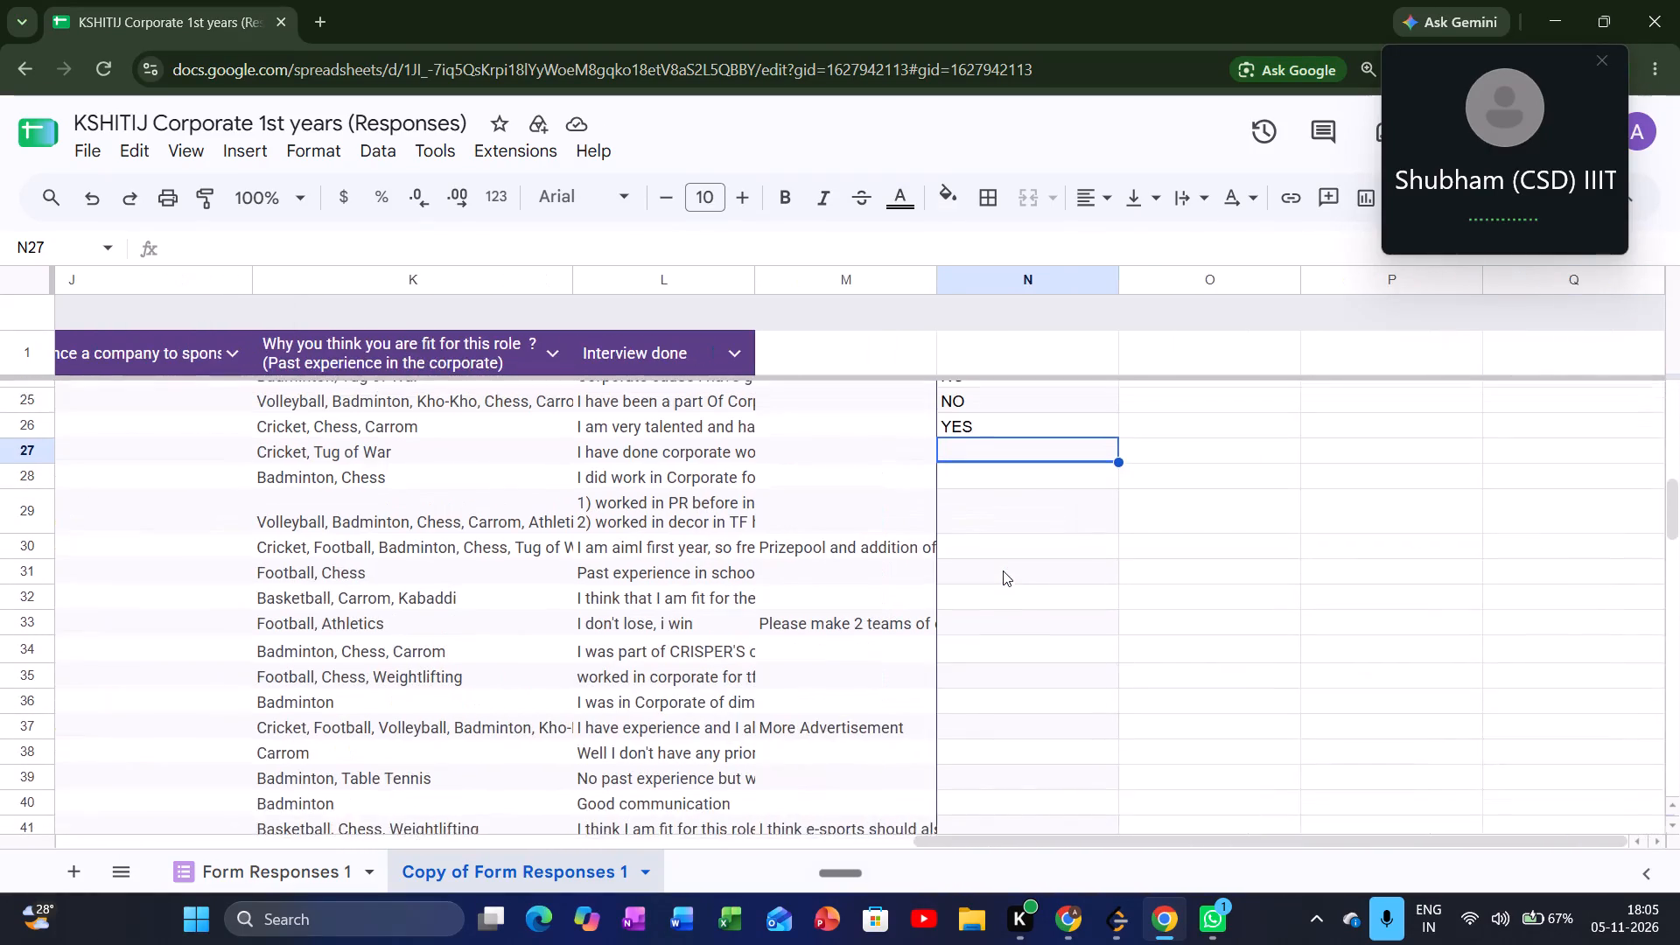
scroll(1003, 570, up, 2)
text(YES)
Look through the applicant names from row 28 to the end of the 1ST PRIORITY list and into the 2ND PRIORITY list.
scroll(1003, 570, right, 12)
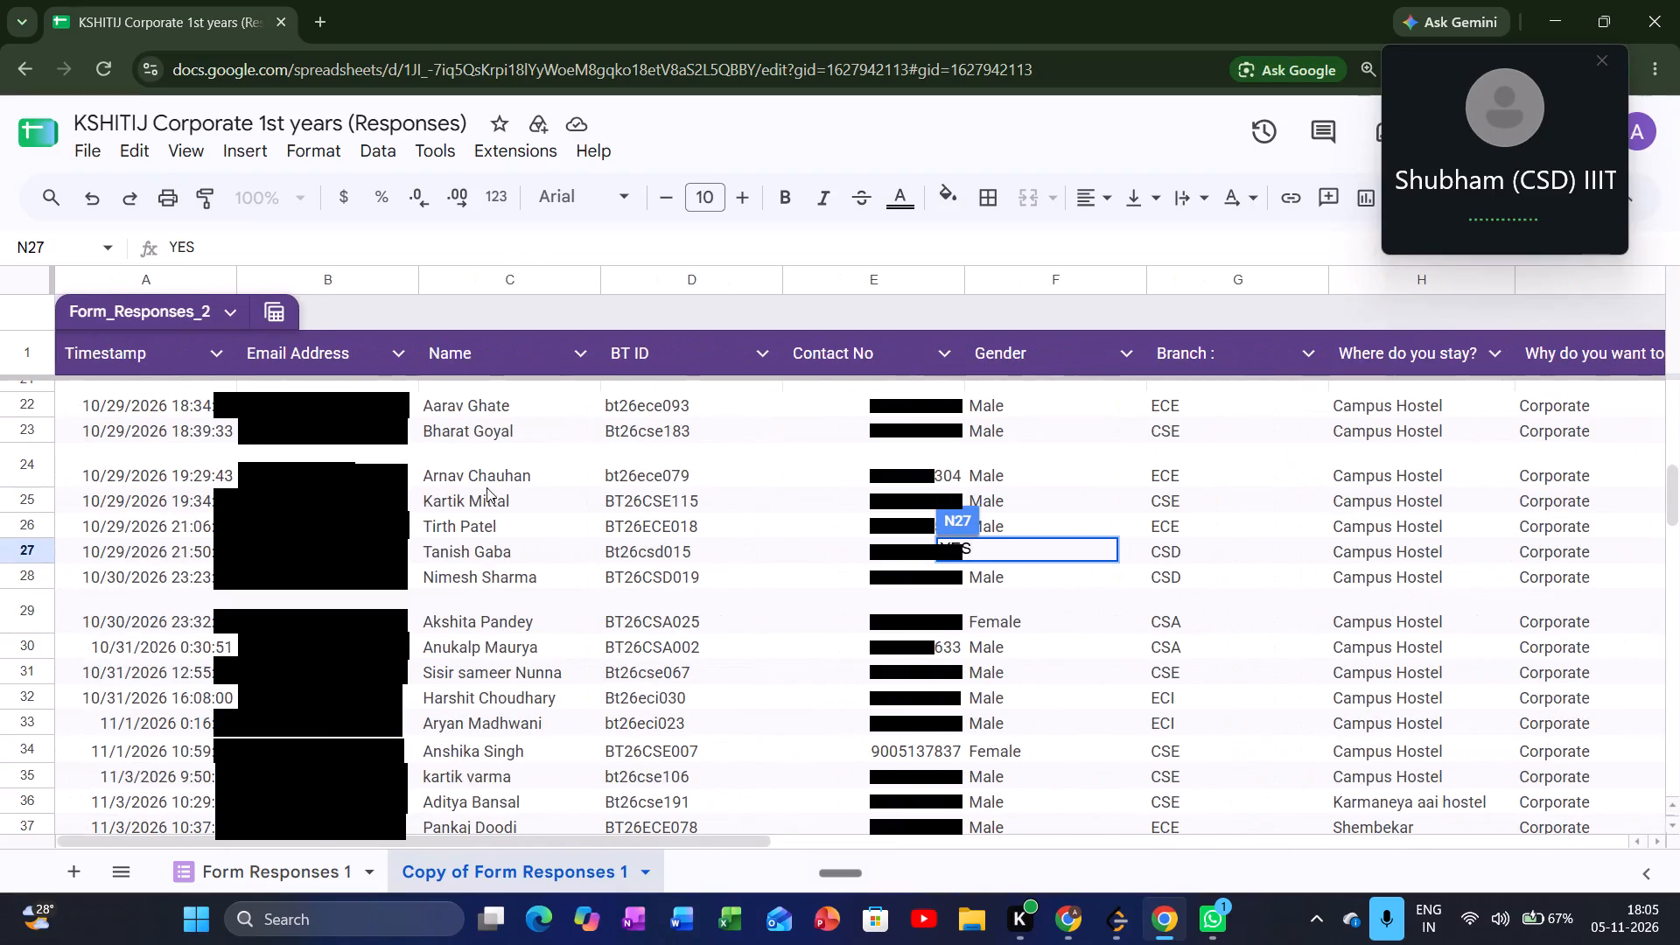
click(478, 577)
scroll(488, 665, down, 5)
scroll(488, 665, up, 1)
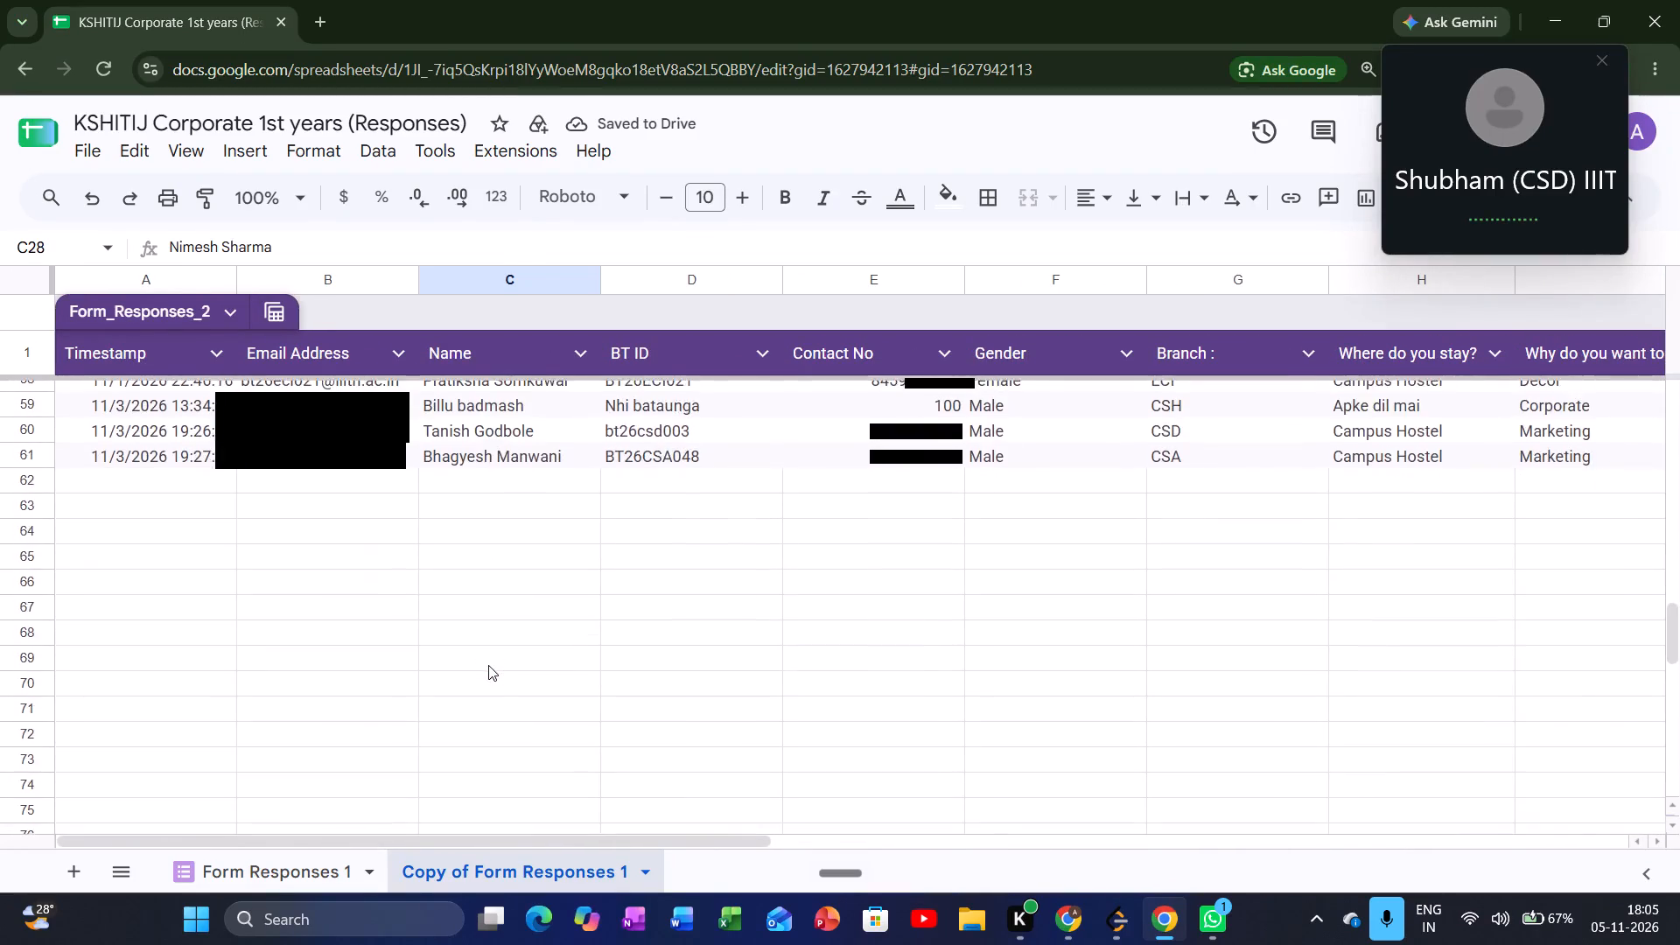
scroll(488, 665, up, 2)
click(502, 690)
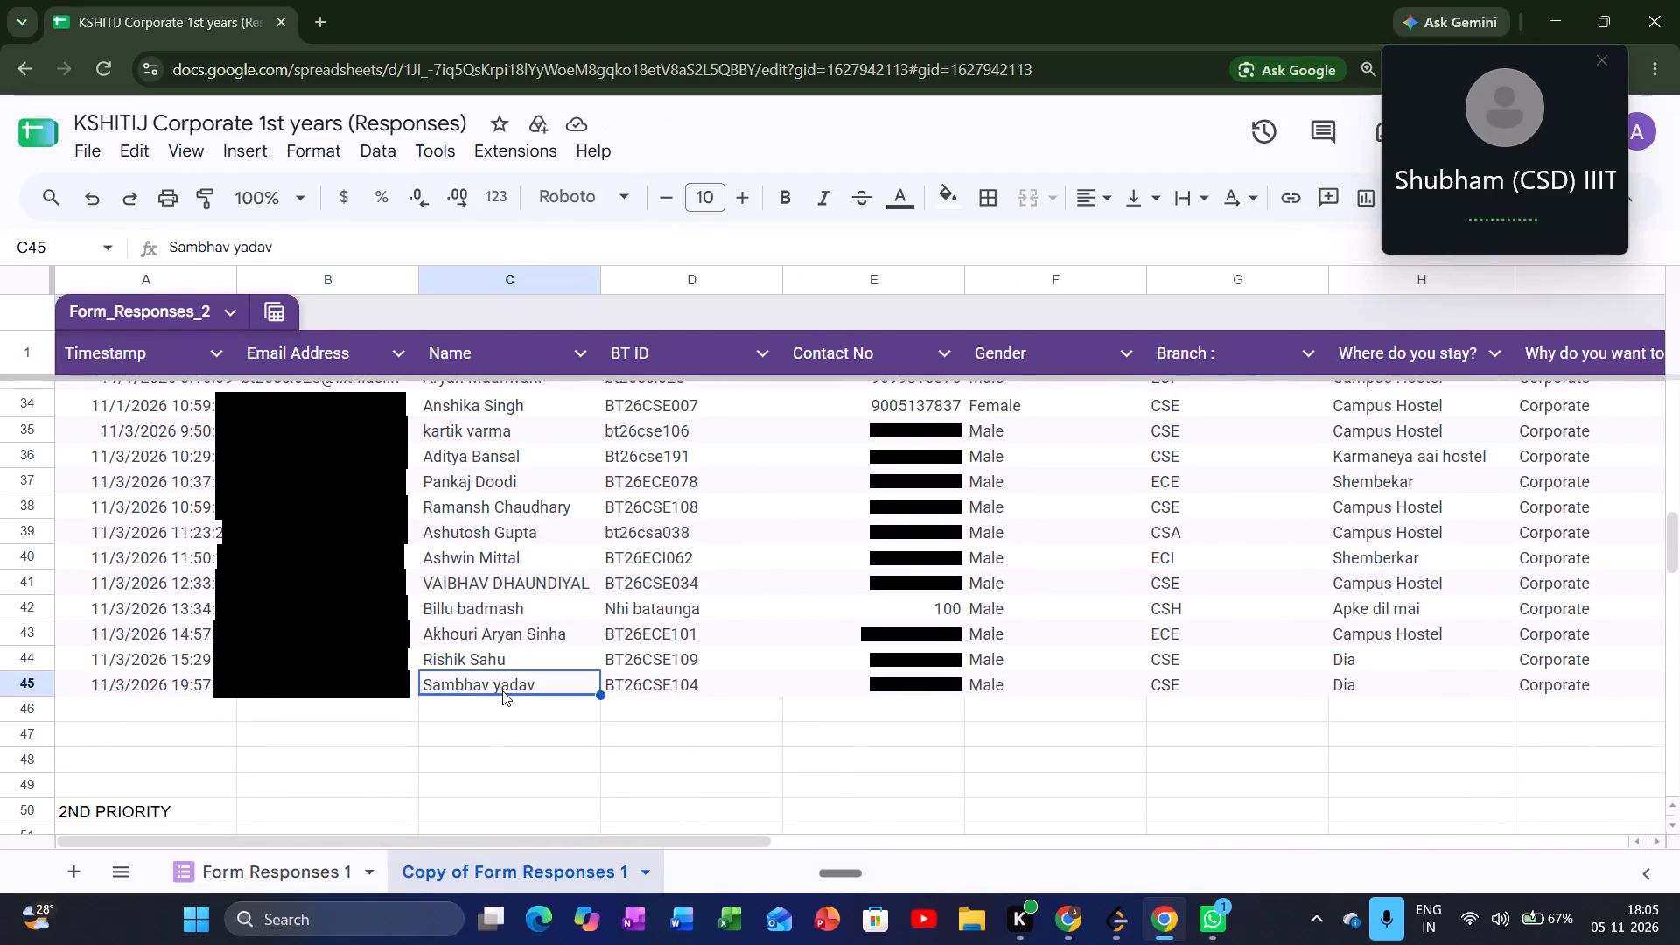
scroll(502, 690, left, 1)
scroll(502, 690, down, 4)
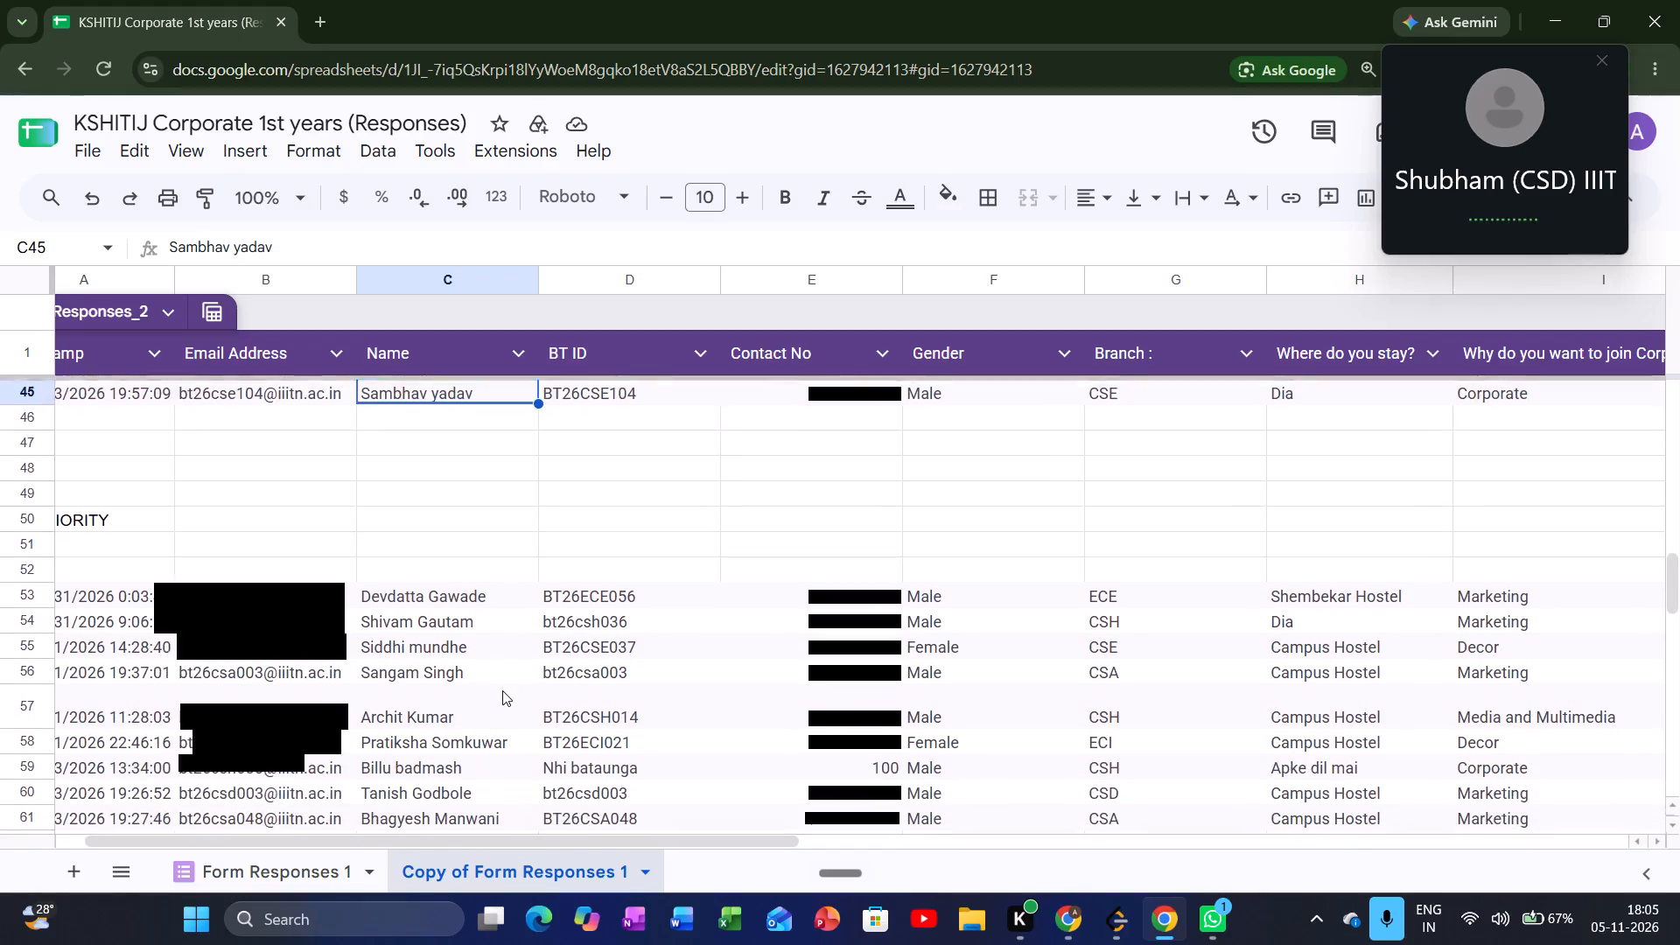
scroll(502, 690, down, 1)
Select the row 56 applicant's name in the 2ND PRIORITY list and enter YES in their column N cell.
click(487, 594)
scroll(487, 594, left, 4)
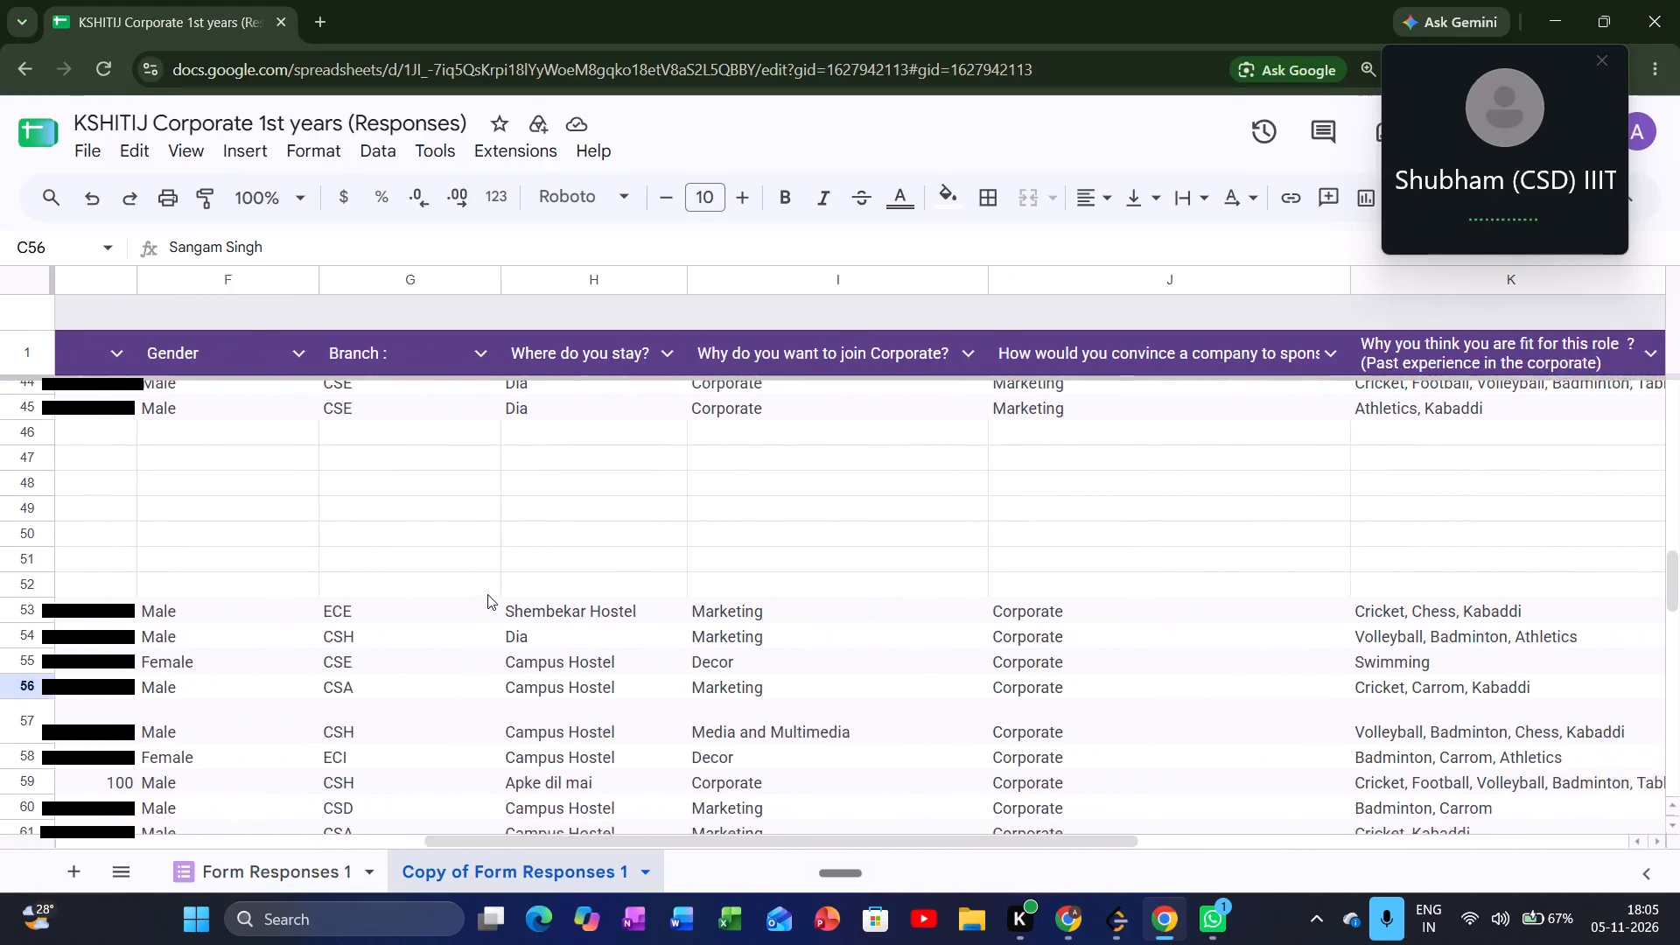
scroll(546, 747, left, 6)
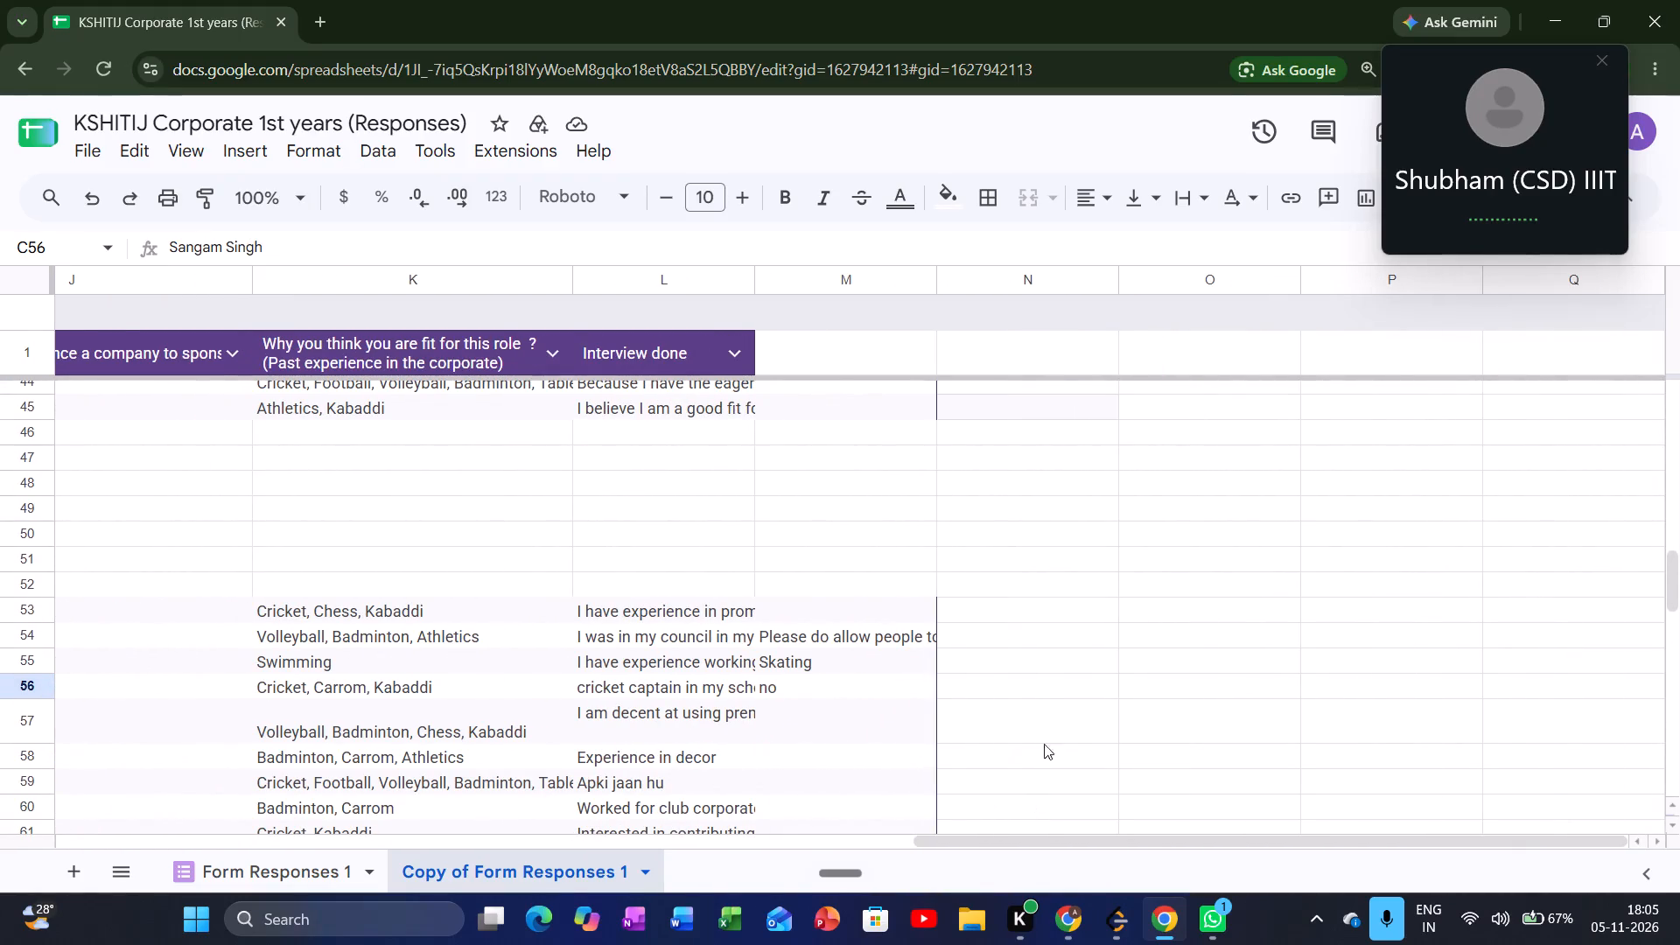
click(1028, 691)
text(YES)
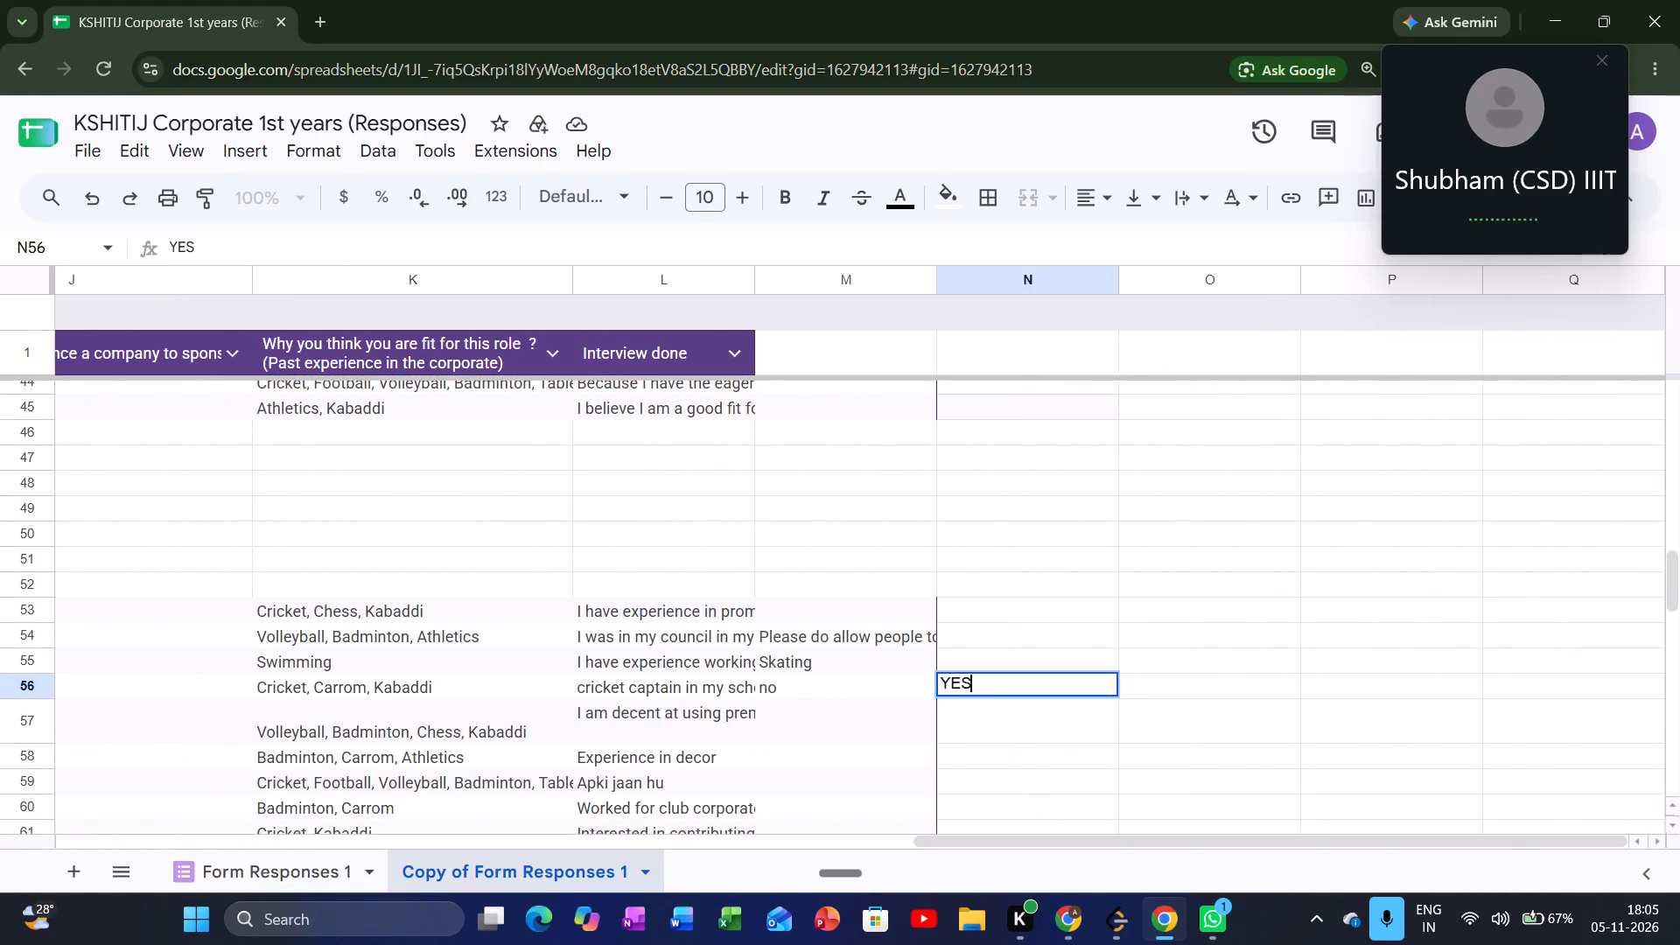
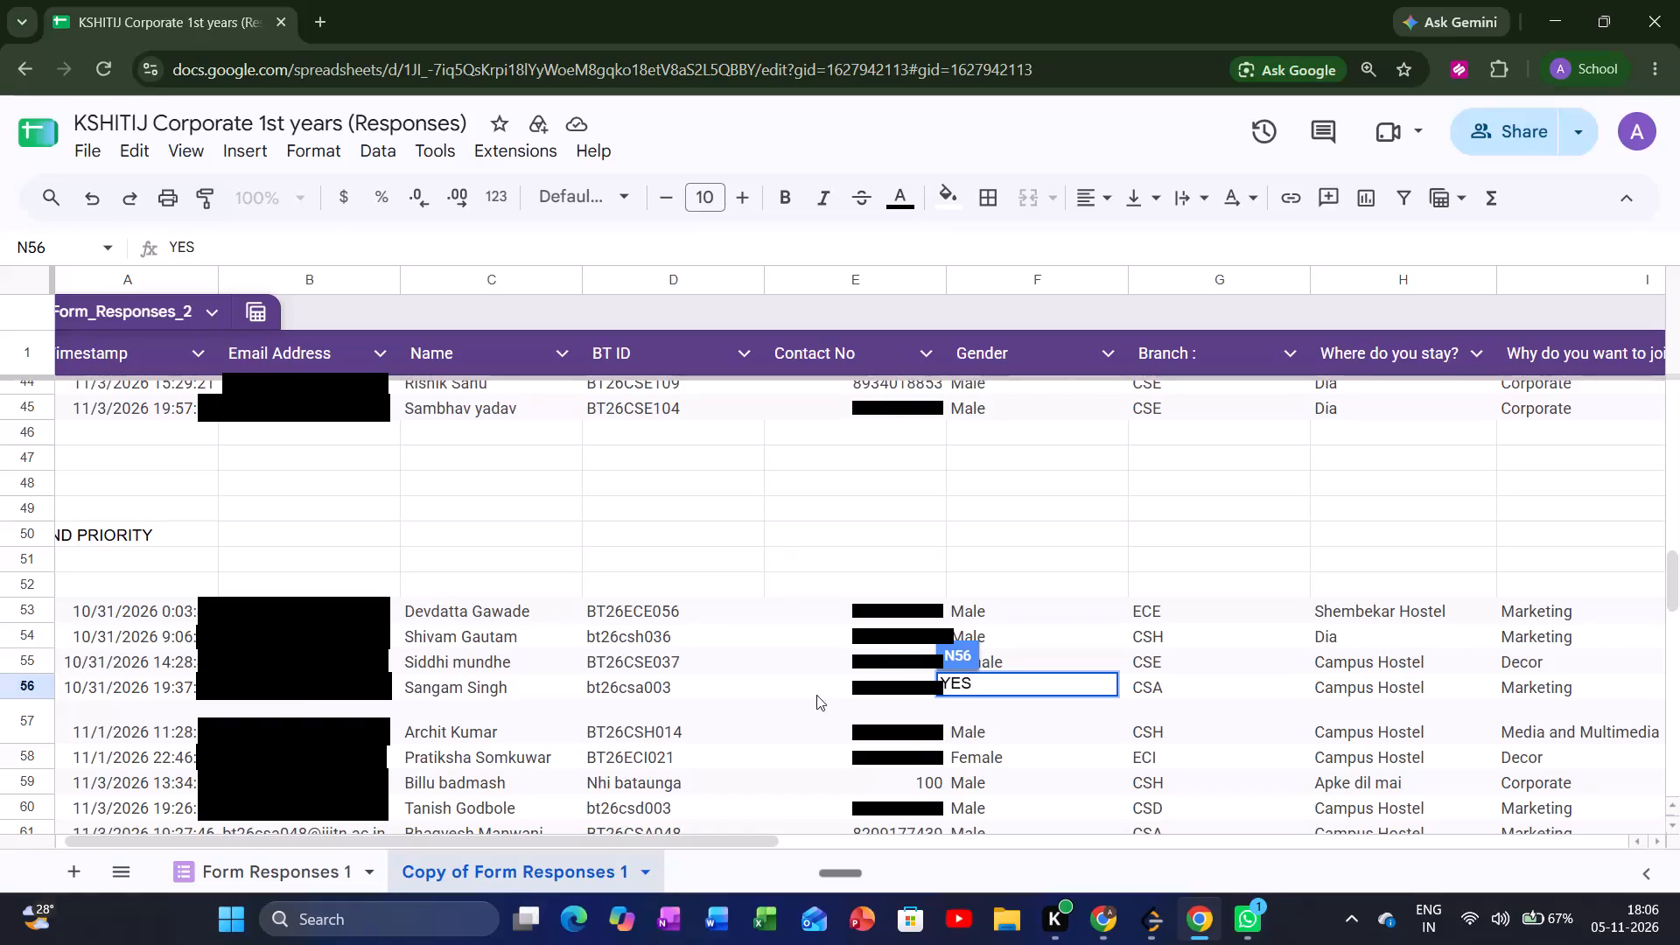
Check the row 61 applicant's name in the 2ND PRIORITY list and enter NO in their column N cell.
scroll(589, 675, down, 2)
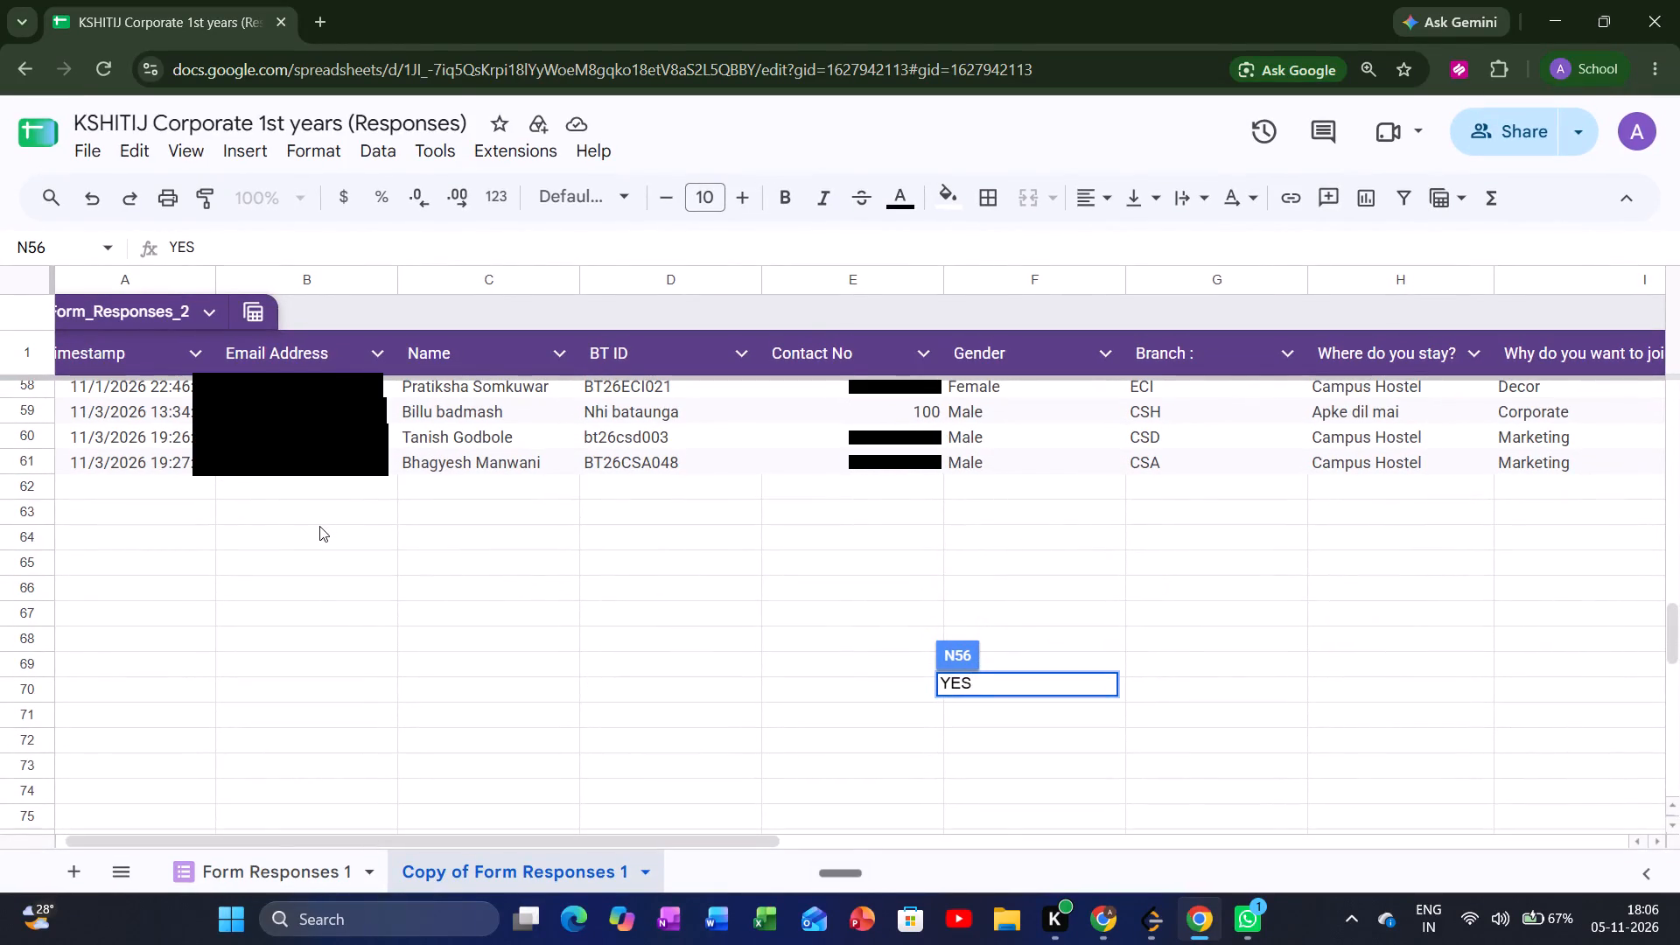
key(ctrl+minus)
key(ctrl+minus)
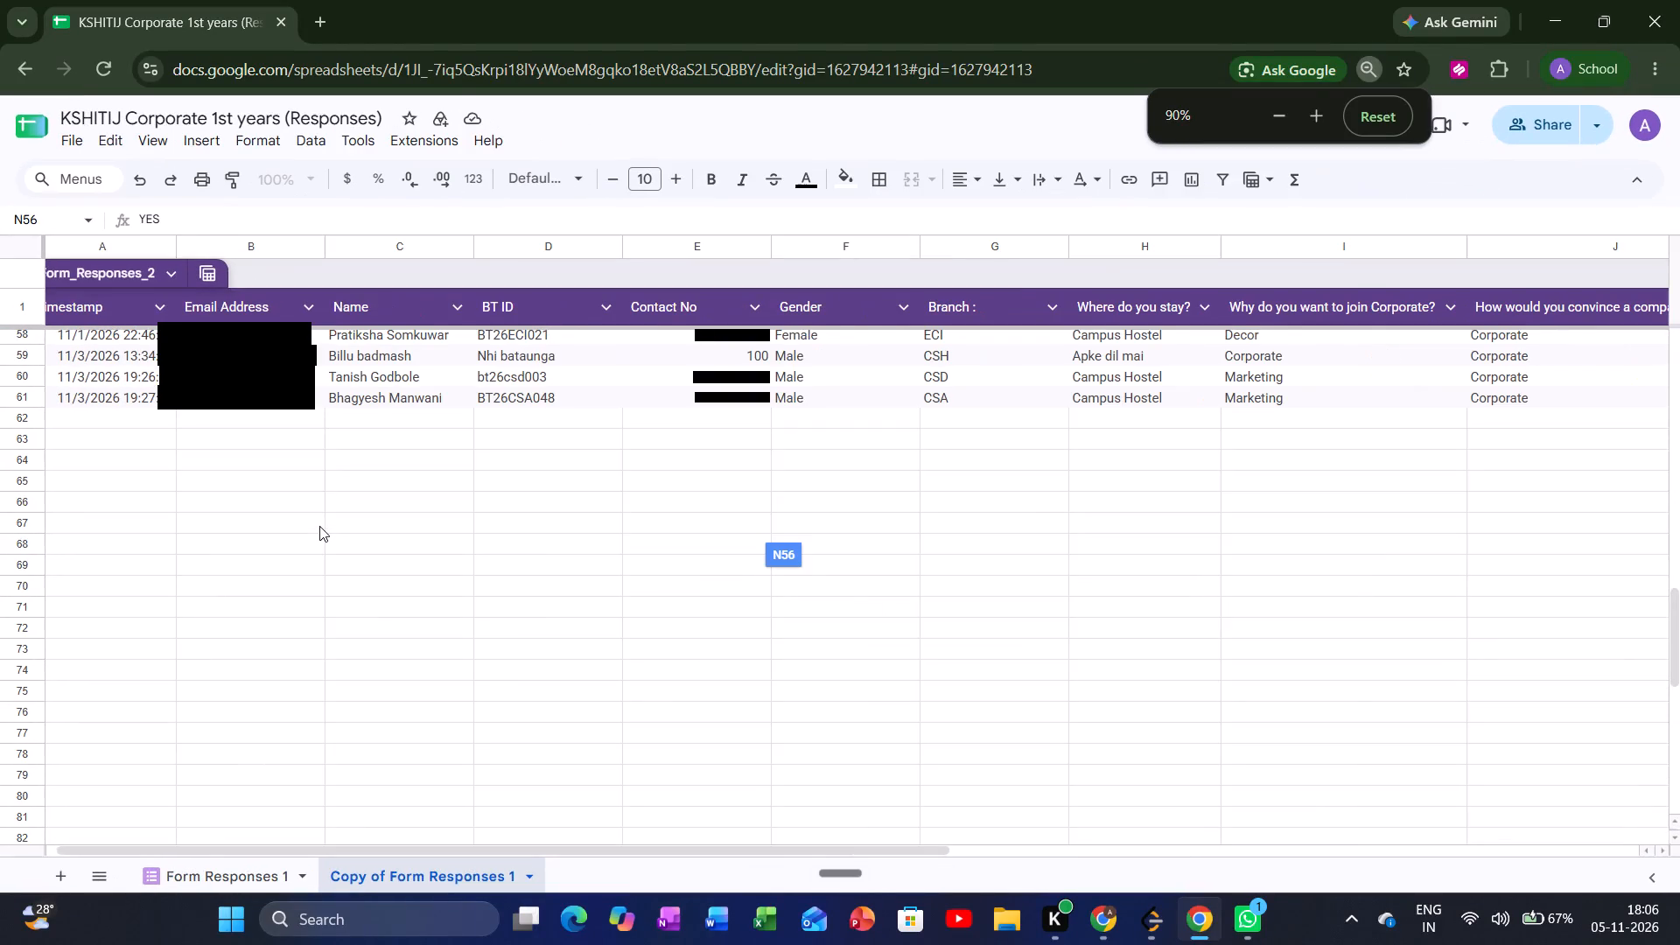
key(ctrl+equal)
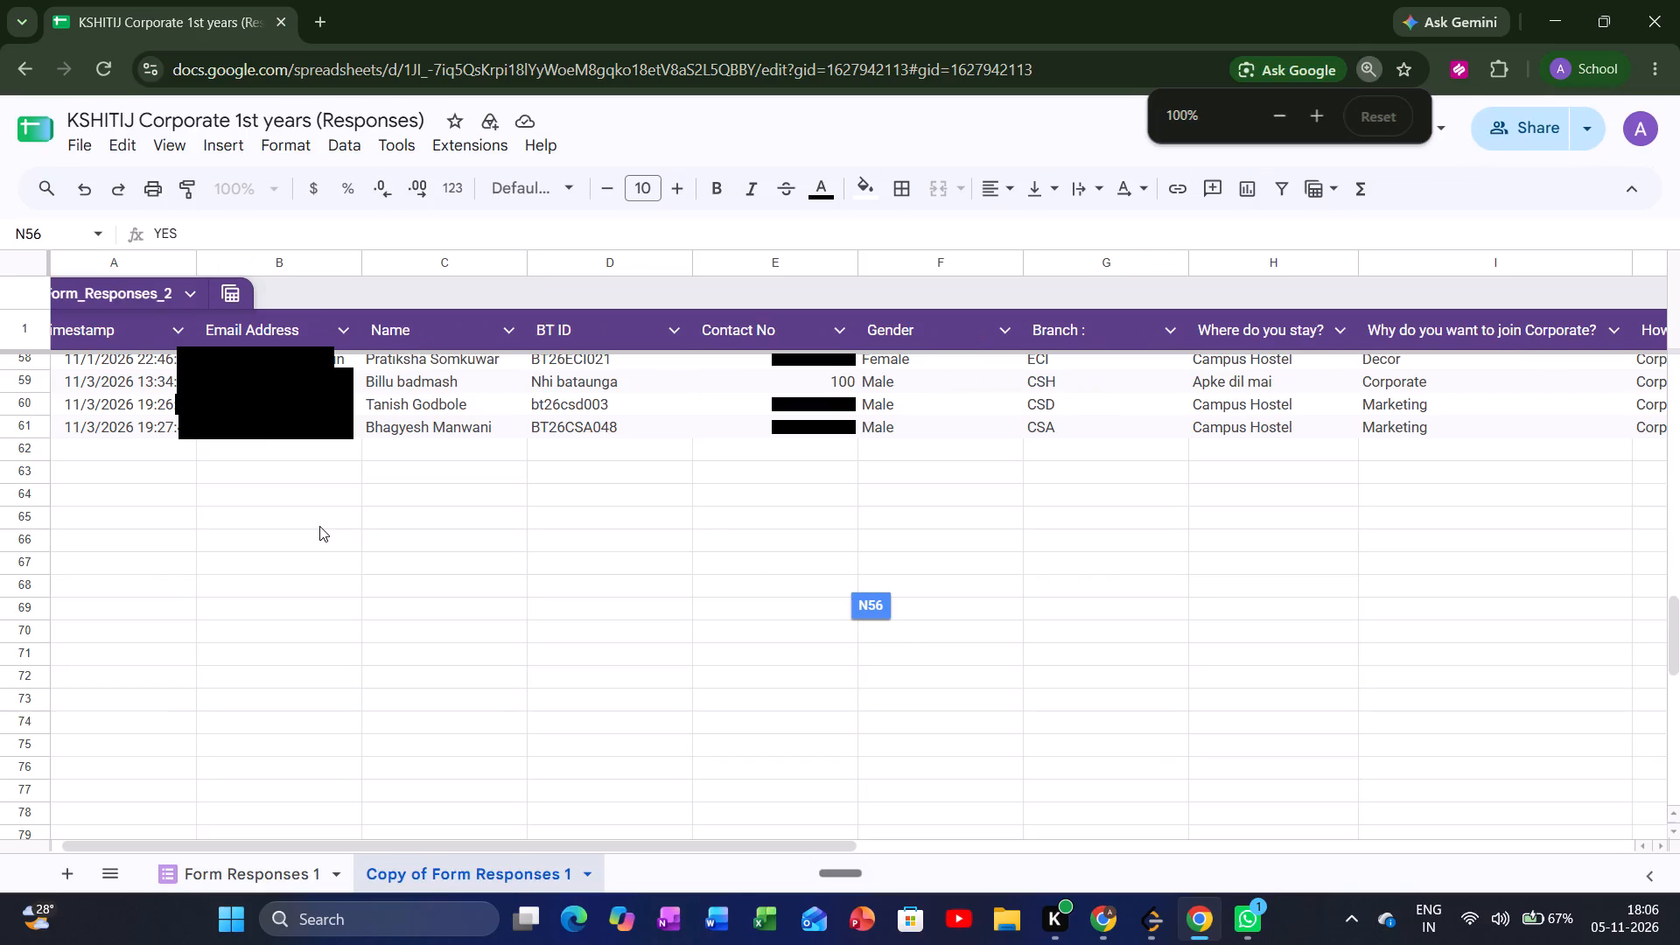
scroll(577, 581, left, 6)
scroll(577, 581, up, 1)
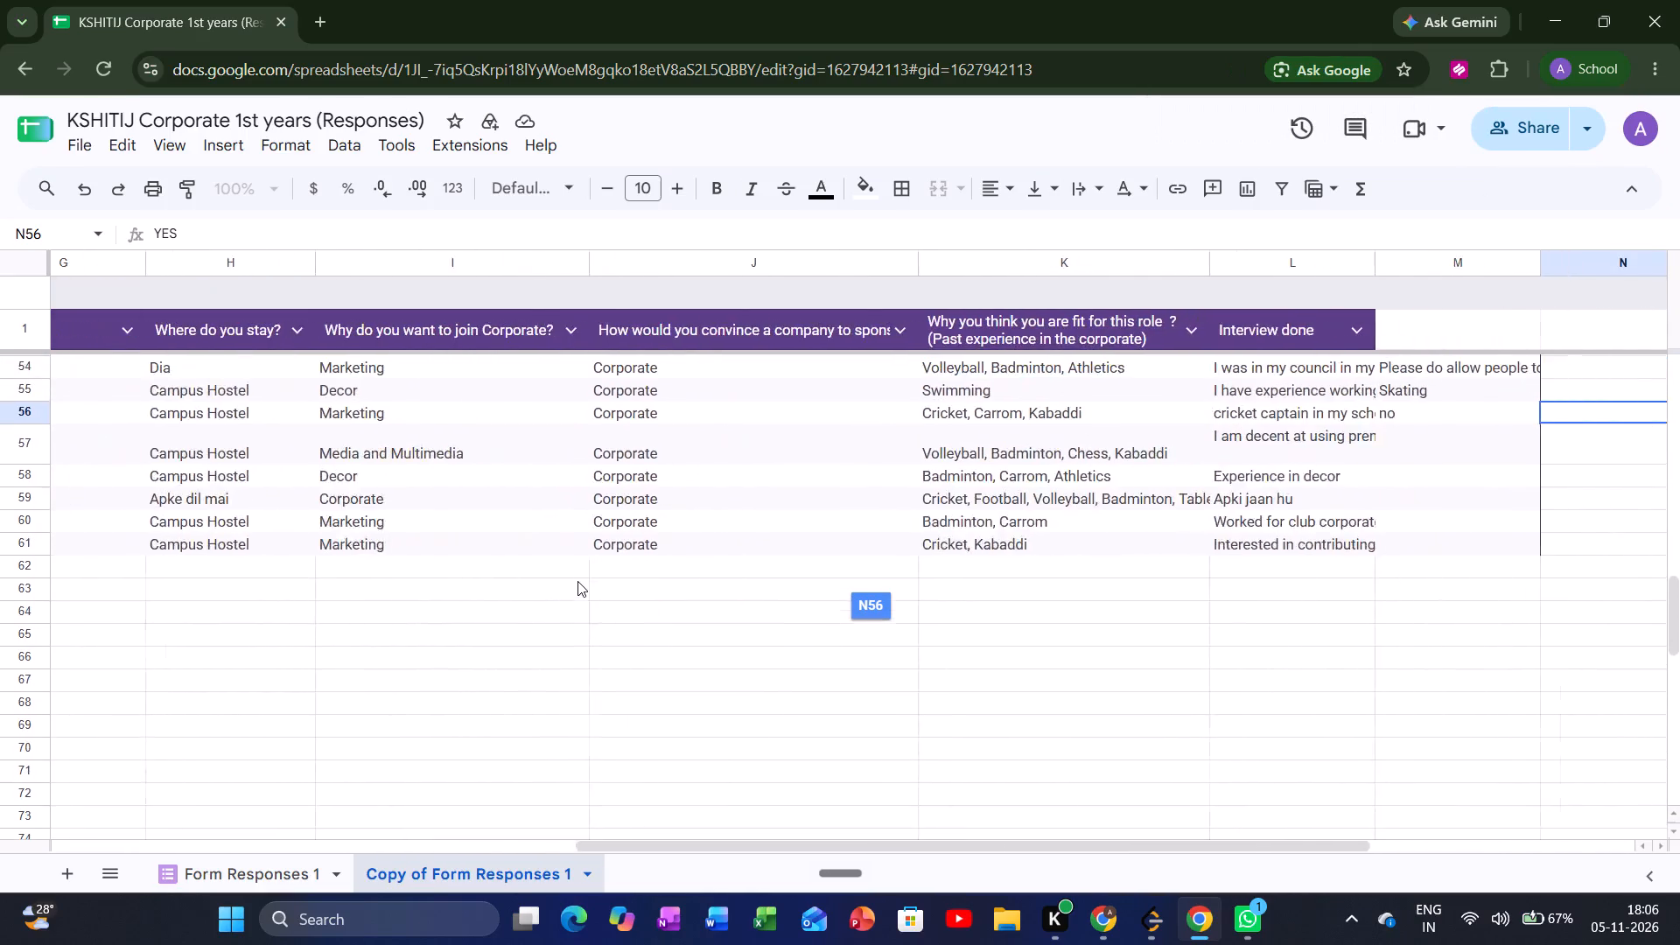
scroll(577, 581, up, 1)
scroll(787, 614, left, 5)
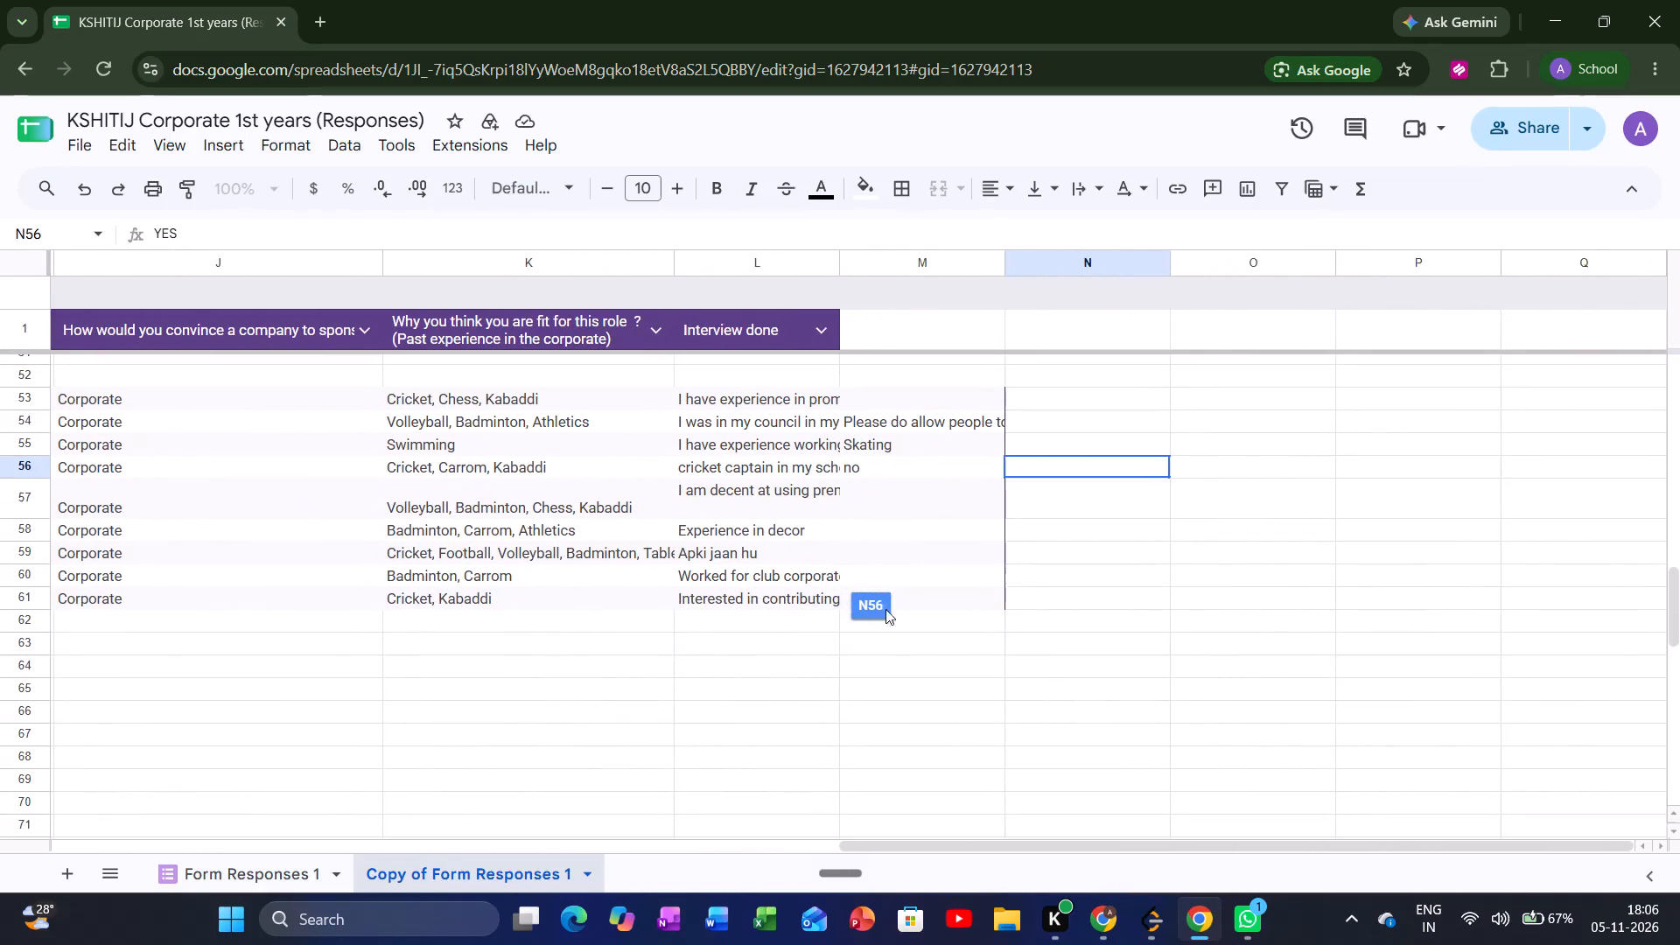
click(1103, 599)
scroll(1103, 599, right, 8)
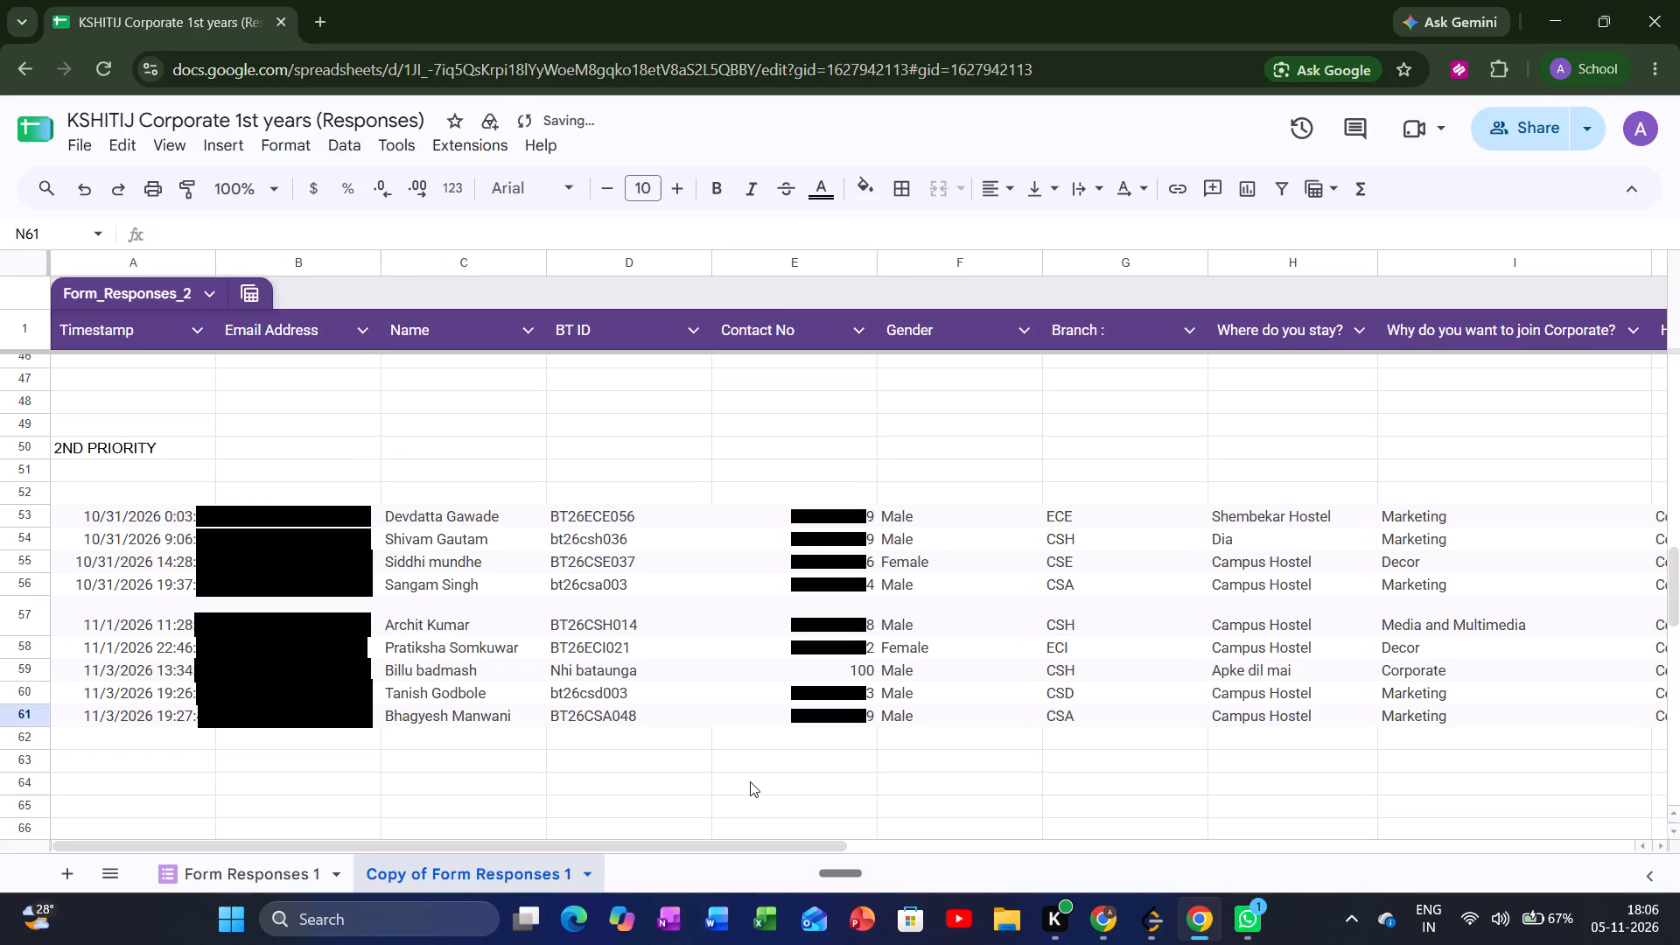
scroll(750, 781, left, 5)
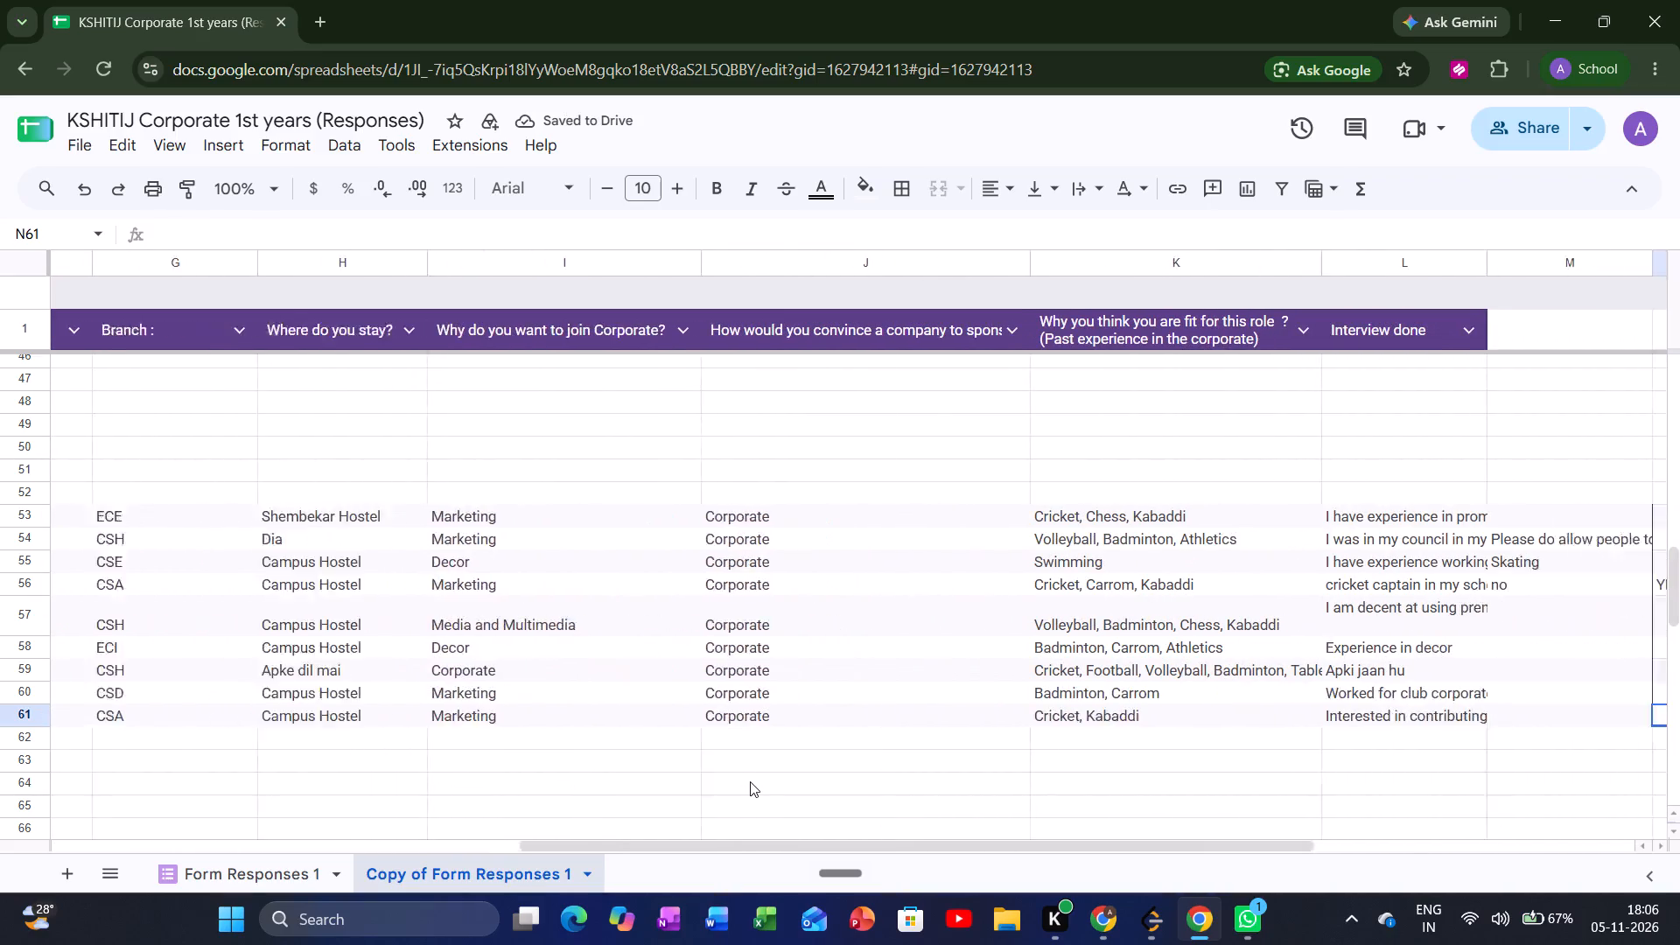
scroll(750, 781, left, 1)
text(NO)
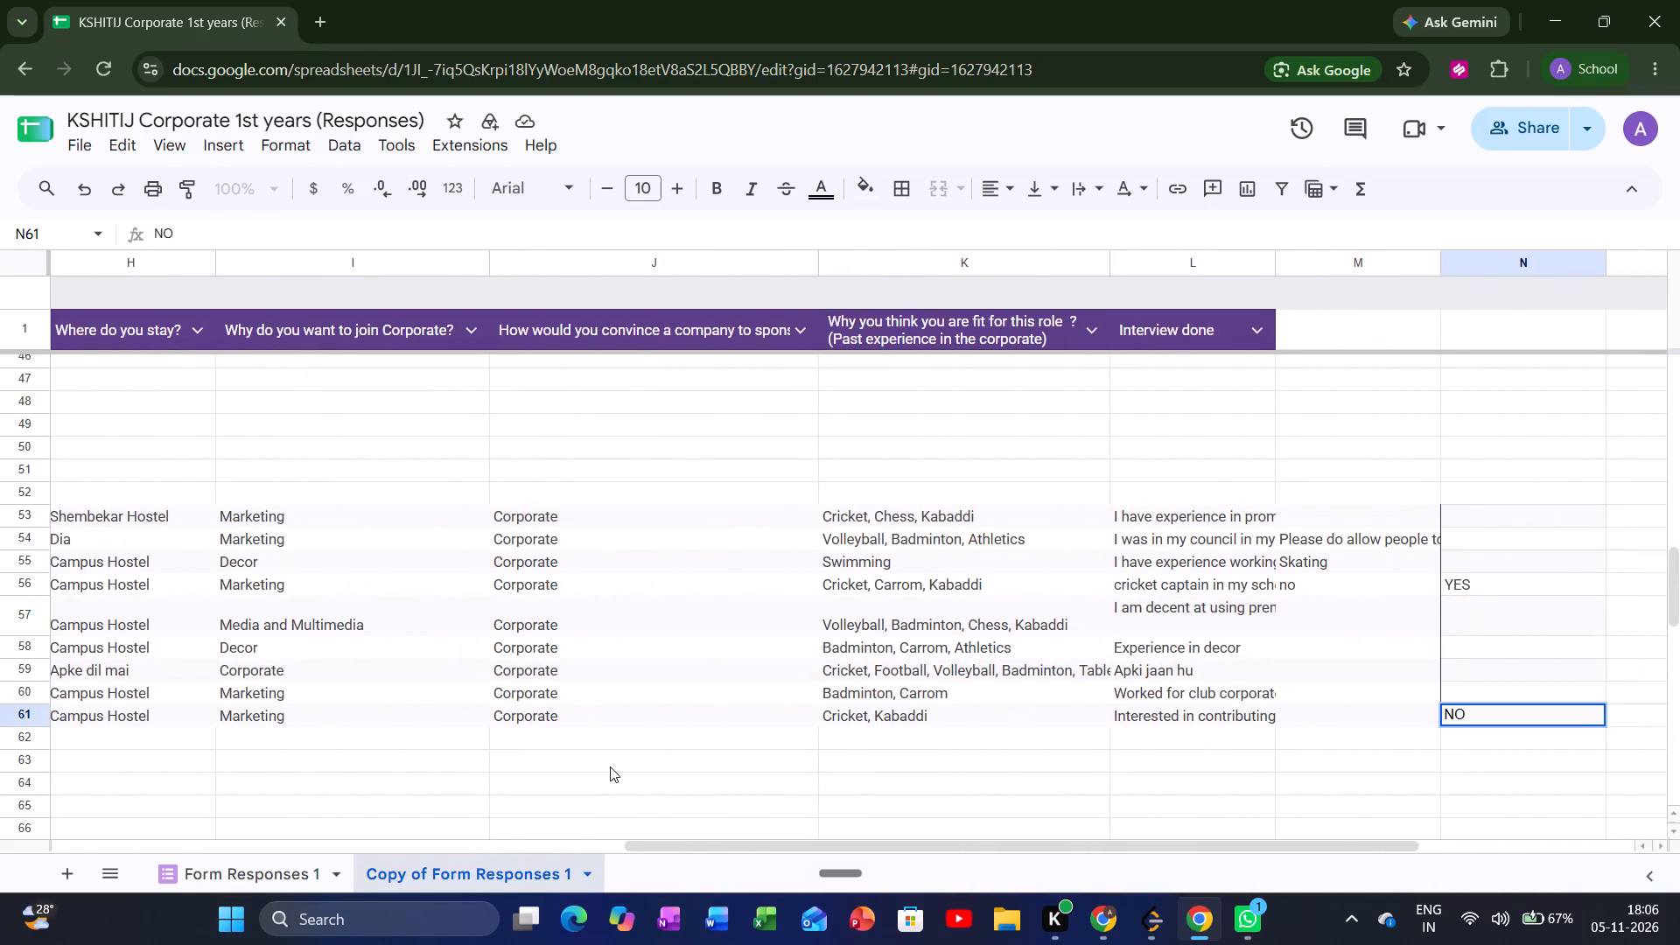
scroll(595, 759, right, 5)
scroll(595, 759, left, 1)
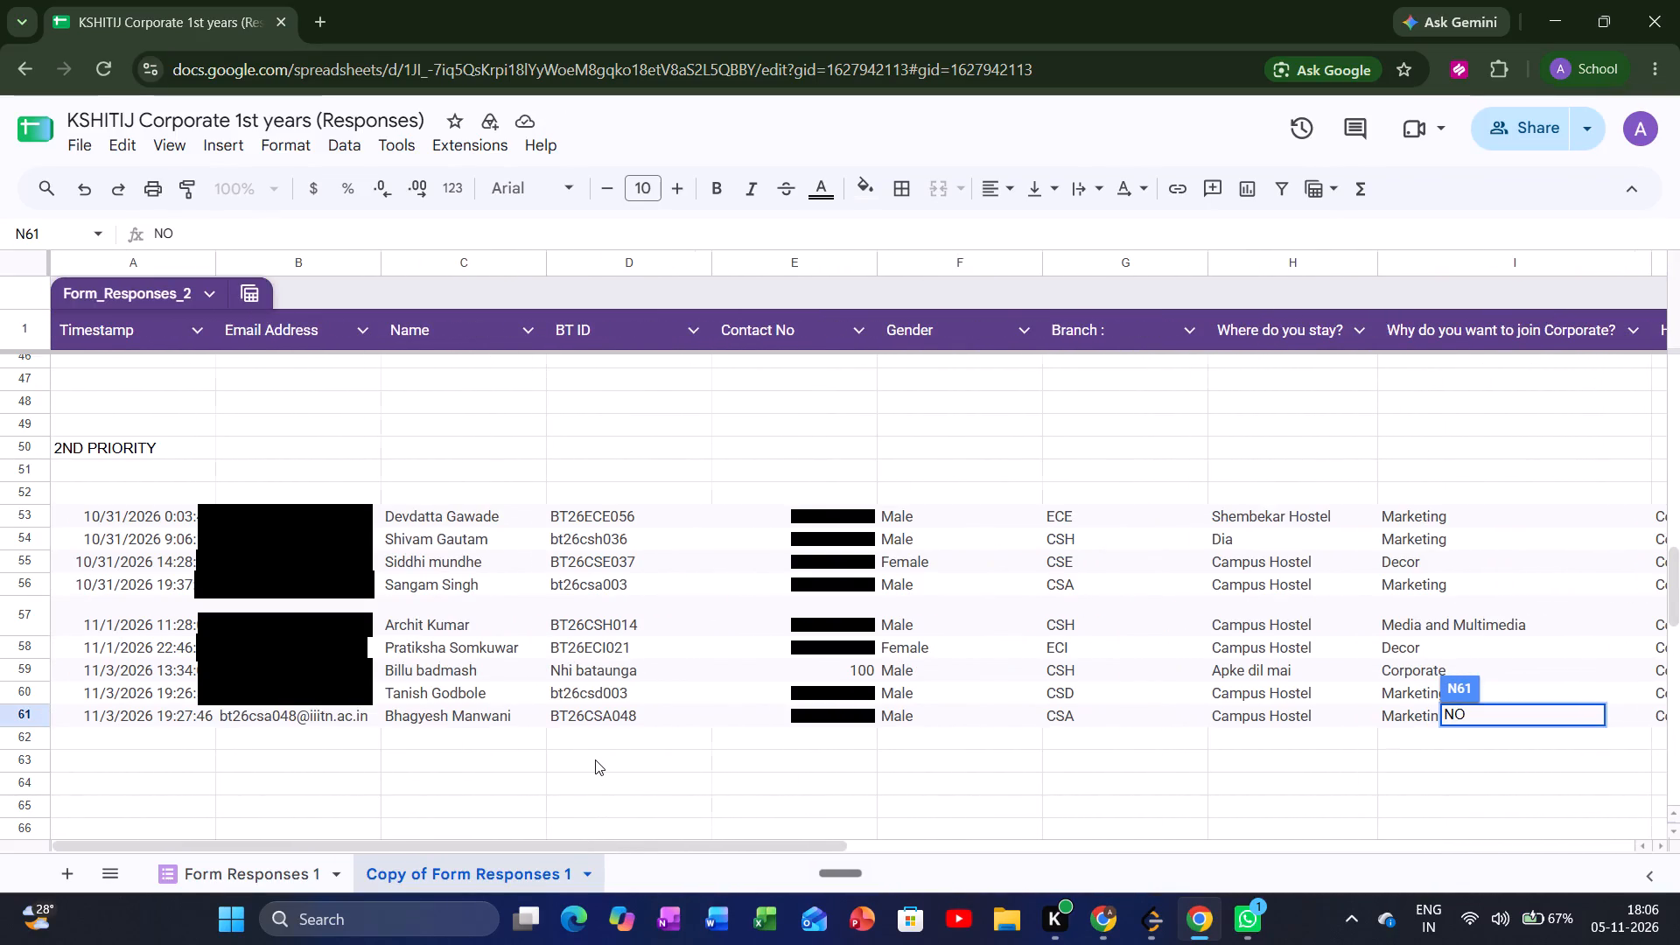
scroll(595, 759, left, 3)
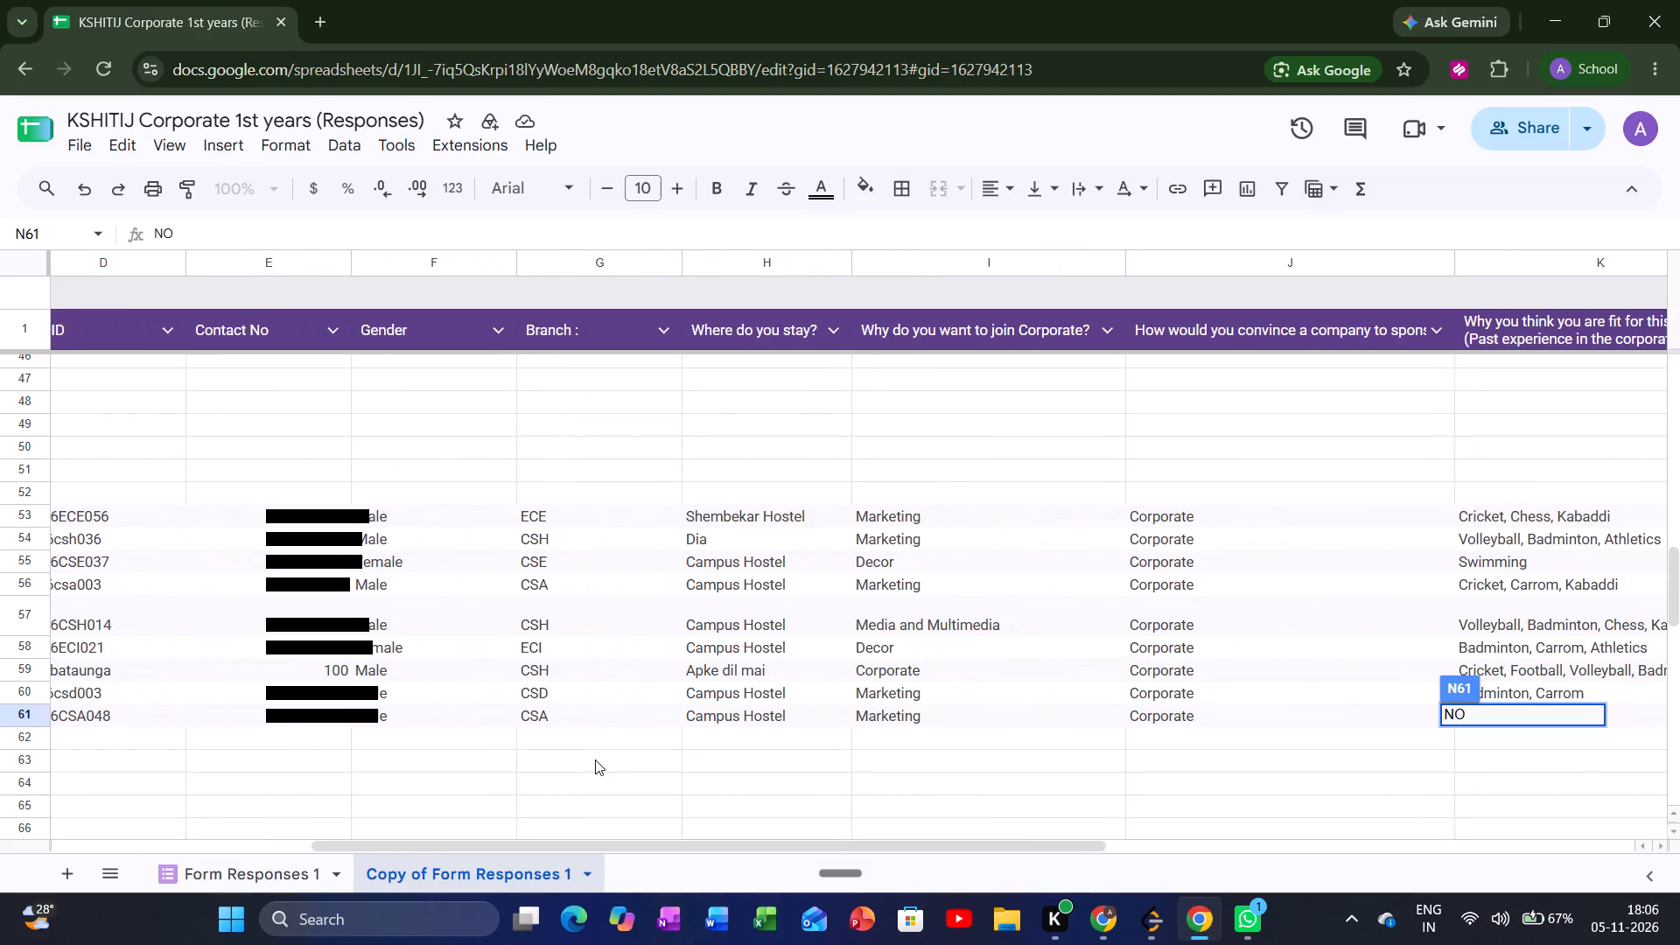
scroll(621, 668, left, 3)
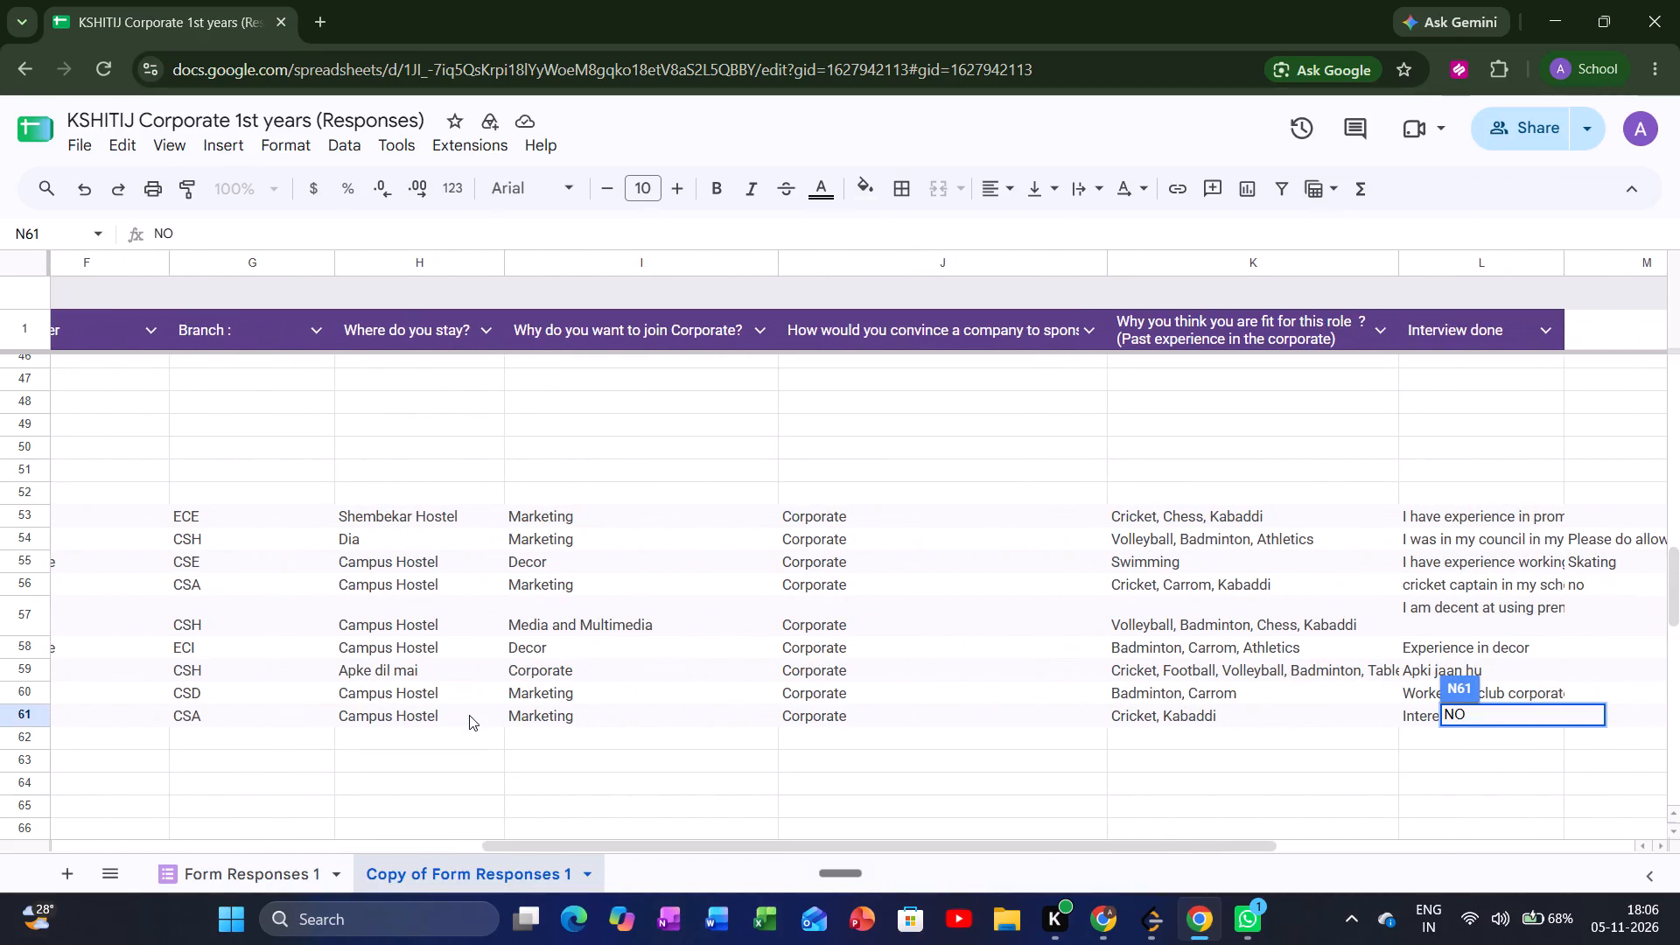
click(127, 663)
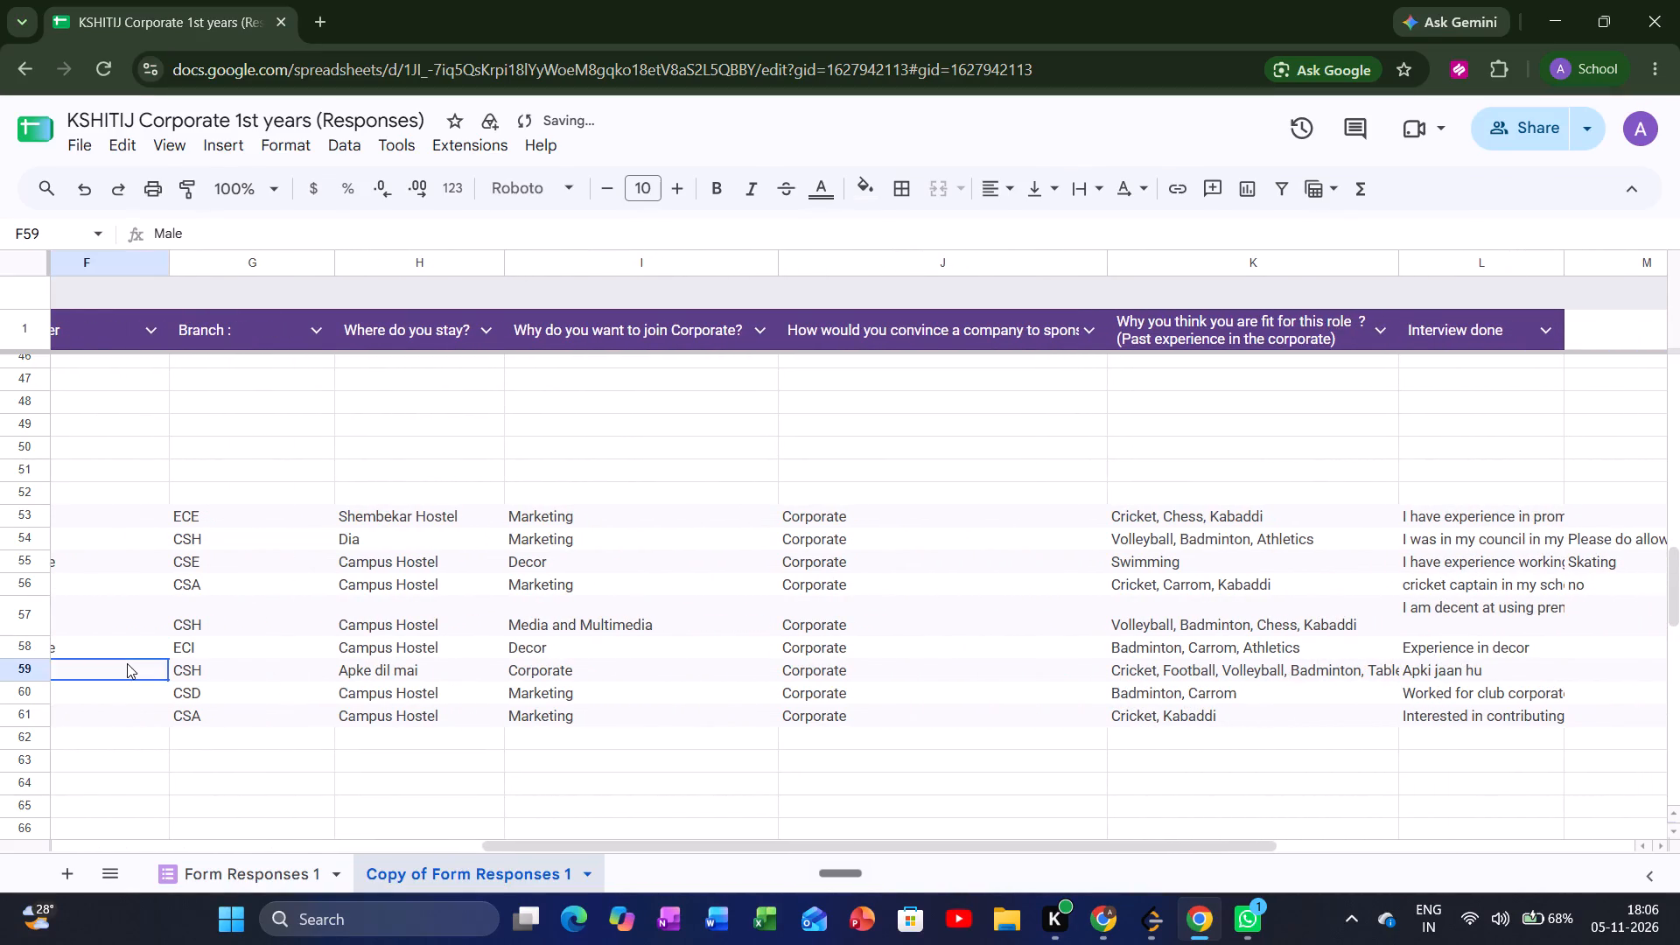
Clear the contents of all of row 59, the placeholder entry in the 2ND PRIORITY list.
scroll(127, 663, right, 7)
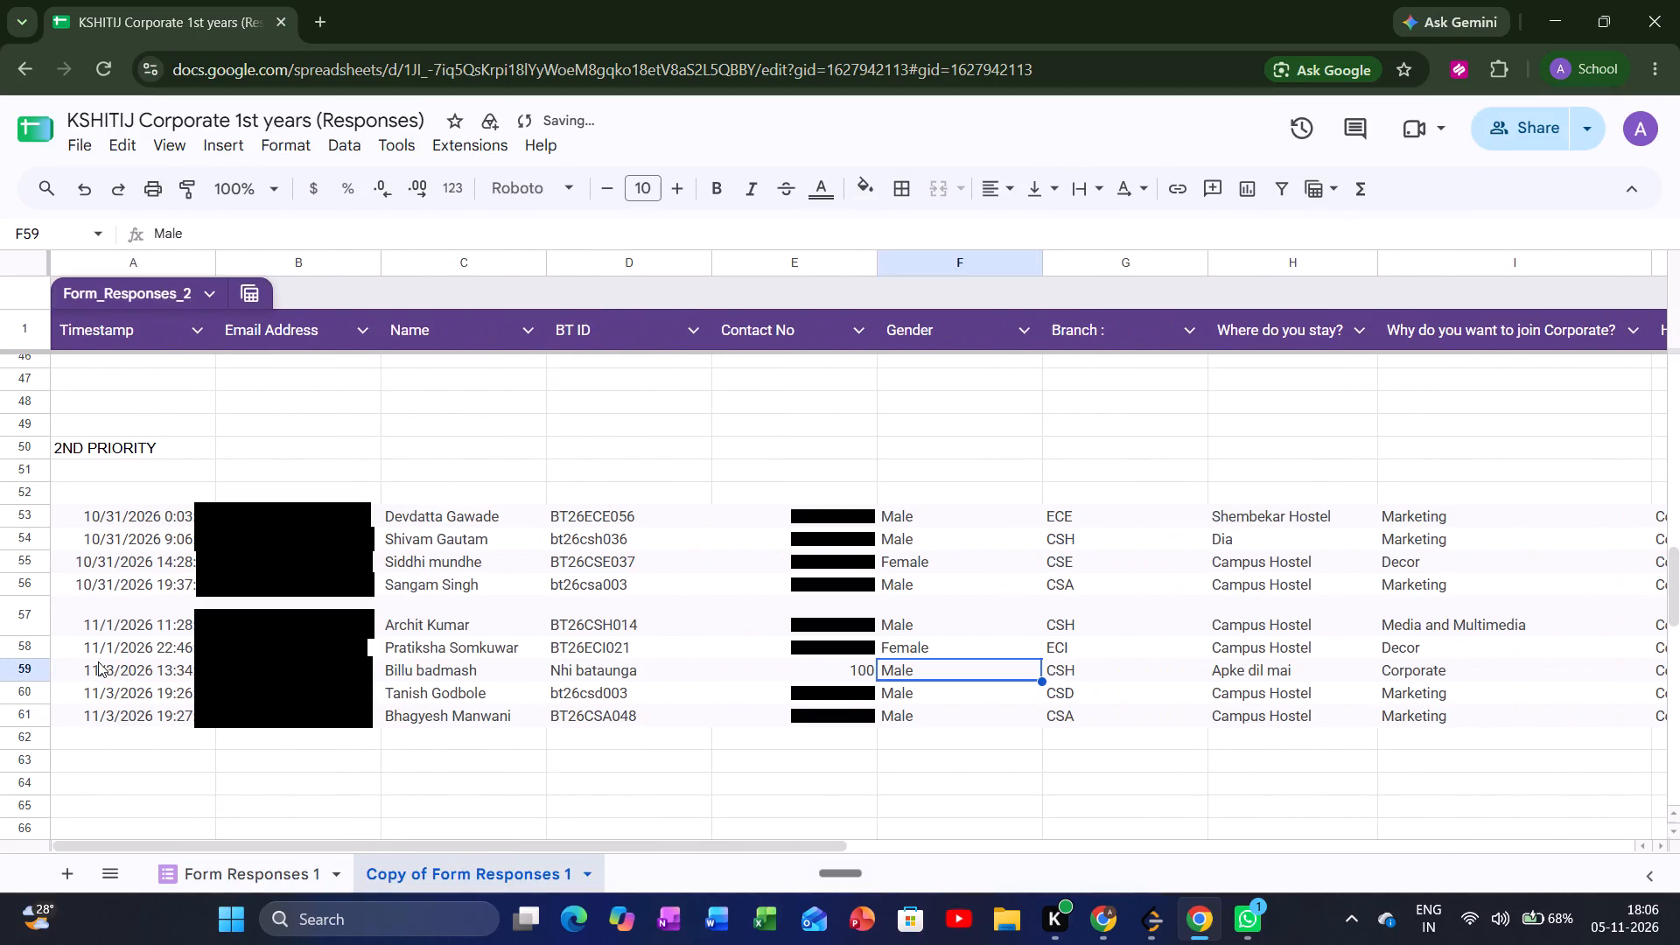
click(33, 668)
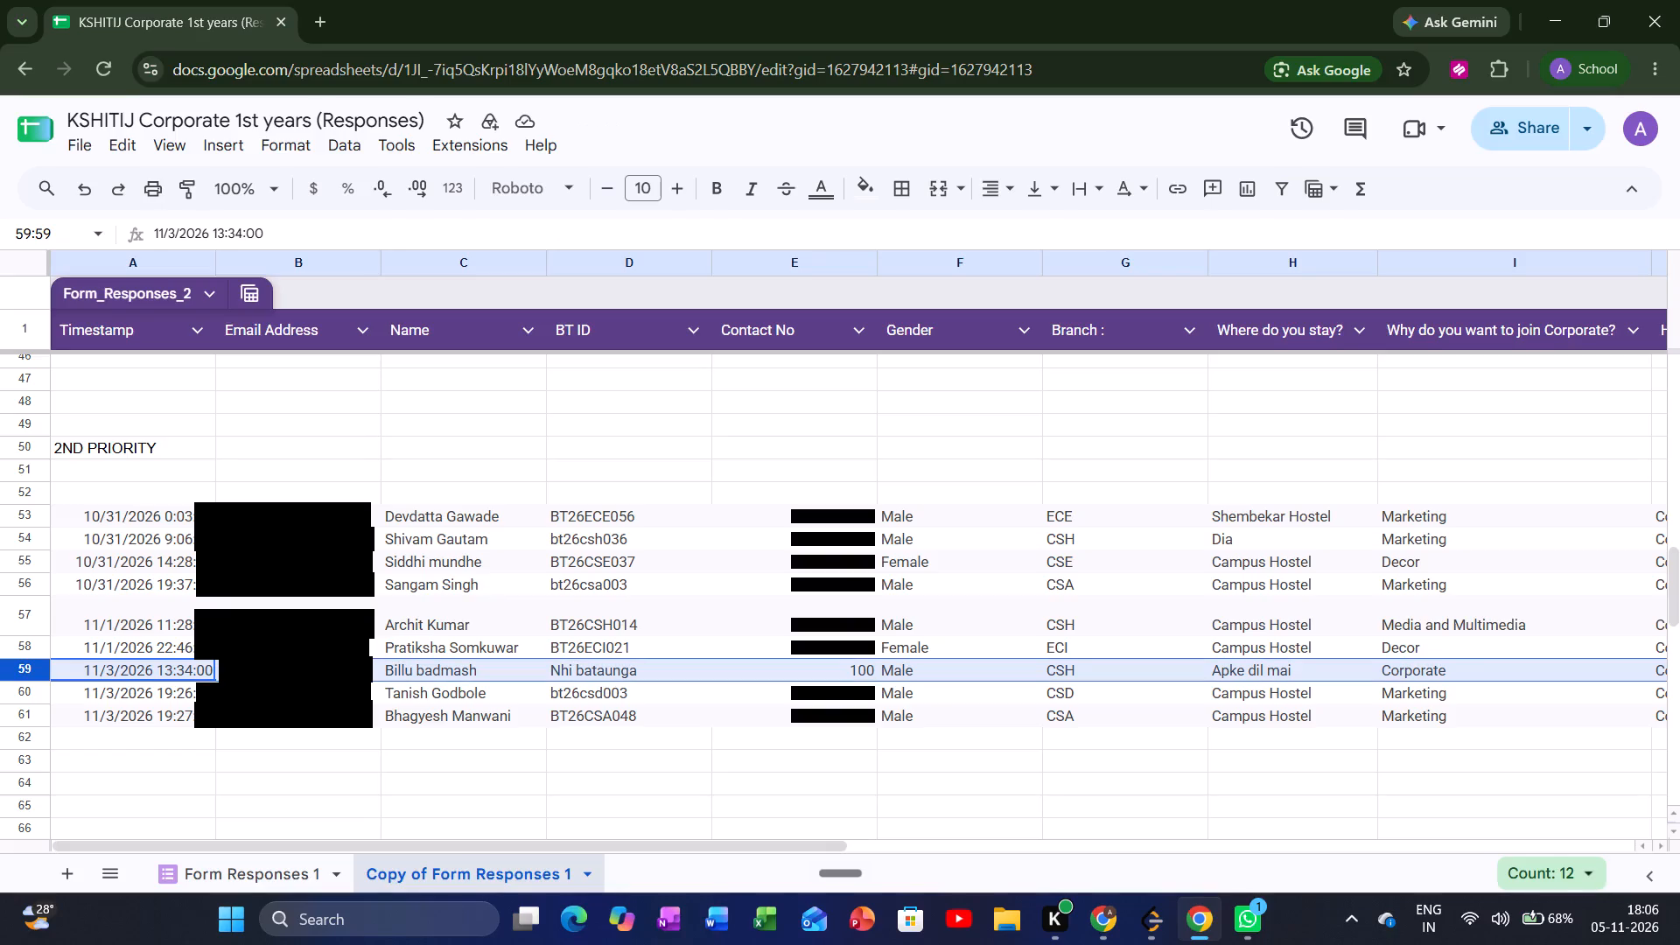
key(BackSpace)
click(53, 696)
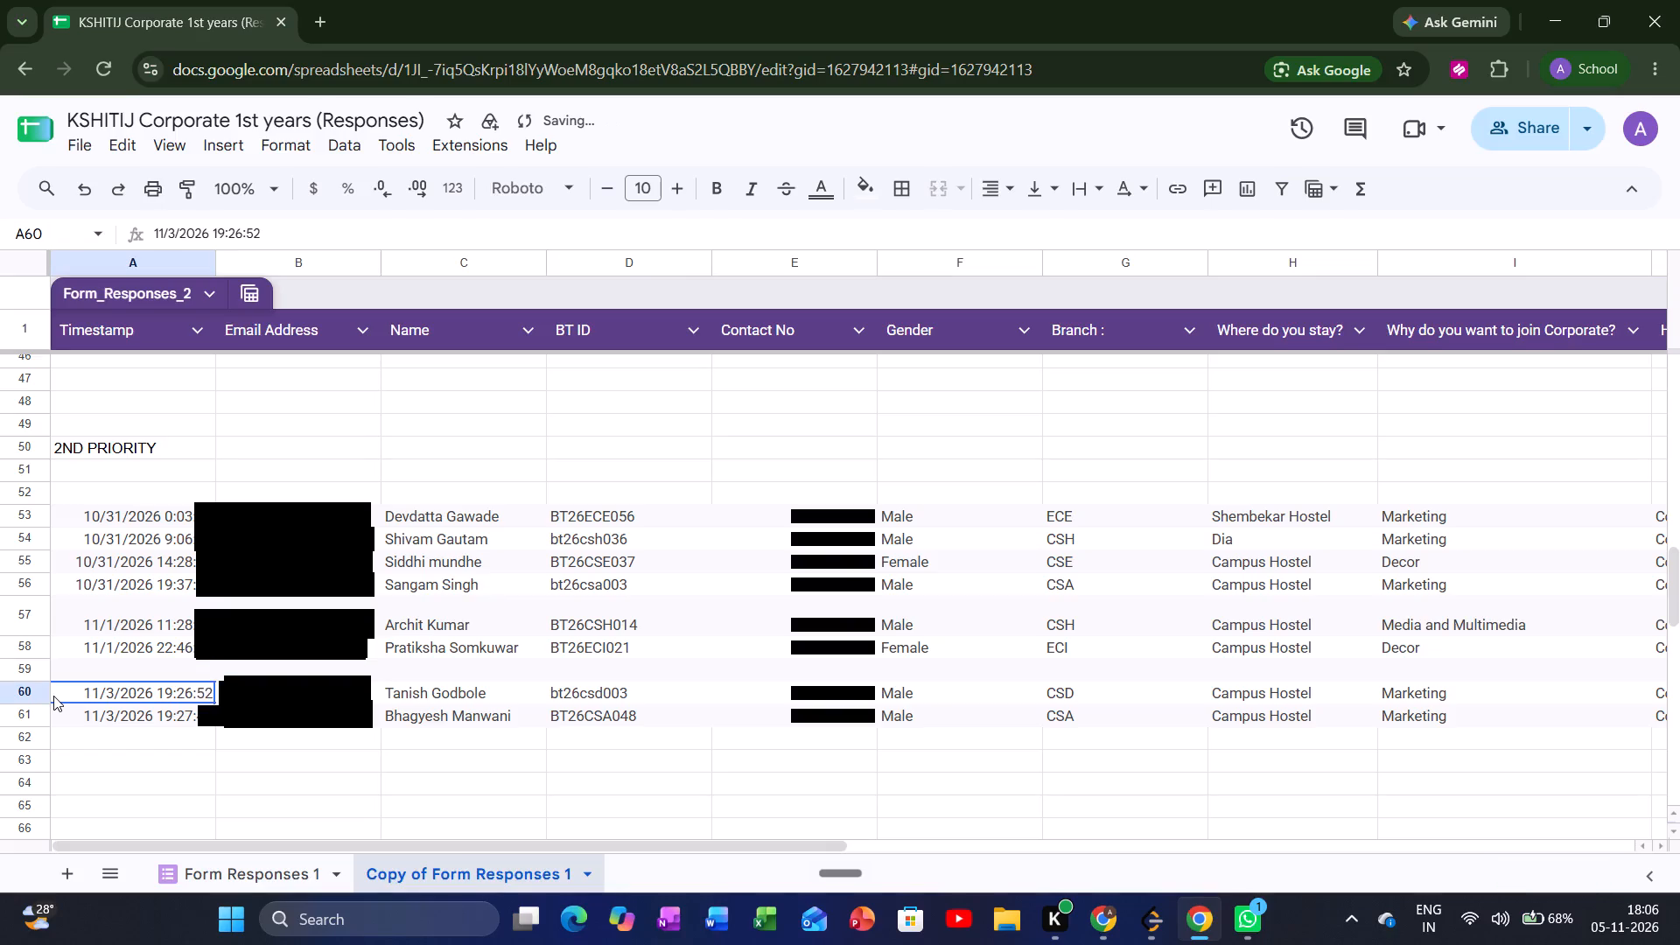
Look over the applicant entries in rows 56 to 60 of the 2ND PRIORITY list.
scroll(422, 692, left, 1)
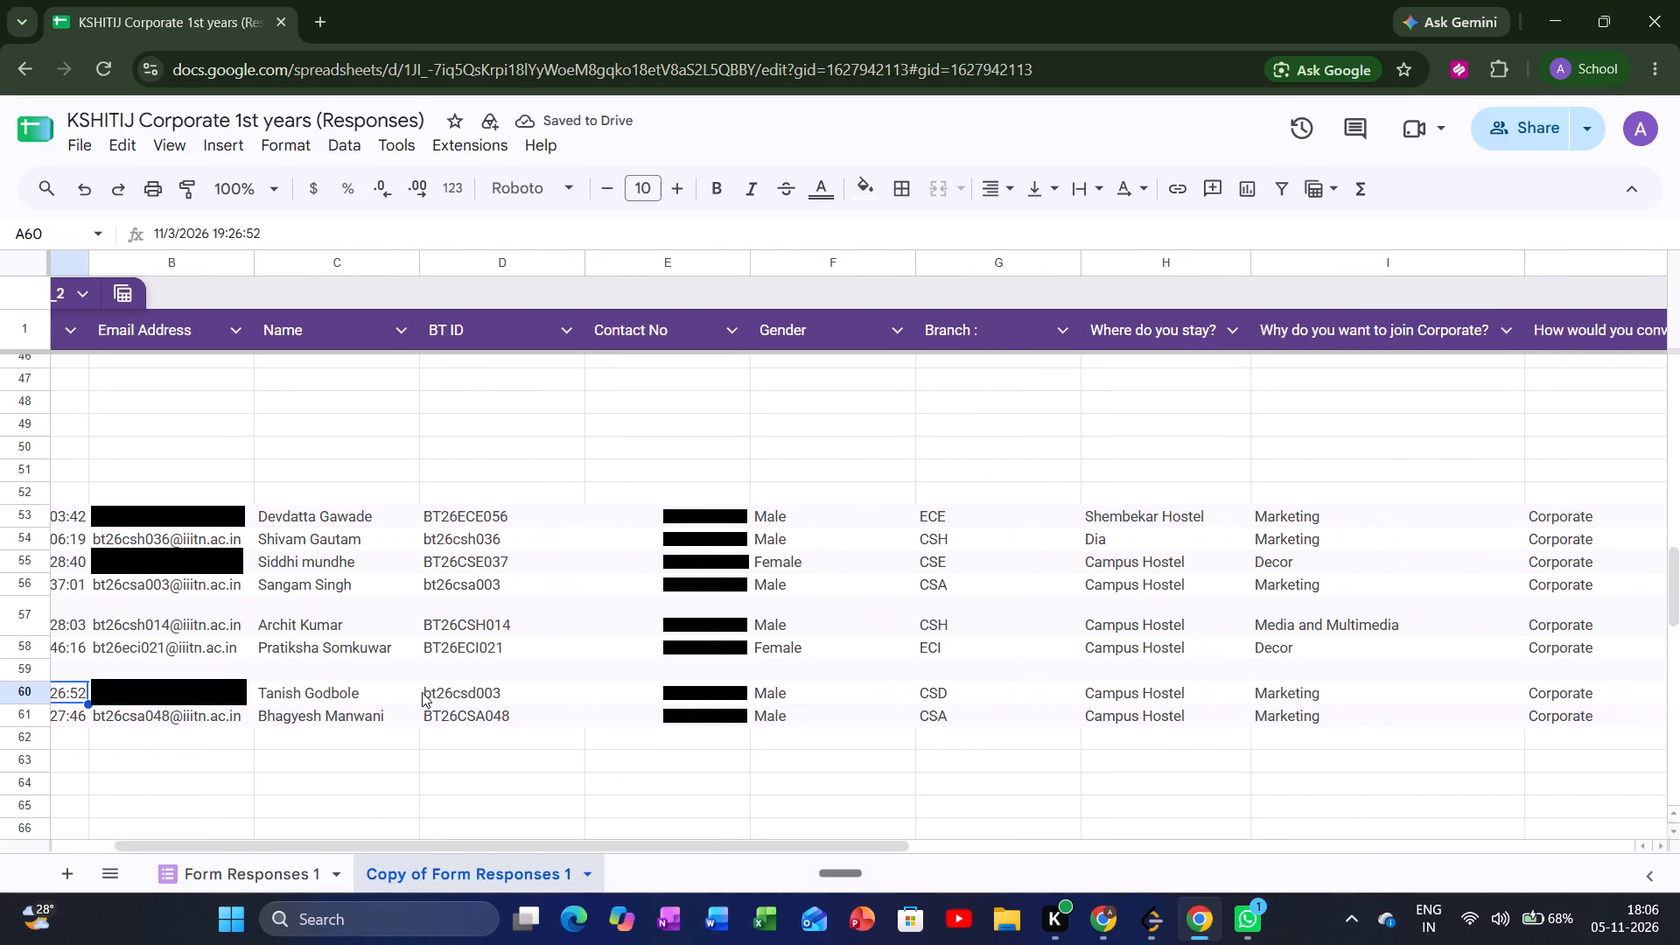
click(197, 628)
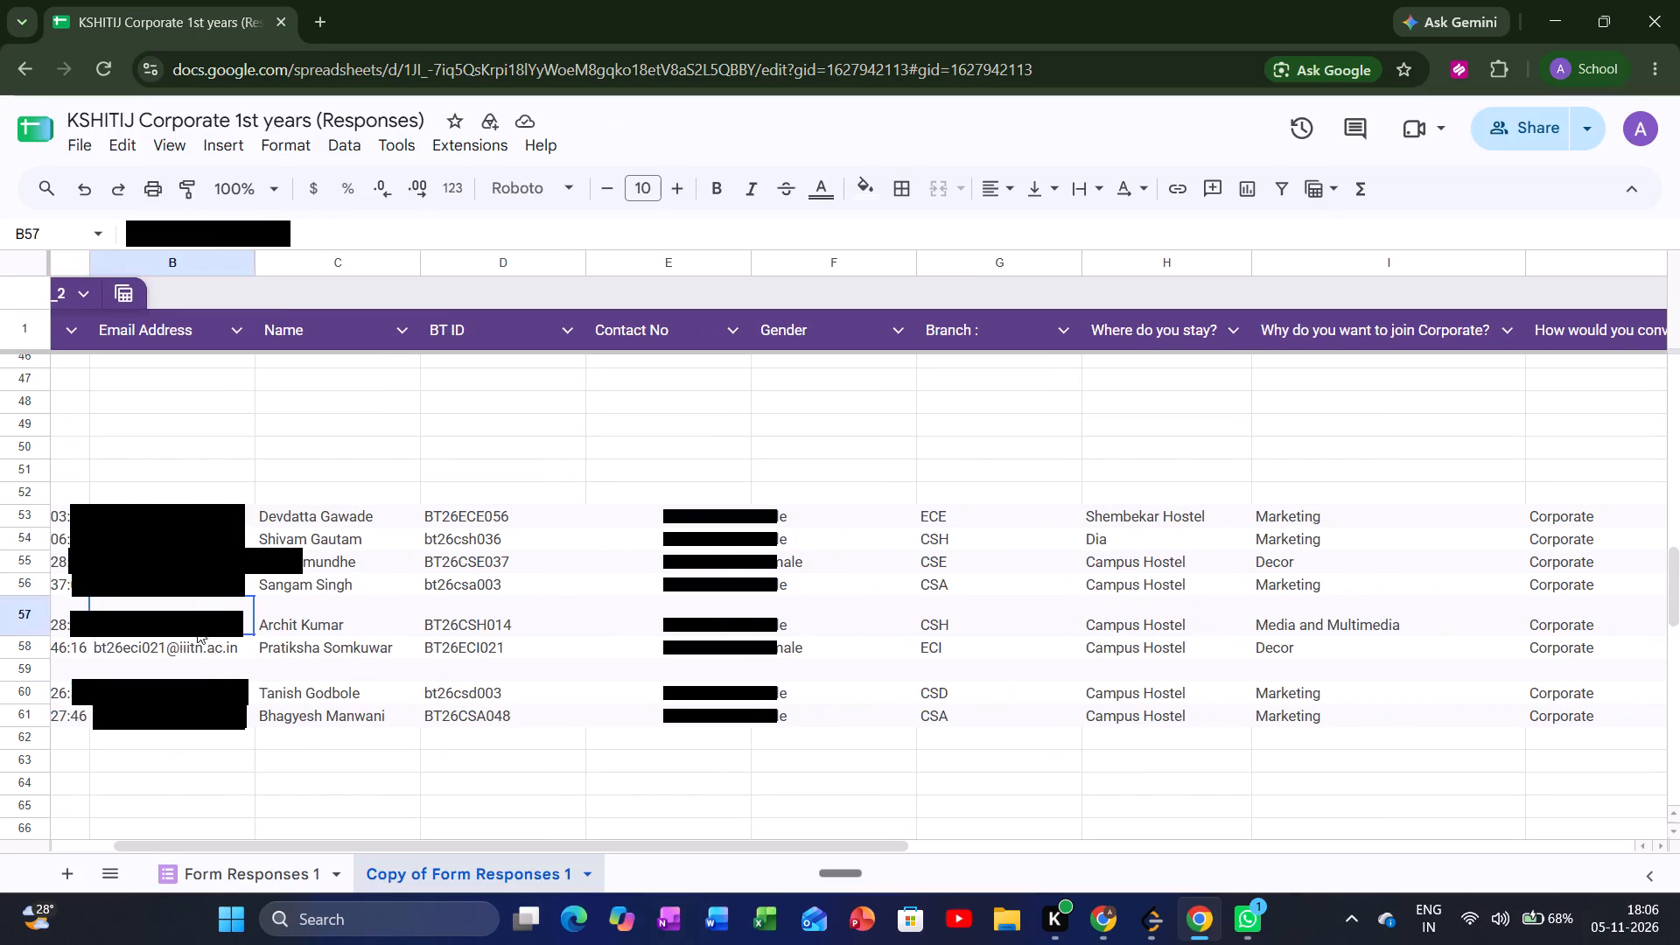
scroll(197, 628, right, 4)
click(116, 622)
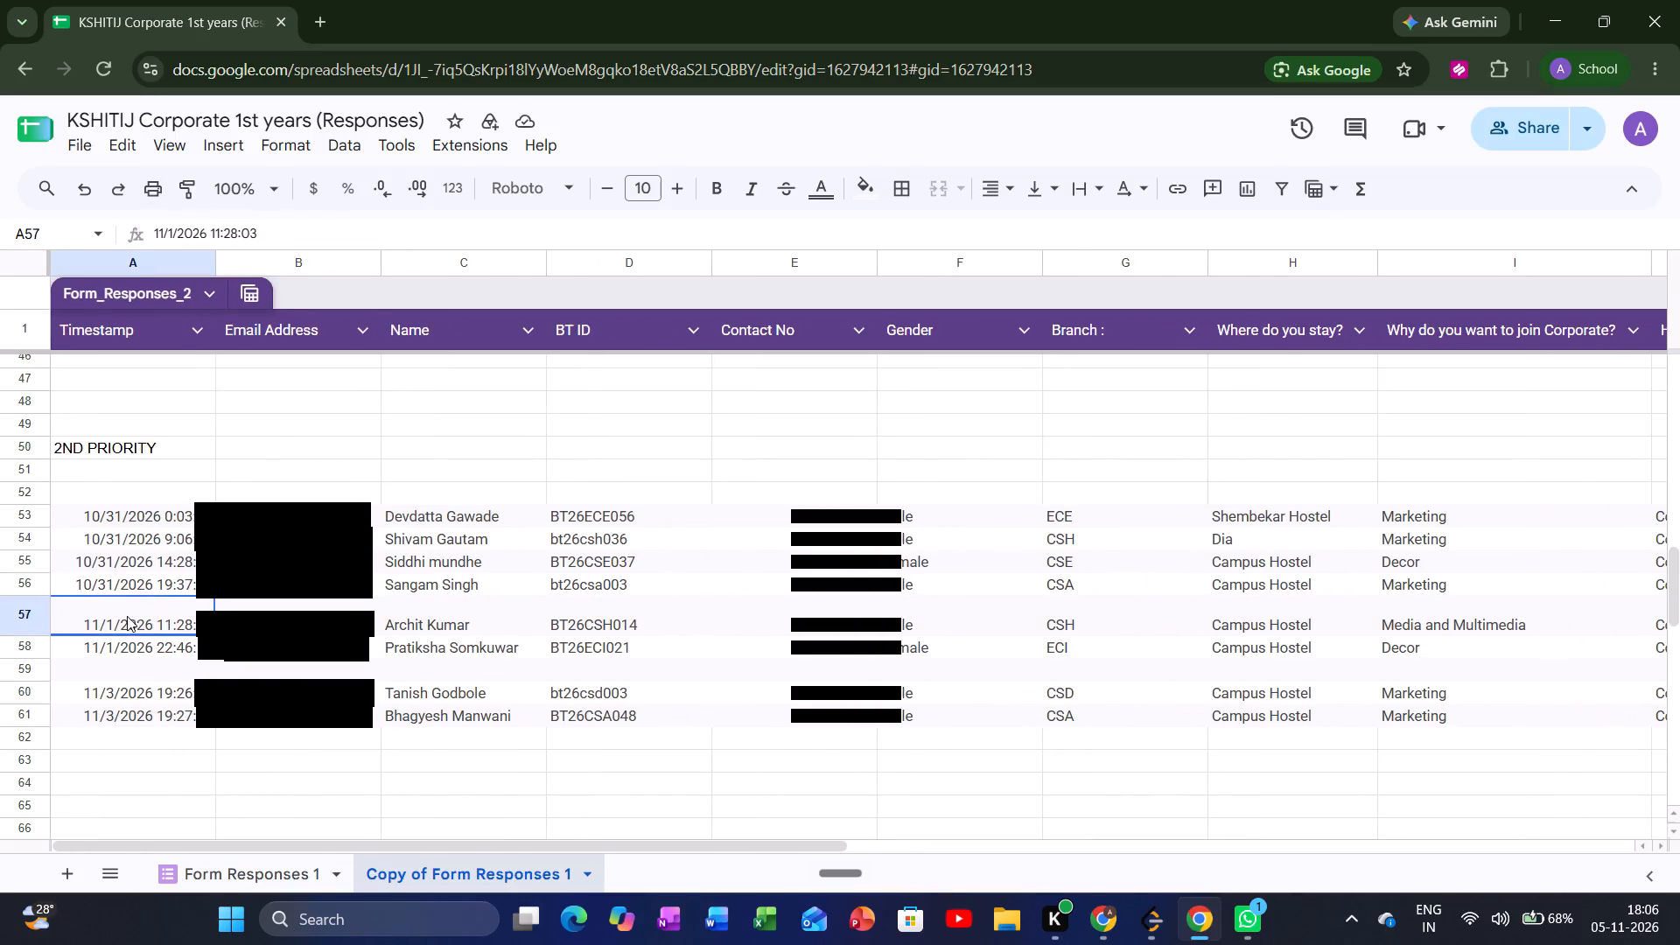
click(160, 575)
click(425, 645)
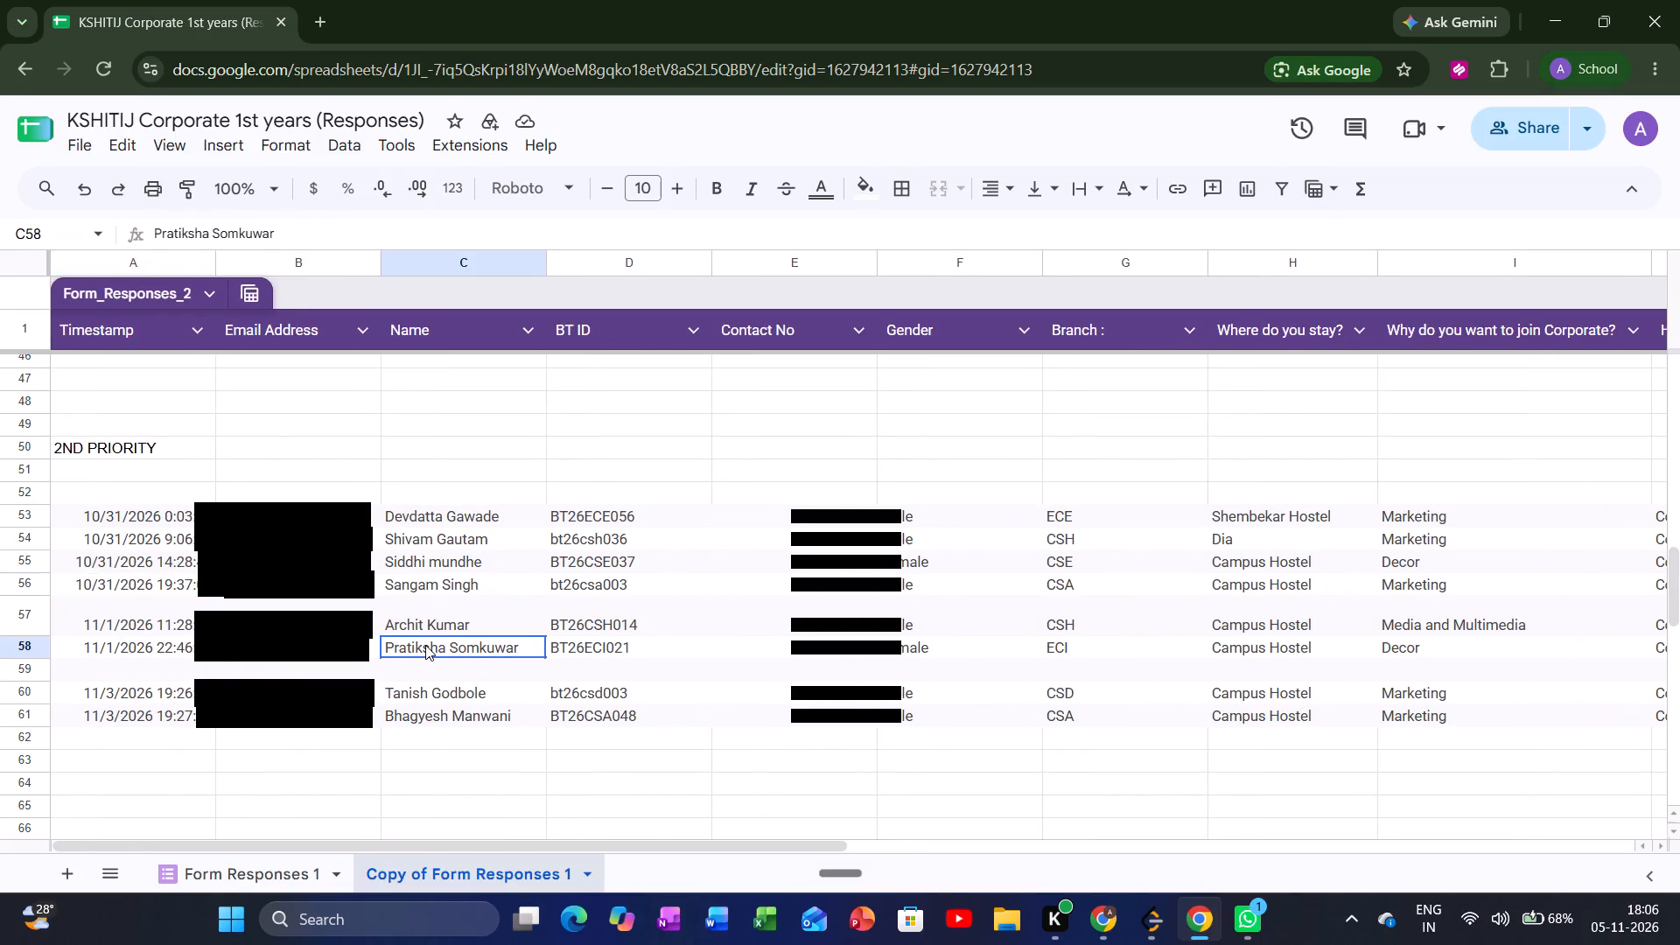
scroll(425, 645, left, 1)
Review the row 56 applicant's entry from the name across to column N and back to the timestamp.
click(382, 578)
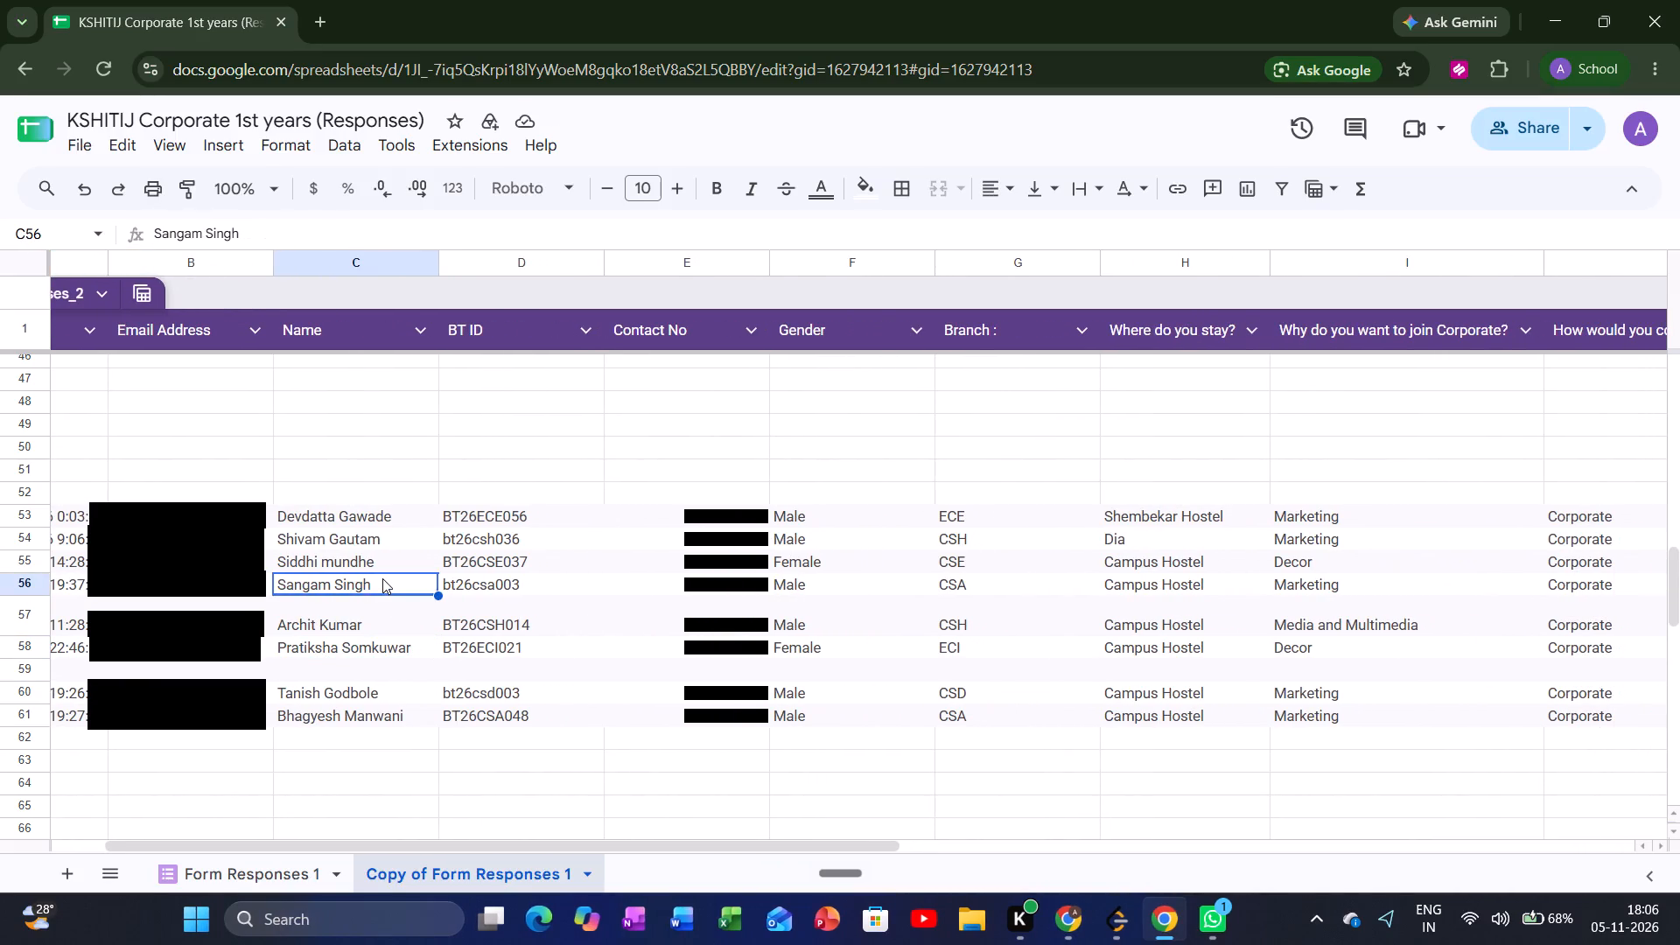
key(Right)
key(Right)
key(Right)
key(Right)
key(Right)
key(Right)
key(Right)
key(Right)
key(Right)
key(Right)
key(Right)
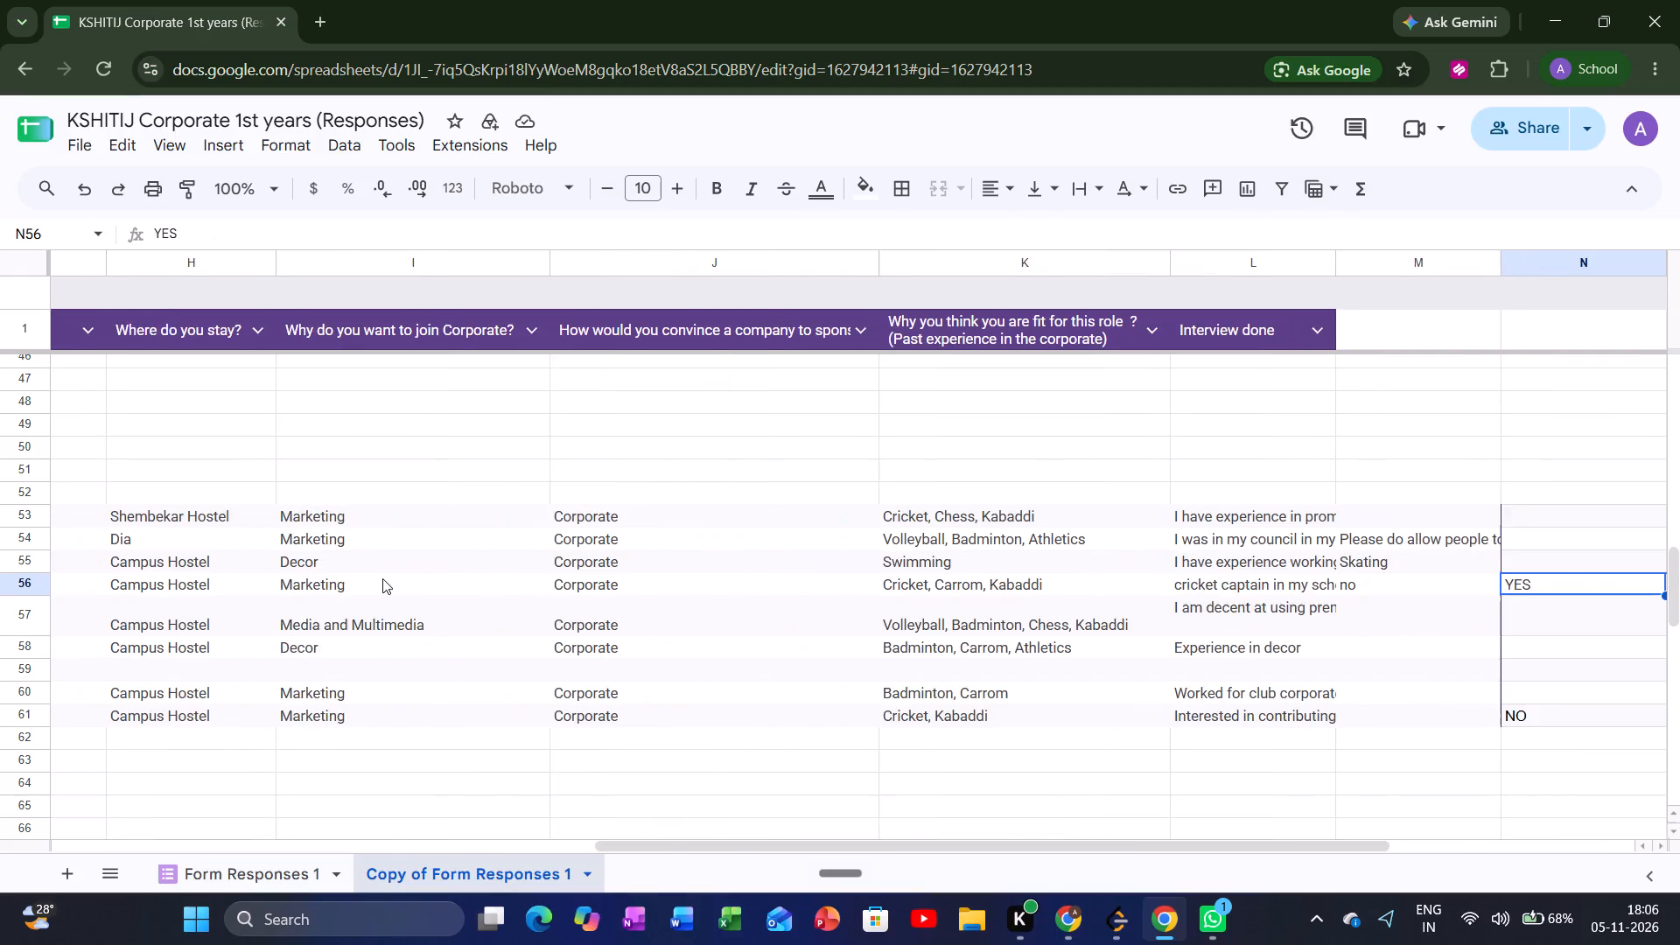
key(Right)
key(Left)
key(Left)
key(Left)
key(Left)
key(Left)
key(Left)
key(Left)
key(Left)
key(Left)
key(Left)
key(Left)
key(Left)
key(Left)
key(Left)
key(Left)
key(Left)
key(Left)
key(Left)
key(Left)
key(Left)
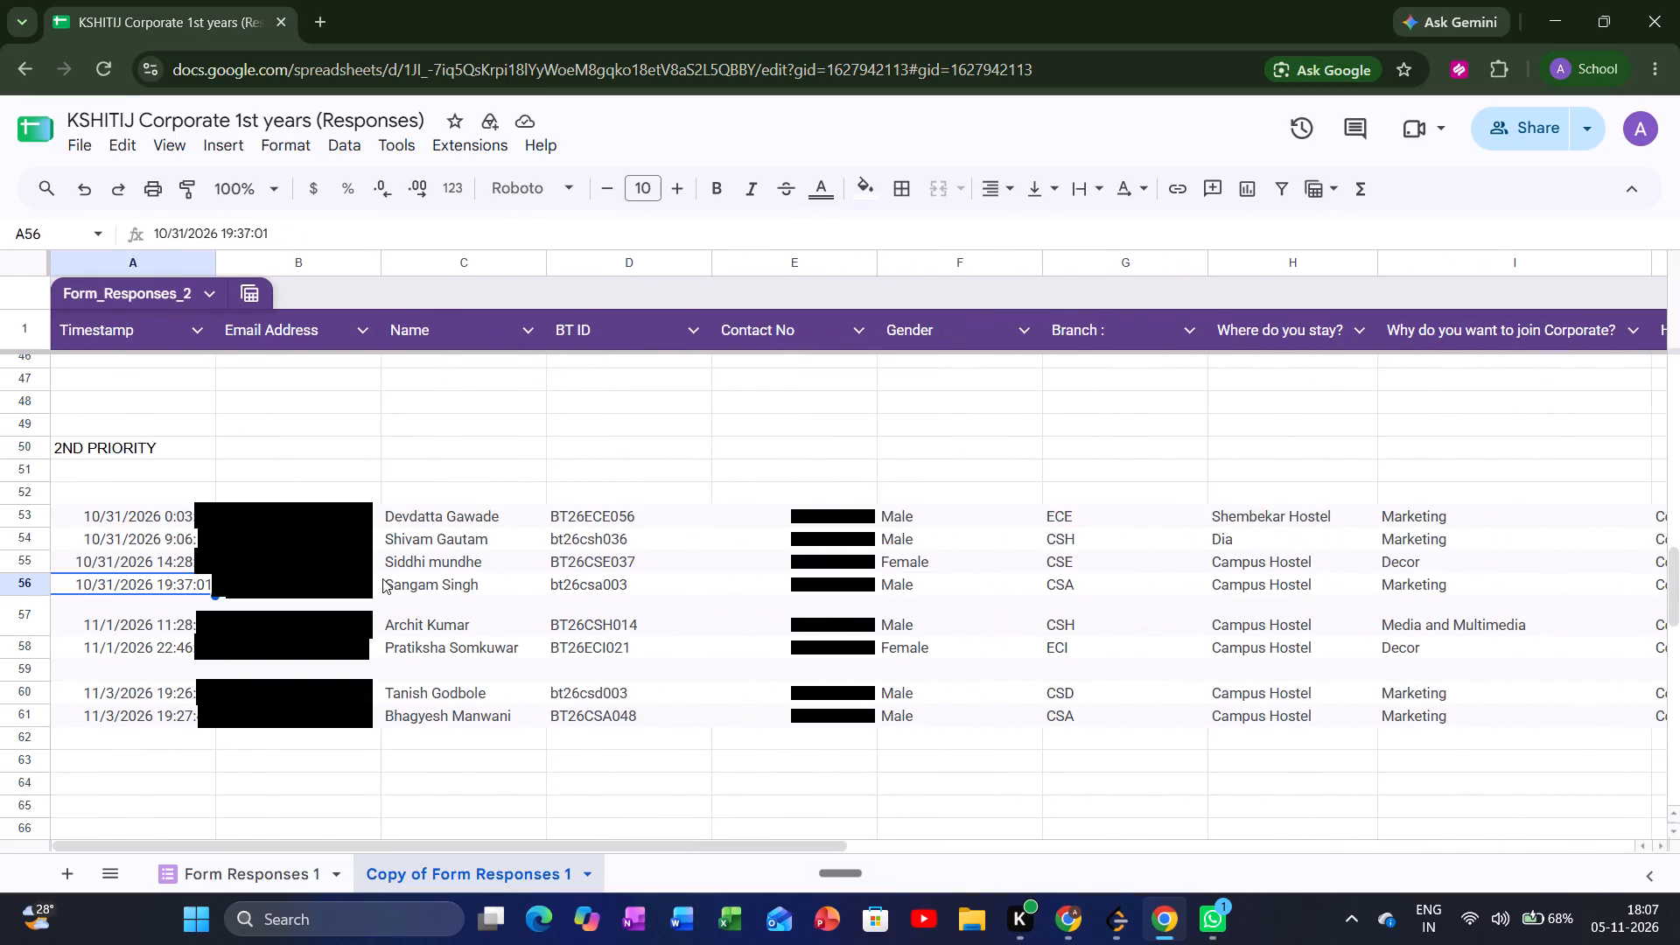
Check the row 55 applicant's details and follow the row across to their column N cell.
key(Up)
key(Right)
key(Right)
key(Right)
key(Right)
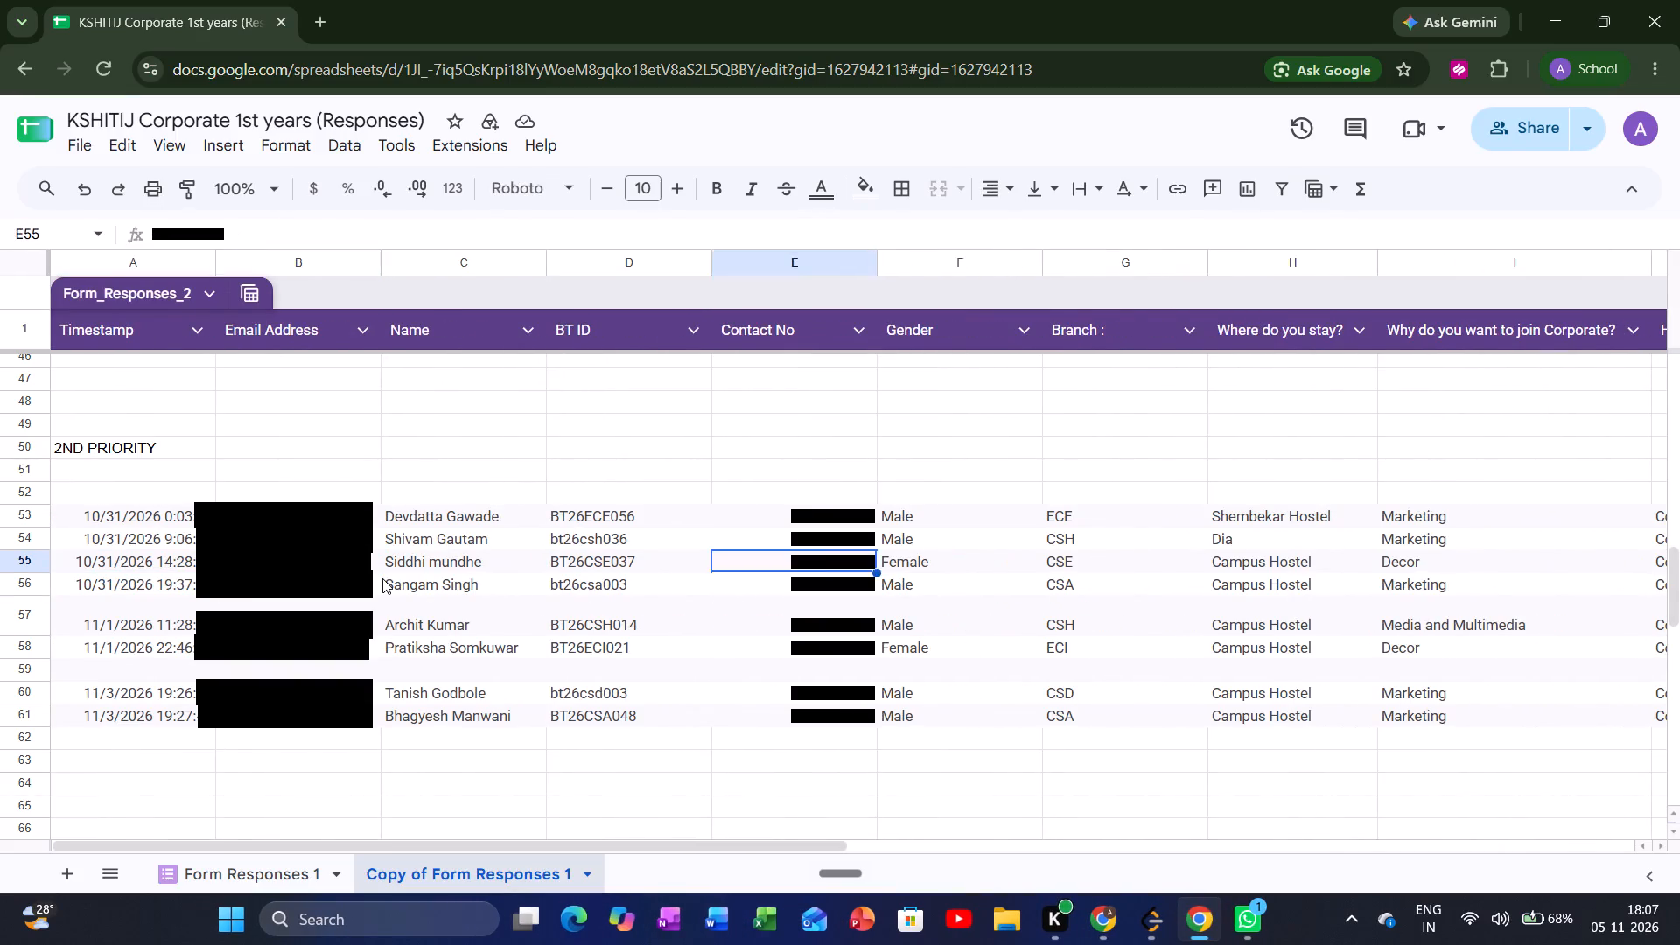
key(Right)
key(Left)
key(Left)
key(Left)
key(Right)
key(Right)
key(Right)
key(Right)
key(Right)
key(Right)
key(Right)
key(Right)
key(Right)
key(Right)
key(Right)
key(Right)
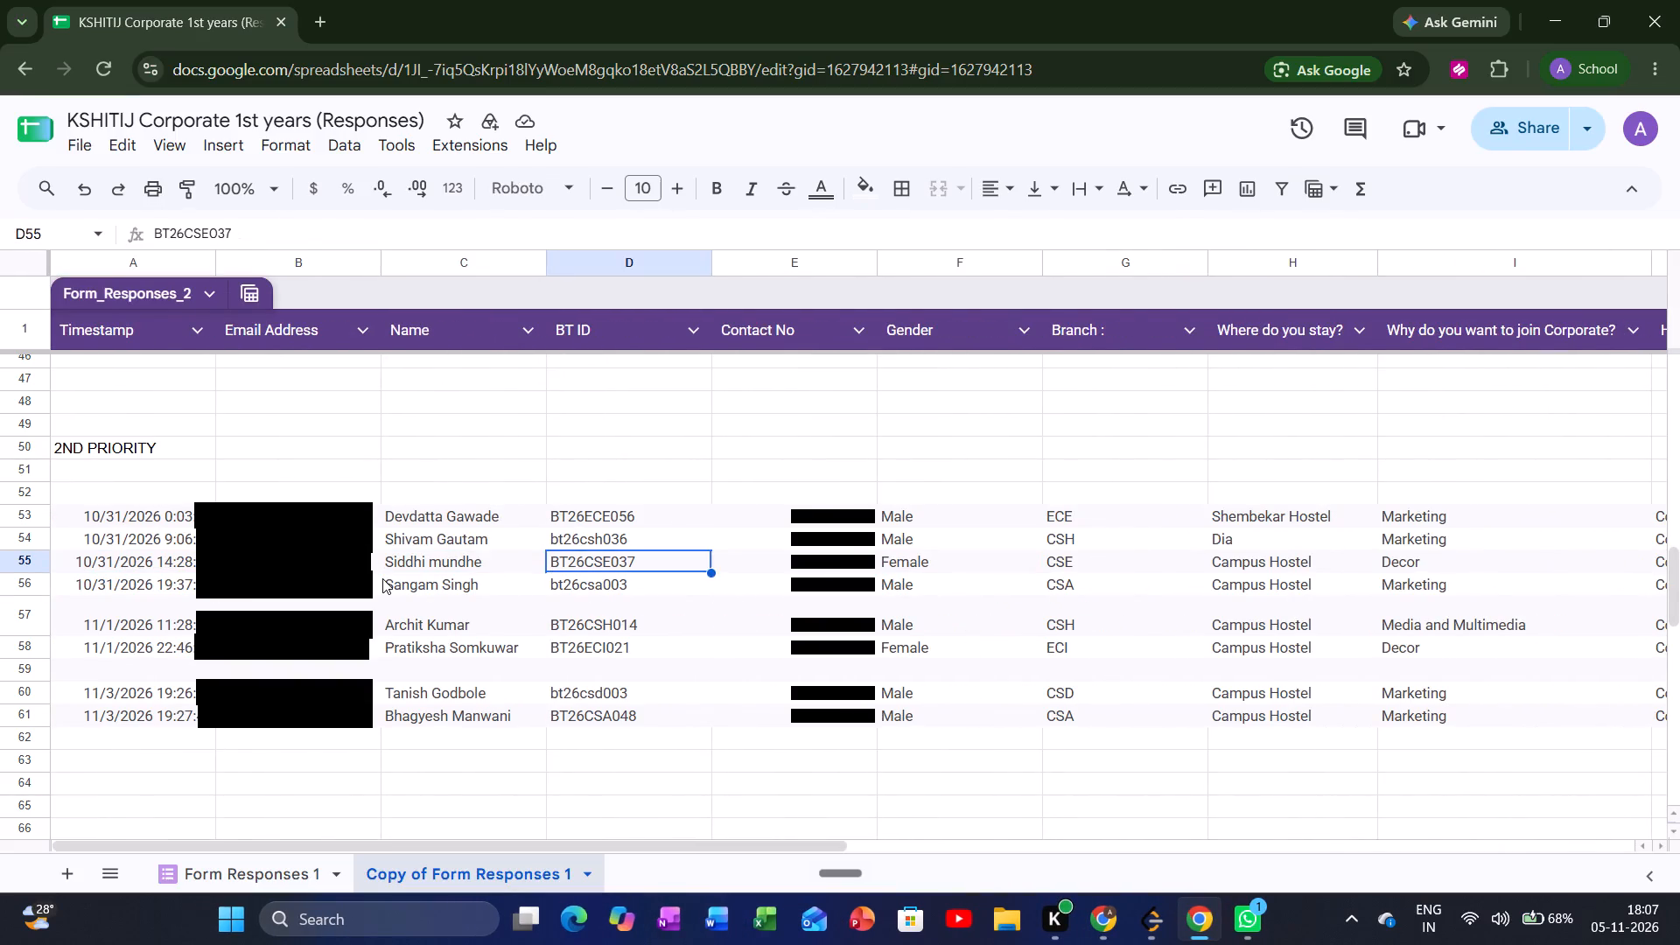
key(Left)
key(Left)
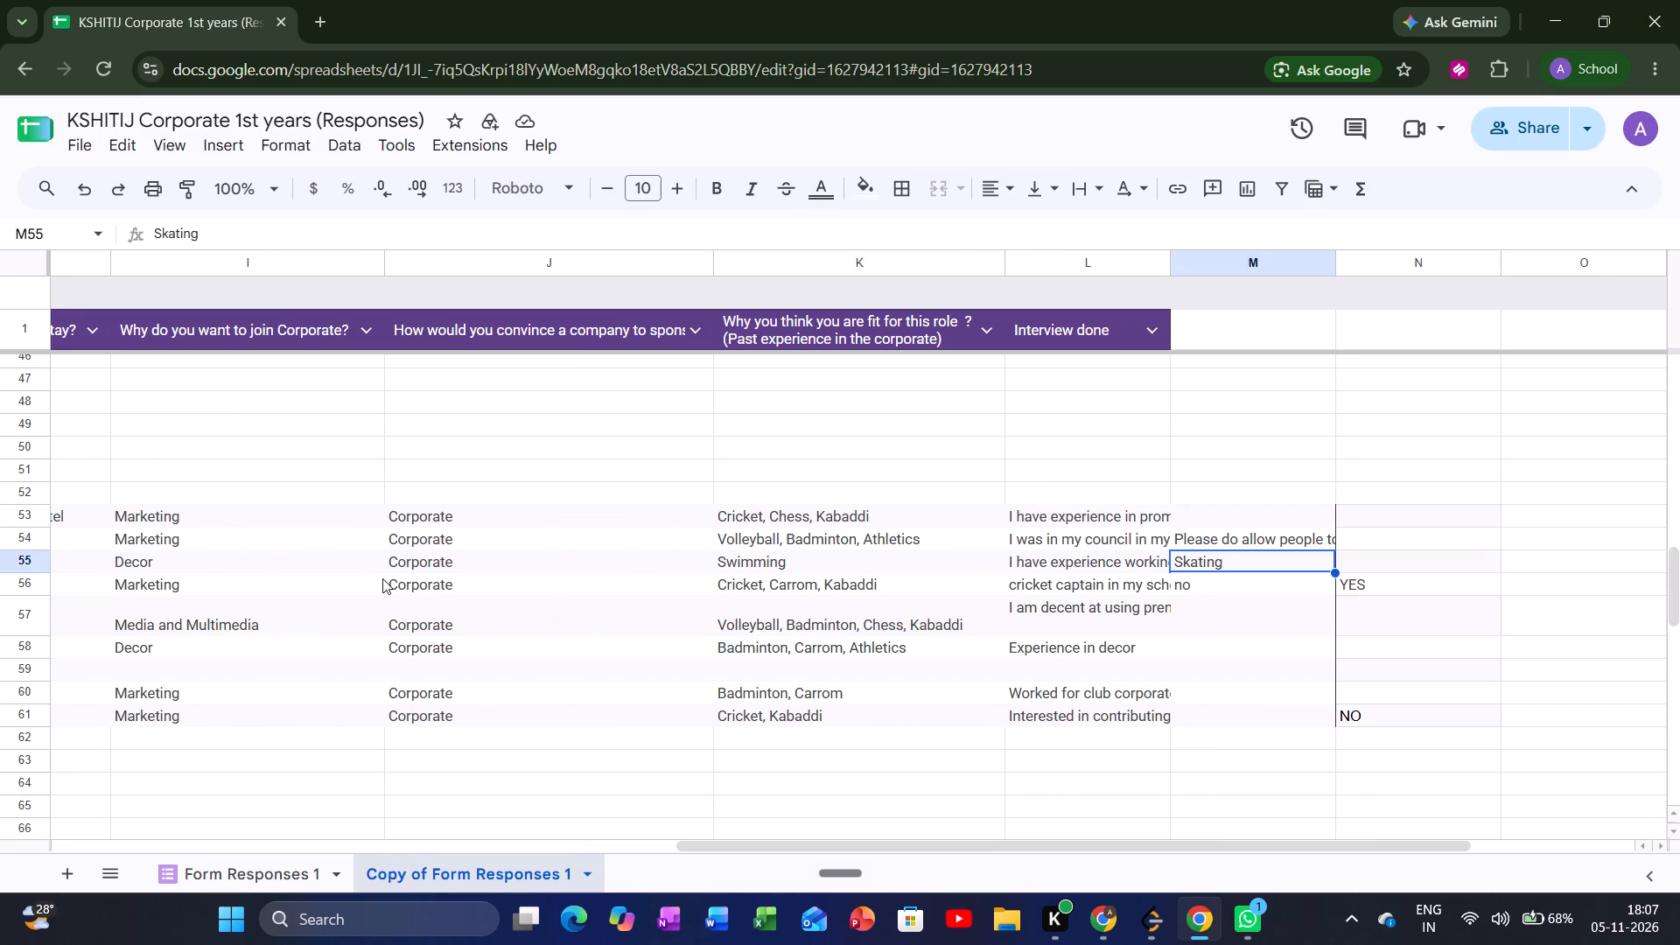
key(Right)
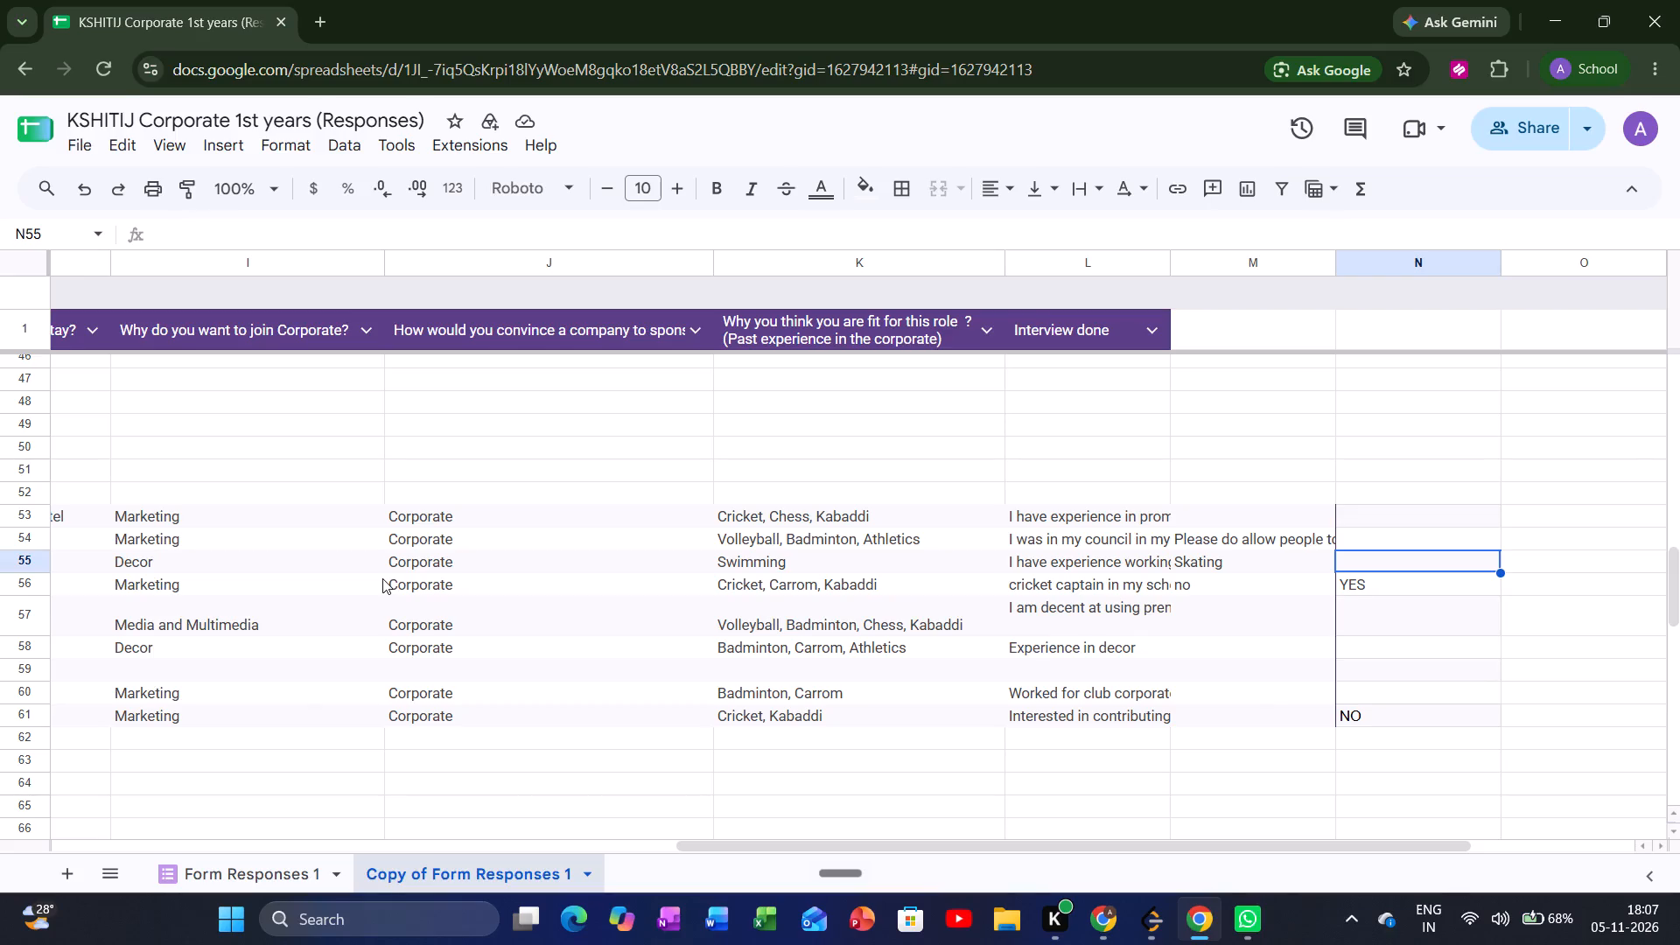
Check the row 60 applicant's entry in the 2ND PRIORITY list, from the name across to column N.
scroll(382, 578, right, 11)
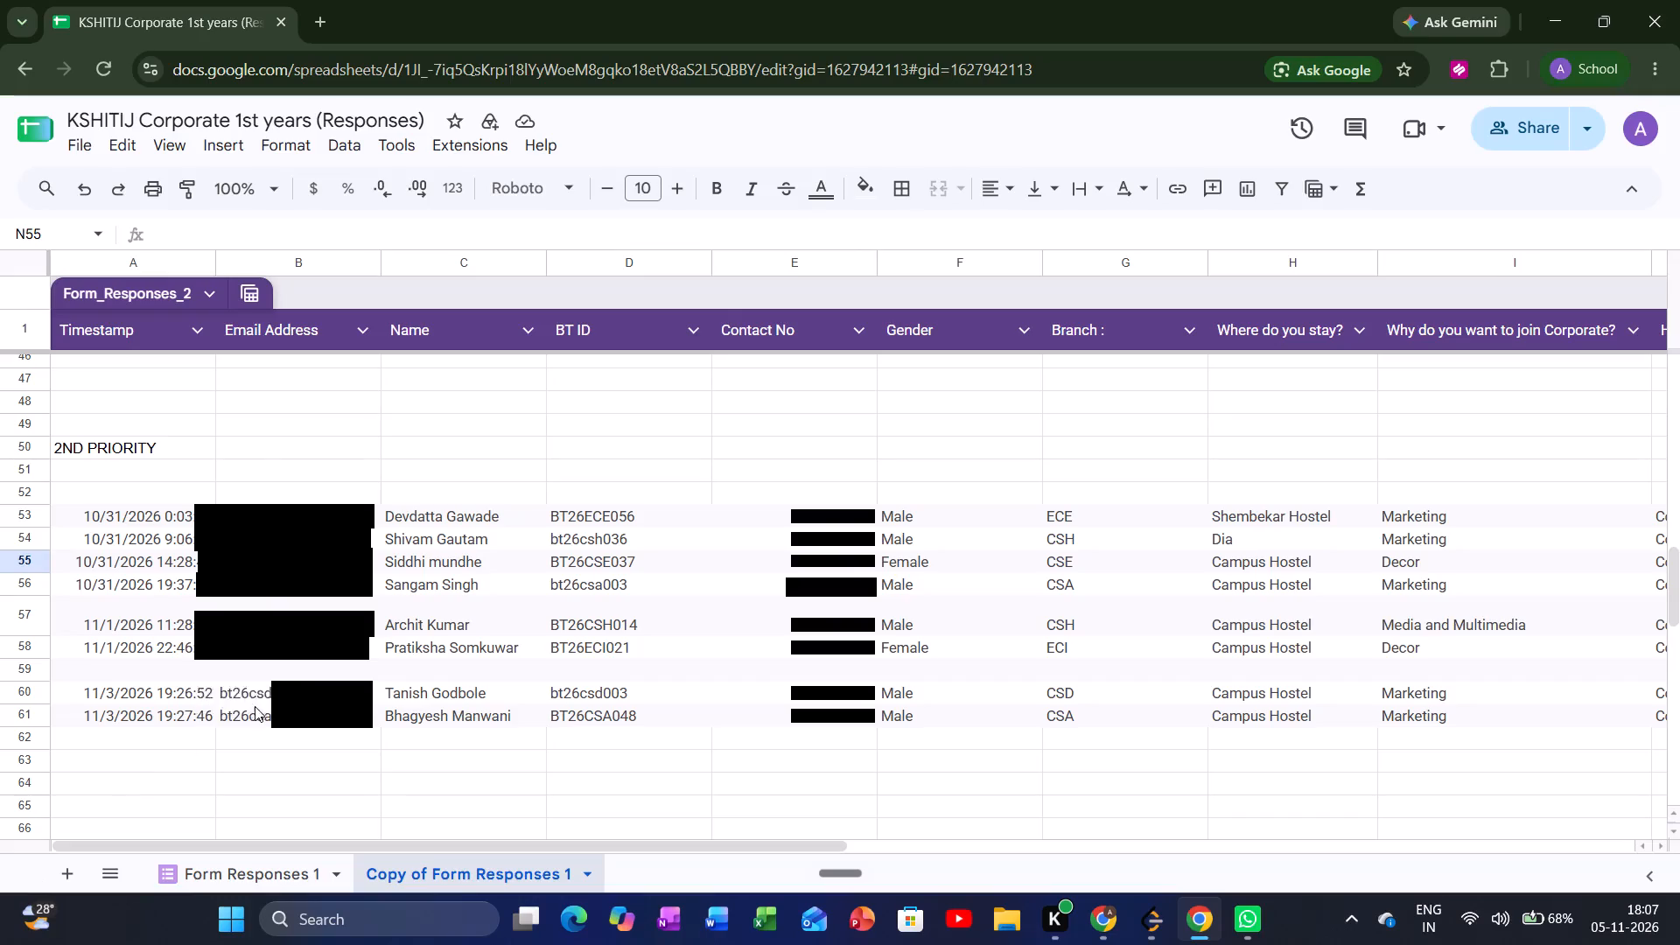
click(408, 691)
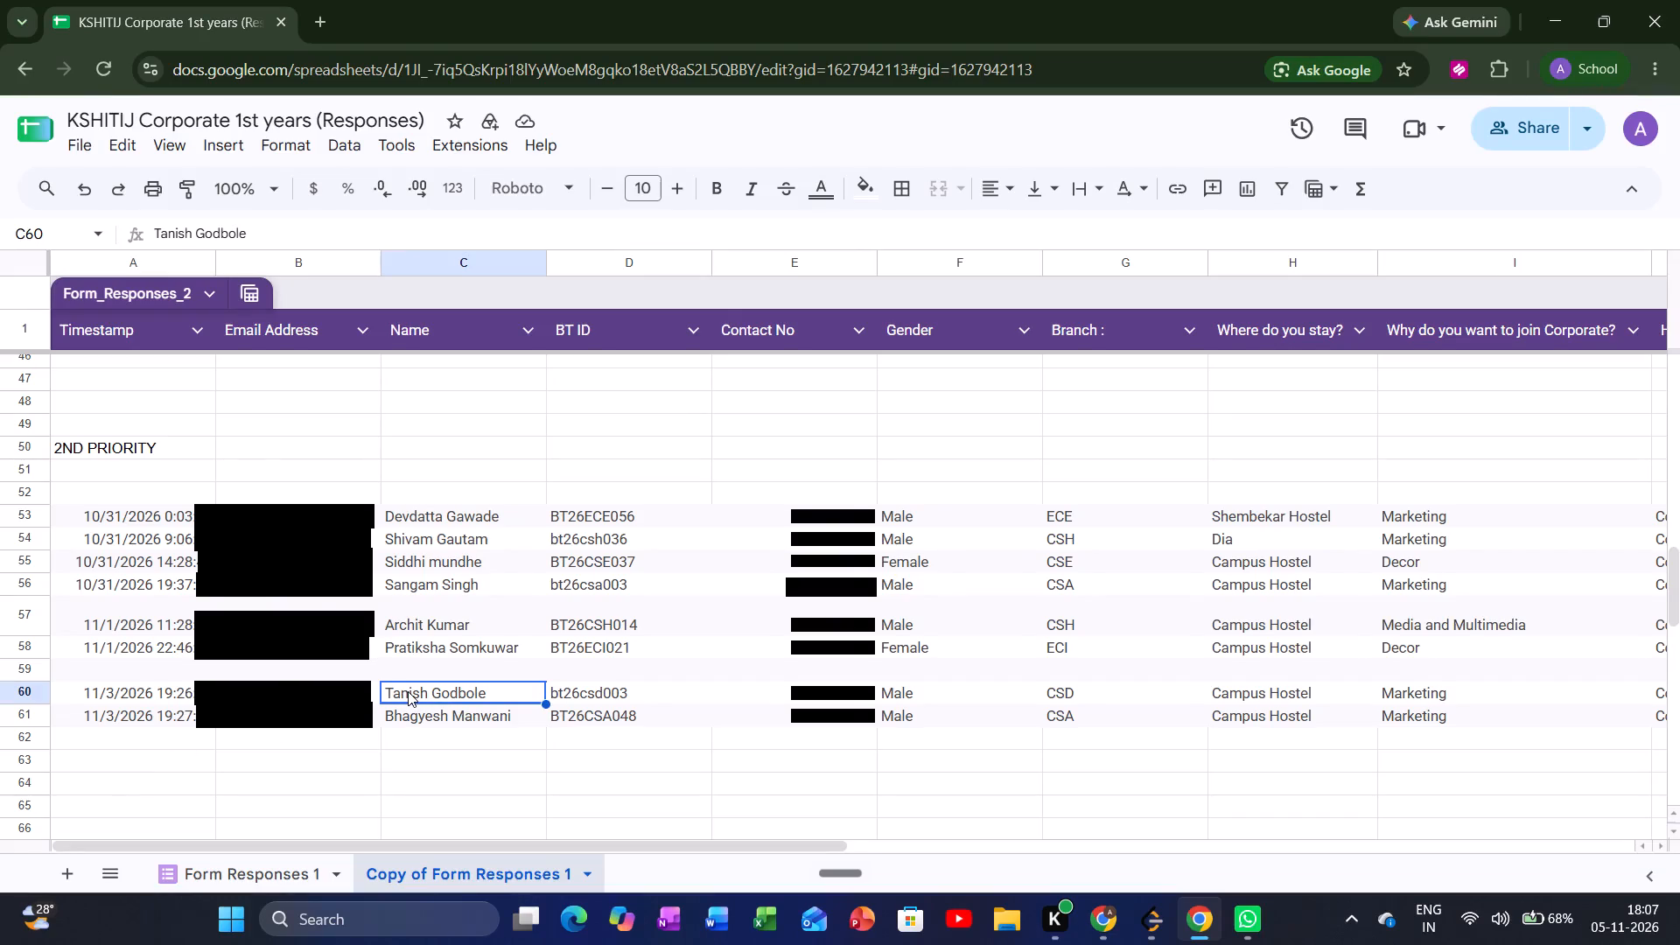
scroll(408, 691, left, 5)
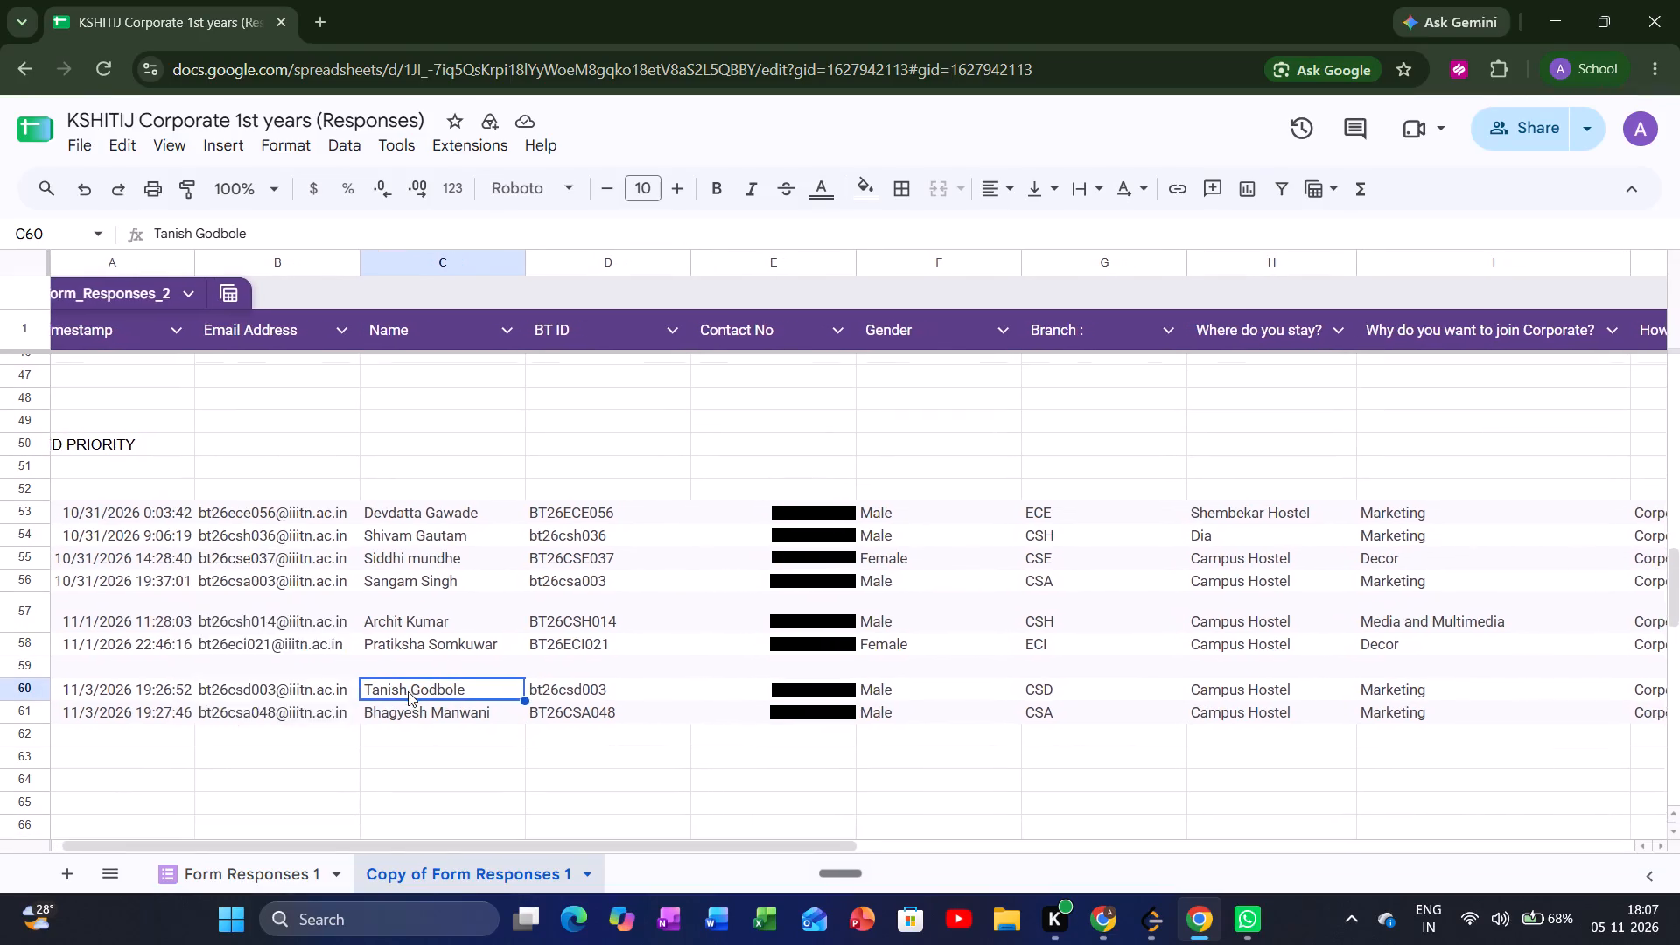
scroll(408, 691, left, 4)
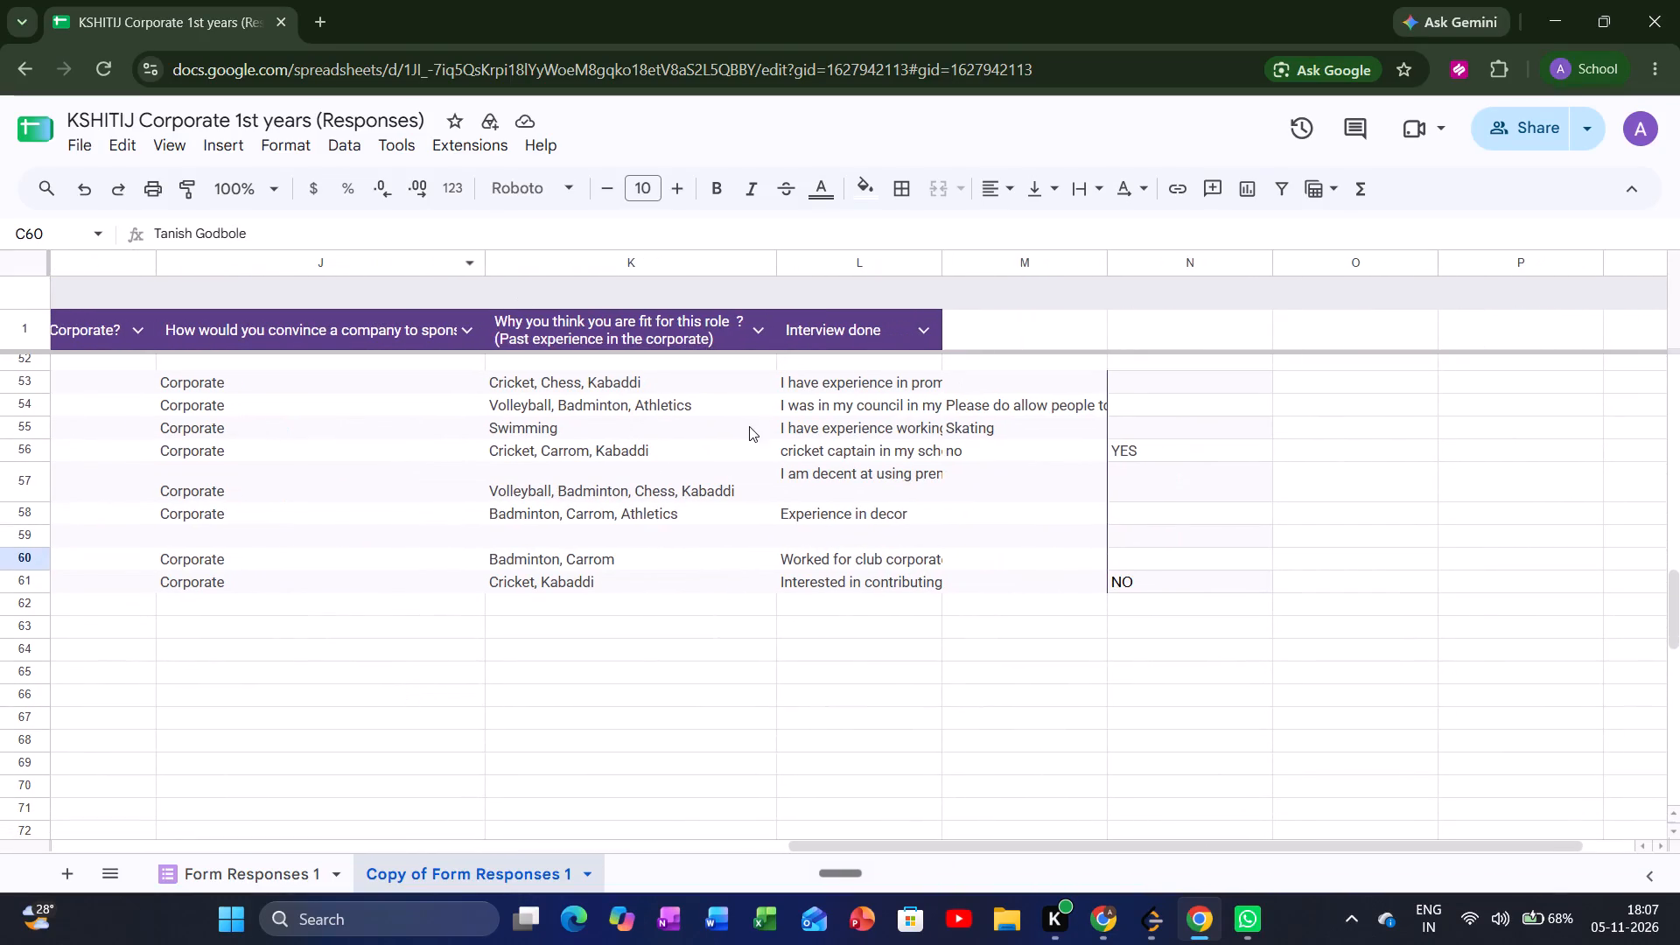
click(1169, 565)
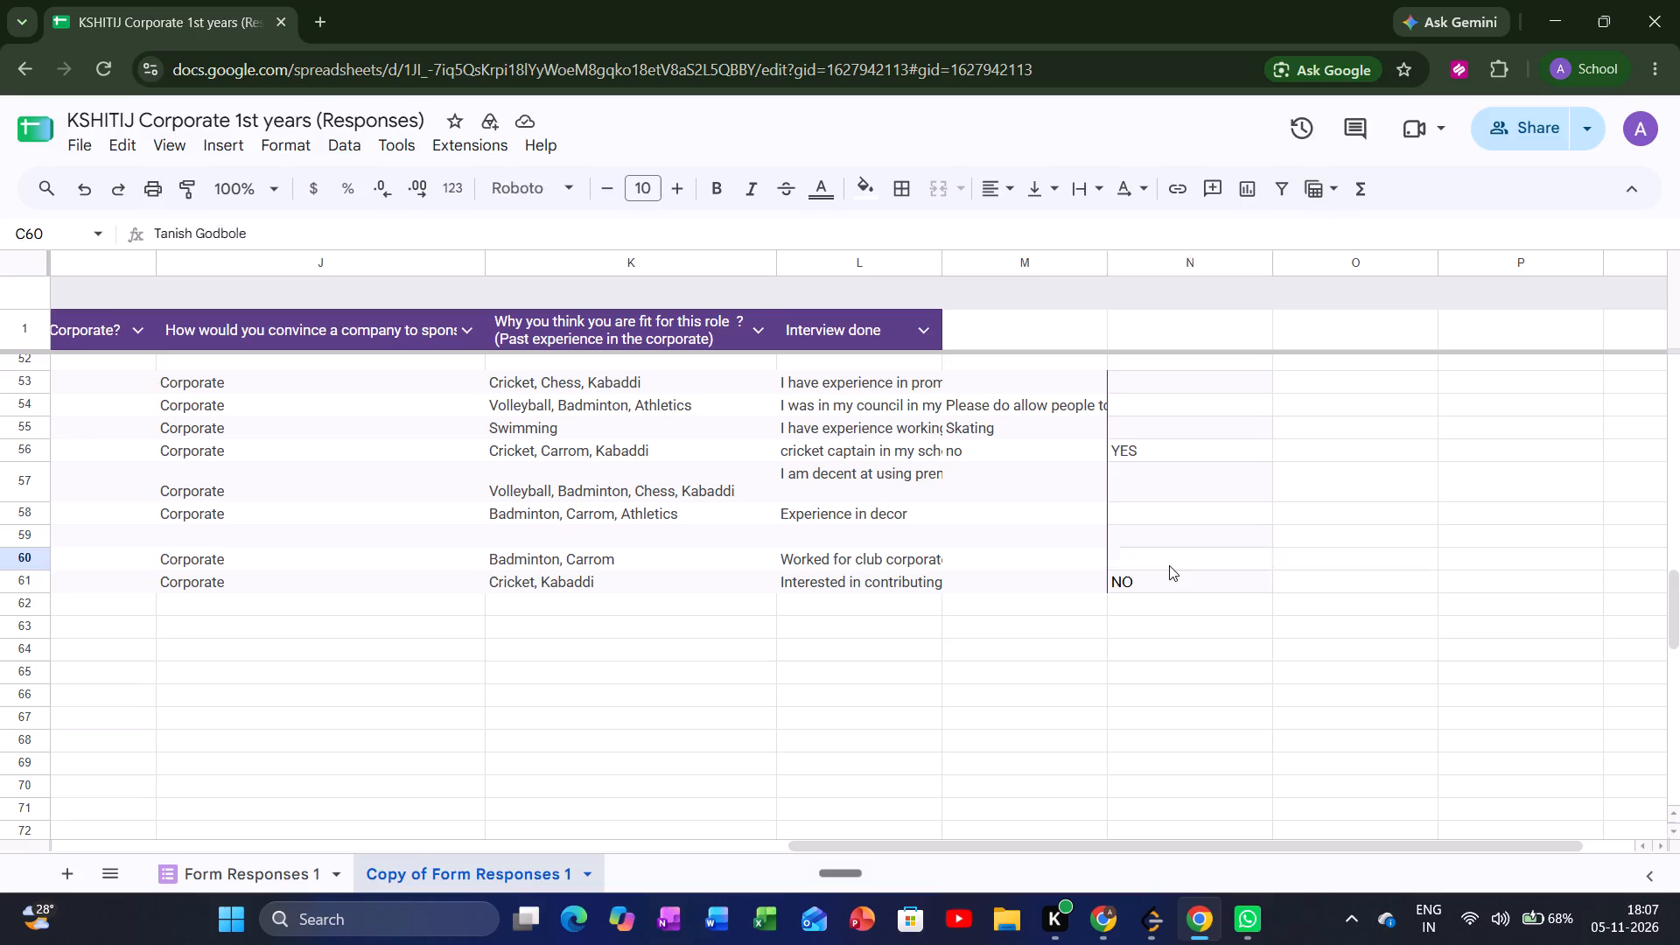
scroll(794, 741, right, 9)
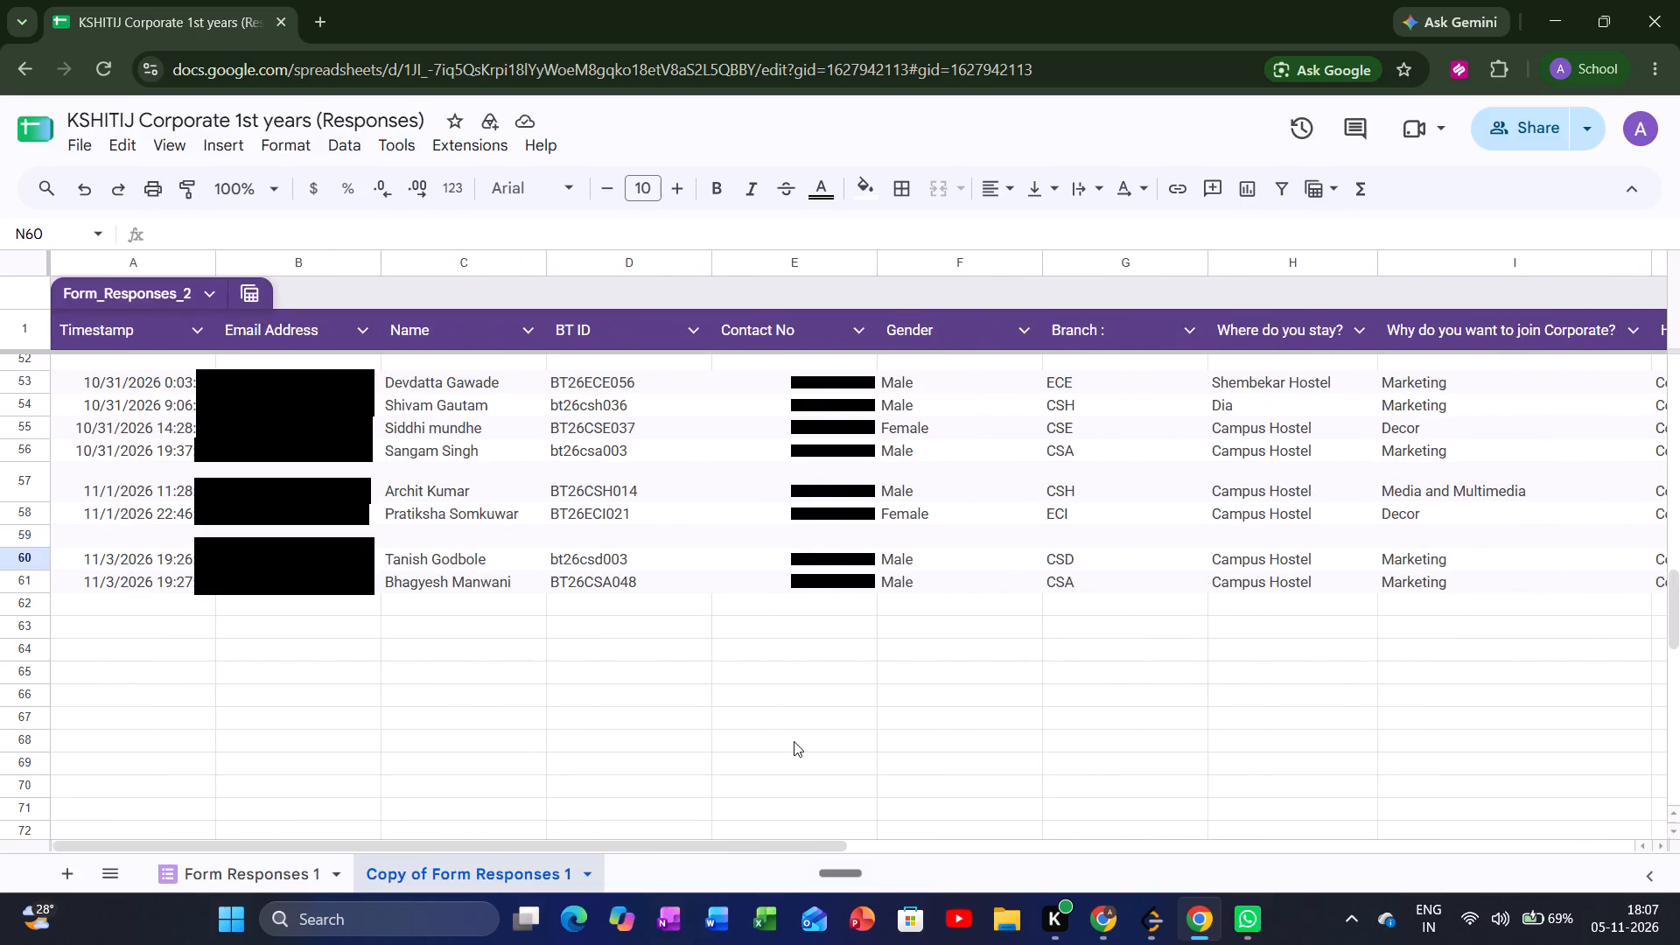
click(459, 546)
click(471, 558)
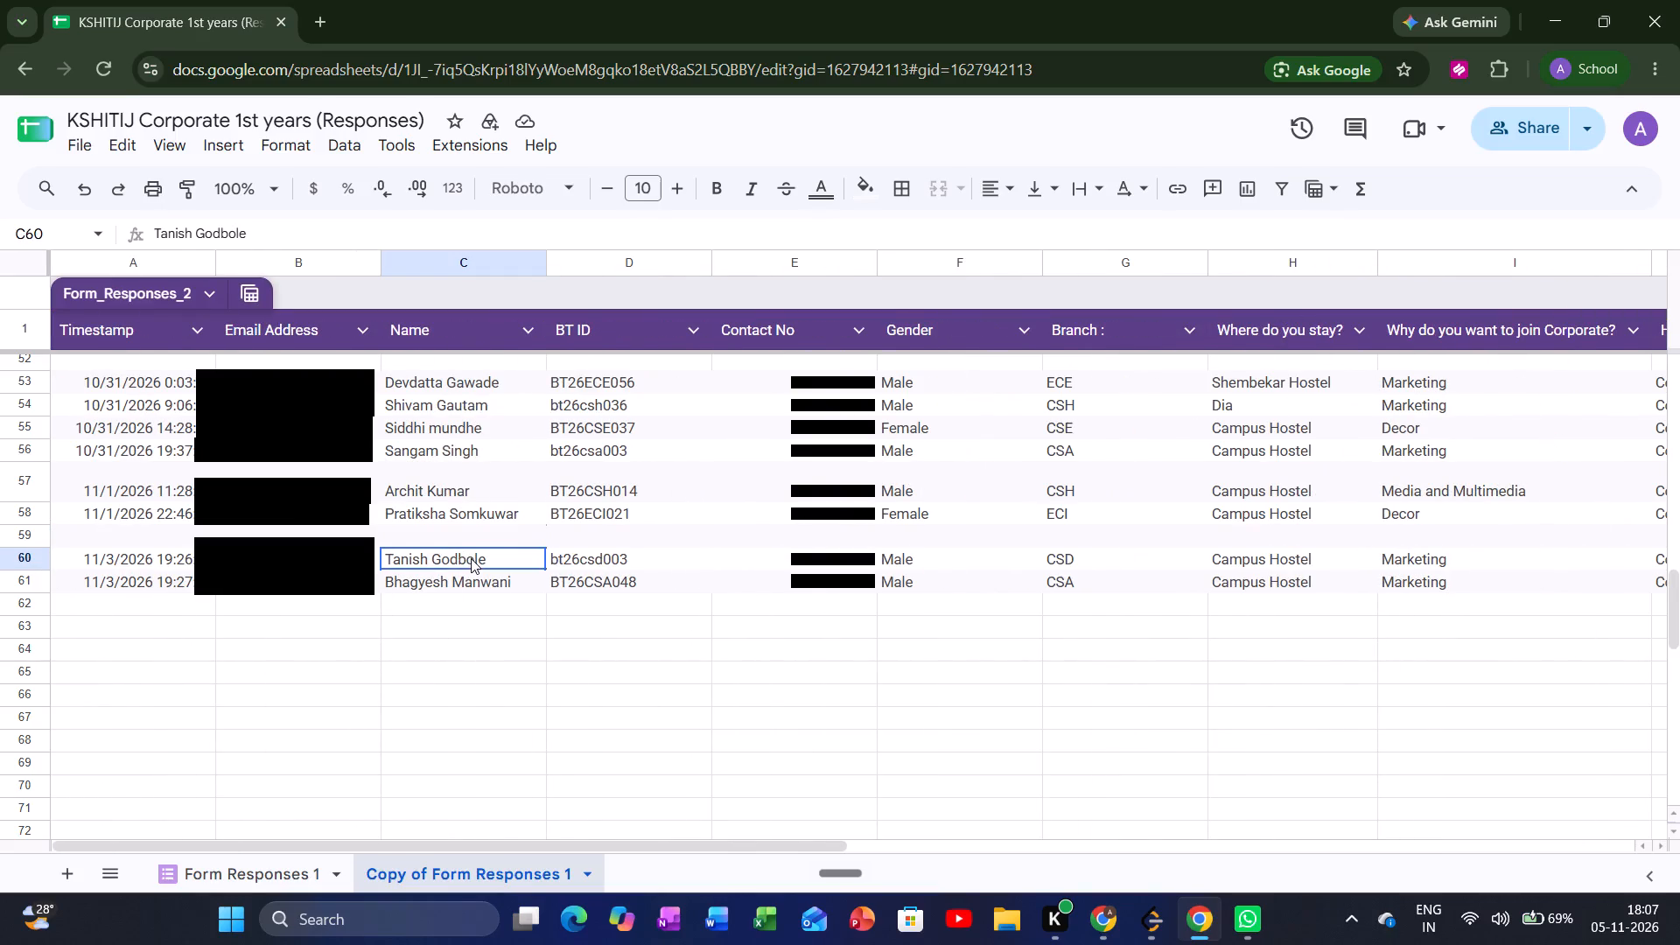
scroll(471, 558, left, 1)
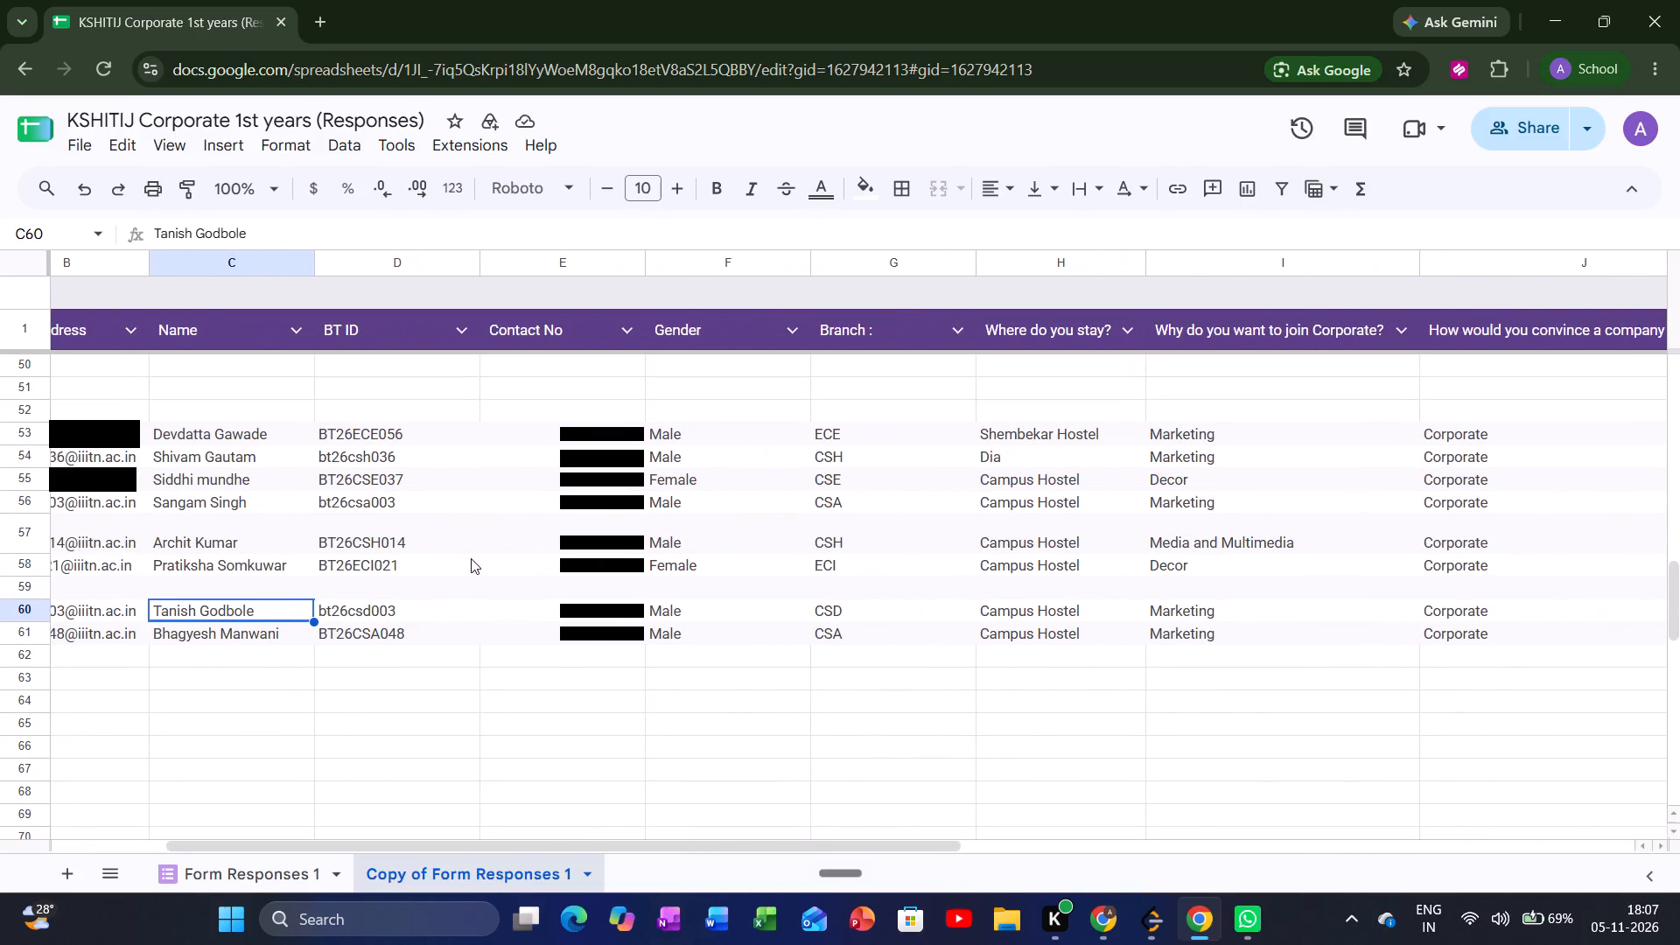
scroll(471, 558, left, 1)
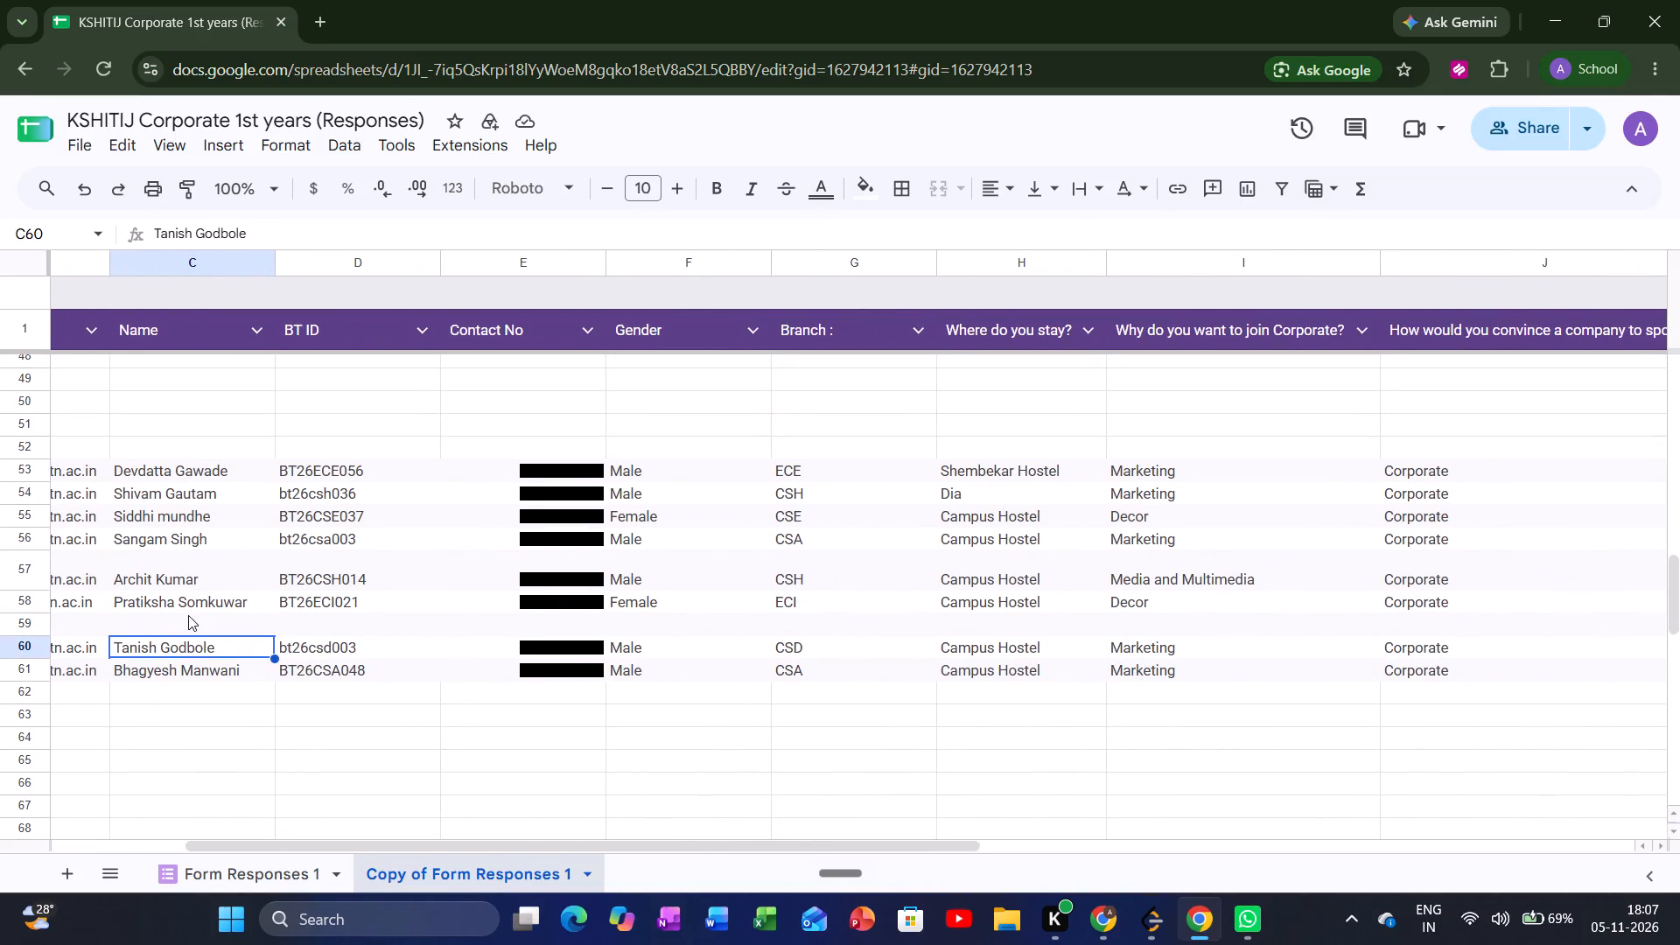
click(188, 614)
click(240, 626)
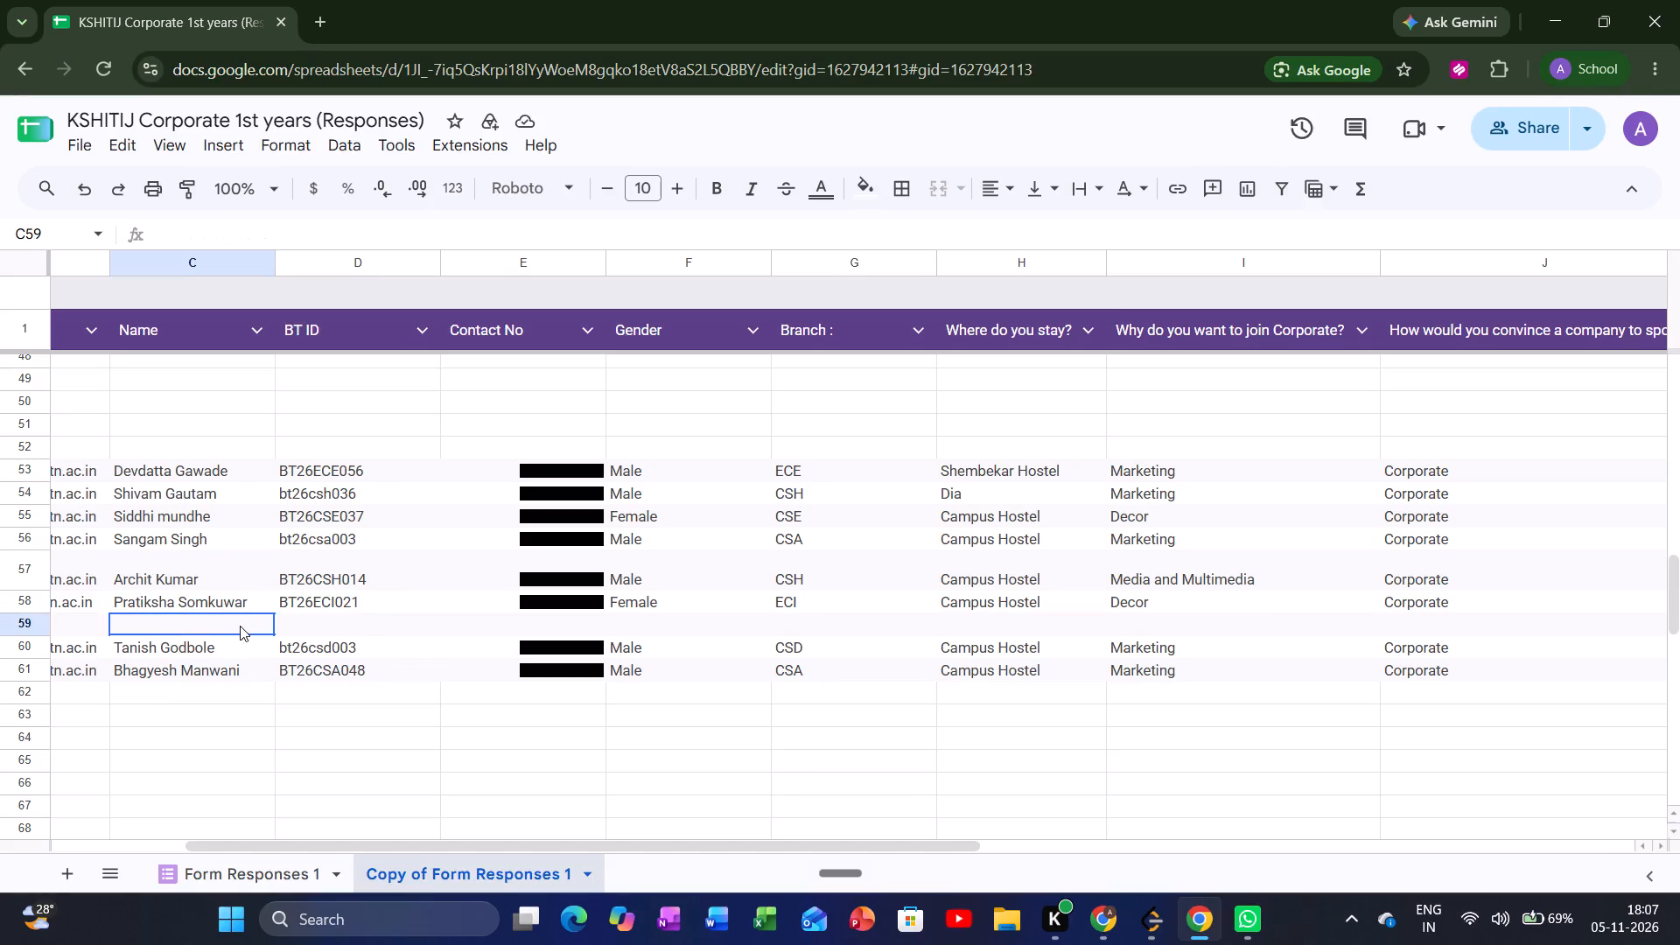
Enter NO in column N for the row 60 applicant in the 2ND PRIORITY list.
scroll(137, 688, right, 1)
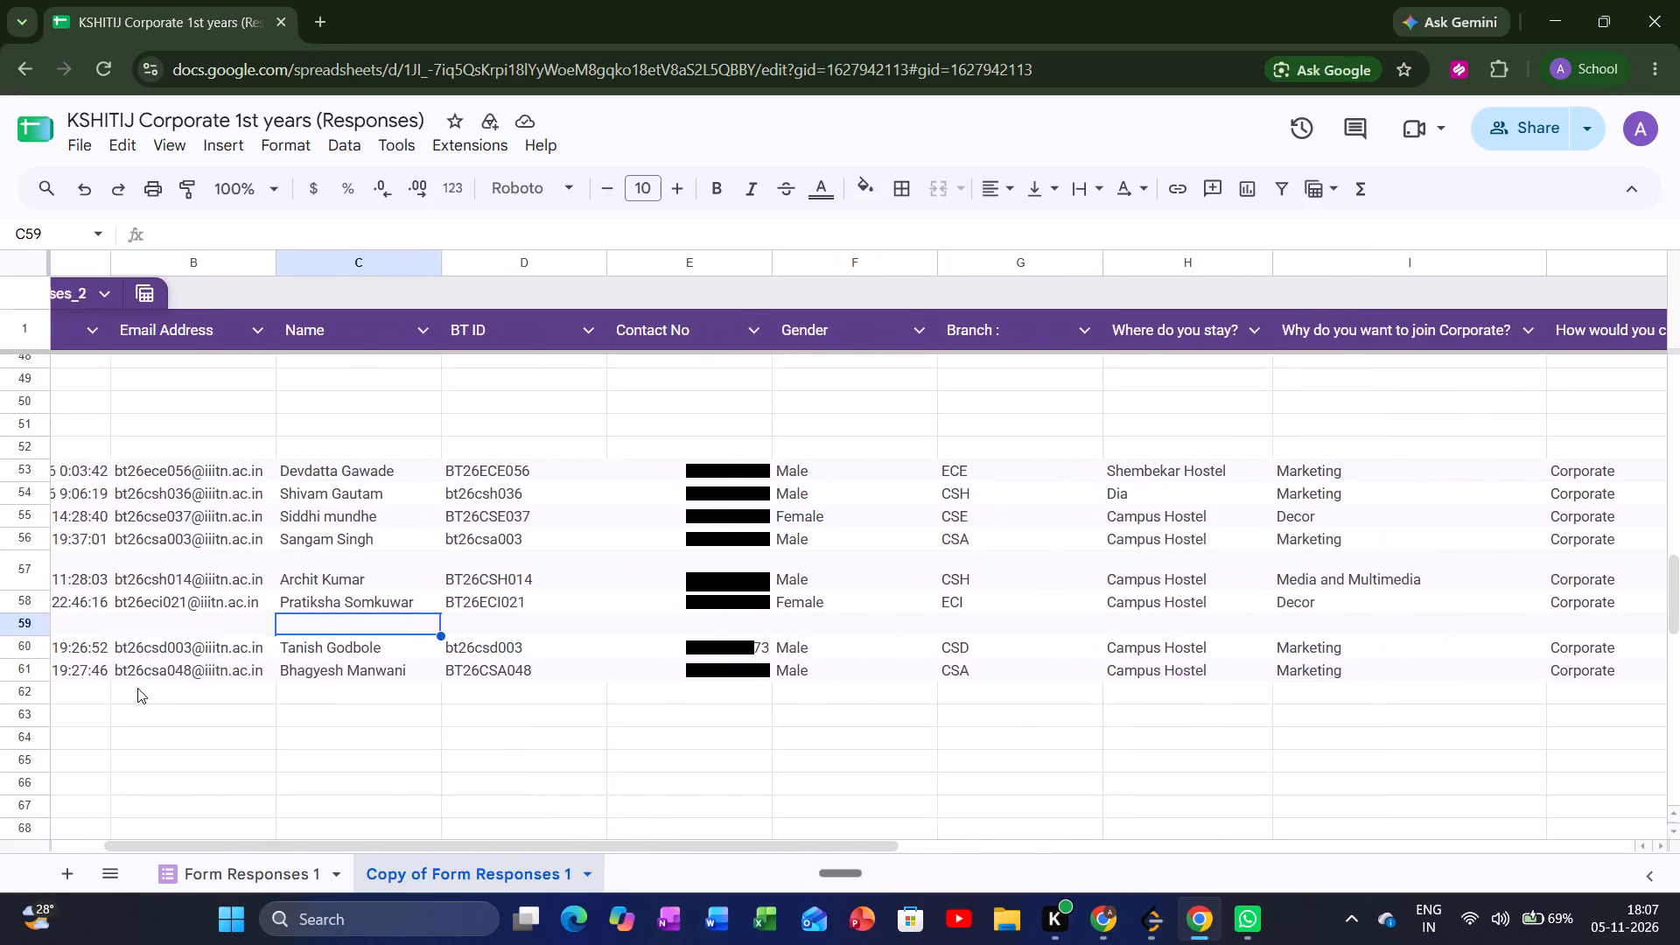
scroll(137, 688, right, 1)
click(207, 654)
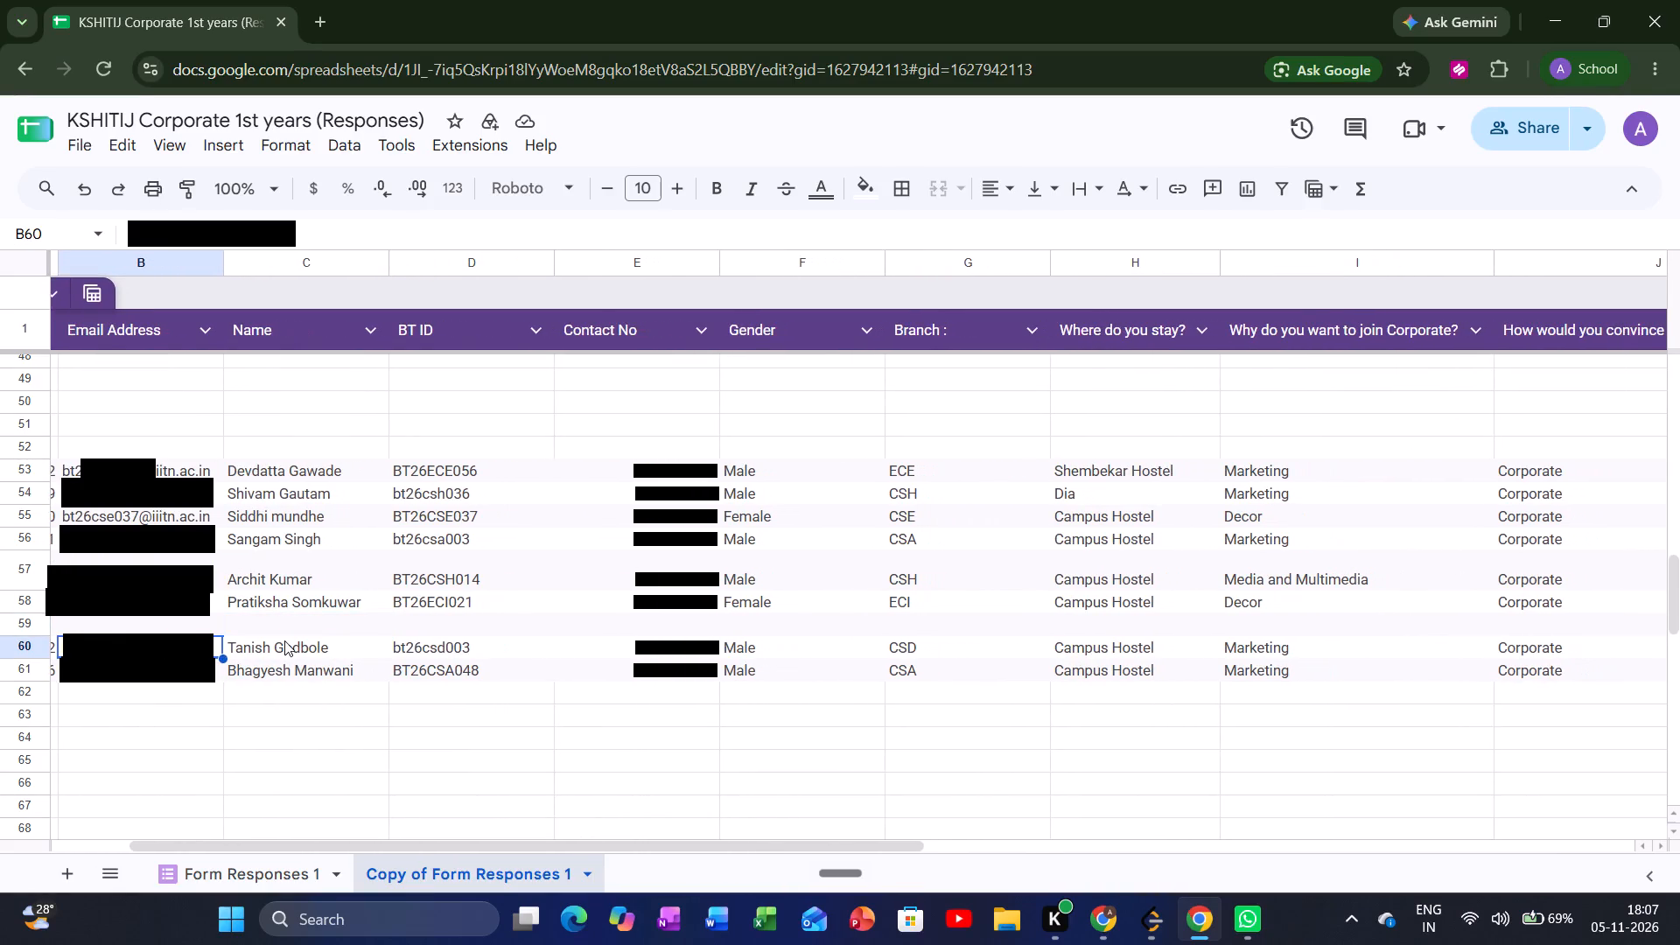
click(287, 638)
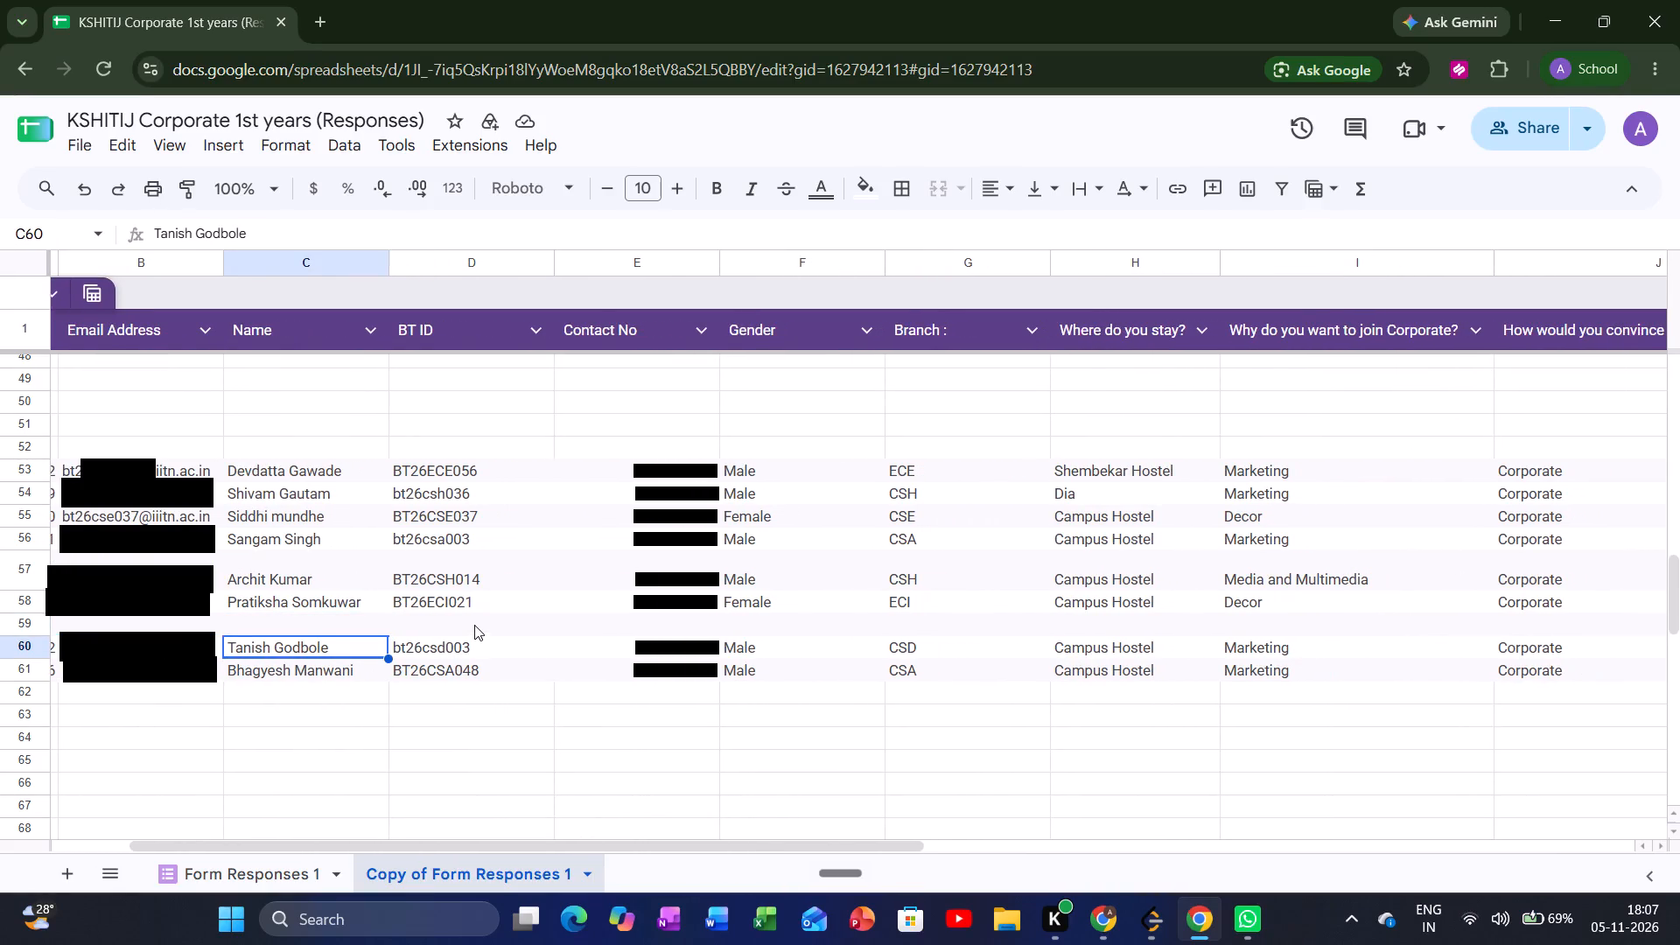
scroll(474, 625, left, 5)
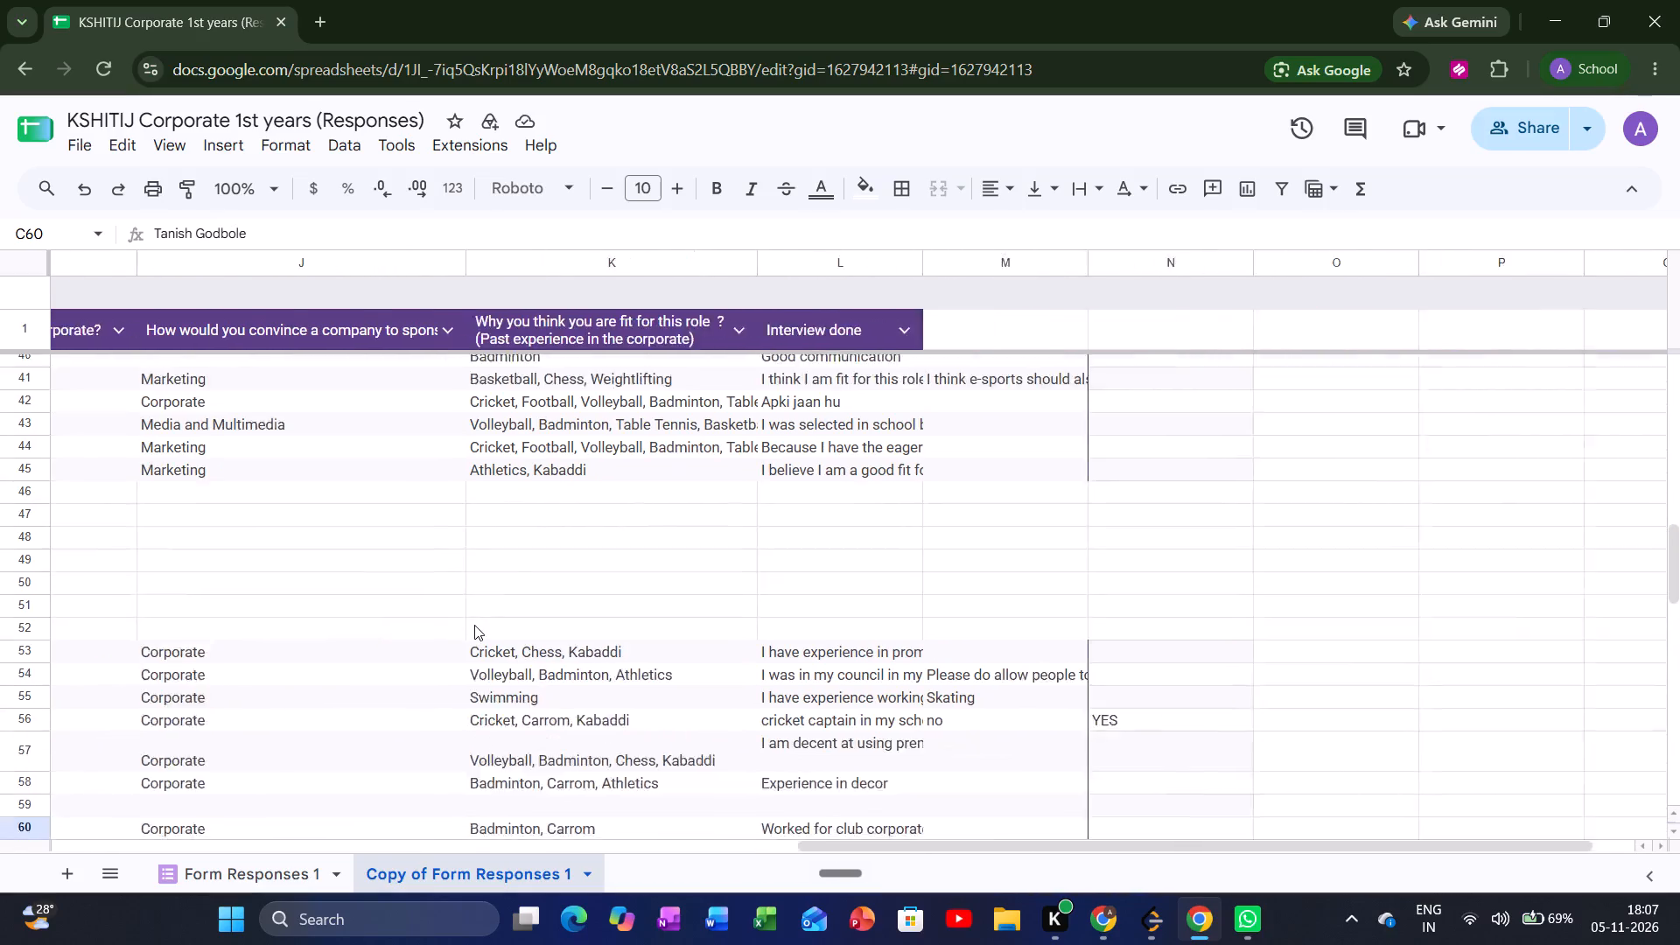
scroll(474, 625, left, 1)
scroll(474, 625, down, 1)
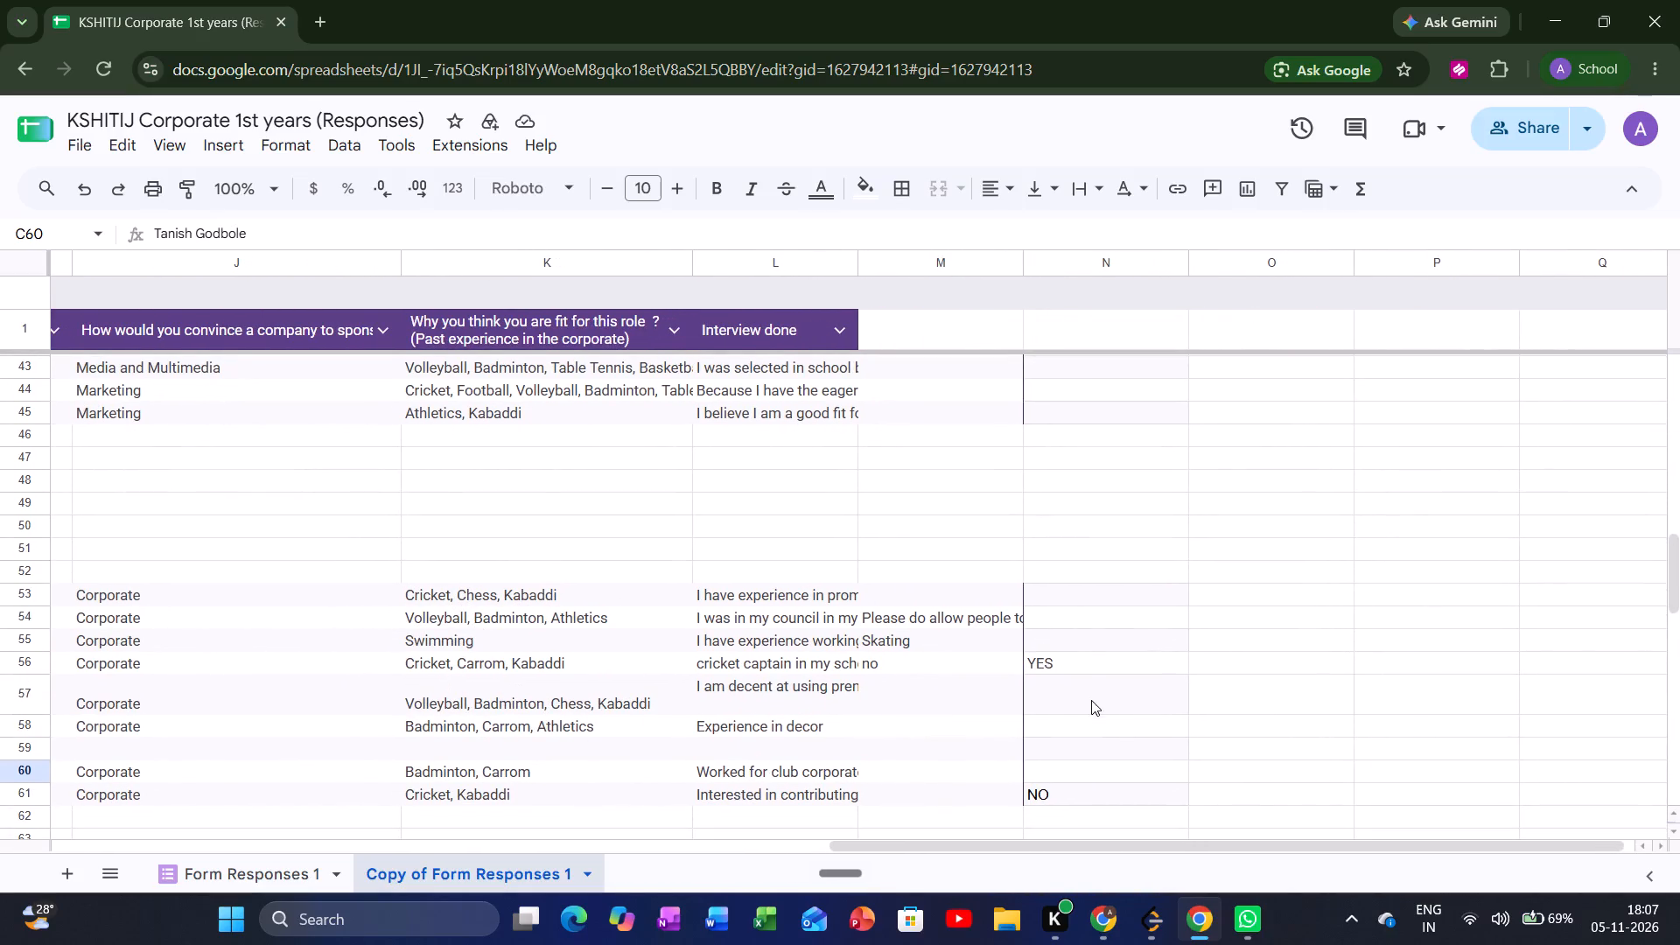
click(1103, 766)
text(NO)
scroll(1103, 766, right, 9)
scroll(611, 789, right, 7)
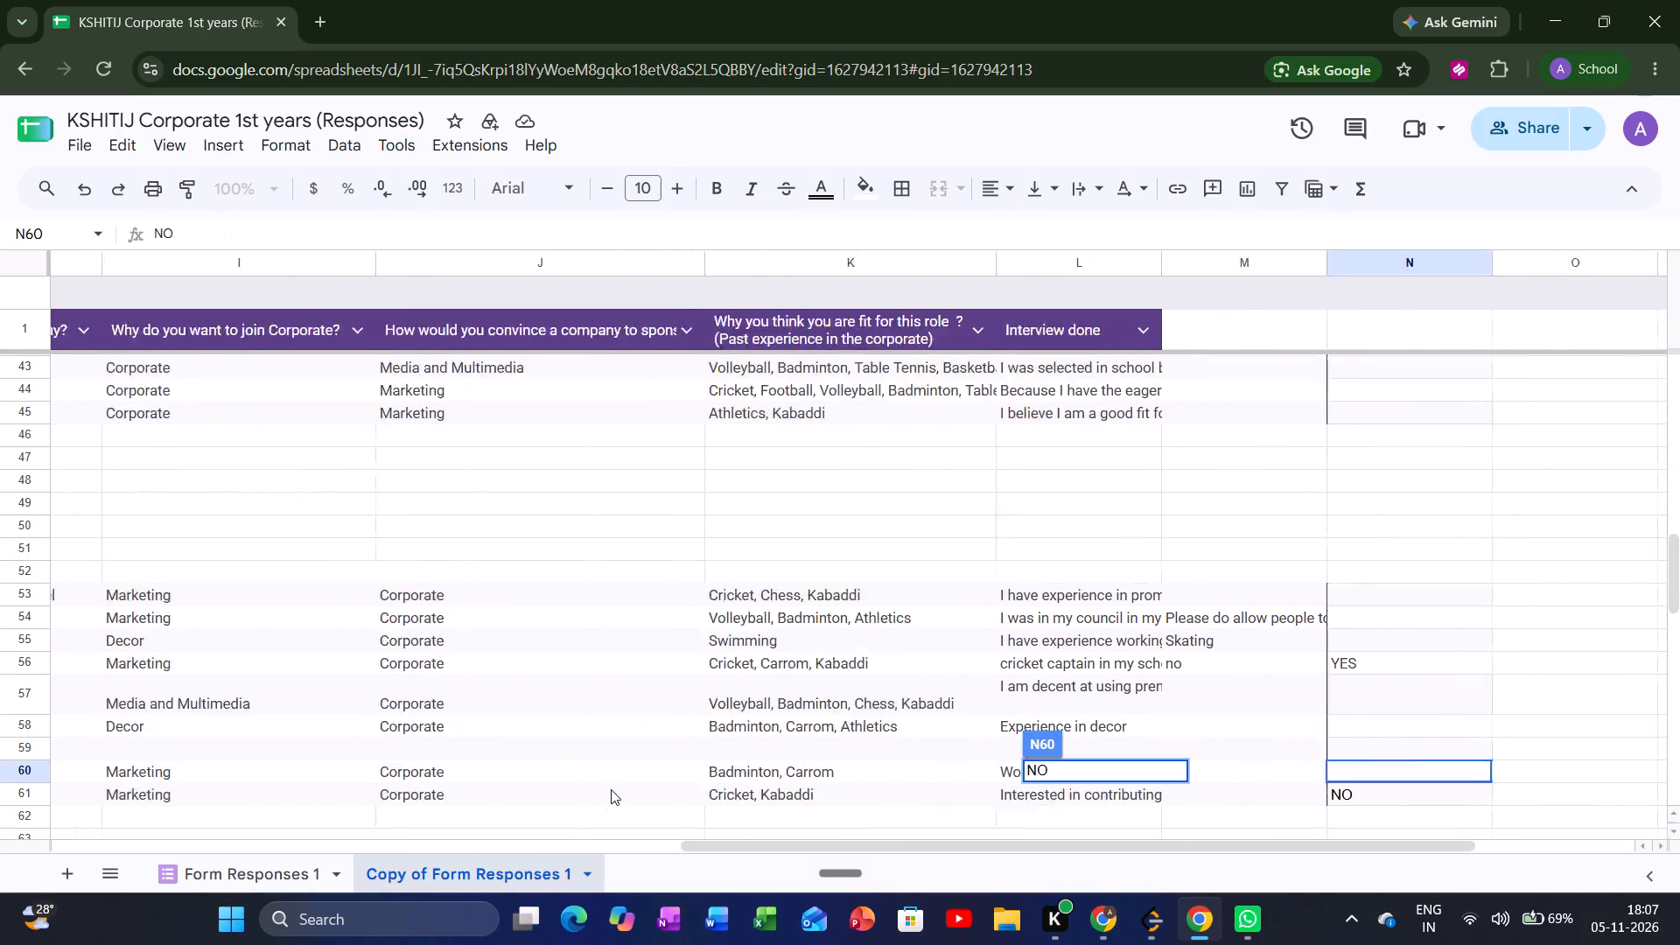
scroll(611, 789, right, 2)
Enter NO in column N for the row 58 applicant in the 2ND PRIORITY list.
click(486, 738)
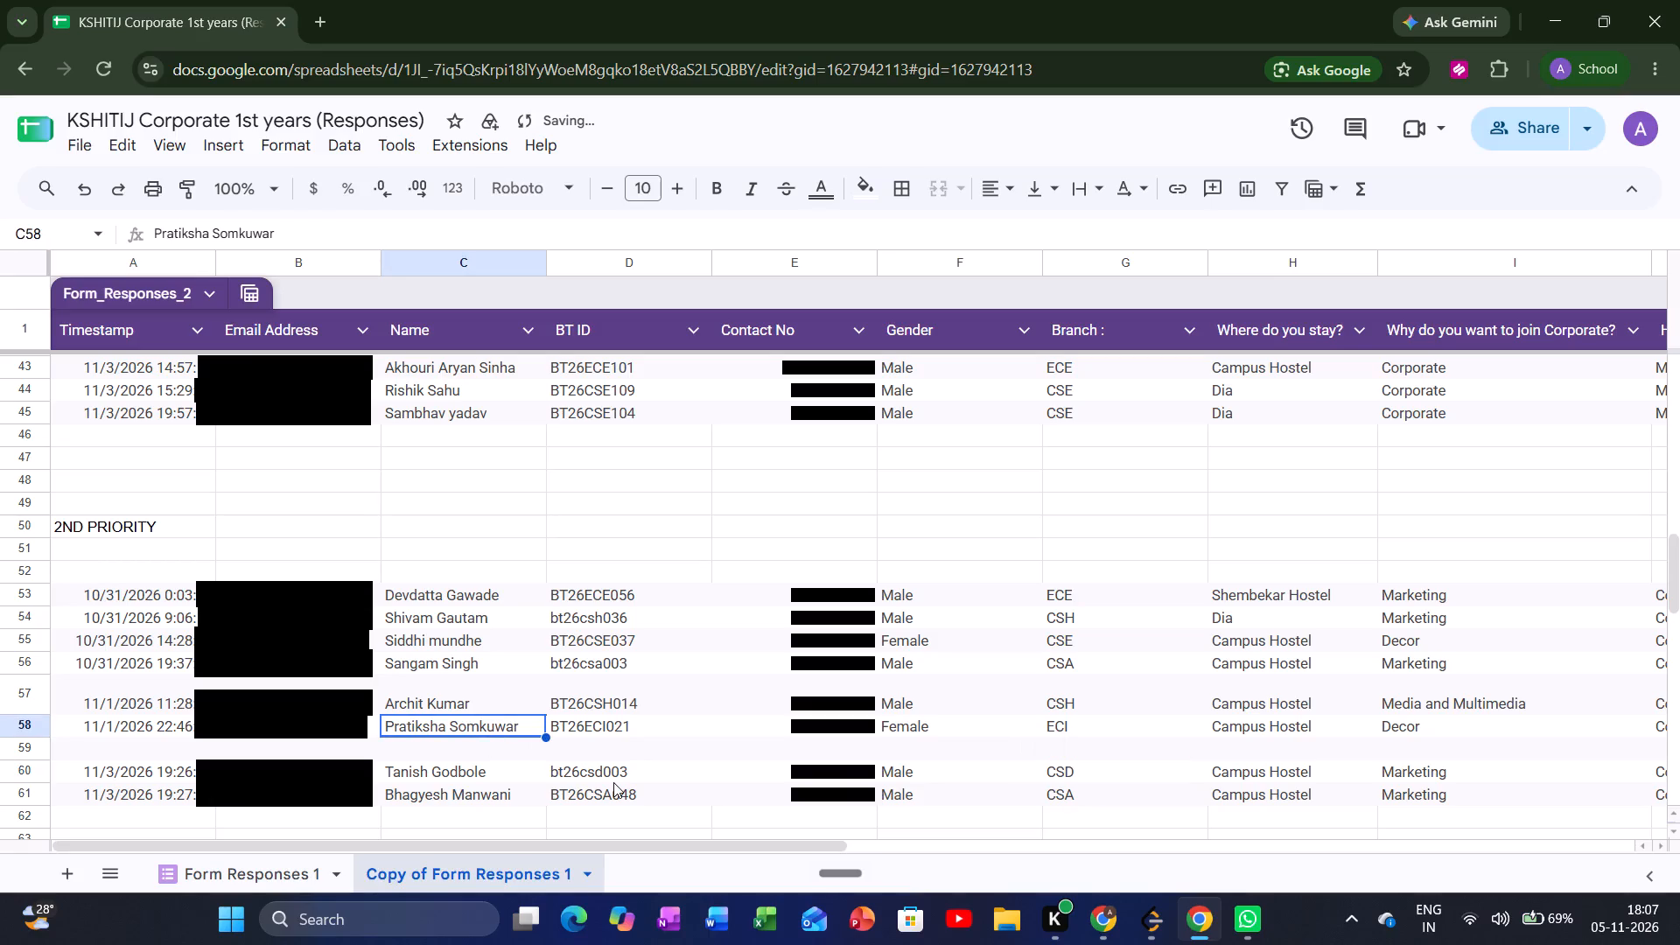
key(Right)
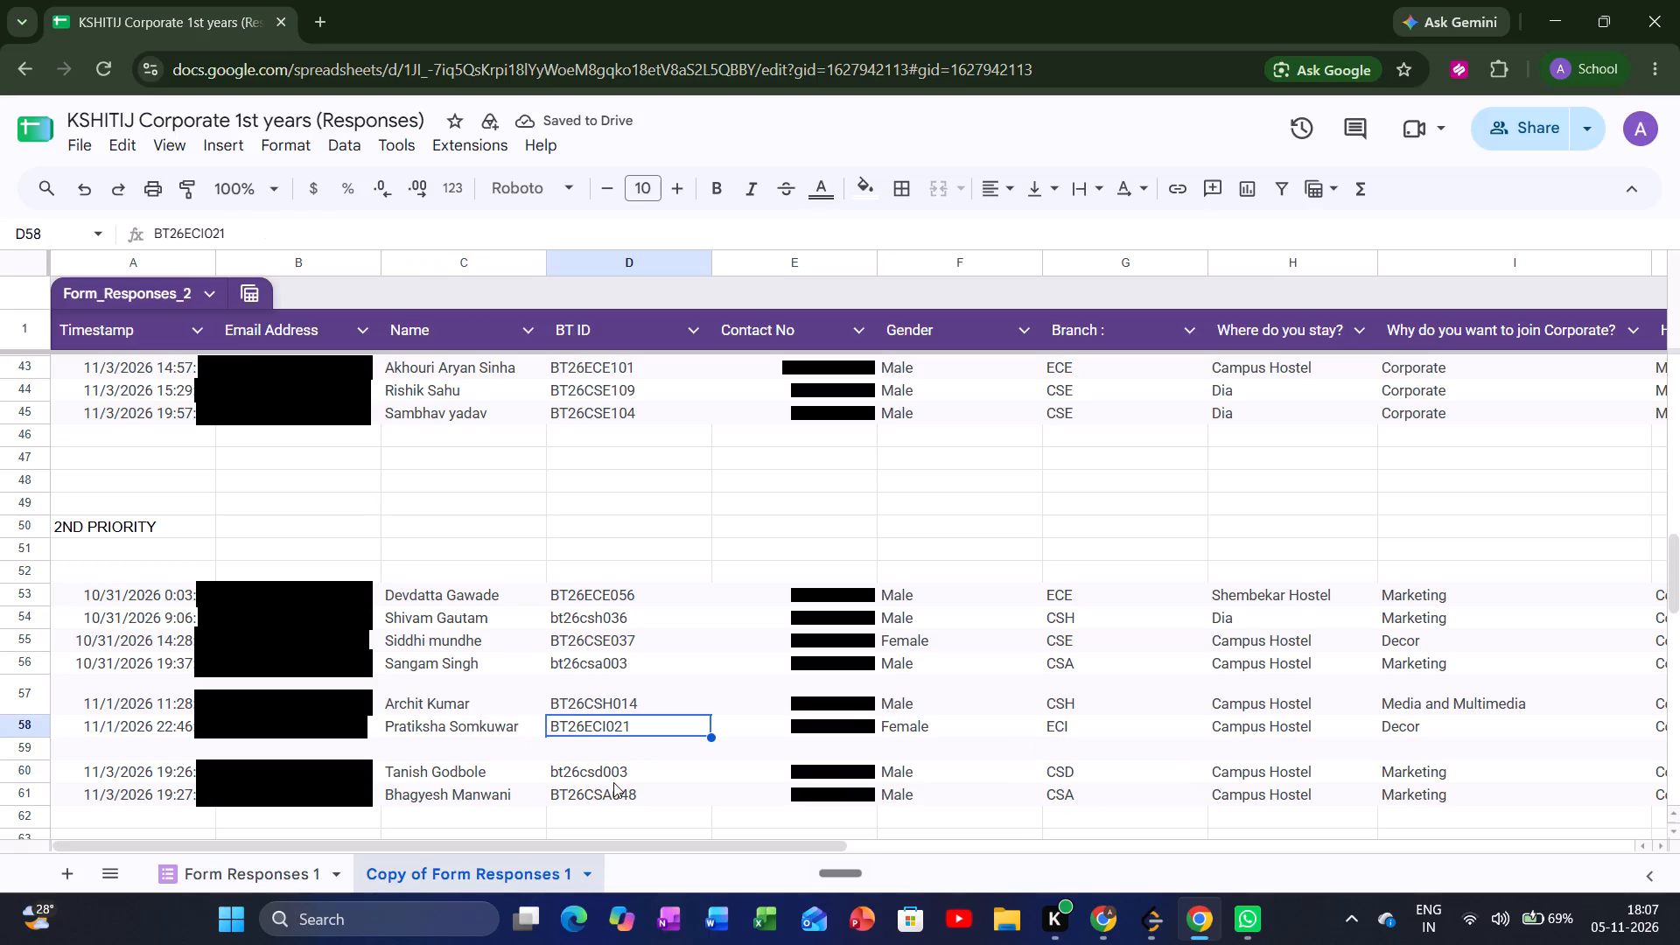
key(Right)
key(Right)
key(Right)
key(Right)
key(Right)
key(Right)
key(Right)
key(Right)
key(Right)
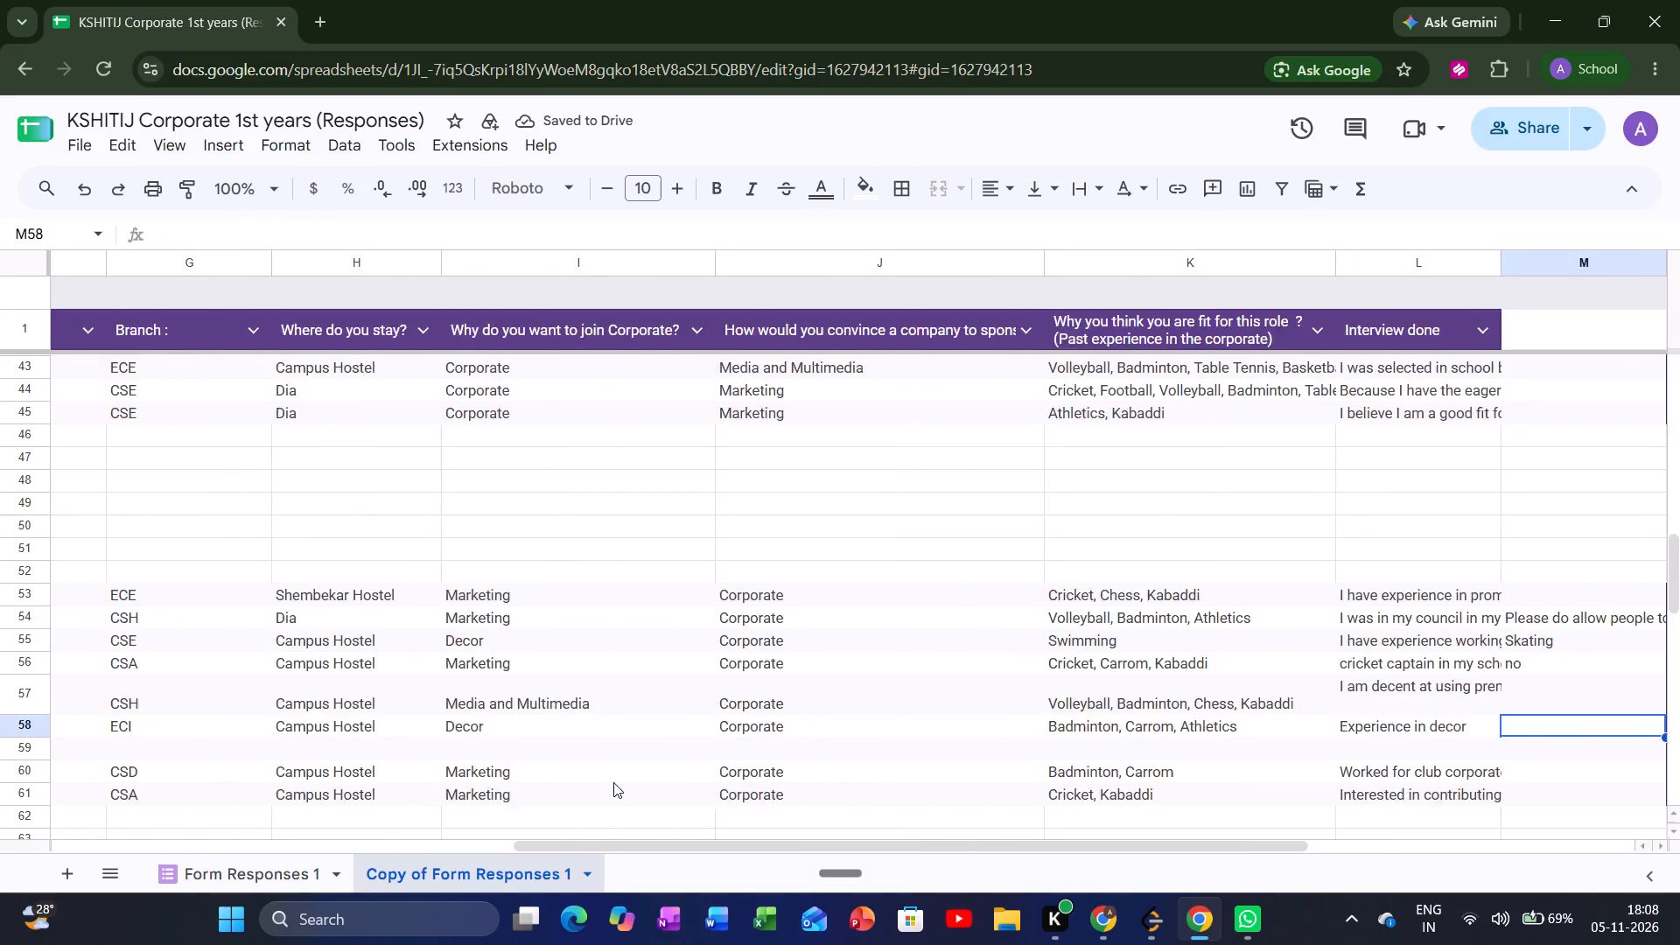
key(Right)
text(NO)
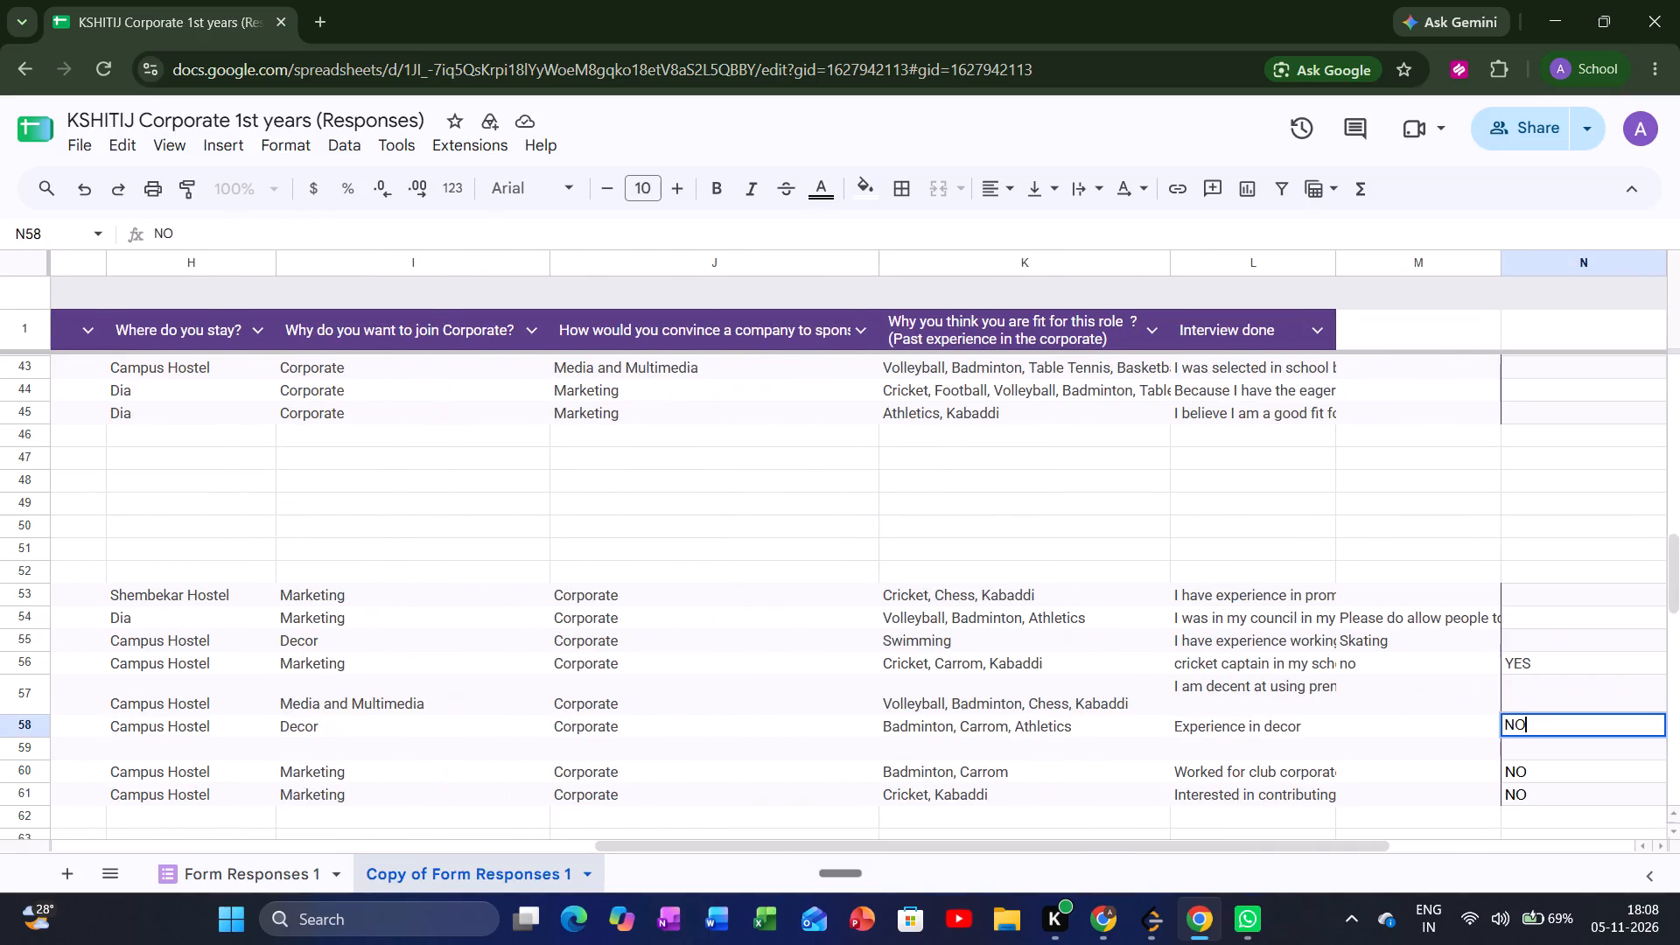
key(Left)
Look over the applicant entries in rows 57 to 61 of the 2ND PRIORITY list.
key(Left)
key(Left)
key(Left)
key(Left)
key(Left)
key(Left)
key(Left)
key(Left)
key(Left)
key(Left)
key(Left)
key(Left)
key(Left)
key(Left)
key(Left)
key(Left)
key(Left)
key(Left)
key(Left)
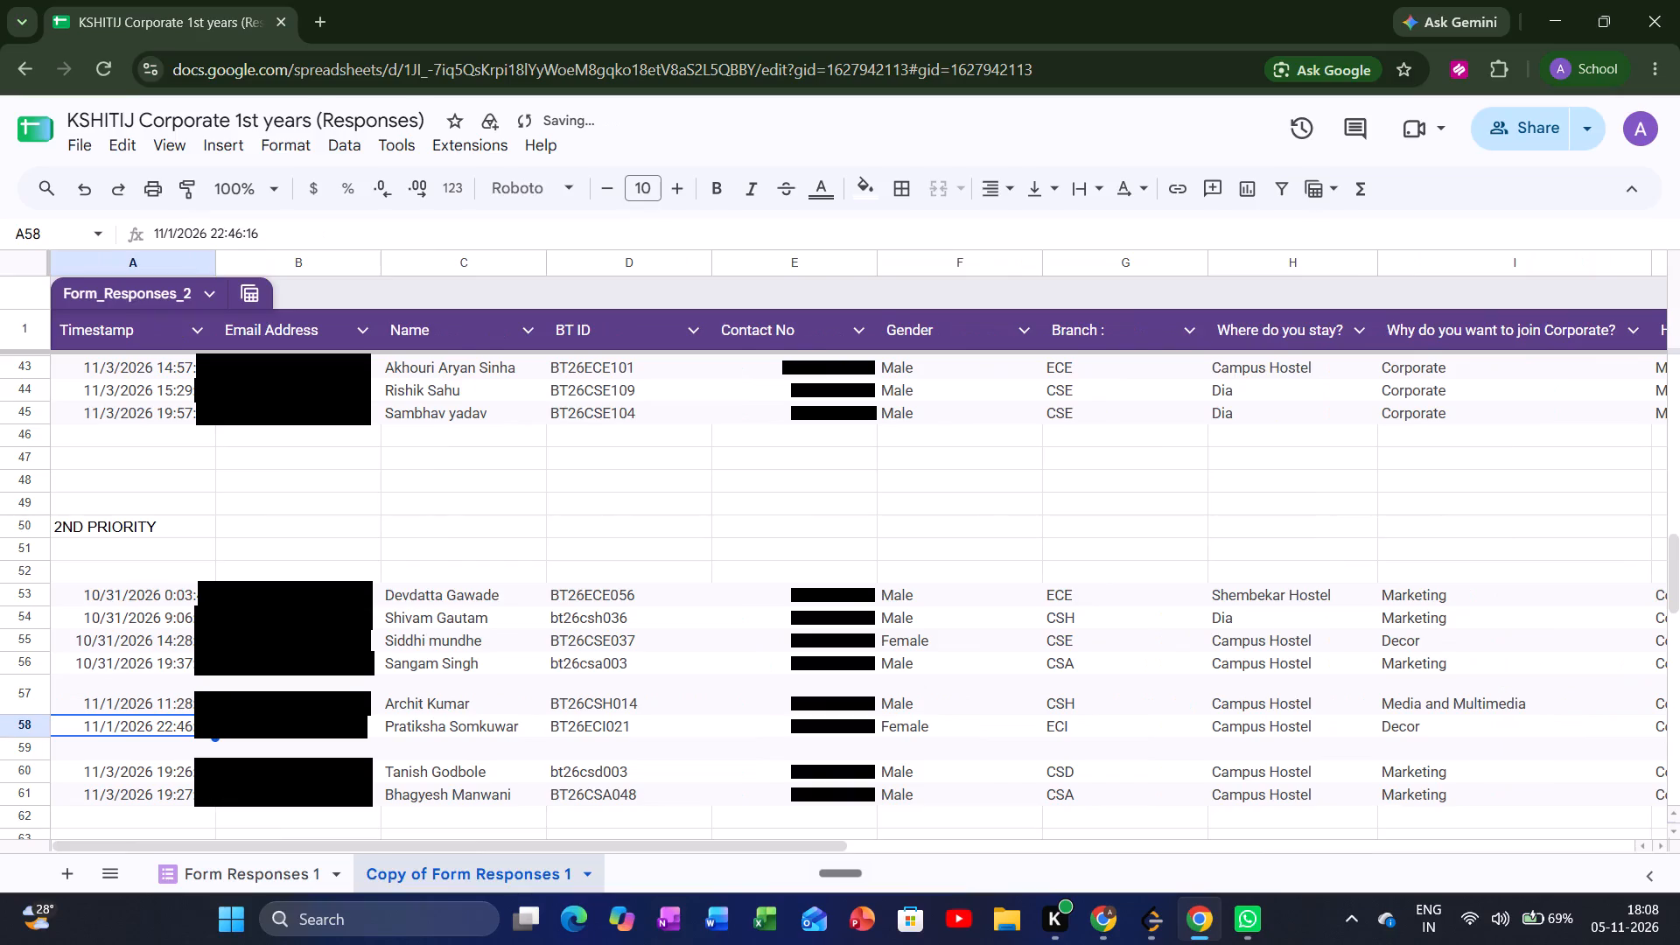
key(Right)
key(Right)
key(Right)
key(Right)
key(Right)
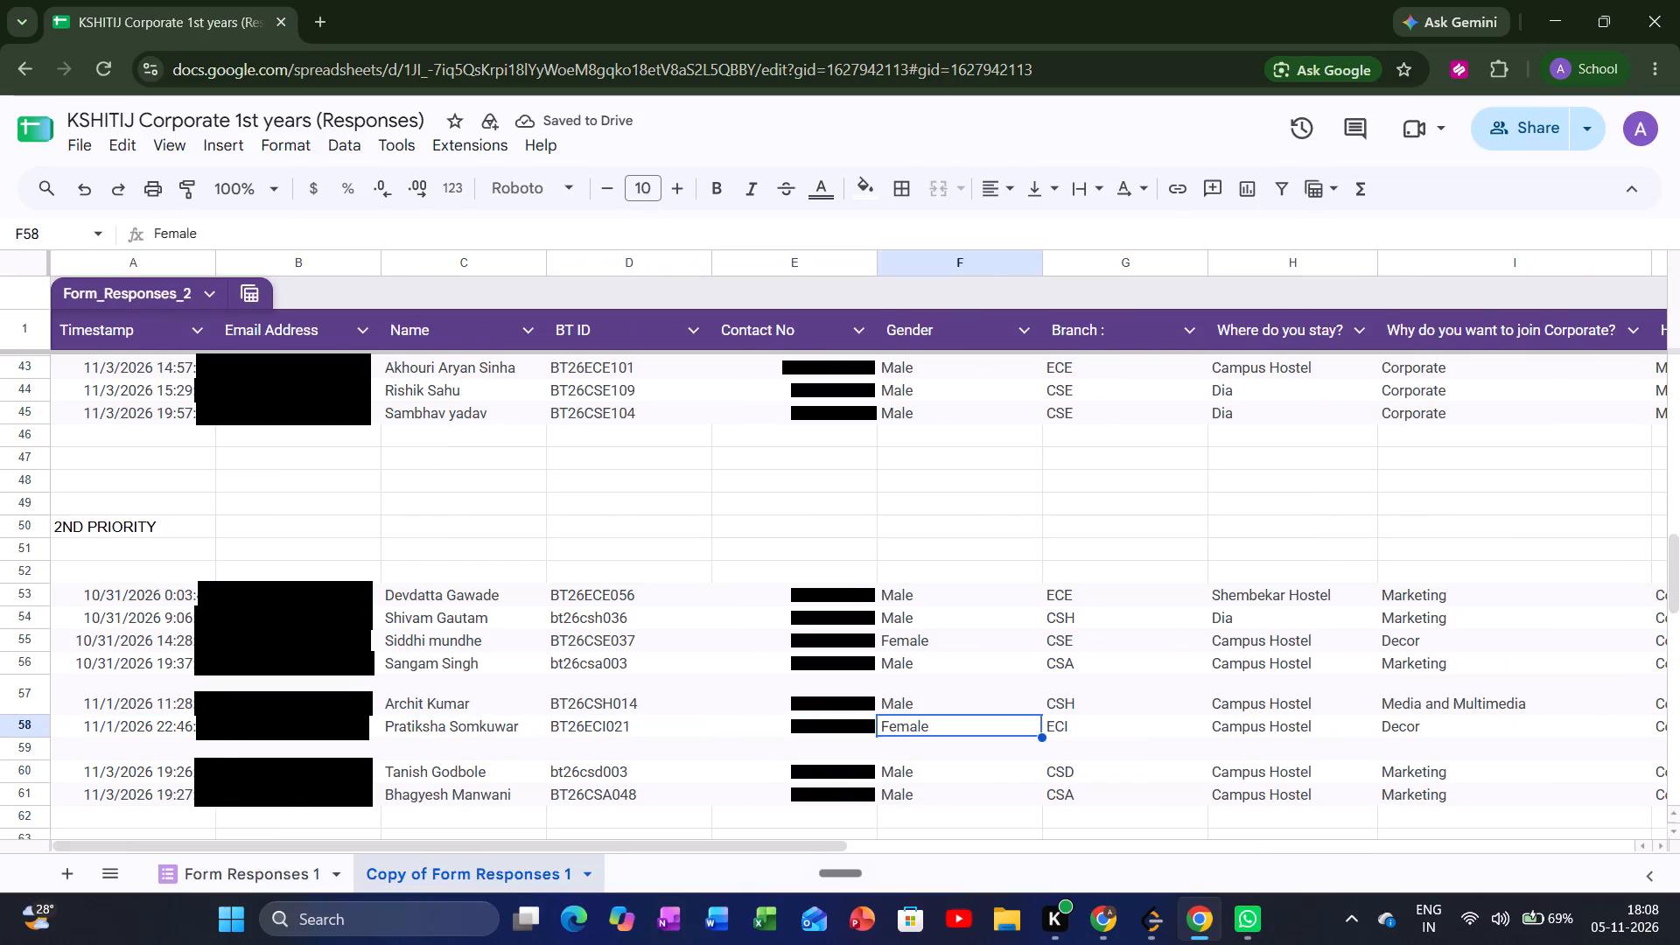
key(Down)
key(Down)
key(Down)
key(Down)
key(Up)
key(Up)
key(Up)
key(Left)
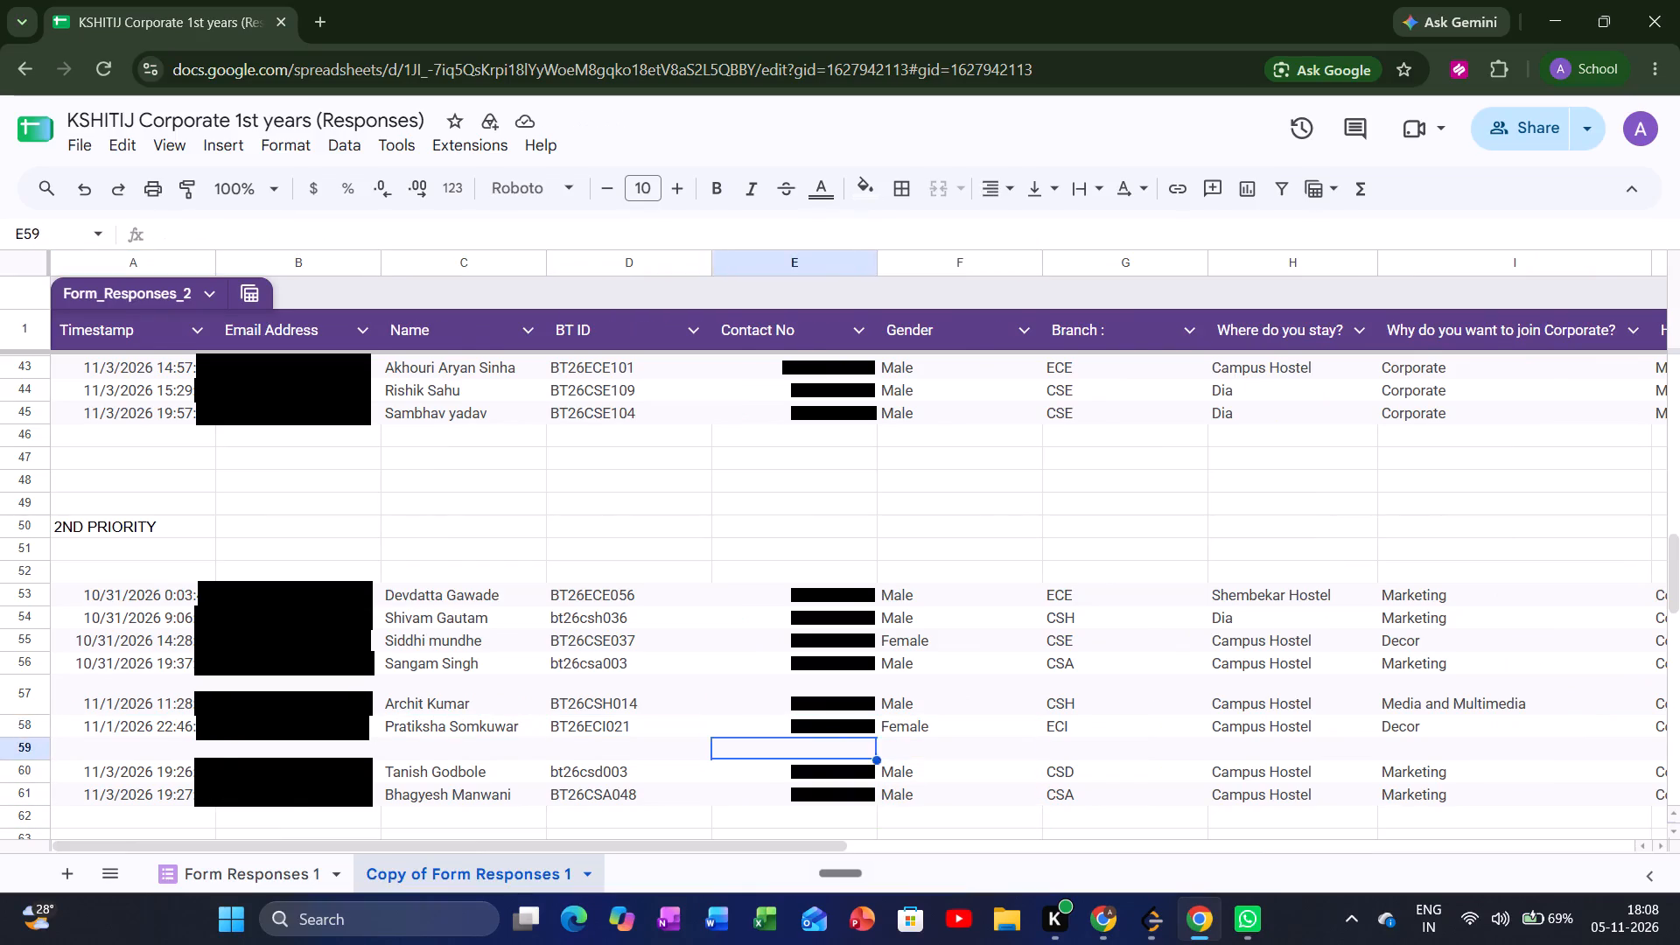
key(Left)
key(Down)
key(Down)
key(Left)
key(Left)
key(Up)
key(Down)
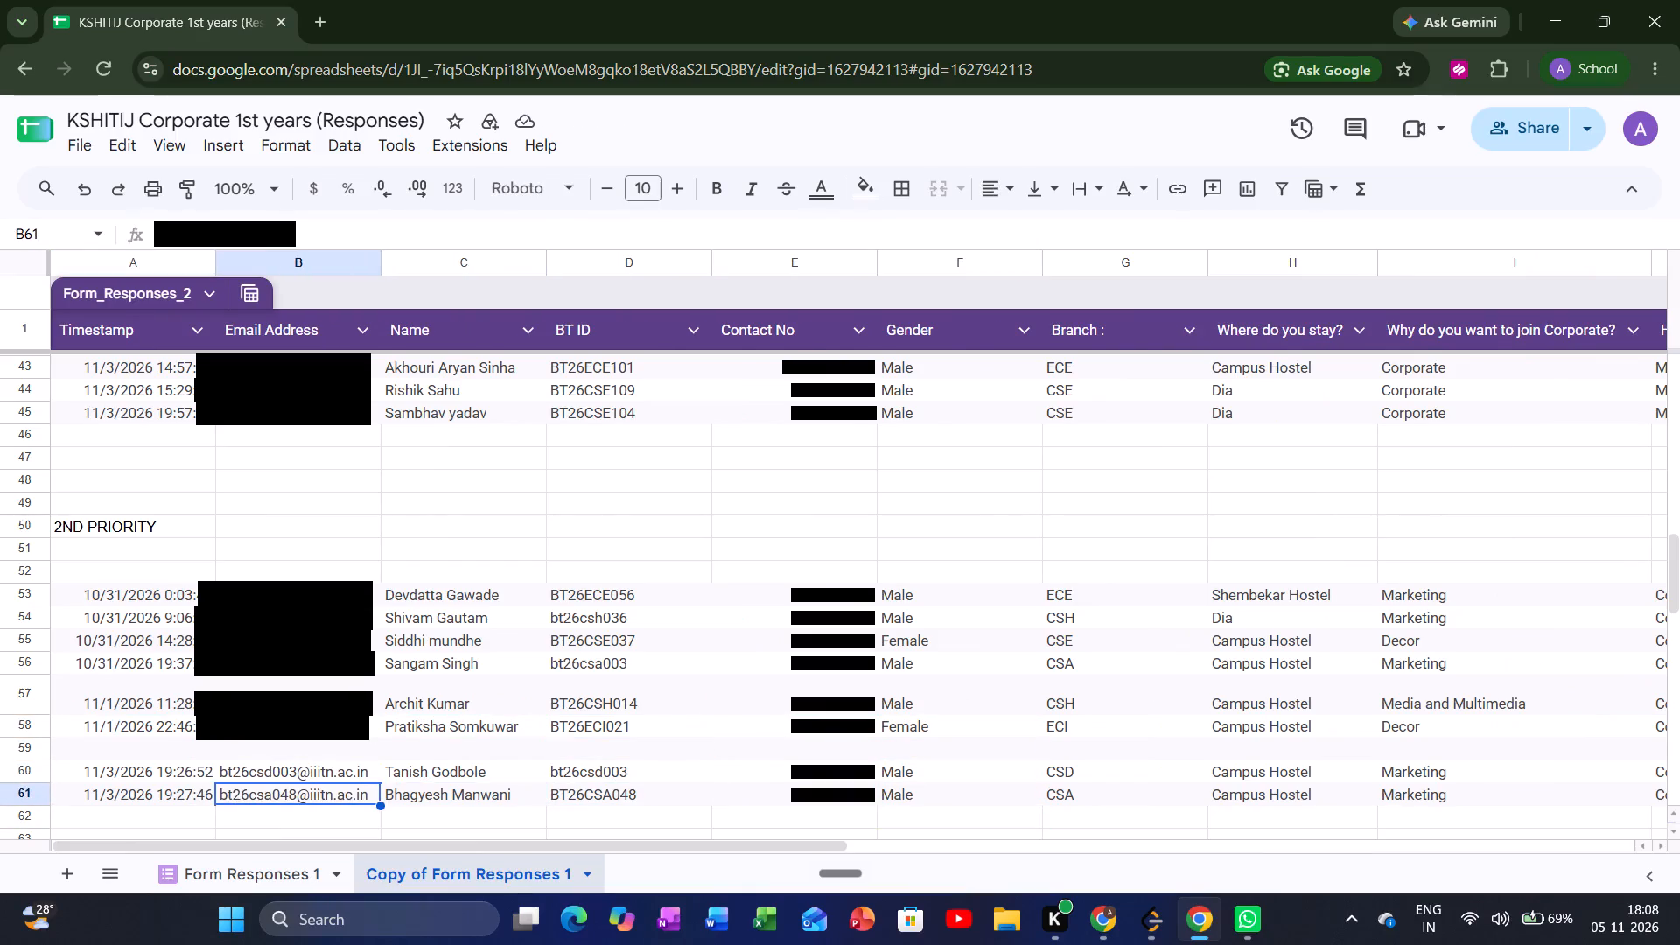
key(Up)
key(Up)
key(Up)
key(Up)
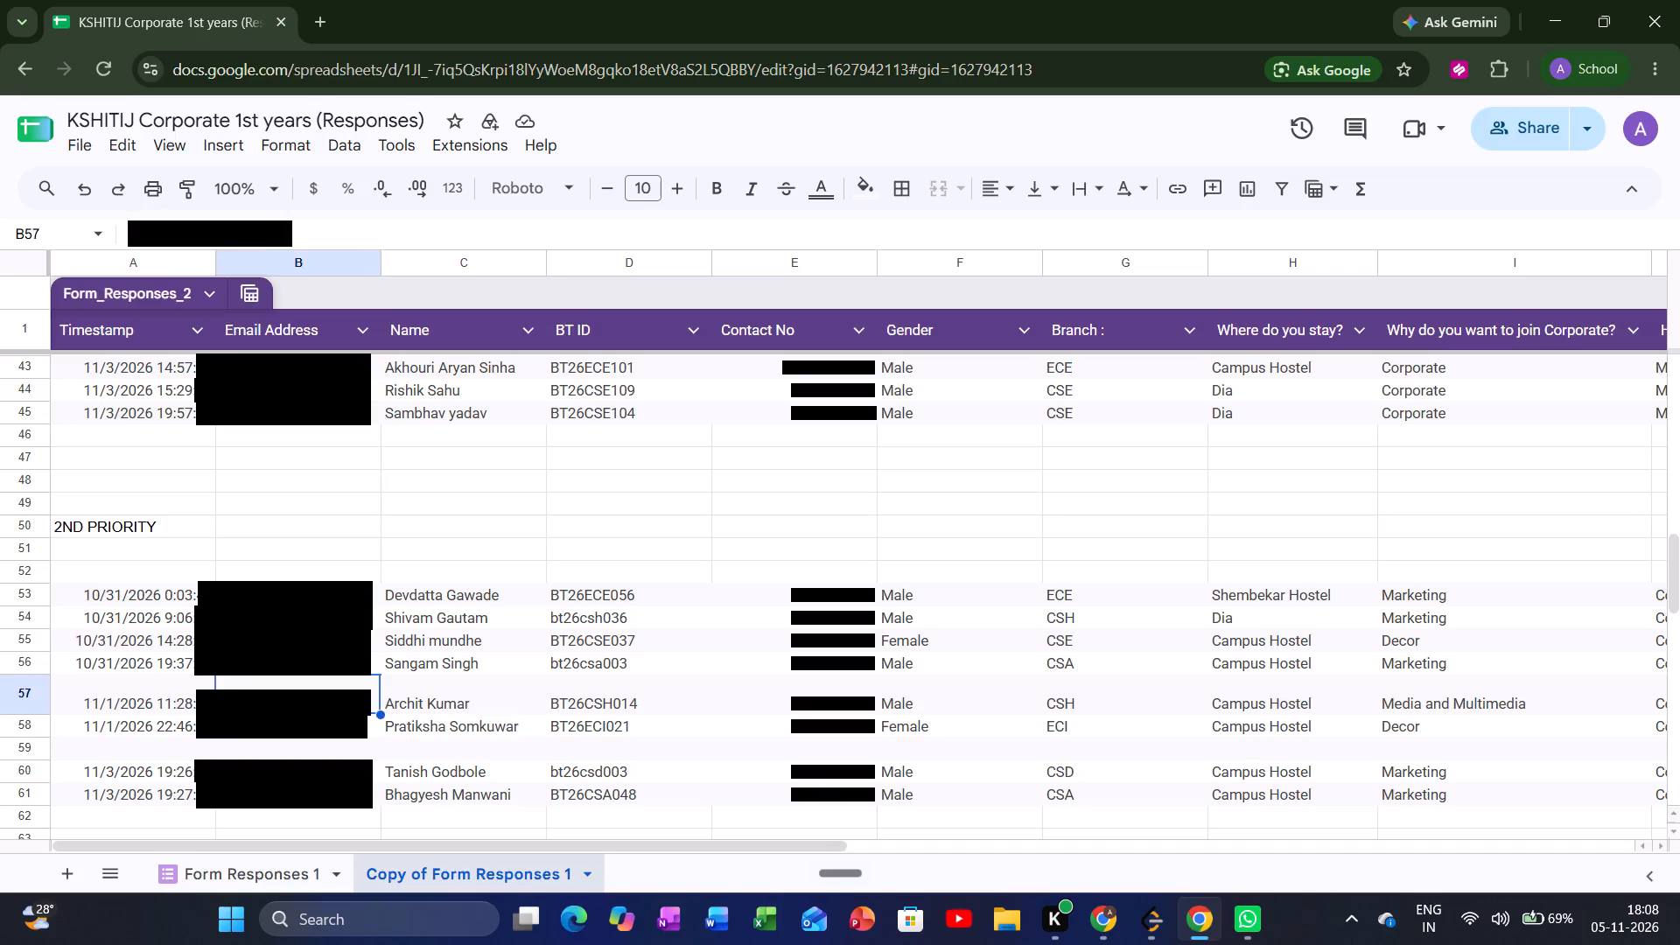
Review the row 57 applicant's entry across to column M and back to the timestamp.
key(Right)
key(Right)
key(Right)
key(Right)
key(Right)
key(Right)
key(Right)
key(Right)
key(Right)
key(Right)
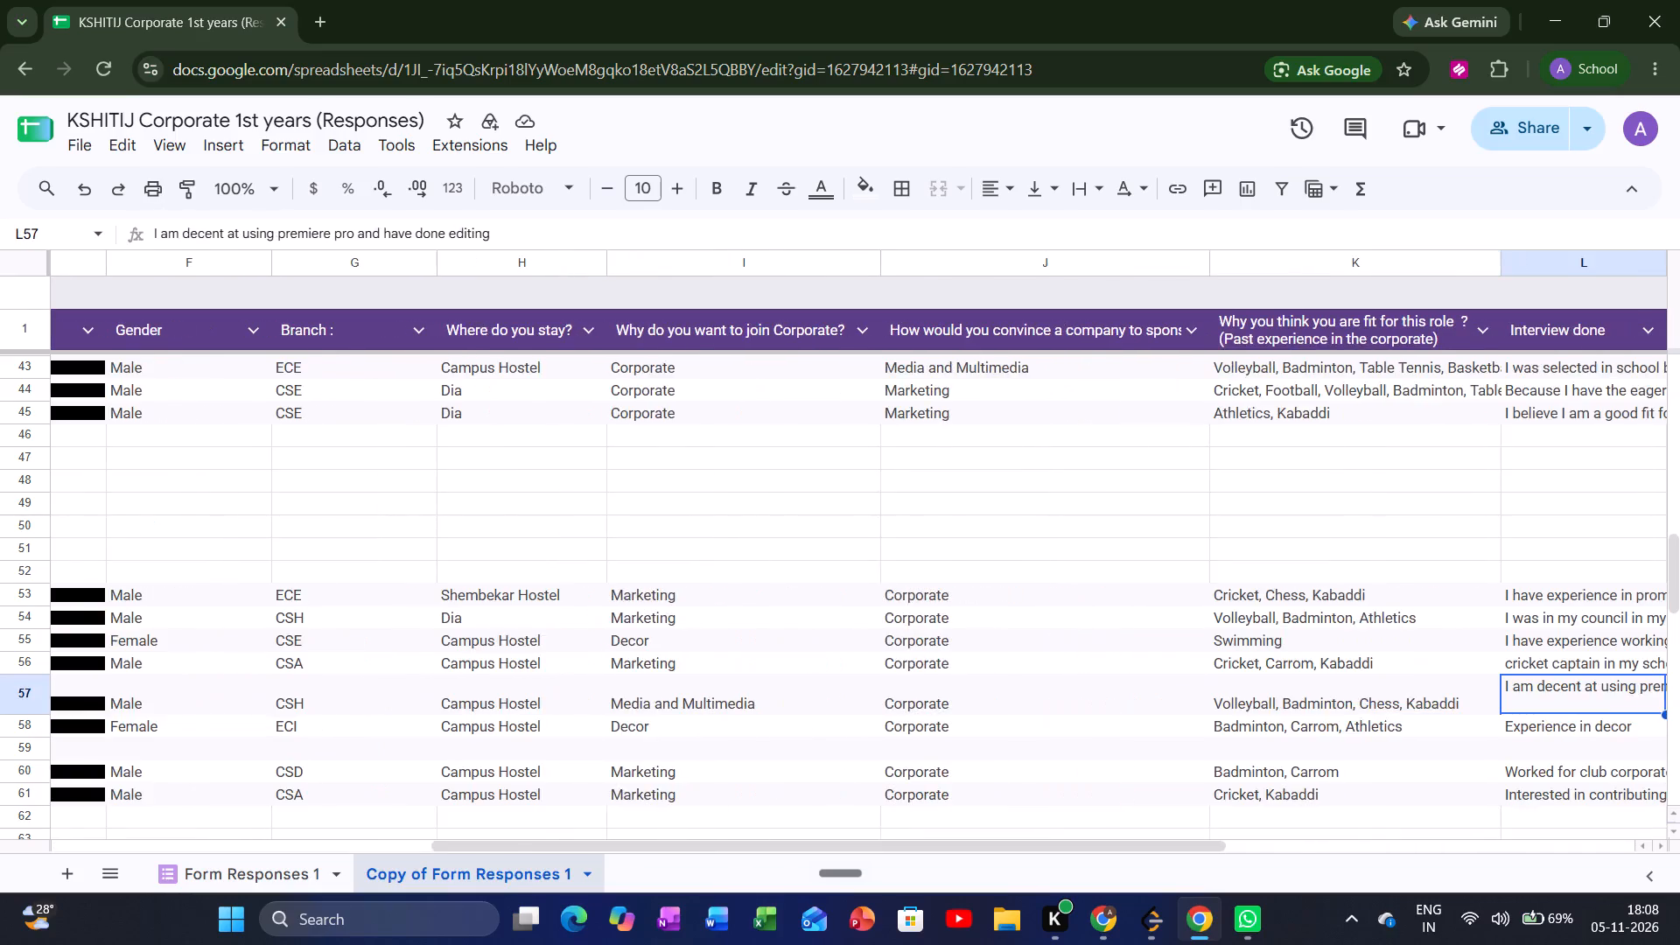
key(Right)
key(Right)
key(Left)
key(Left)
key(Left)
key(Left)
key(Left)
key(Left)
key(Left)
key(Left)
key(Left)
key(Left)
key(Left)
key(Left)
key(Left)
key(Left)
key(Left)
key(Left)
key(Left)
key(Left)
key(Left)
key(Left)
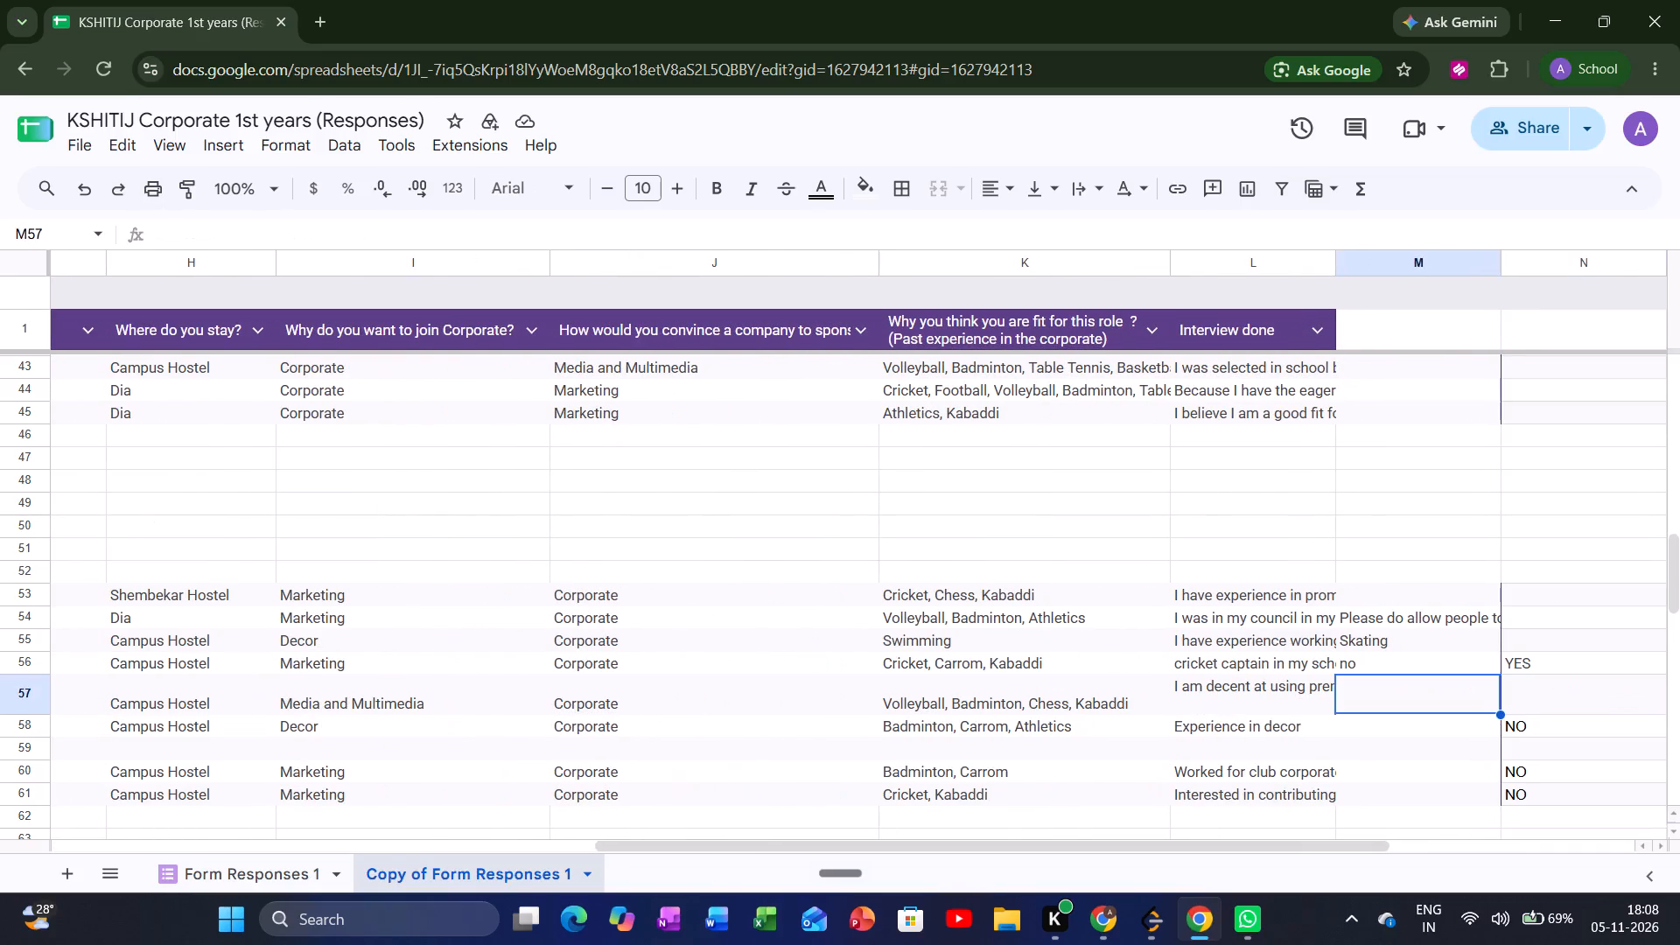
Enter NO in column N for the row 57 applicant in the 2ND PRIORITY list.
key(Right)
key(Right)
key(Right)
key(Right)
key(Right)
key(Right)
key(Right)
key(Right)
key(Right)
key(Right)
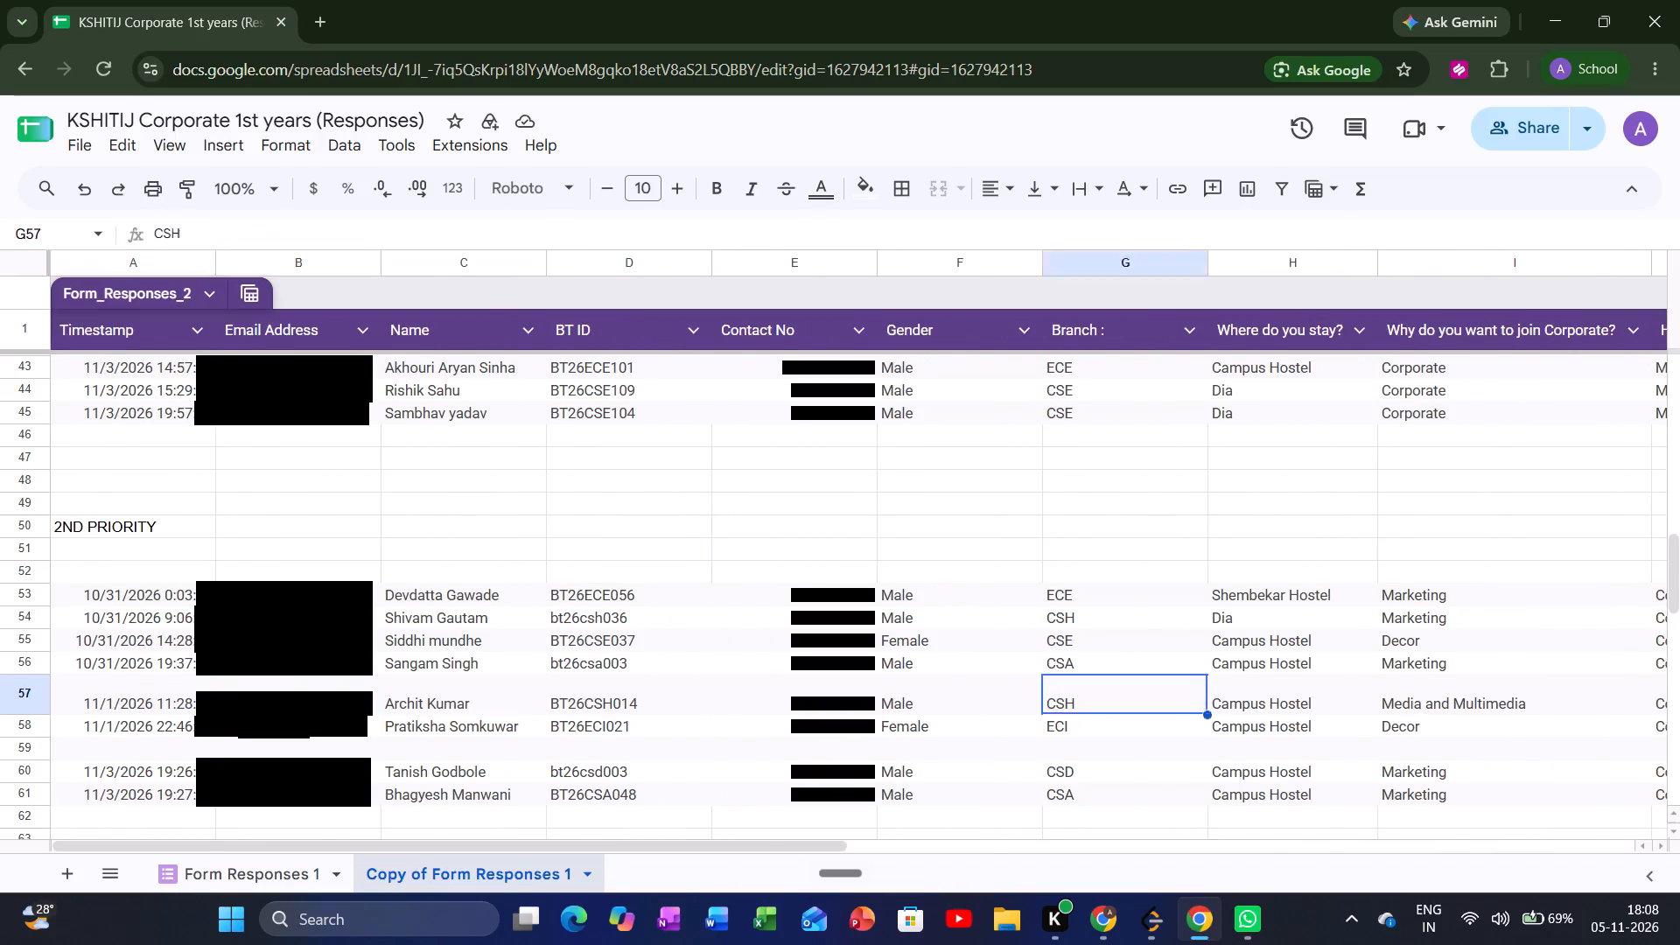
key(Right)
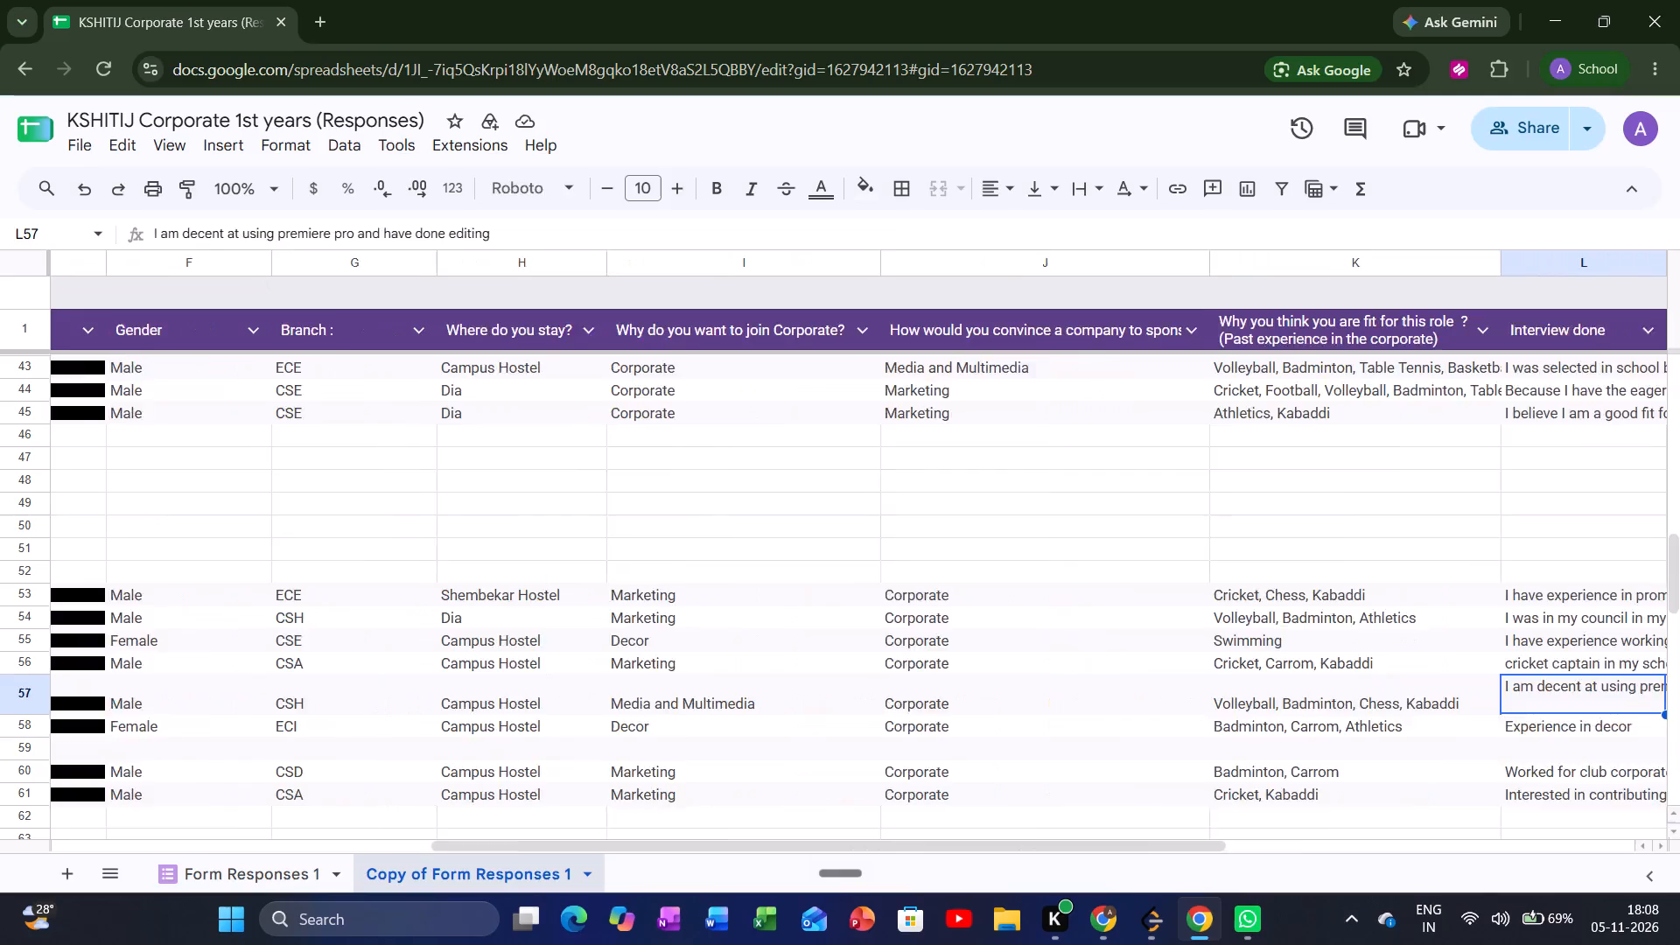
key(Right)
key(Right)
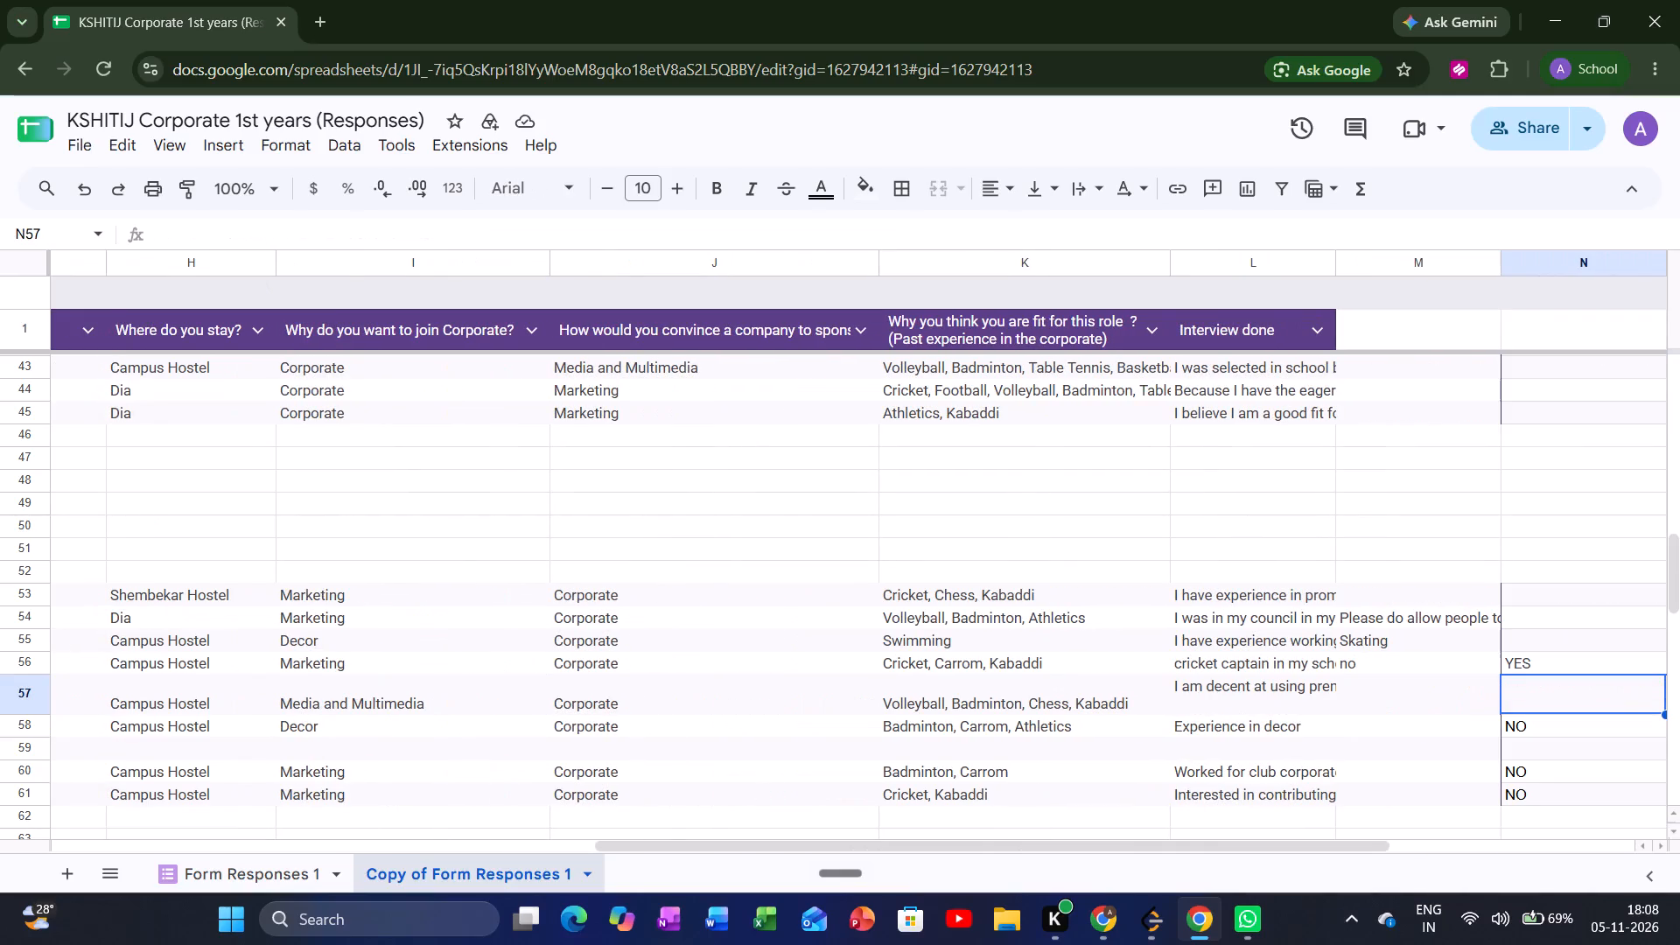
text(NO)
key(Left)
Enter NO in column N for the row 55 applicant in the 2ND PRIORITY list.
key(Left)
key(Left)
key(Left)
key(Left)
key(Left)
key(Left)
key(Left)
key(Left)
key(Left)
key(Left)
key(Left)
key(Left)
key(Left)
key(Left)
key(Left)
key(Left)
key(Left)
key(Left)
key(Left)
key(Left)
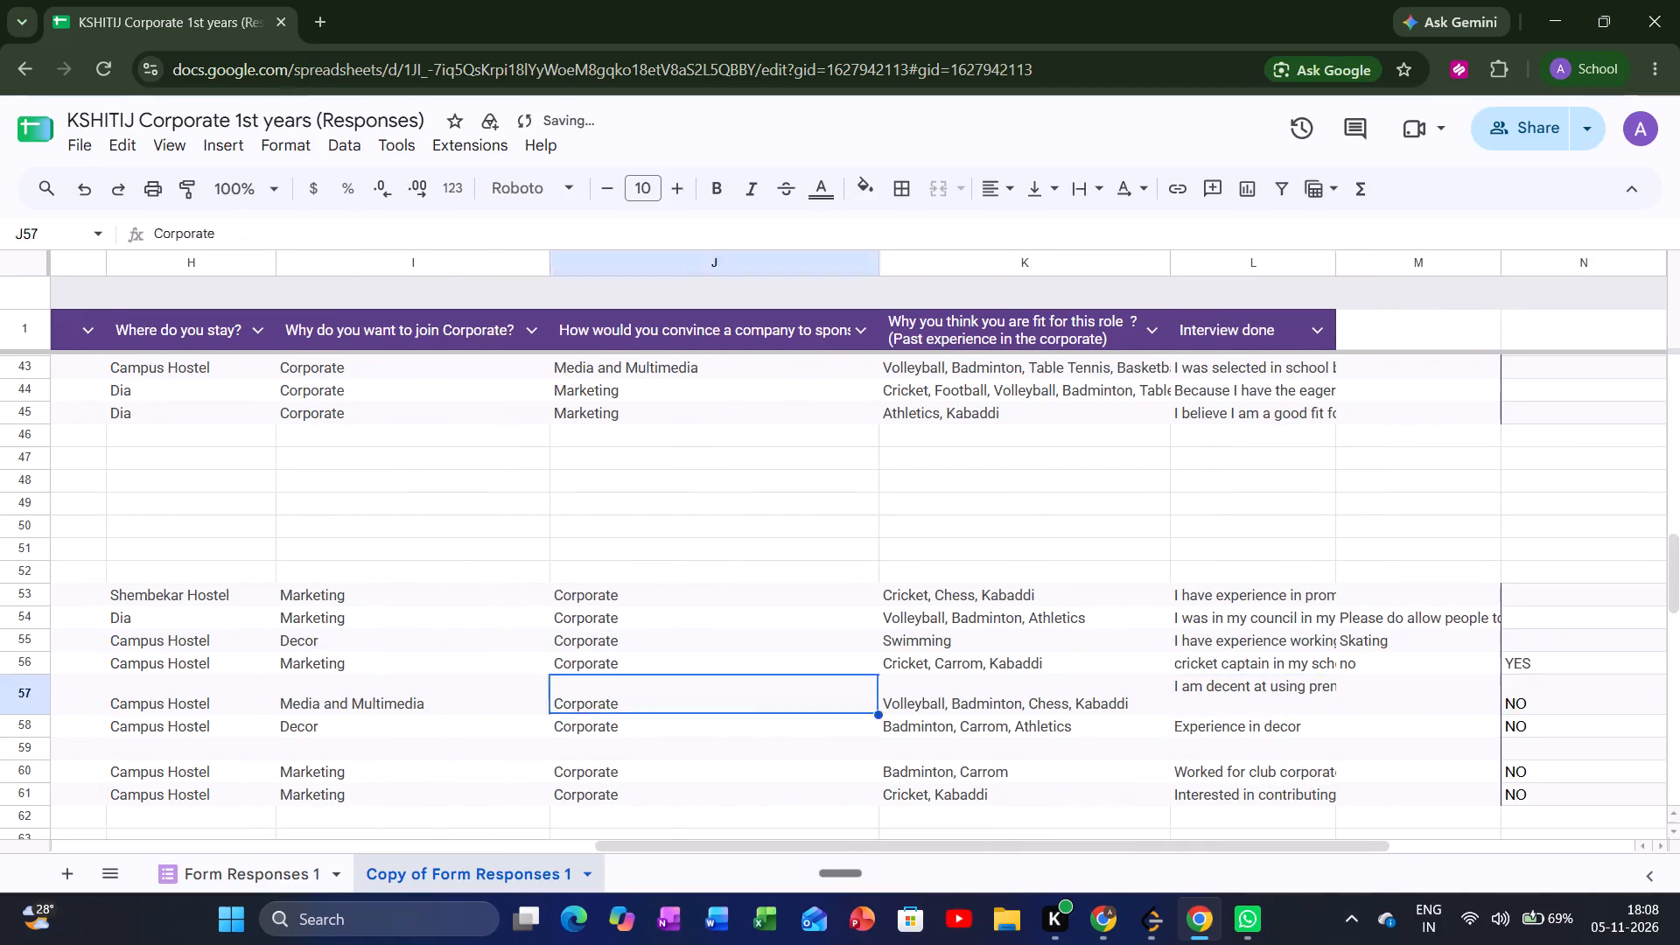
key(Up)
key(Up)
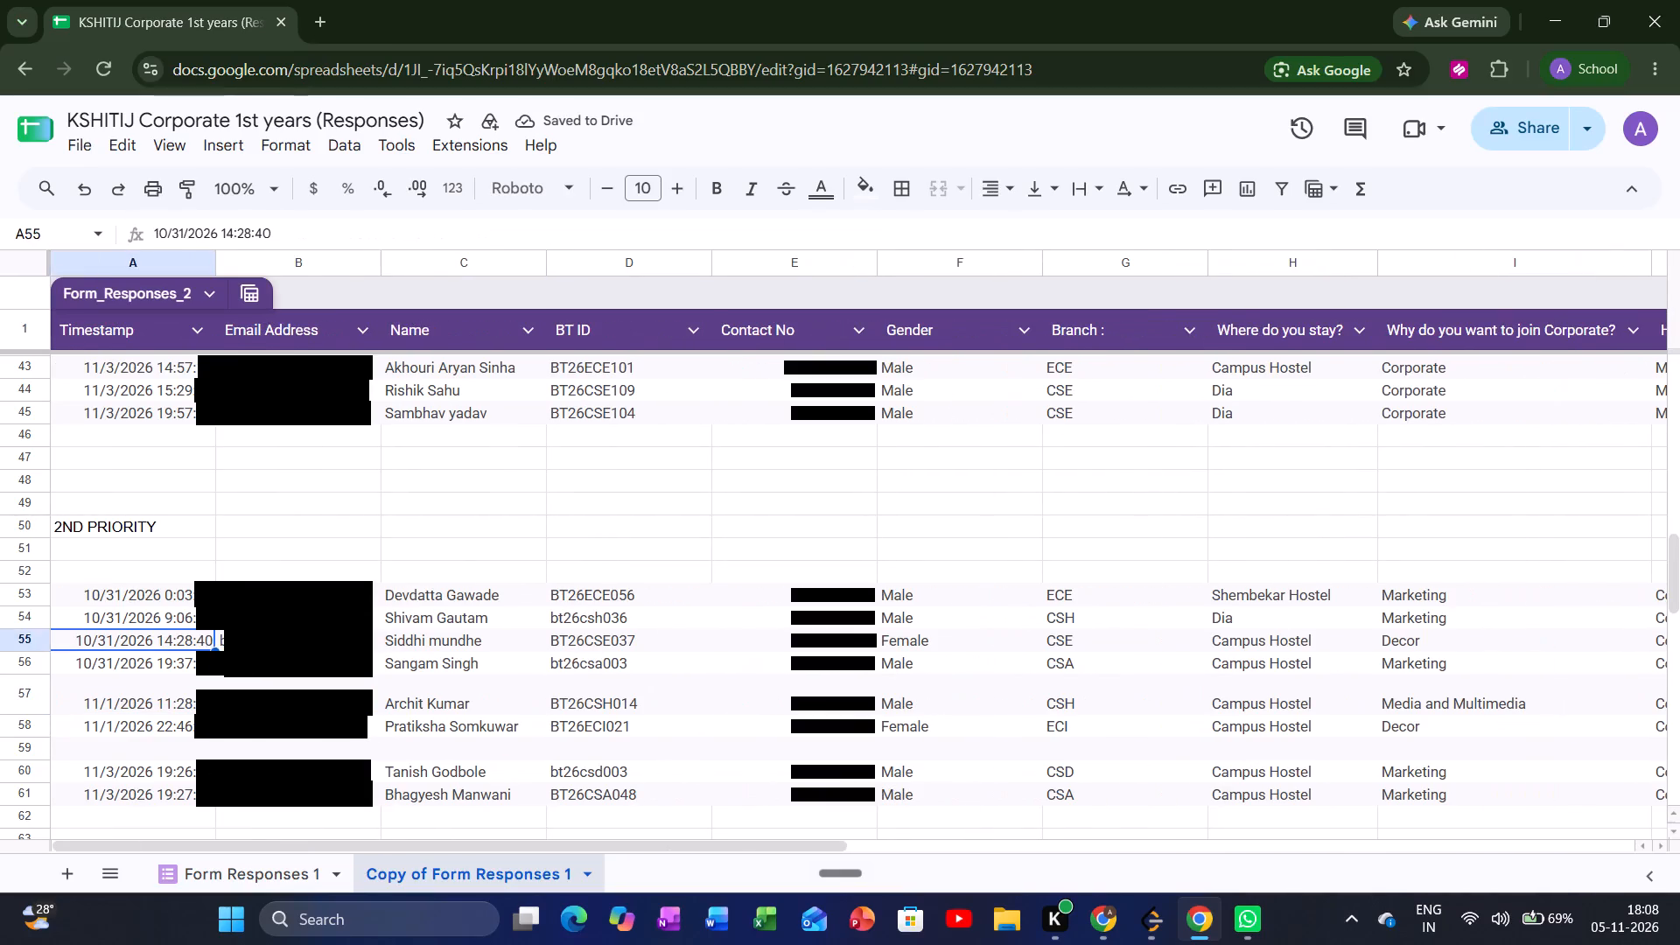
key(Right)
key(Right)
key(Right)
key(Right)
key(Right)
key(Right)
key(Right)
key(Right)
key(Right)
key(Right)
key(Right)
key(Right)
key(Right)
key(Right)
key(Right)
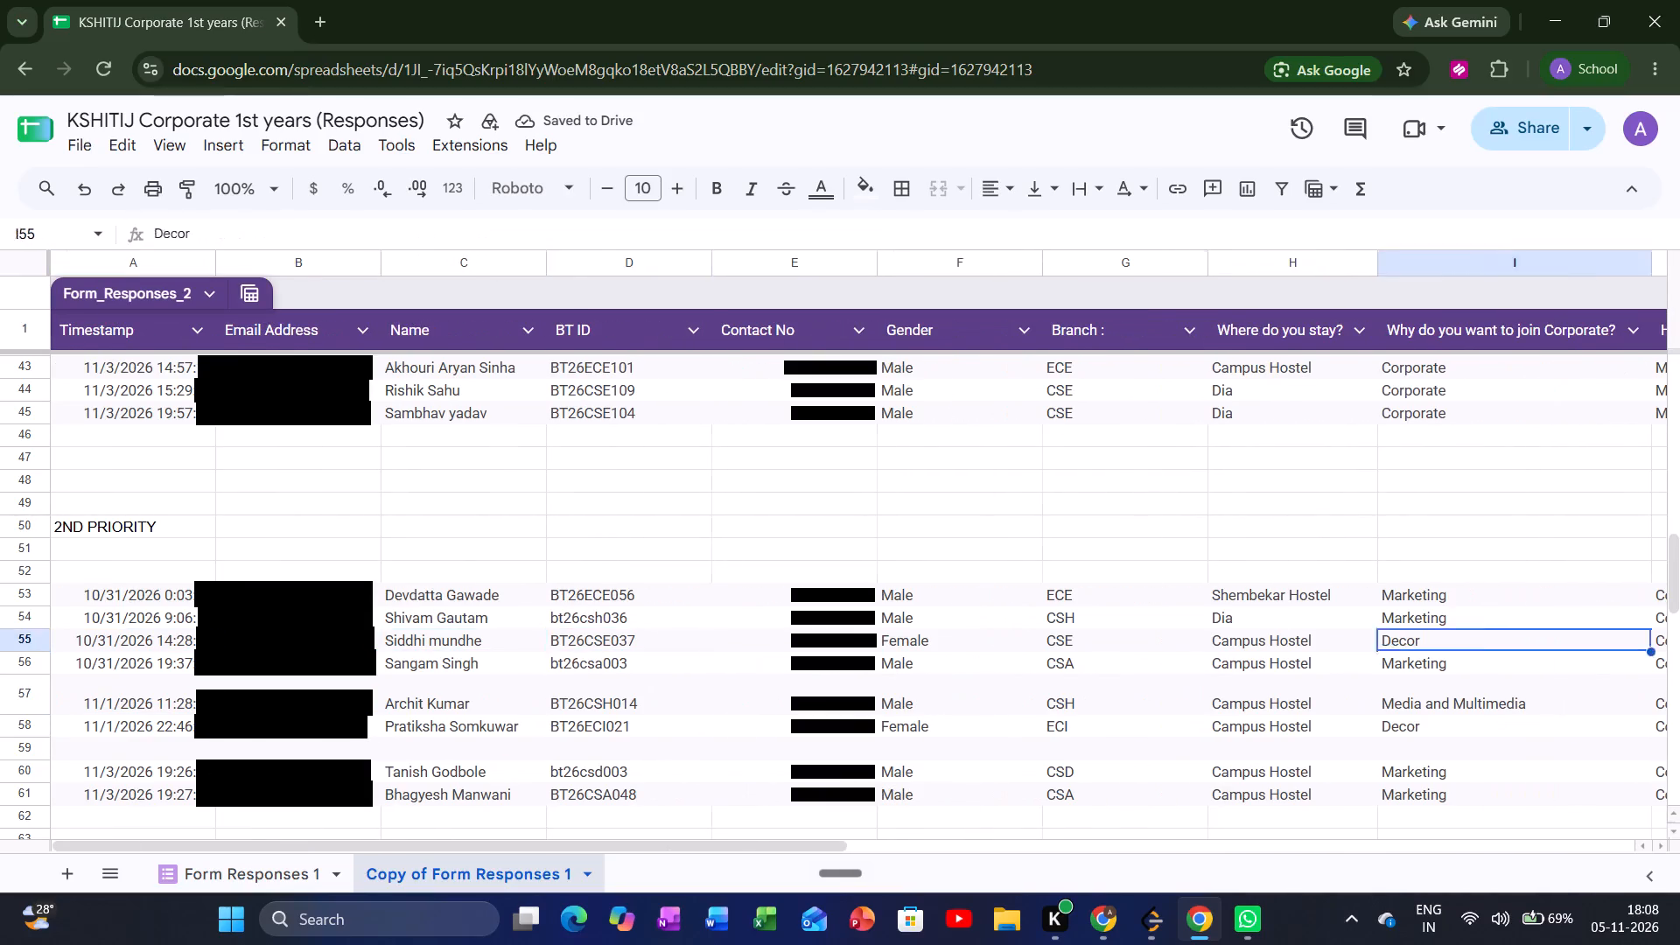
key(Left)
key(Left)
key(Left)
key(Right)
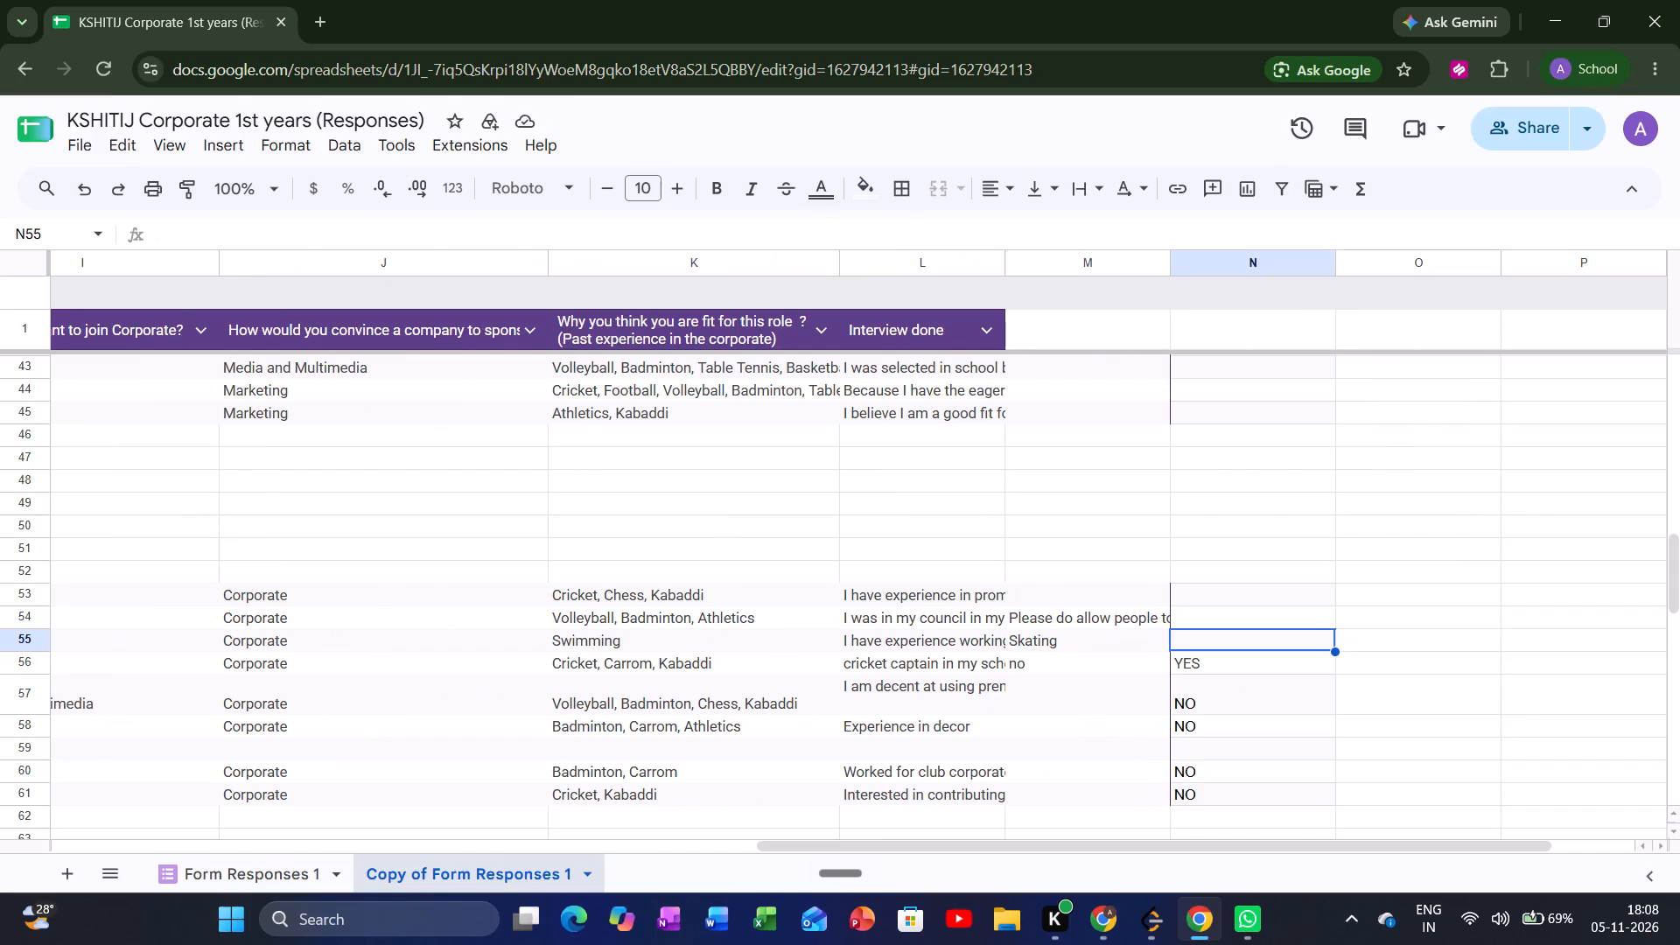
text(NO)
Review the row 53 applicant's entry across the columns and back to the start of the row.
key(Left)
key(Left)
key(Left)
key(Left)
key(Left)
key(Left)
key(Left)
key(Left)
key(Left)
key(Left)
key(Left)
key(Left)
key(Left)
key(Left)
key(Left)
key(Left)
key(Left)
key(Left)
key(Left)
key(Left)
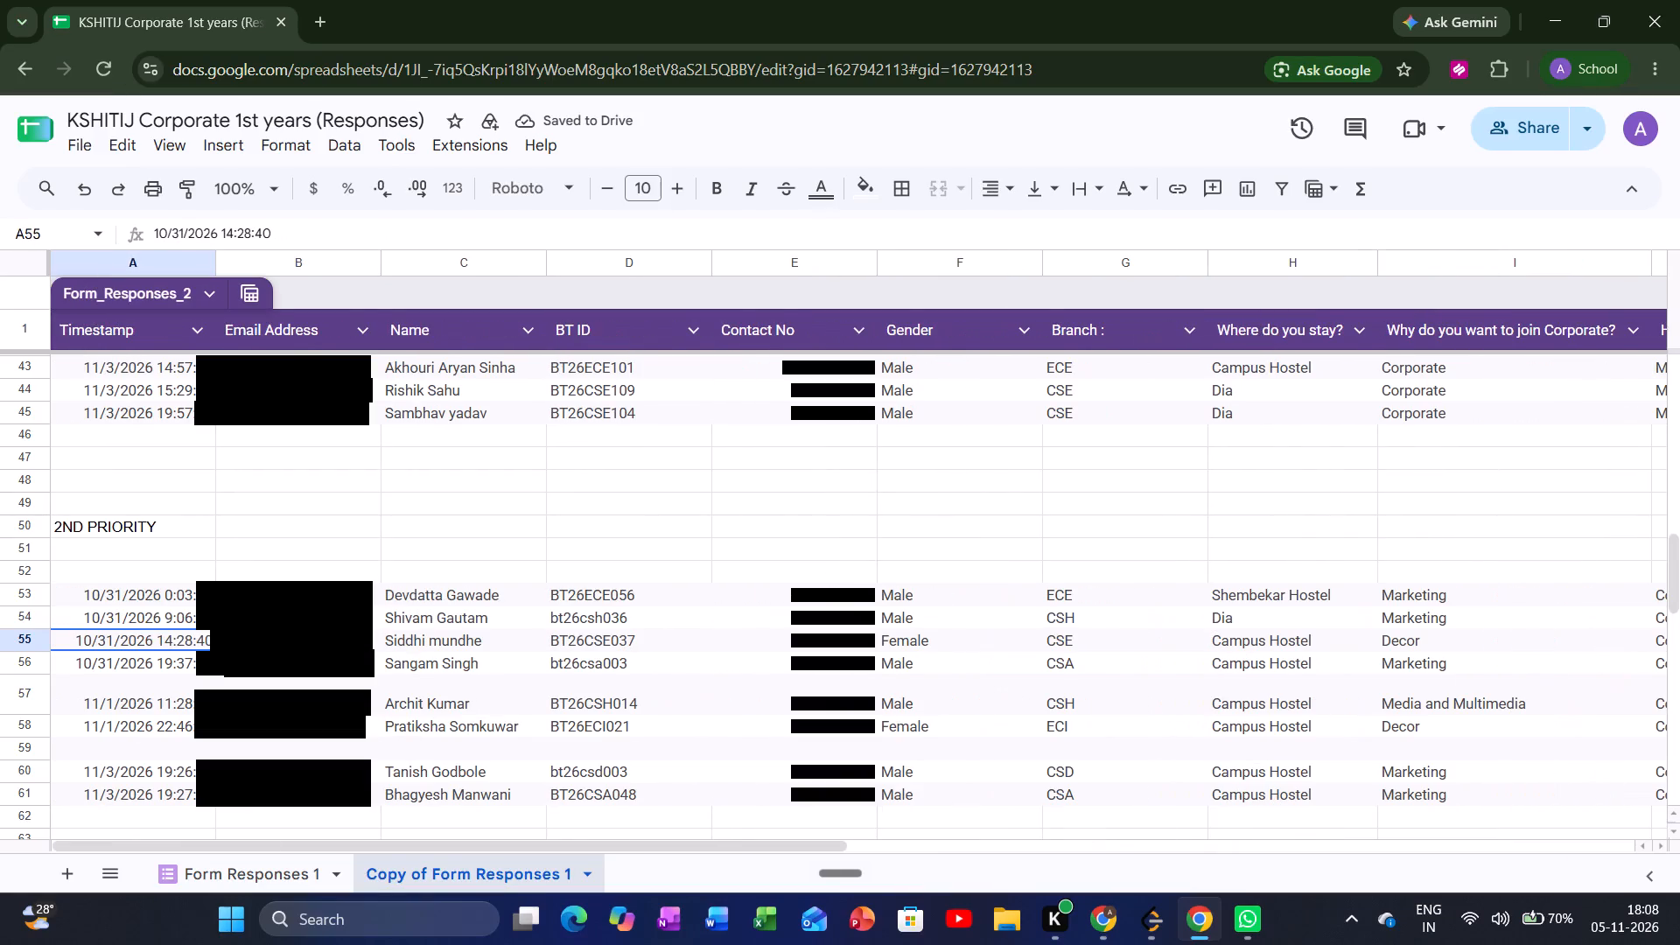
key(Down)
key(Up)
key(Up)
key(Up)
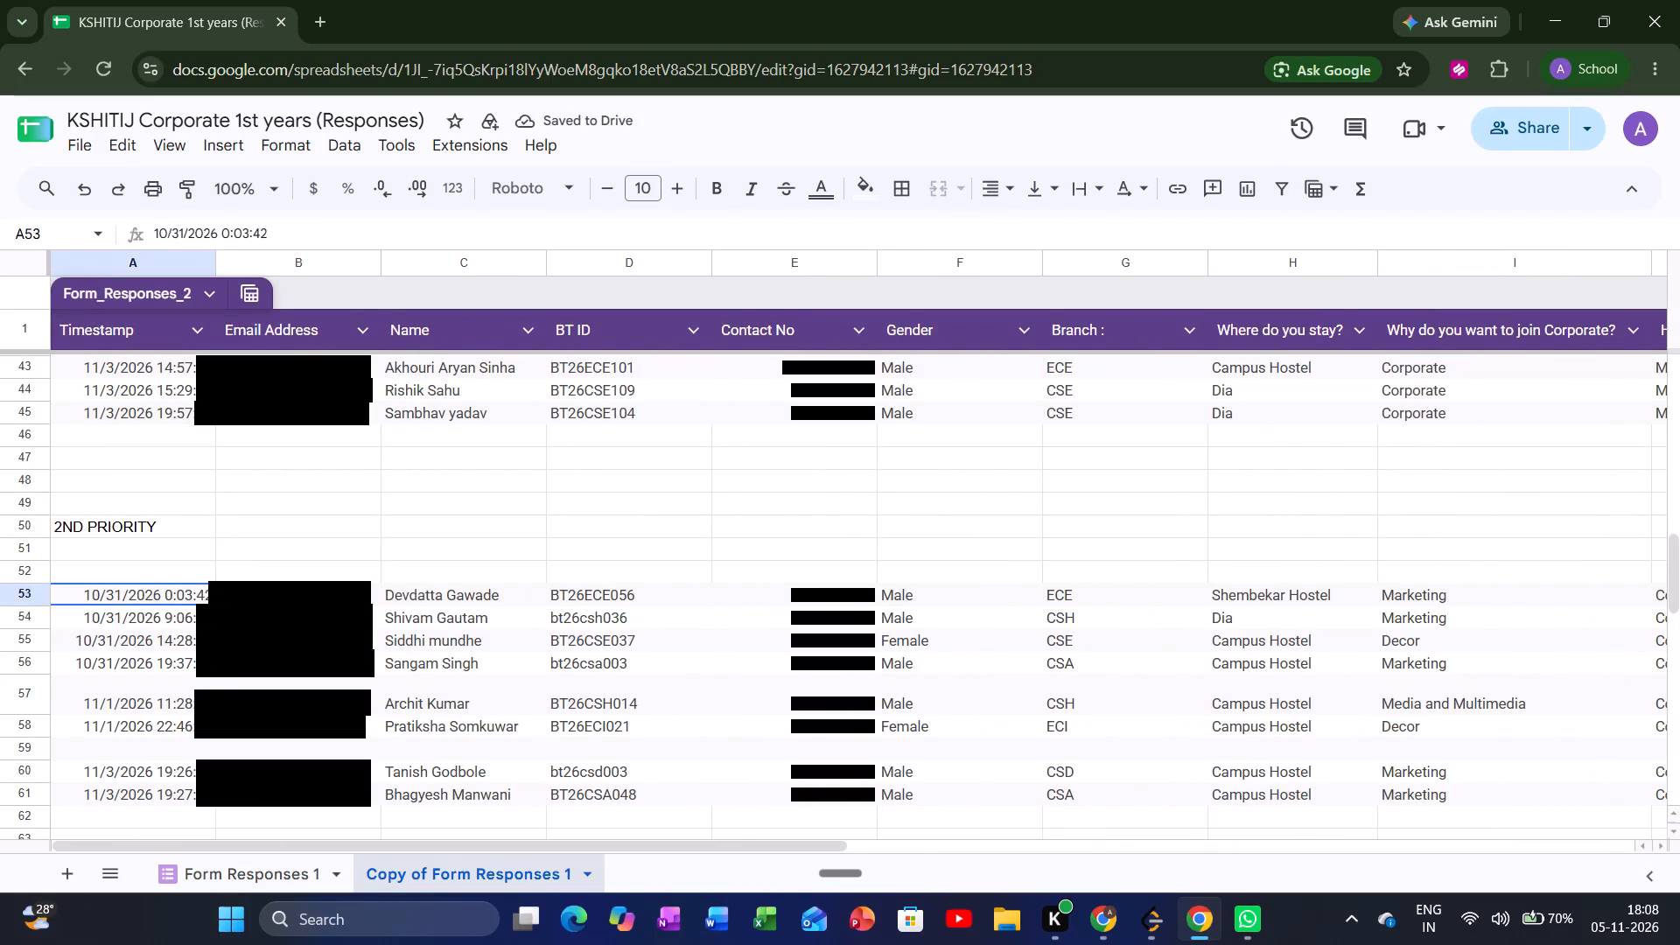
key(Right)
key(Right)
key(Right)
key(Right)
key(Right)
key(Right)
key(Right)
key(Right)
key(Right)
key(Right)
key(Right)
key(Right)
key(Right)
key(Right)
key(Right)
key(Left)
key(Left)
key(Left)
key(Left)
key(Left)
key(Left)
key(Left)
key(Left)
key(Left)
key(Left)
key(Left)
key(Left)
key(Left)
key(Left)
key(Left)
key(Left)
key(Left)
key(Left)
key(Left)
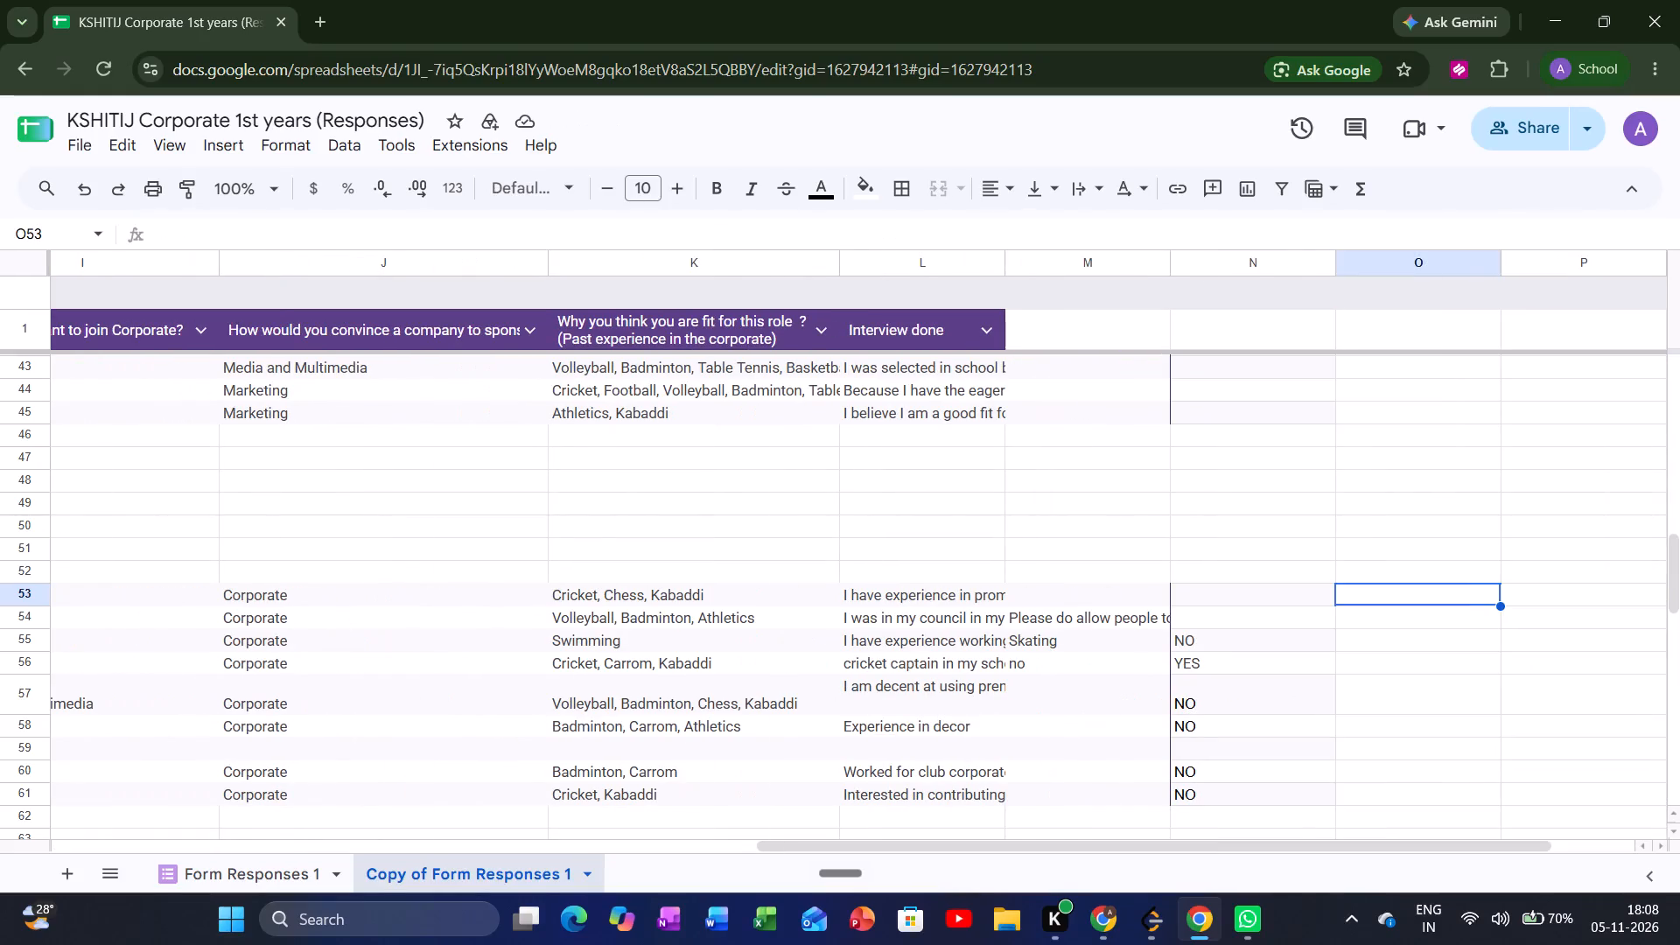
Enter NO in capitals in column N for the row 53 applicant in the 2ND PRIORITY list.
key(Right)
key(Right)
key(Right)
key(Right)
key(Right)
key(Right)
key(Right)
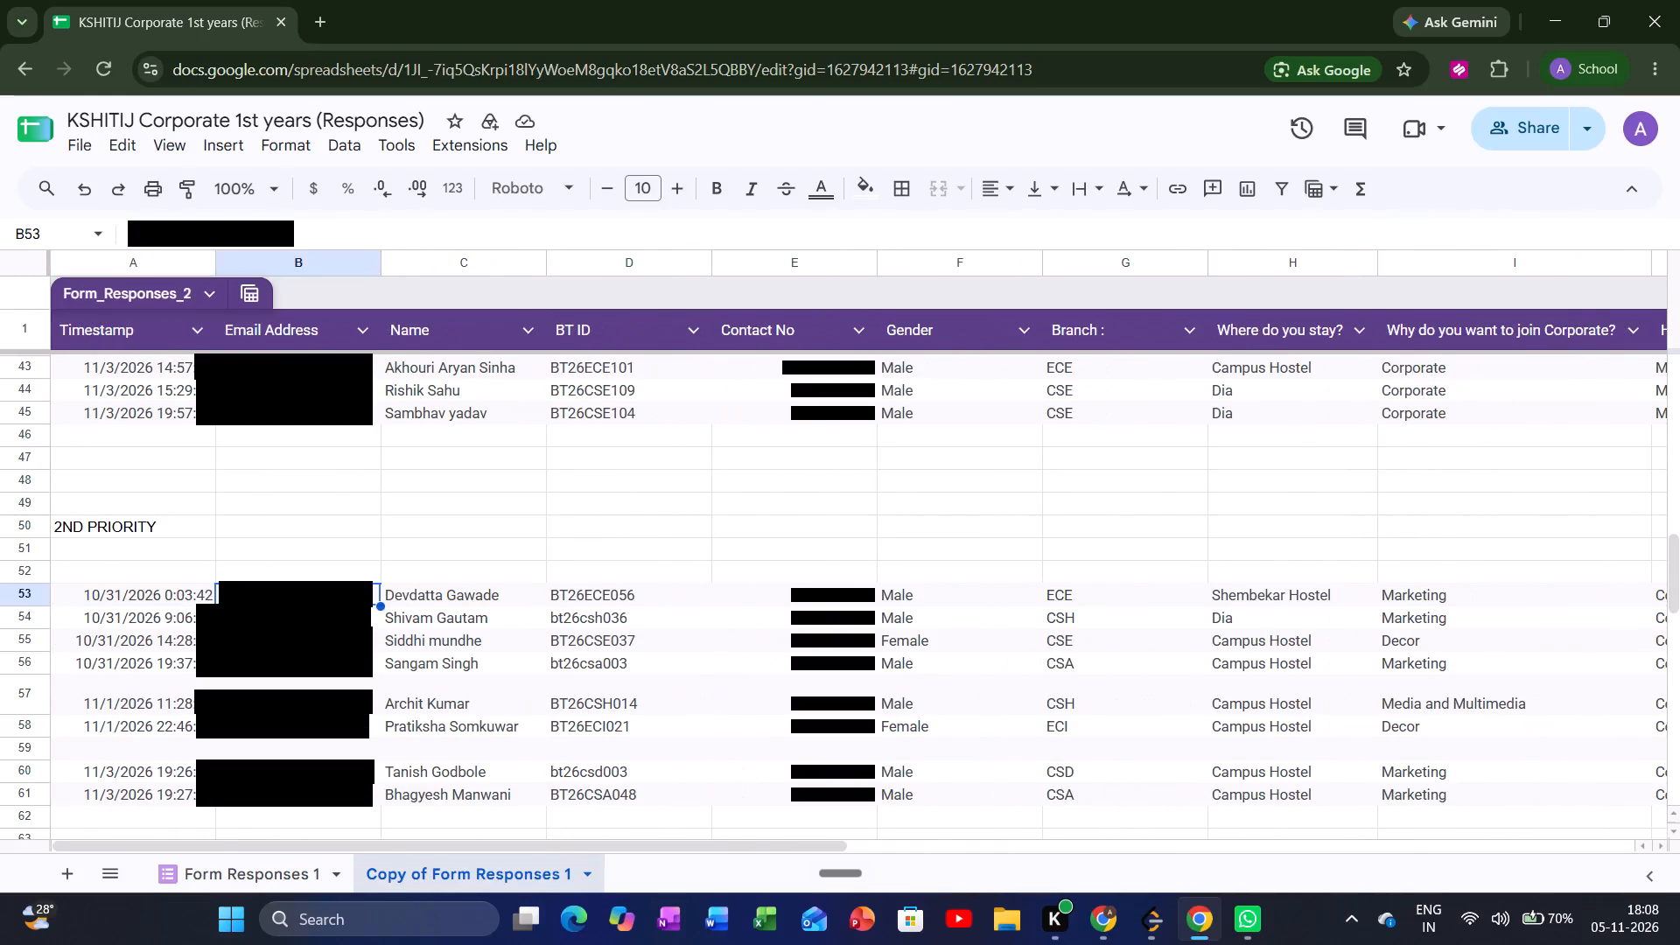
key(Right)
key(Right)
key(Right)
key(Right)
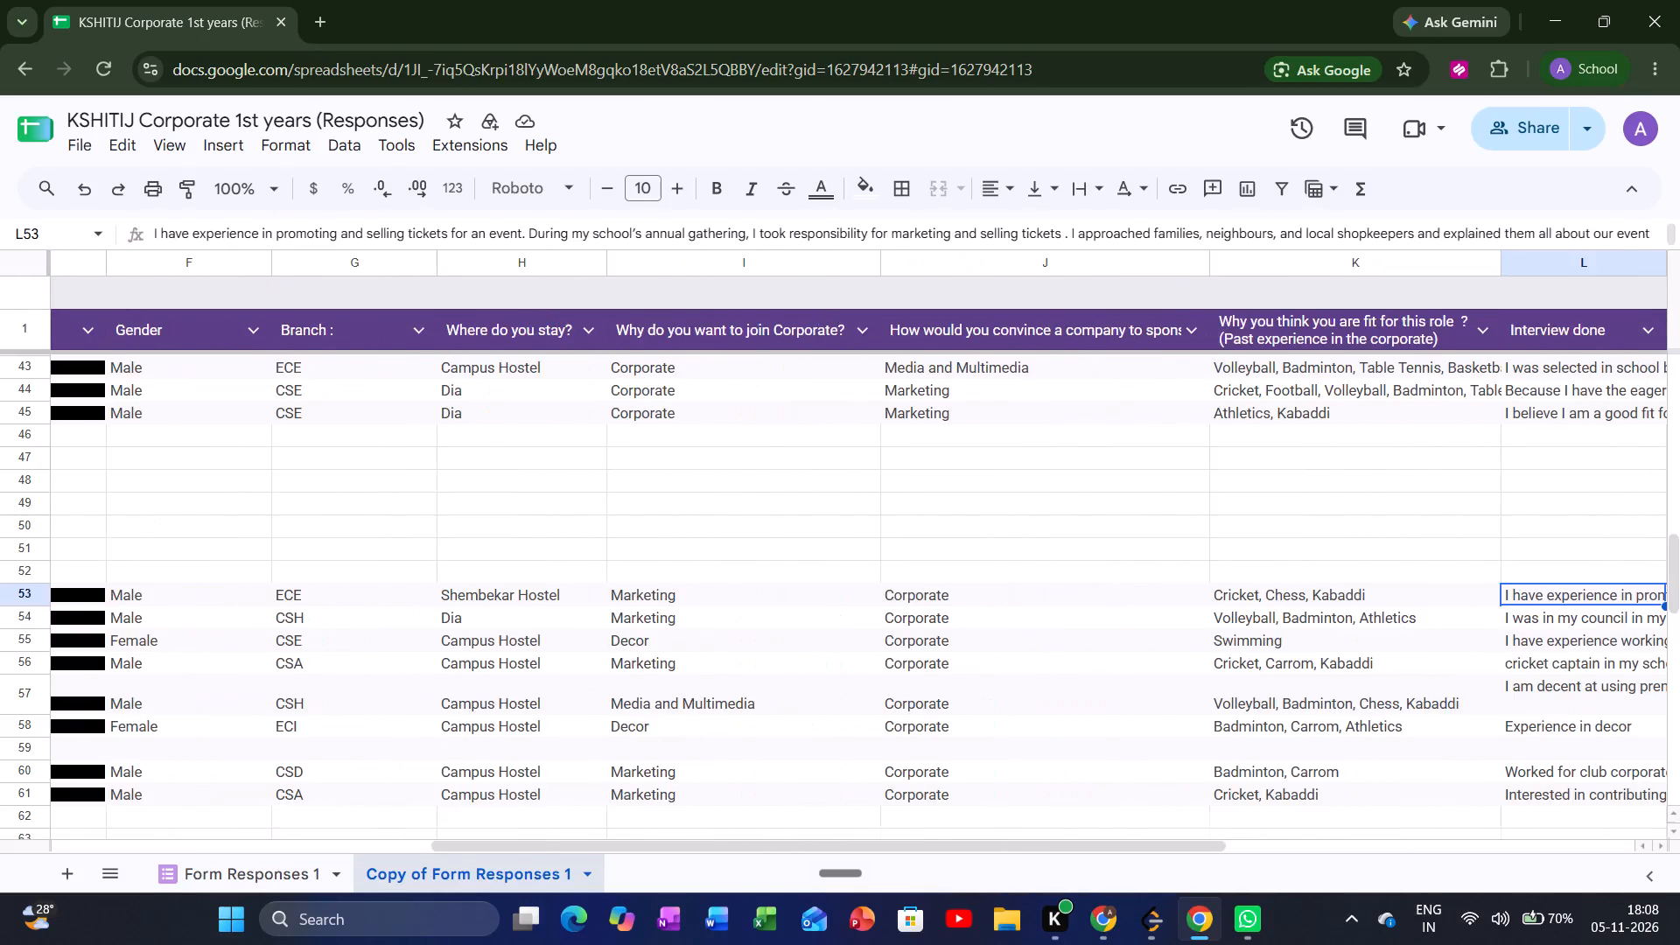
key(Right)
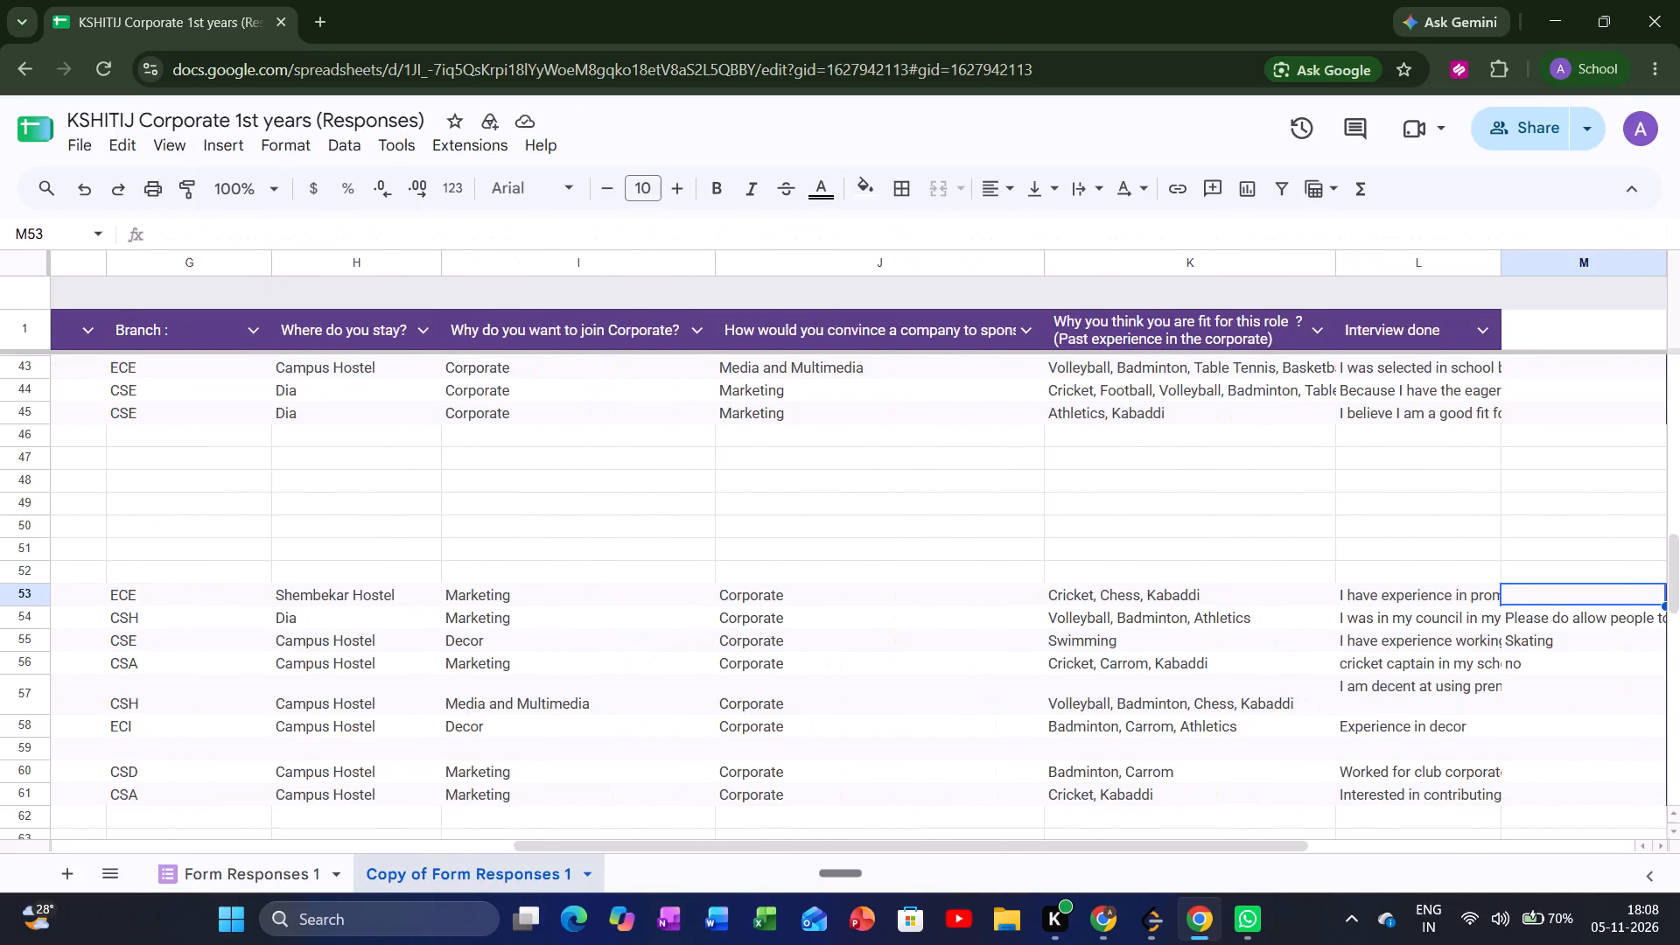
key(Right)
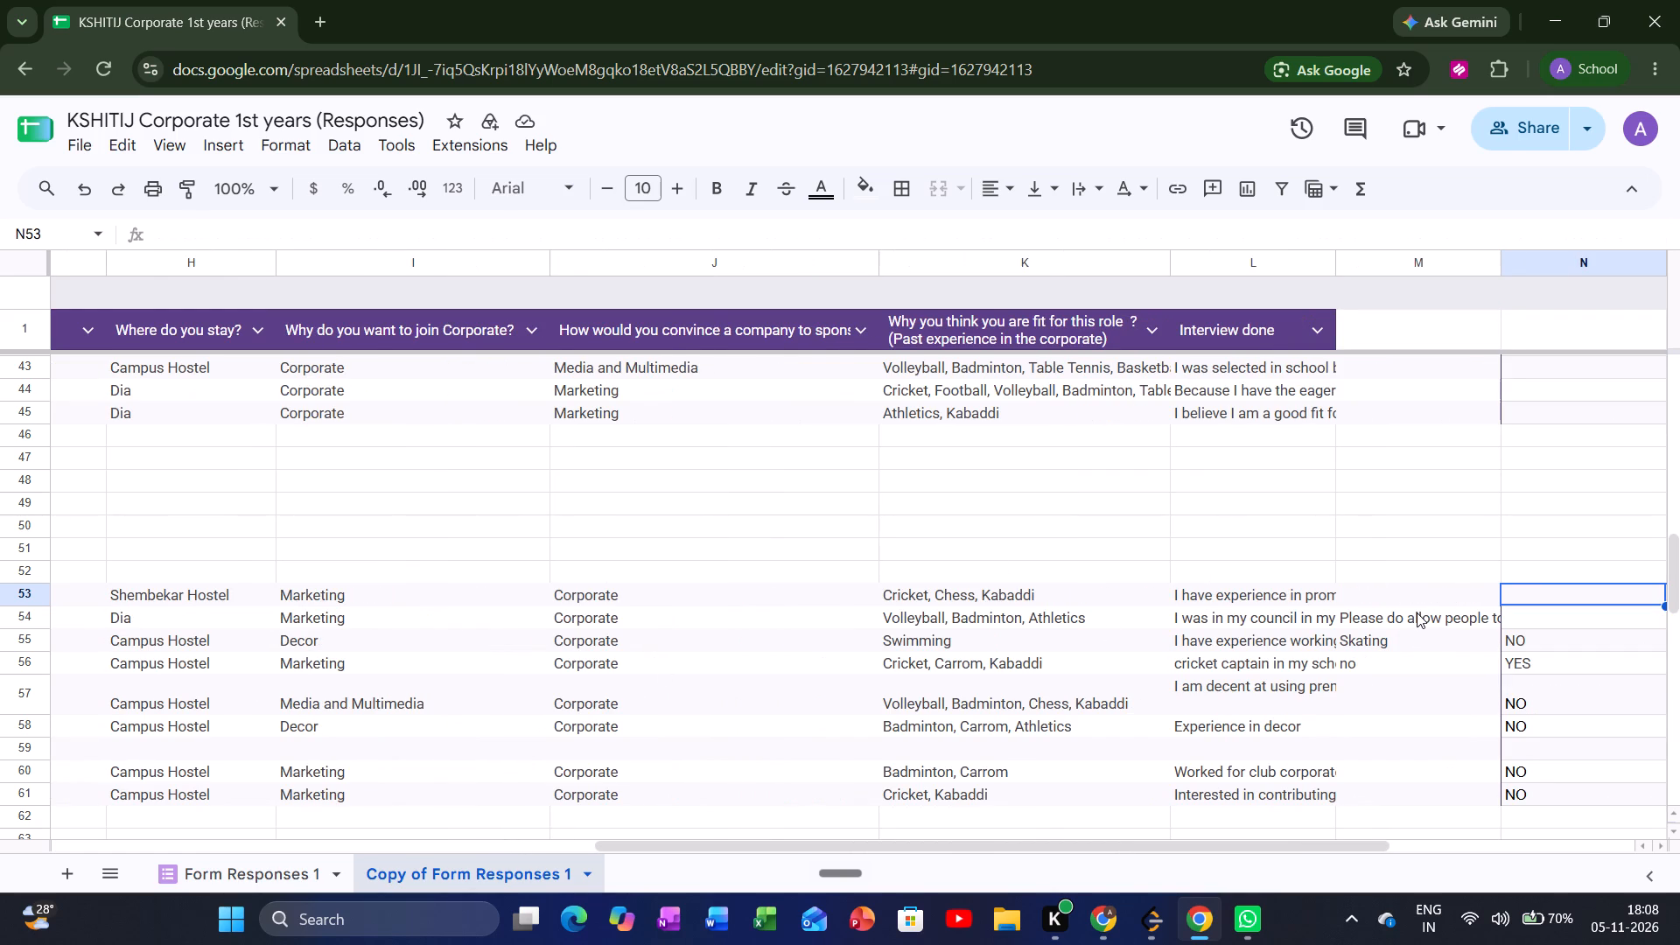
text(nO)
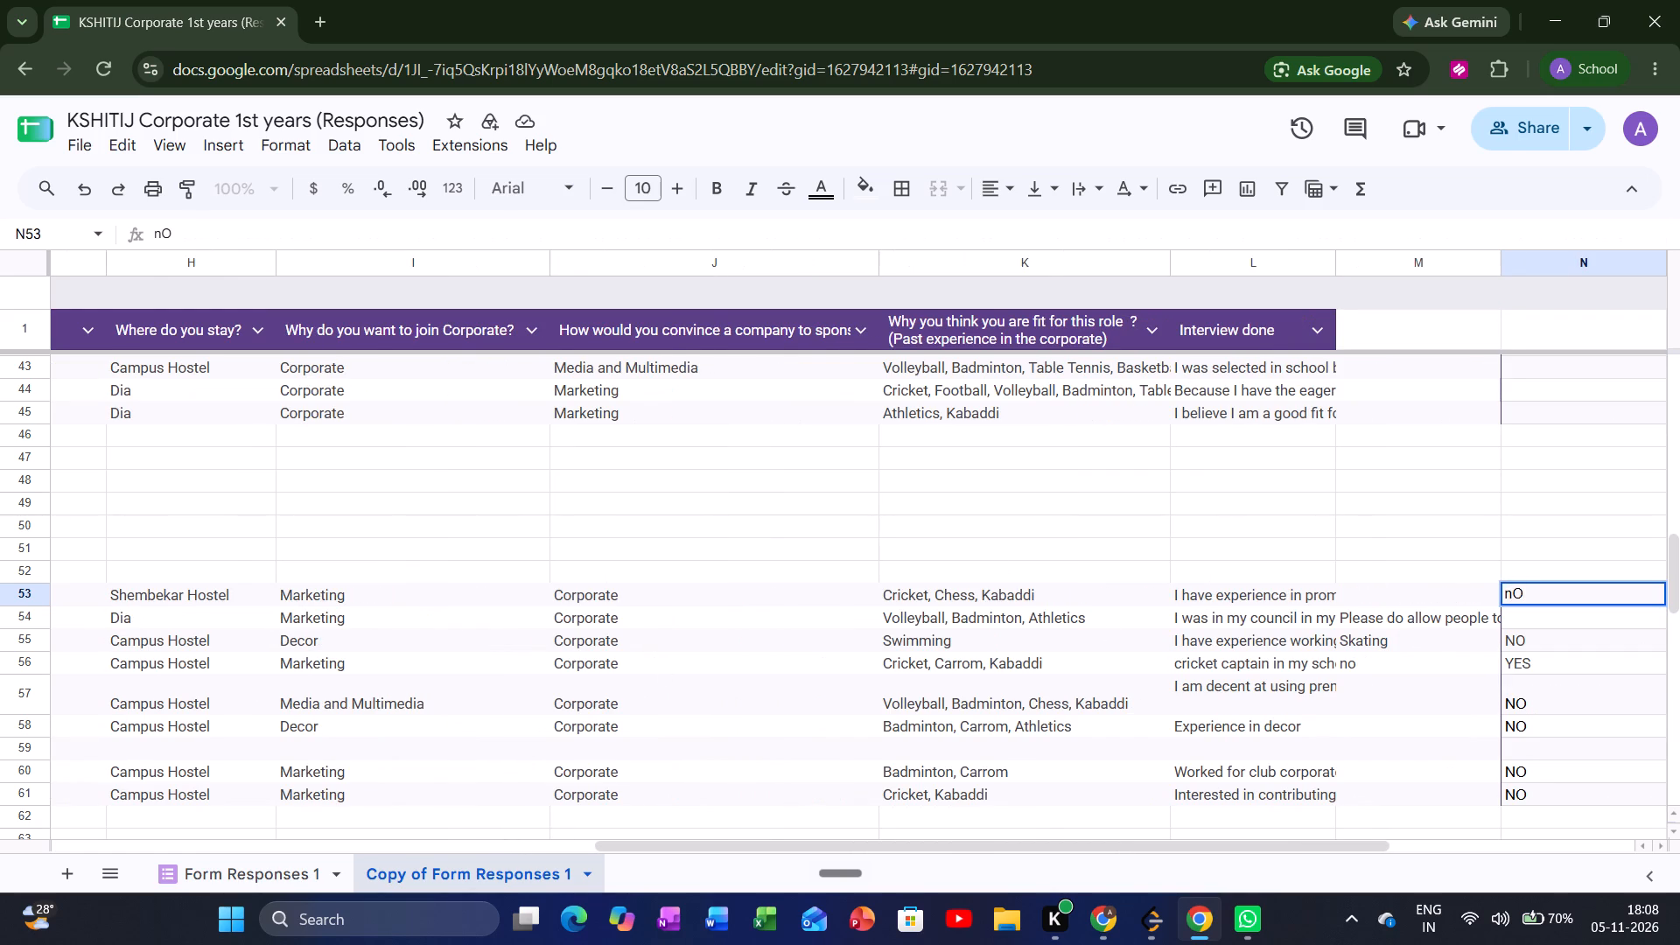
key(BackSpace)
key(BackSpace)
text(NN)
key(BackSpace)
key(shift+o)
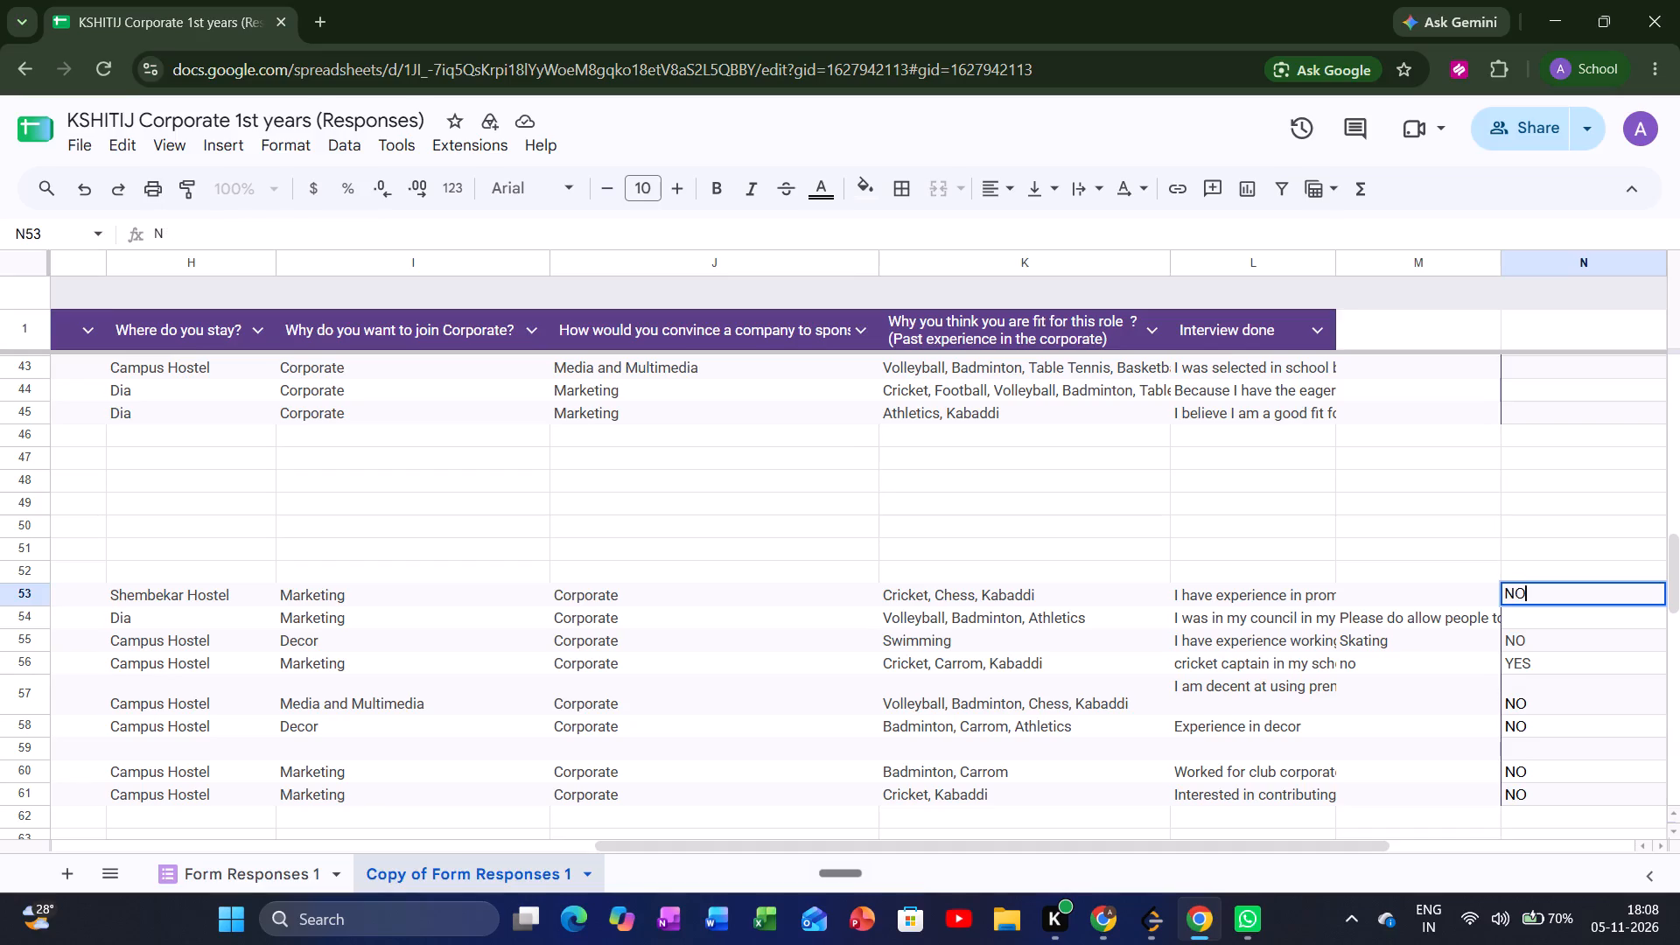
Clear all contents of row 2, the first applicant entry in the Form_Responses_2 table.
scroll(1417, 612, up, 2)
scroll(955, 458, up, 13)
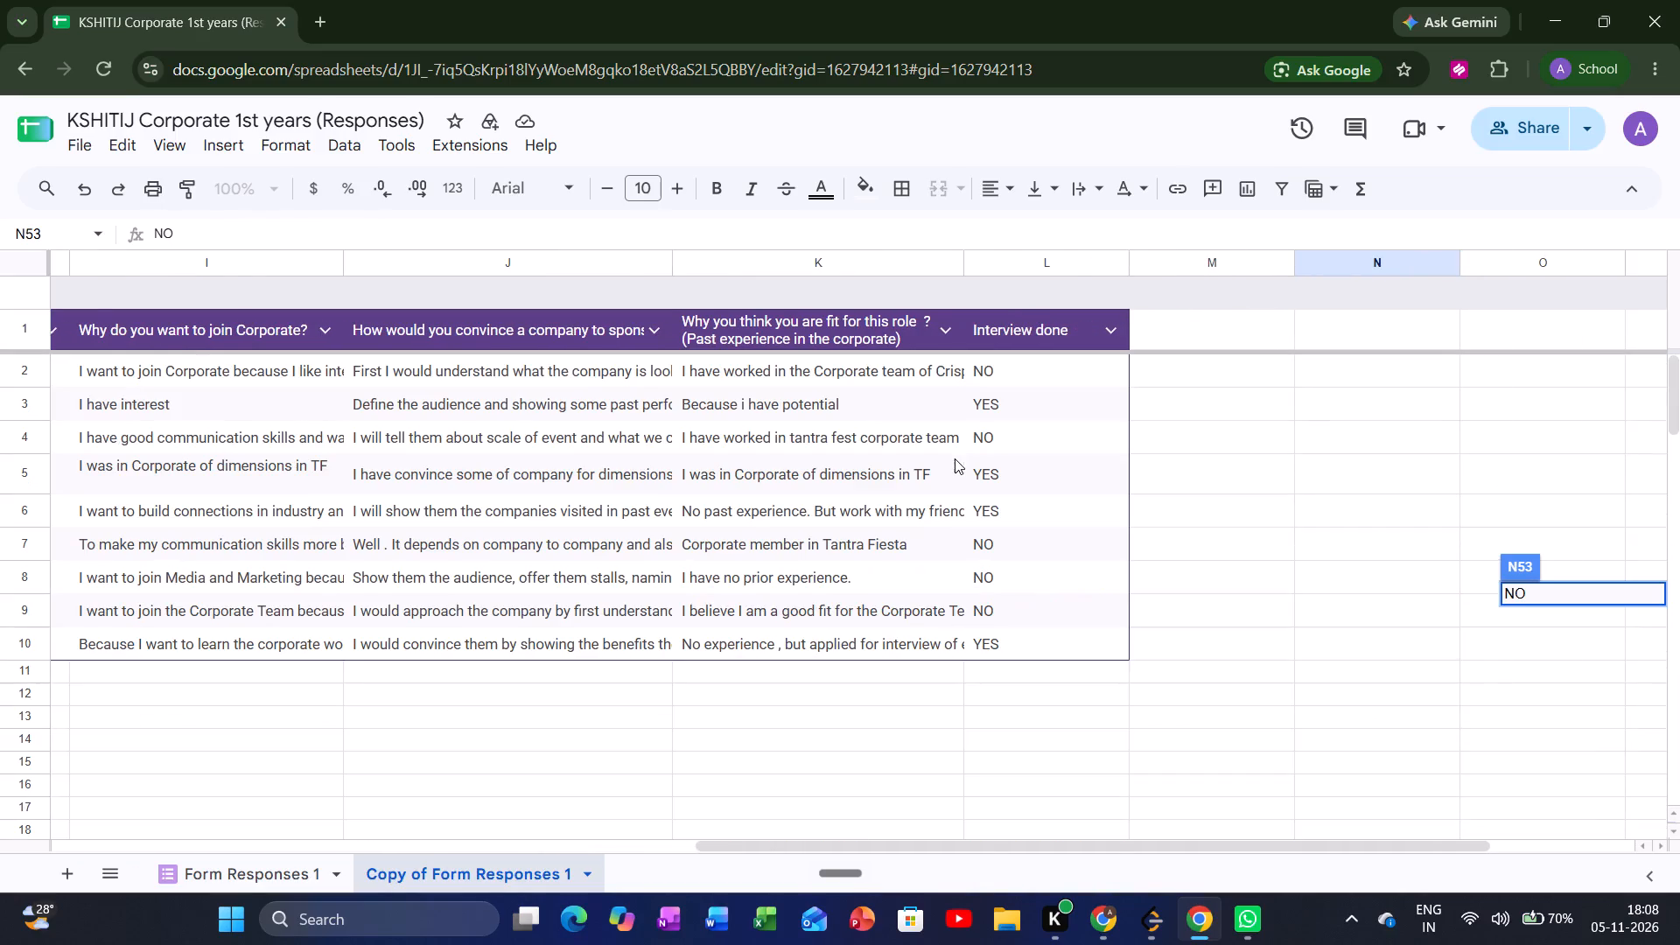
scroll(955, 458, up, 3)
scroll(639, 590, right, 13)
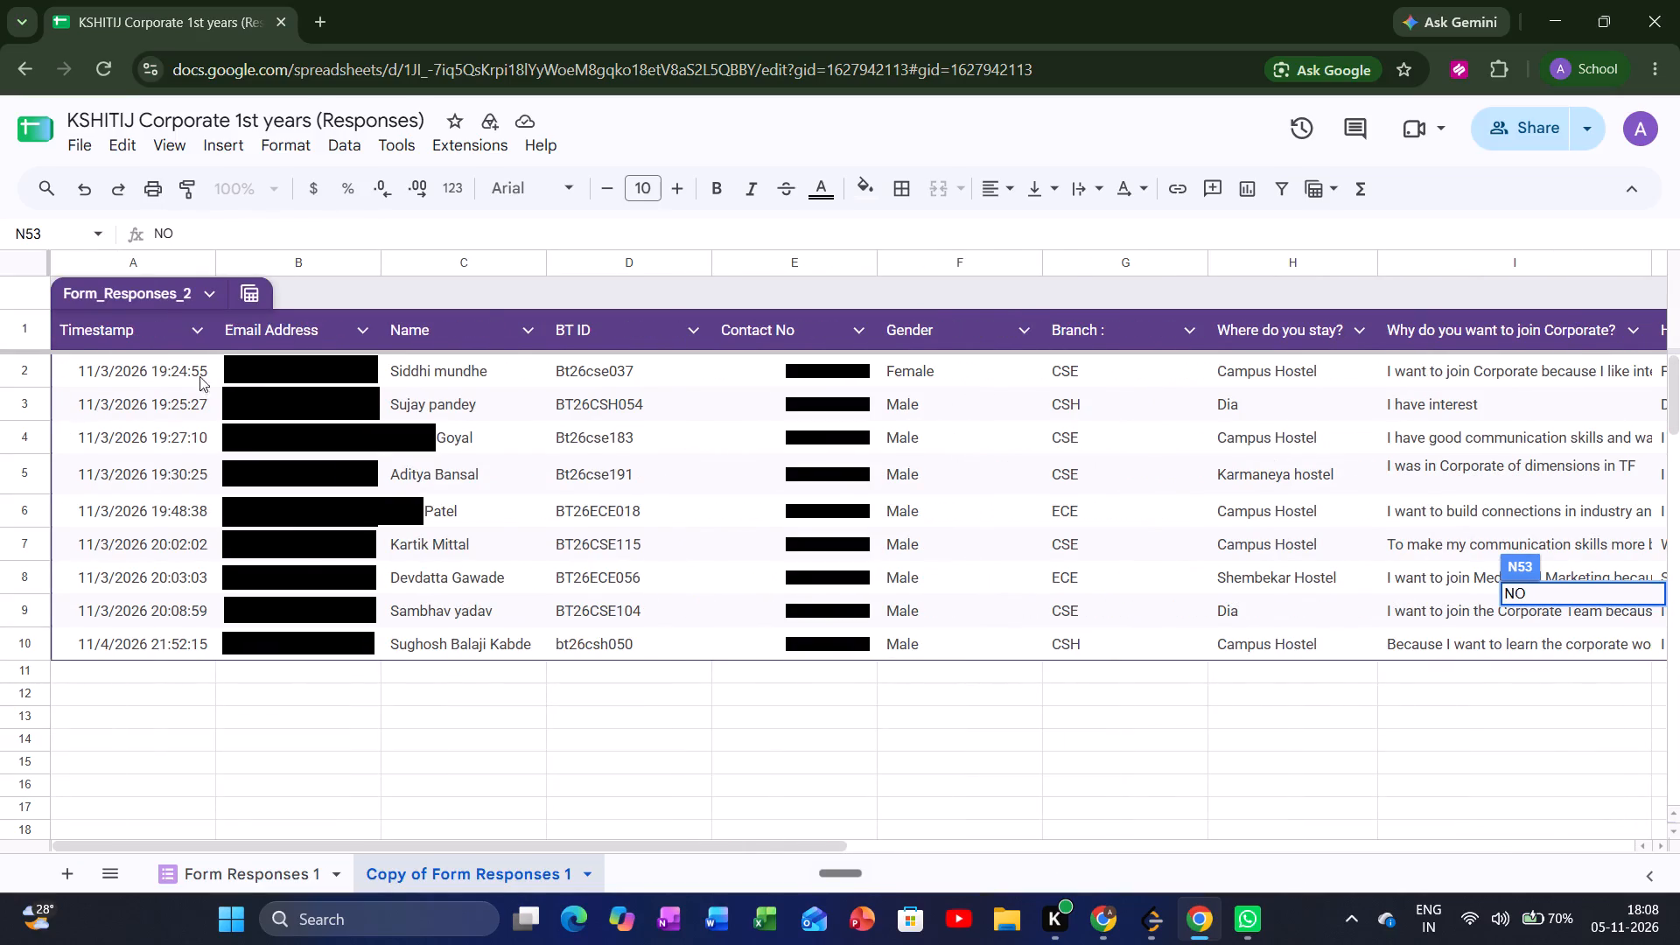
scroll(11, 403, up, 3)
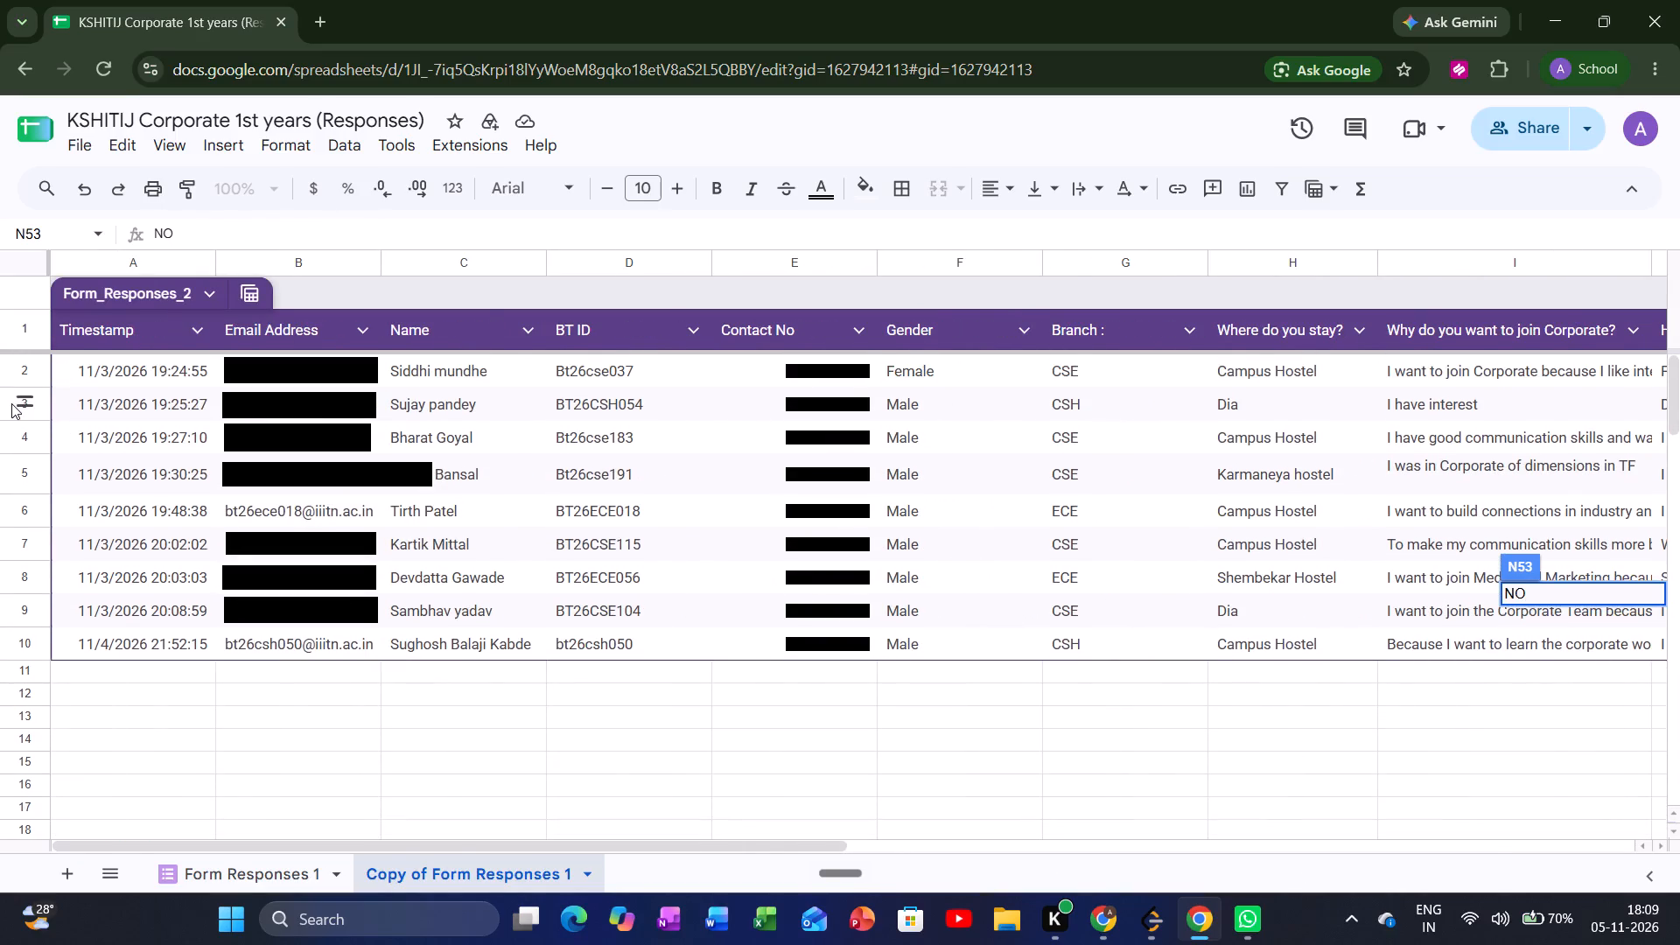
scroll(11, 403, down, 8)
scroll(11, 403, up, 4)
scroll(11, 403, down, 1)
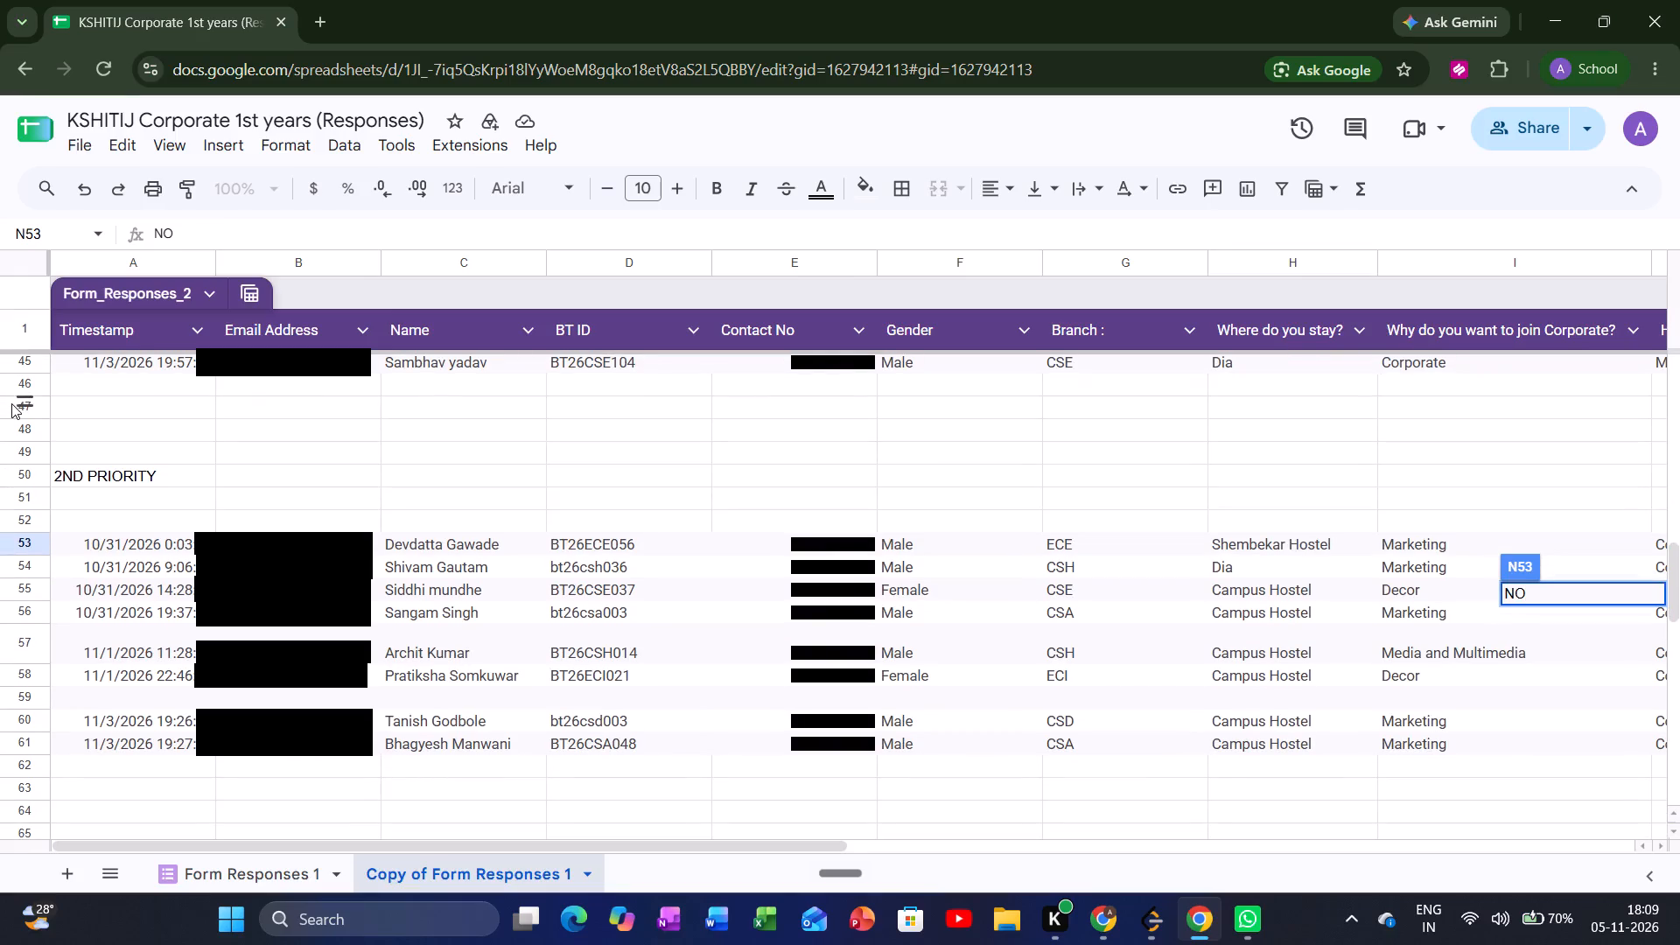
scroll(270, 549, up, 9)
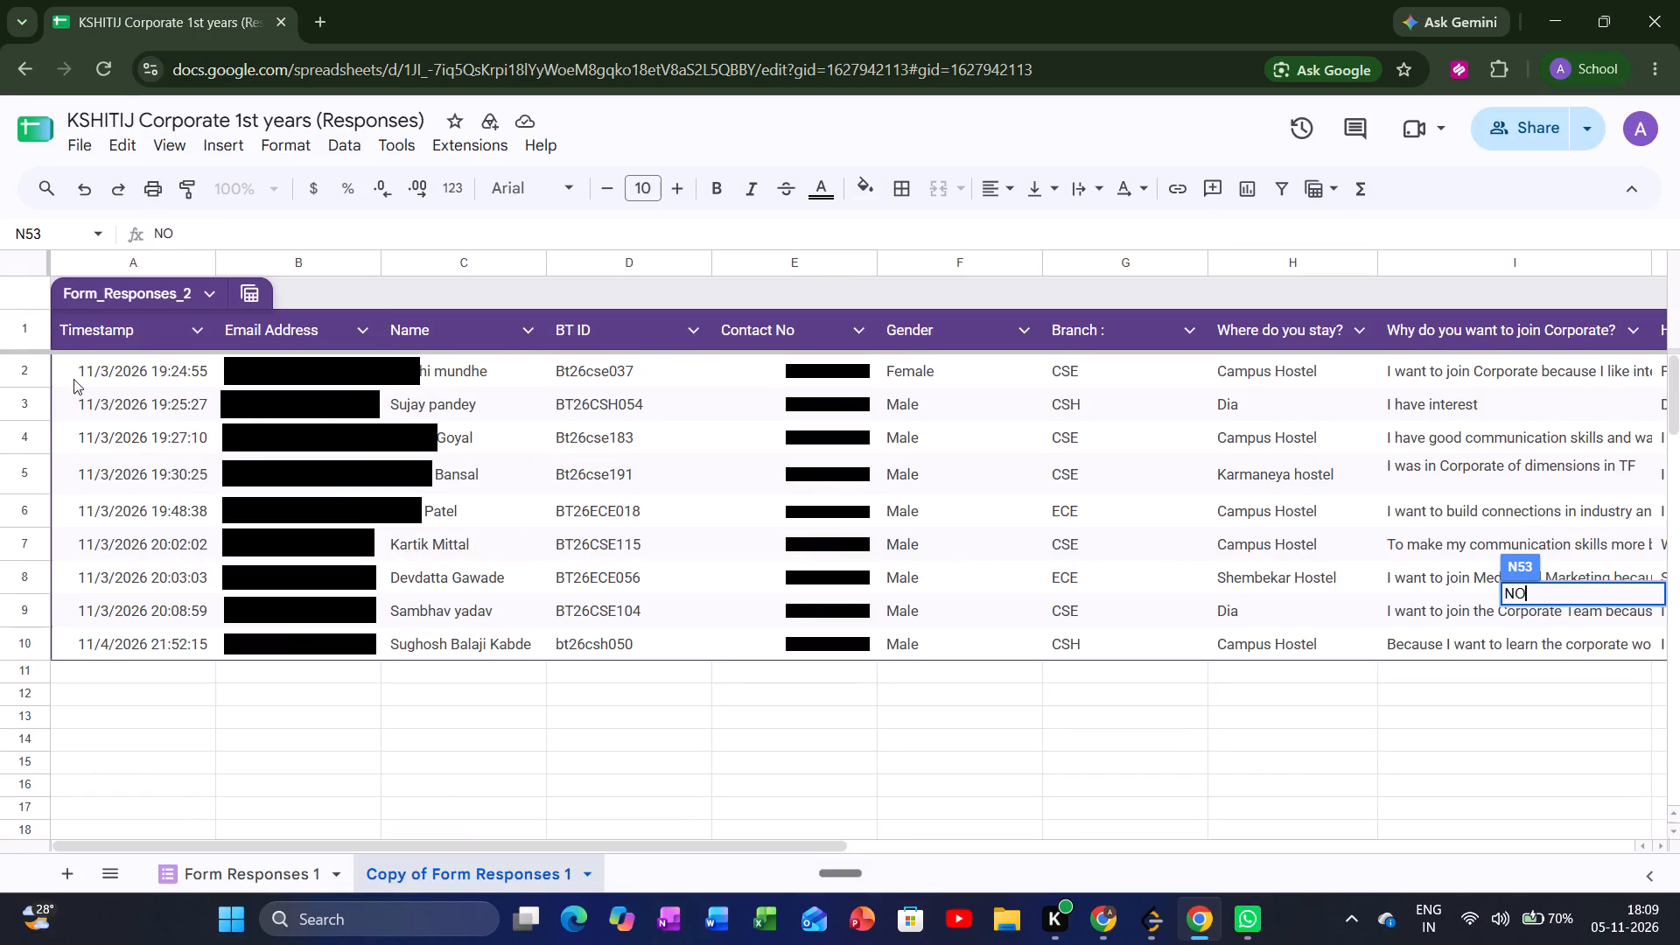
click(71, 373)
click(33, 368)
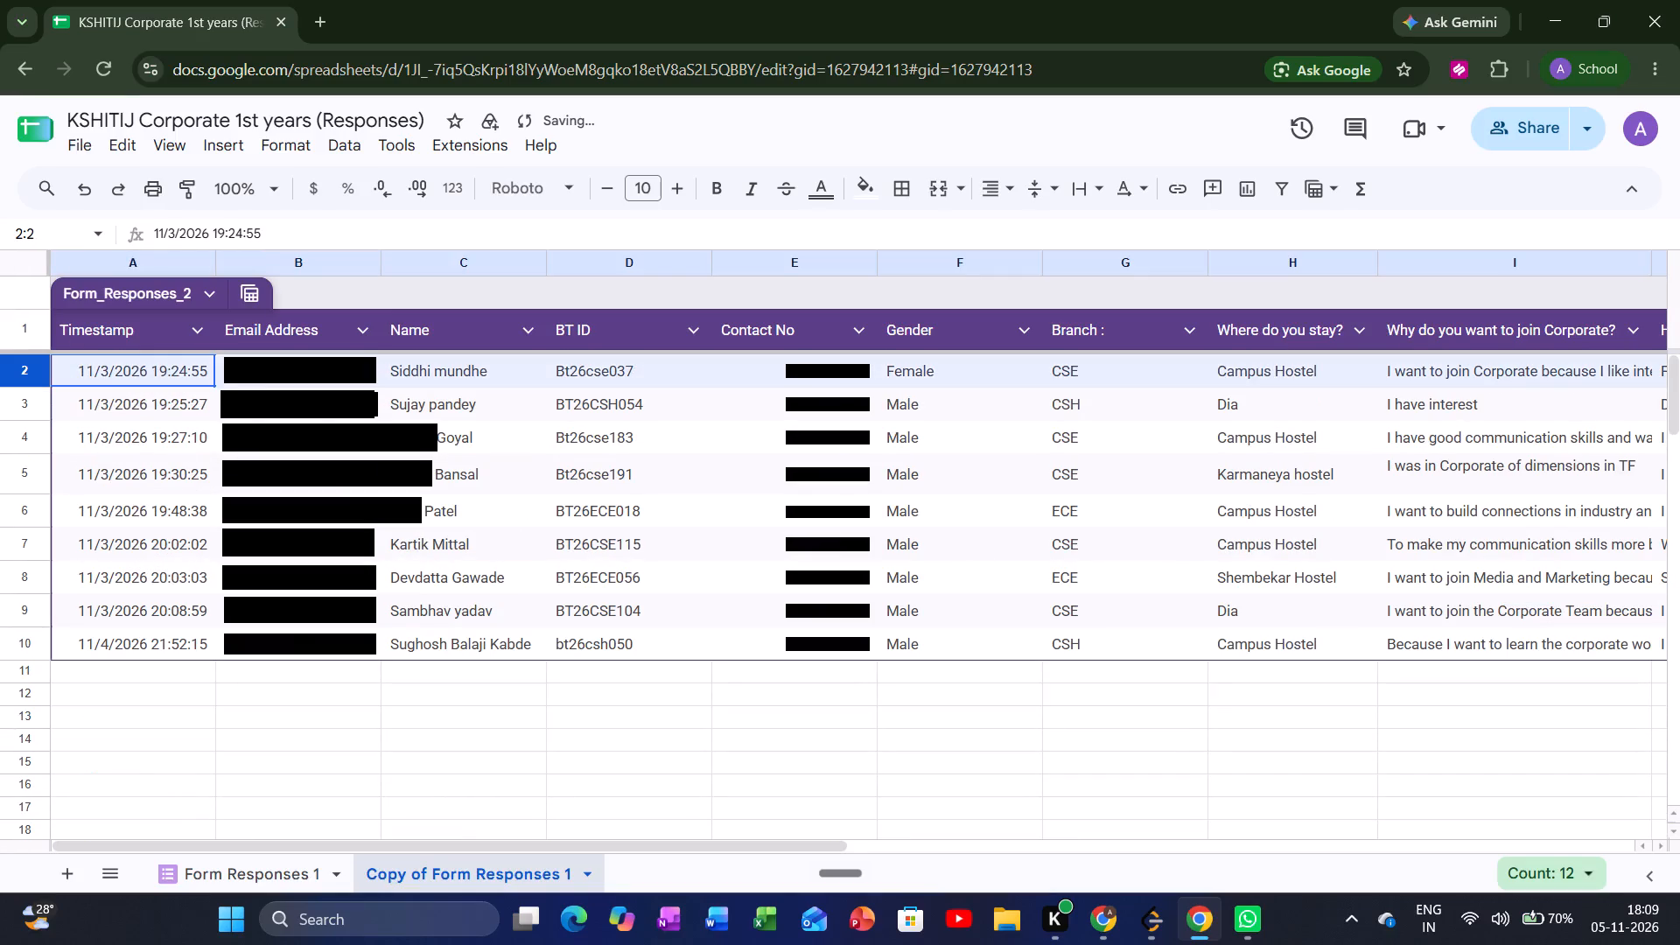
key(BackSpace)
Clear all contents of row 4, the entry timestamped 11/3/2026 19:27:10, in the Form_Responses_2 table.
scroll(99, 408, down, 2)
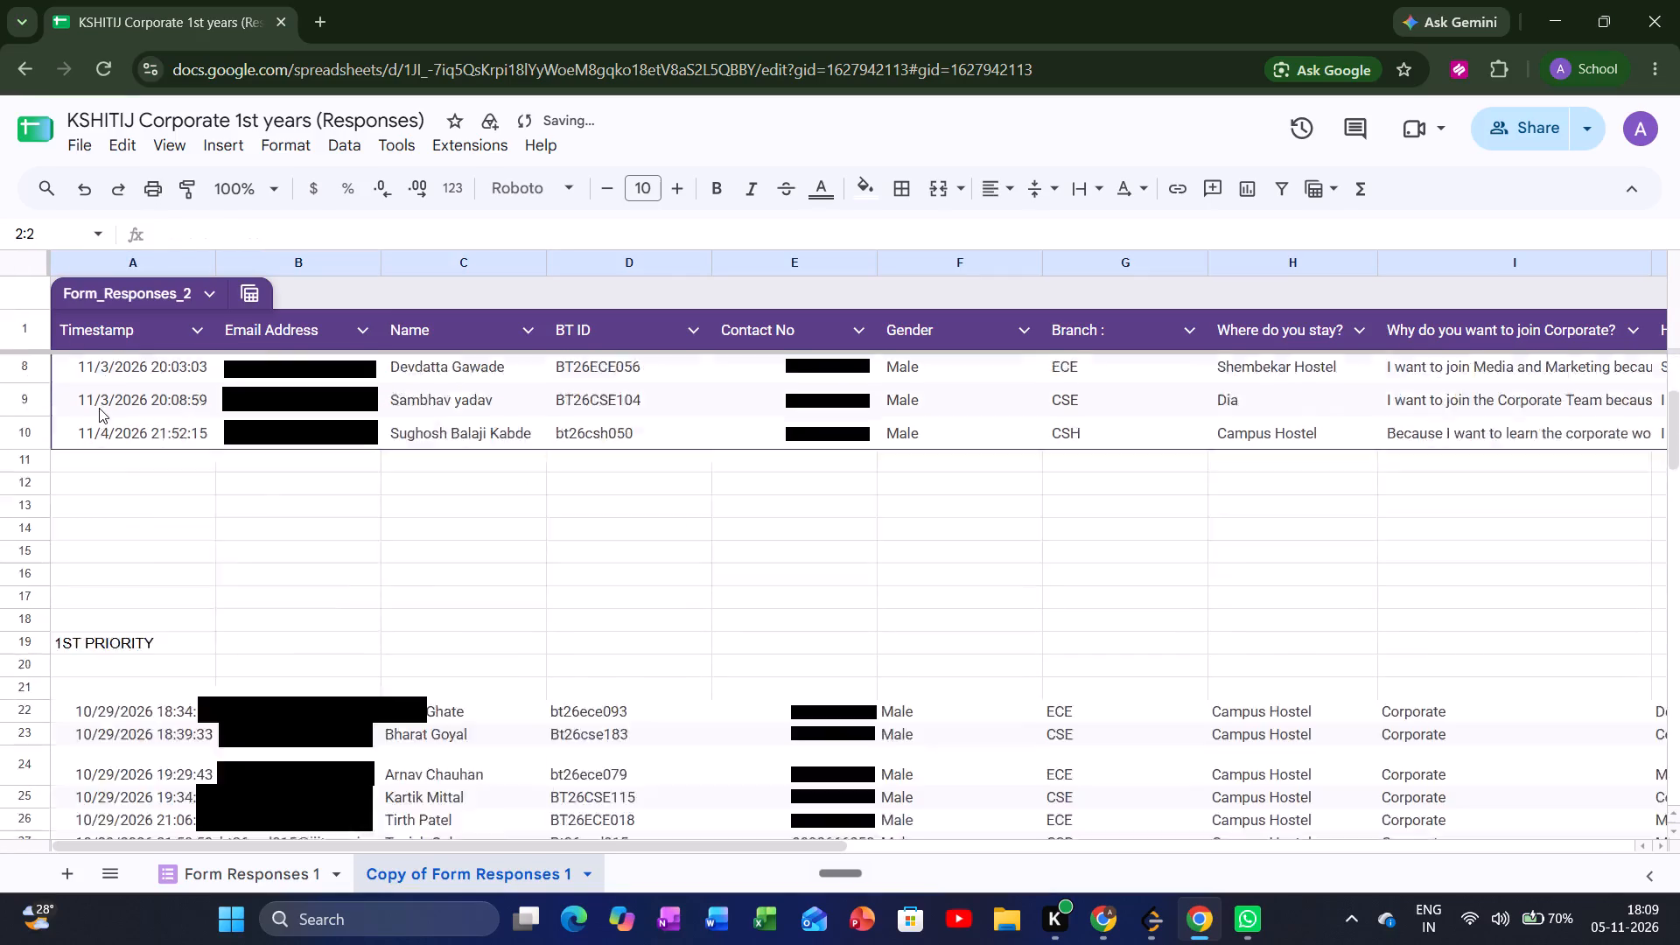
scroll(99, 408, down, 3)
scroll(99, 408, up, 2)
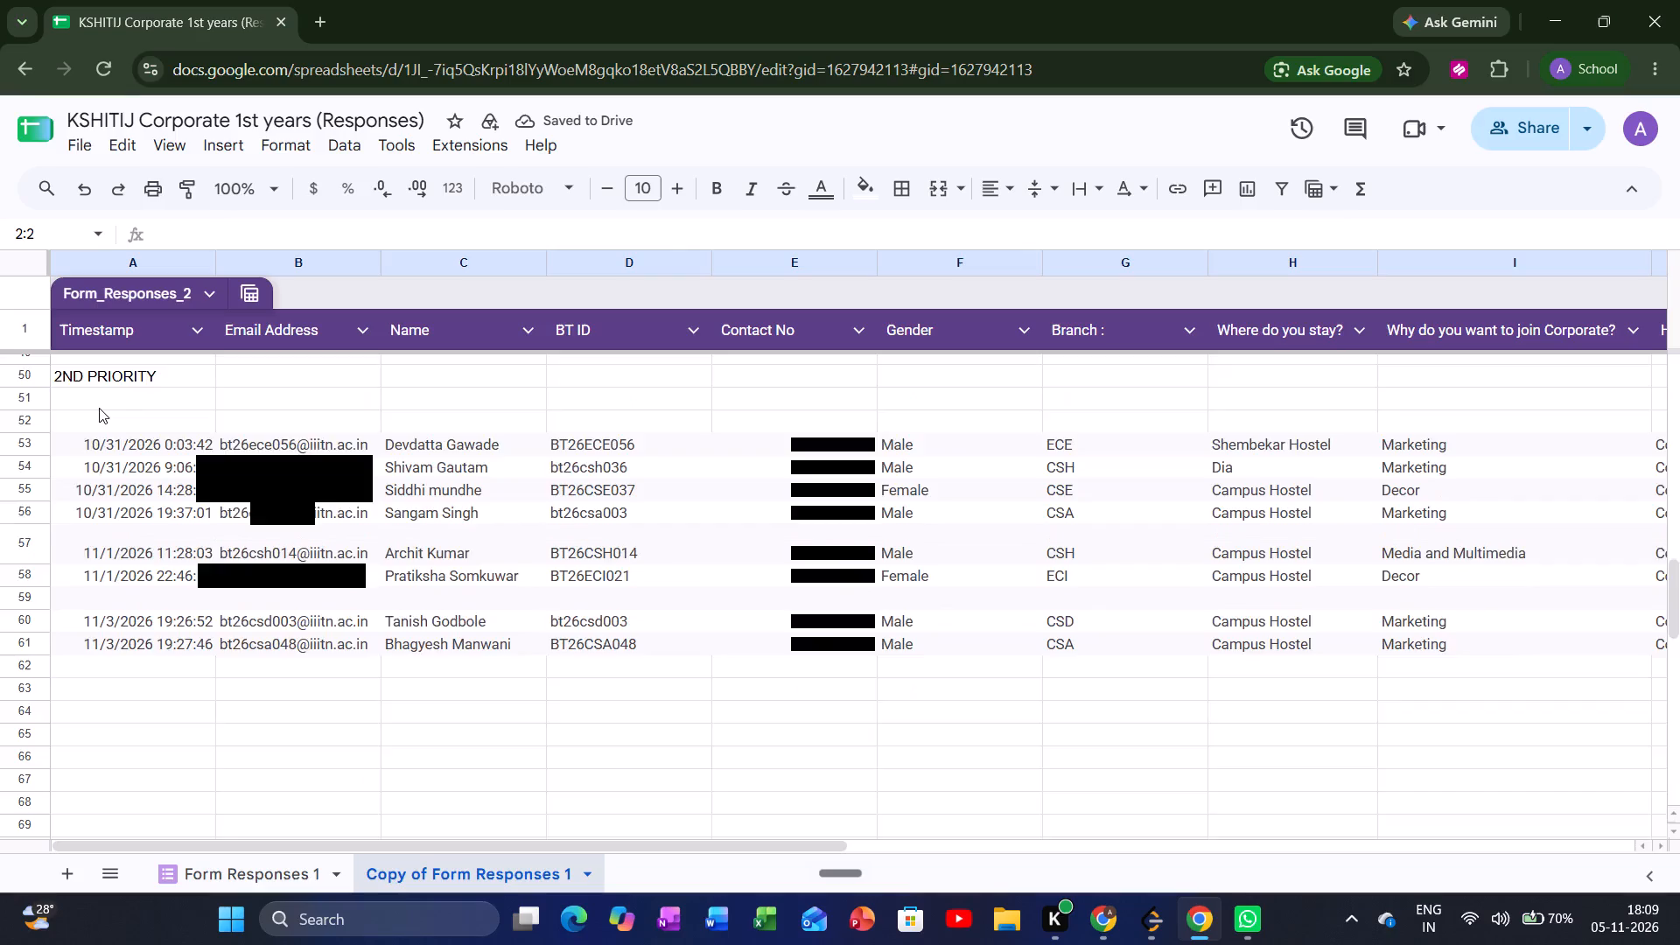
scroll(99, 408, up, 1)
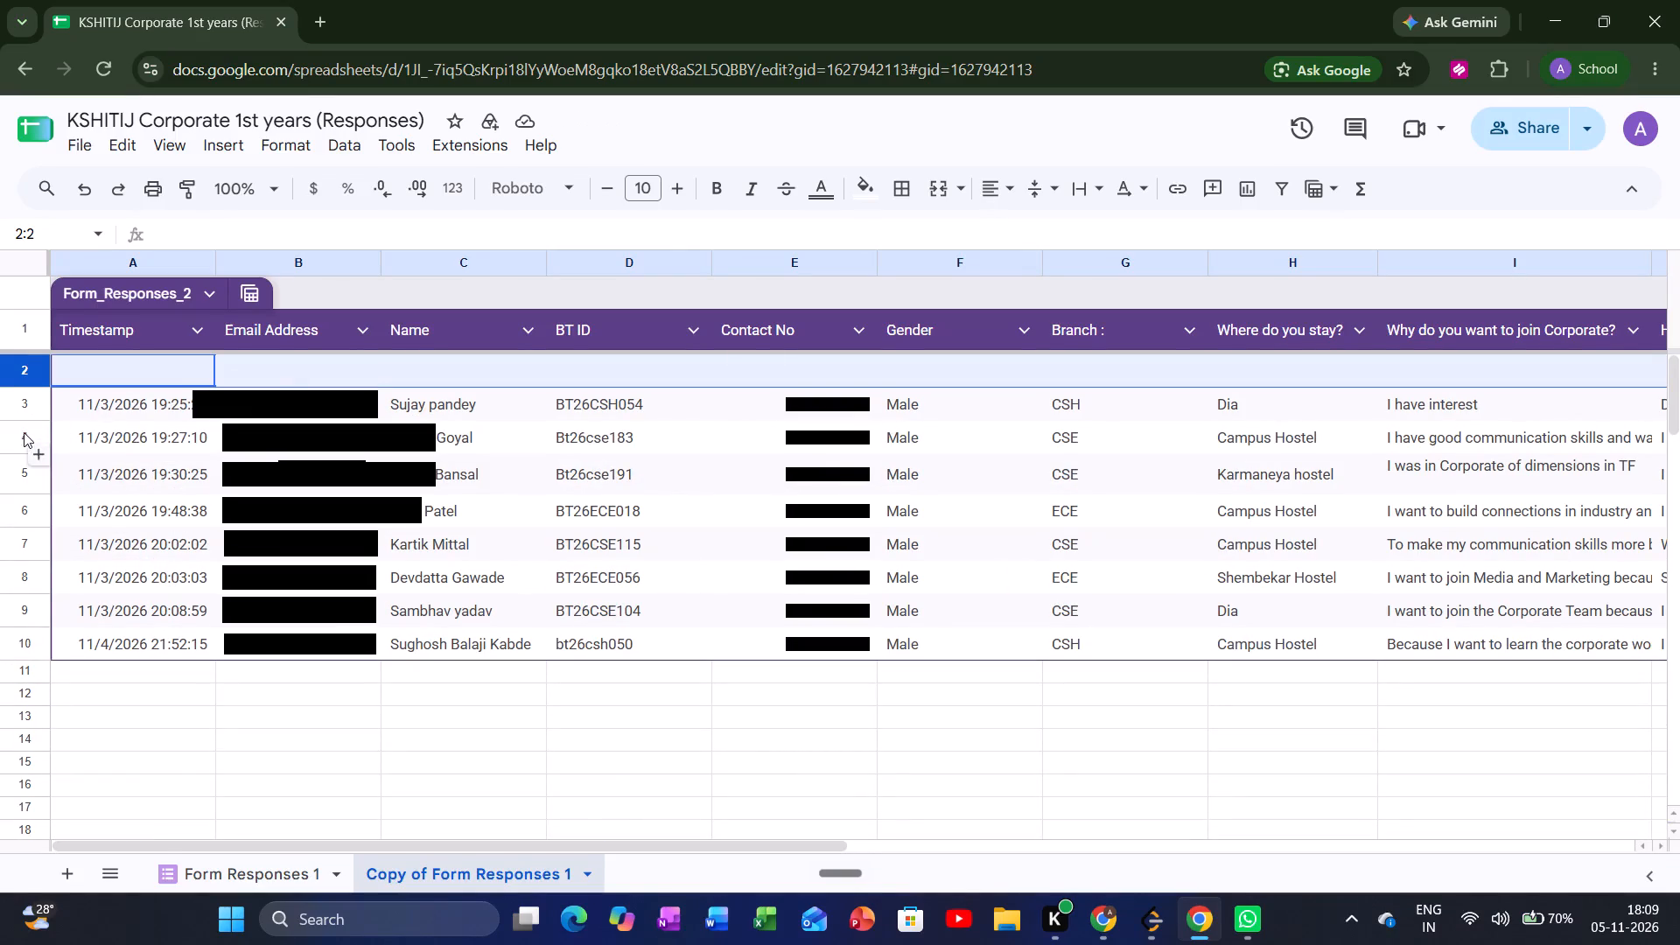
click(23, 430)
scroll(339, 743, down, 2)
scroll(339, 743, up, 1)
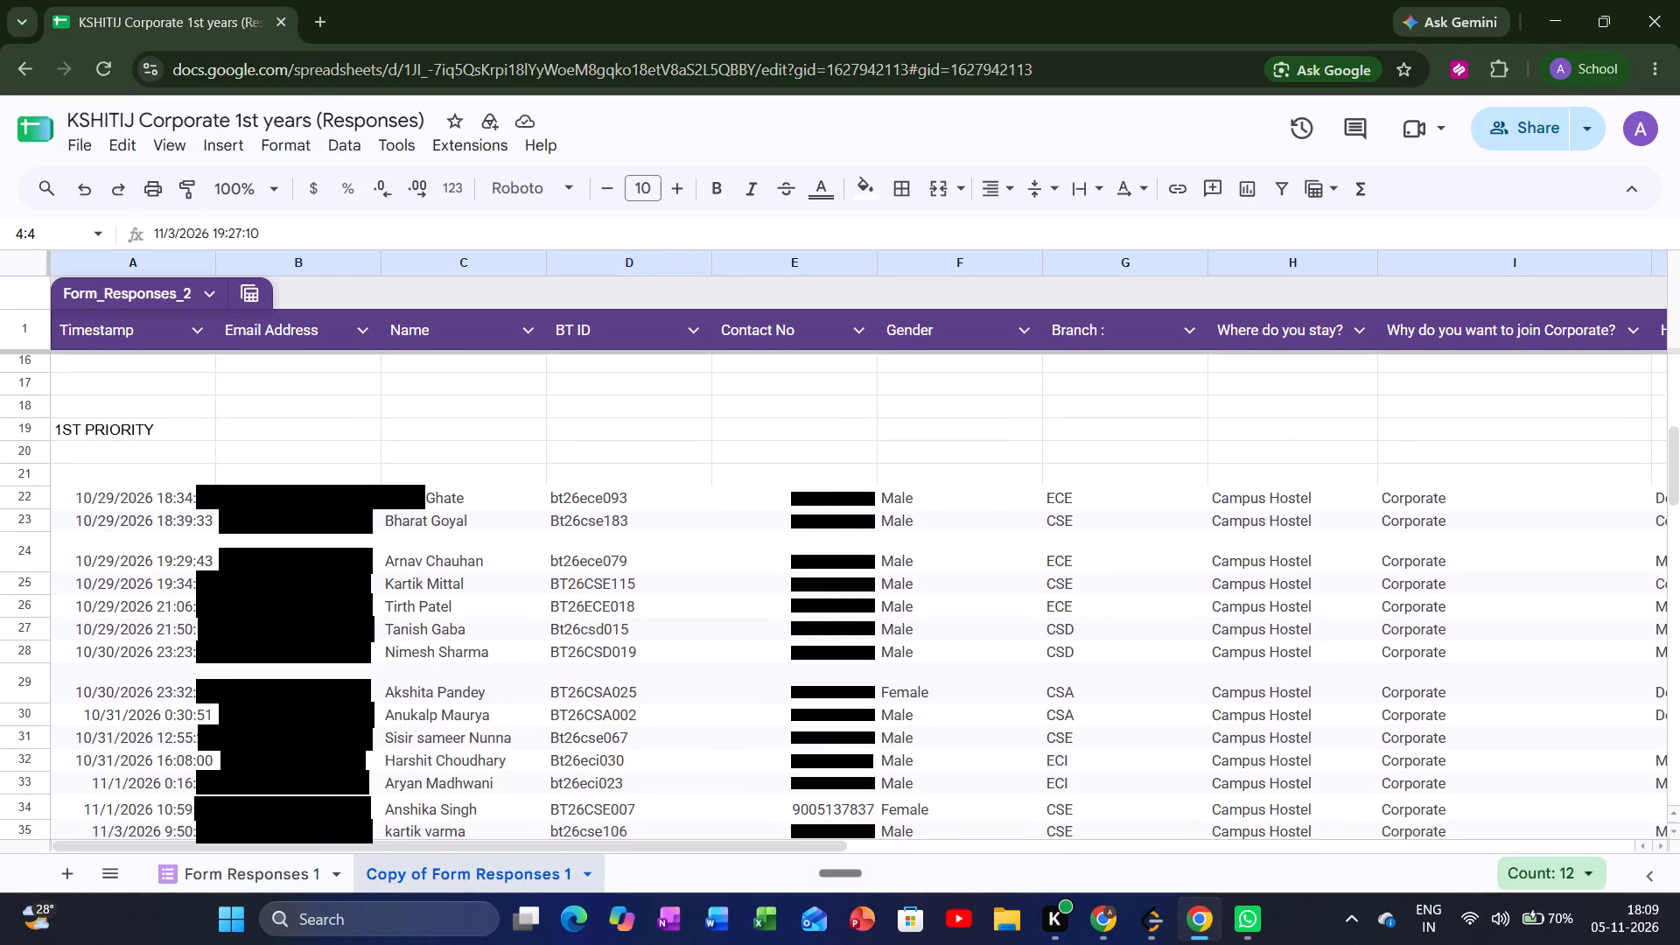
scroll(339, 743, up, 1)
key(BackSpace)
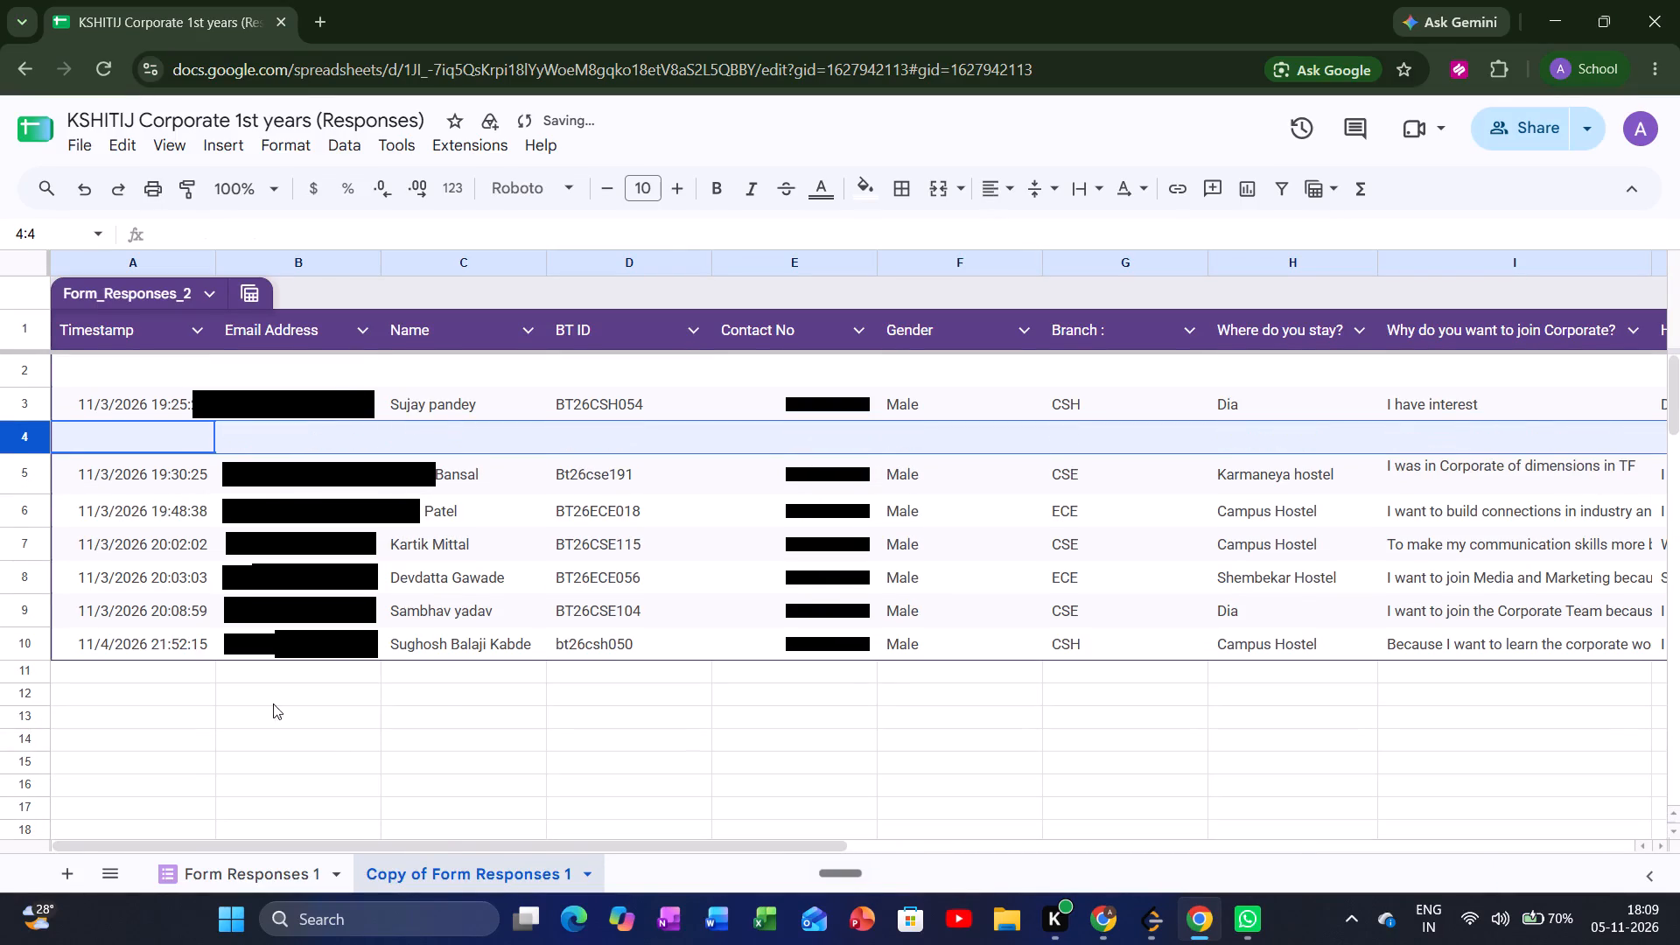
Clear all contents of row 6, the entry timestamped 11/3/2026 19:48:38, in the Form_Responses_2 table.
scroll(388, 631, down, 3)
scroll(388, 631, up, 5)
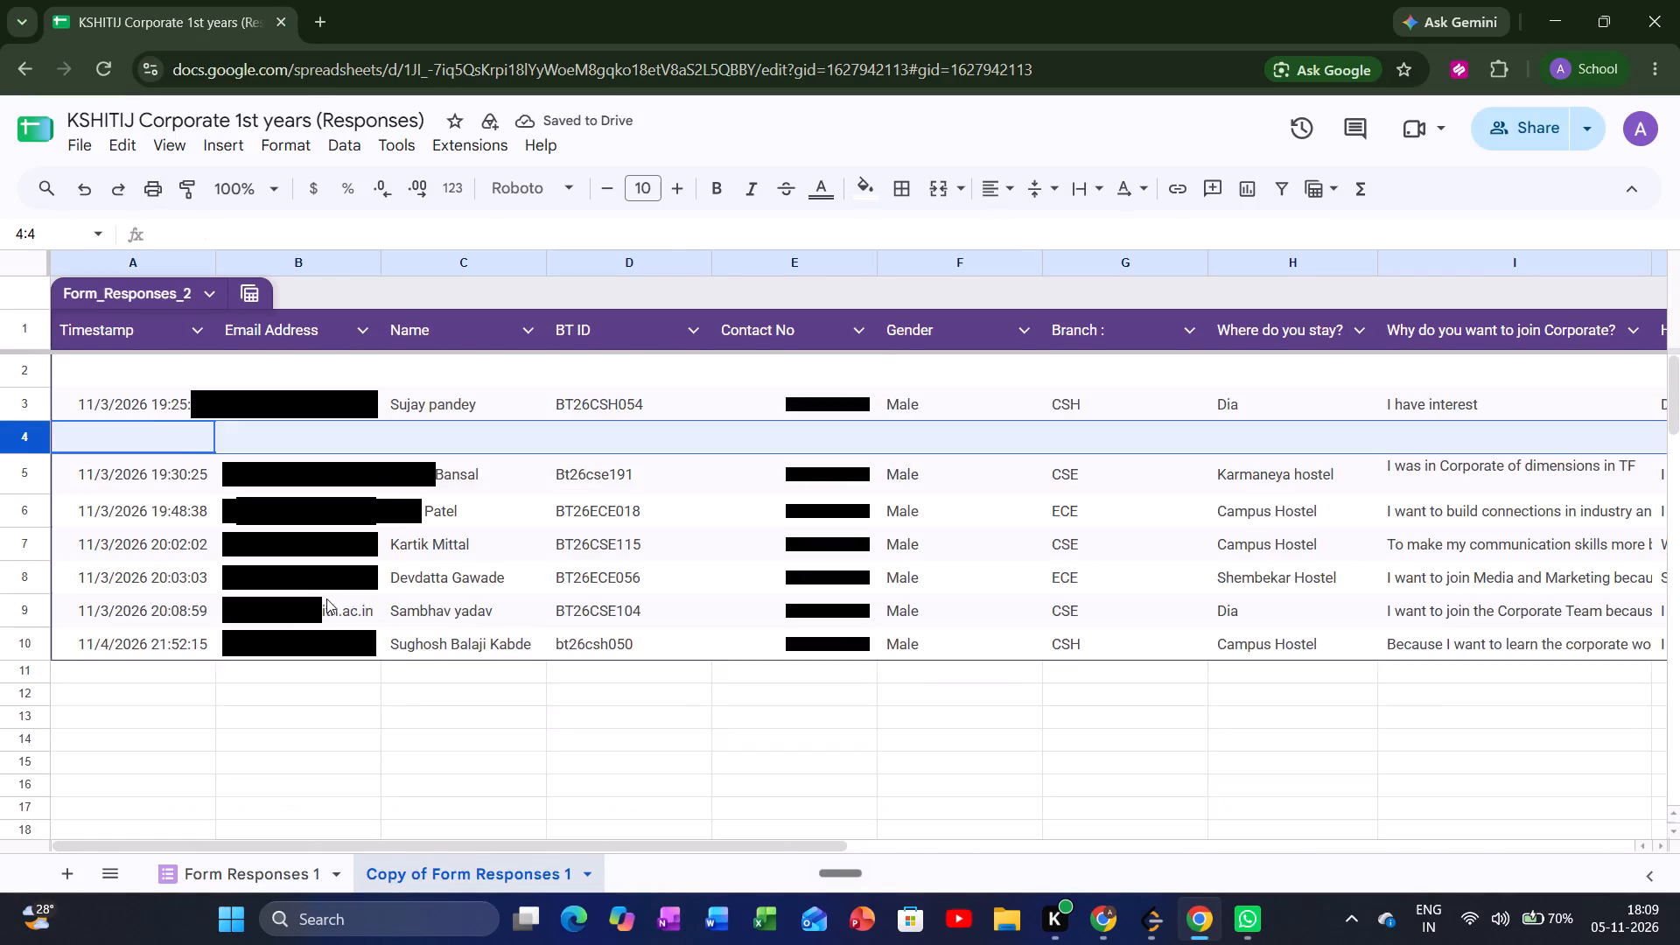
click(16, 507)
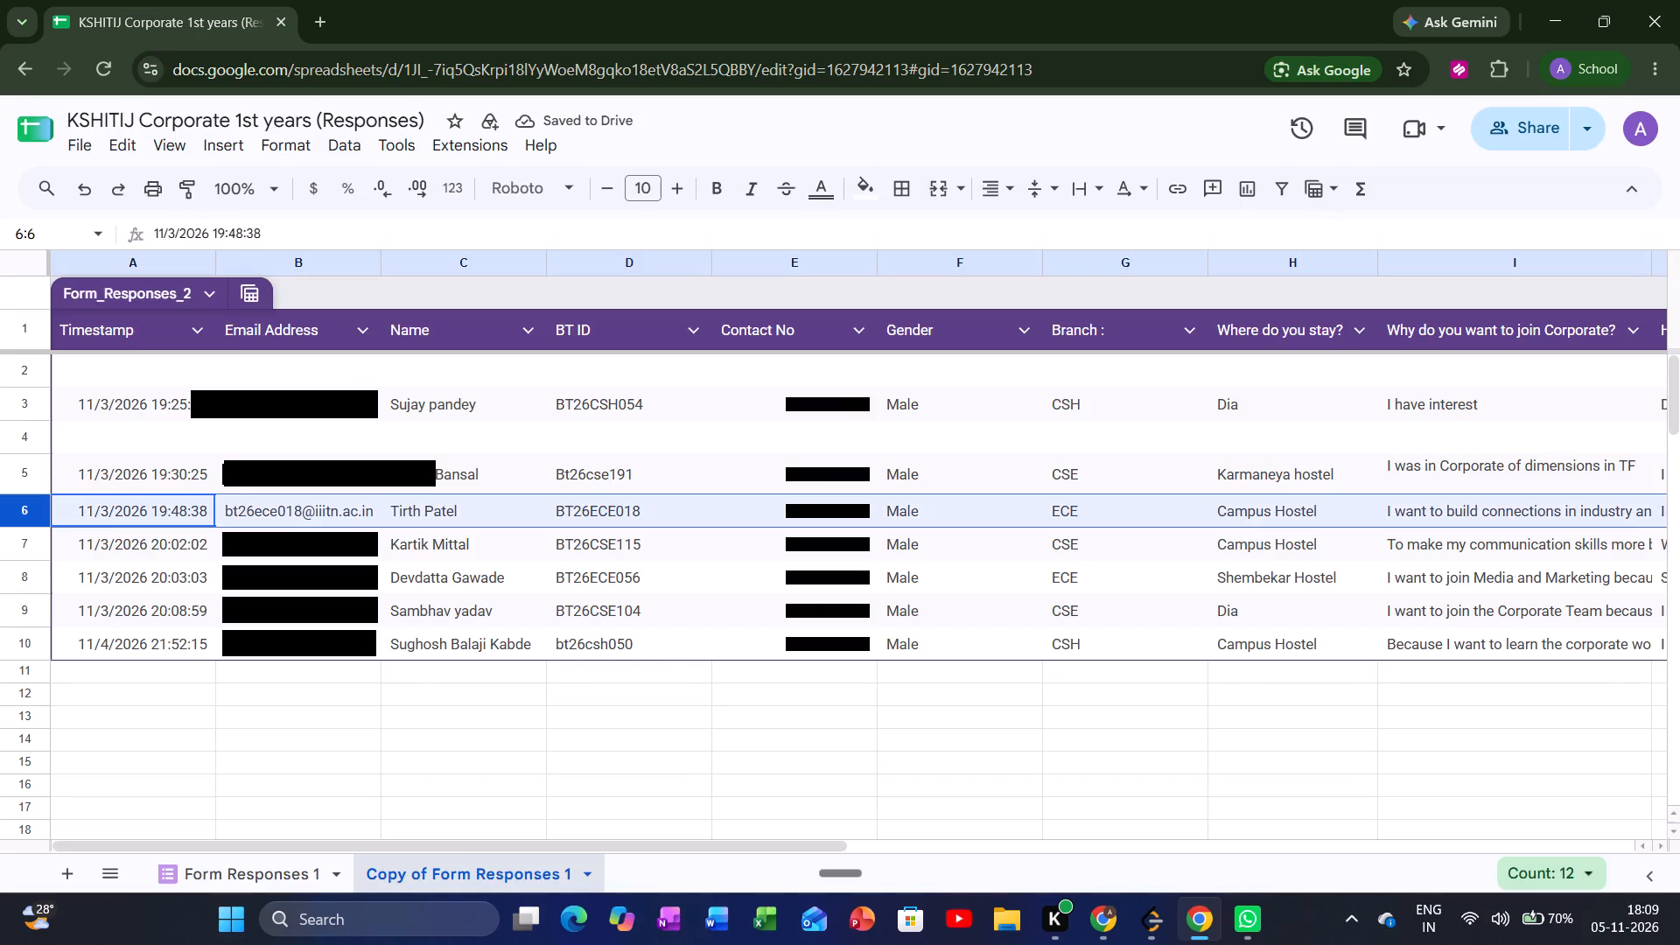
key(BackSpace)
Clear all contents of row 7, the entry timestamped 11/3/2026 20:02:02, in the Form_Responses_2 table.
scroll(400, 767, down, 2)
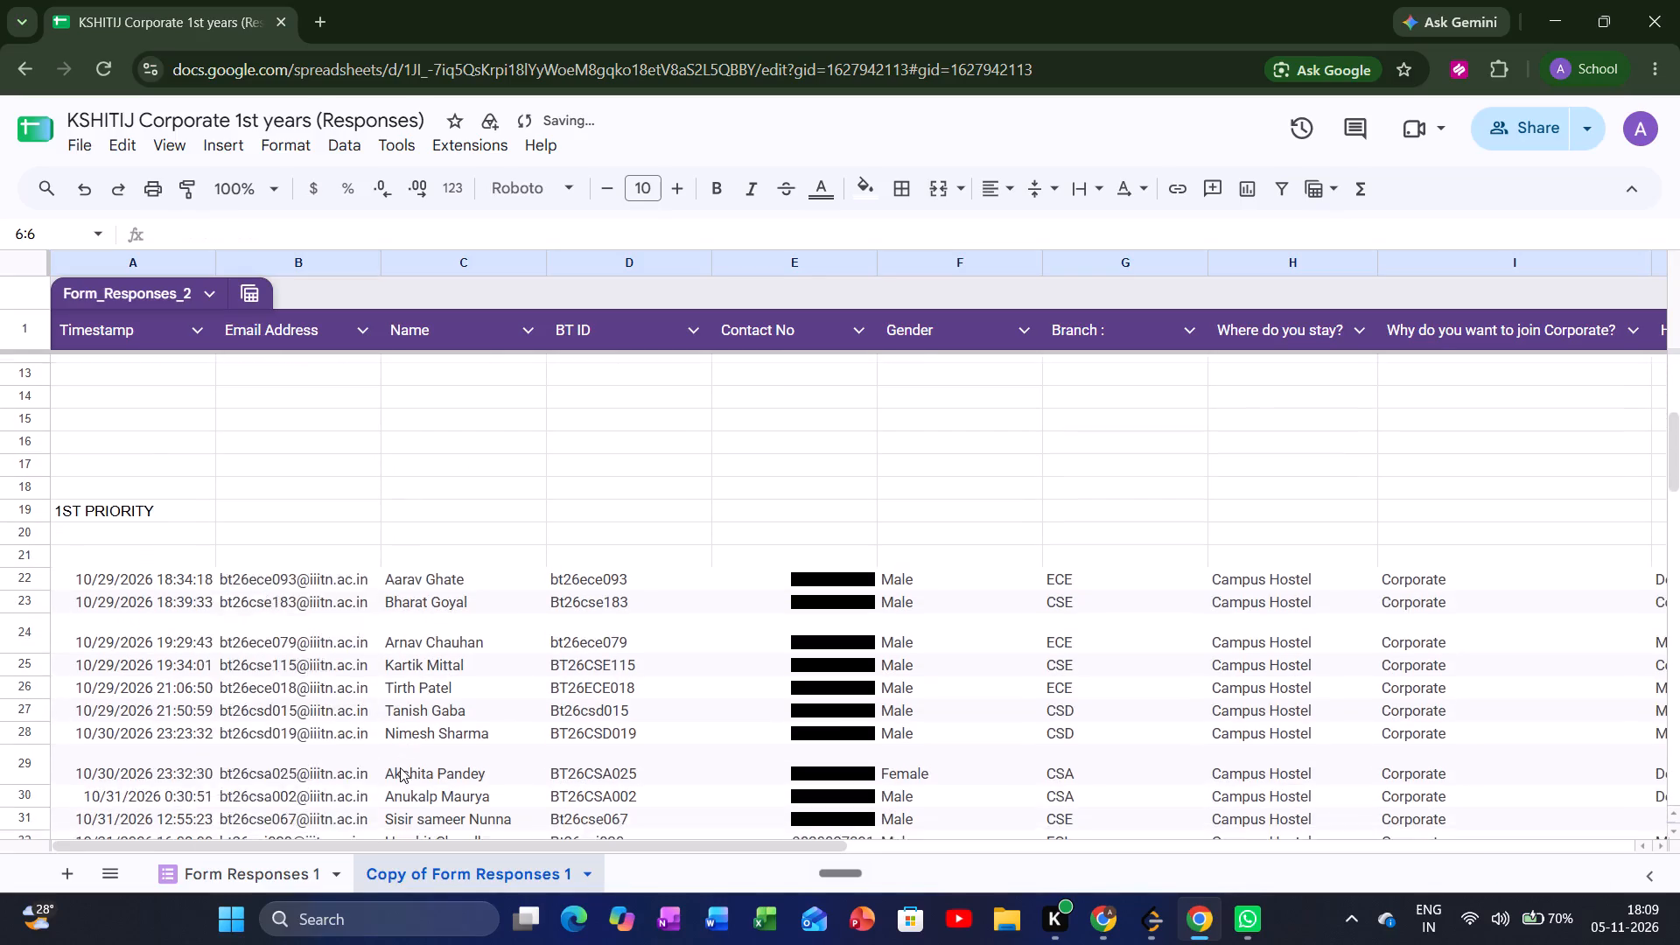
scroll(400, 767, down, 2)
scroll(400, 767, up, 3)
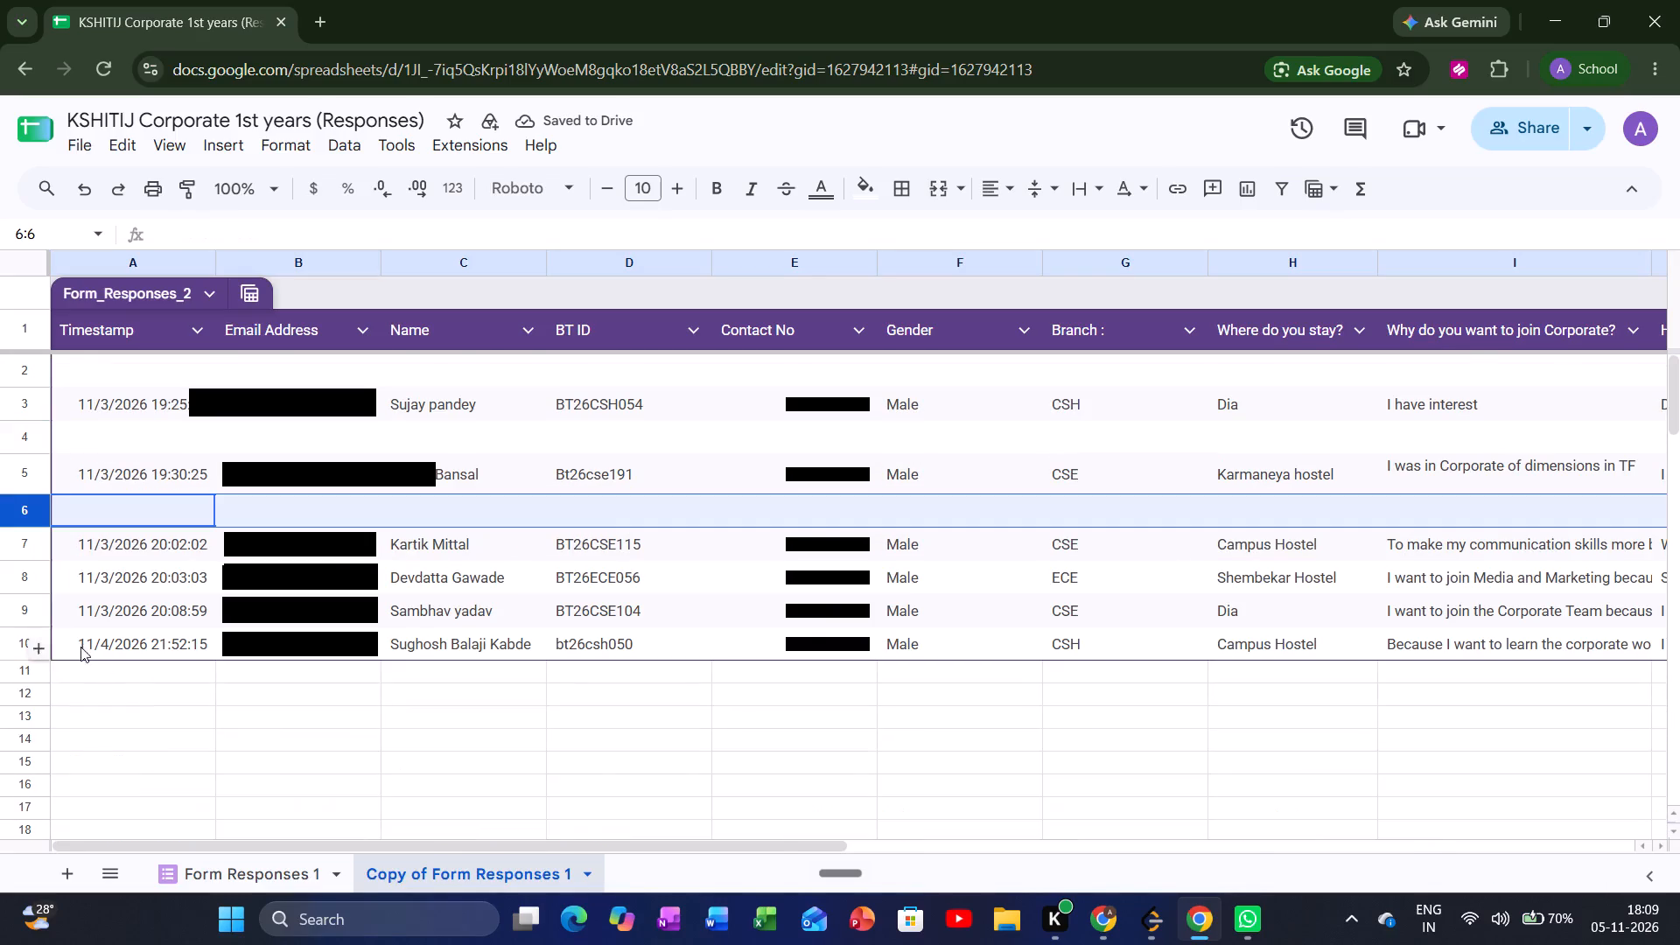
click(28, 539)
key(BackSpace)
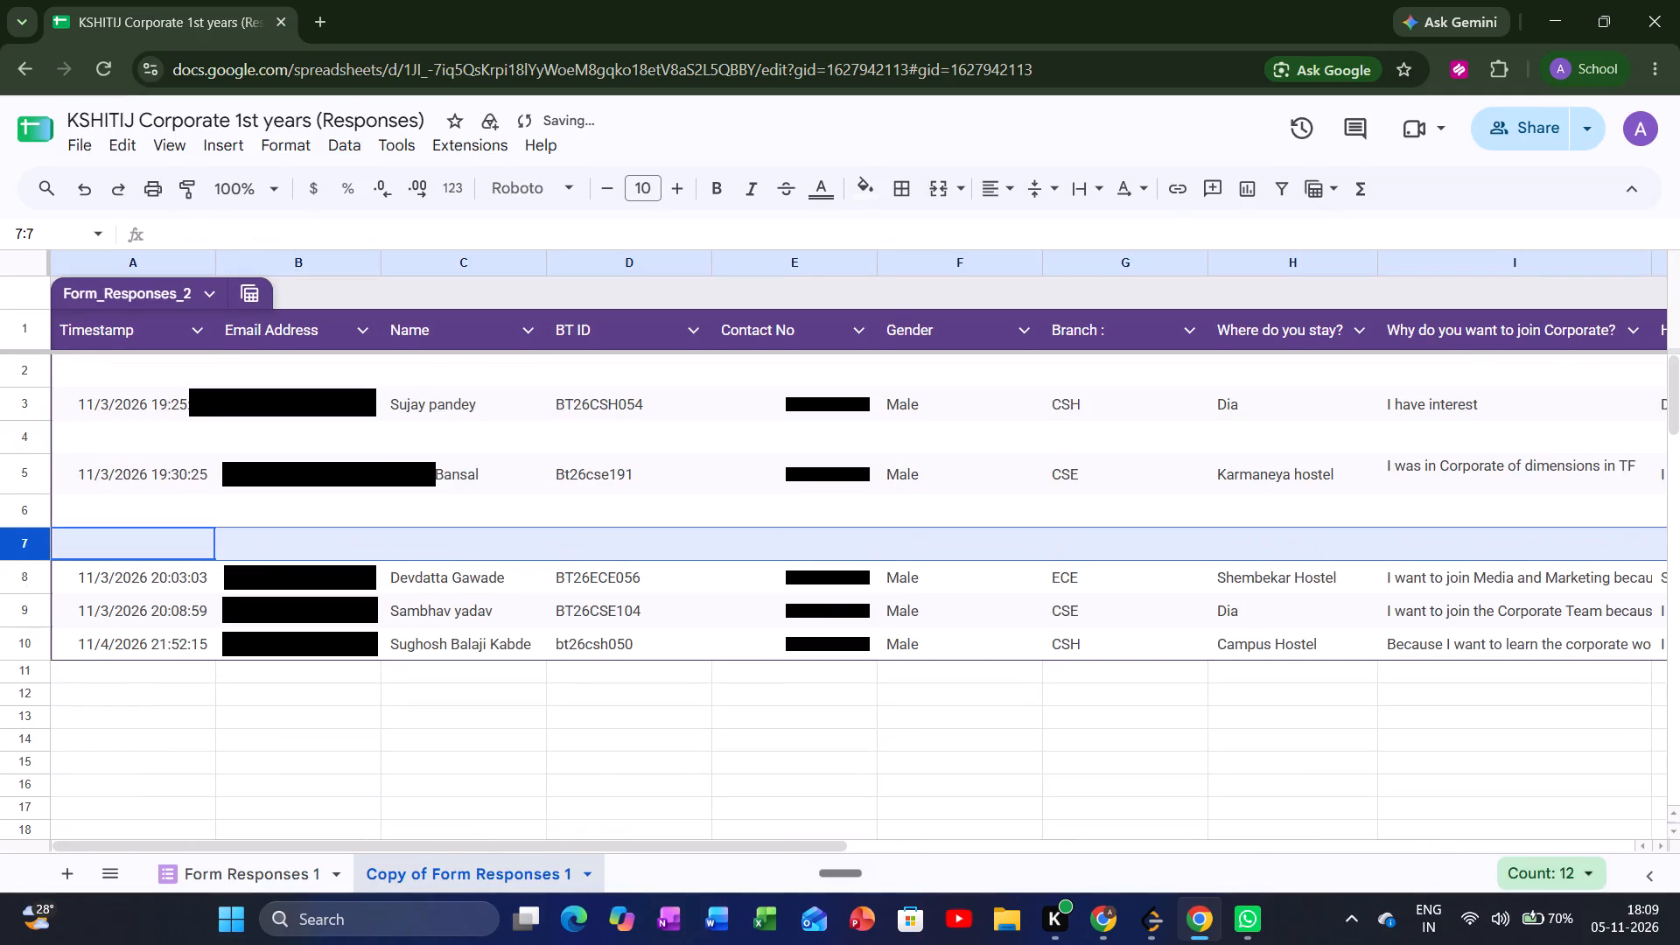
Check the priority lists and clear all contents of row 8, the entry timestamped 11/3/2026 20:03:03, in the Form_Responses_2 table.
scroll(418, 756, down, 3)
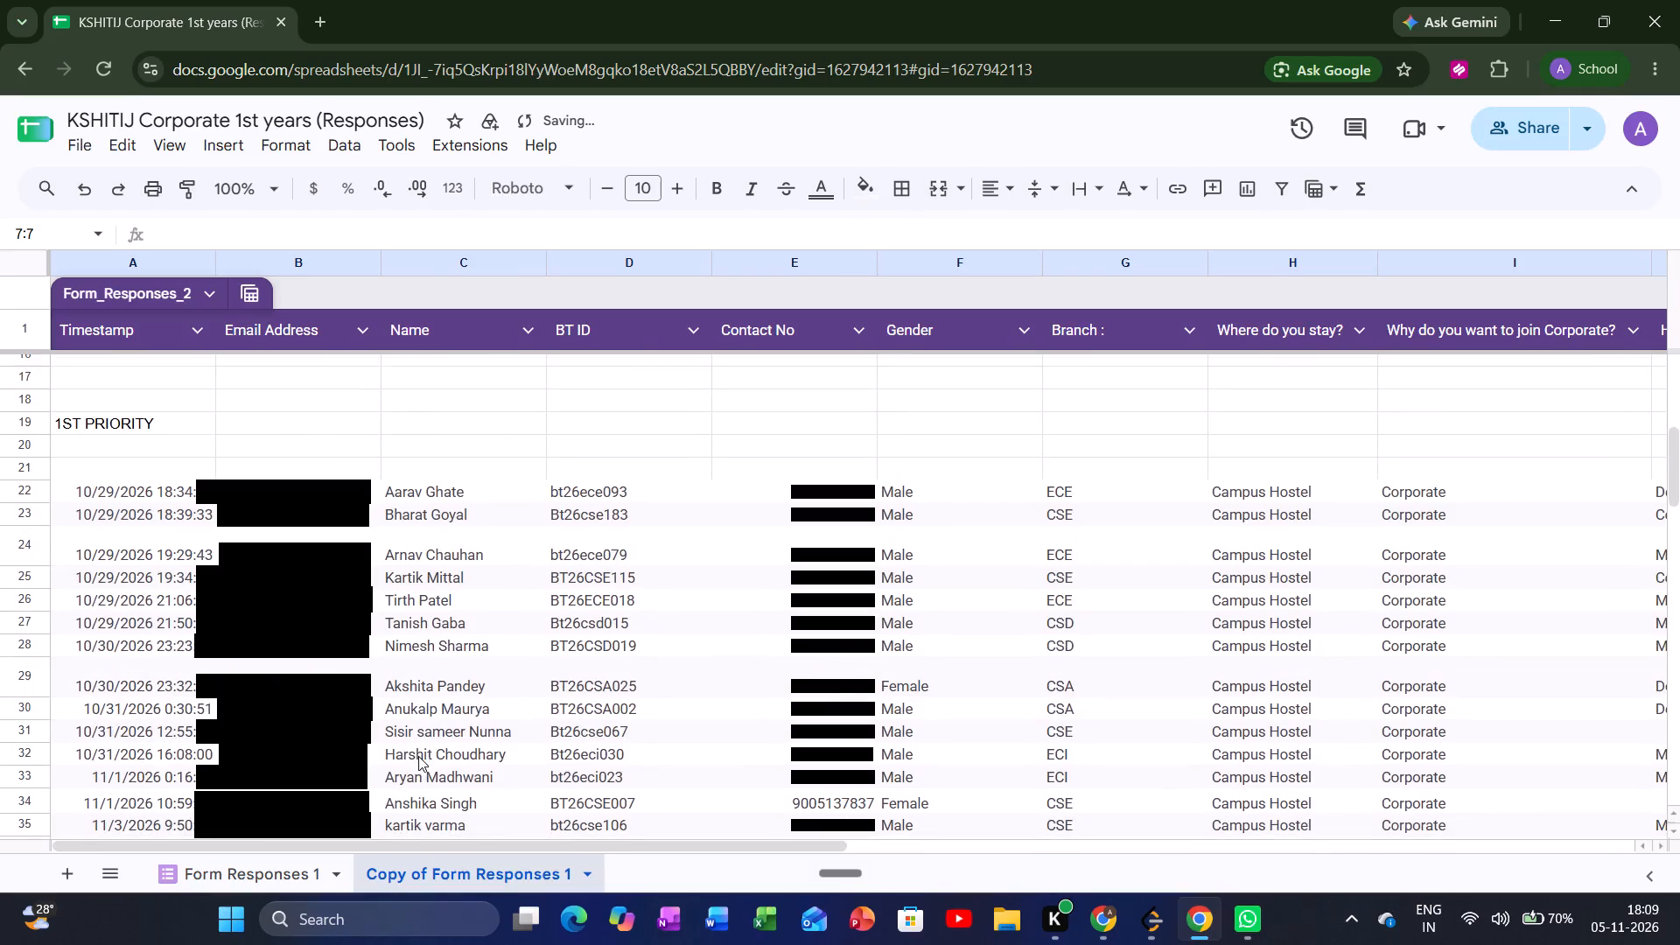
scroll(418, 756, down, 4)
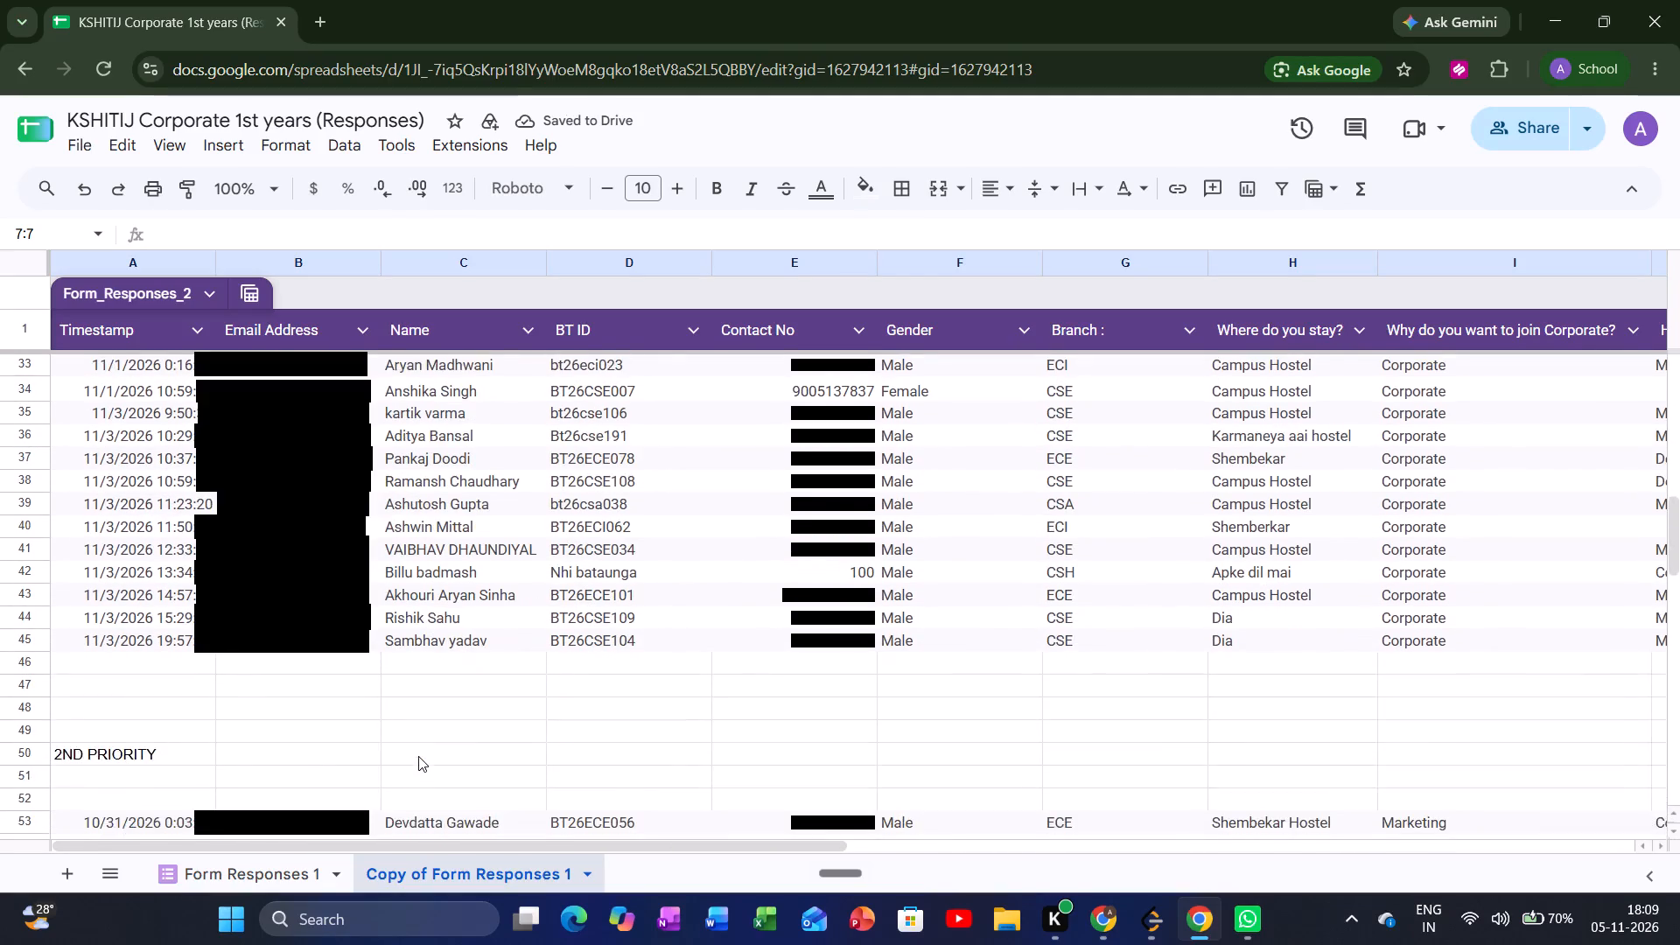
scroll(418, 756, down, 3)
scroll(418, 756, up, 1)
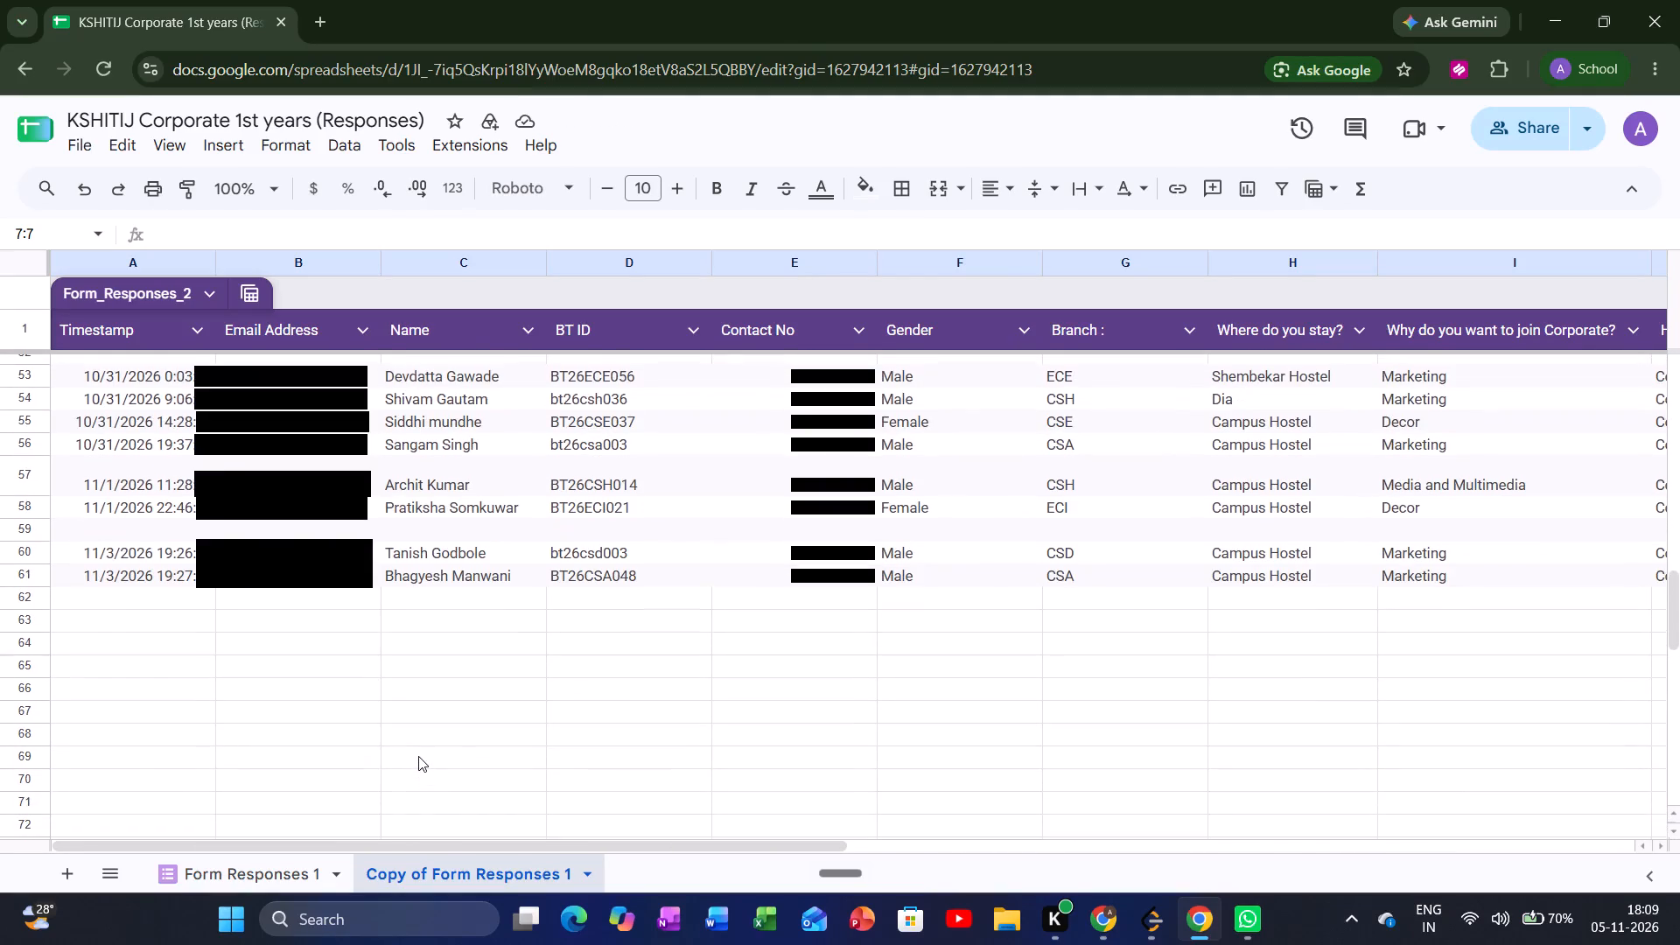
scroll(418, 756, up, 7)
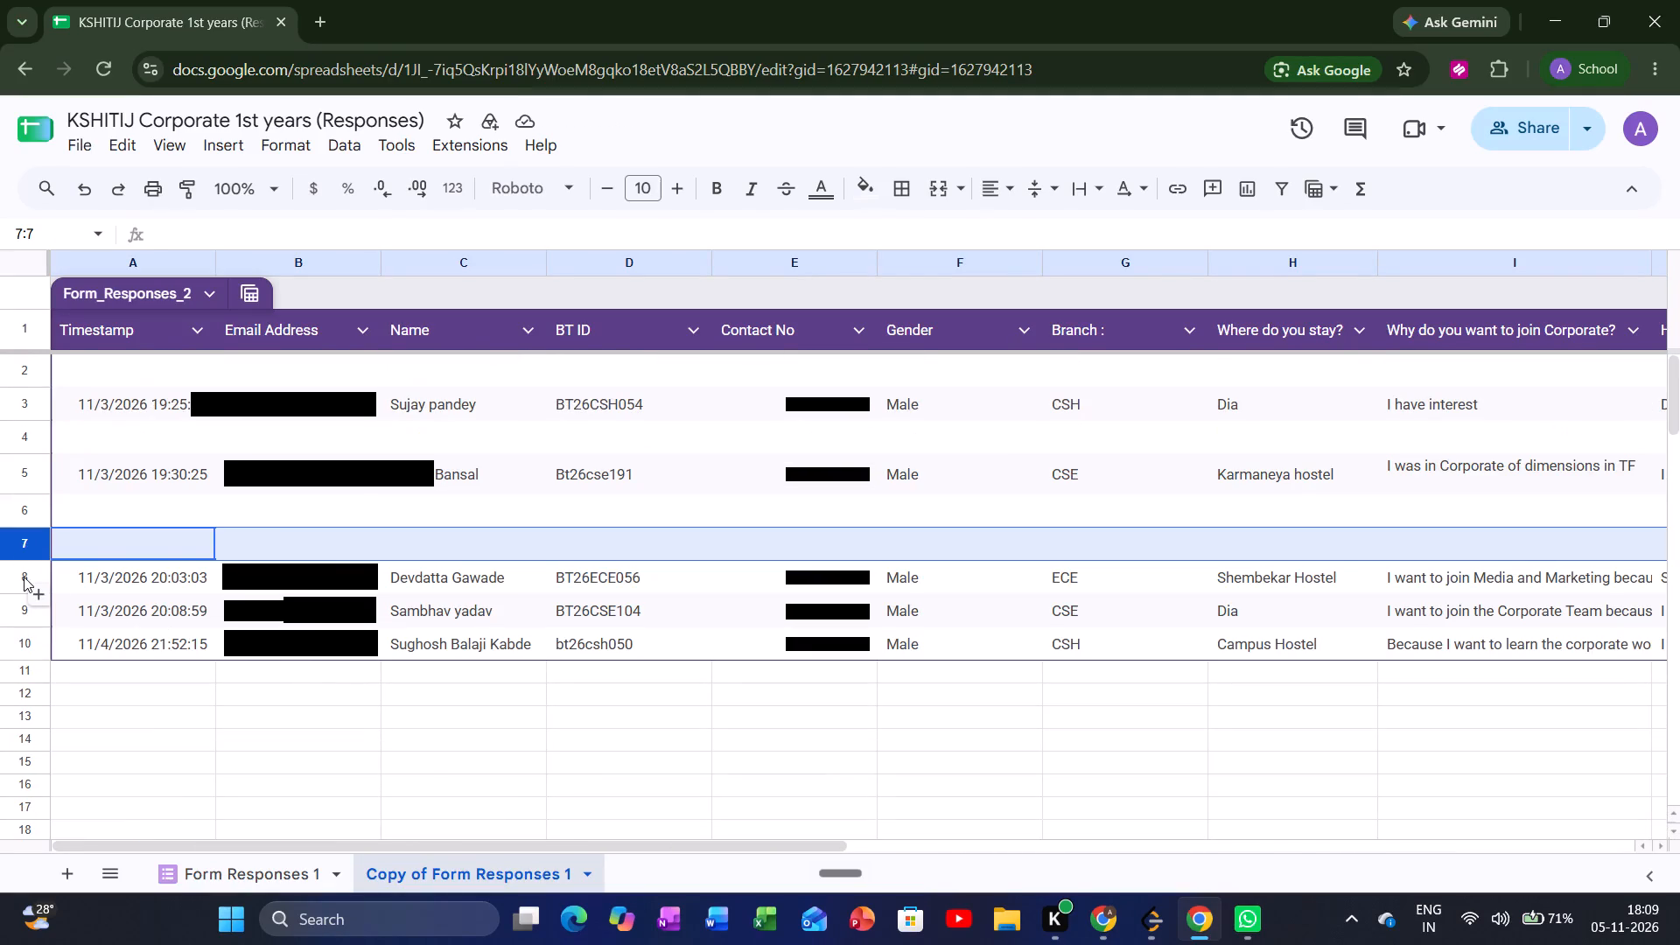
click(24, 577)
key(BackSpace)
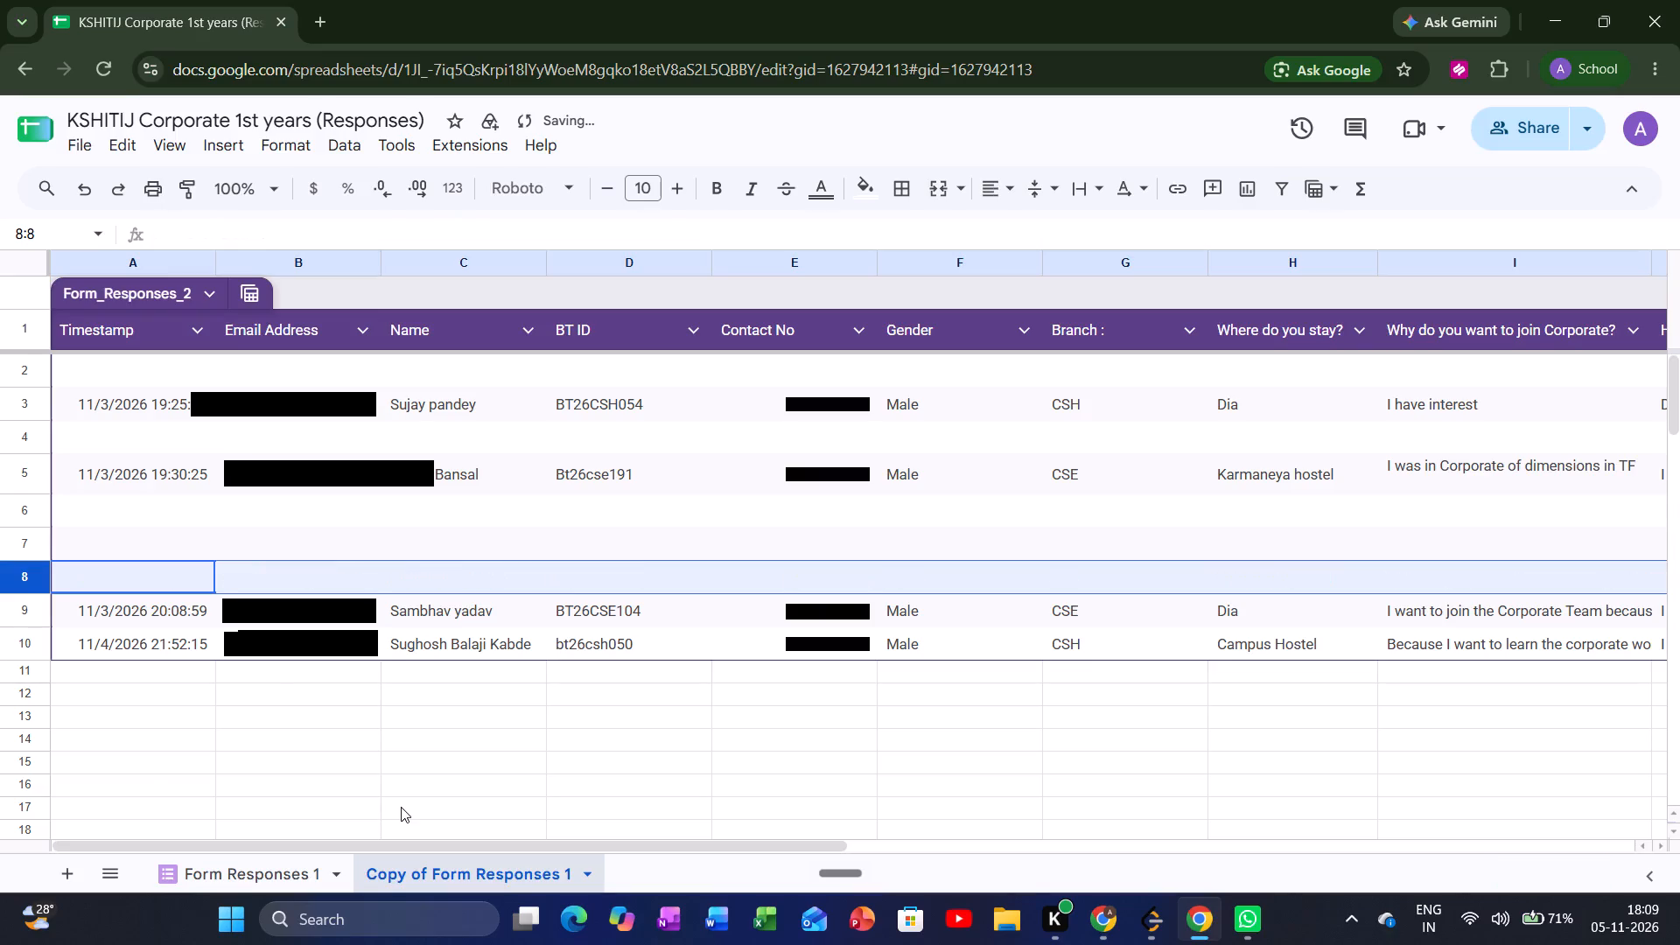
Check the priority lists and clear all contents of row 9, the entry timestamped 11/3/2026 20:08:59, in the Form_Responses_2 table.
scroll(401, 807, down, 7)
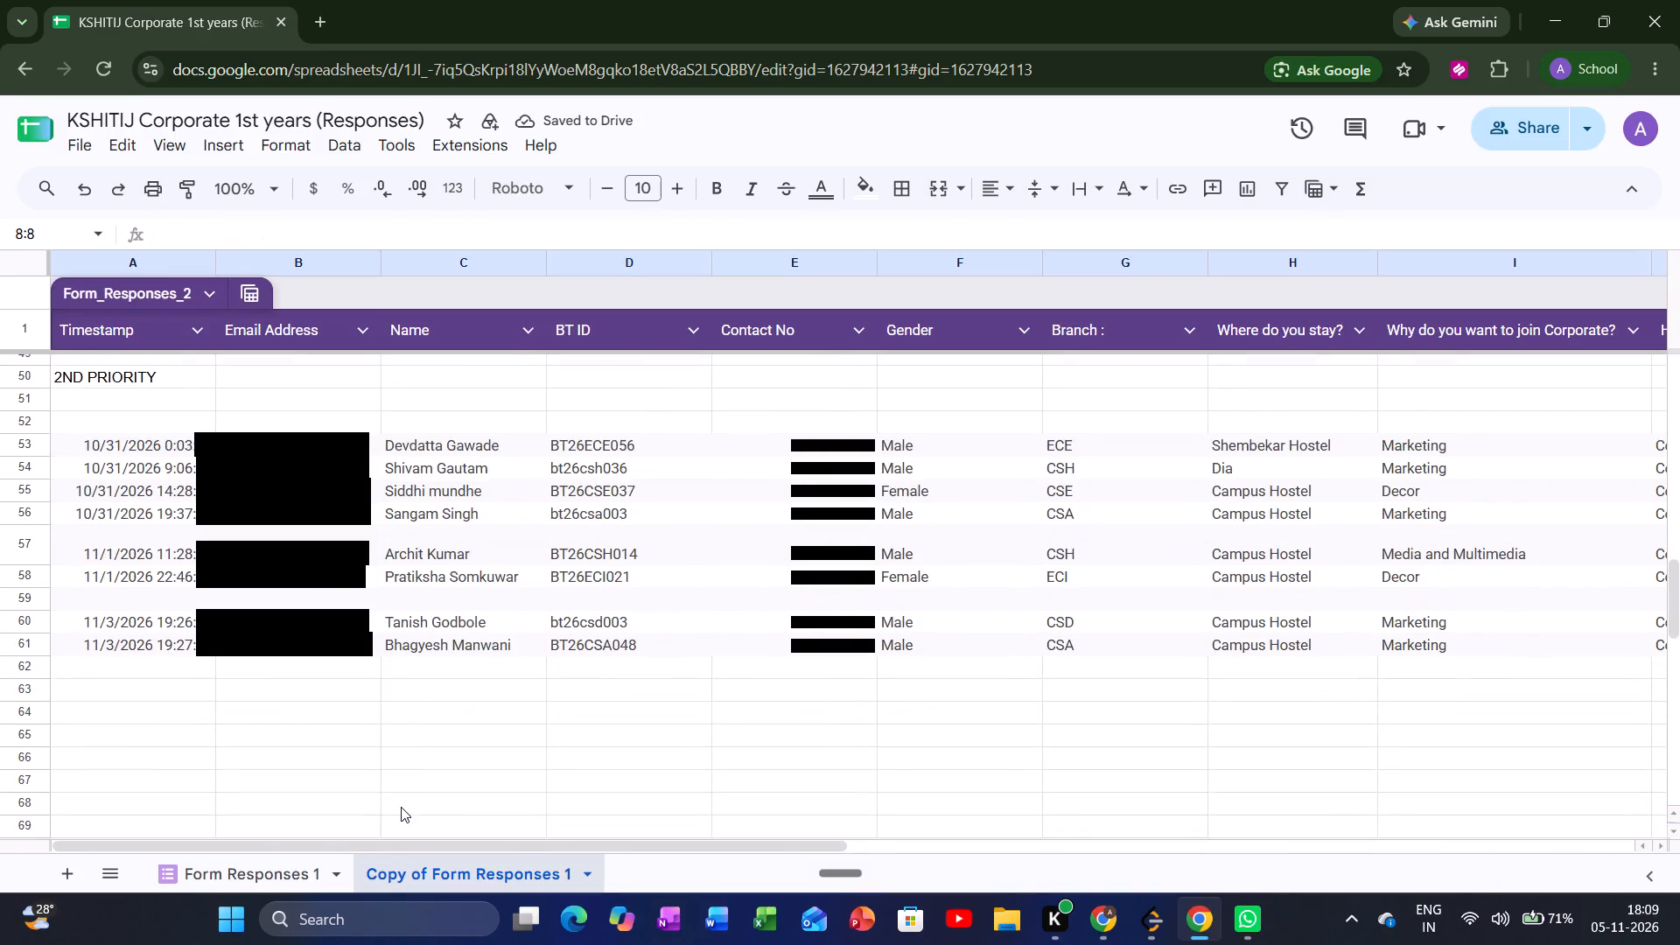
scroll(401, 807, up, 3)
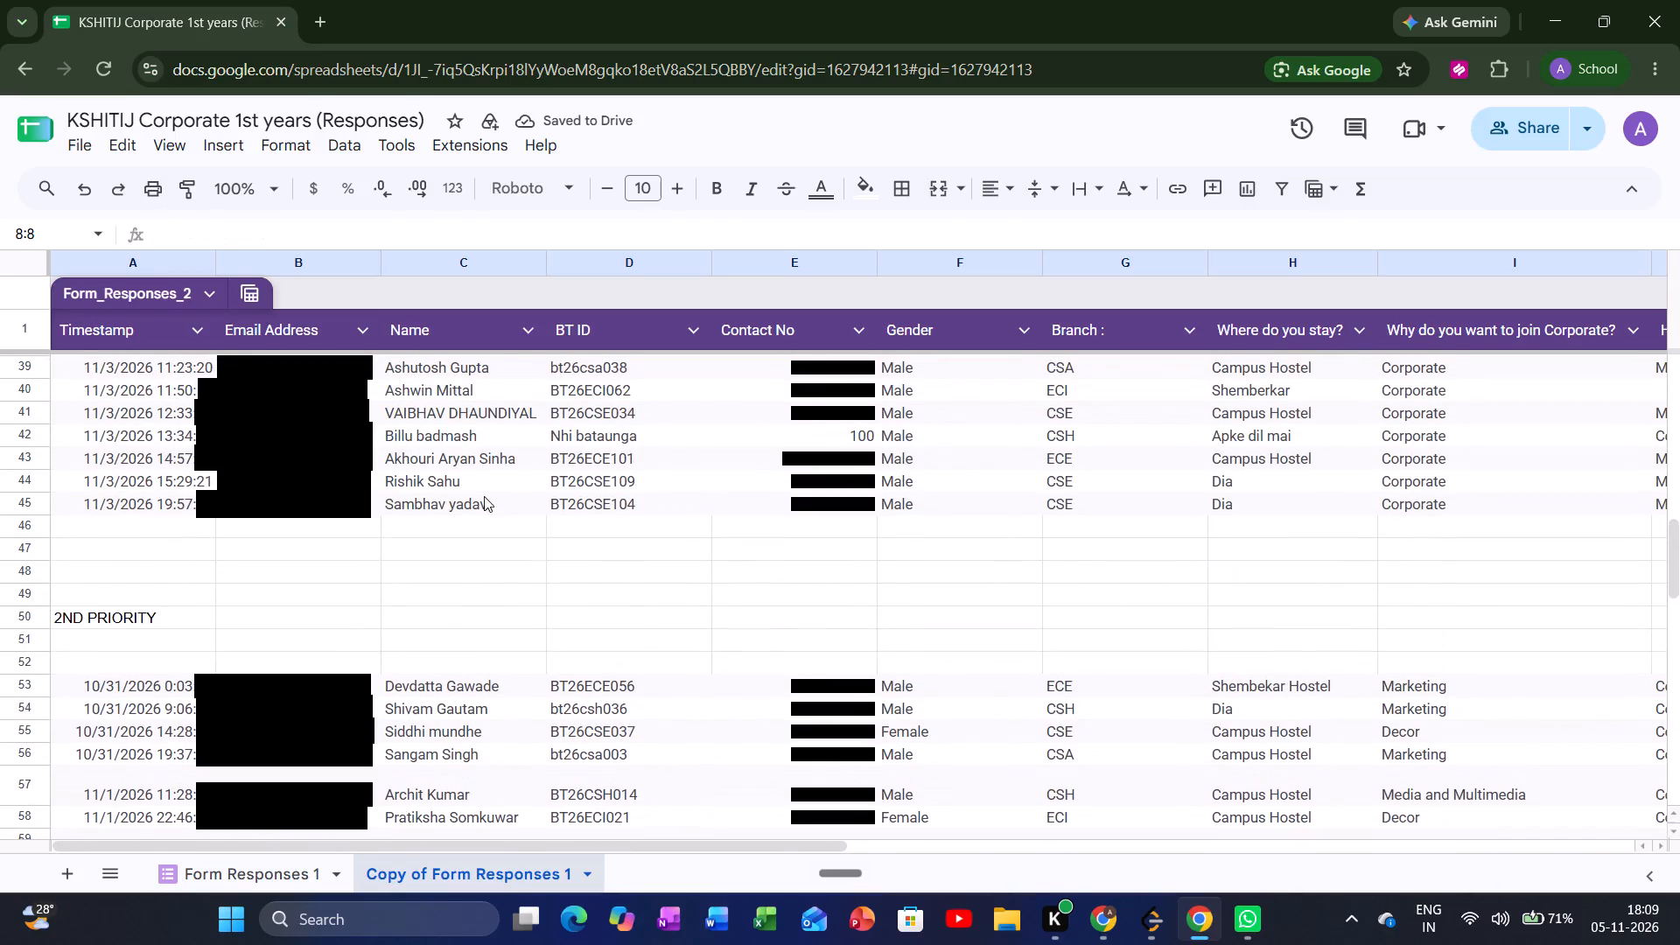
scroll(484, 496, up, 7)
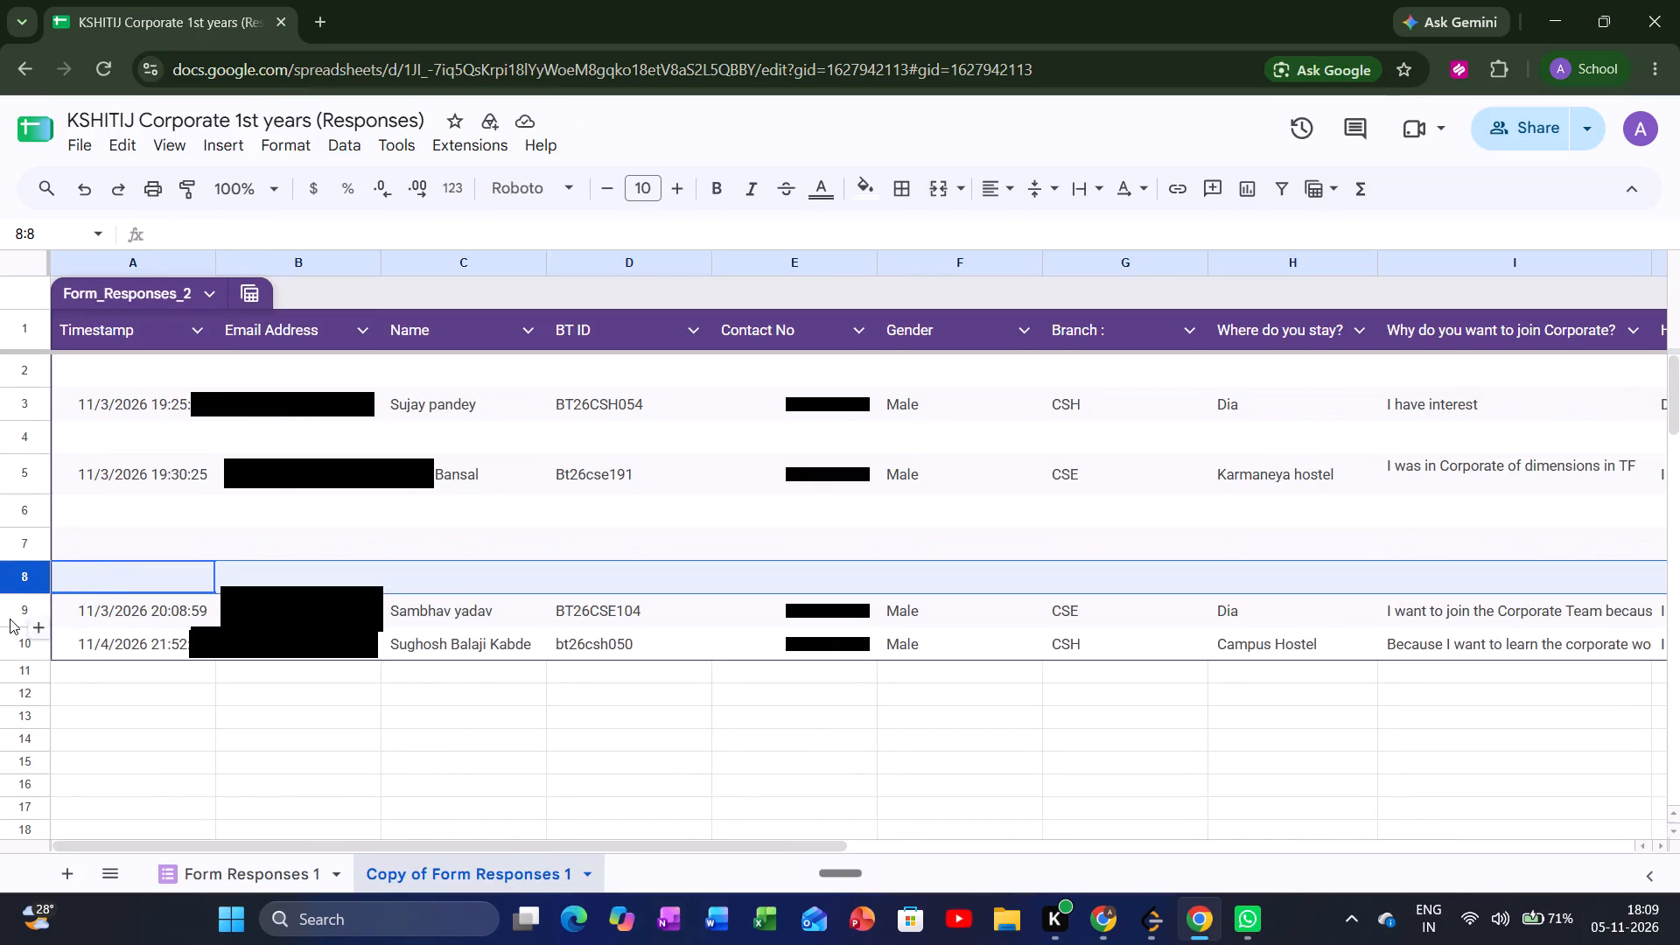
click(10, 619)
key(BackSpace)
Compare the entries left in the Form_Responses_2 table with the applicants in the 1ST PRIORITY and 2ND PRIORITY lists.
scroll(446, 792, down, 2)
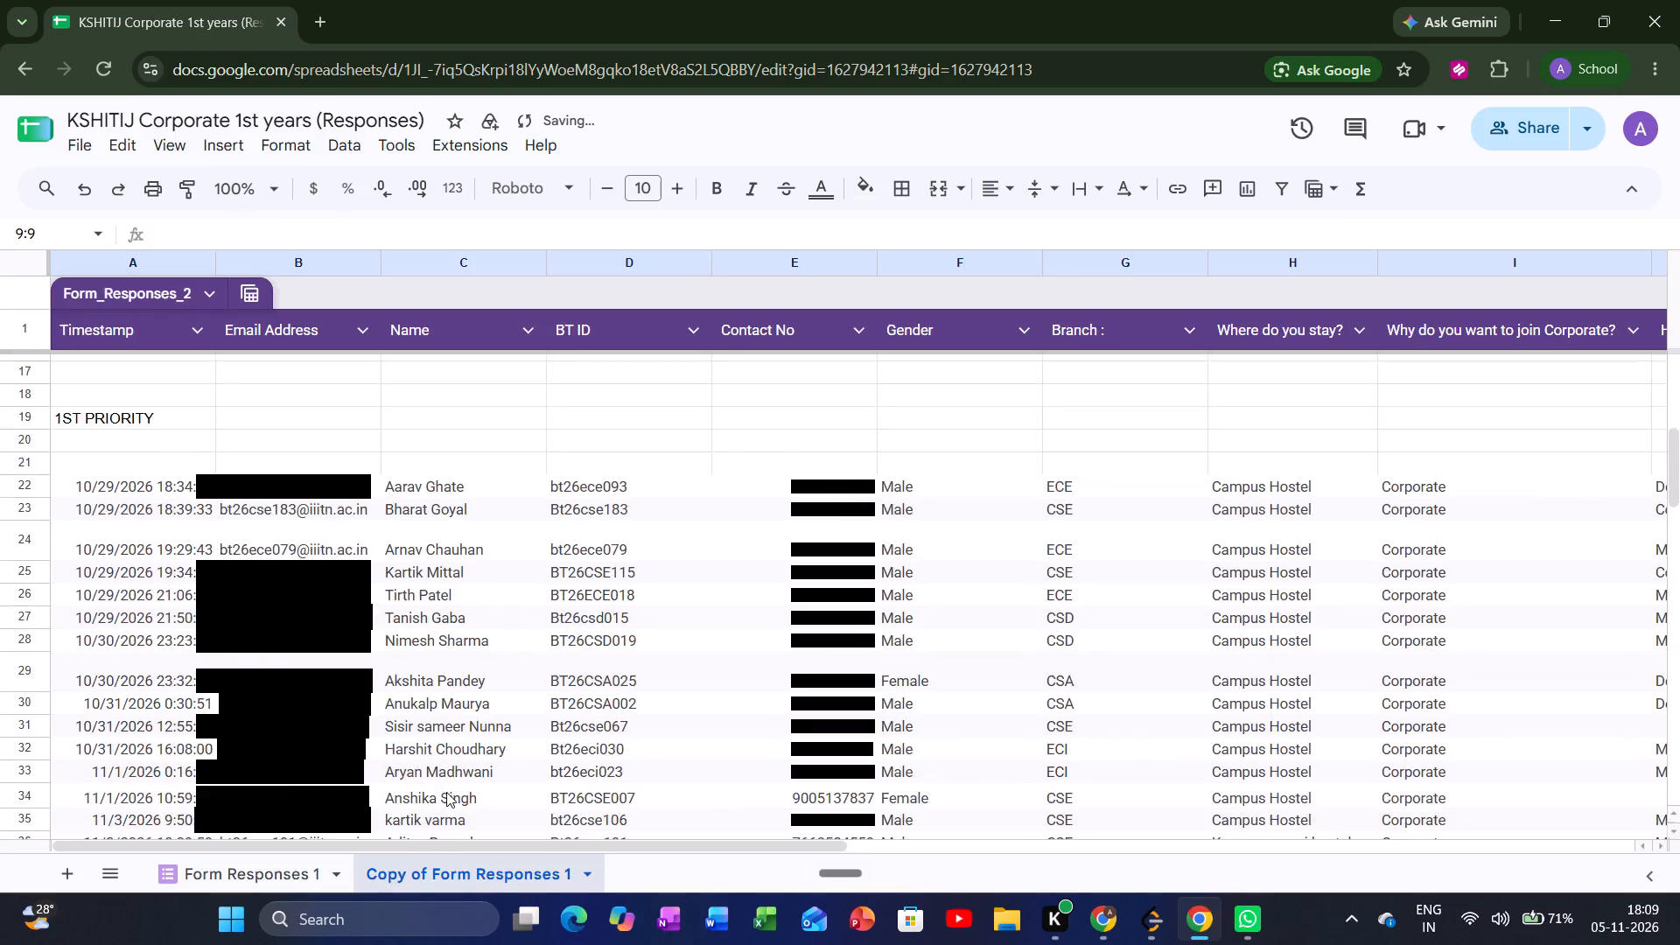
scroll(446, 792, down, 5)
scroll(446, 792, up, 1)
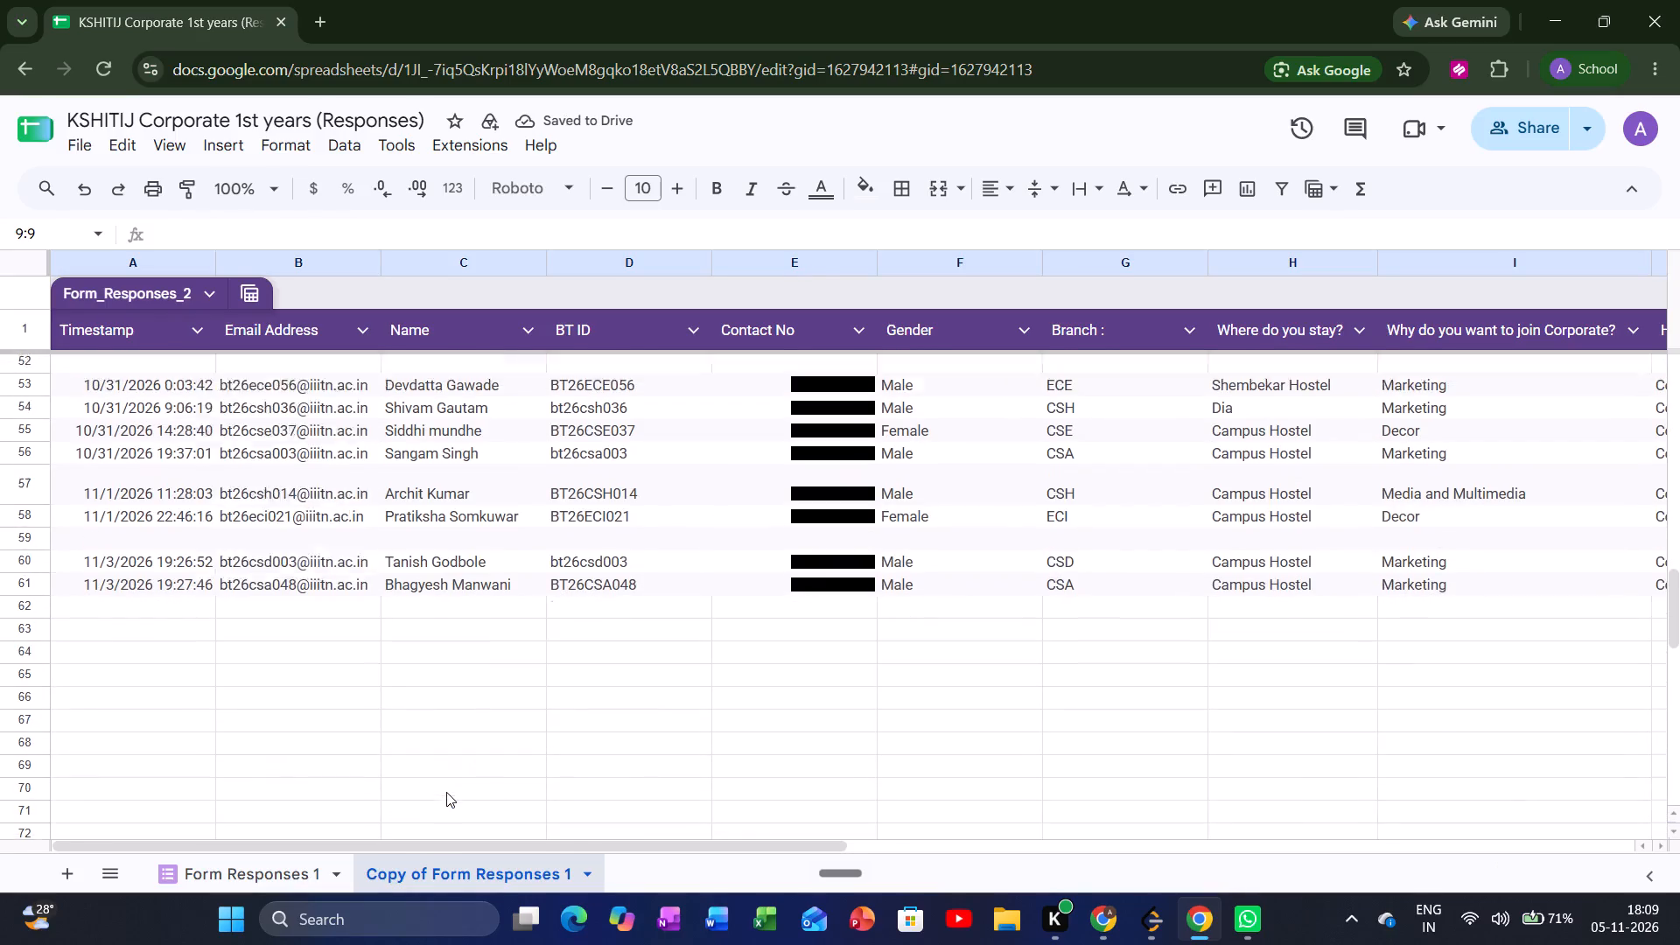
scroll(446, 792, up, 2)
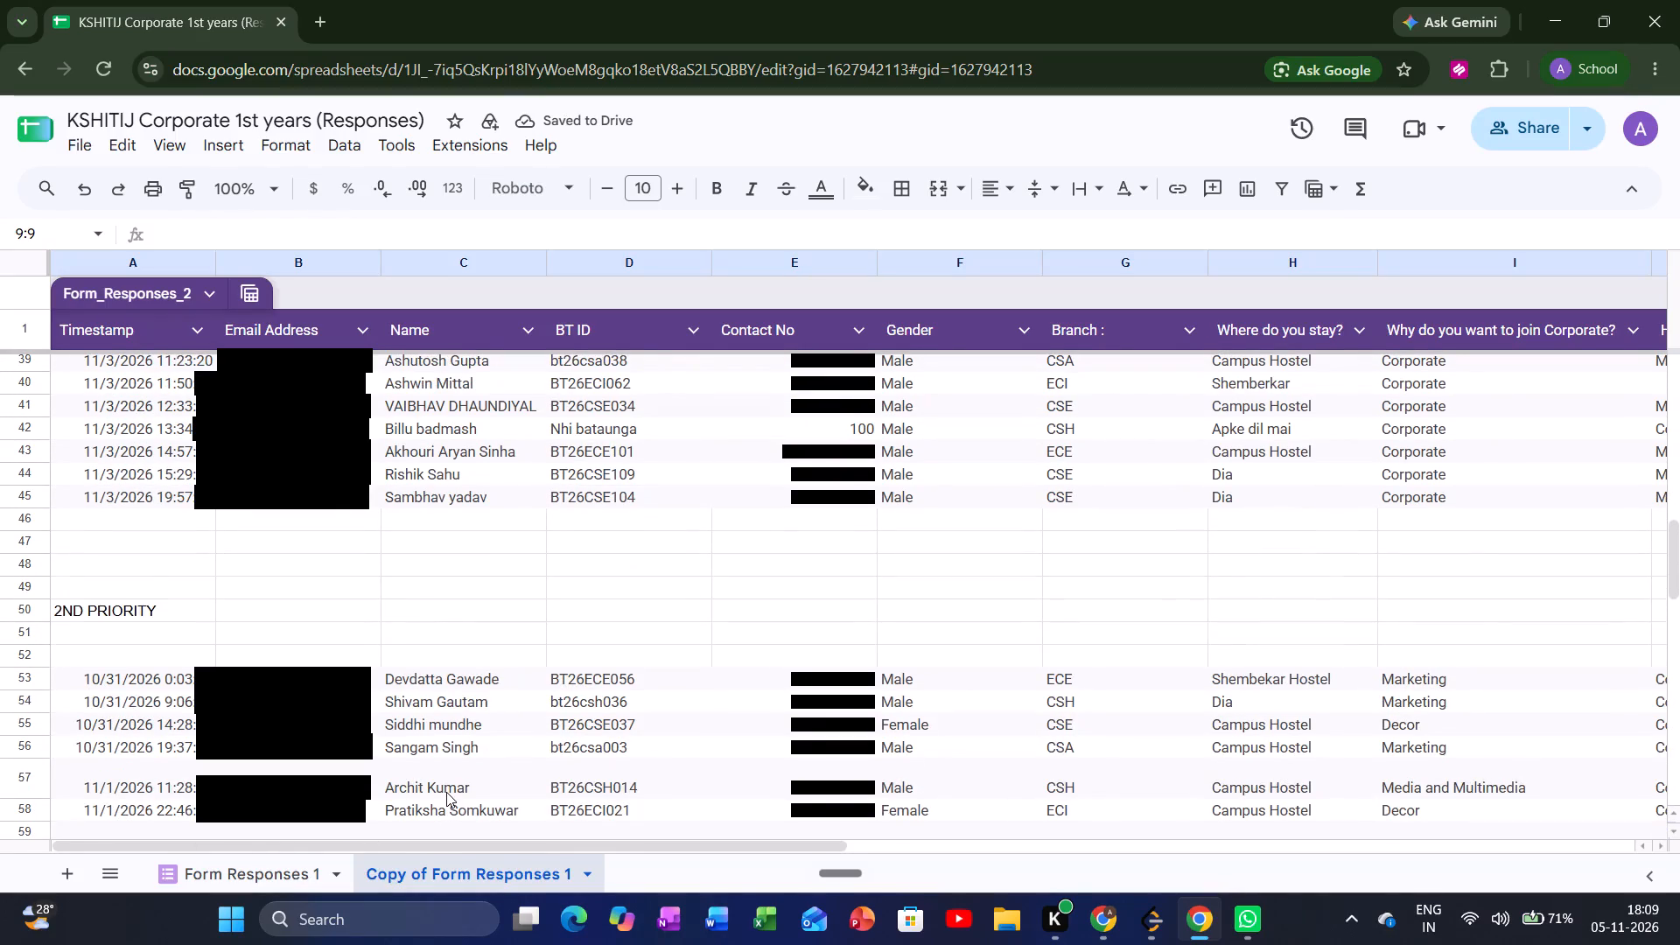
scroll(446, 792, up, 6)
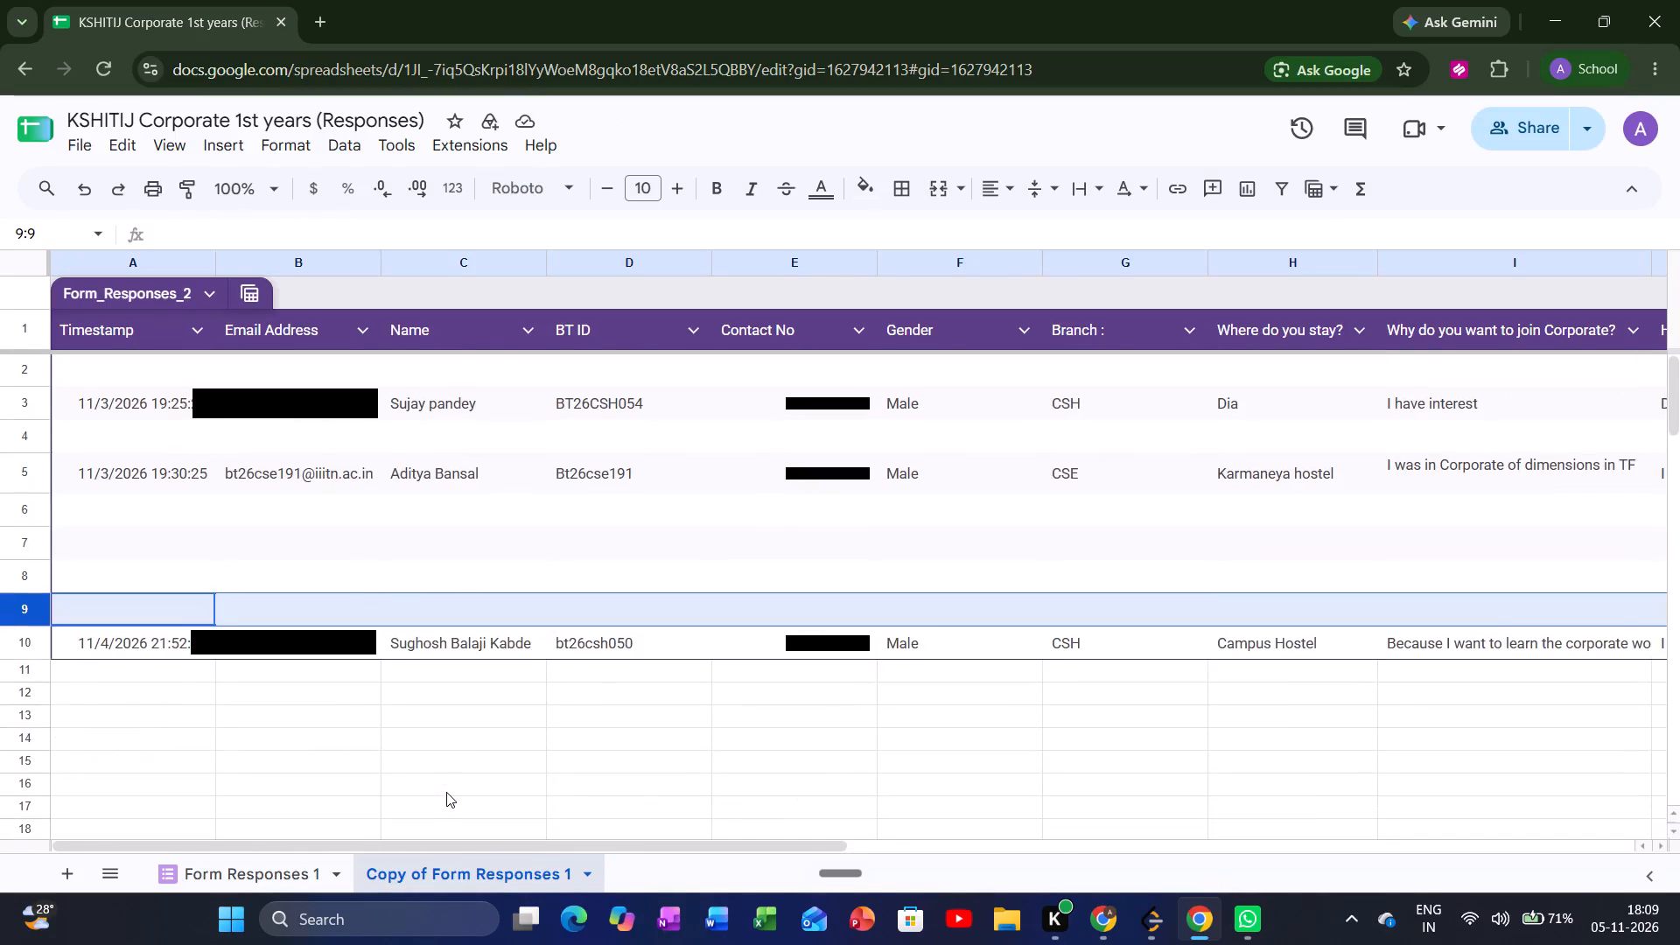
scroll(400, 772, down, 7)
scroll(400, 772, up, 2)
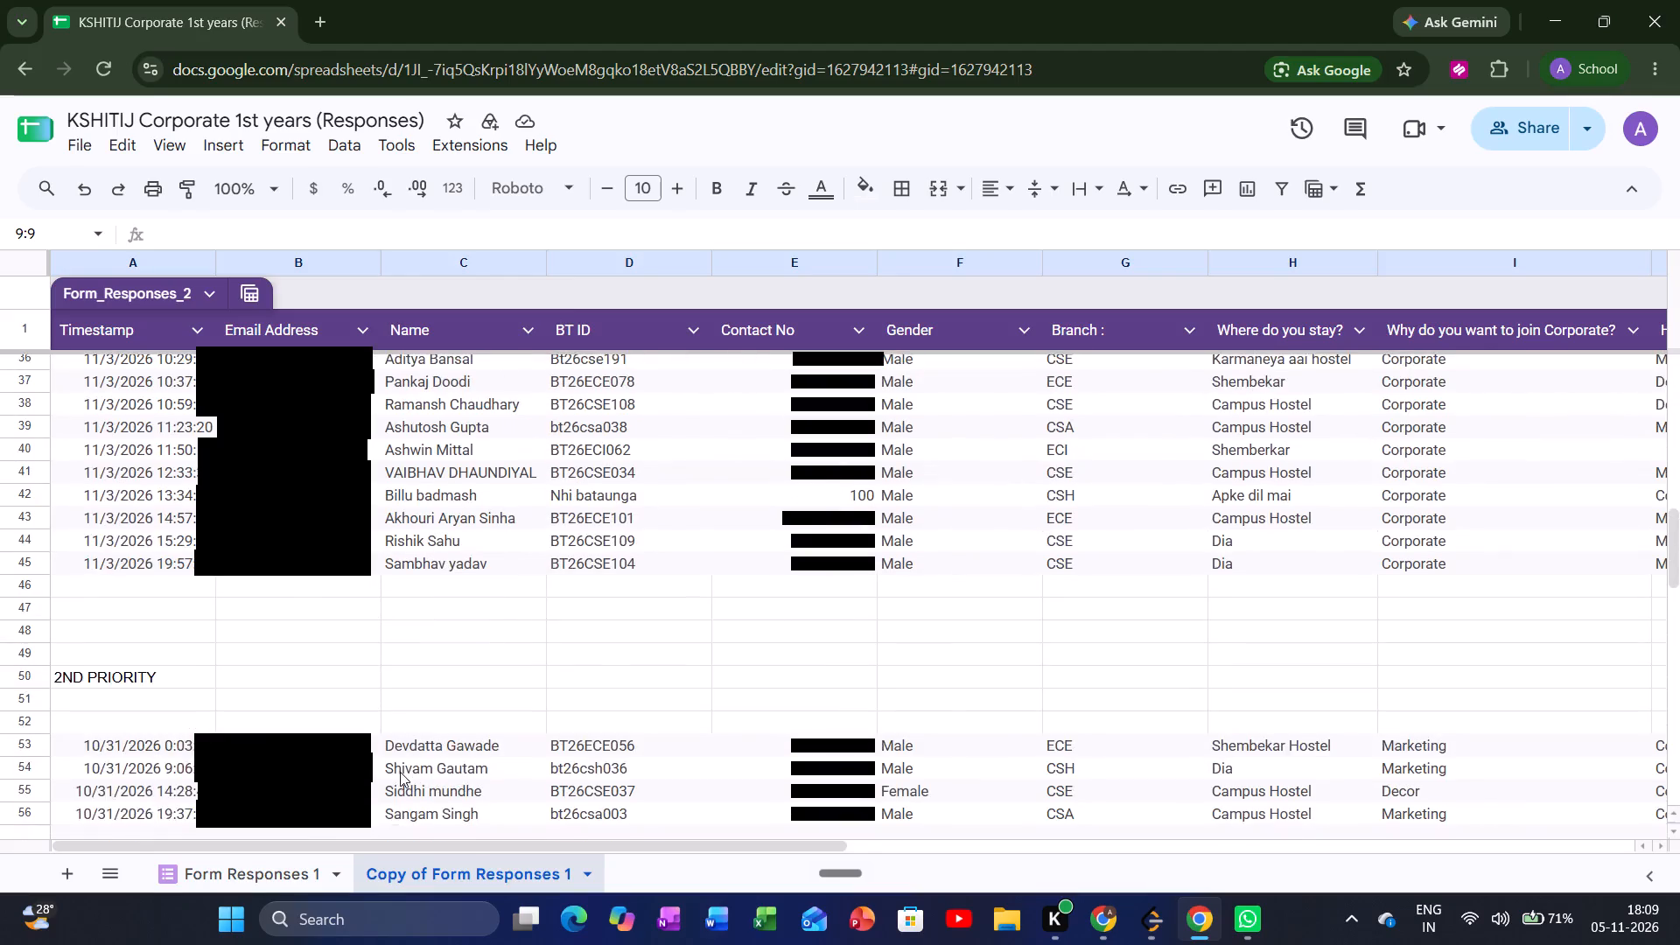
scroll(400, 772, down, 1)
click(475, 697)
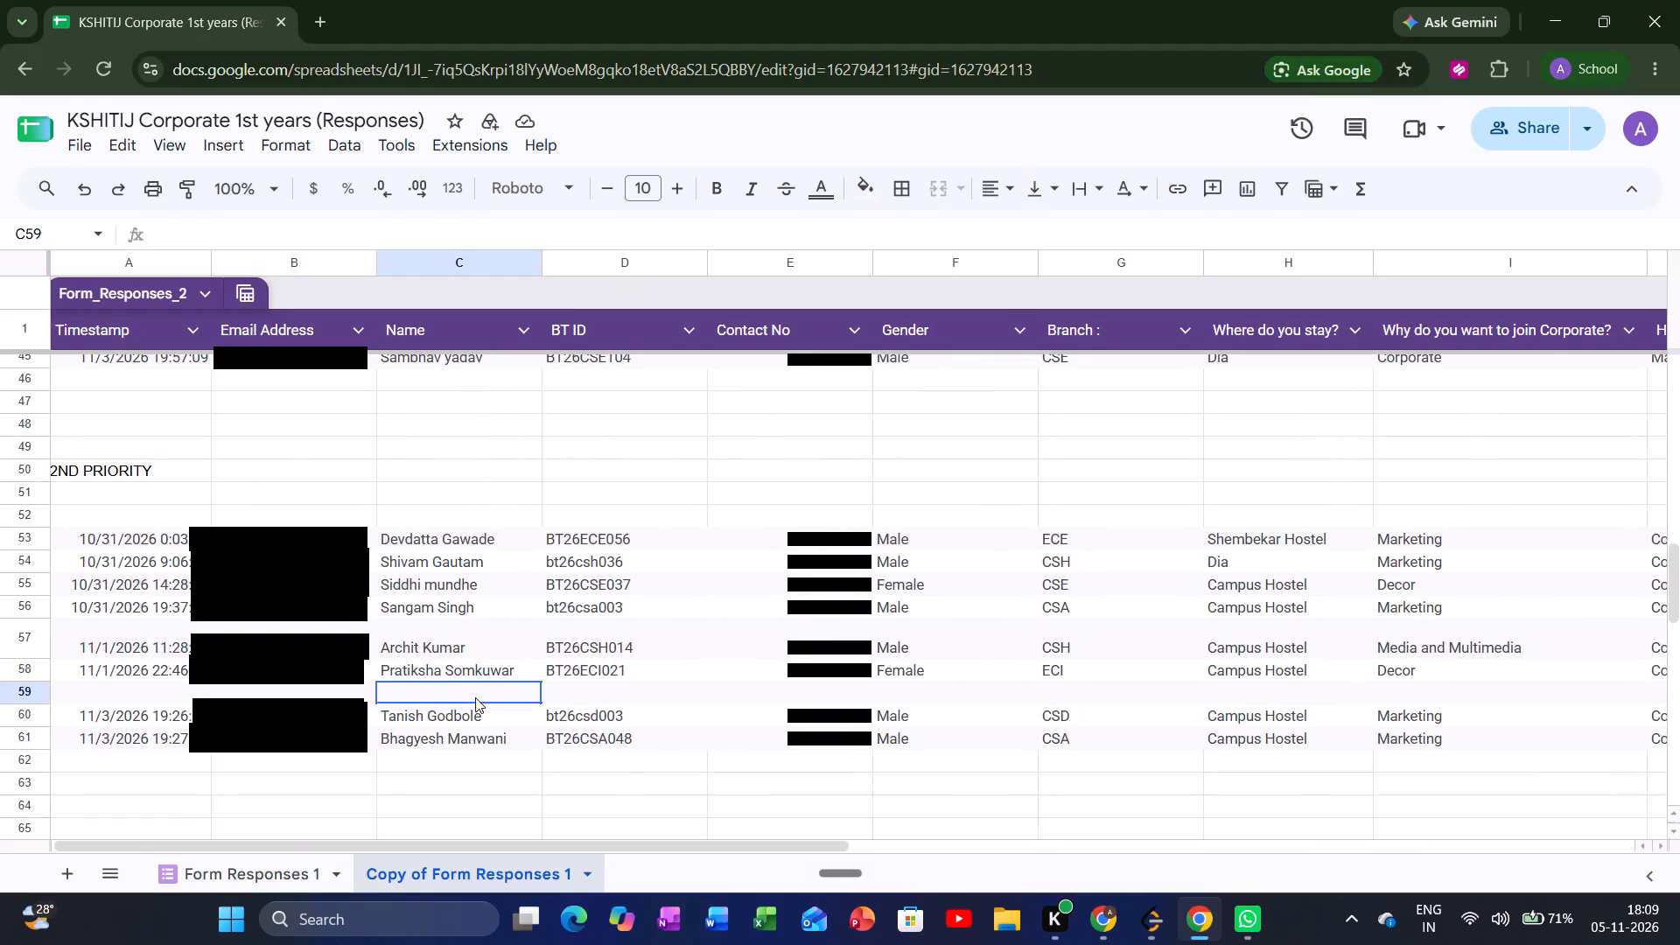
click(20, 644)
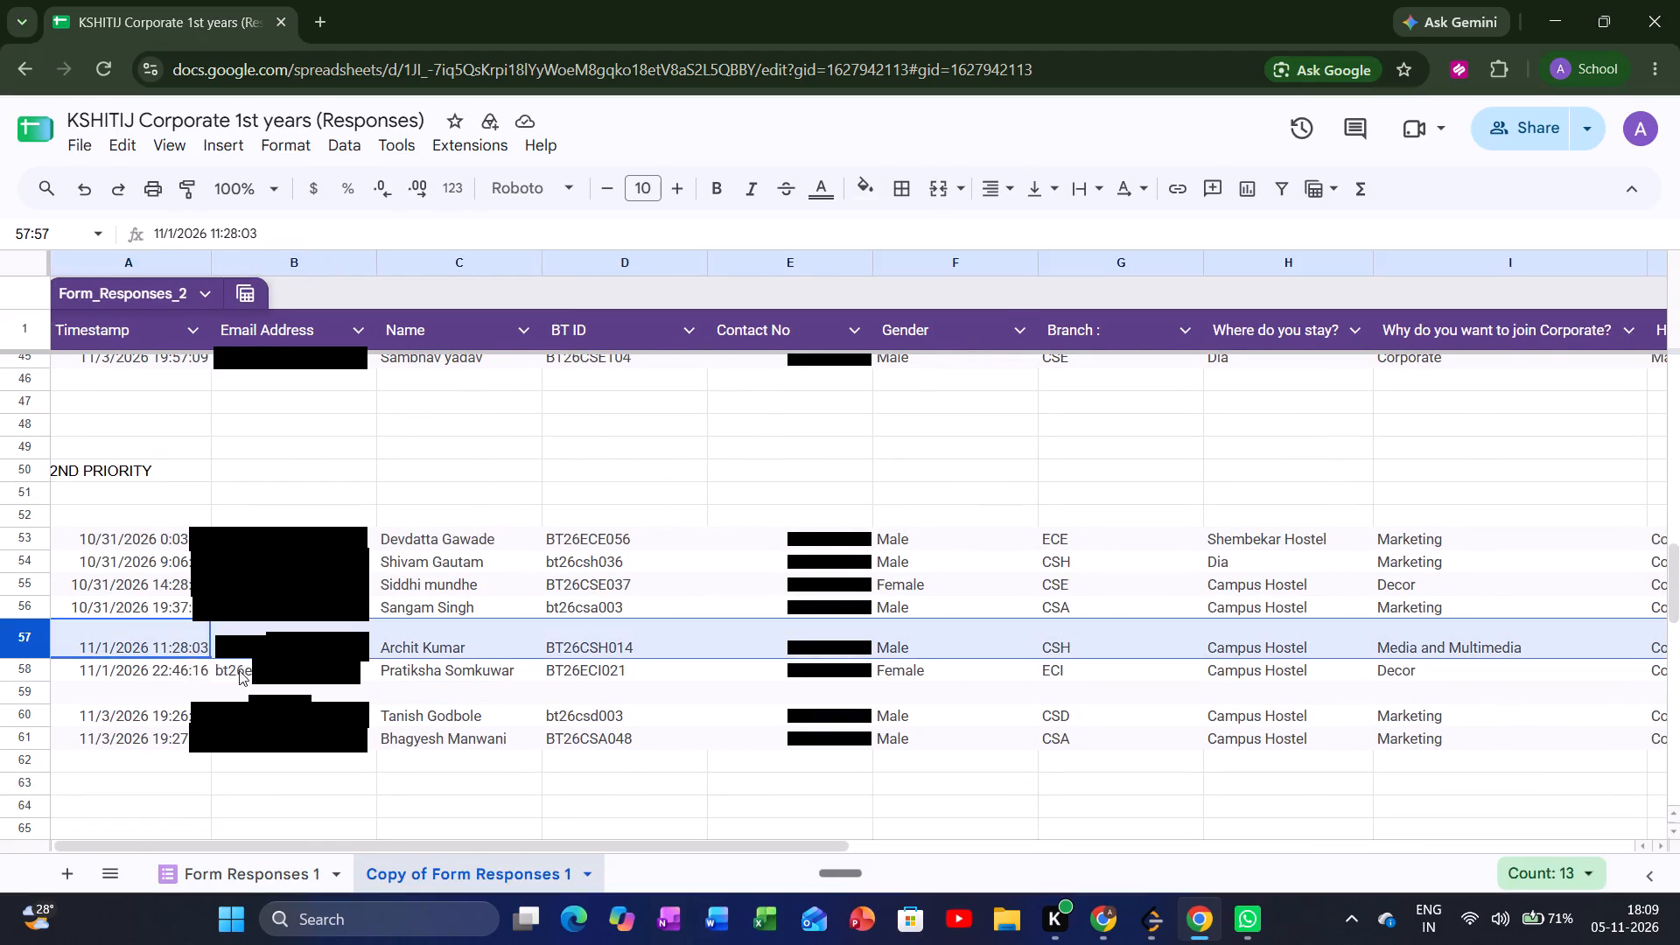
click(88, 689)
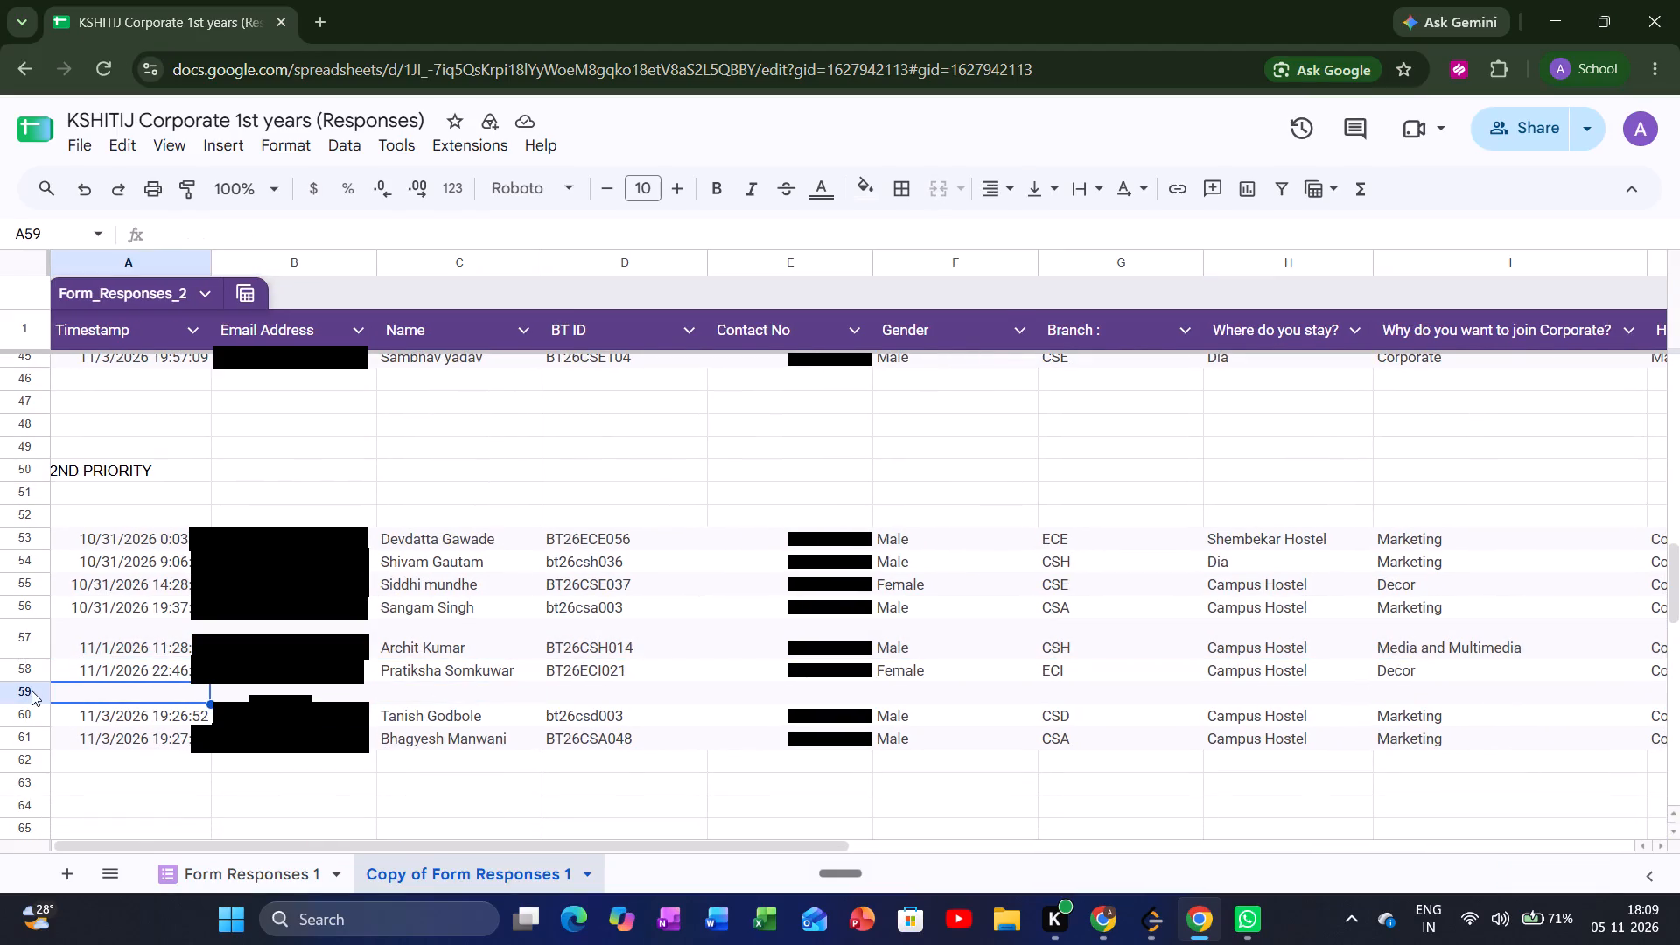
click(31, 690)
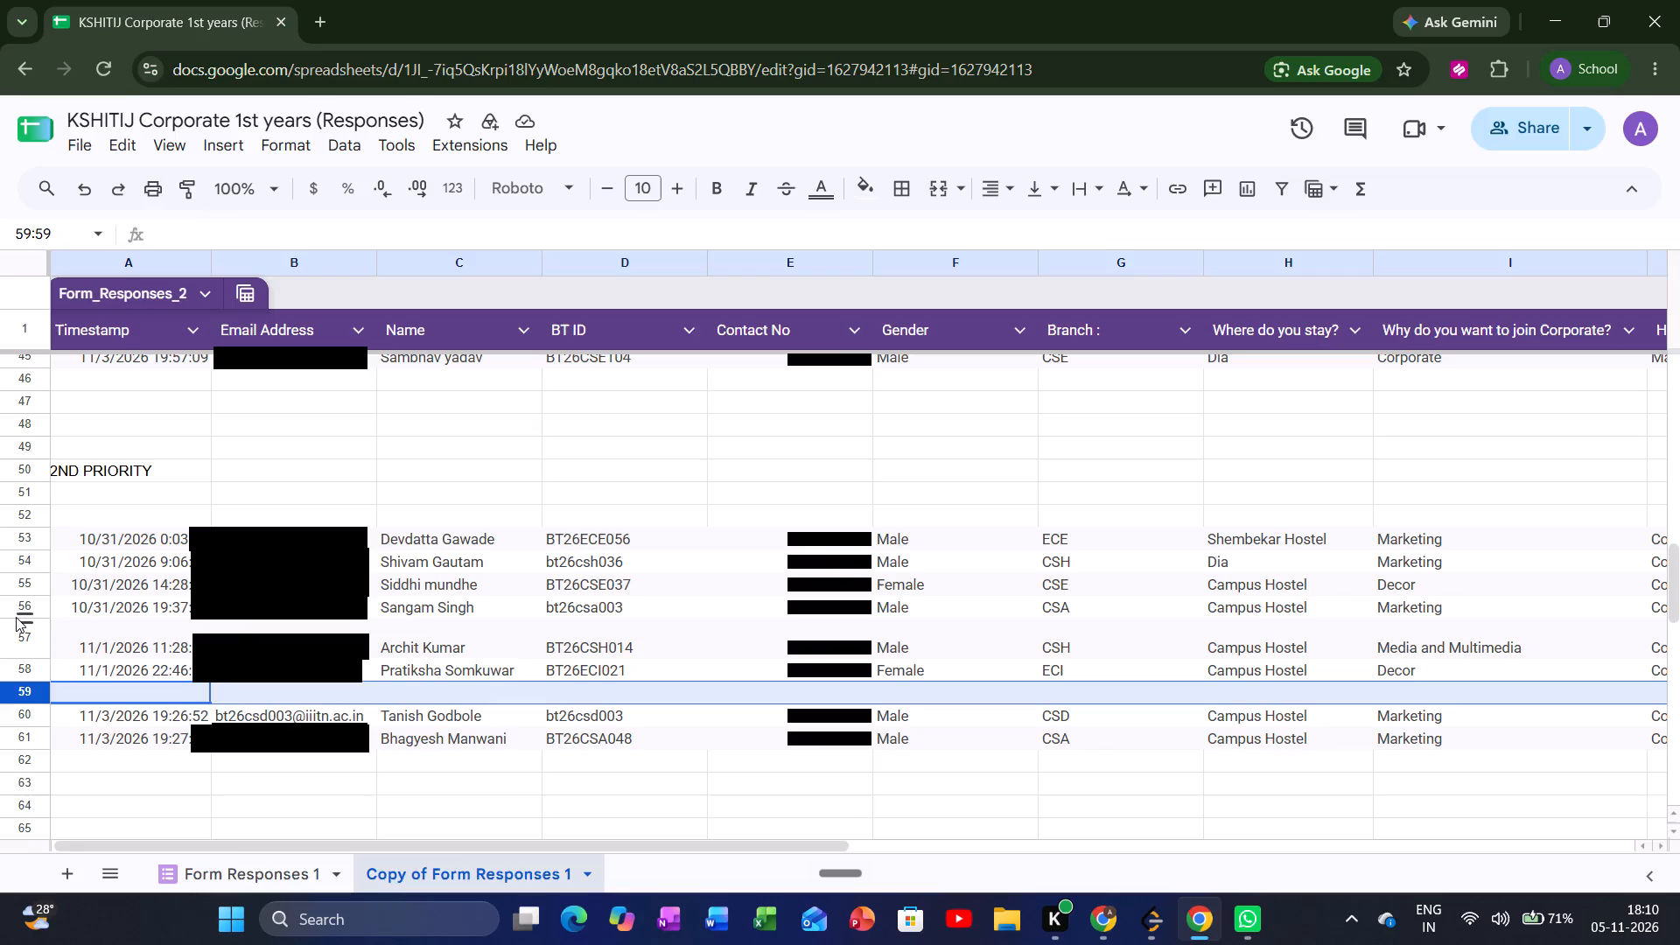
drag(16, 617, 18, 629)
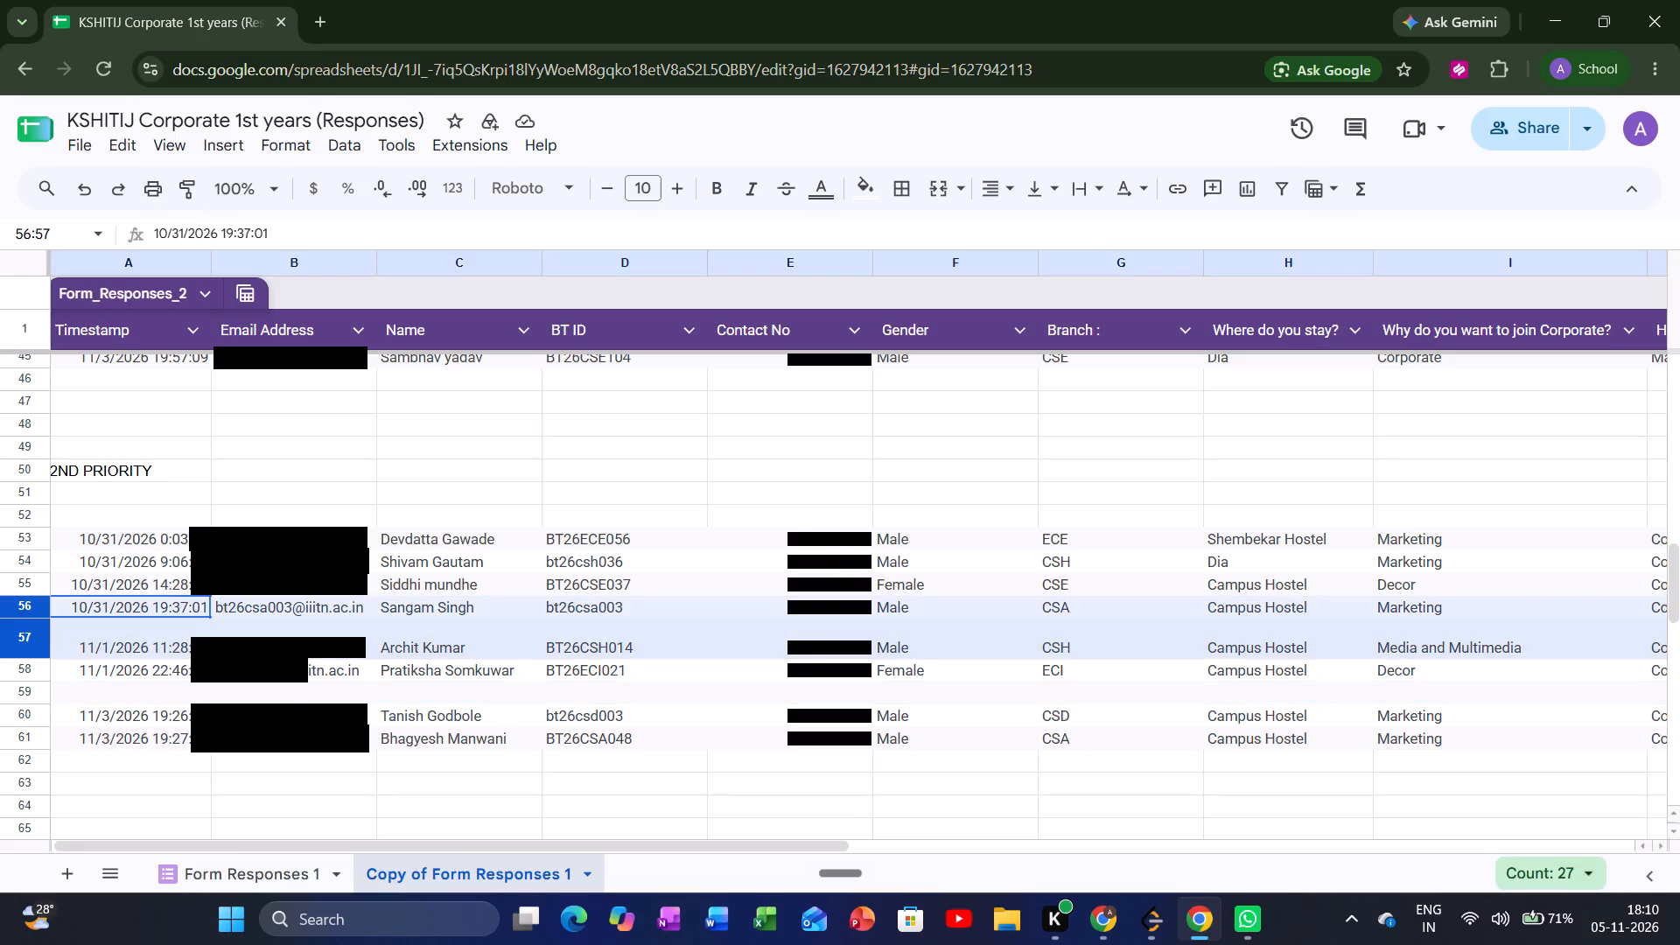
drag(18, 629, 18, 628)
click(238, 817)
scroll(238, 817, up, 3)
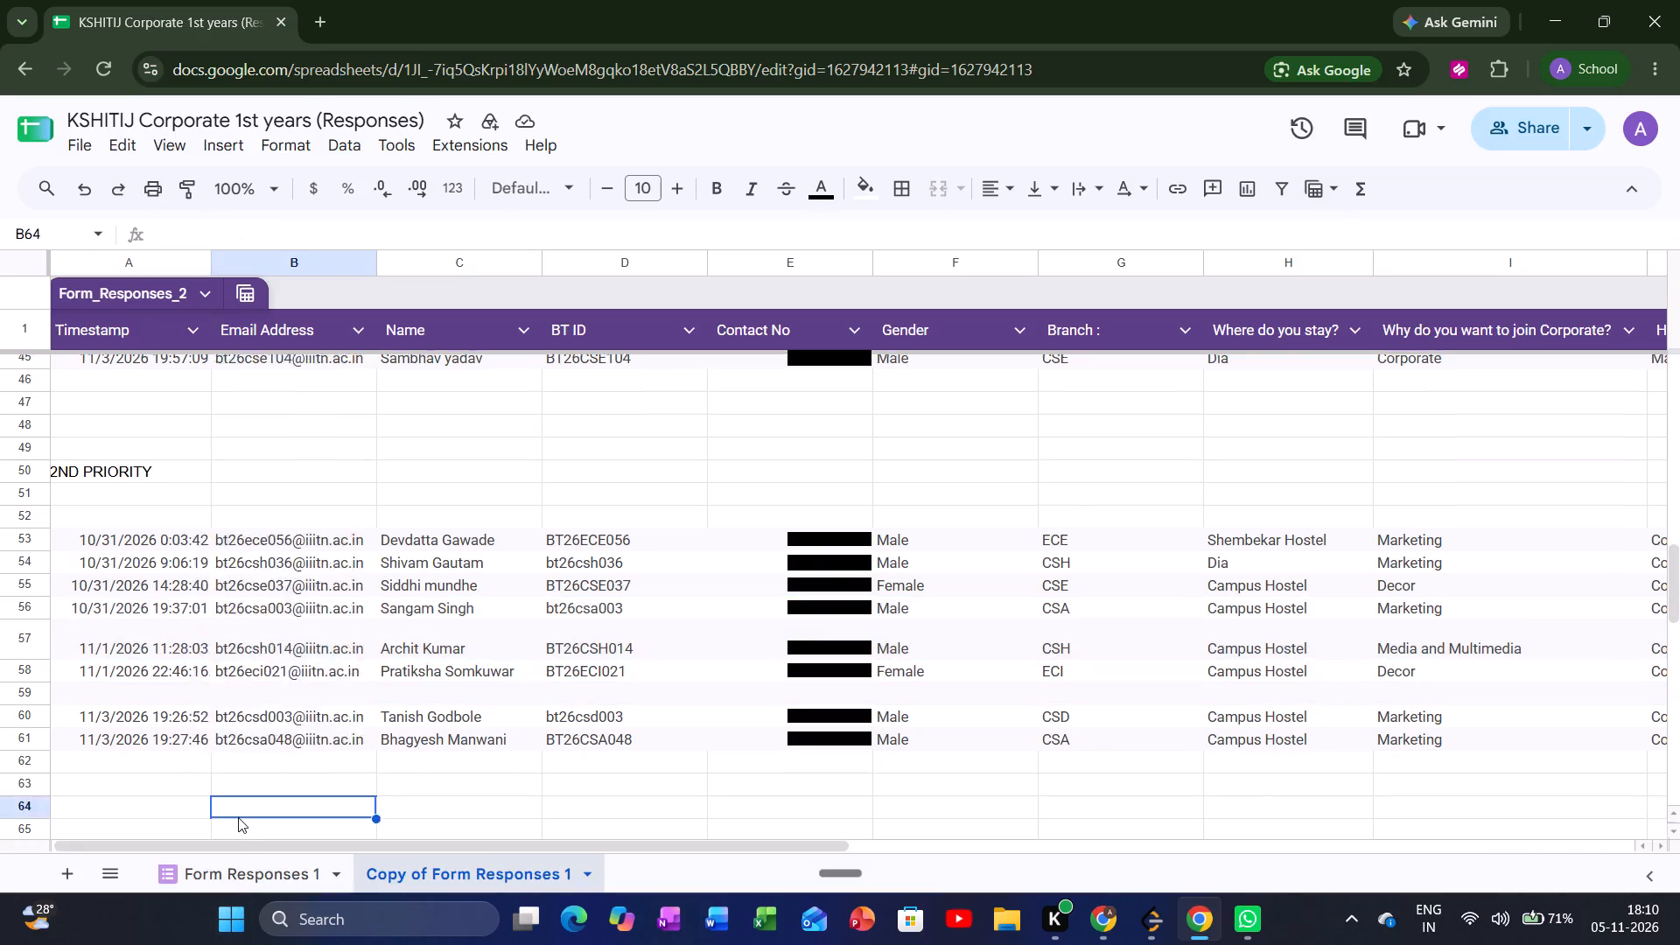
scroll(238, 817, up, 3)
scroll(157, 652, down, 3)
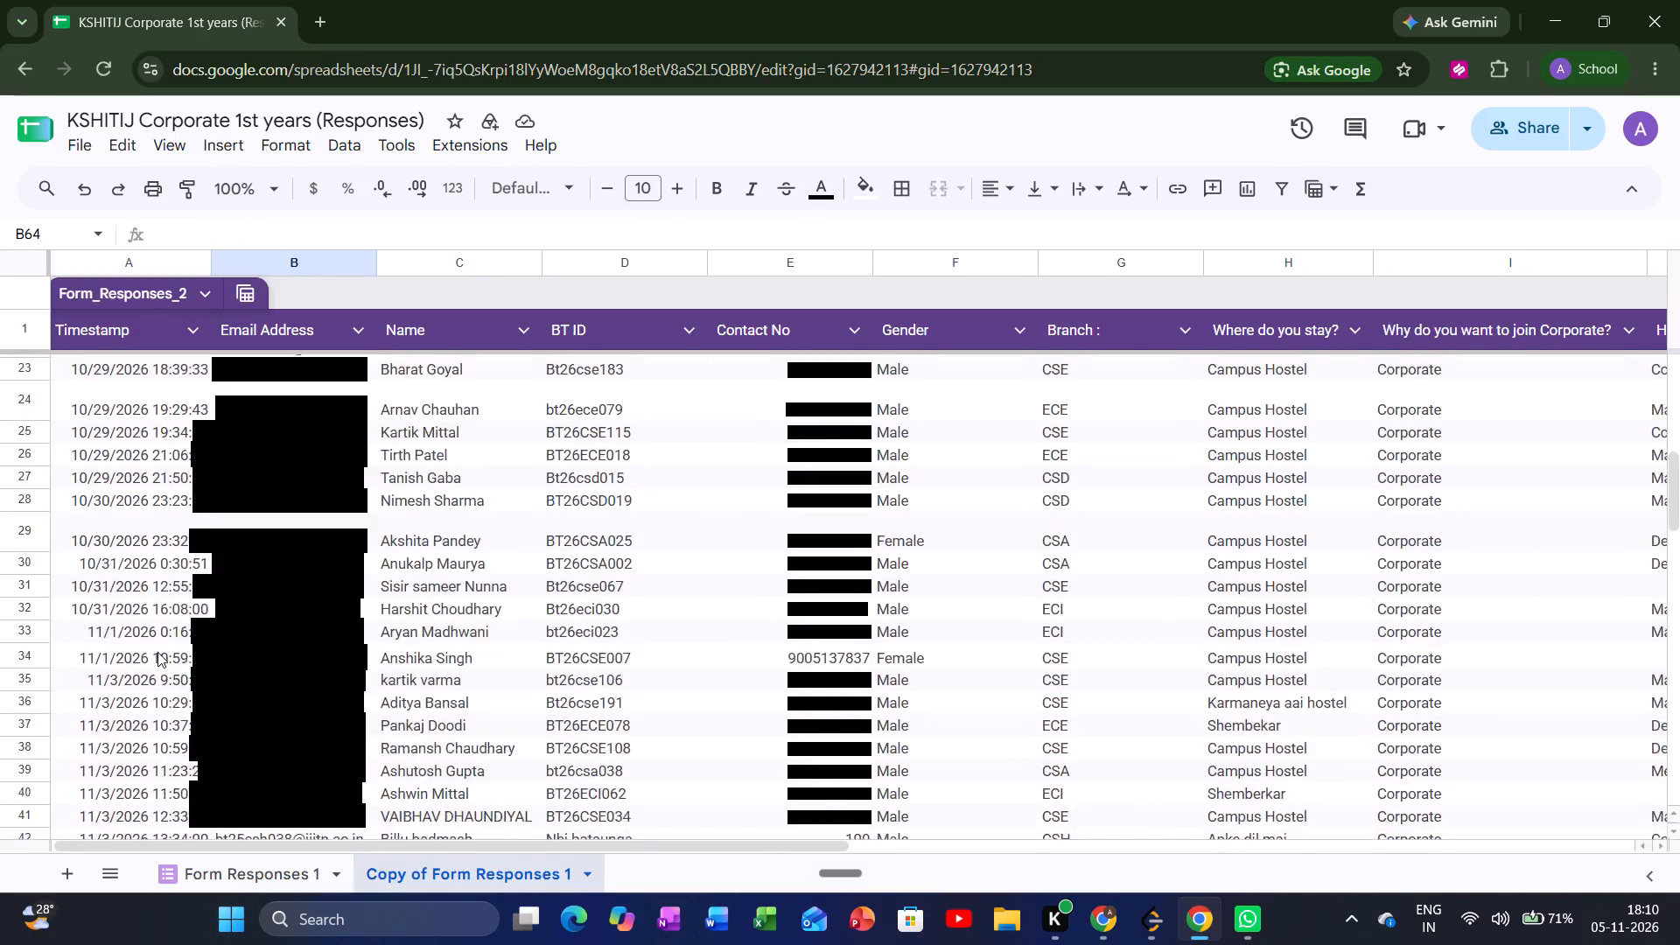
scroll(157, 652, down, 3)
scroll(157, 652, up, 1)
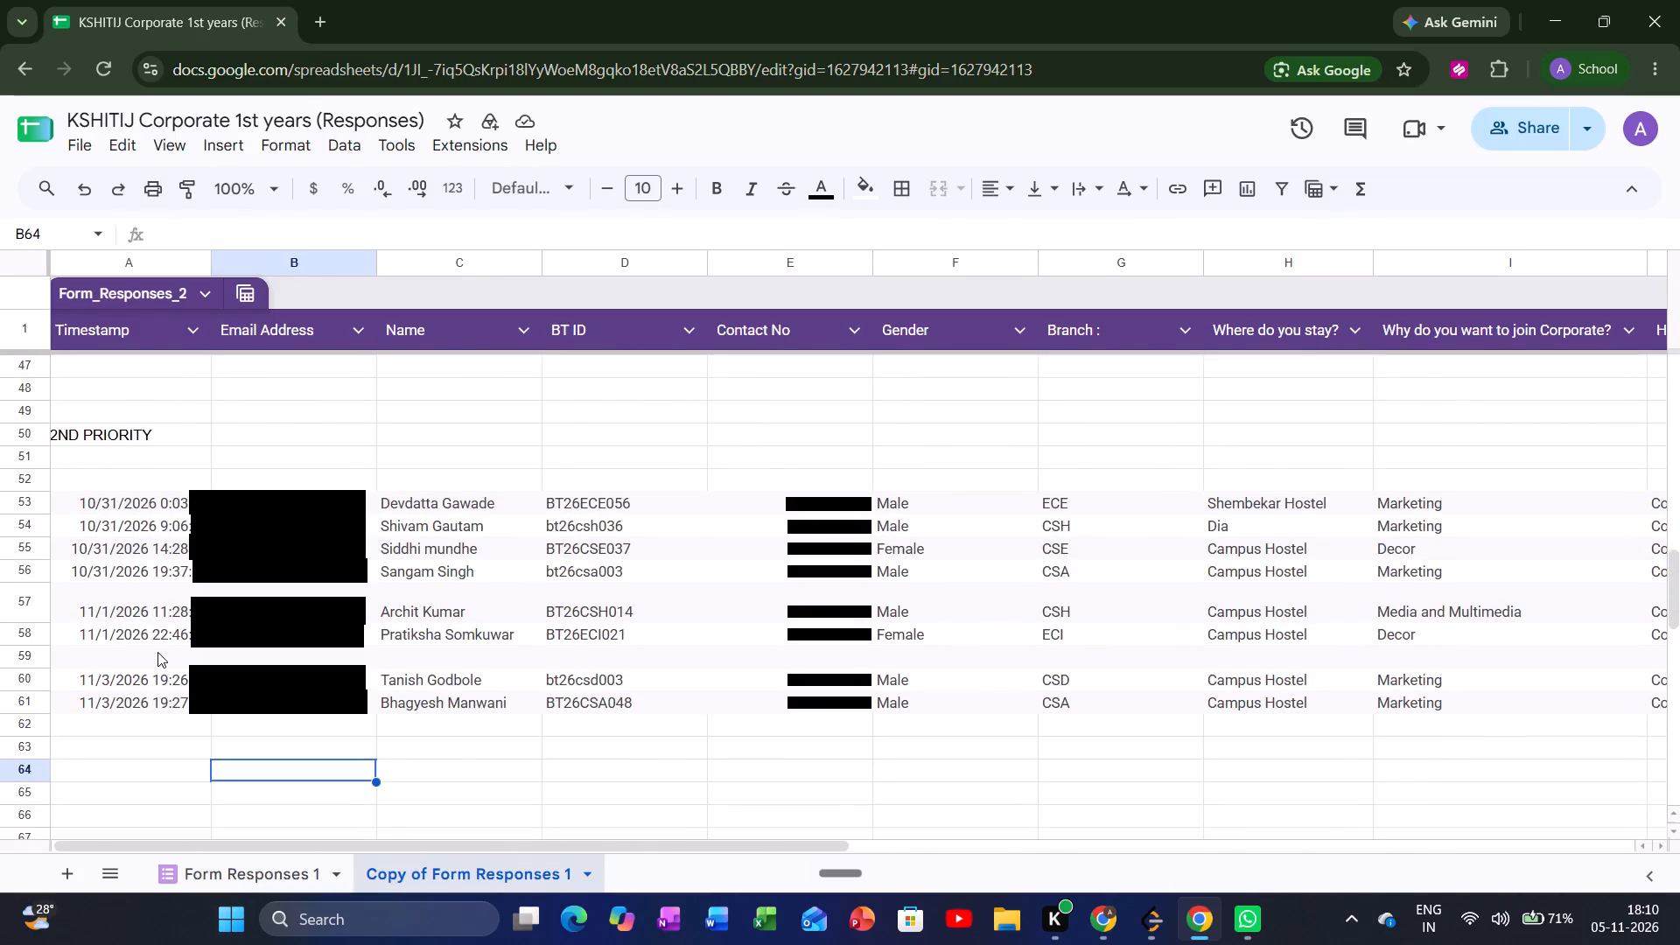
scroll(157, 652, up, 2)
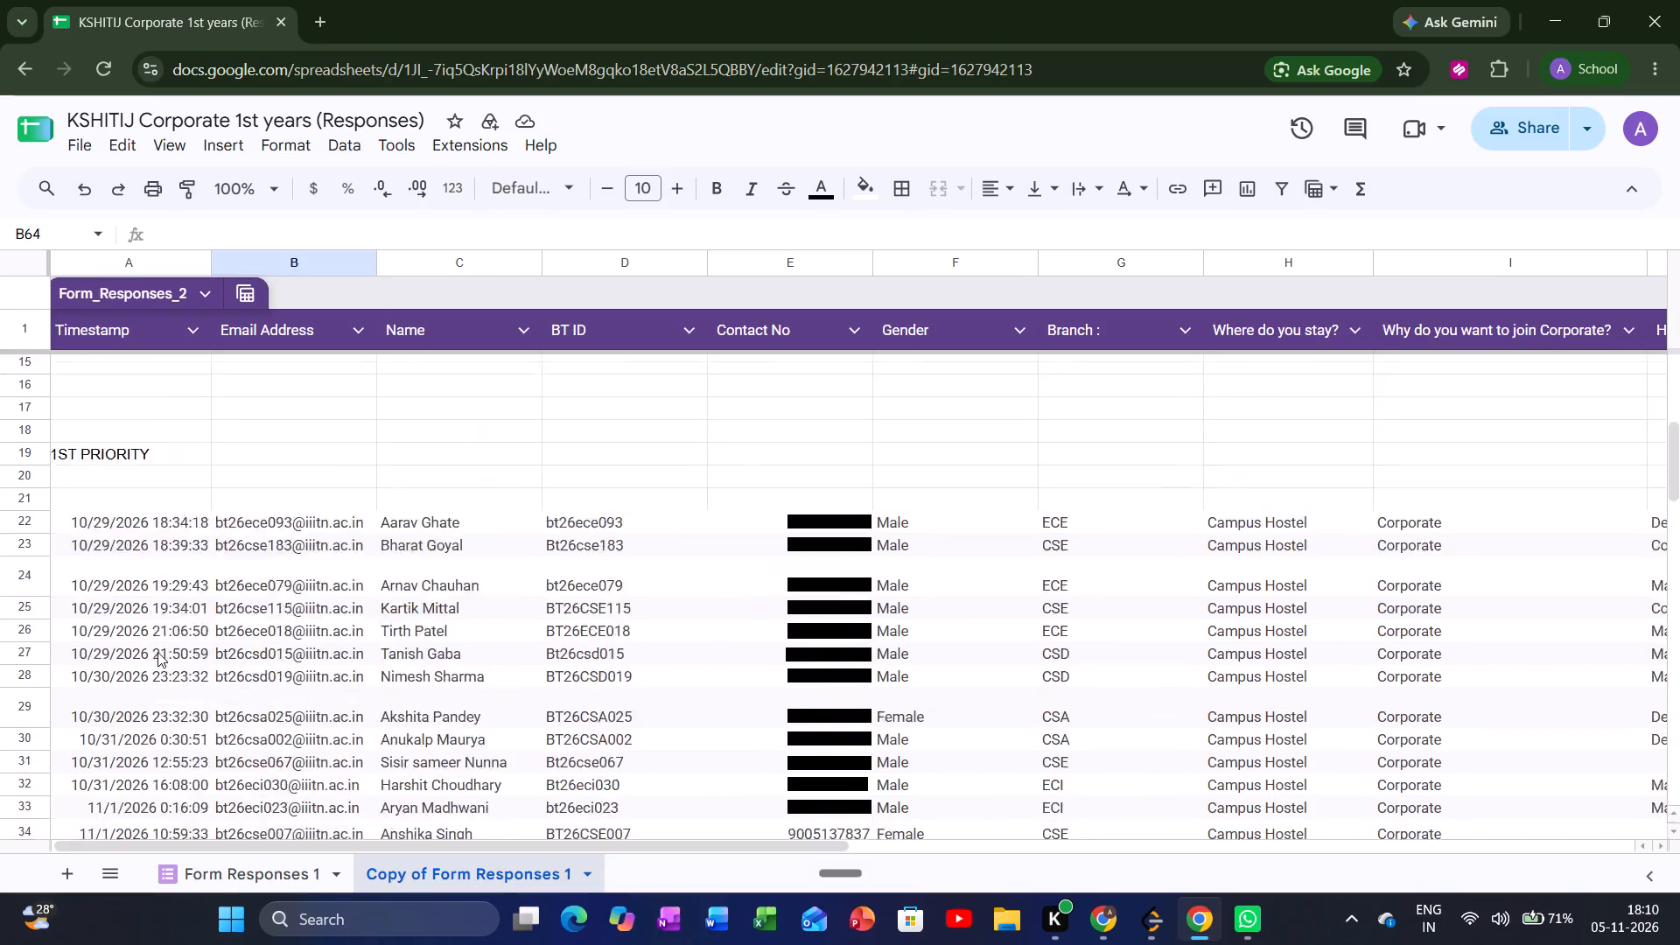
scroll(157, 652, up, 5)
scroll(93, 485, down, 4)
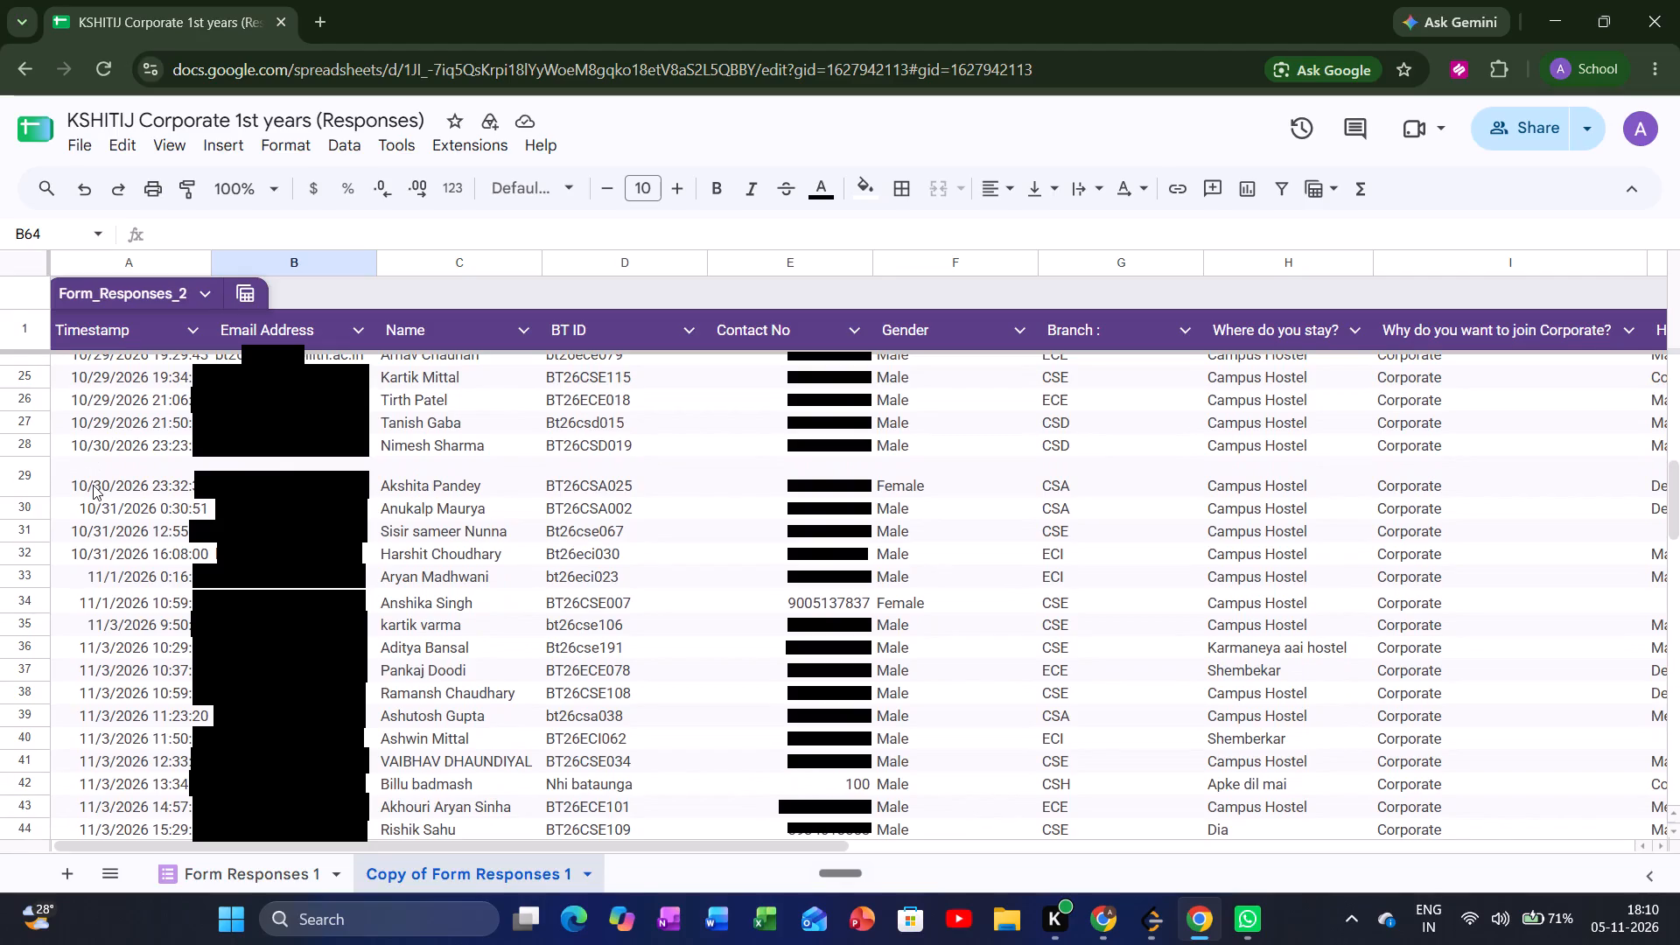
scroll(93, 485, up, 10)
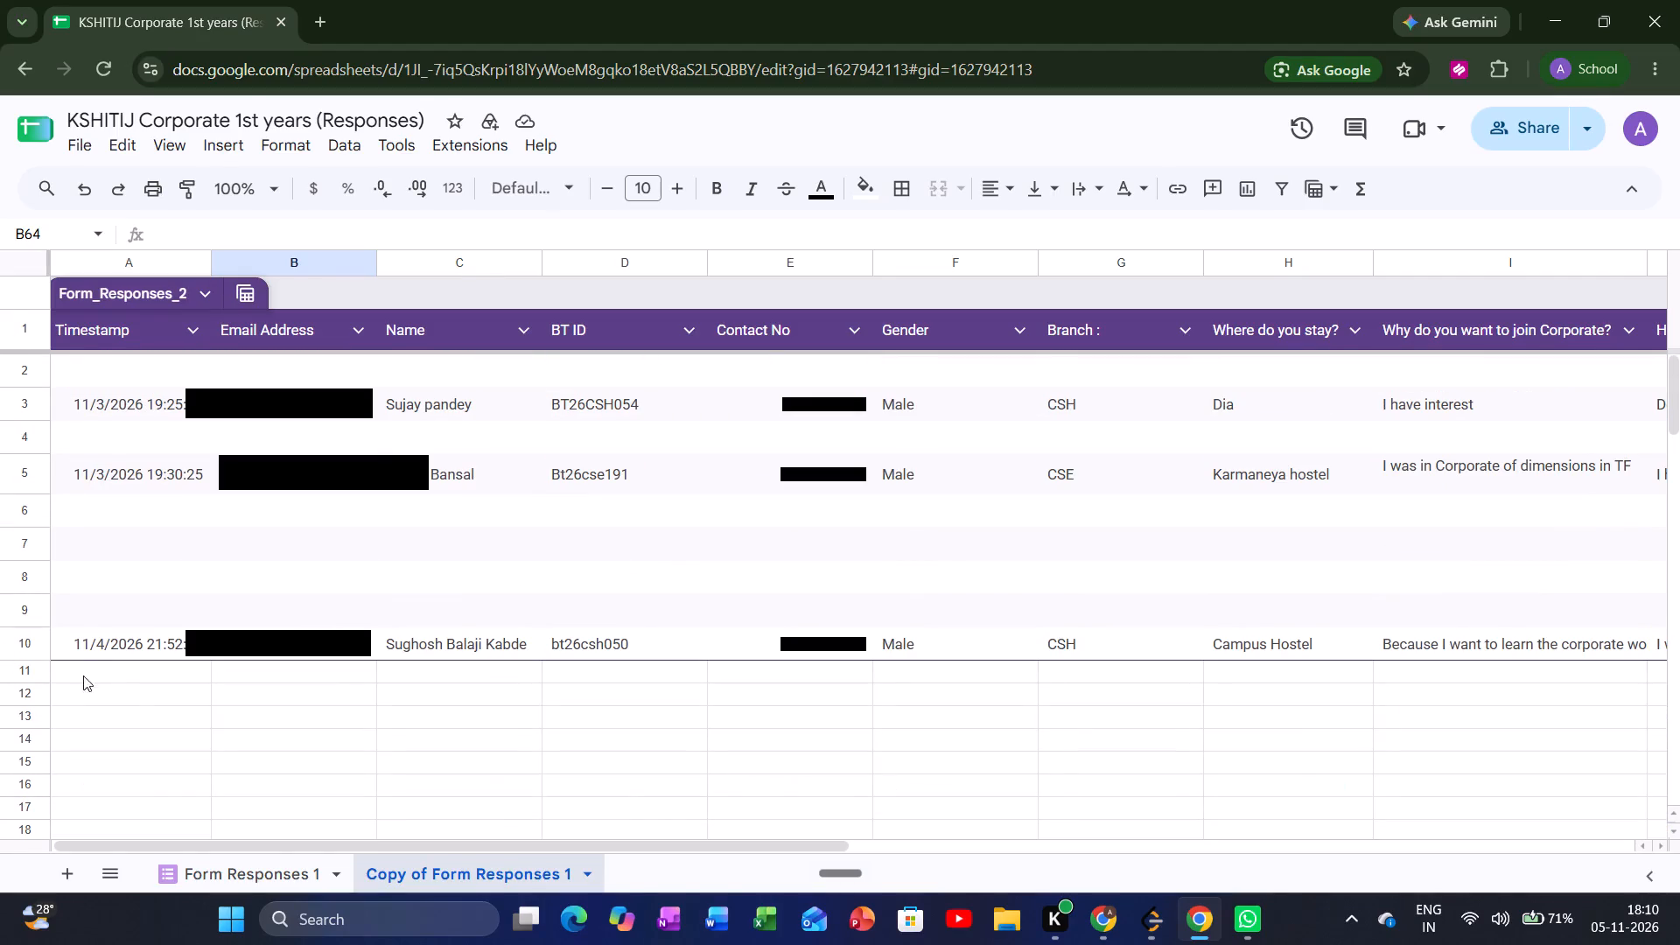
Clear all contents of row 5, the entry timestamped 11/3/2026 19:30:25, in the Form_Responses_2 table.
click(78, 451)
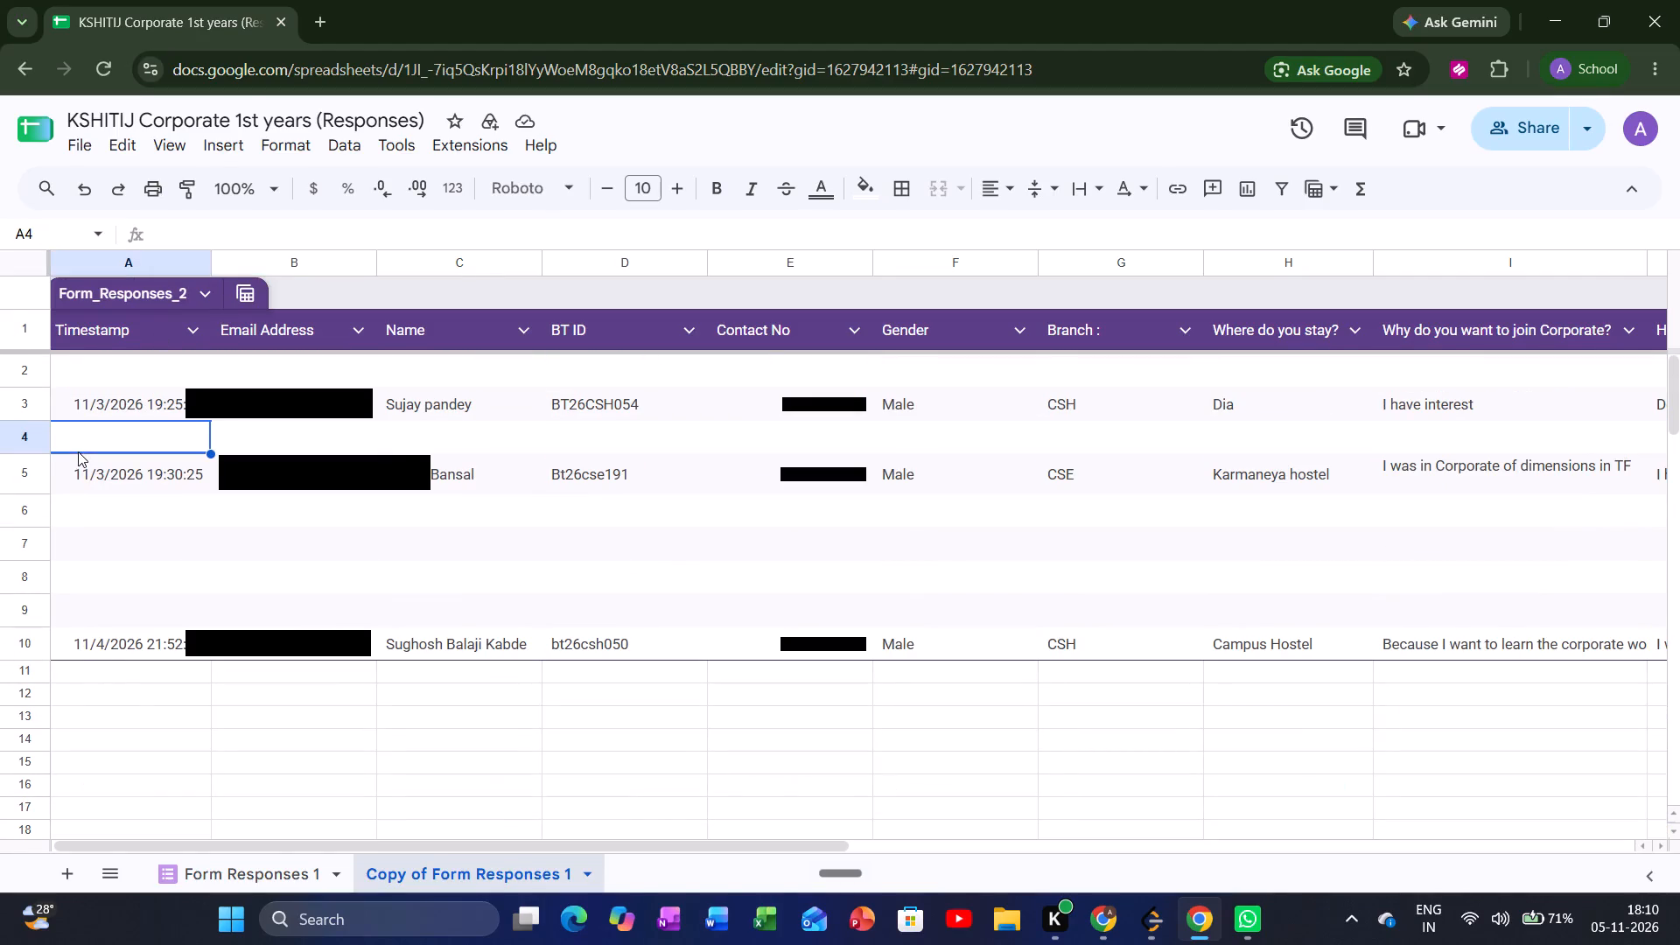
click(24, 463)
key(BackSpace)
click(24, 463)
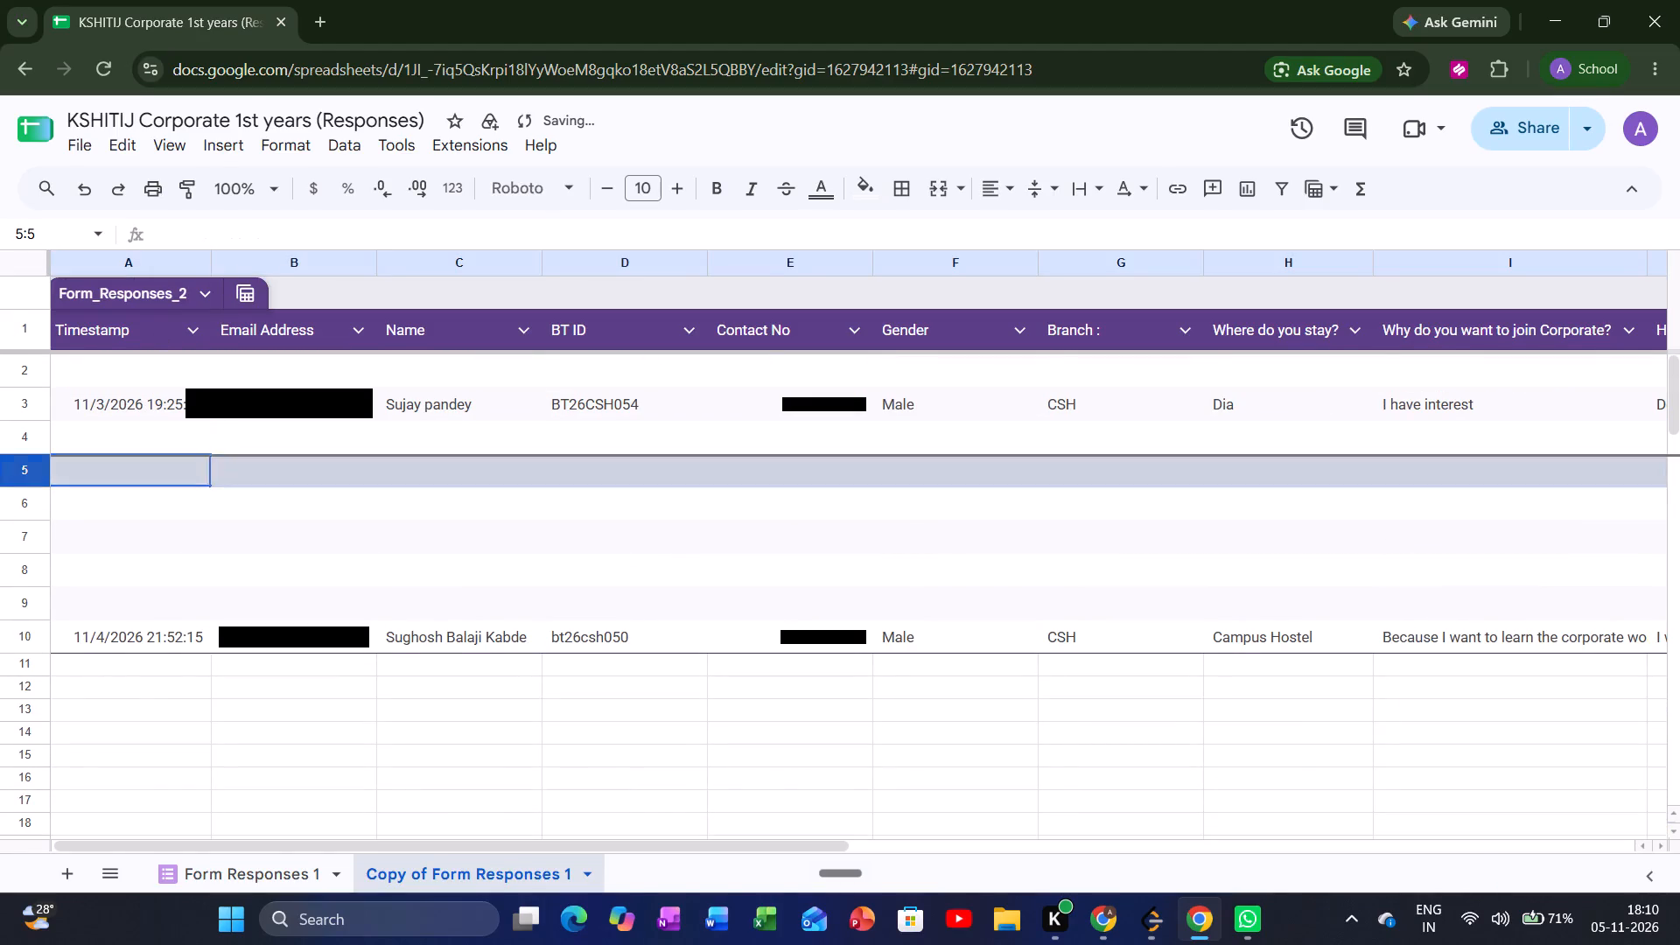
Review the 1ST PRIORITY and 2ND PRIORITY lists for the applicants still left in the Form_Responses_2 table.
scroll(24, 463, up, 1)
scroll(304, 640, down, 1)
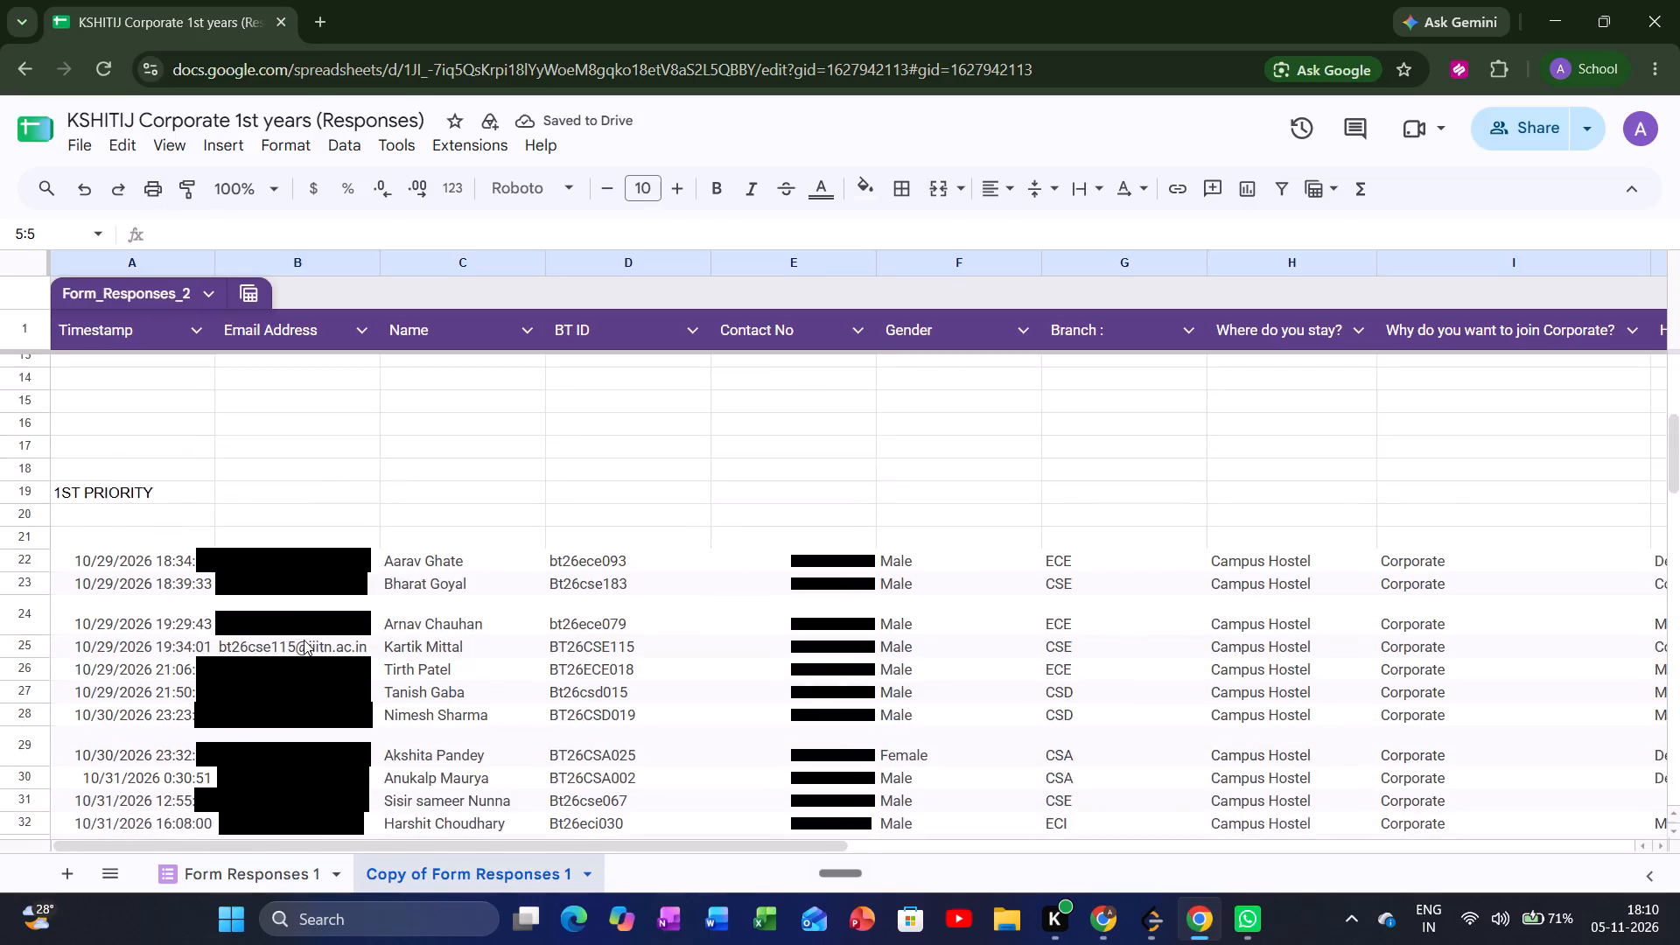
scroll(304, 640, down, 3)
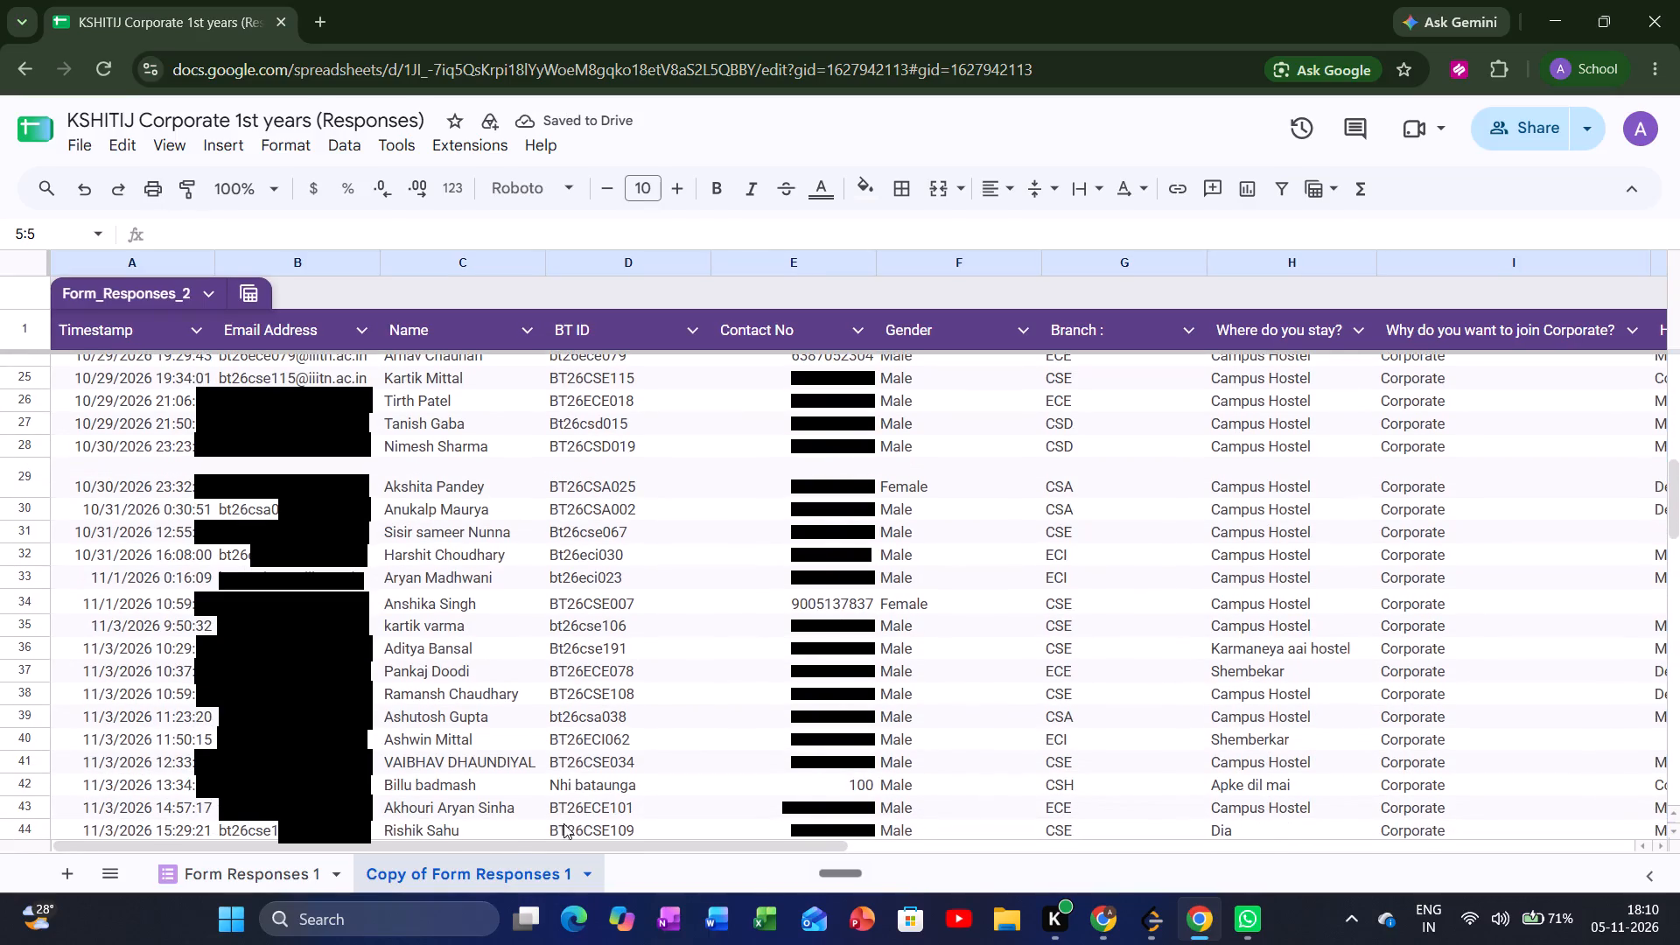
scroll(536, 773, down, 1)
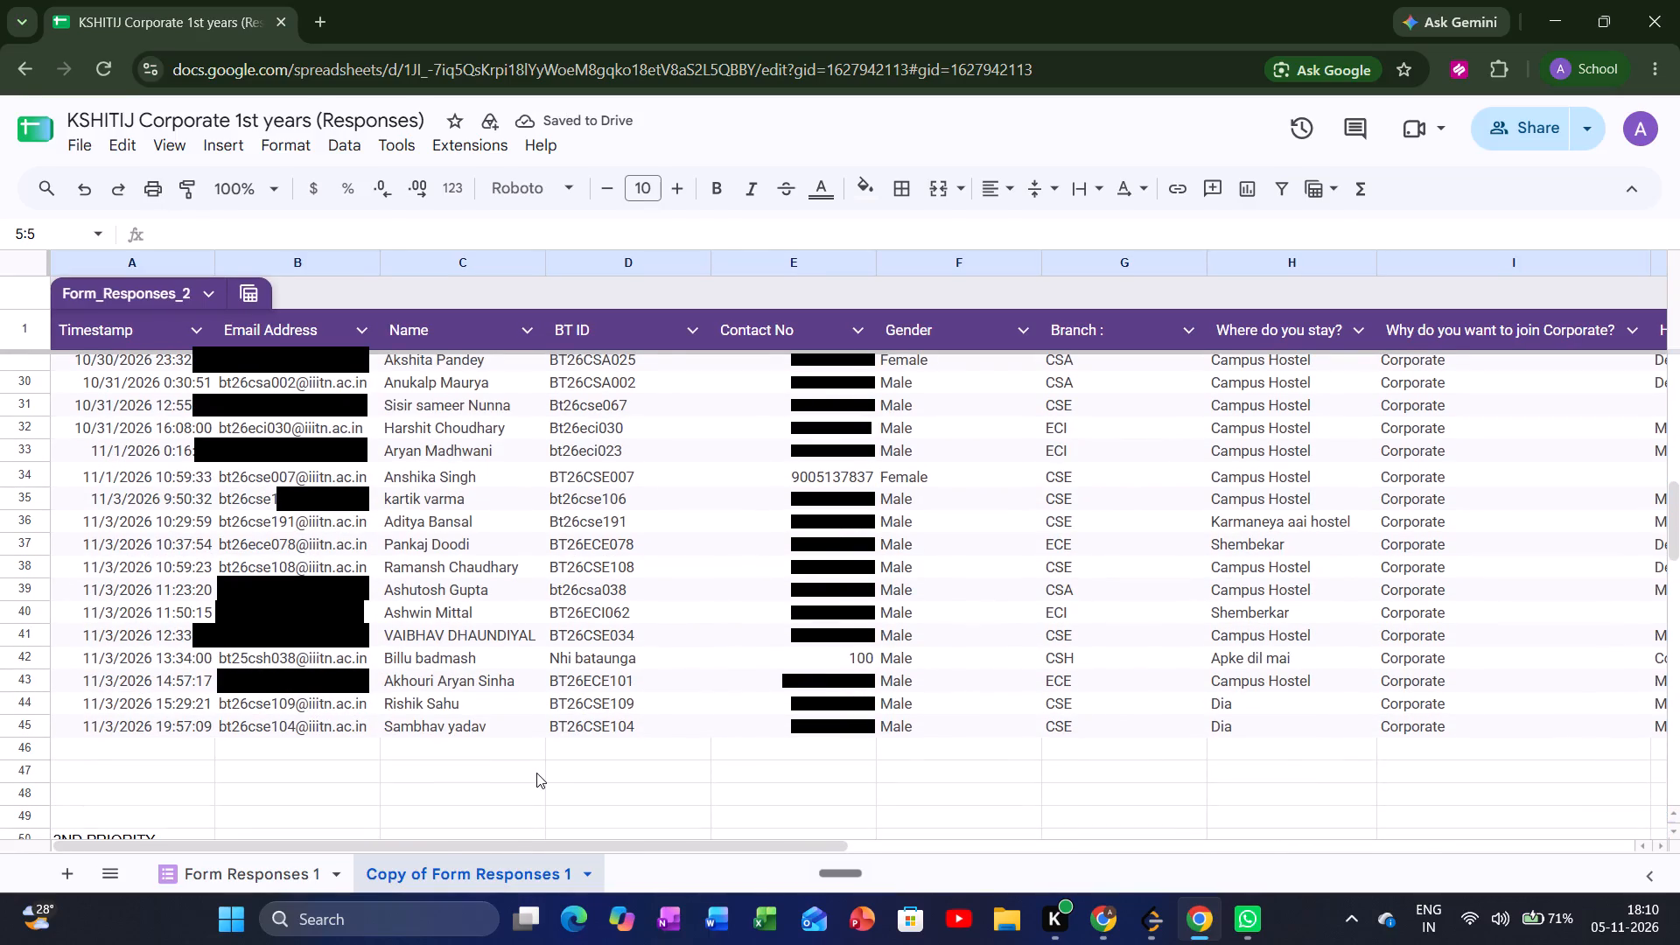
scroll(536, 773, down, 2)
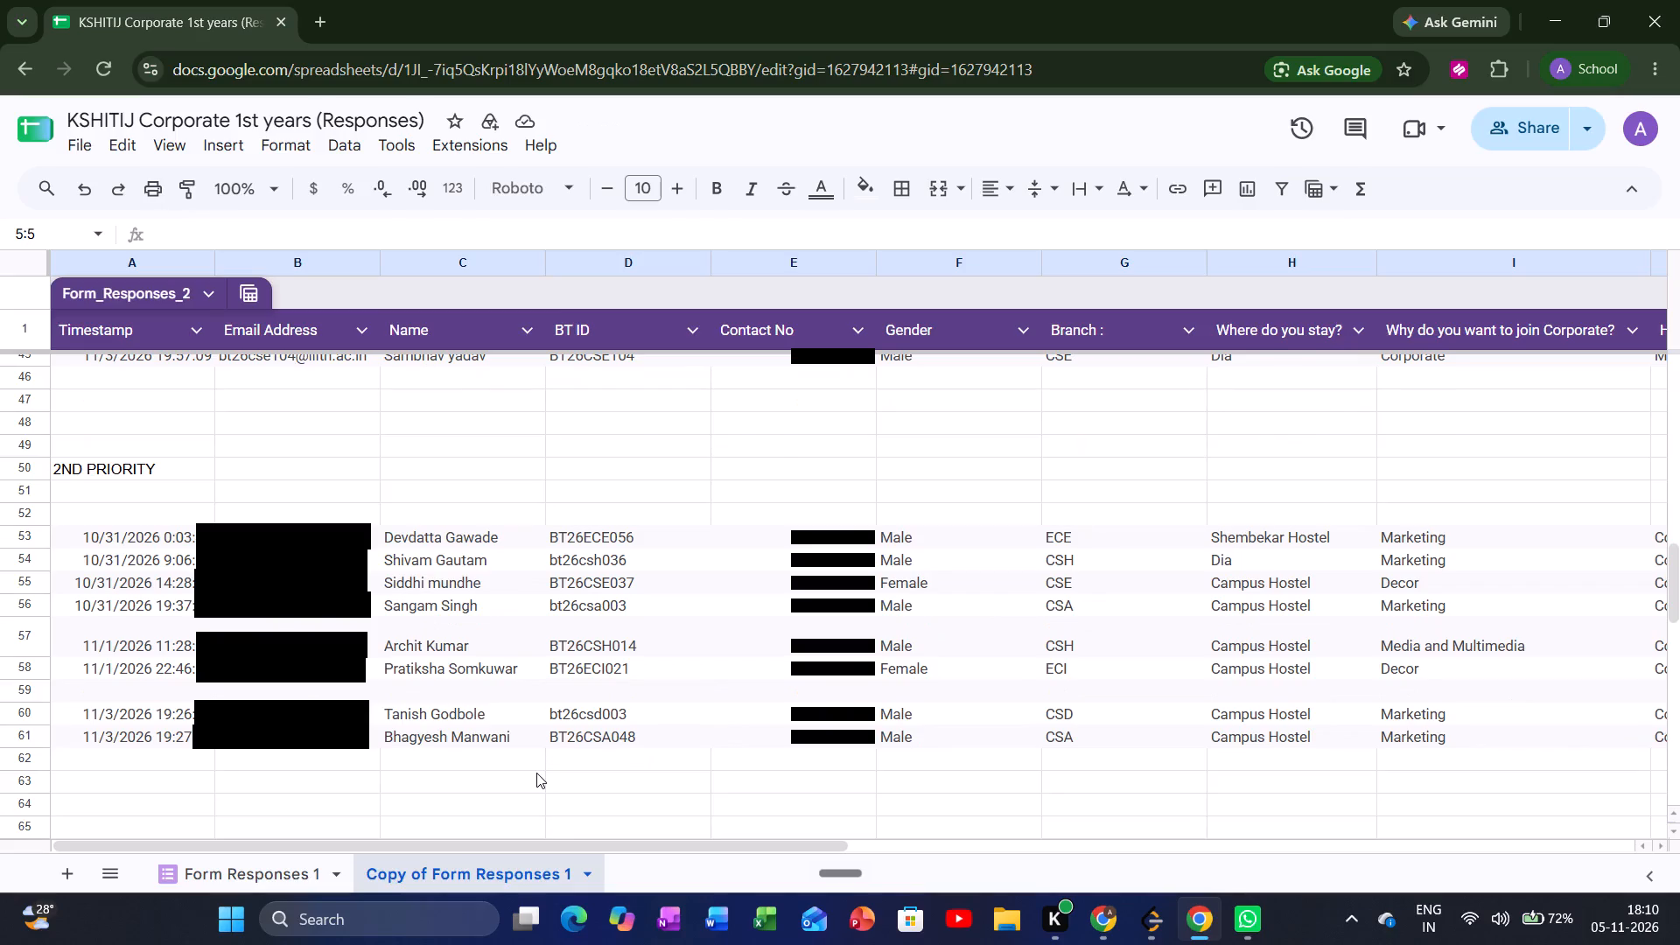
scroll(536, 773, up, 6)
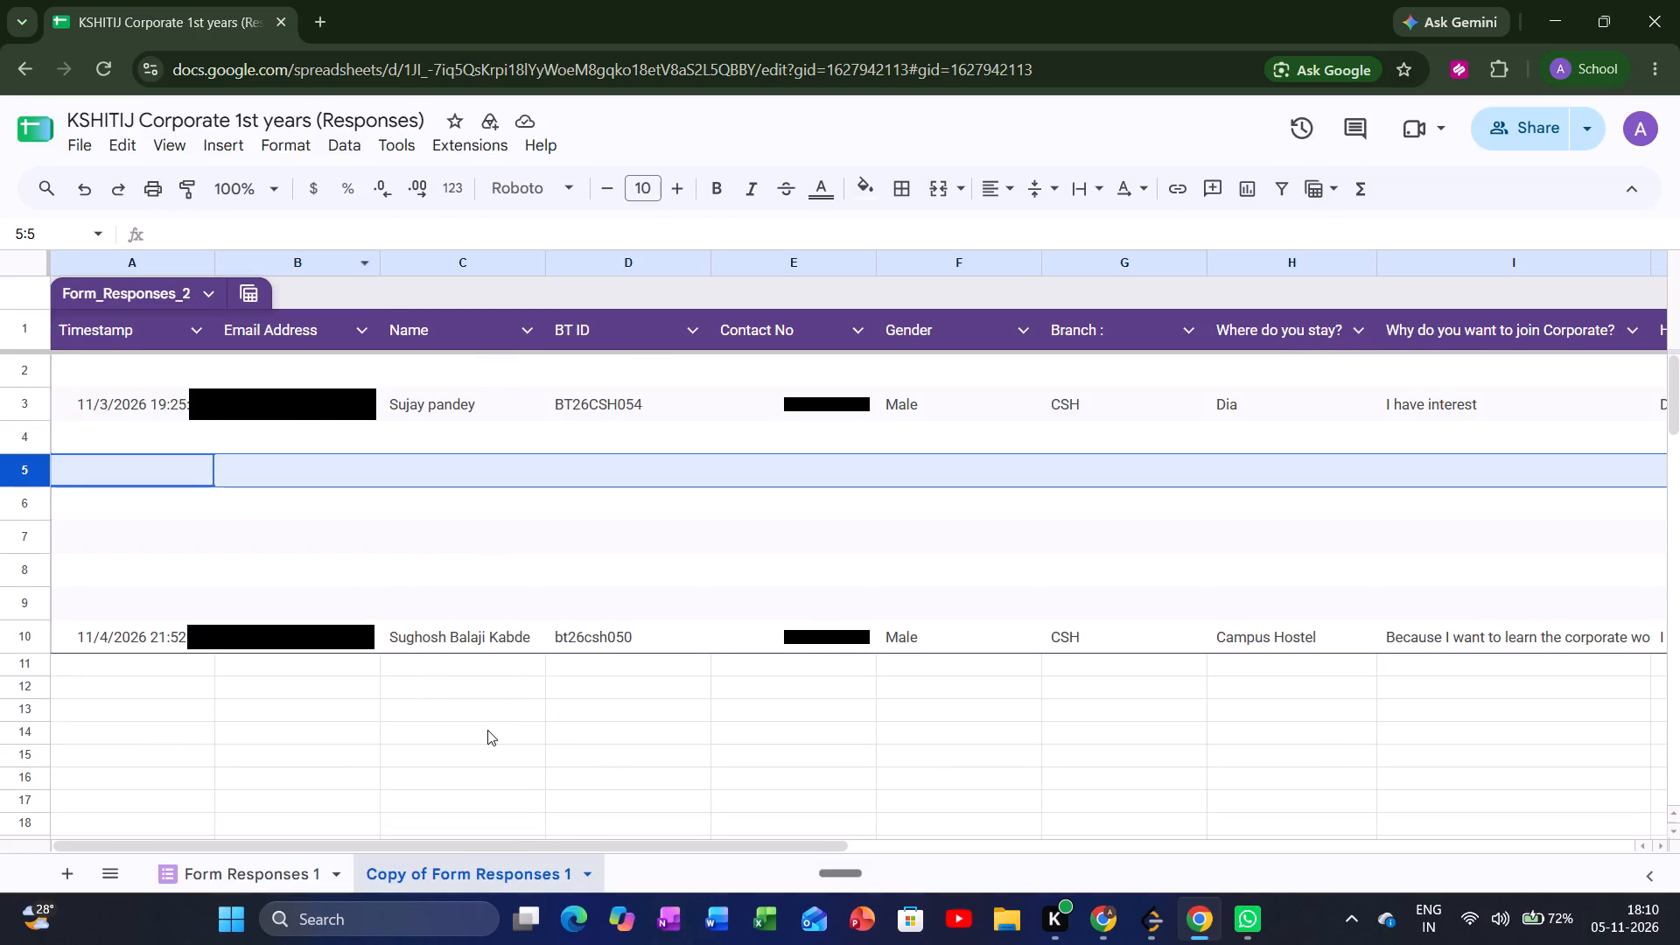
Check the priority lists and move the row 3 entry, timestamped 11/3/2026 19:25:27, to row 46 at the end of the 1ST PRIORITY list.
scroll(487, 730, down, 5)
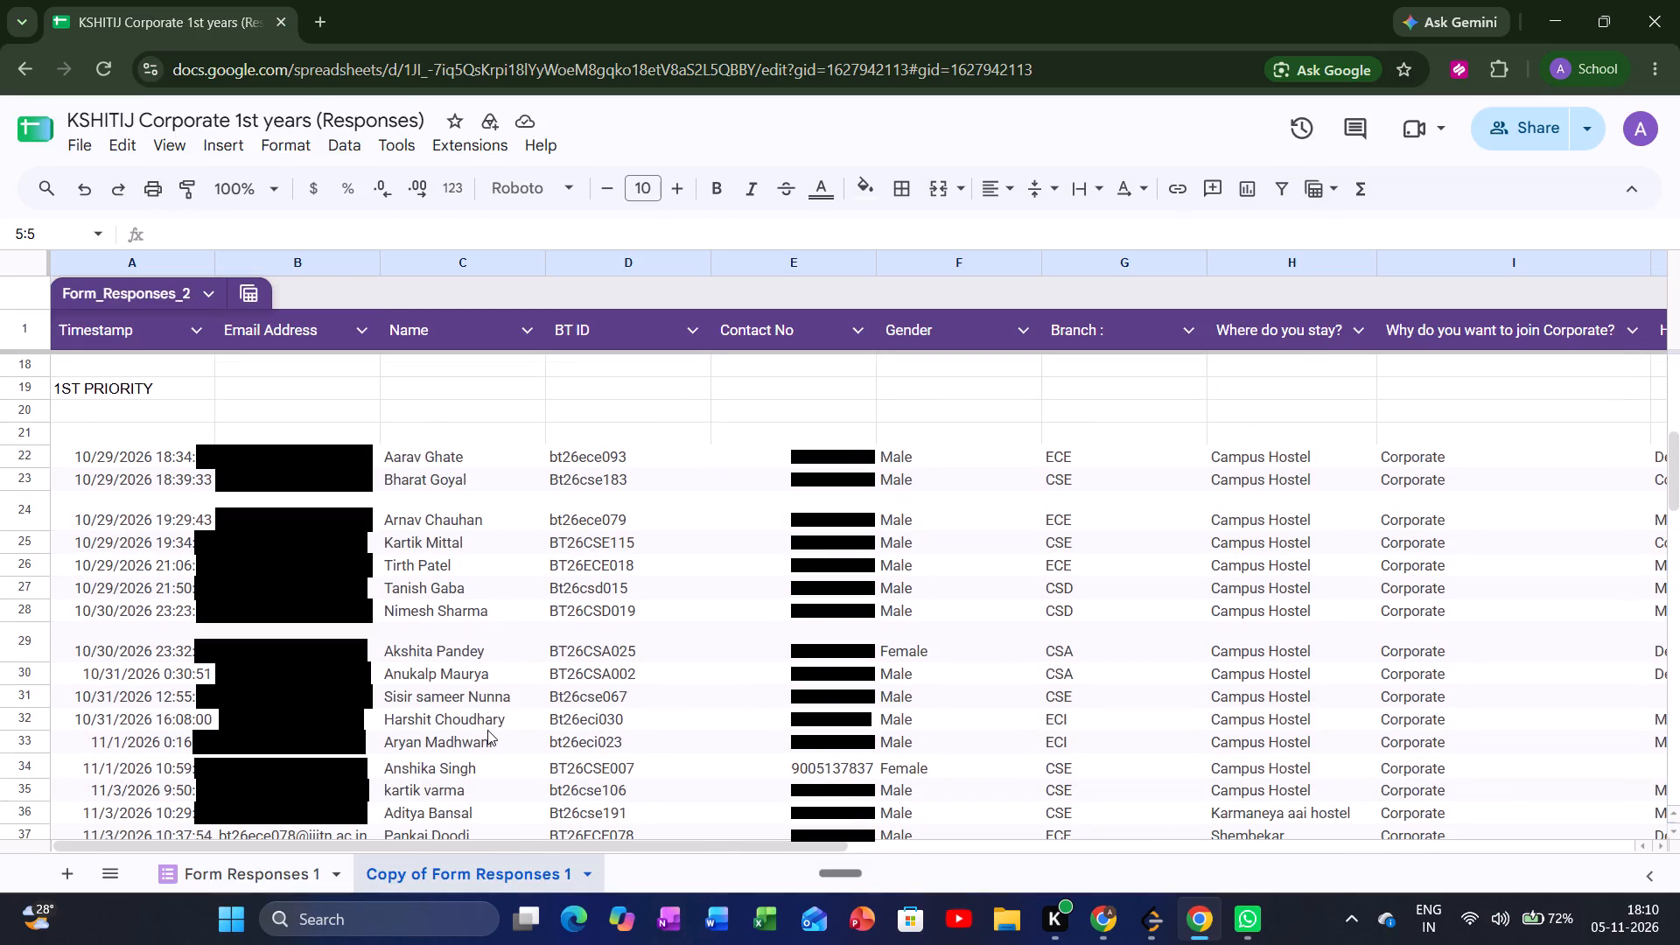
scroll(487, 730, down, 2)
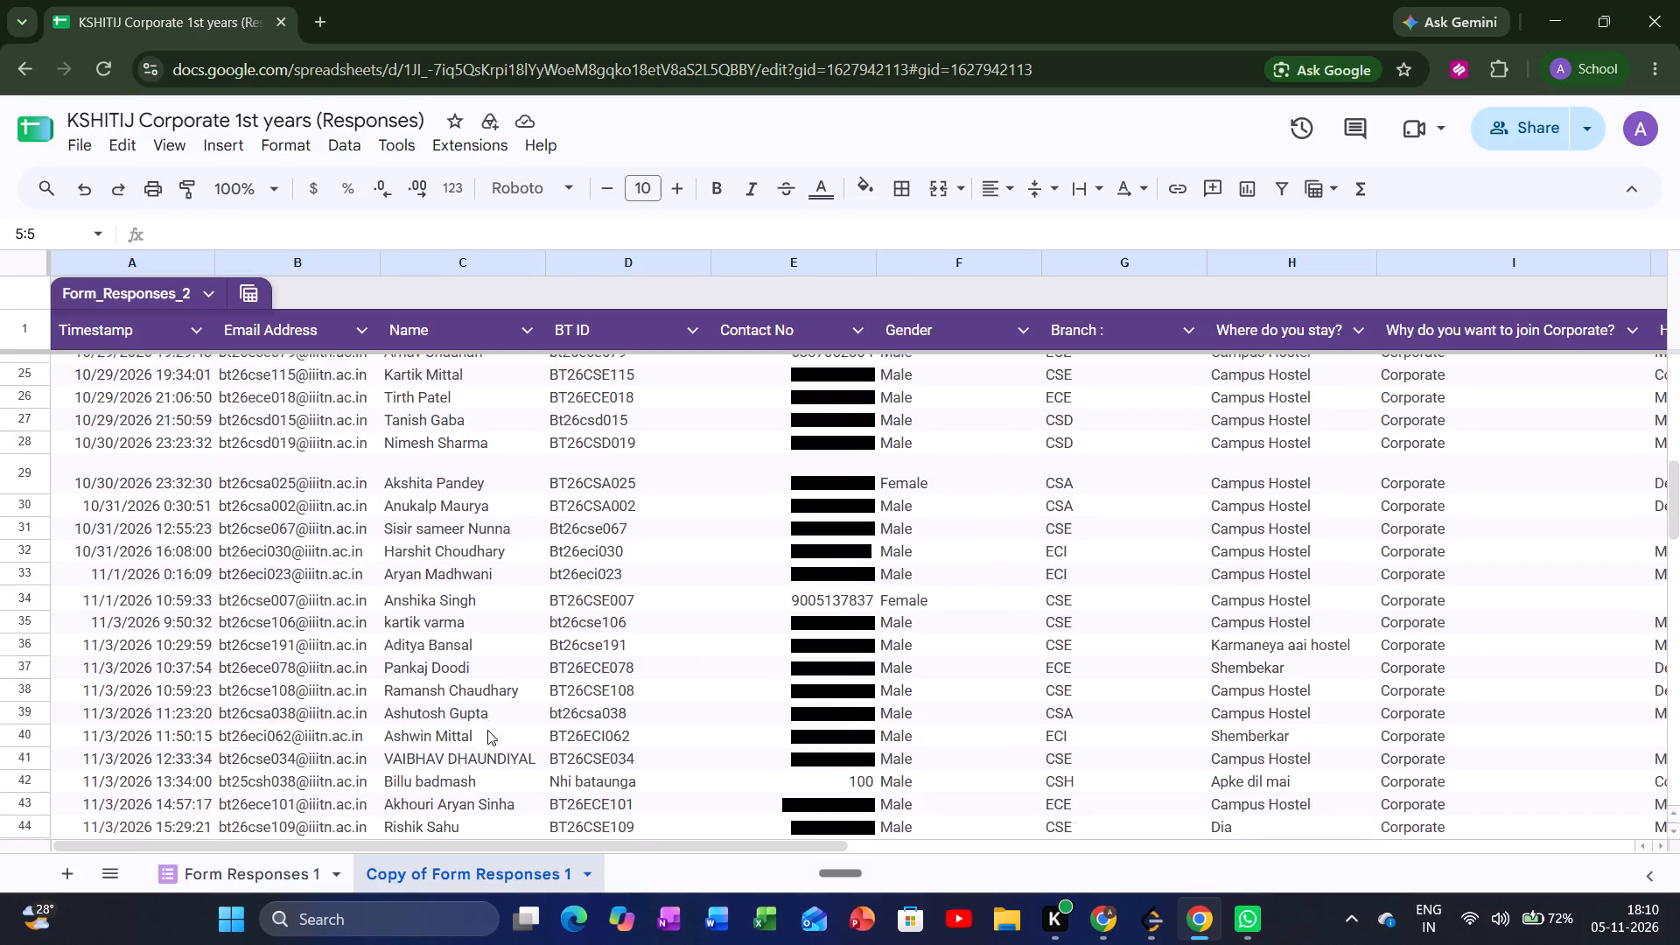
scroll(487, 730, down, 4)
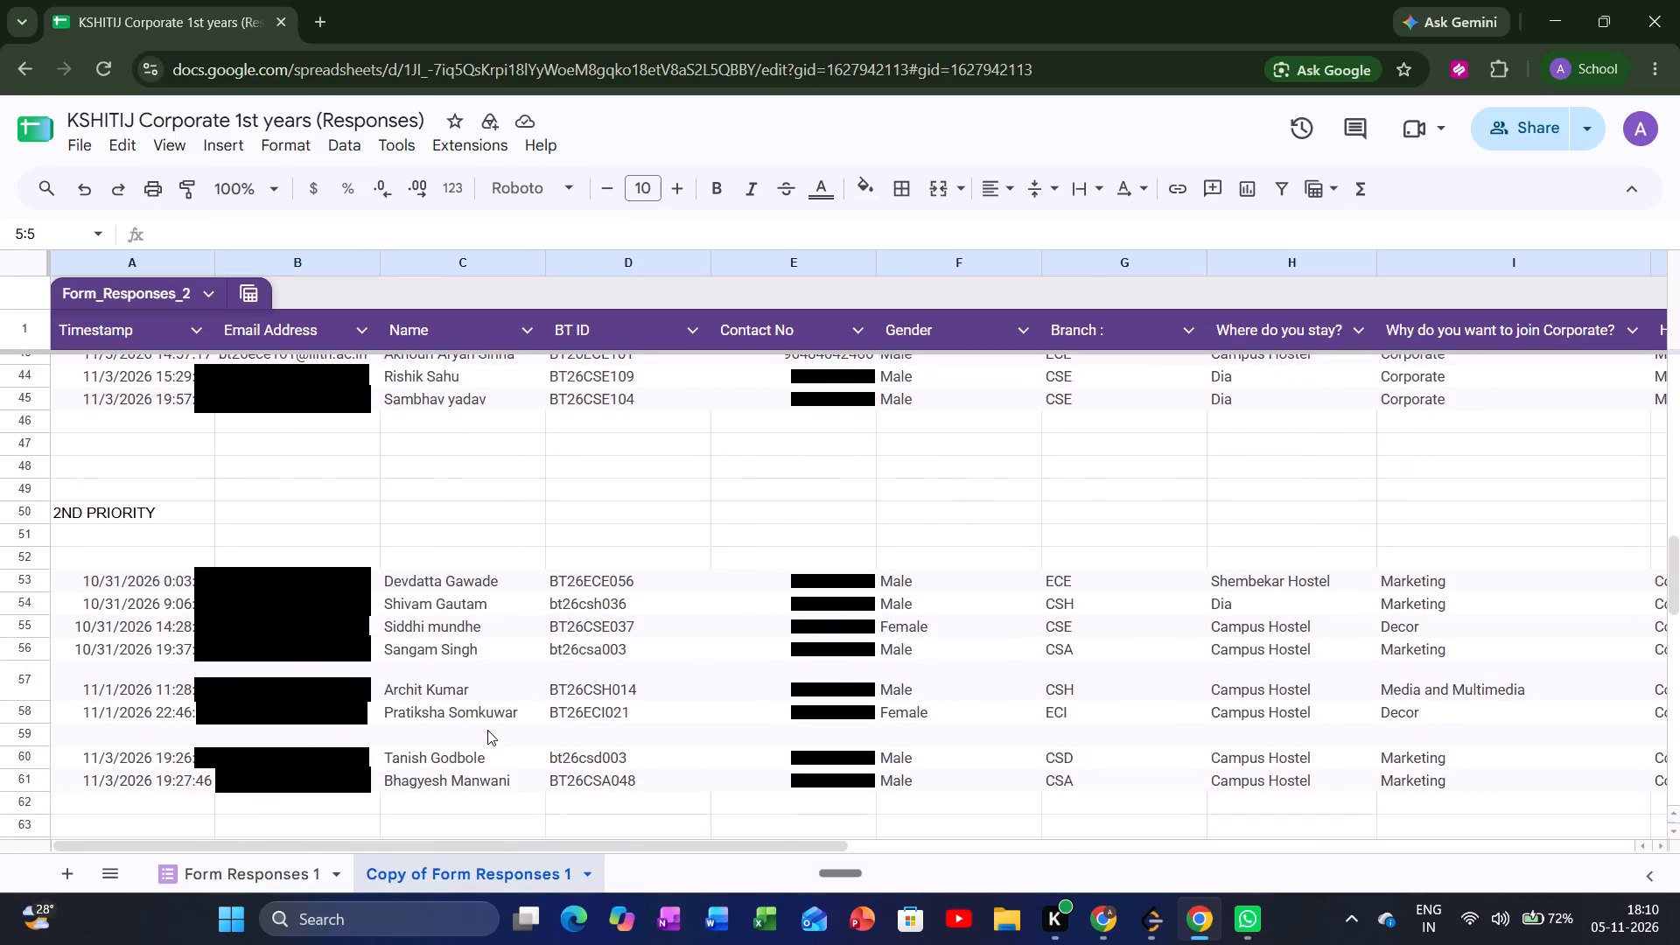
scroll(487, 730, down, 1)
scroll(487, 730, up, 16)
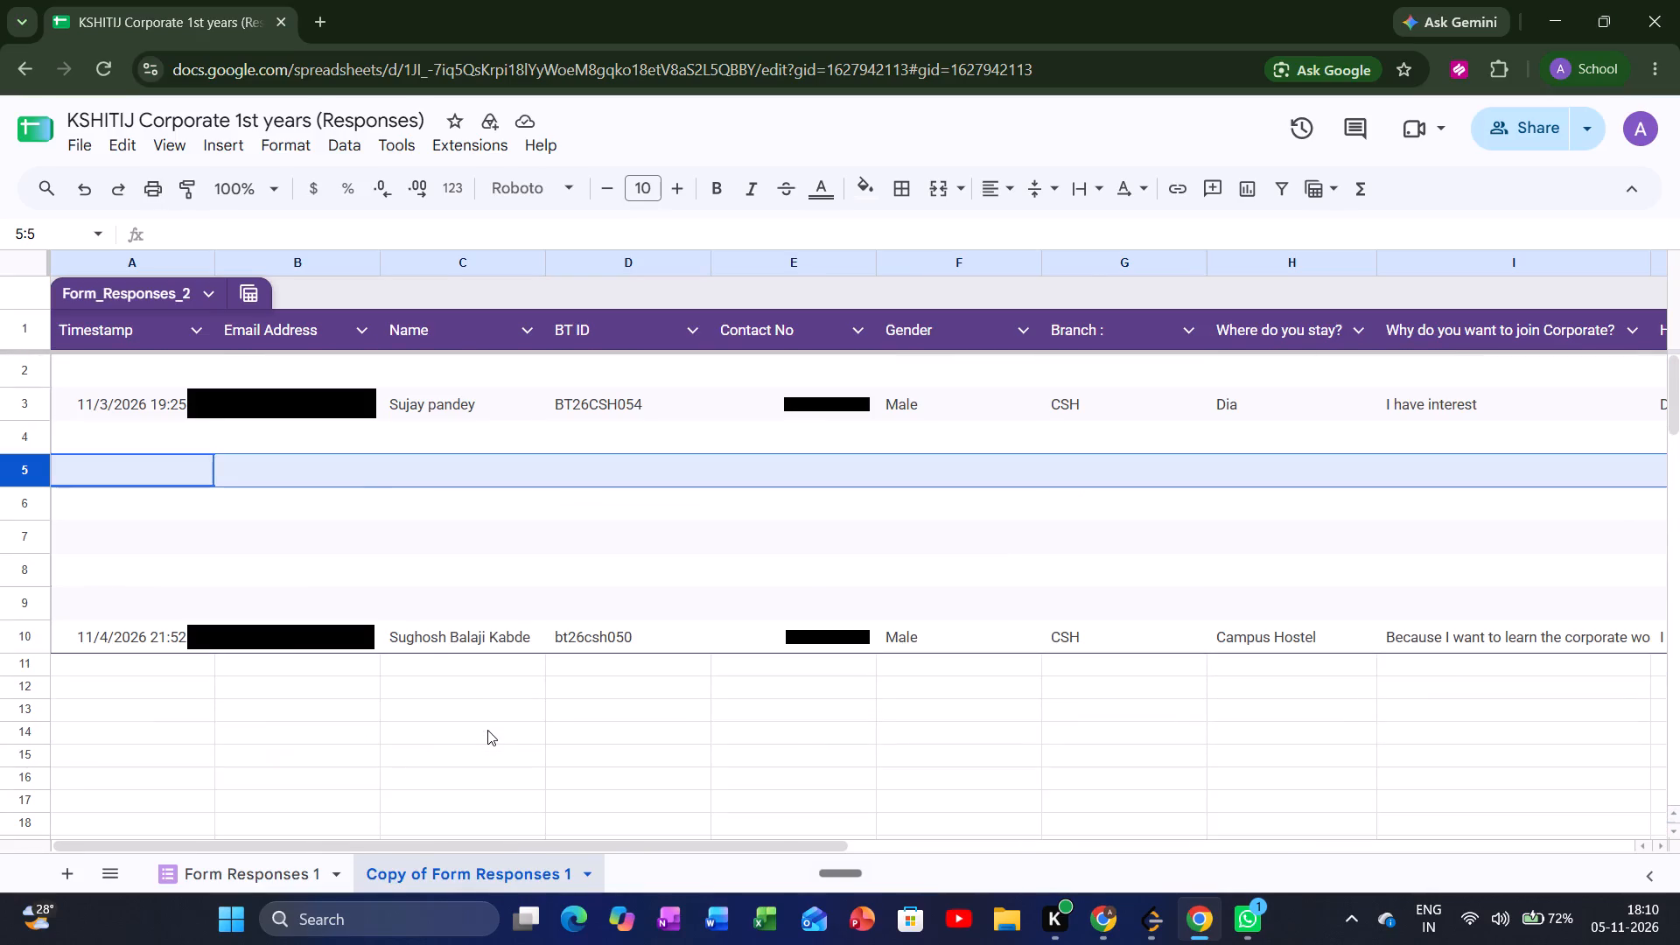
click(38, 395)
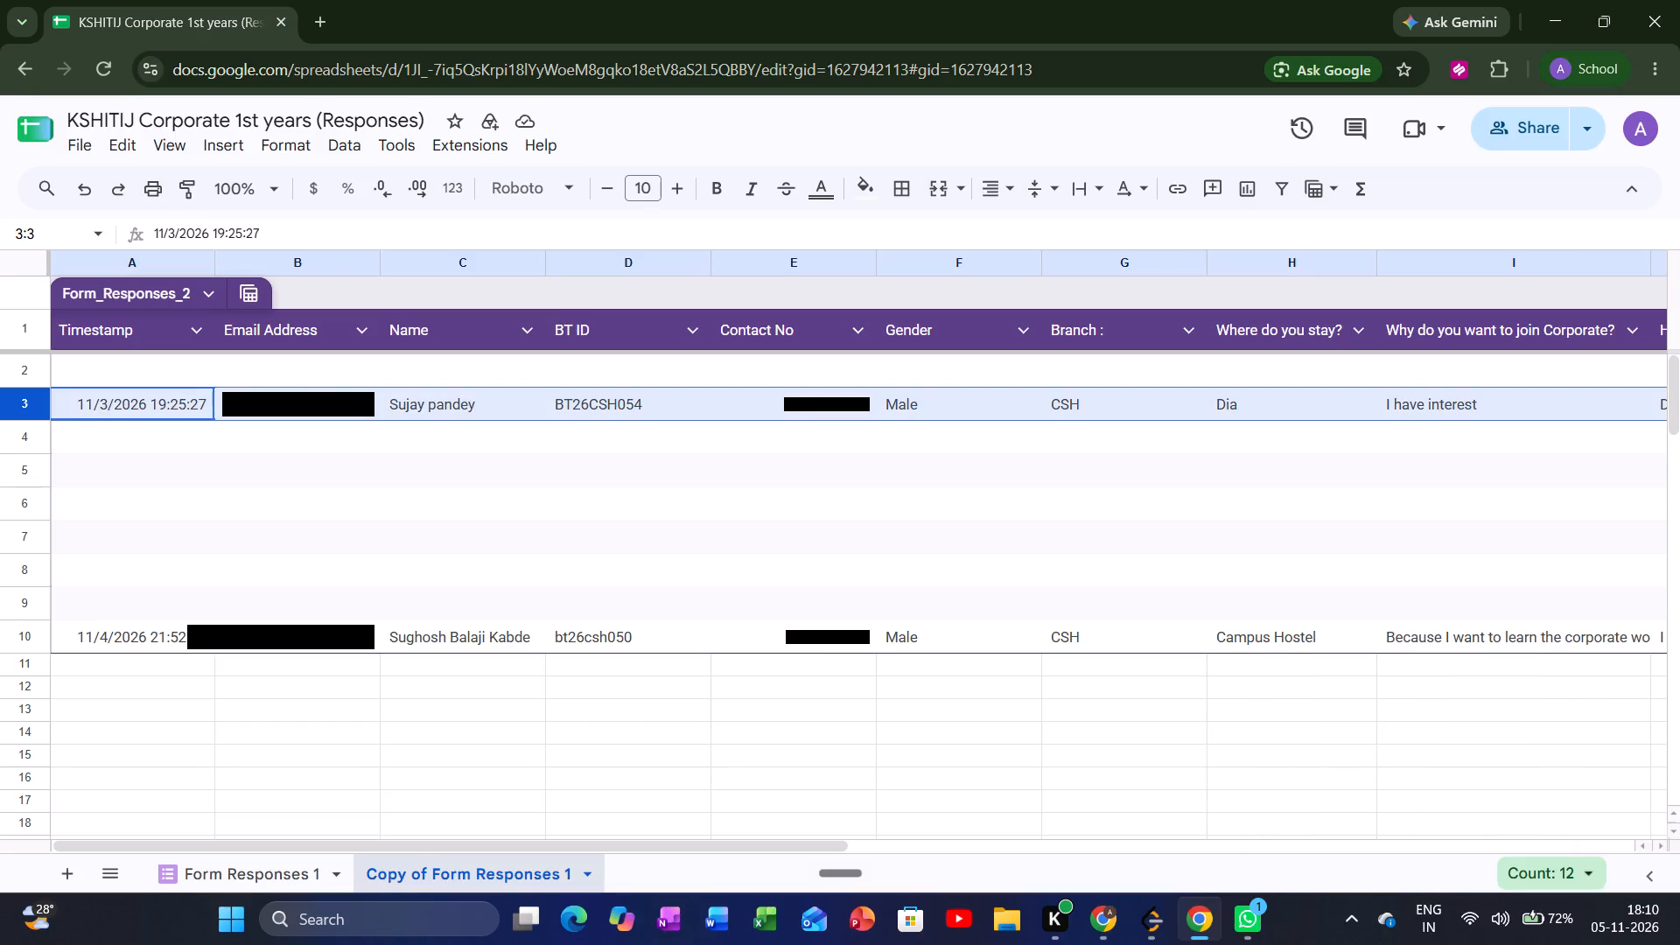
key(ctrl+x)
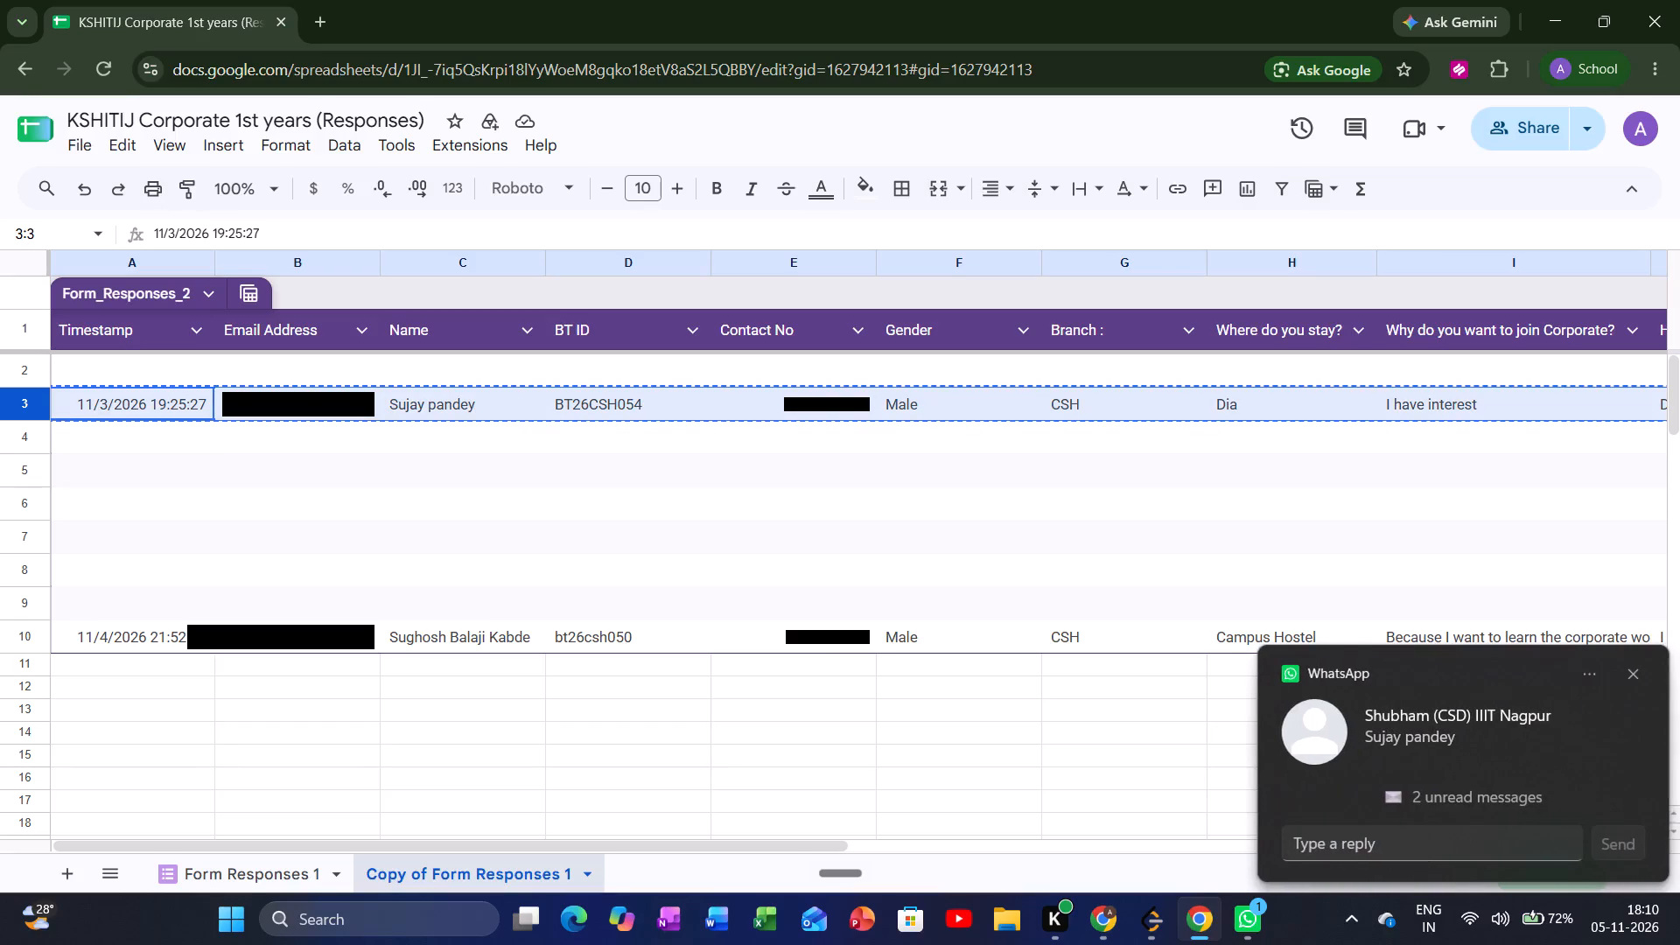
scroll(38, 395, down, 6)
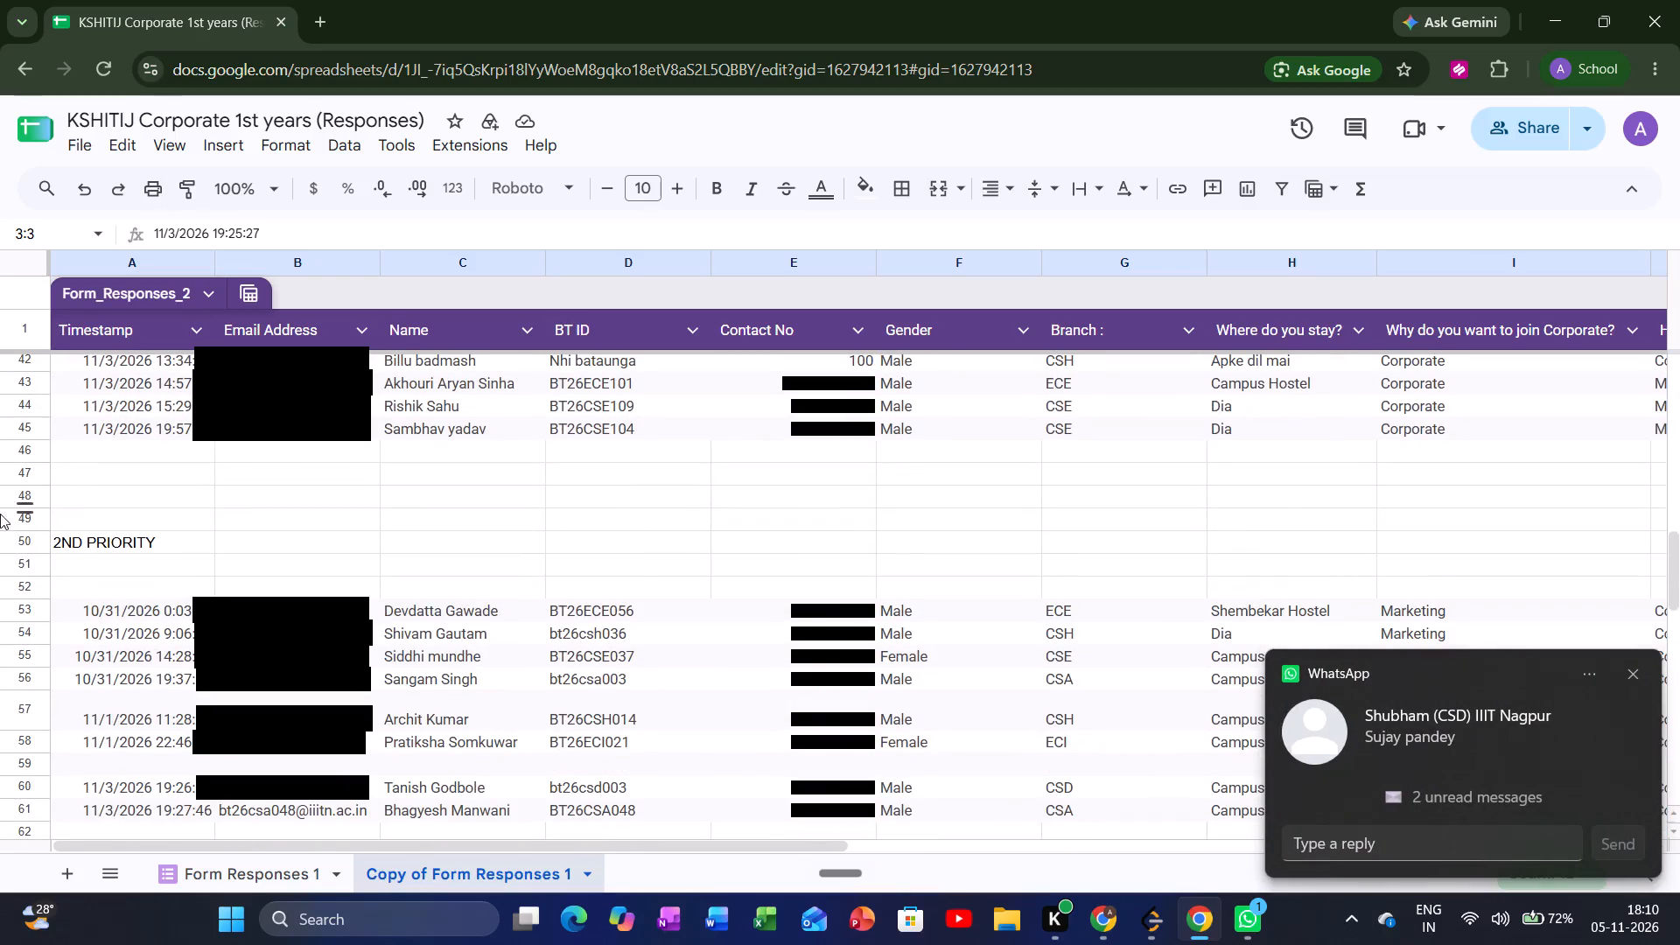
click(69, 453)
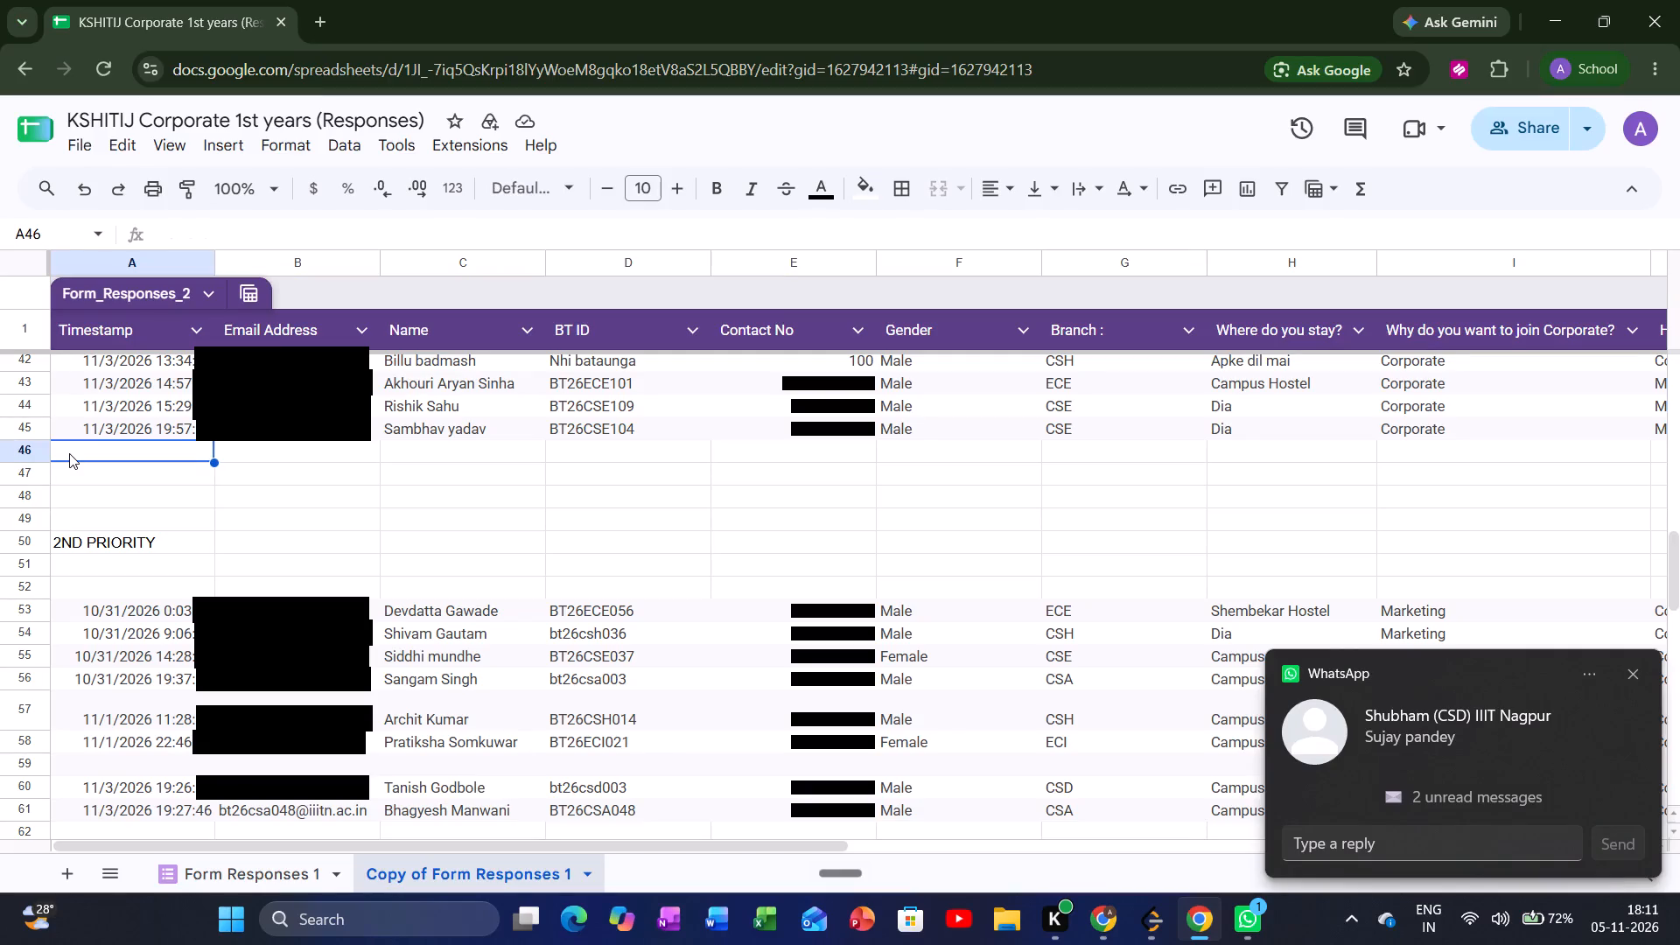
key(ctrl+v)
scroll(69, 453, right, 3)
Move the row 10 entry, timestamped 11/4/2026 21:52:15, to row 47 at the end of the 1ST PRIORITY list.
scroll(69, 453, up, 6)
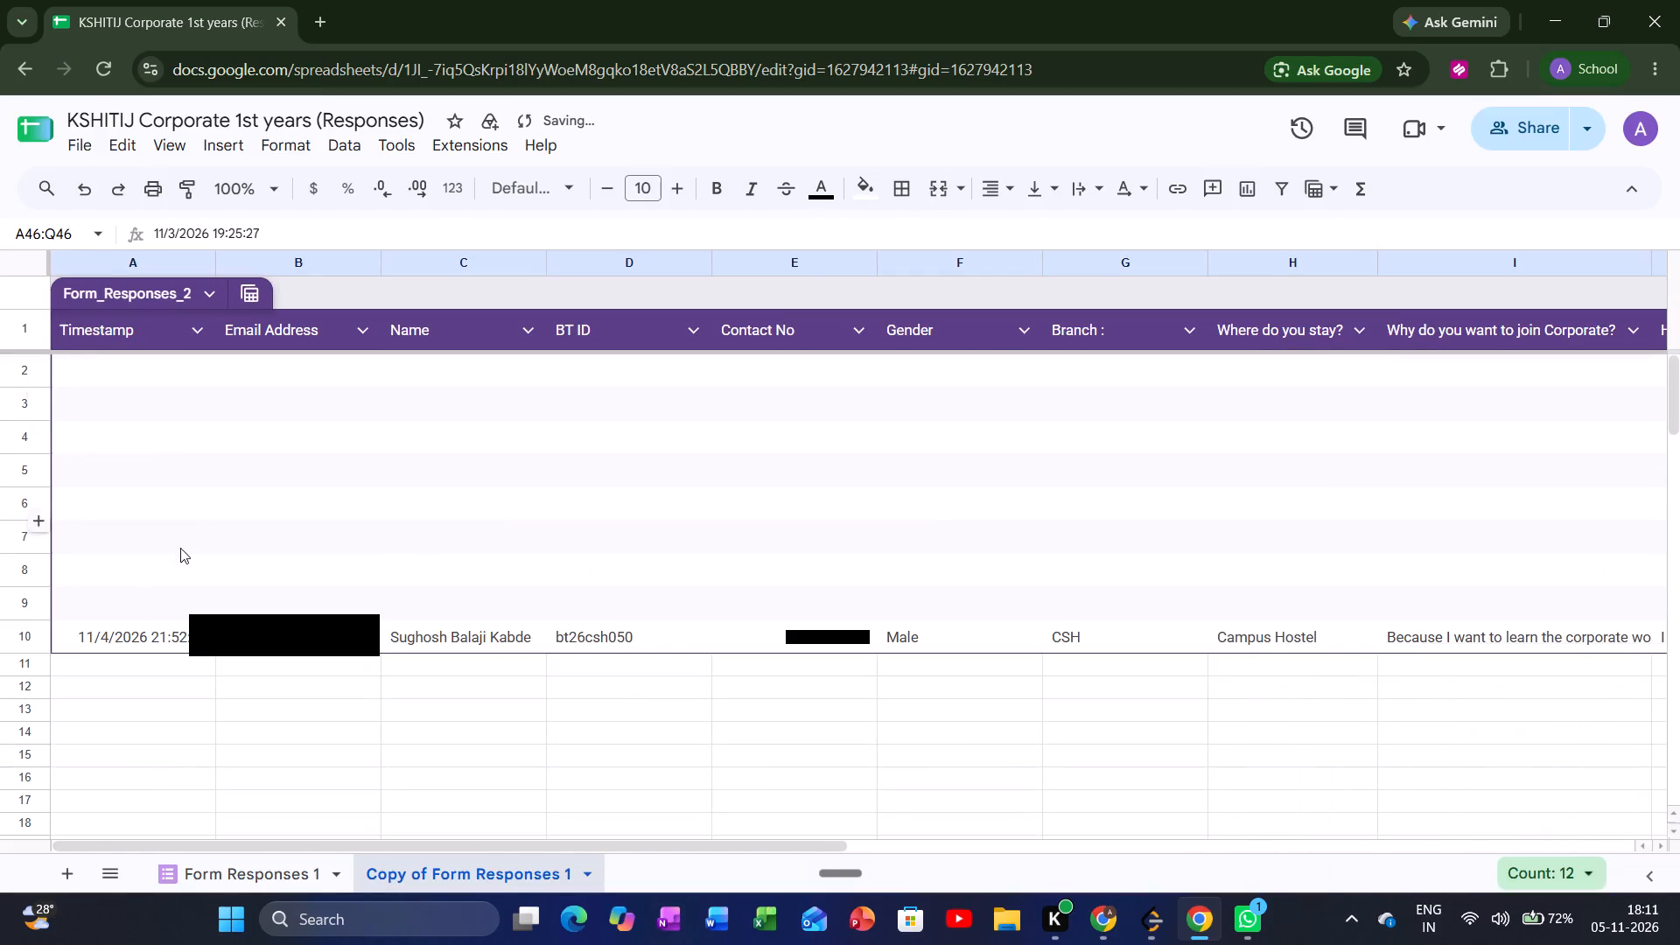
click(80, 640)
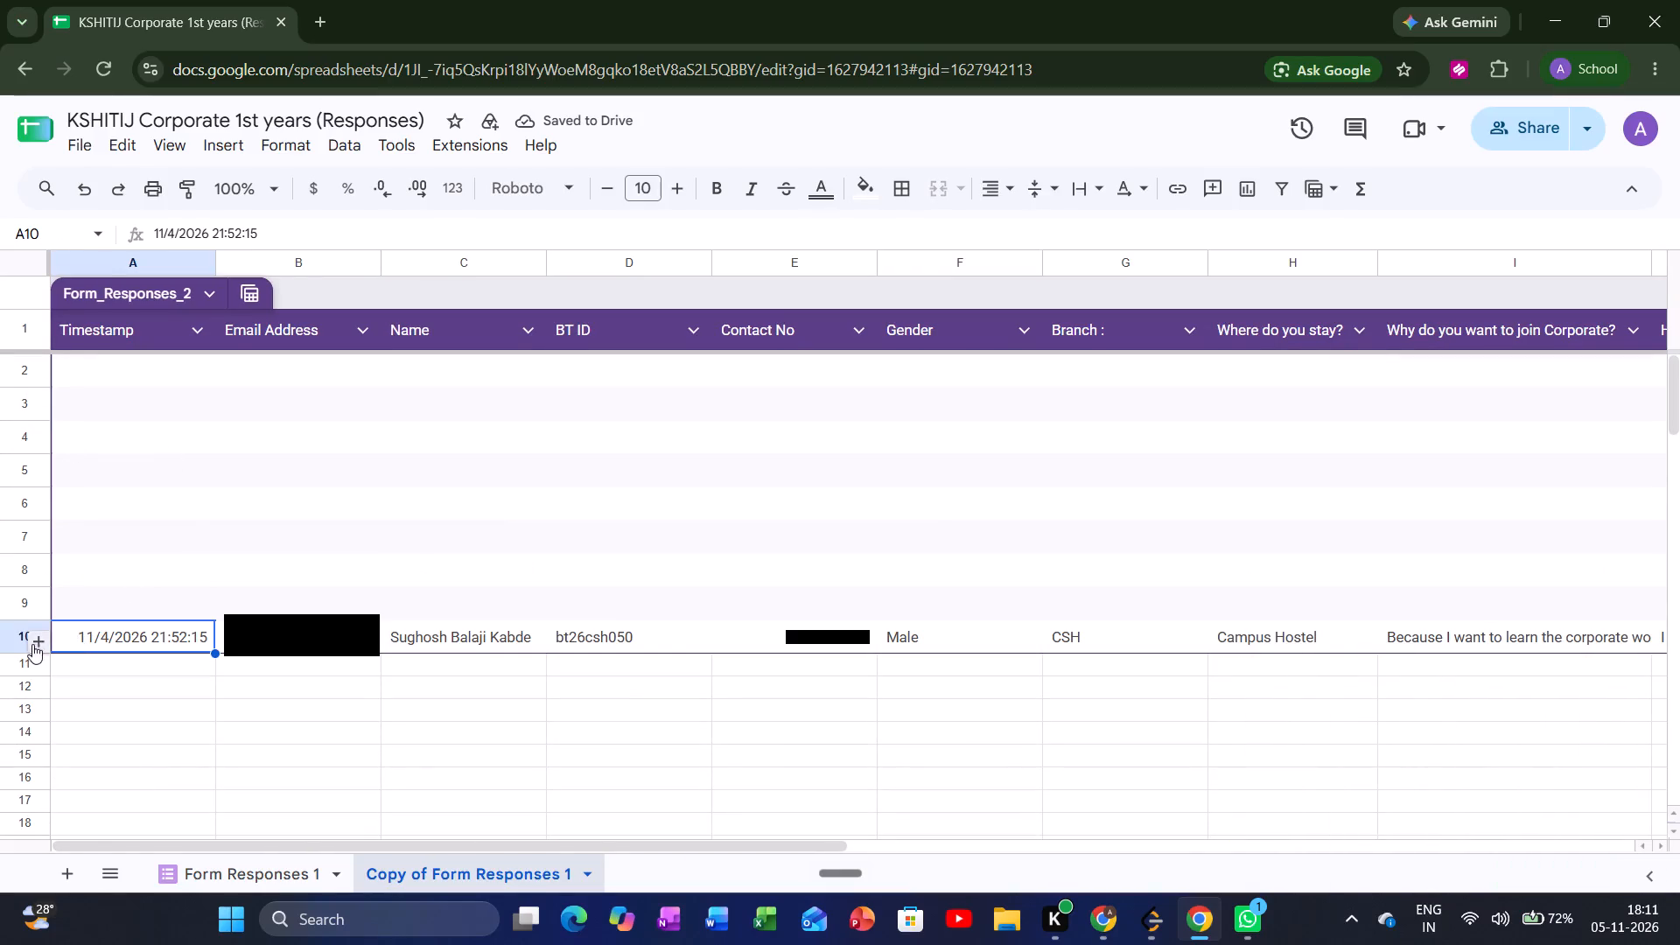
click(17, 640)
key(ctrl+x)
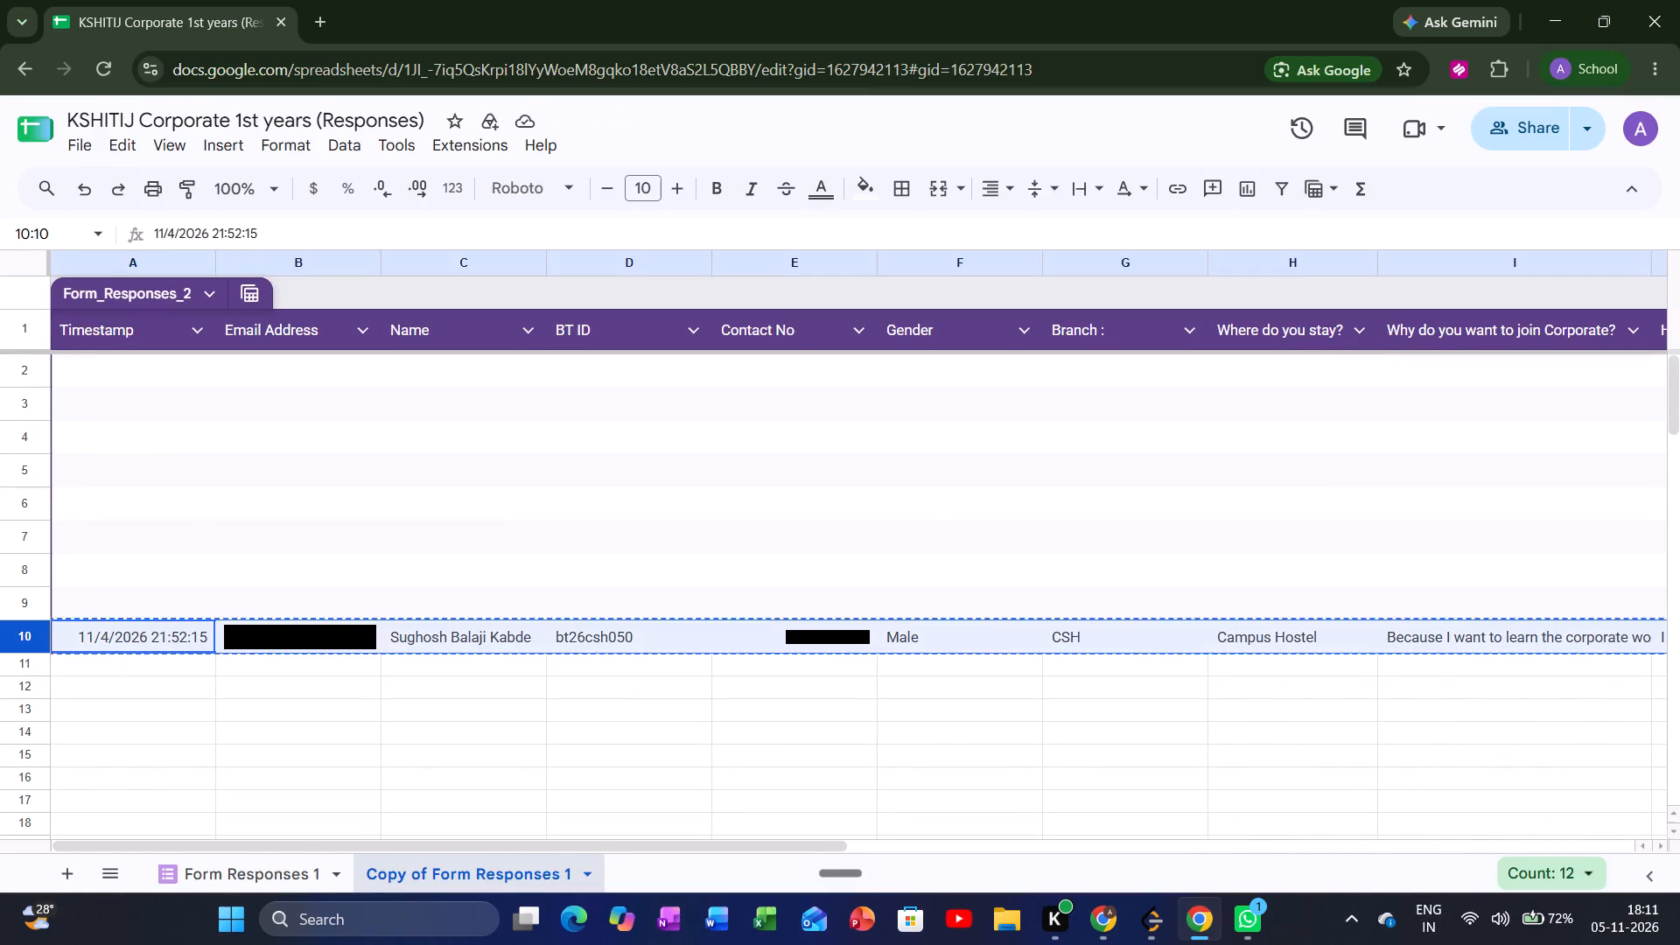
scroll(17, 640, down, 5)
click(70, 584)
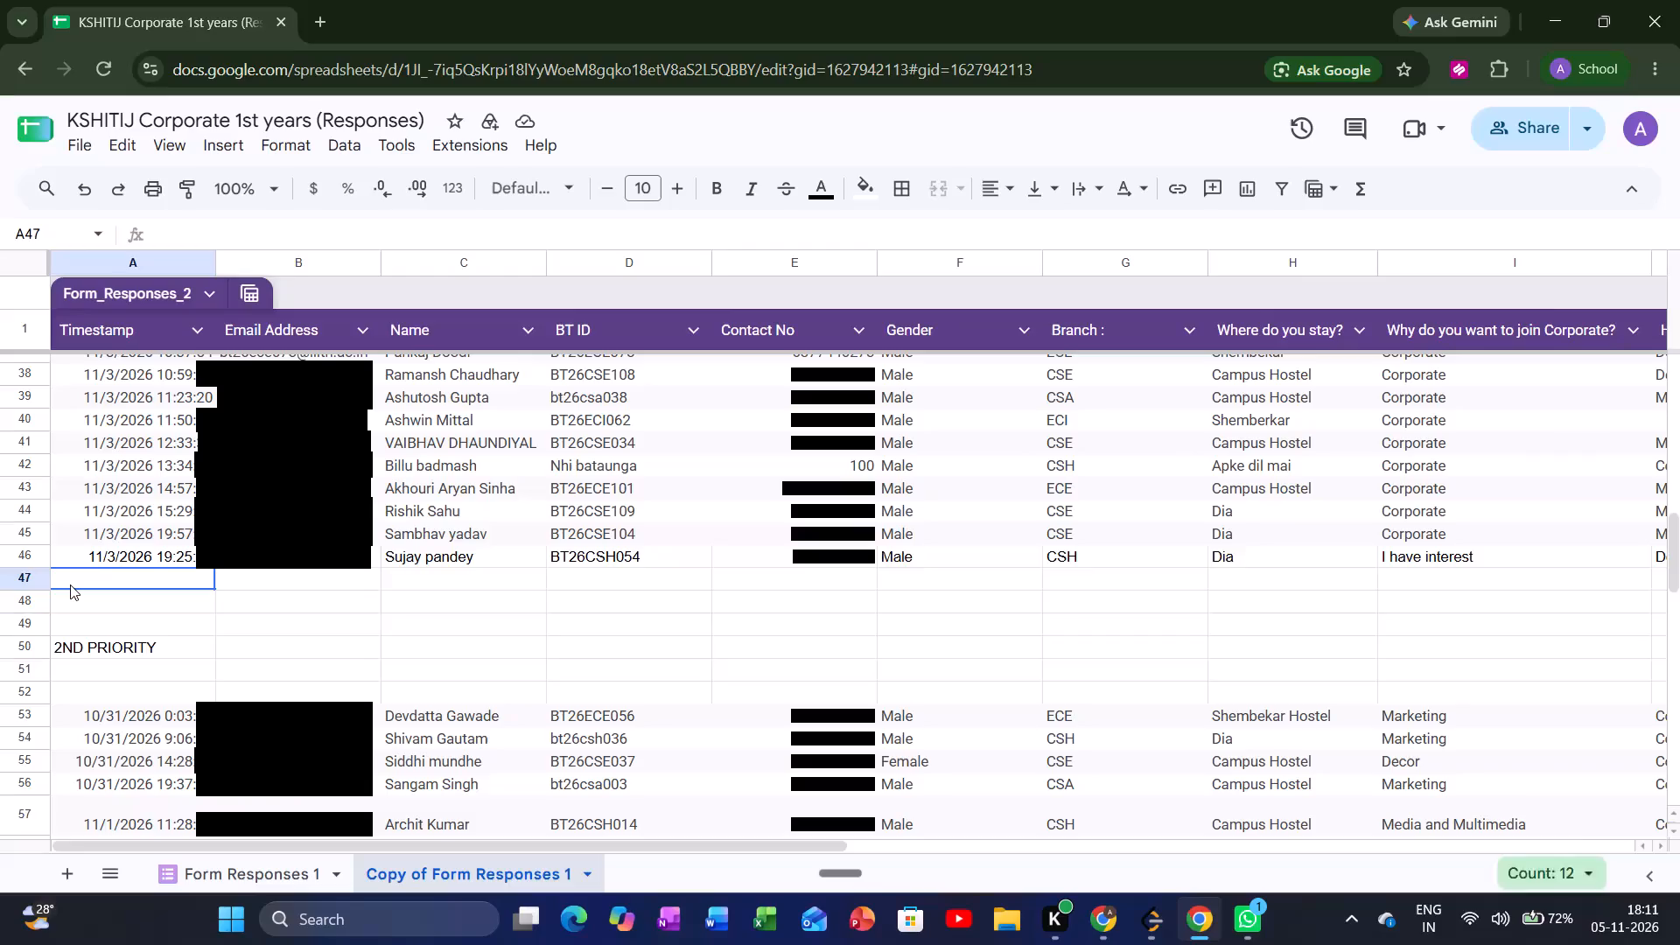
key(ctrl+v)
scroll(70, 584, up, 8)
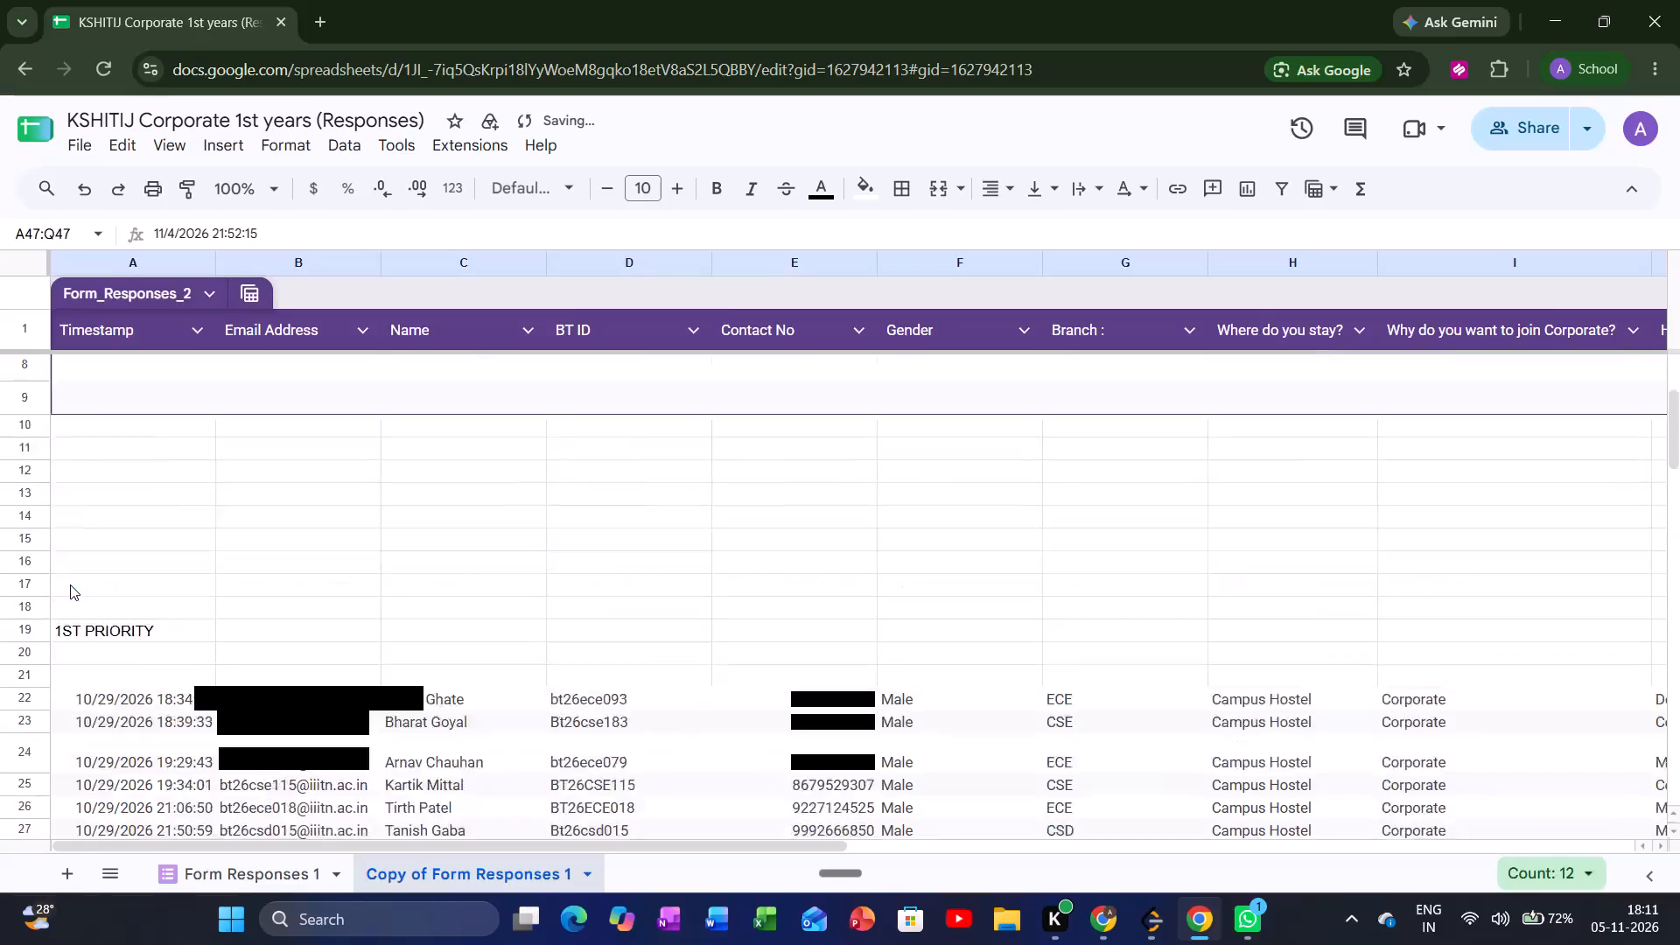
Delete the emptied Form_Responses_2 table from the duplicated responses sheet.
click(93, 622)
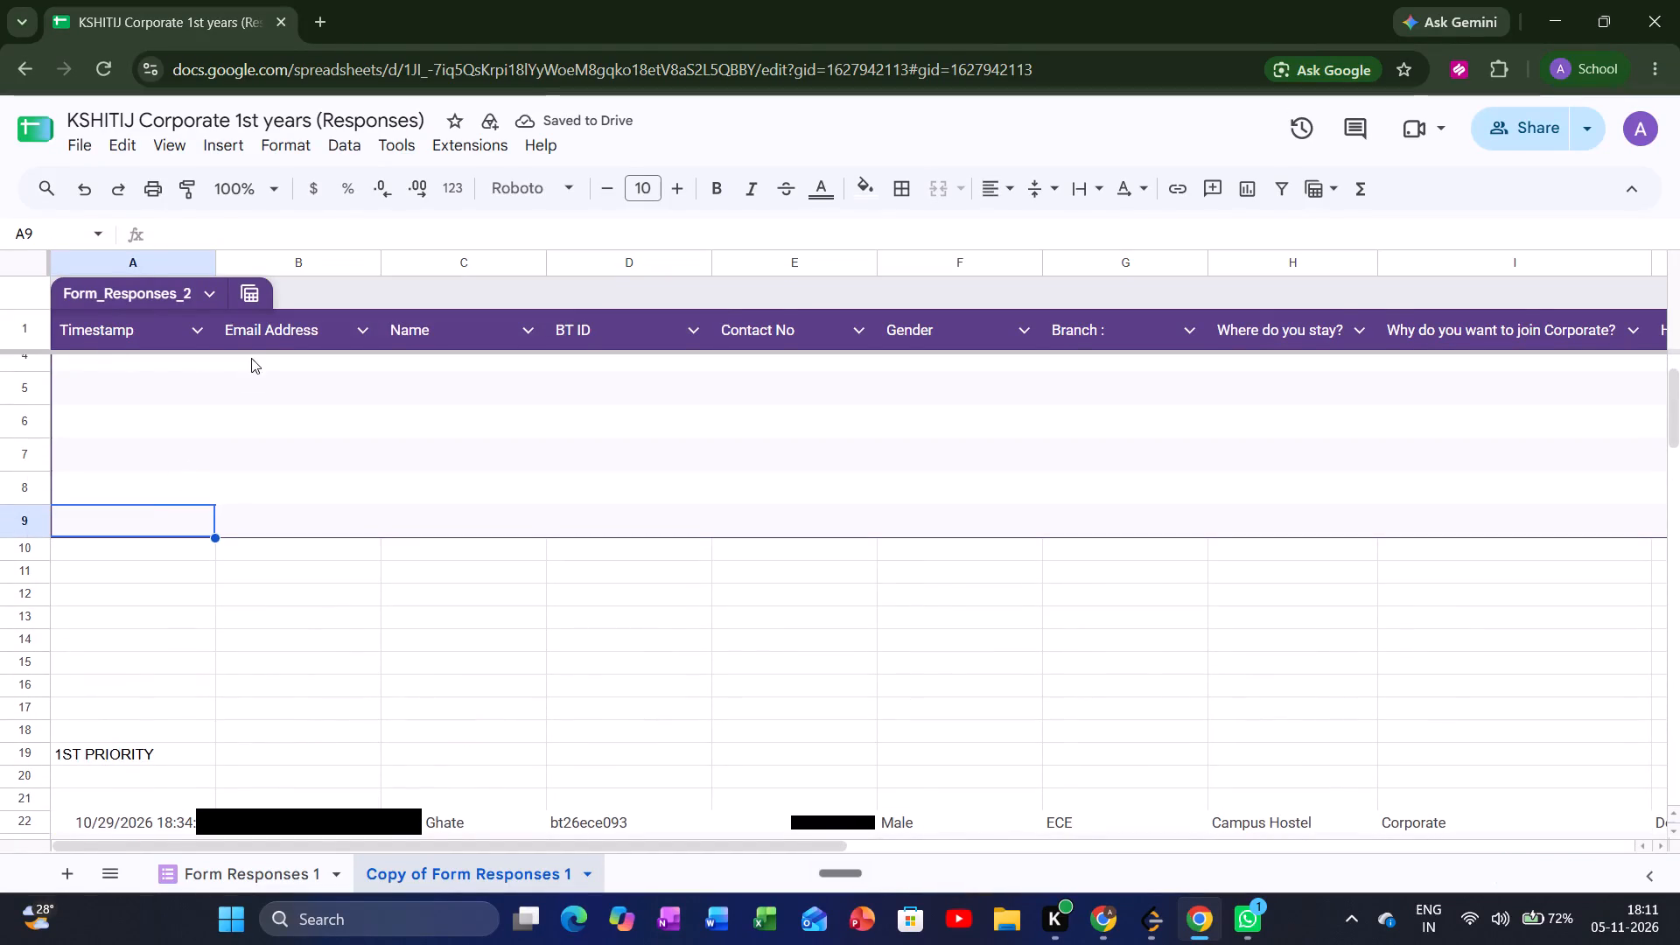
click(210, 290)
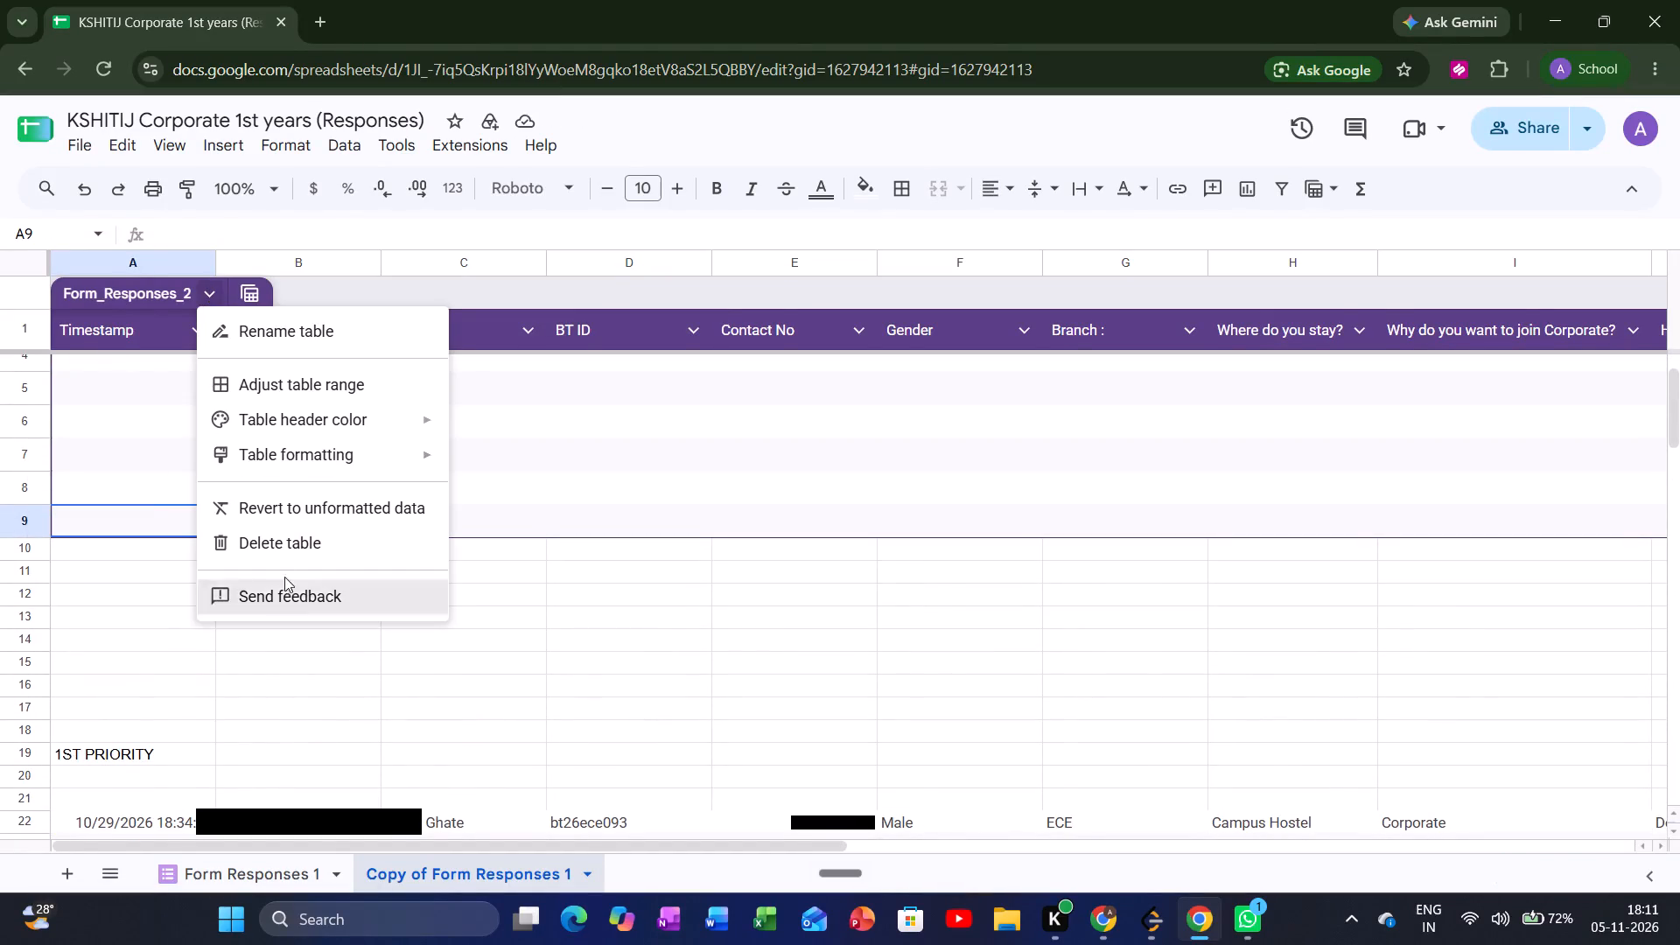
click(286, 557)
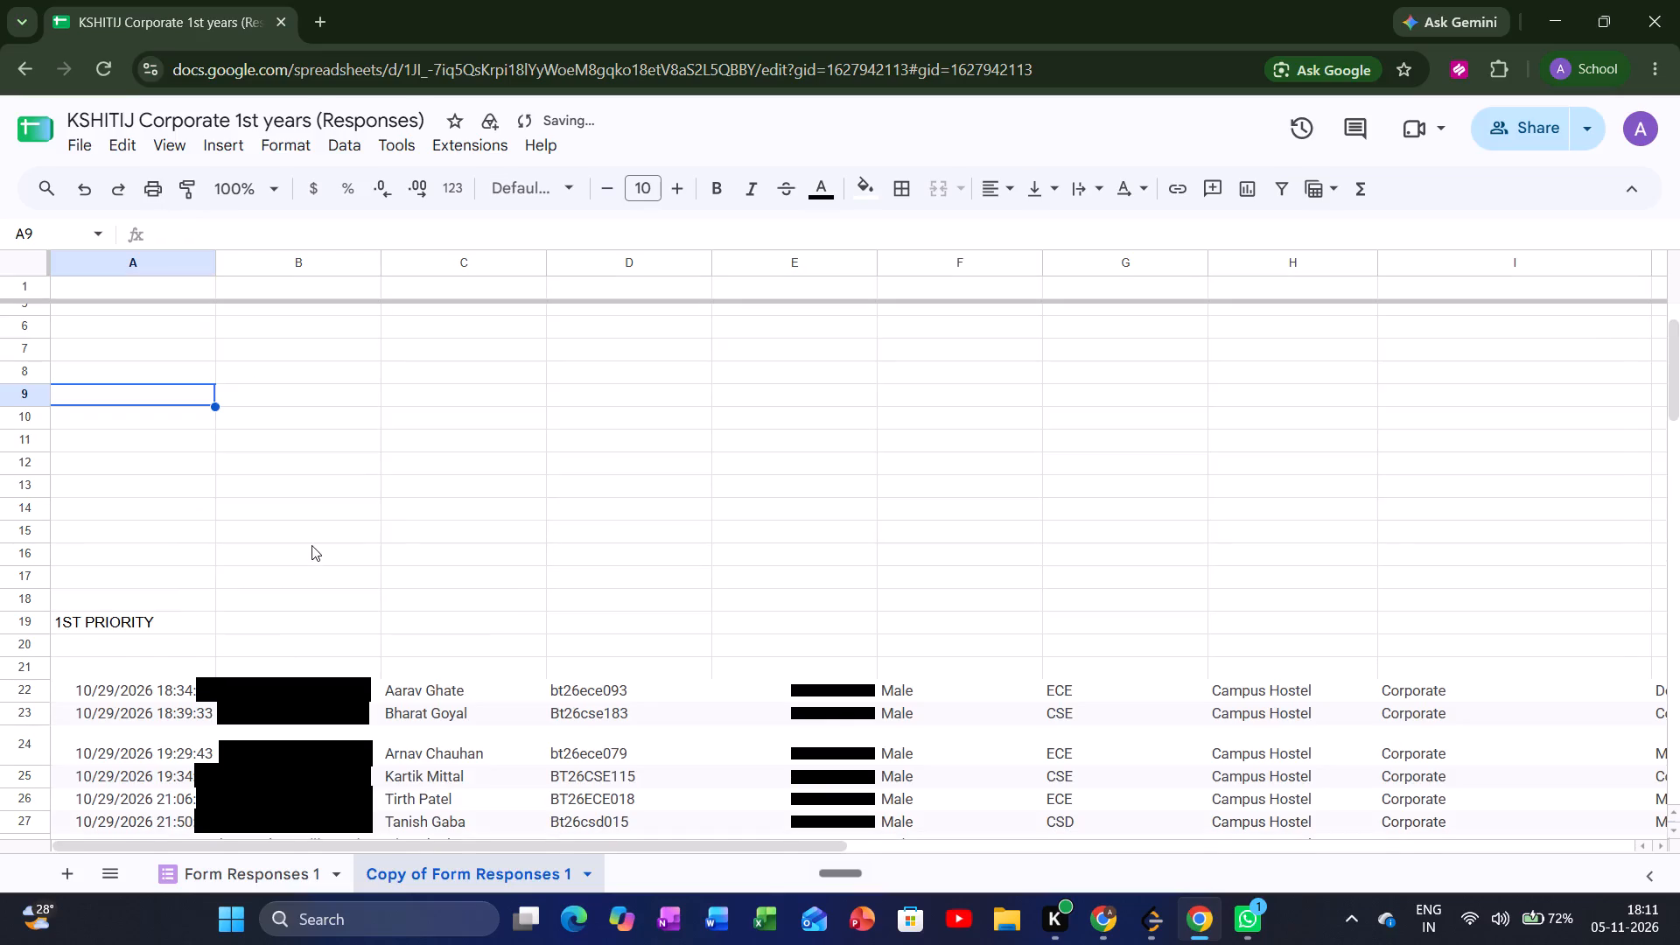
Delete the empty rows 1–18 above the 1ST PRIORITY heading in the duplicated responses sheet.
scroll(311, 545, up, 2)
click(87, 677)
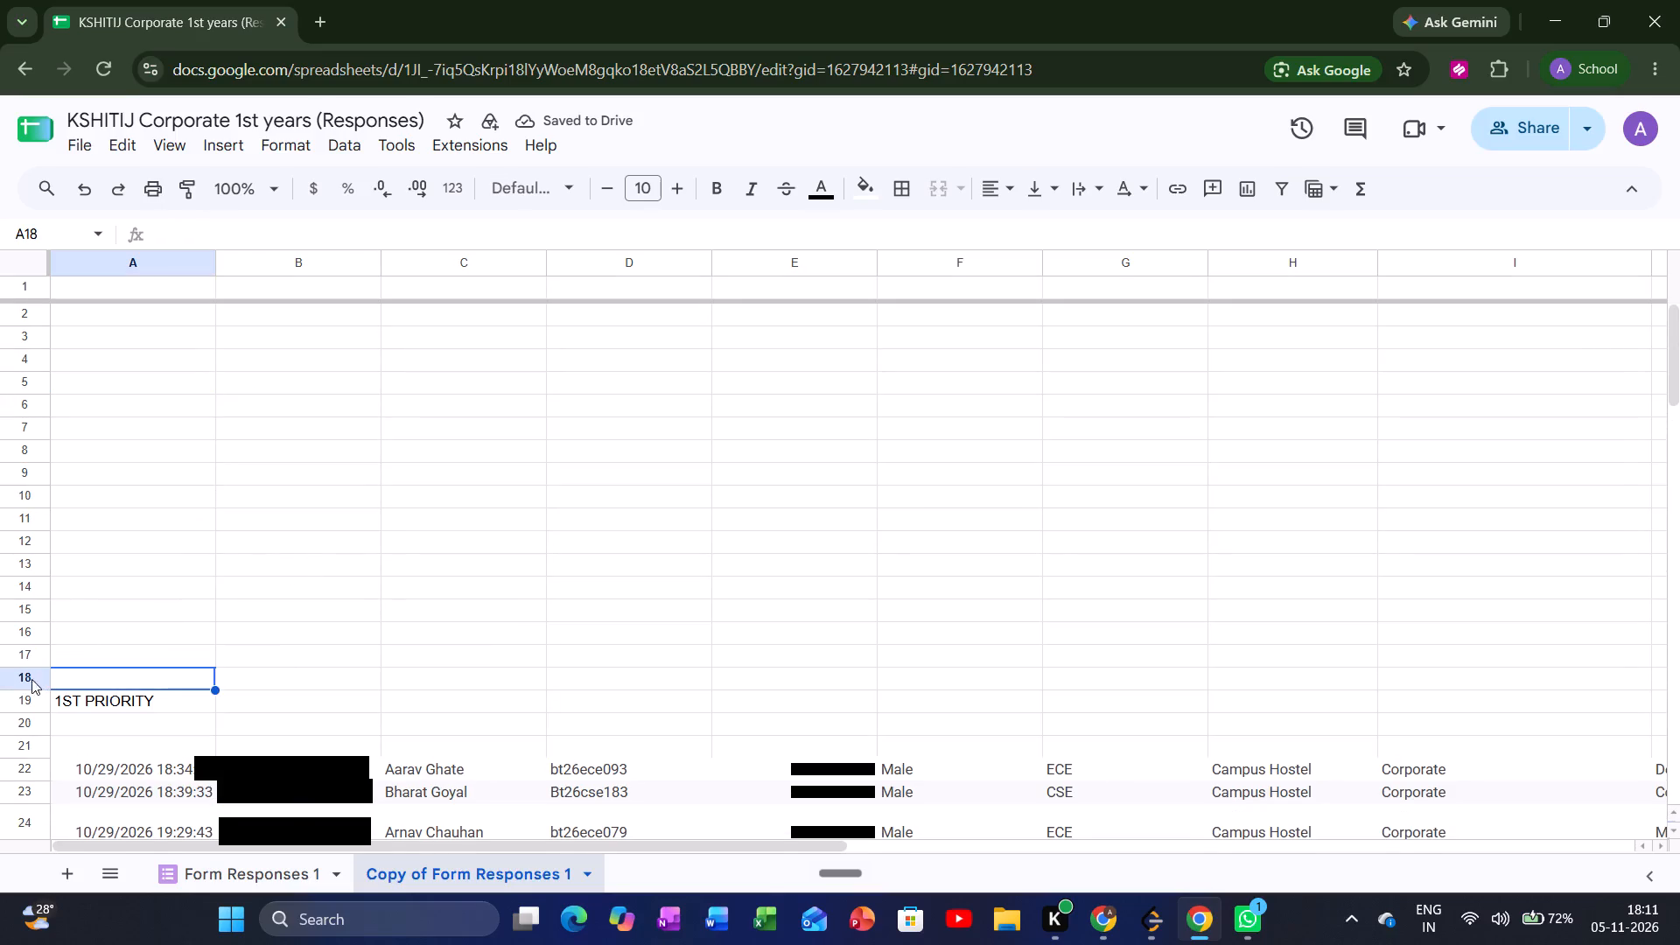
drag(28, 679, 0, 183)
key(BackSpace)
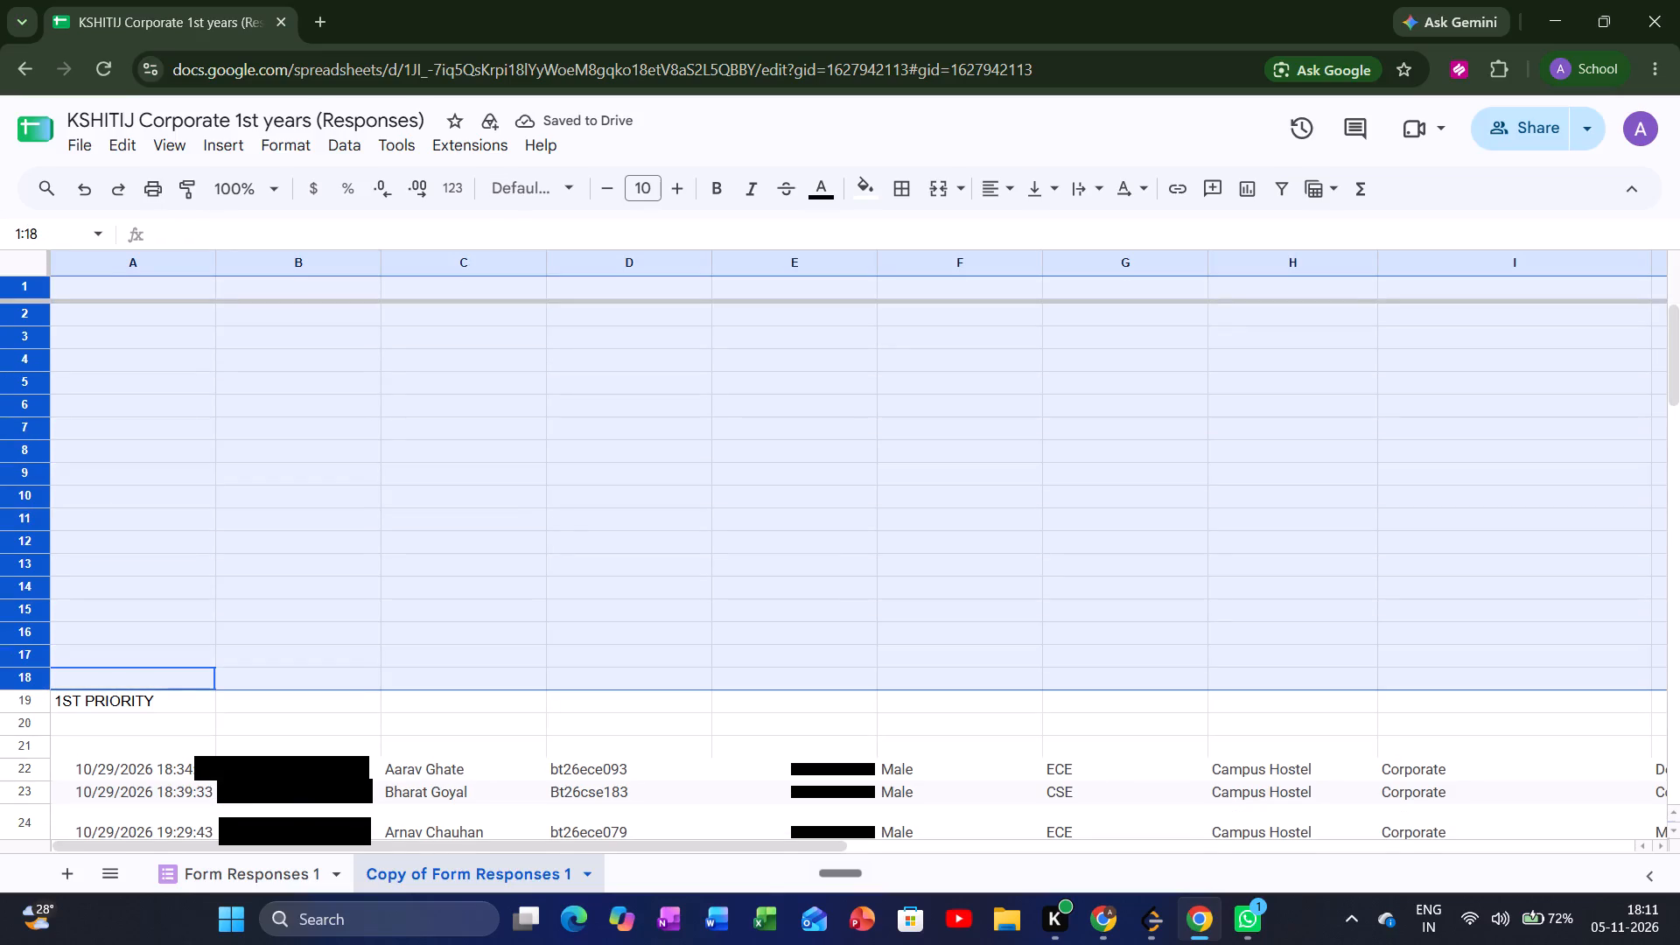
key(Delete)
key(Delete)
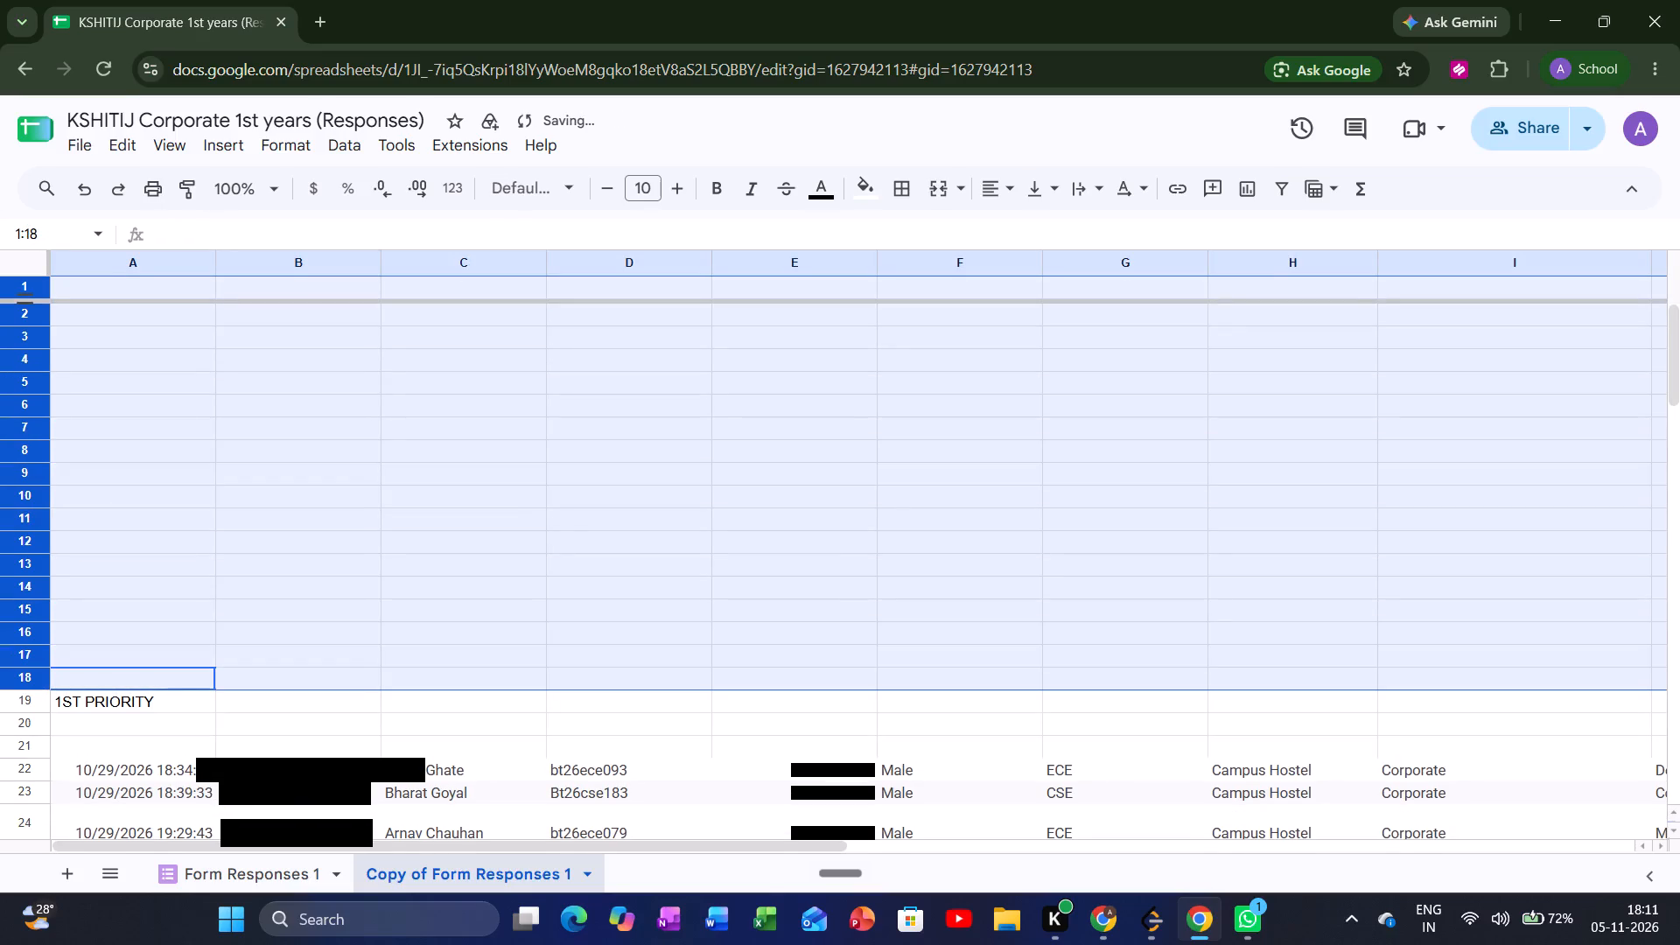
key(Delete)
key(Delete)
right_click(91, 423)
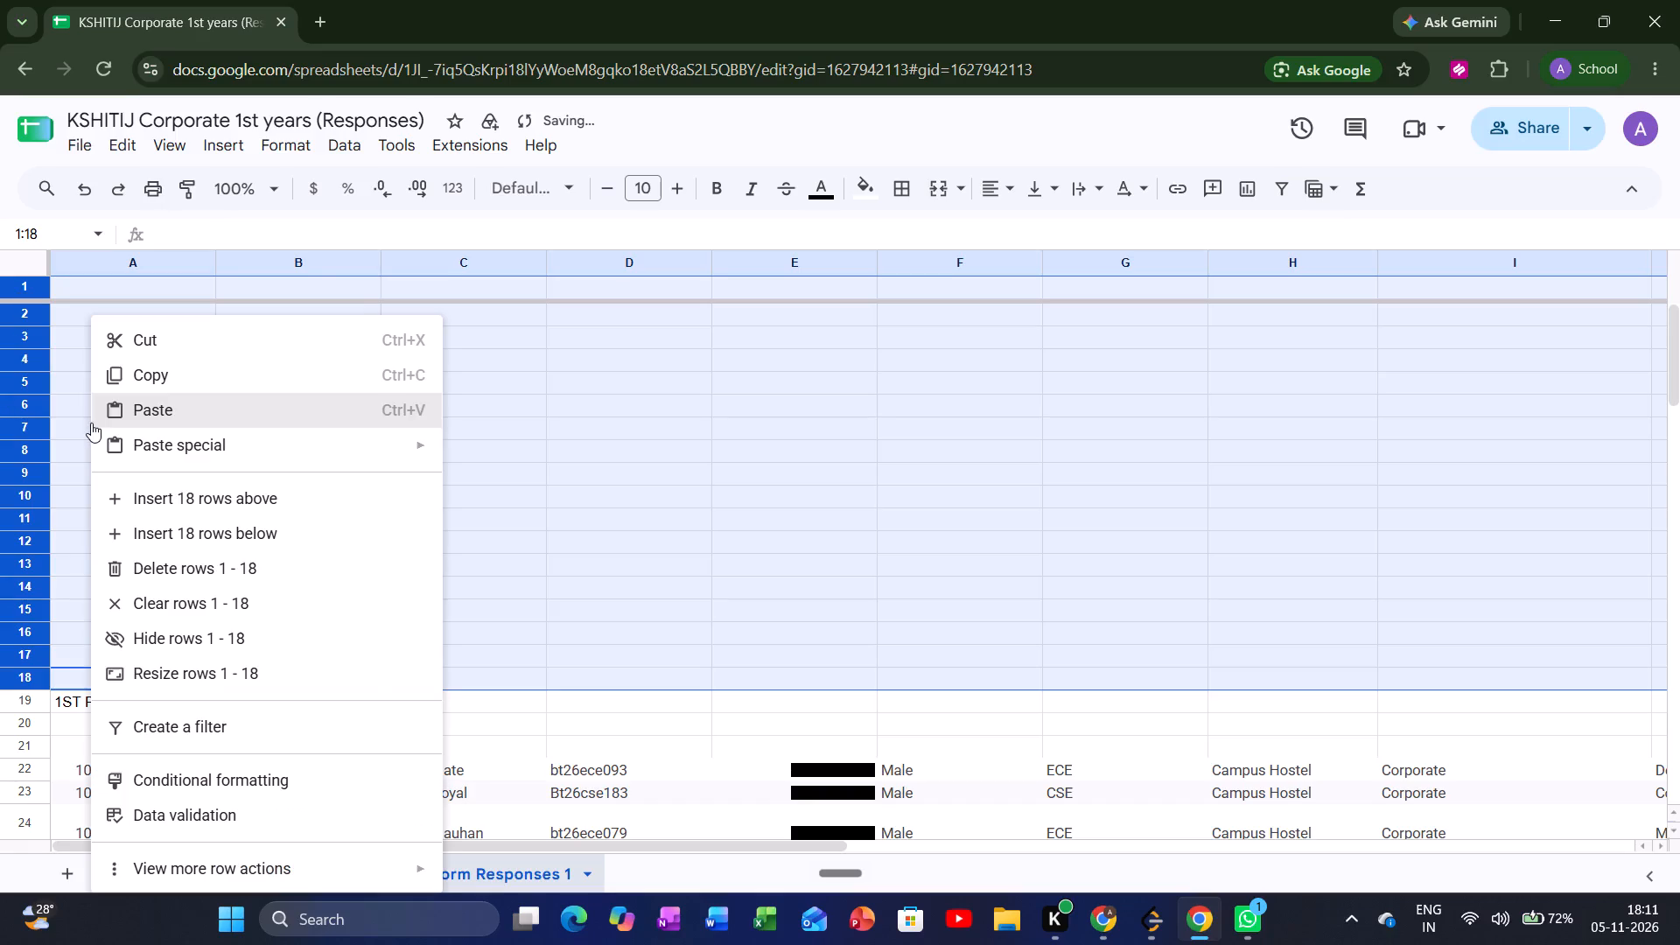
scroll(217, 659, down, 1)
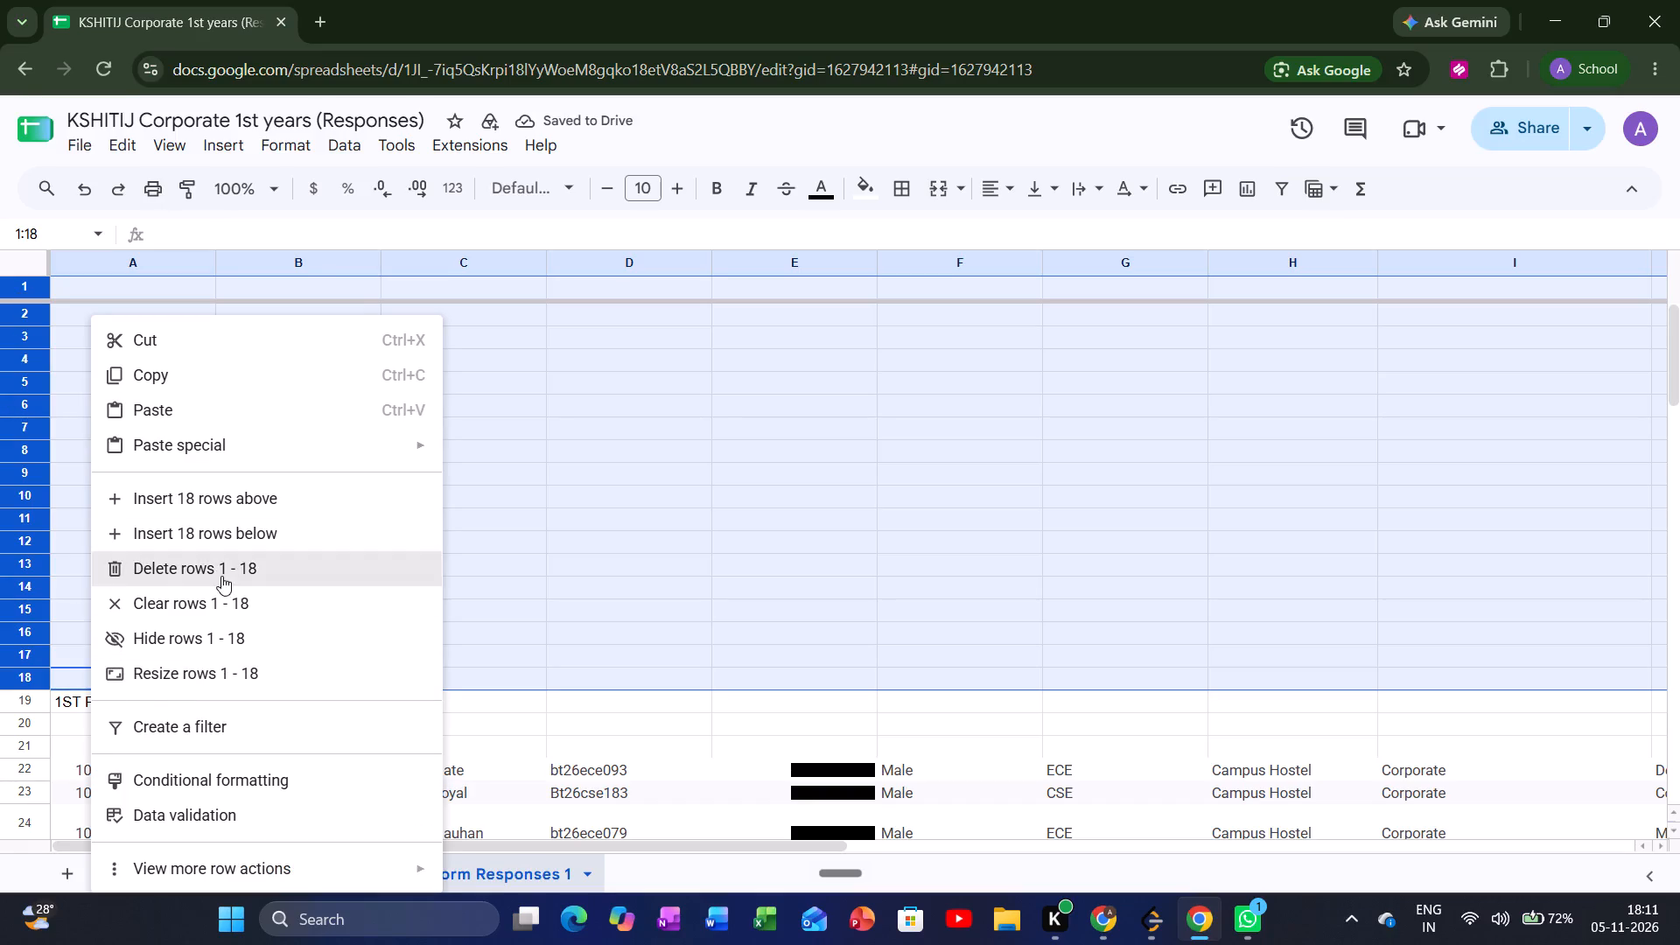
click(224, 570)
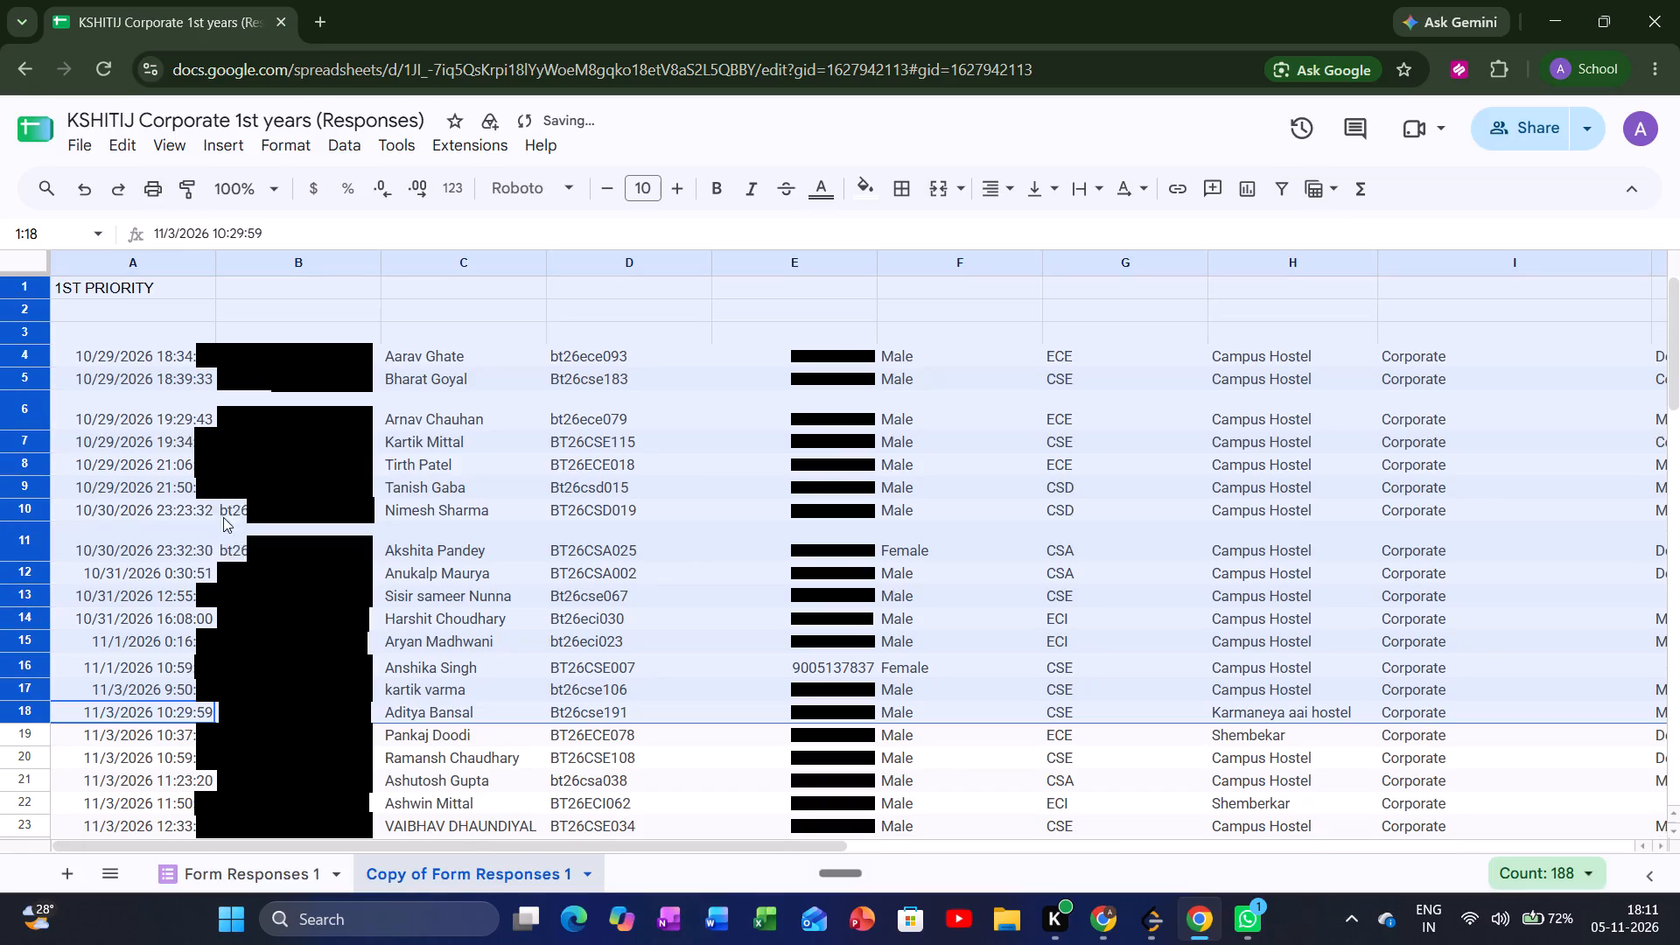
Look over the 1ST PRIORITY and 2ND PRIORITY lists across all columns, including the interview status in column N.
click(304, 302)
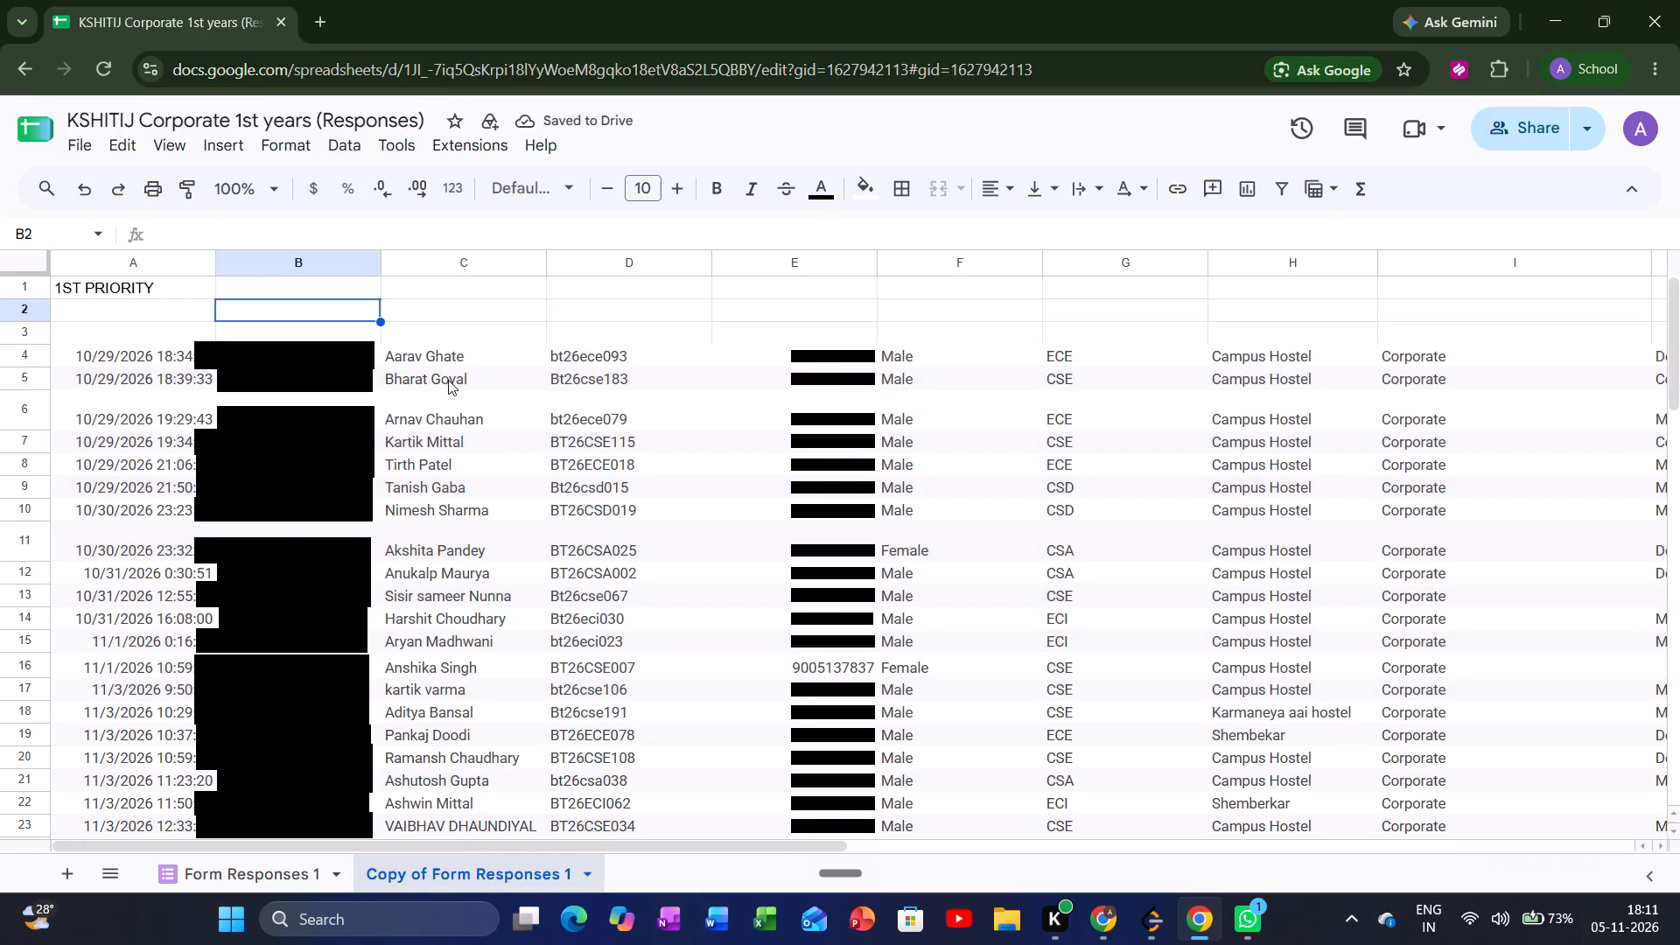
click(101, 298)
click(100, 298)
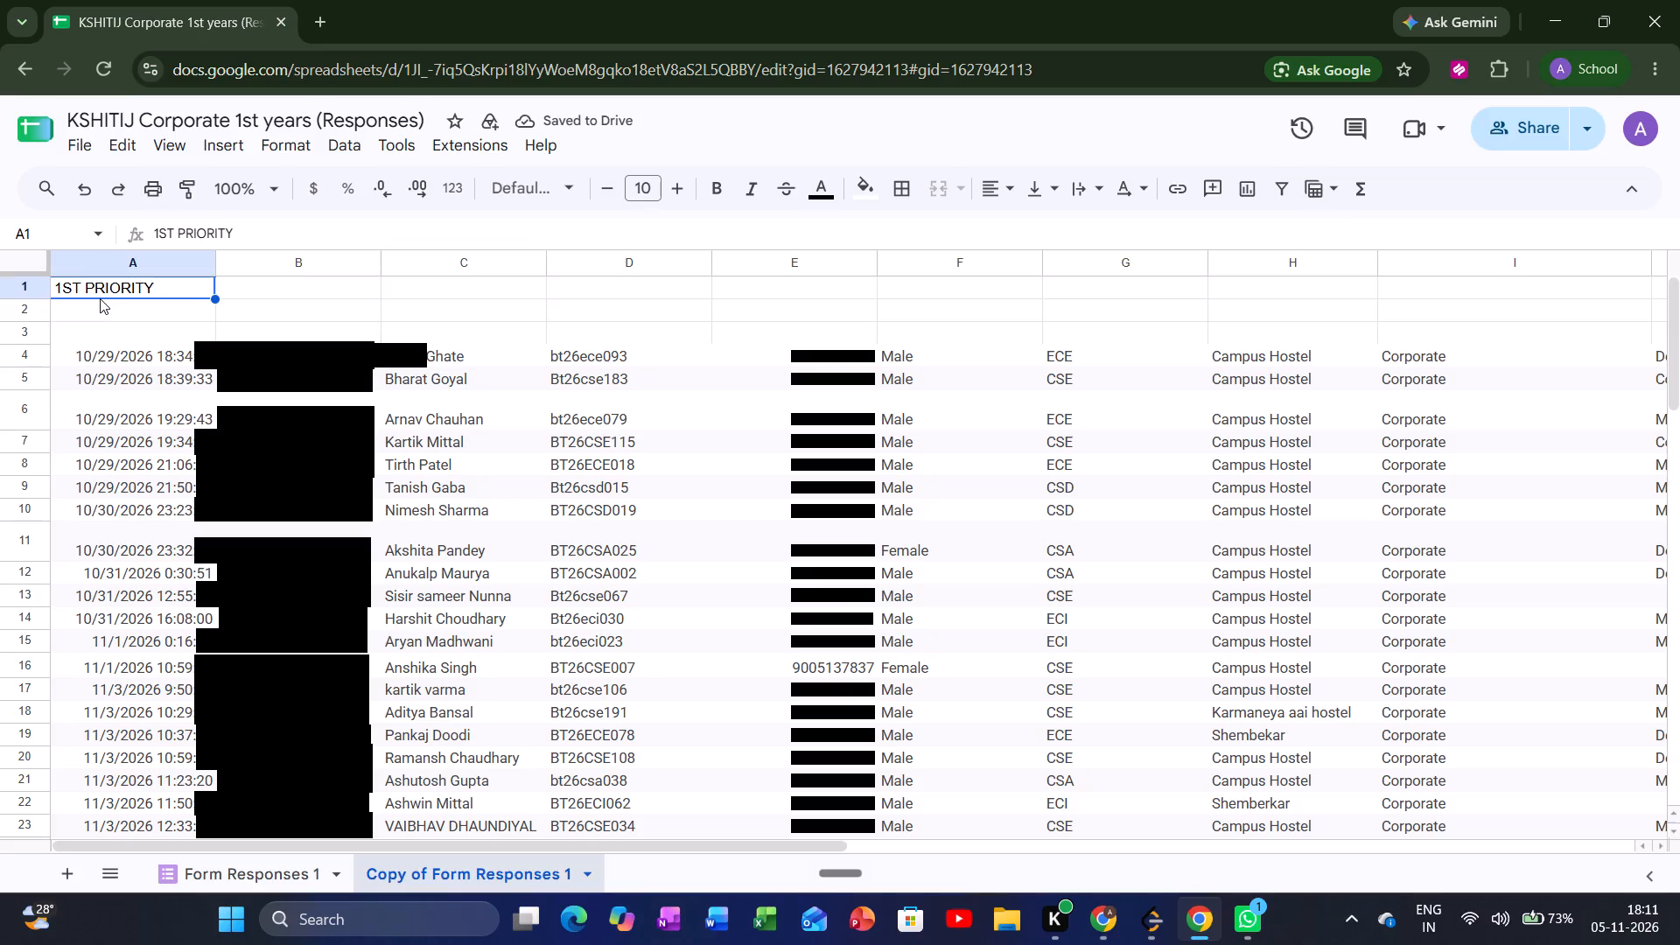
click(102, 305)
key(BackSpace)
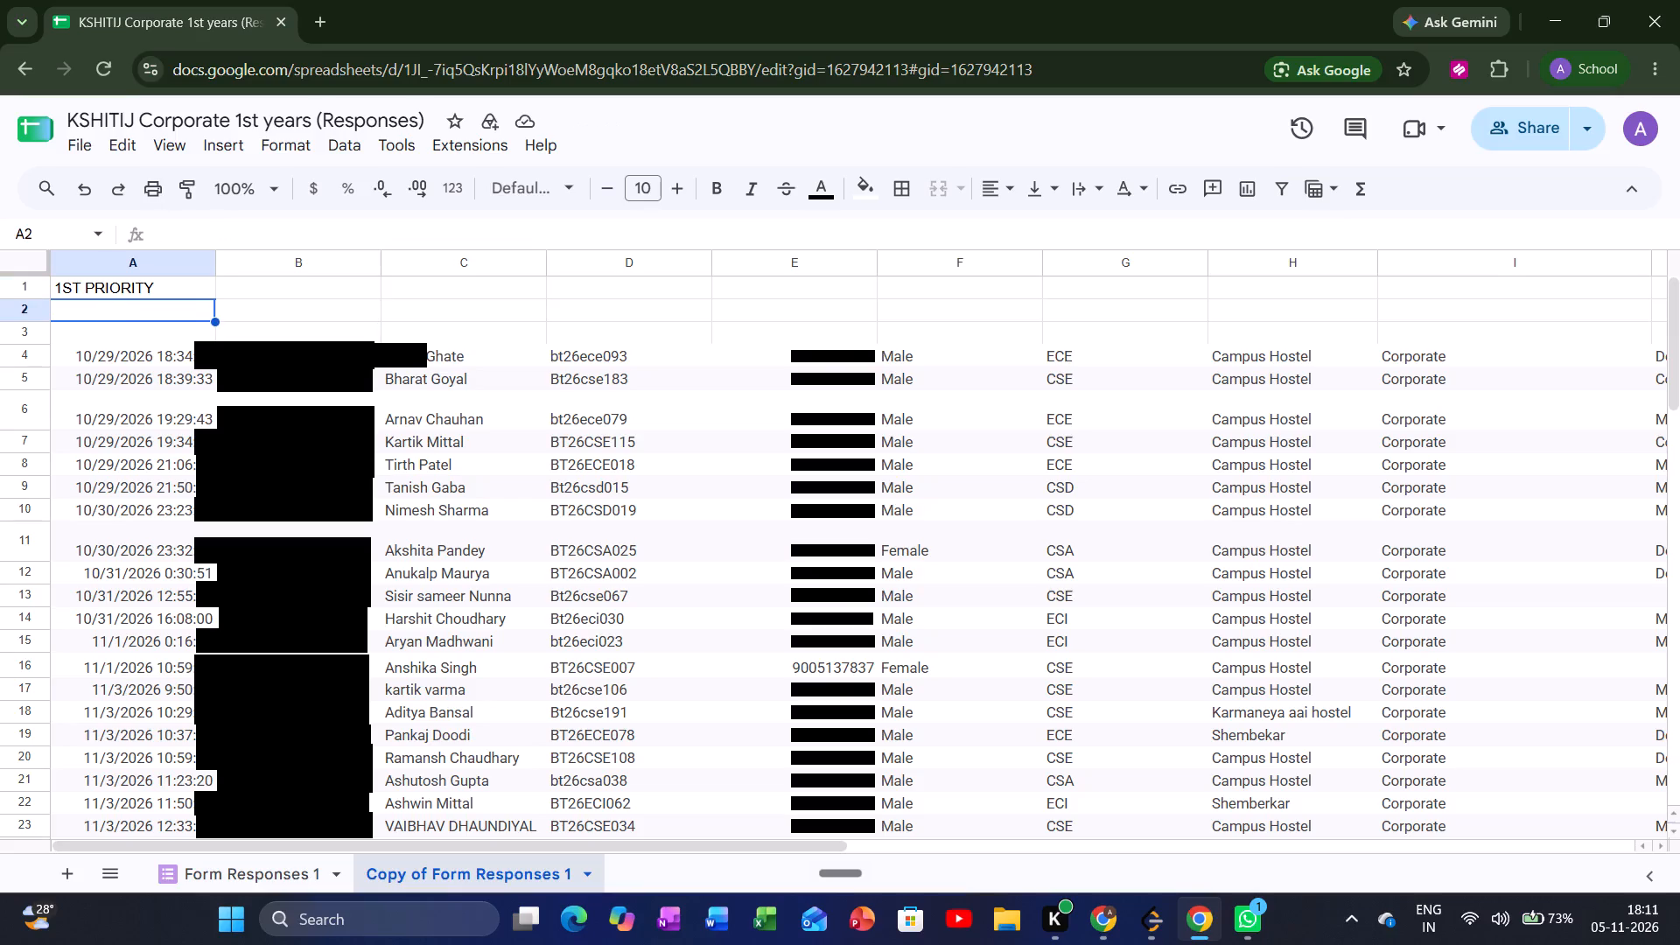
scroll(498, 435, left, 3)
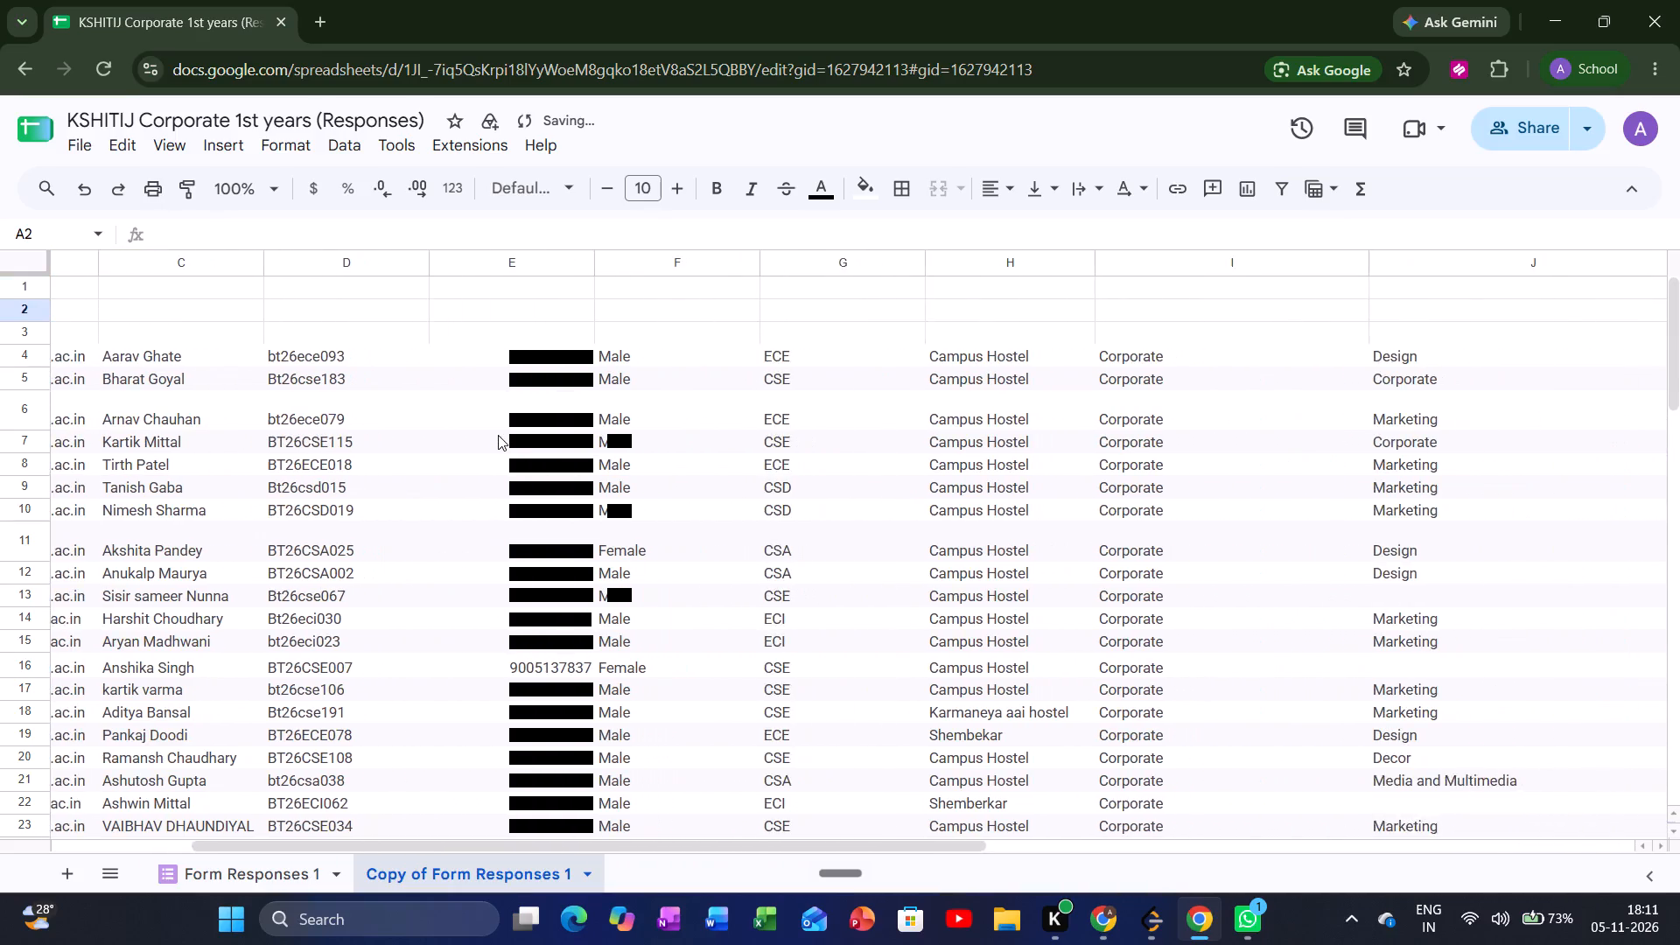
scroll(498, 435, left, 1)
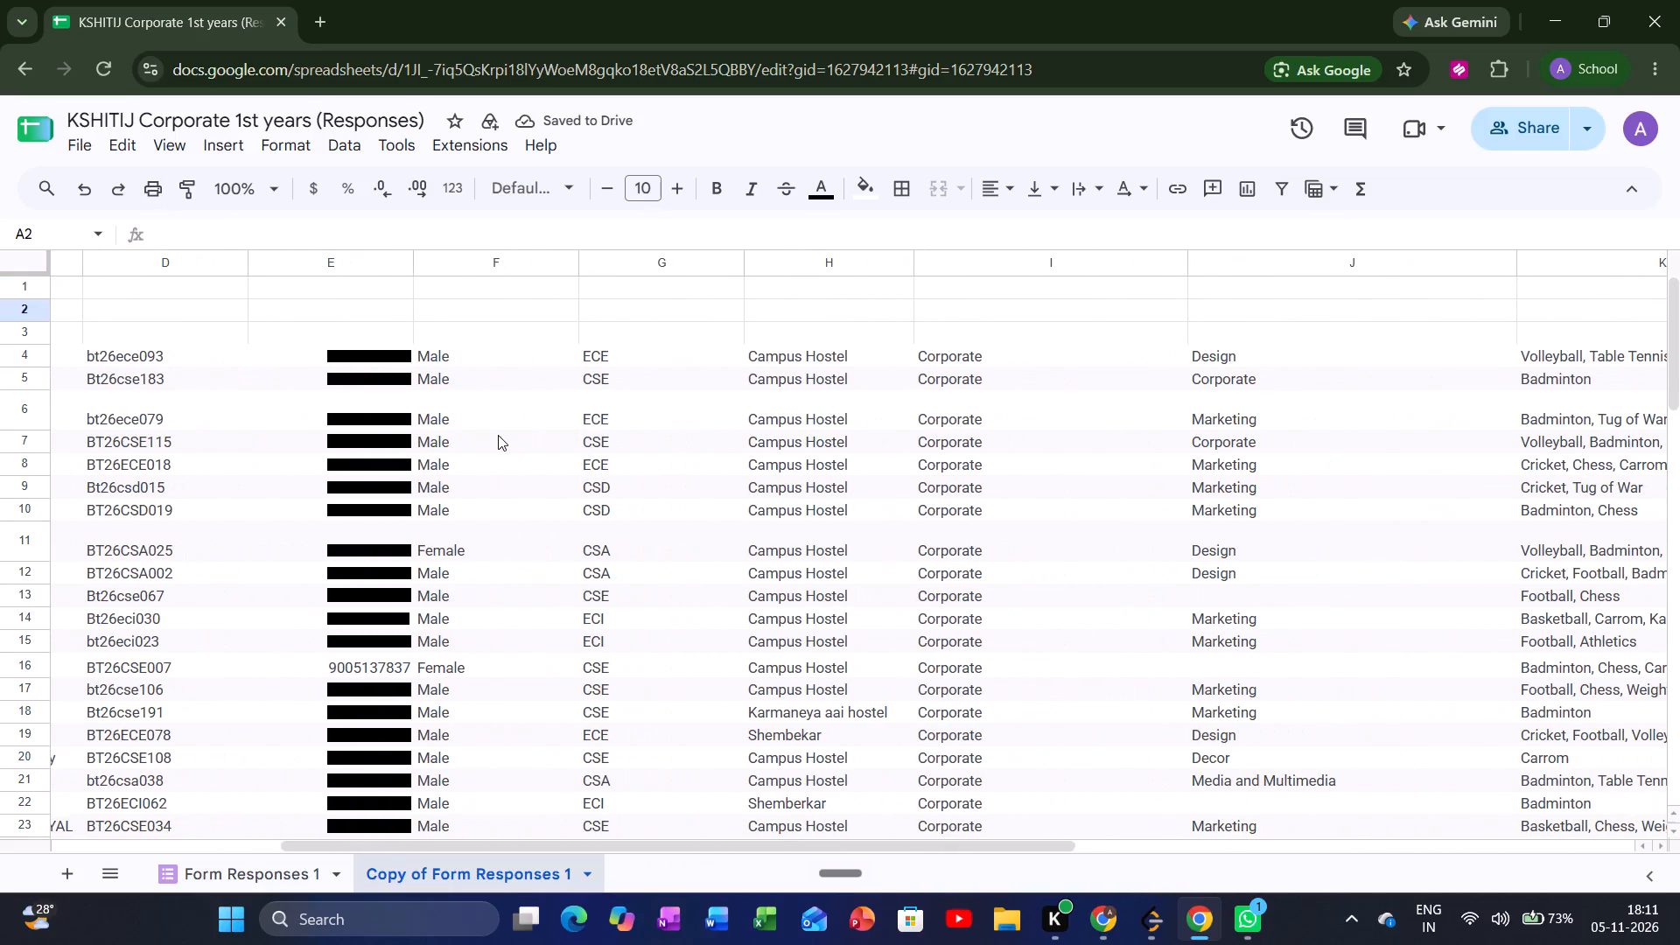
click(498, 435)
scroll(498, 435, right, 7)
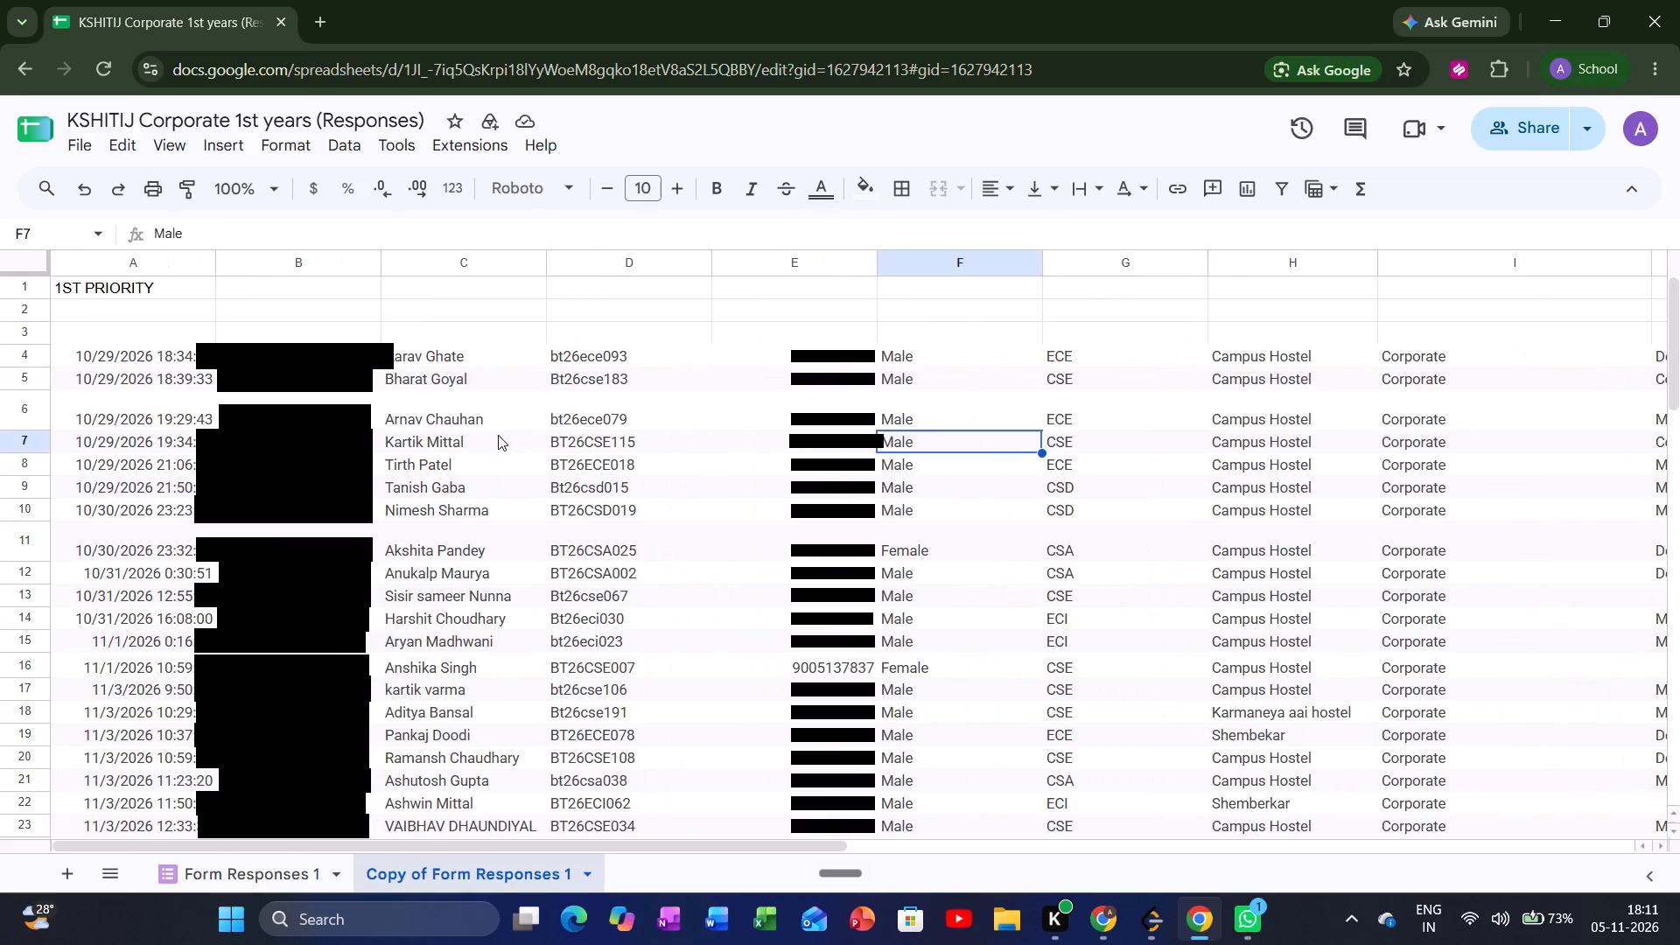
scroll(988, 395, left, 3)
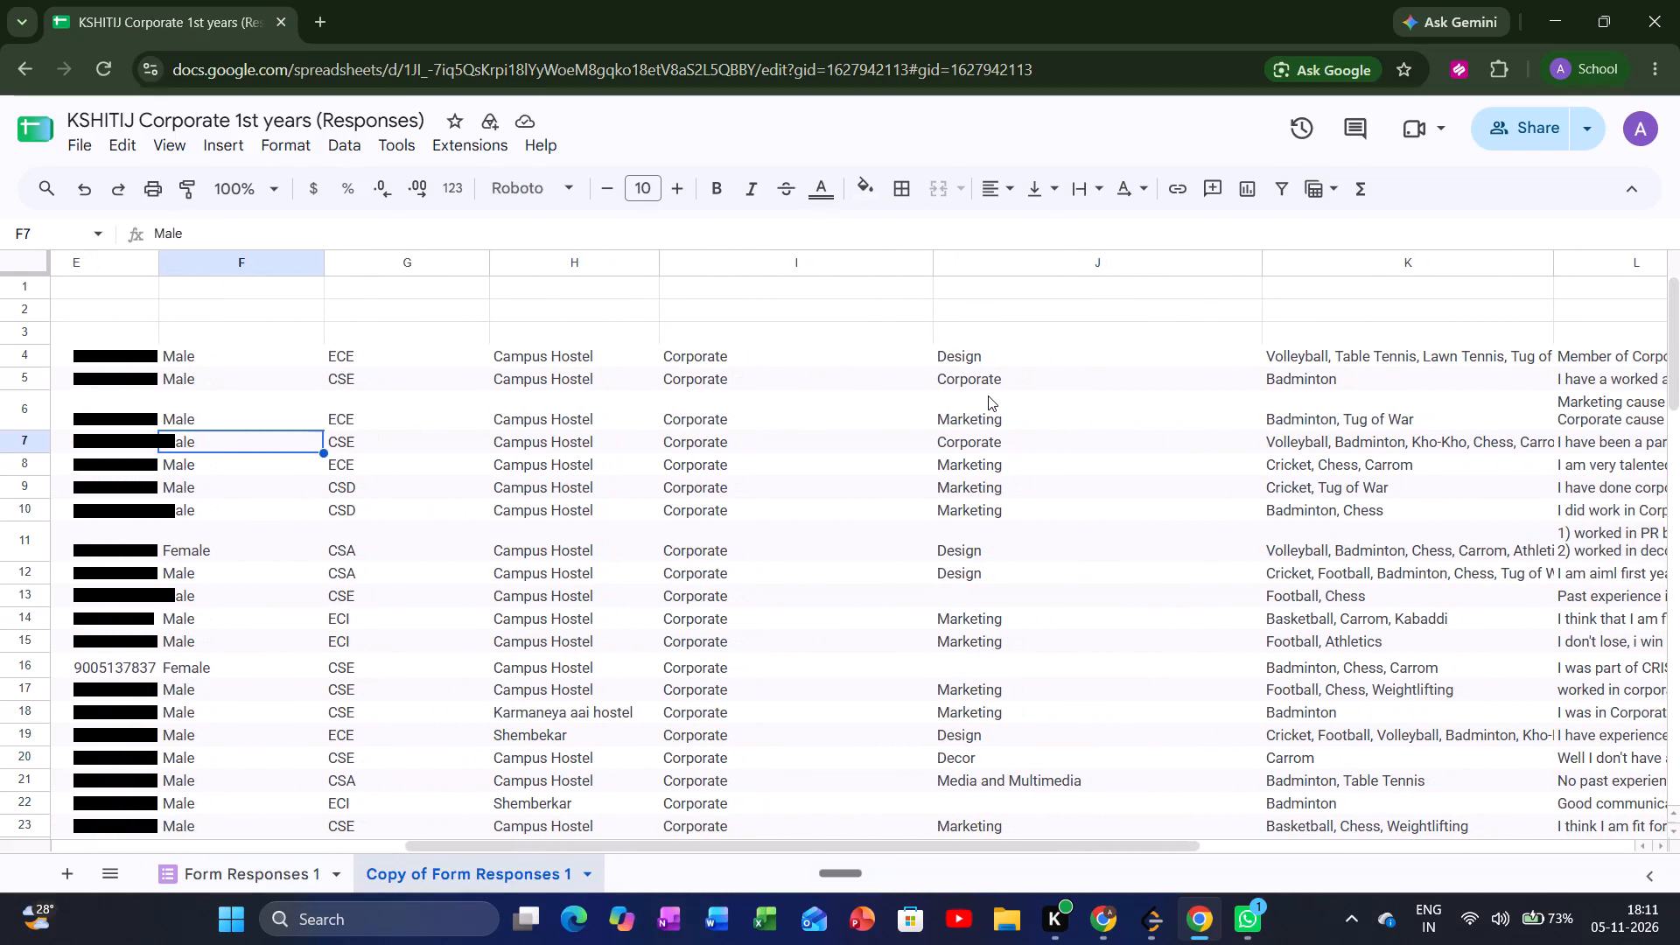
scroll(988, 395, right, 8)
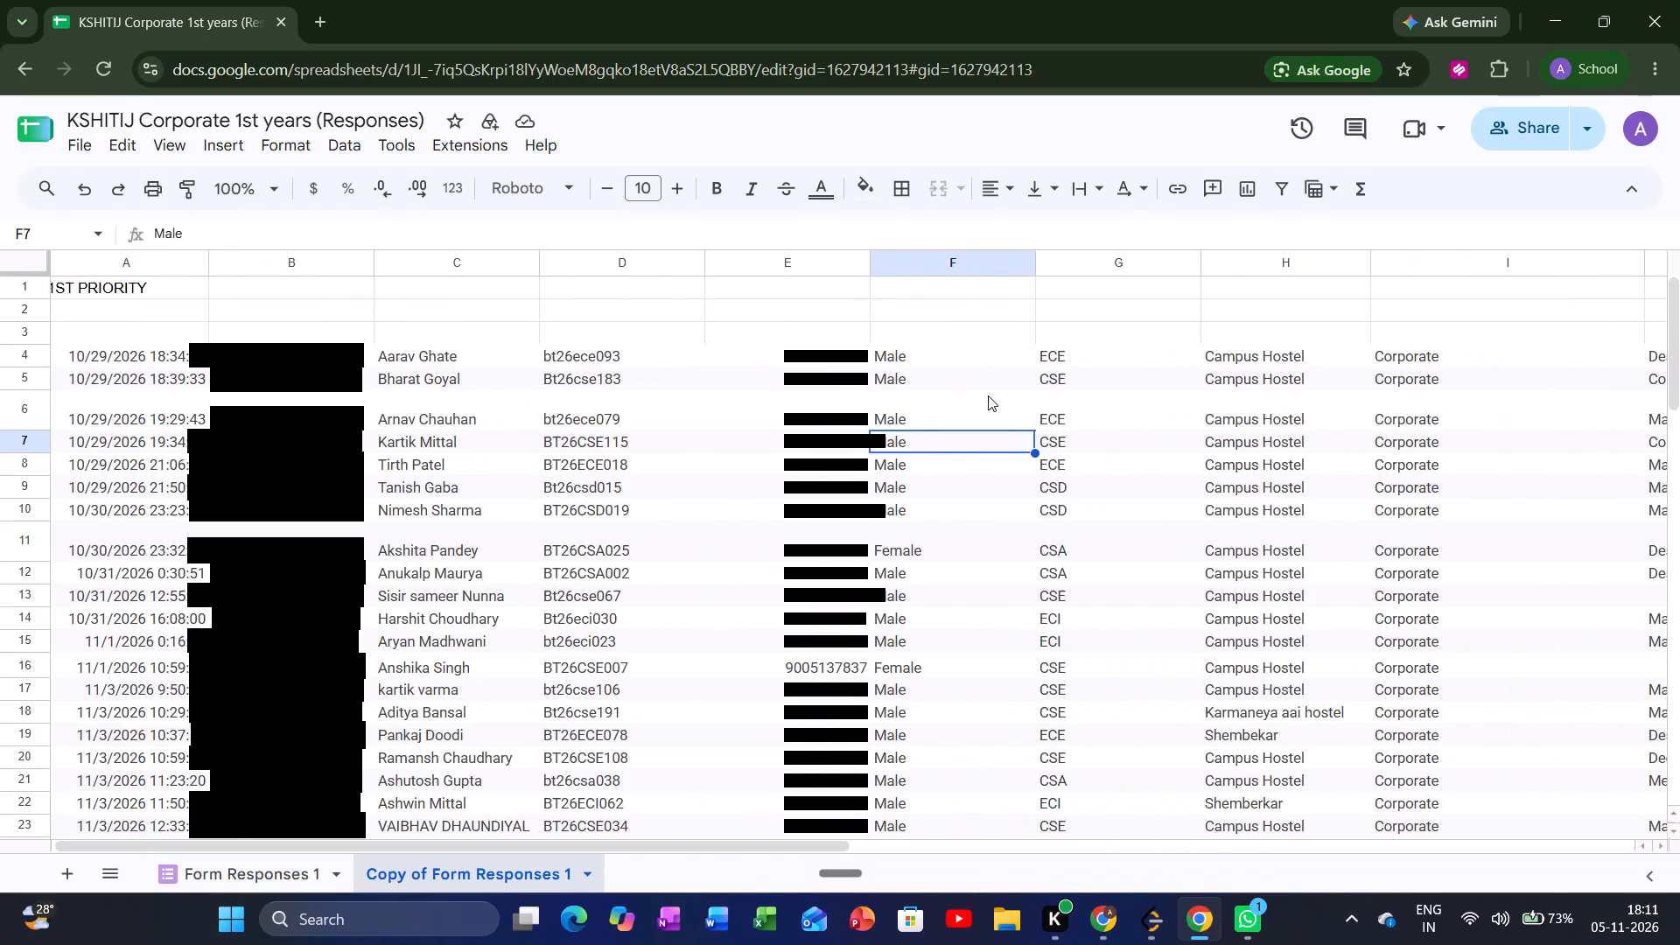
scroll(988, 395, down, 3)
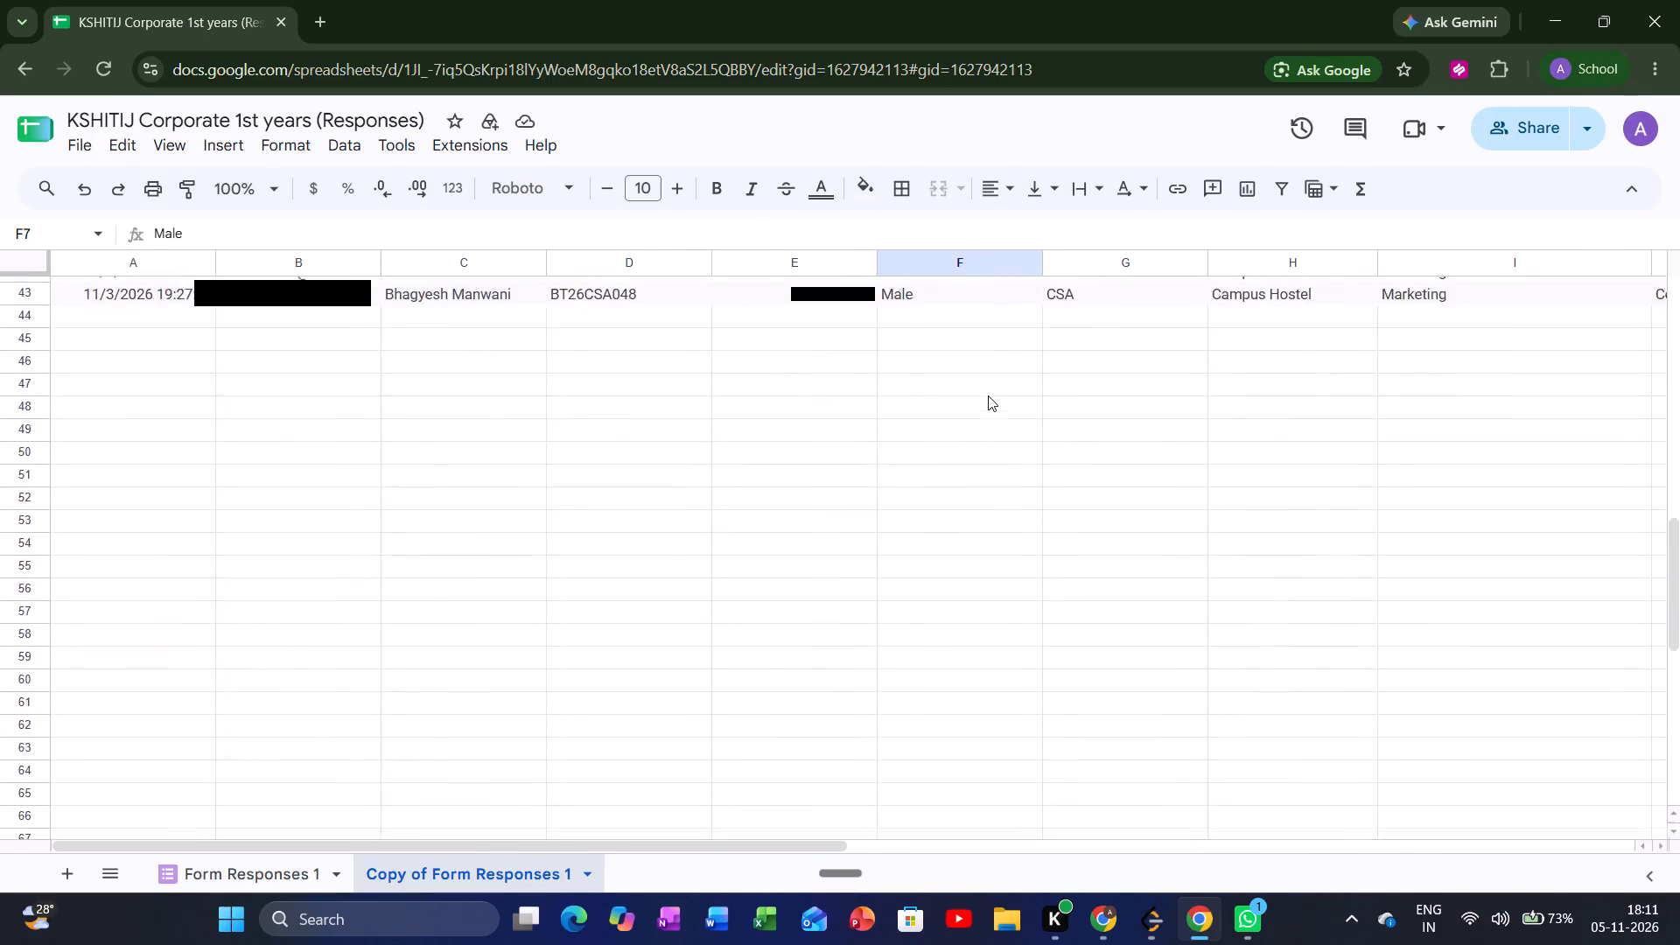
scroll(988, 395, left, 6)
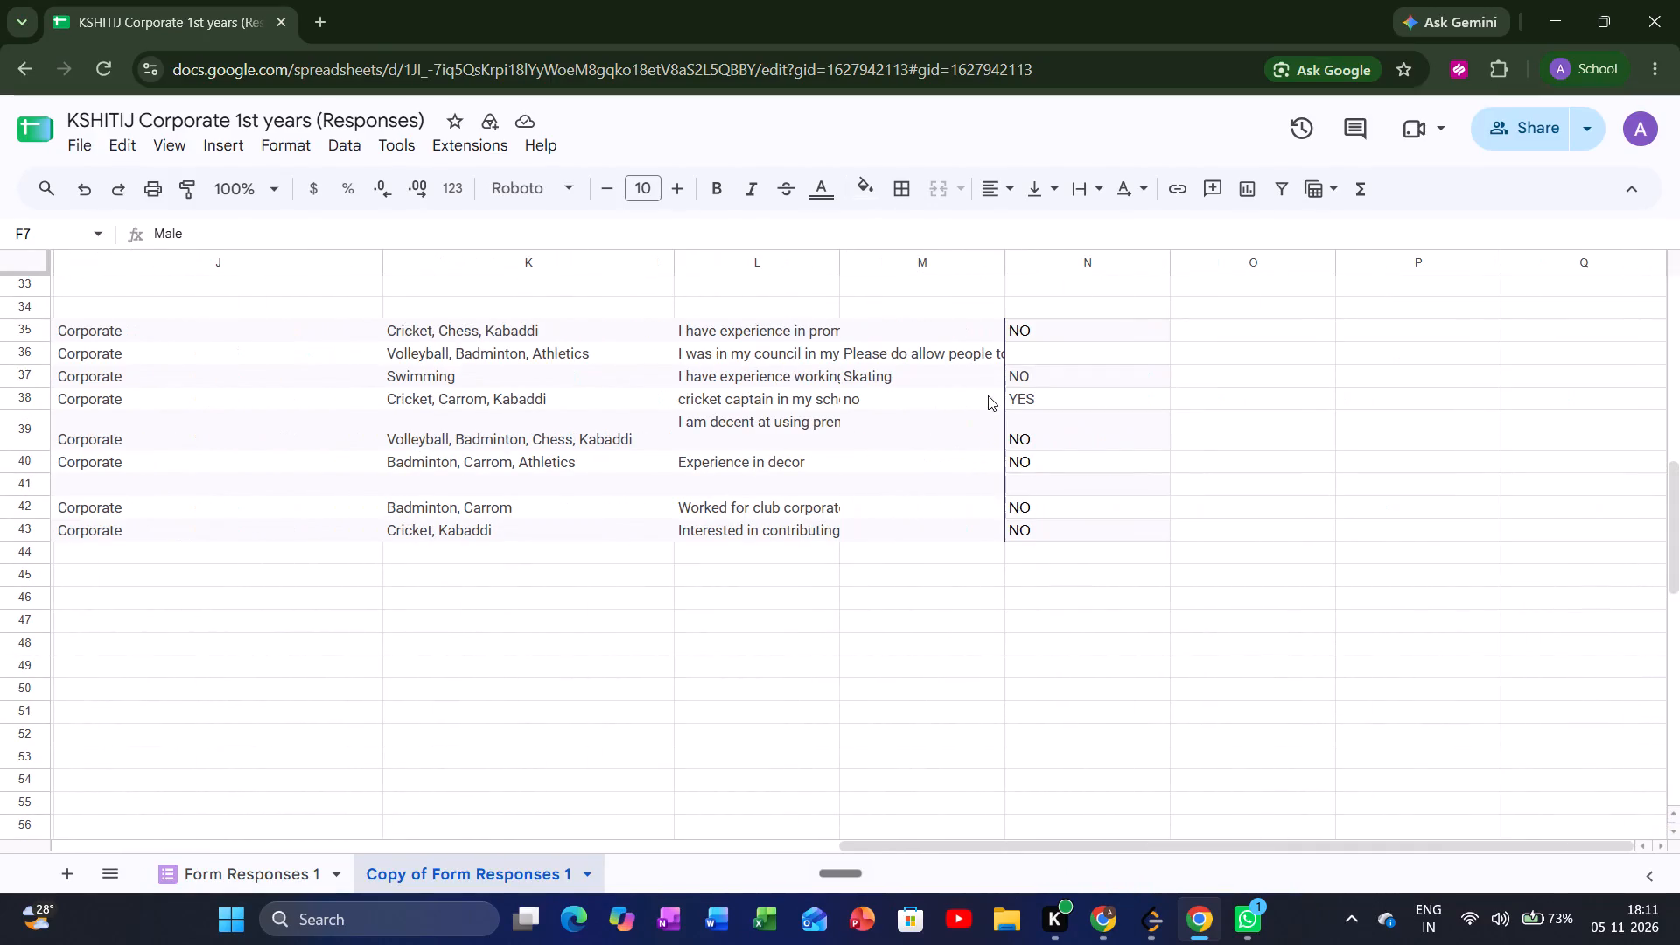
scroll(988, 395, right, 8)
scroll(507, 575, up, 3)
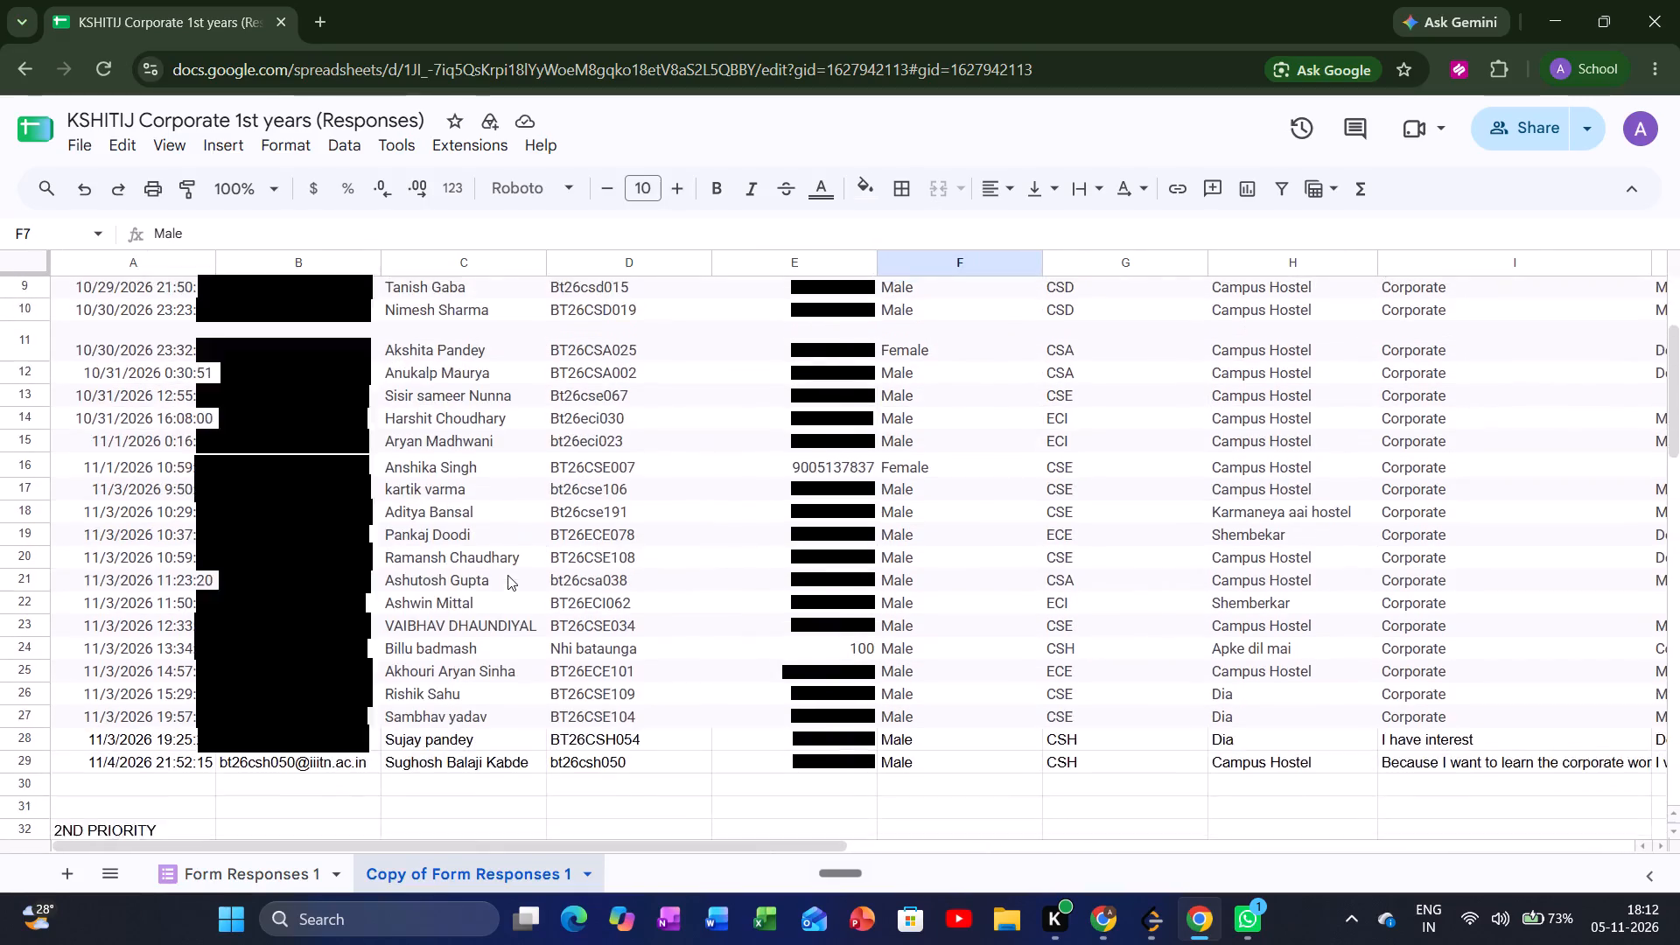
Look over the applicants in the 1ST PRIORITY and 2ND PRIORITY lists of the duplicated responses sheet.
scroll(507, 575, up, 1)
scroll(507, 575, down, 2)
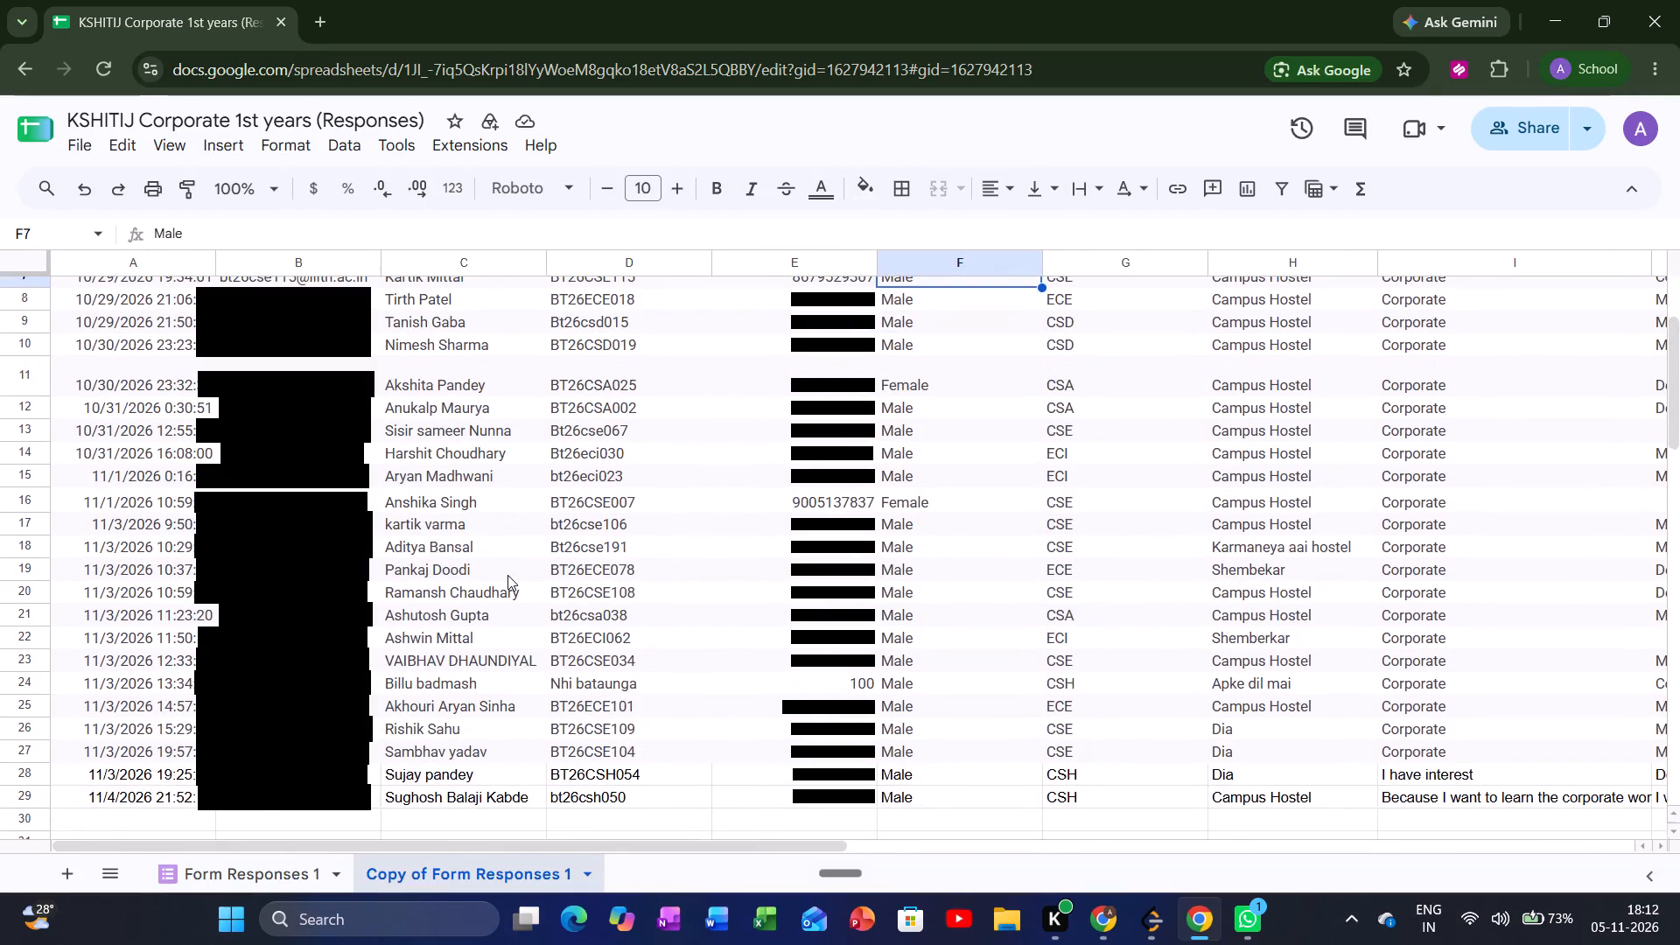
scroll(507, 575, down, 2)
scroll(507, 575, up, 3)
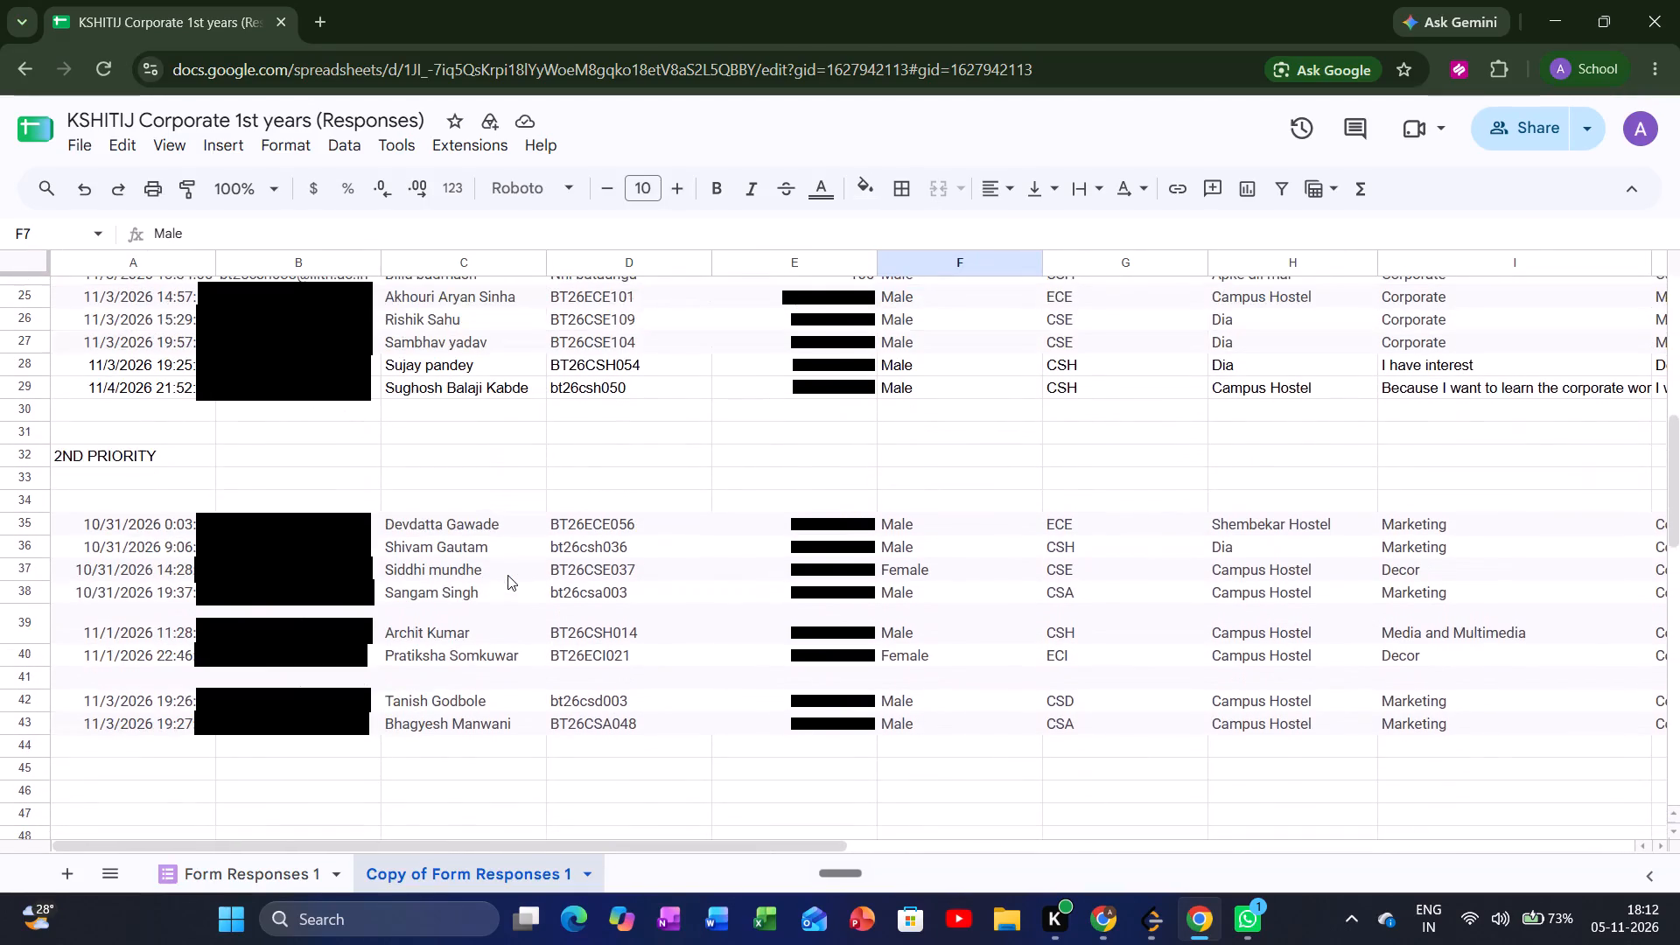
scroll(507, 575, up, 1)
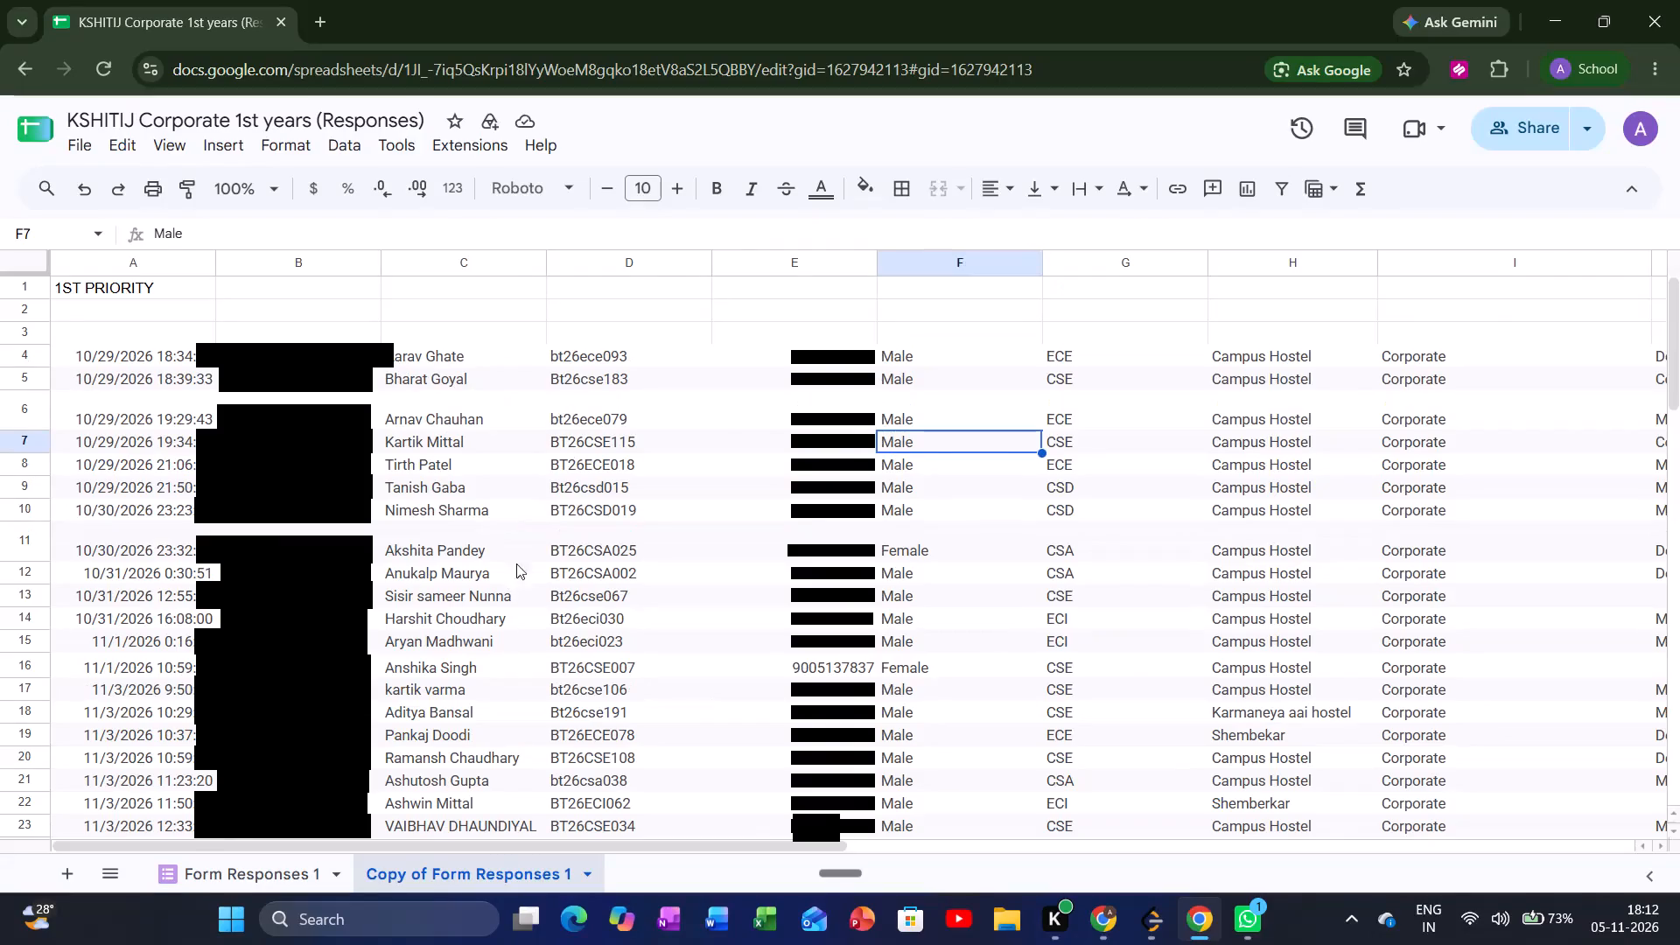
scroll(562, 639, left, 3)
scroll(562, 639, right, 5)
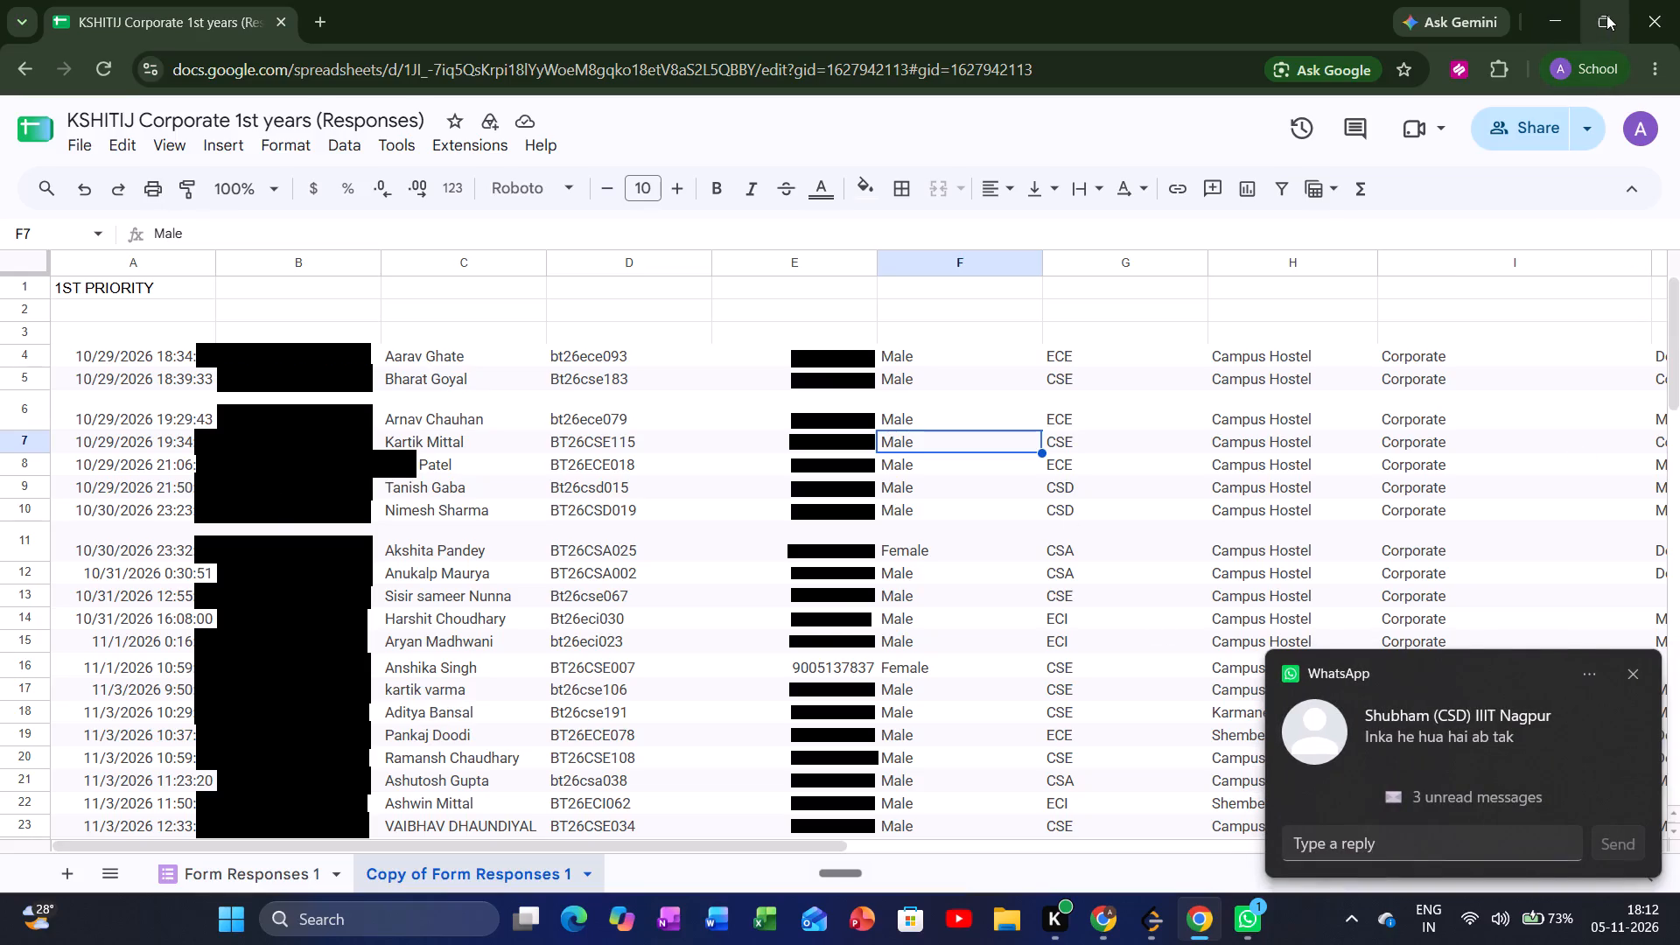
click(1454, 110)
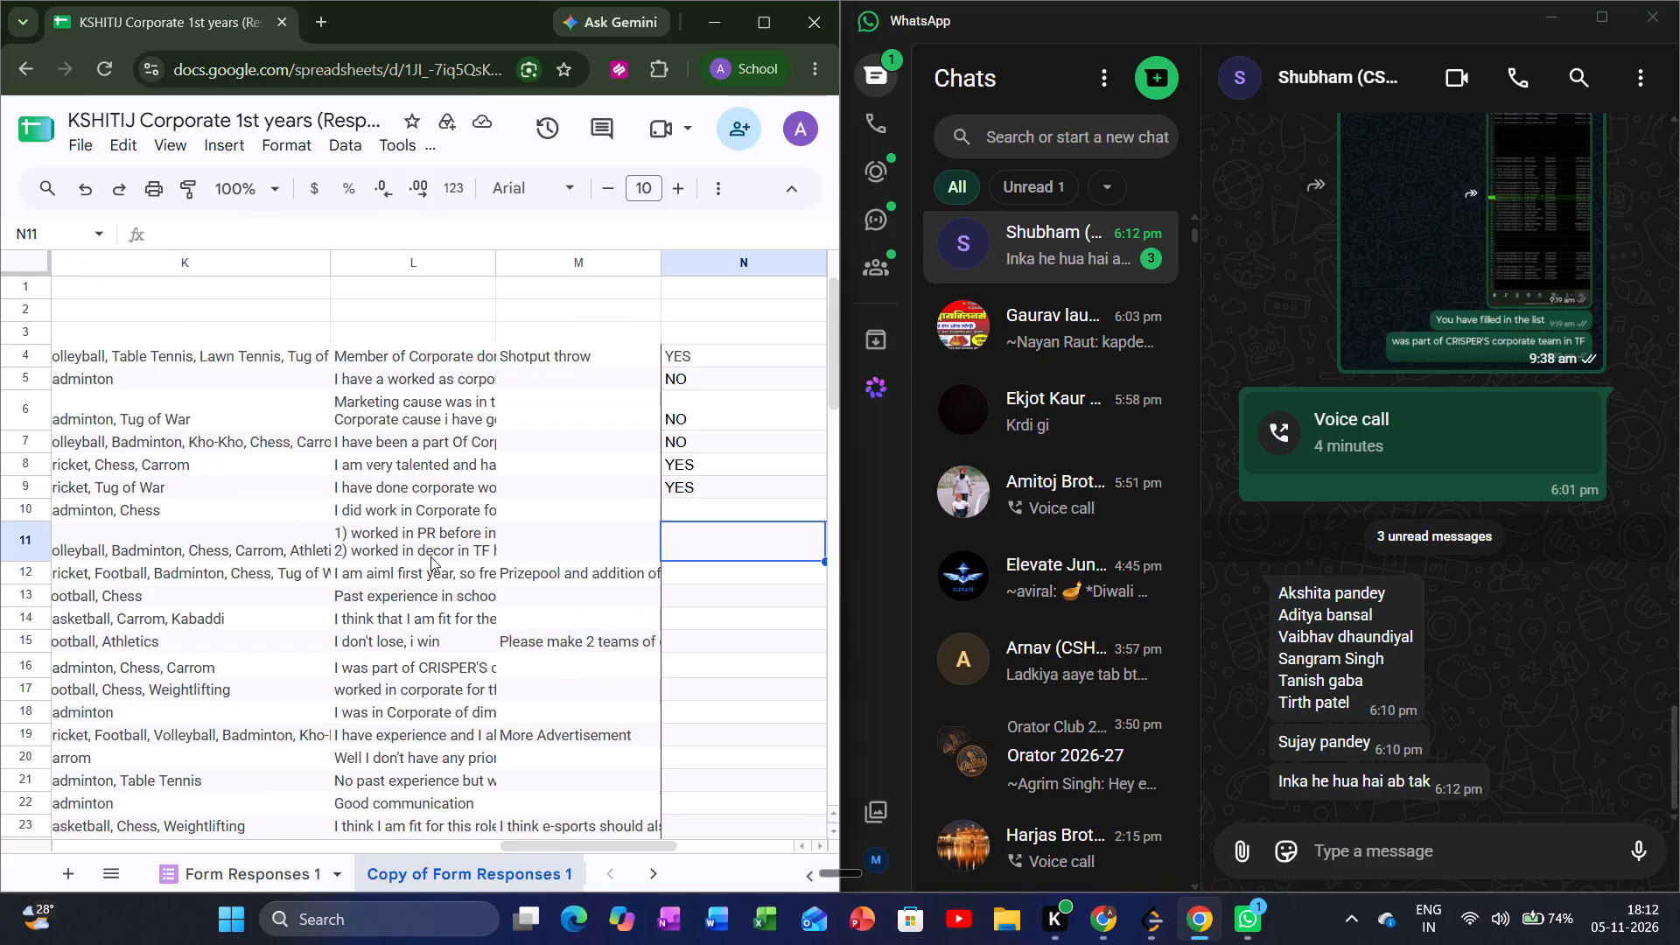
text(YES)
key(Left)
Look through the 1ST PRIORITY and 2ND PRIORITY lists down to the last applicant row.
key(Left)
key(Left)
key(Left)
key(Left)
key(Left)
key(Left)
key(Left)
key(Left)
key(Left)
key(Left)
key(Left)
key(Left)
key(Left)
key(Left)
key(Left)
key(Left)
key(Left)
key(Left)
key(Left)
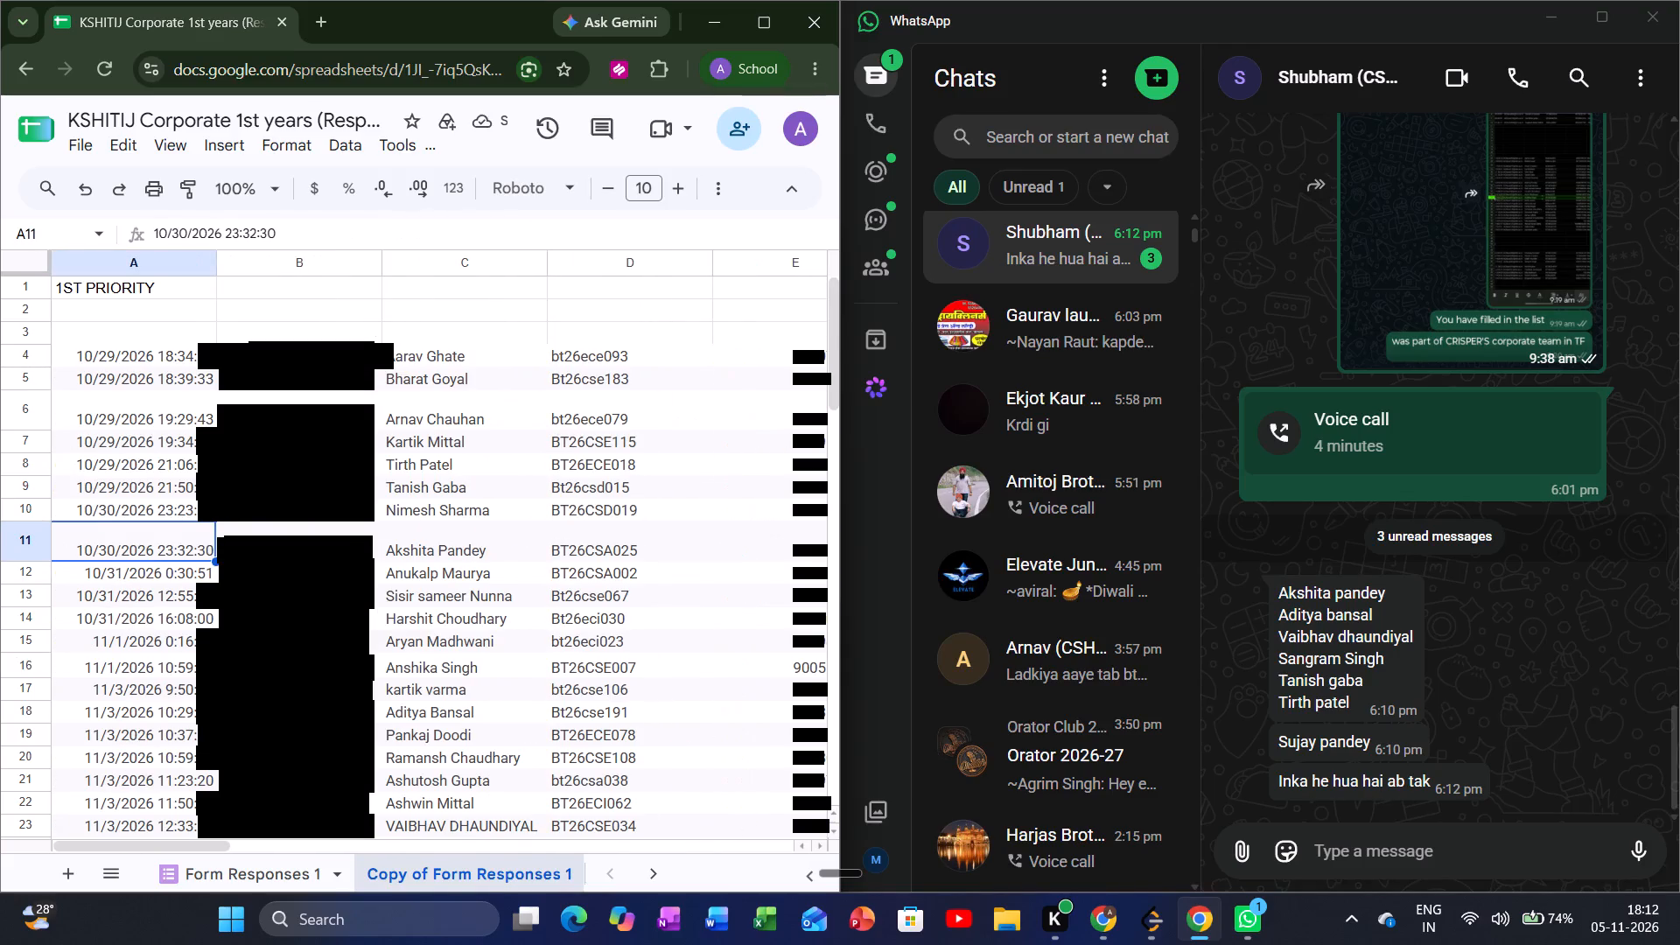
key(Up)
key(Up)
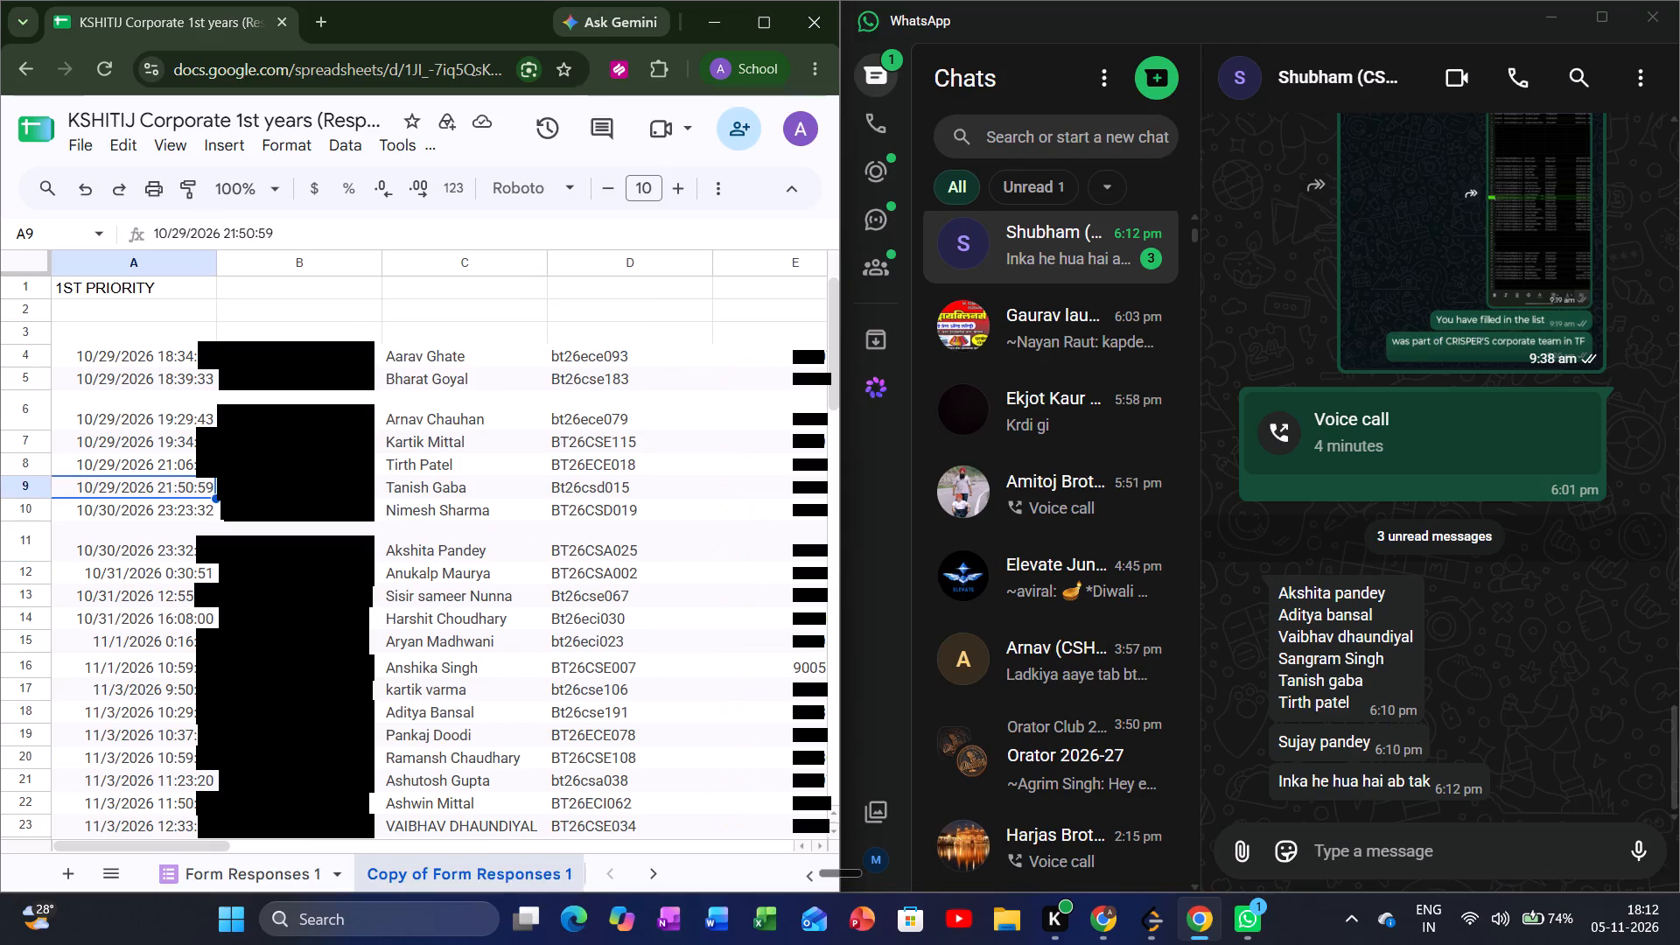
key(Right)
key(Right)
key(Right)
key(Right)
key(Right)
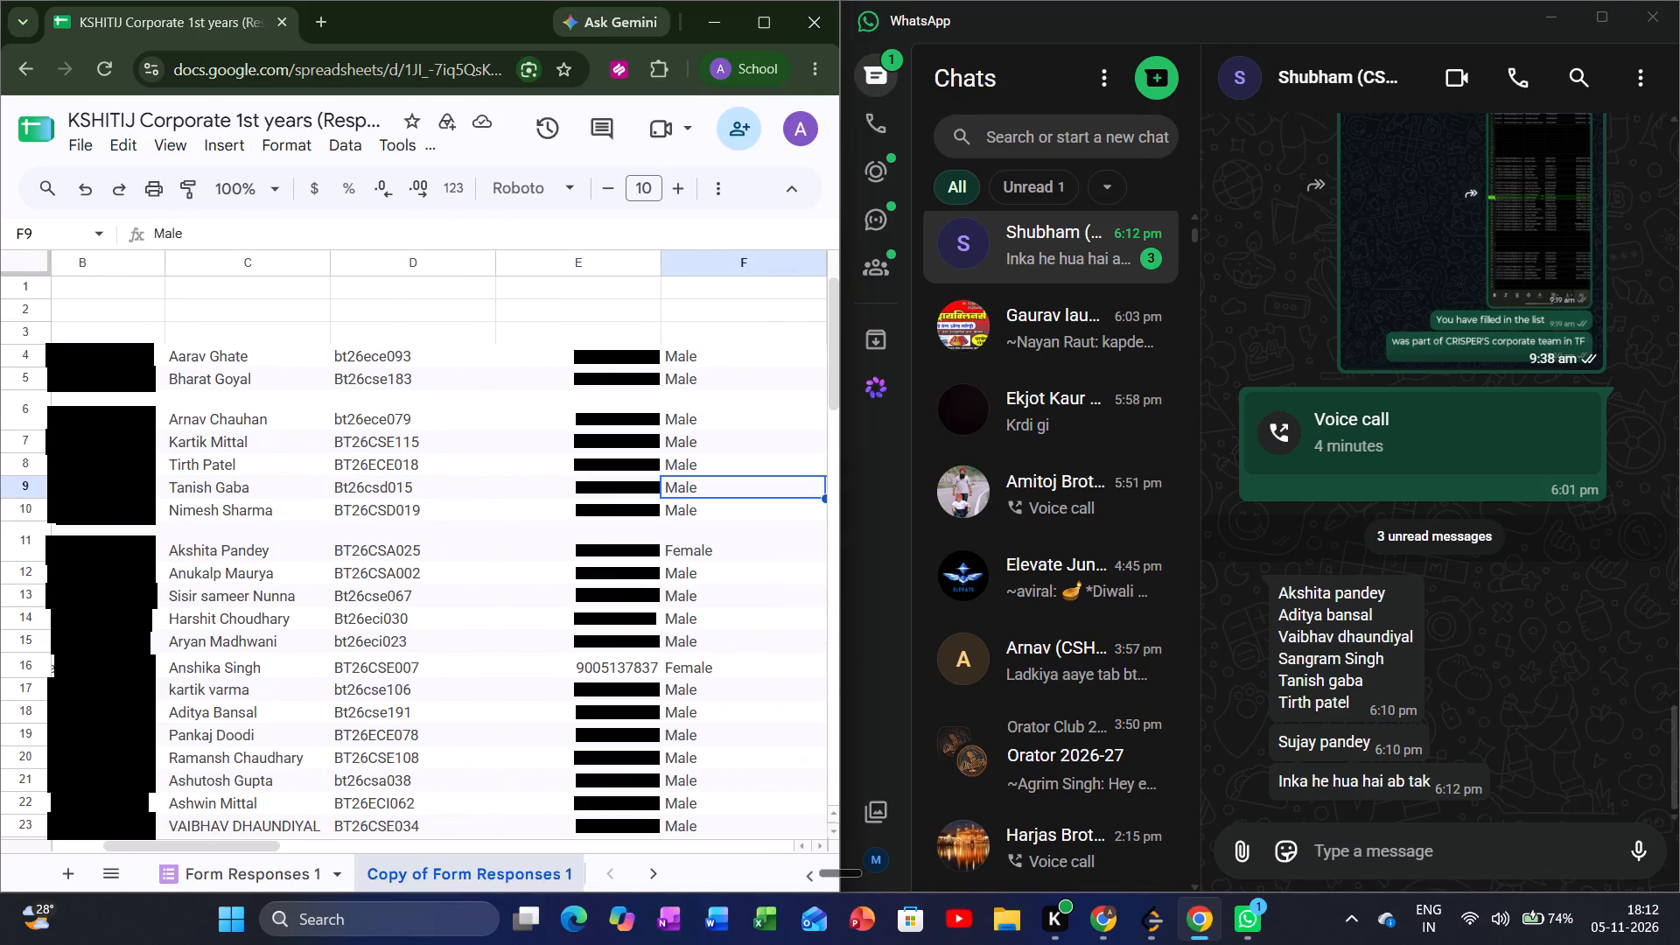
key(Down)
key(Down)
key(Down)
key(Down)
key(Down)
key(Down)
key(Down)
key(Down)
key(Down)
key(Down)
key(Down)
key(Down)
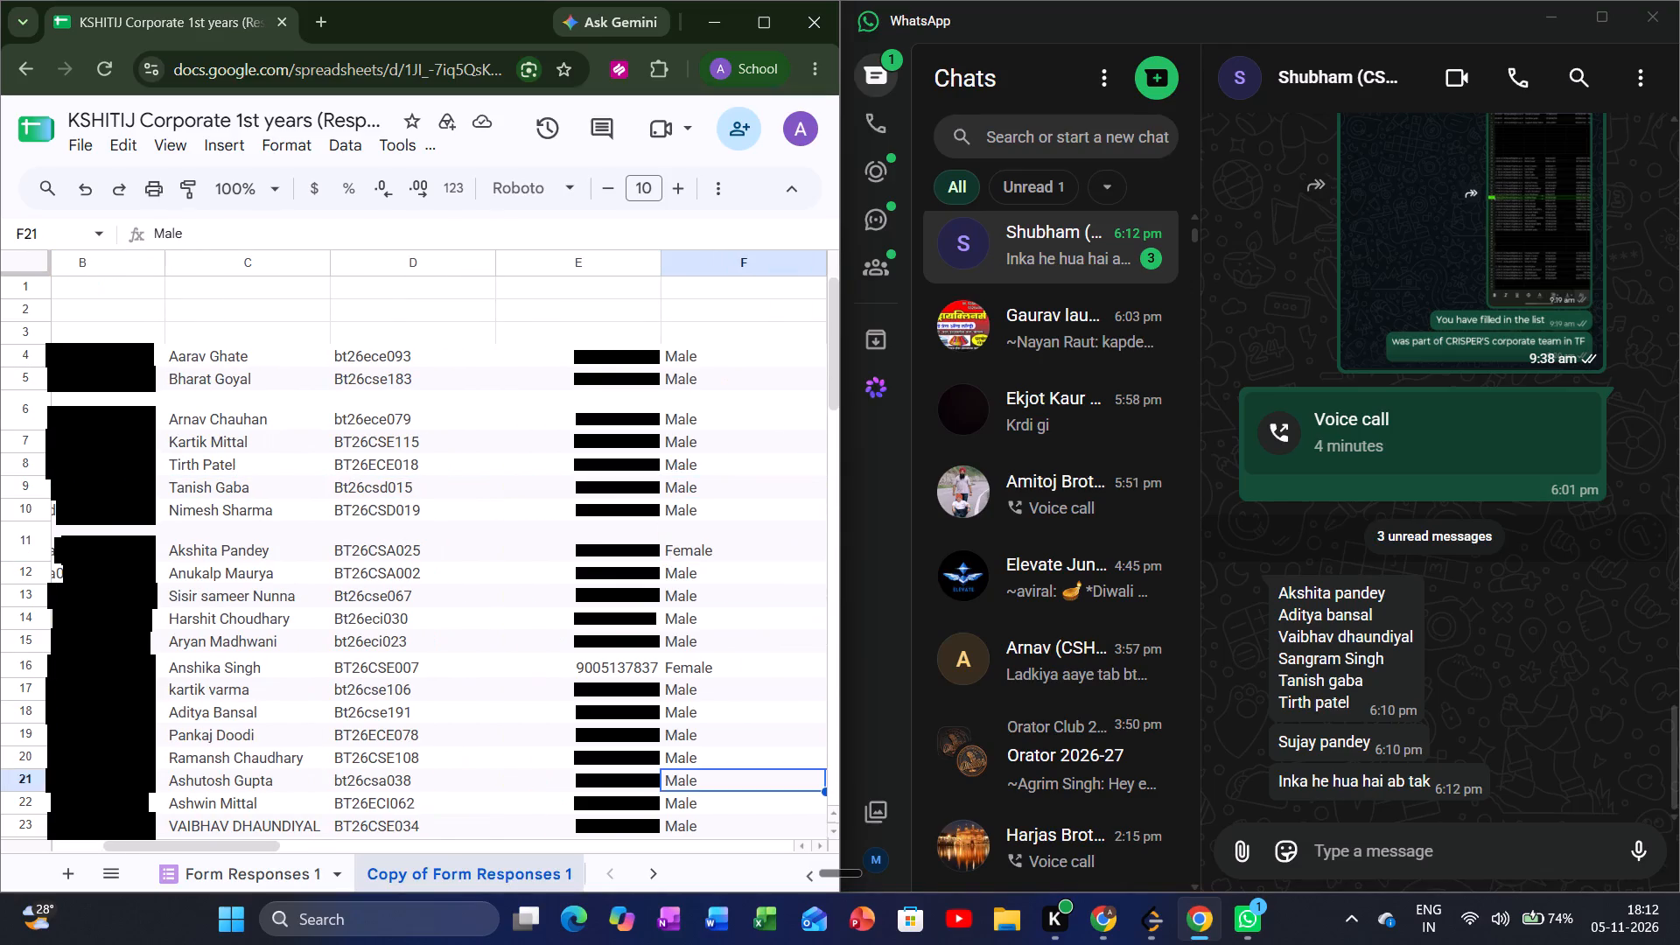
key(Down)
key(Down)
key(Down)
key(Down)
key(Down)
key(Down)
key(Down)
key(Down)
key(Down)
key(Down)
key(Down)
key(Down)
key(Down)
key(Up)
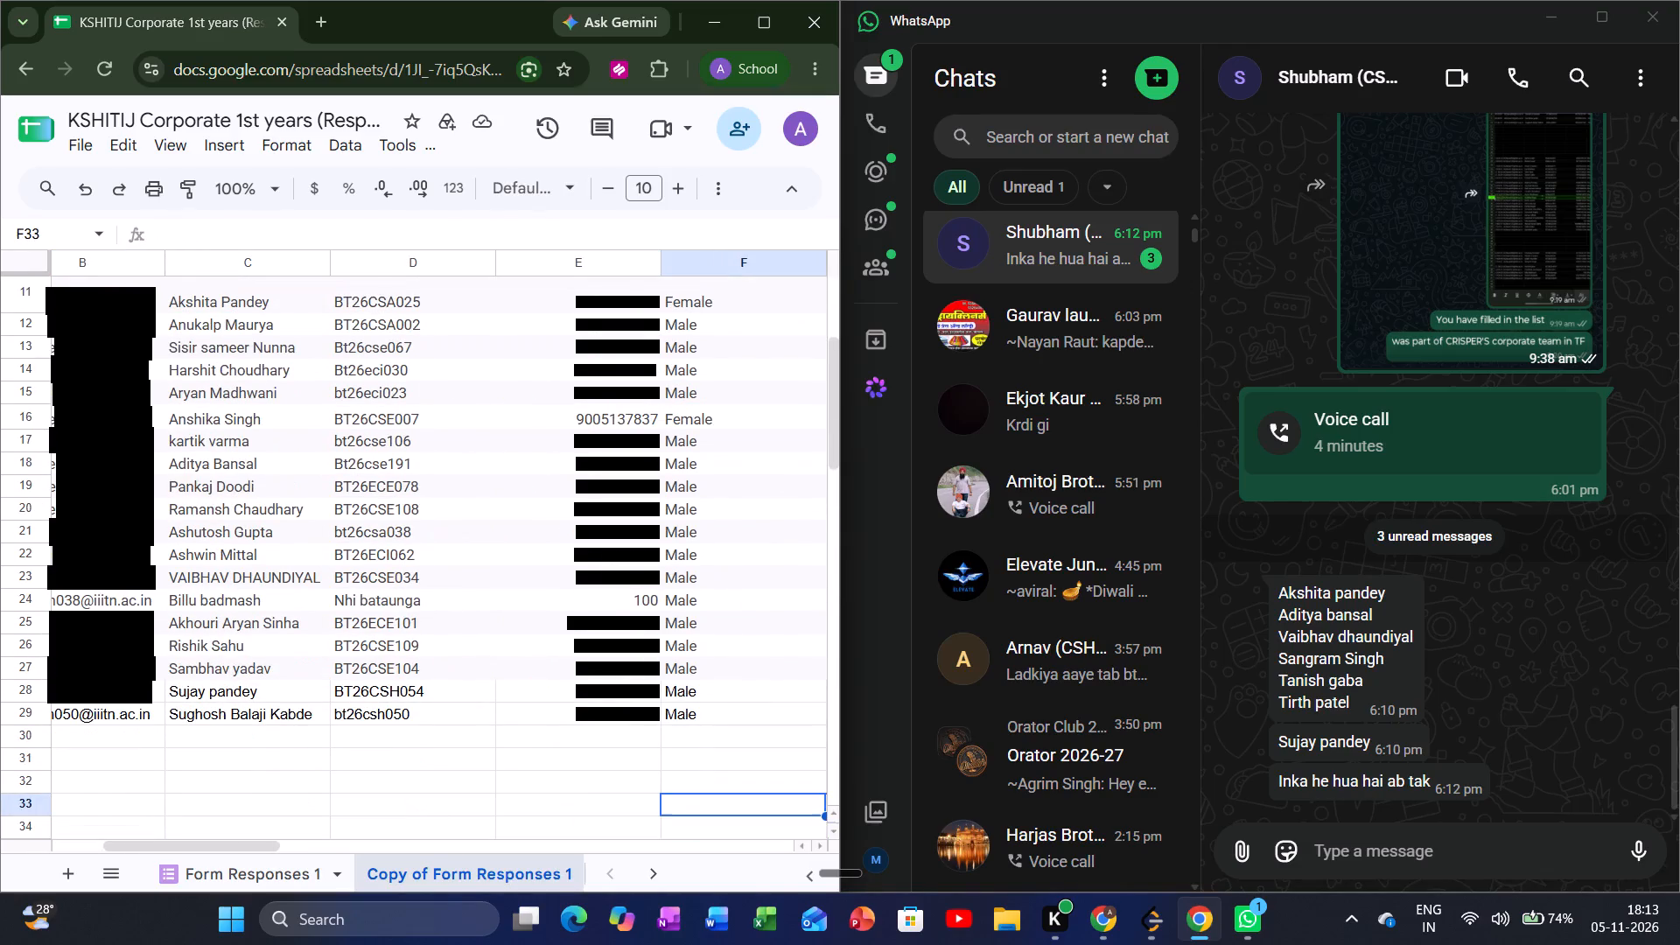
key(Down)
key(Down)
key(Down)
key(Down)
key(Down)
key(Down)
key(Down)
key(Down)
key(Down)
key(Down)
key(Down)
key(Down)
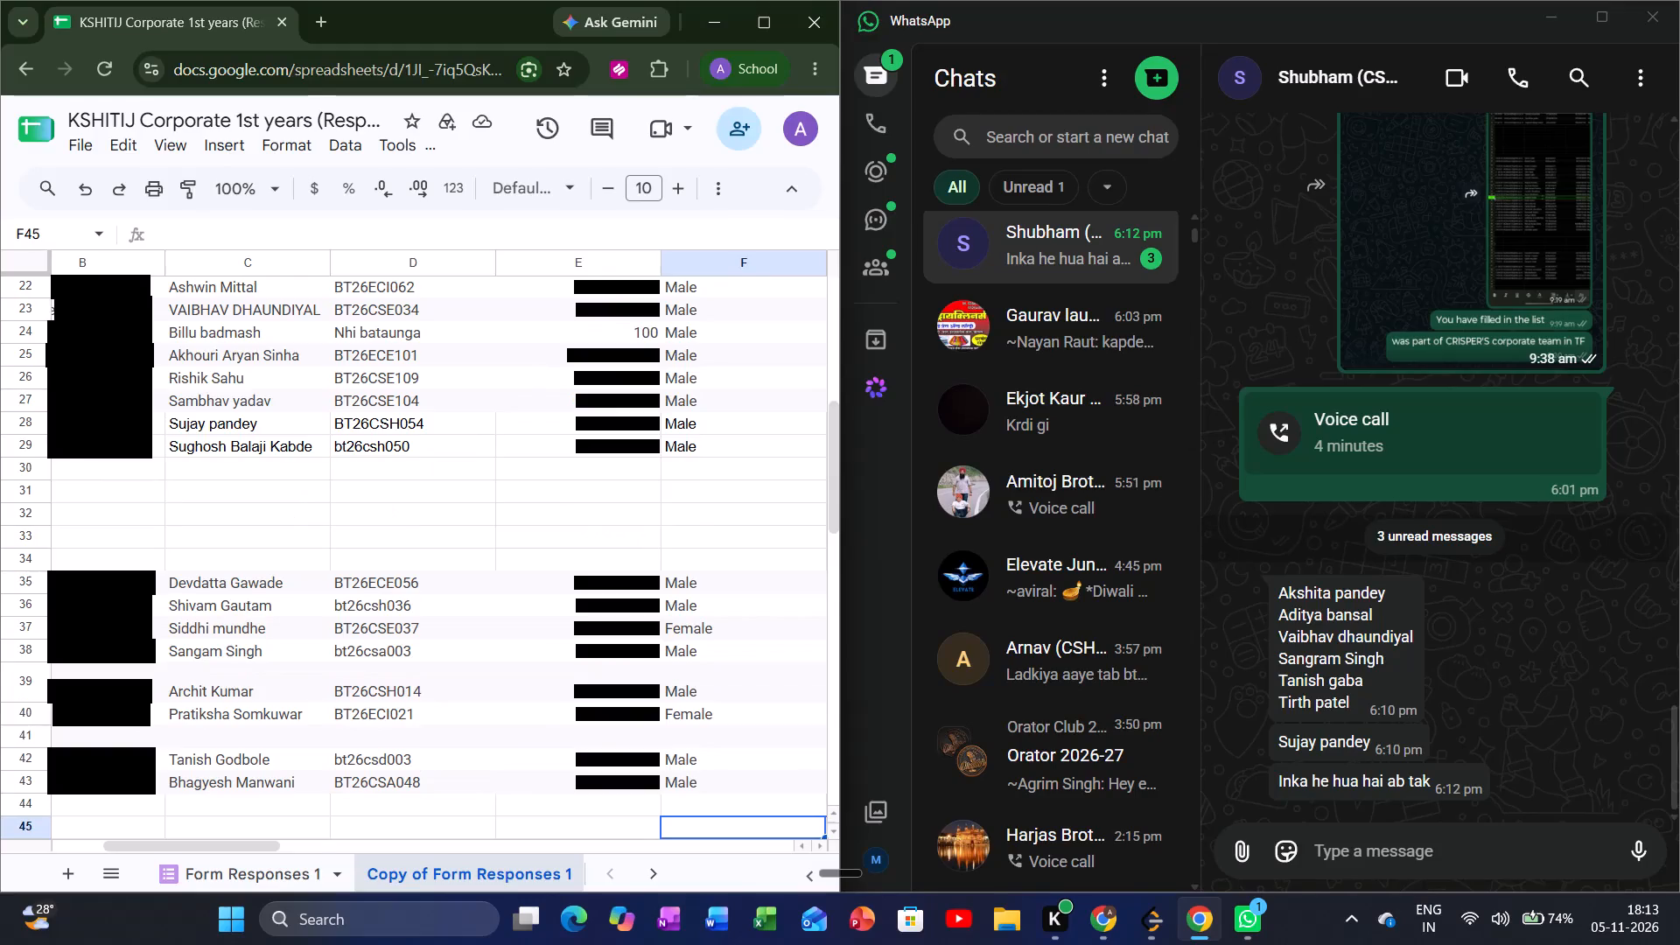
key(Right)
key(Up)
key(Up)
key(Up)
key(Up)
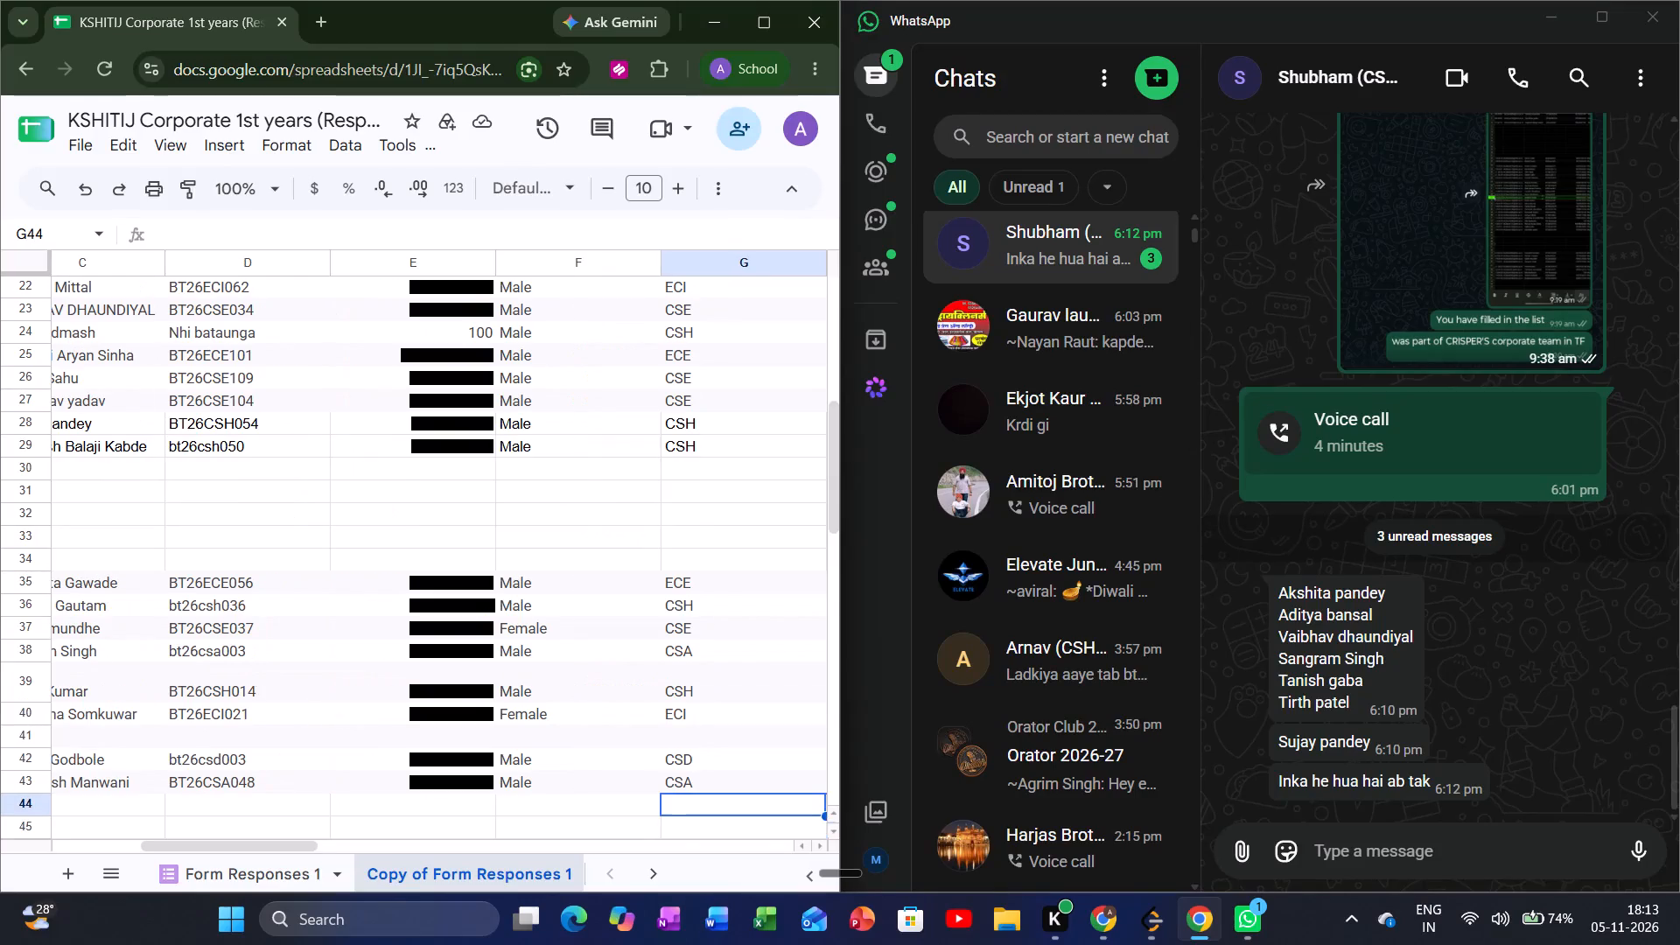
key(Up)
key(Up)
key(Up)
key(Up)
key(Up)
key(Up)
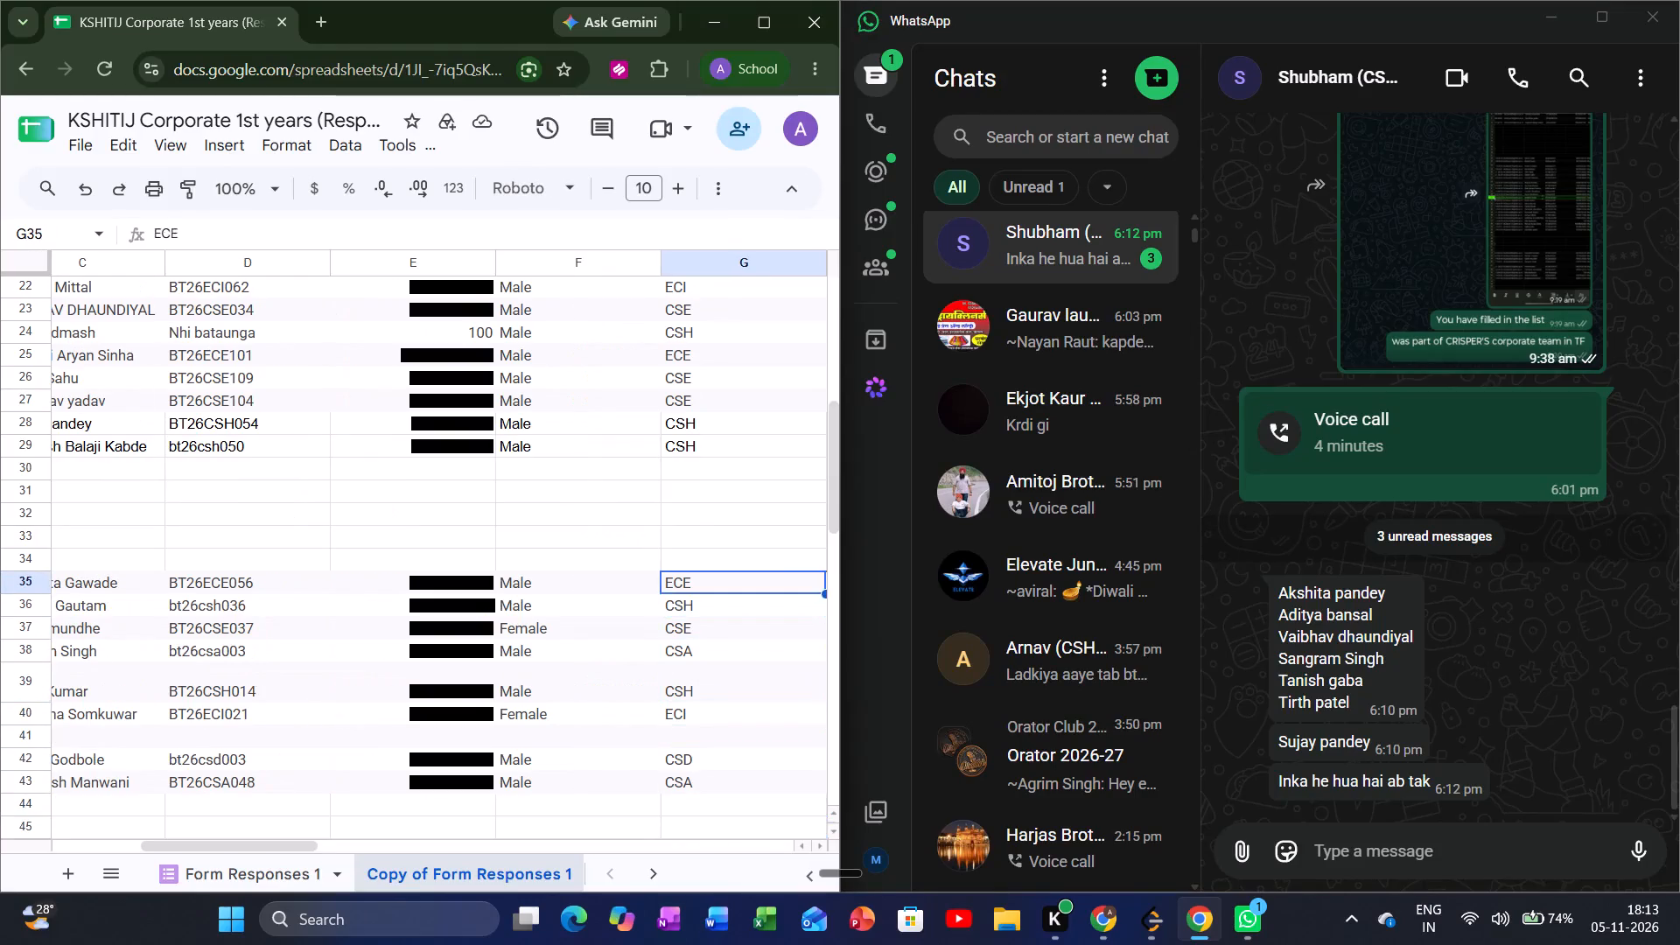
Clear the 2ND PRIORITY heading from cell A32 between the two applicant lists.
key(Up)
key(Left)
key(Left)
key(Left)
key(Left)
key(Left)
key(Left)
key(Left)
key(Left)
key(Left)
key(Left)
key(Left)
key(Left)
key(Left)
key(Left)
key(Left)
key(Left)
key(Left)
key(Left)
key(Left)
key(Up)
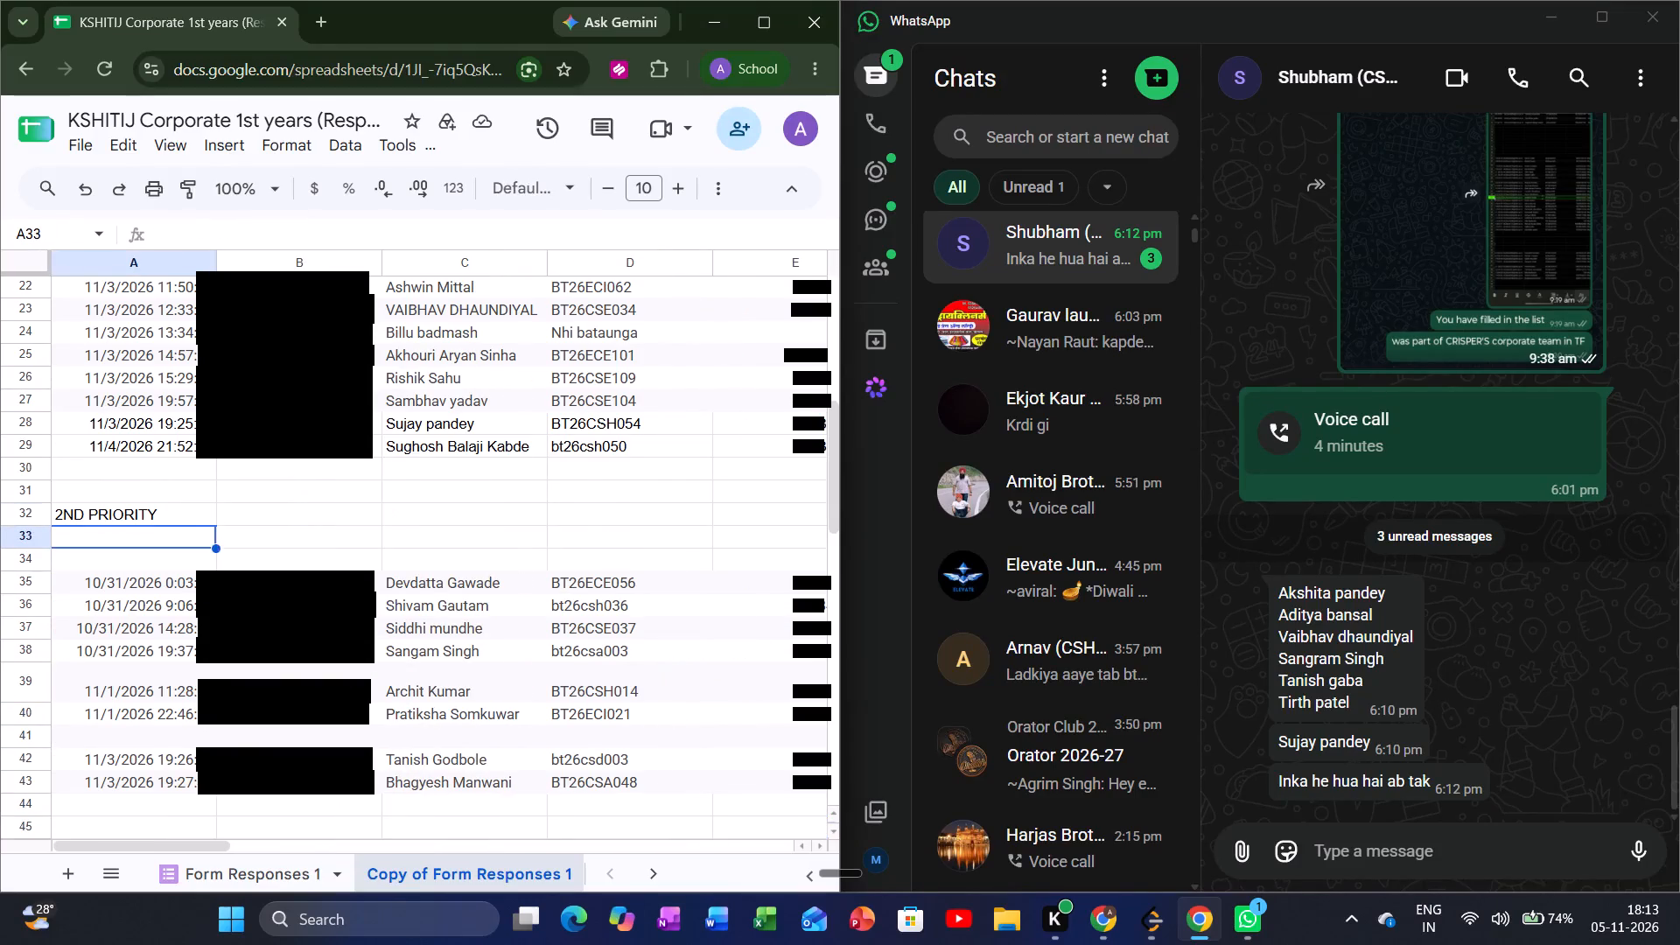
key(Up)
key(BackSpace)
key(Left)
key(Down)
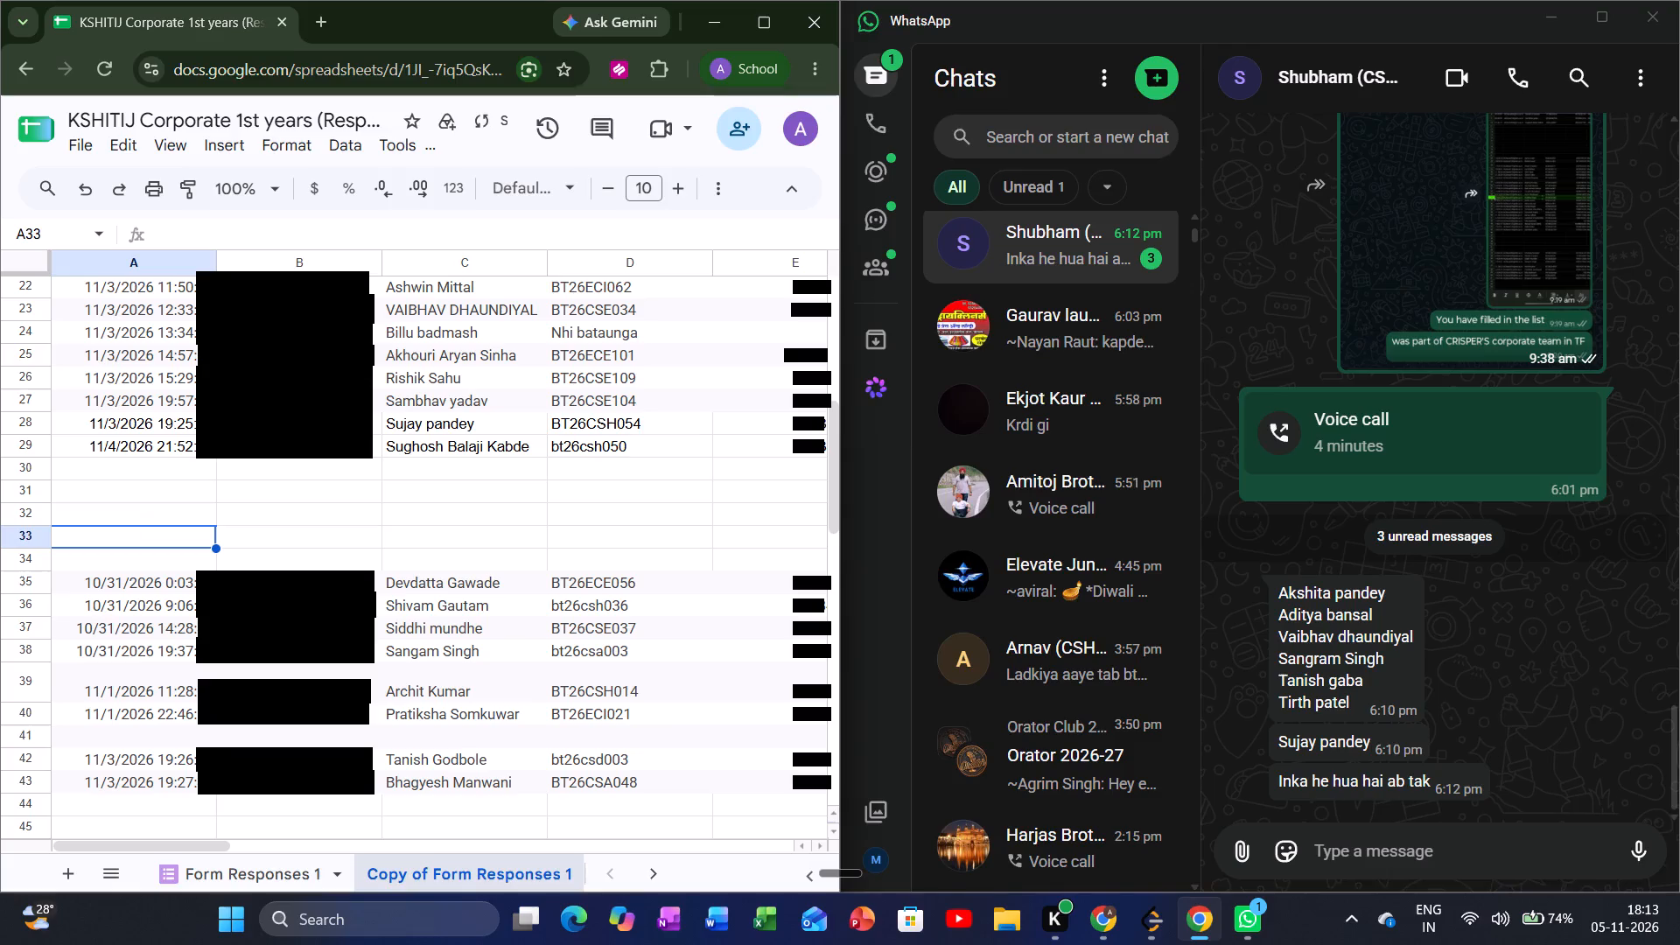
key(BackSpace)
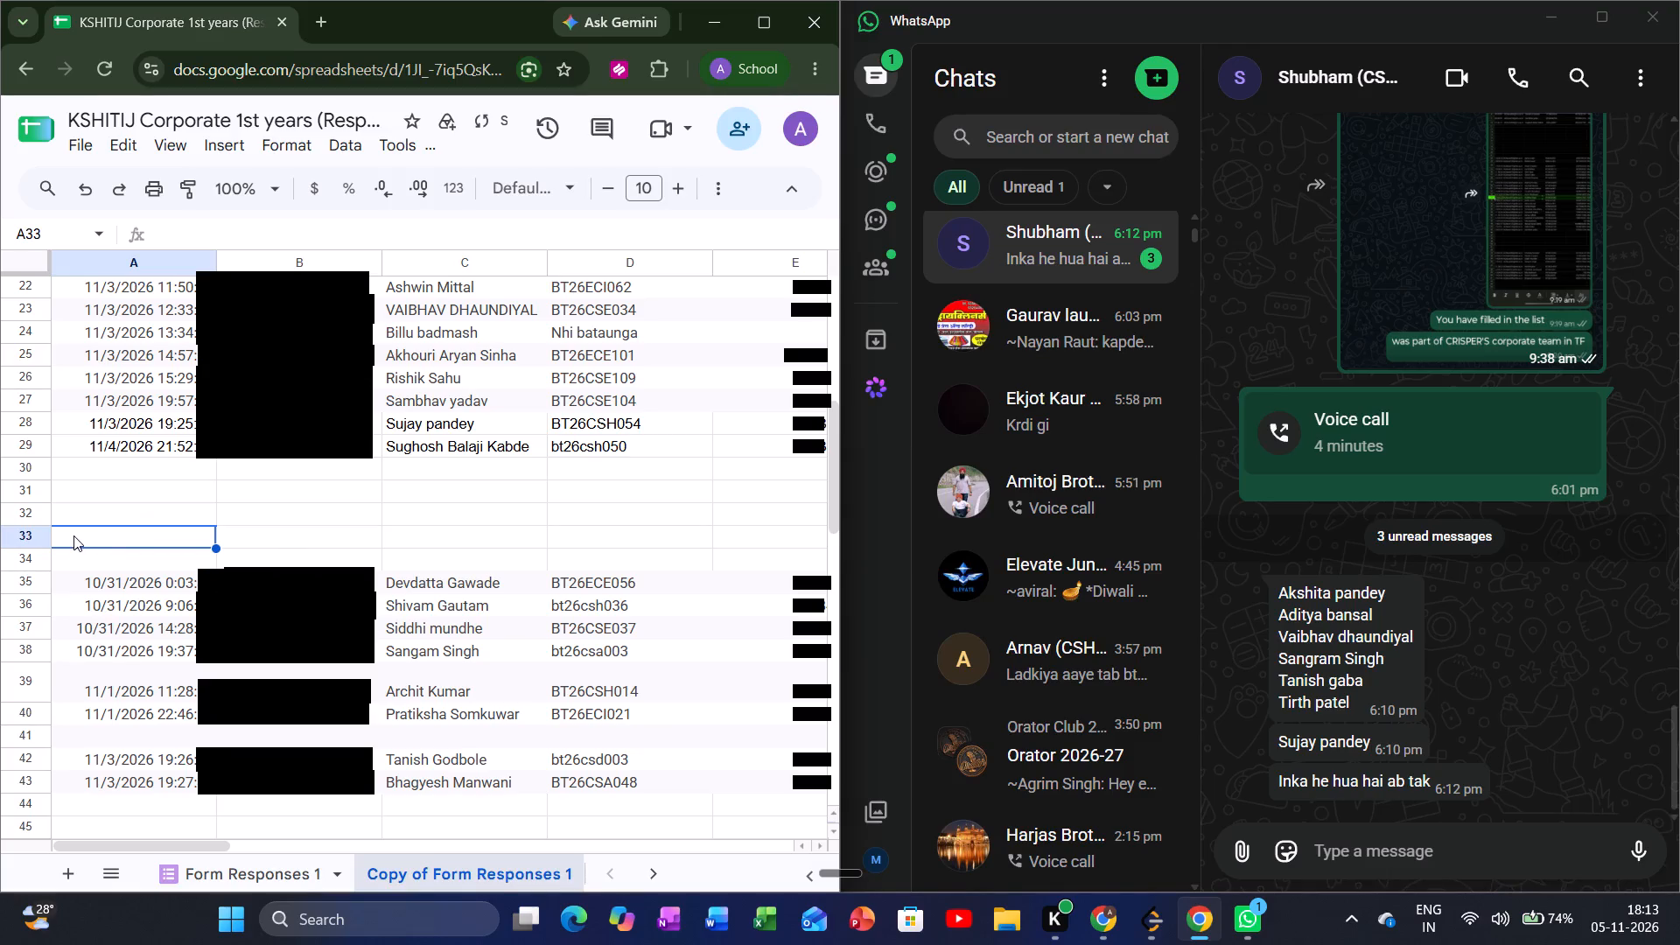
Delete the empty rows 30–34 so the second-priority applicants directly follow the first-priority ones.
click(69, 552)
drag(69, 552, 56, 498)
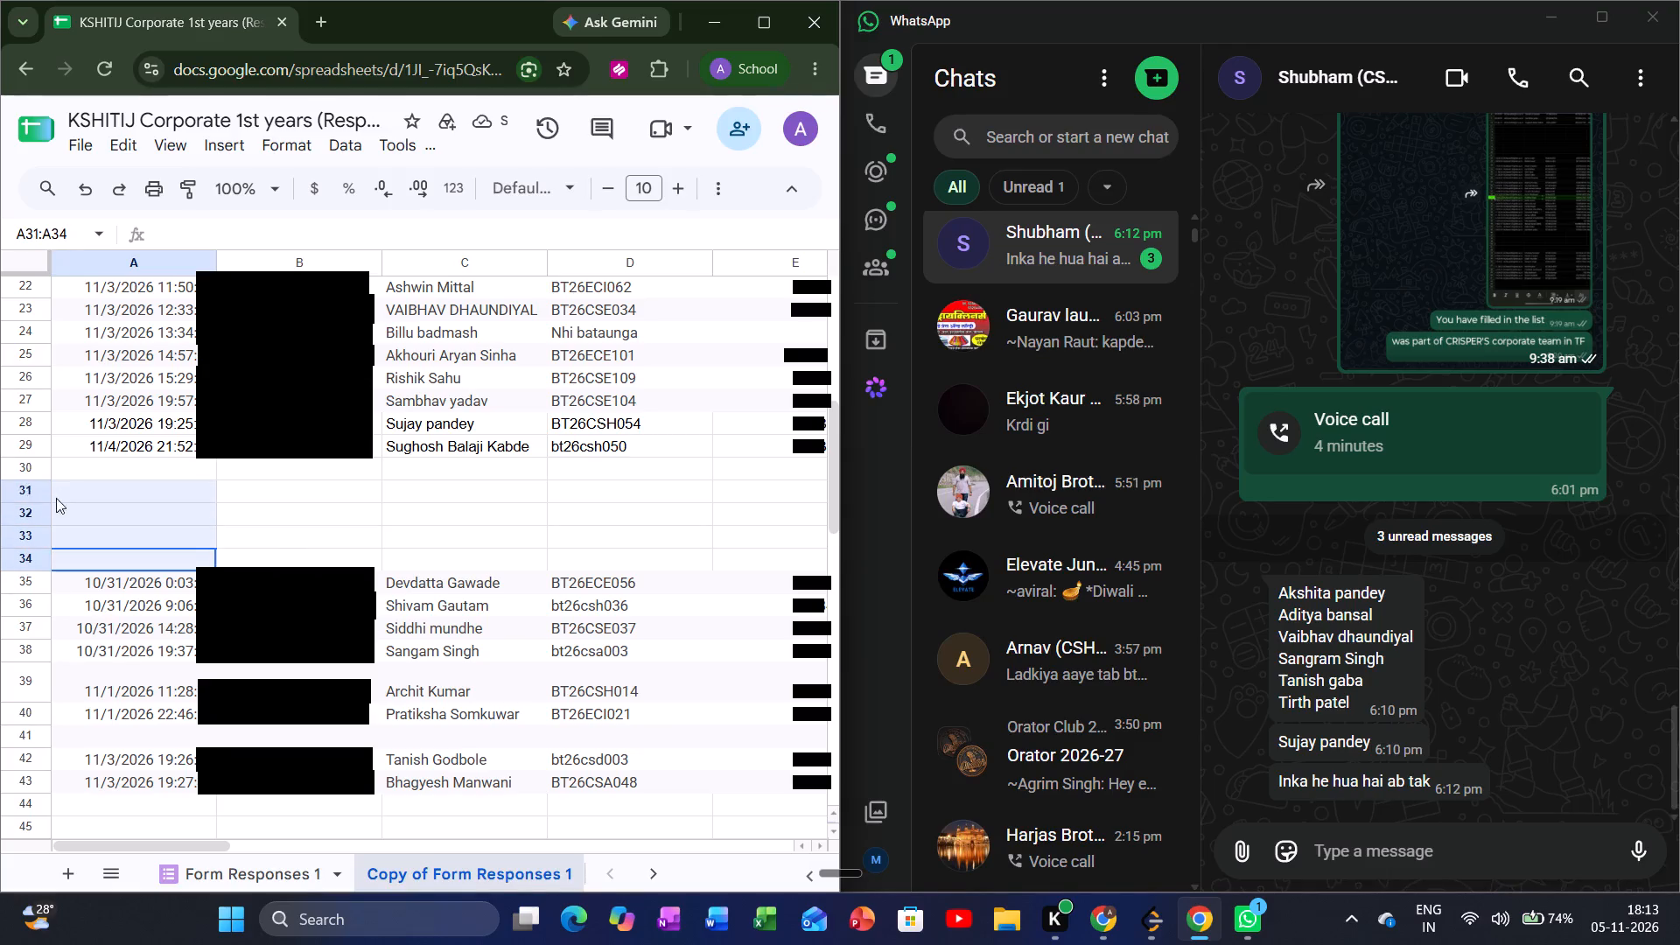
drag(56, 498, 66, 481)
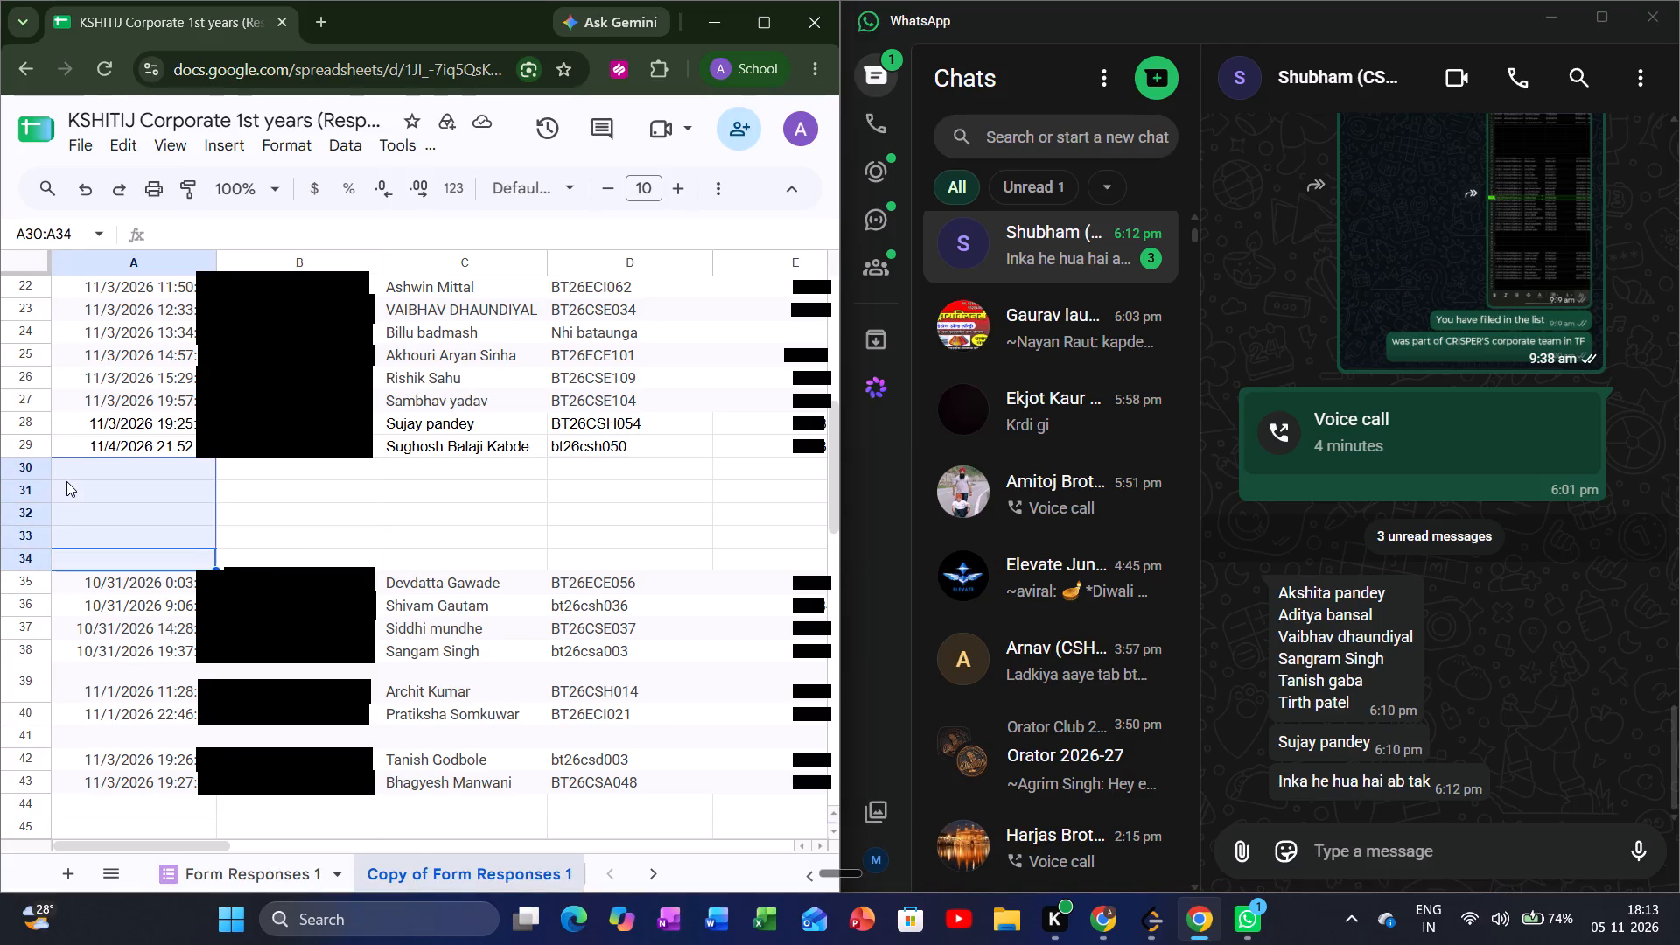
right_click(66, 481)
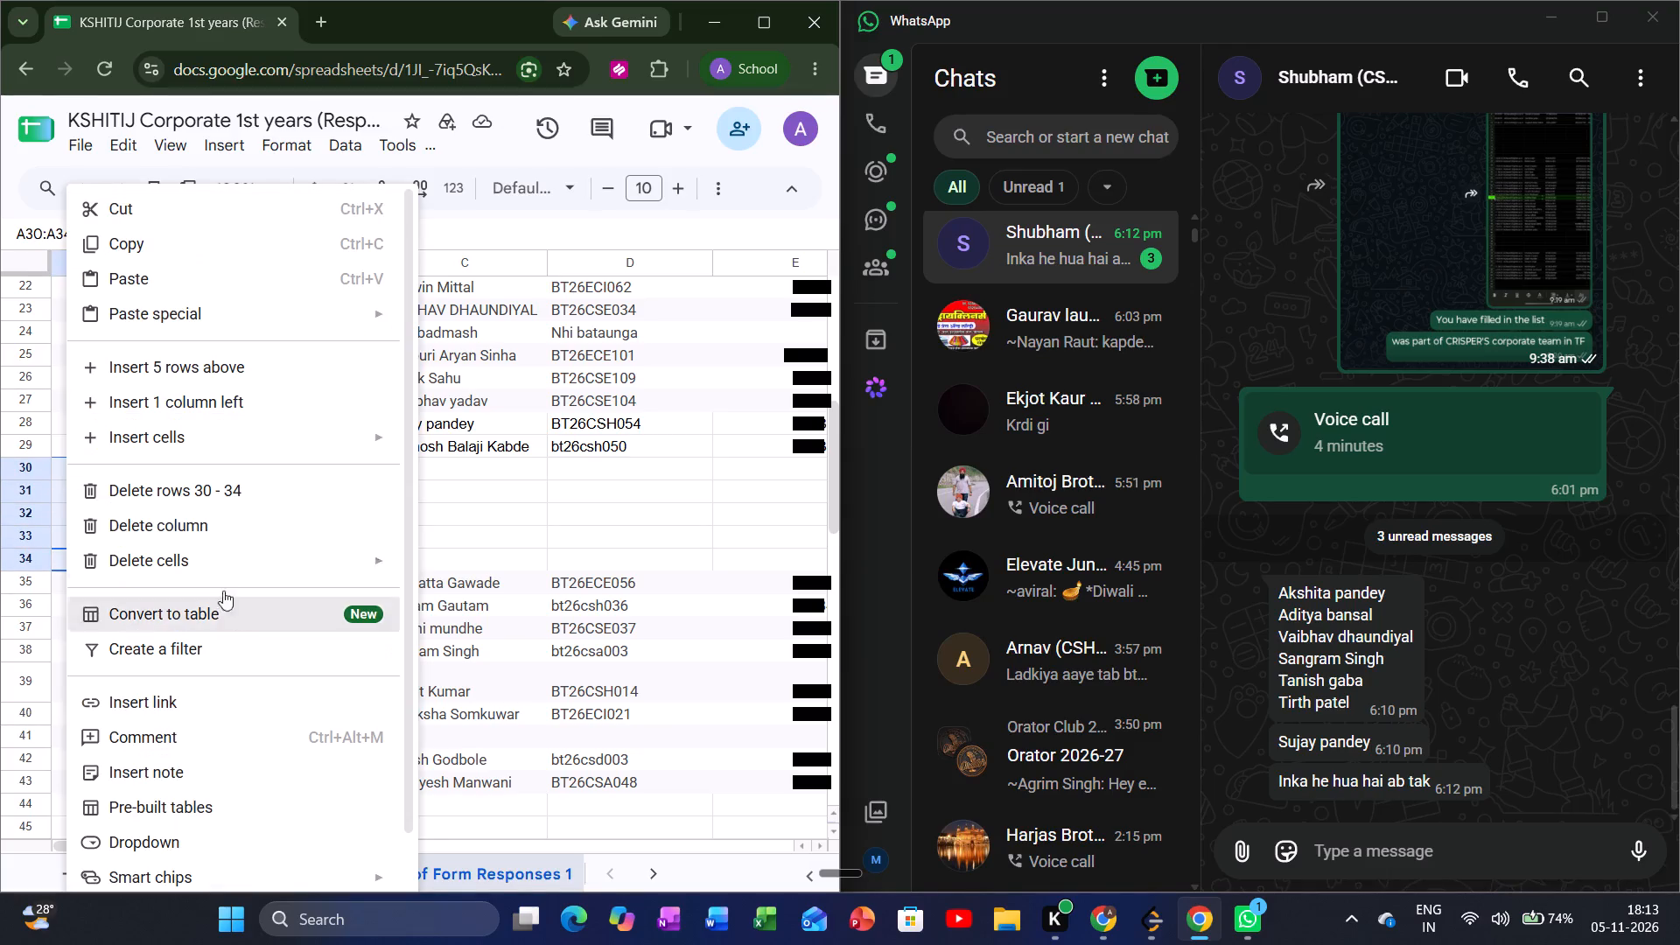
click(225, 492)
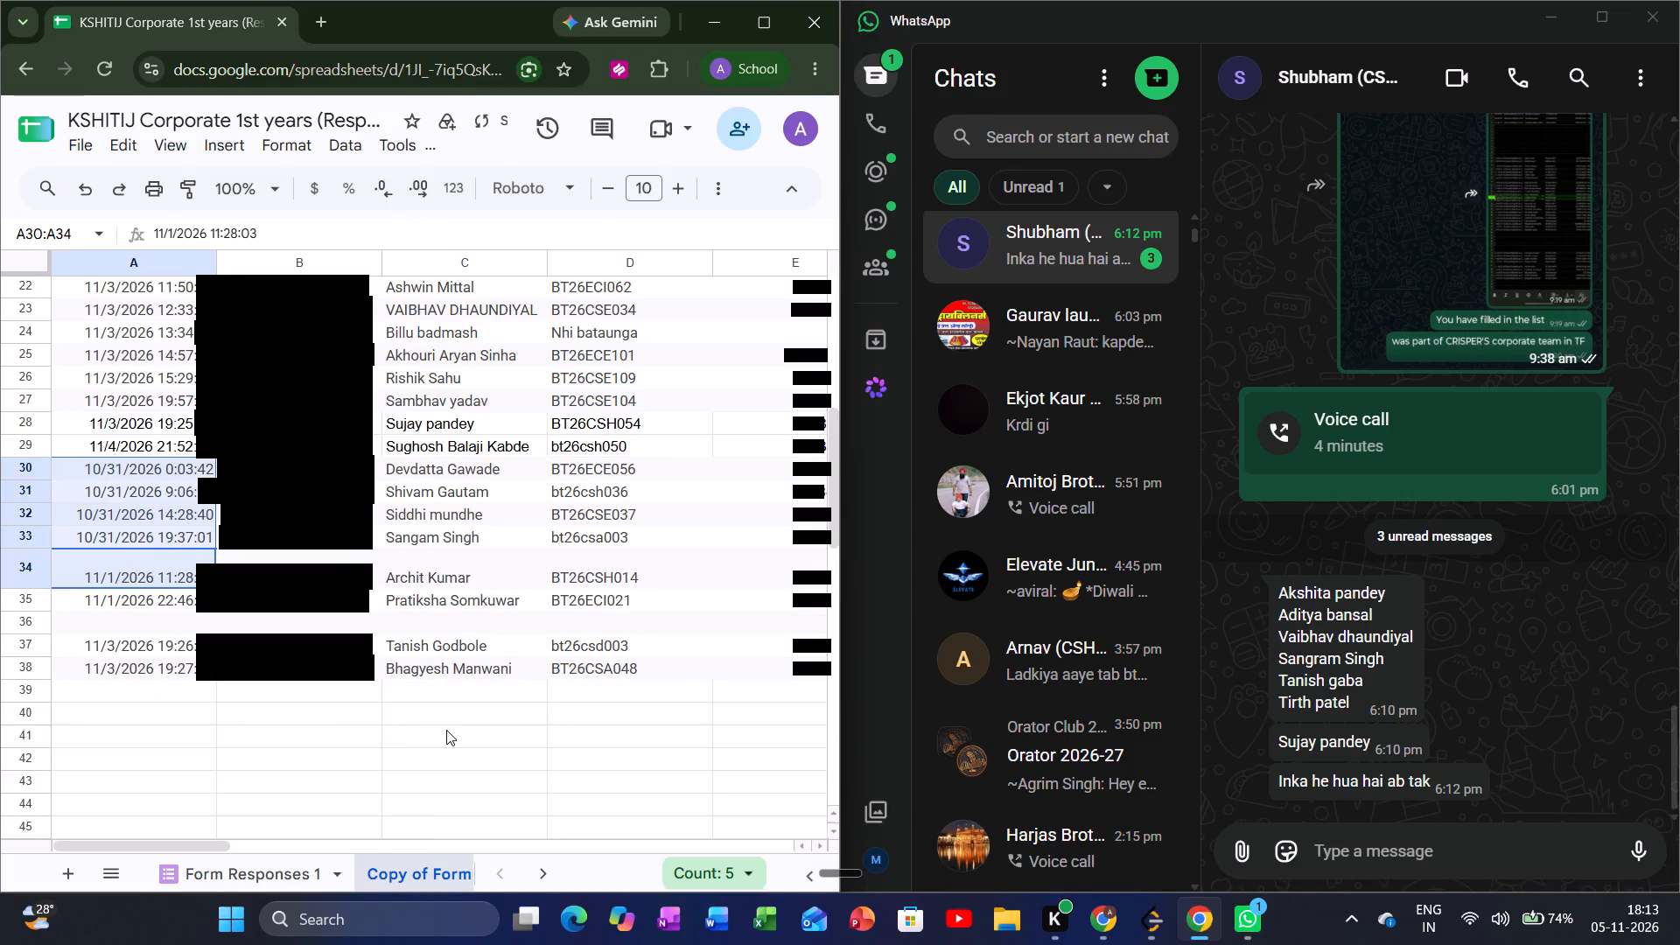
click(447, 731)
Delete the empty row 36 among the last applicants of the combined list.
scroll(447, 731, left, 3)
click(256, 612)
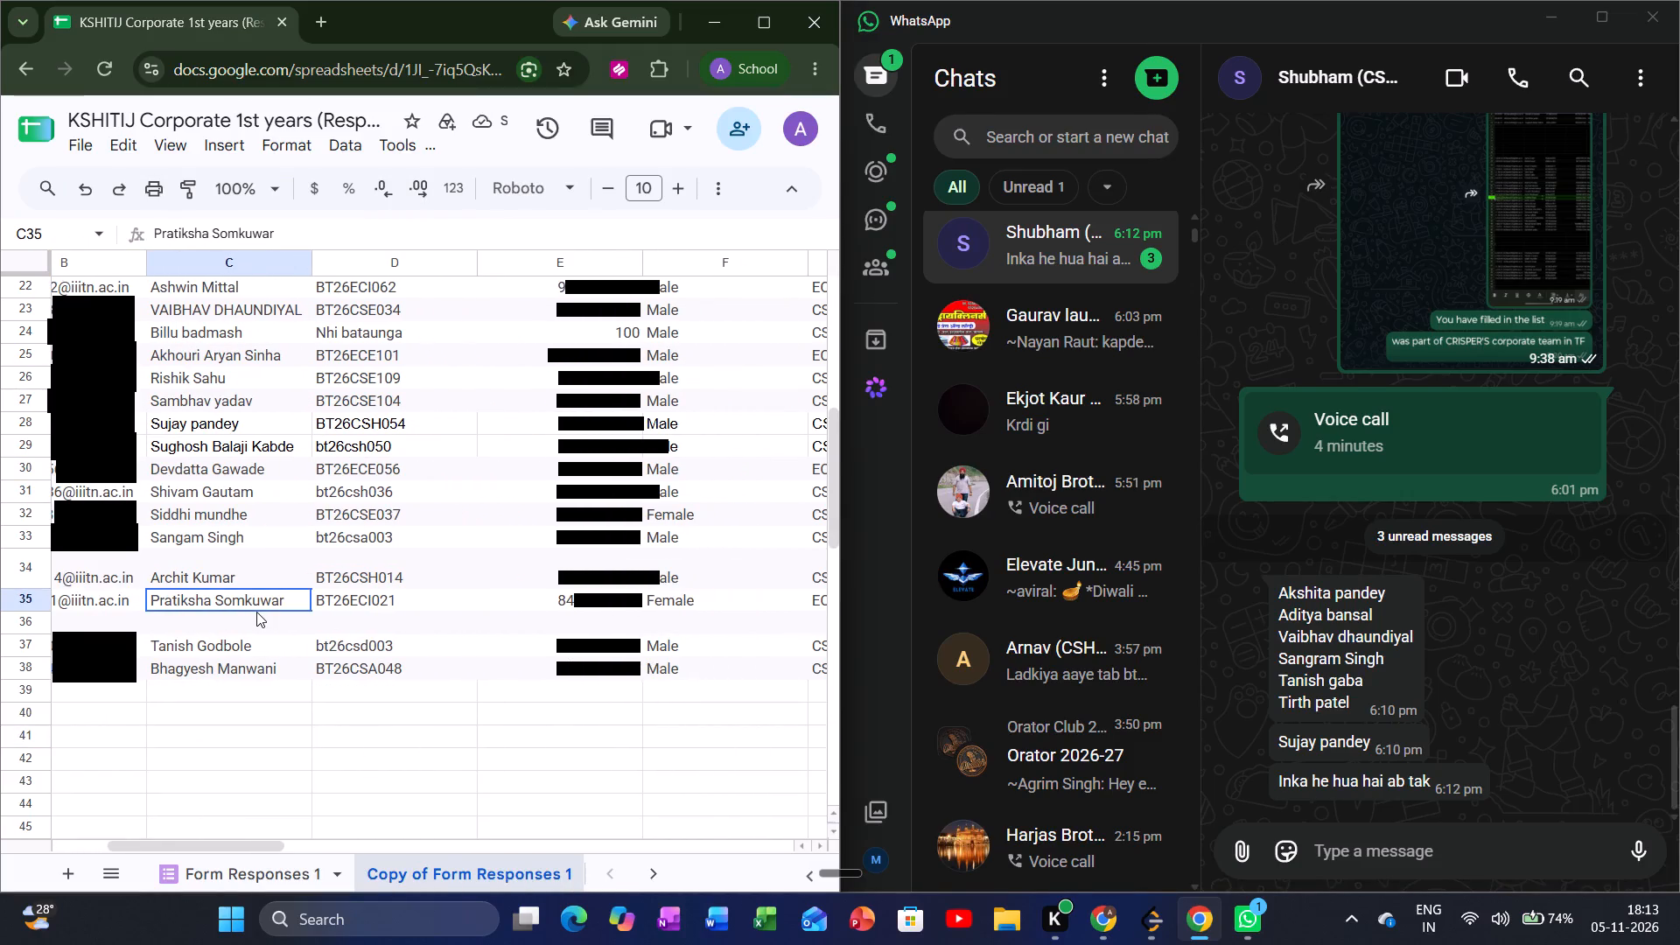
click(38, 617)
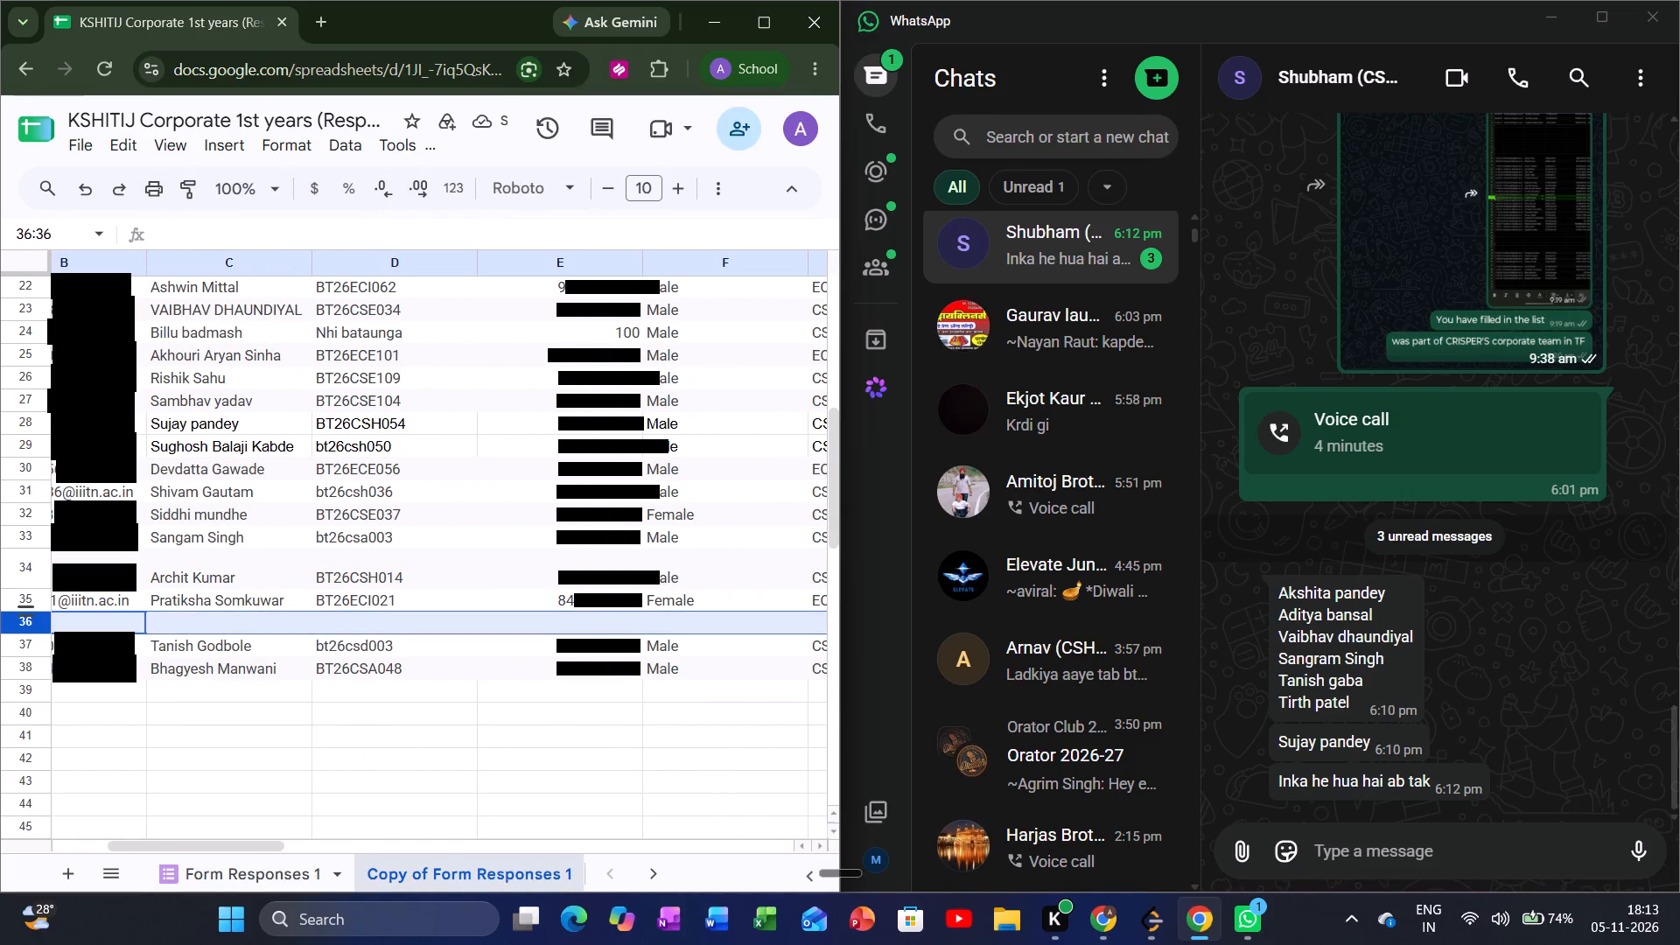
right_click(38, 617)
click(150, 572)
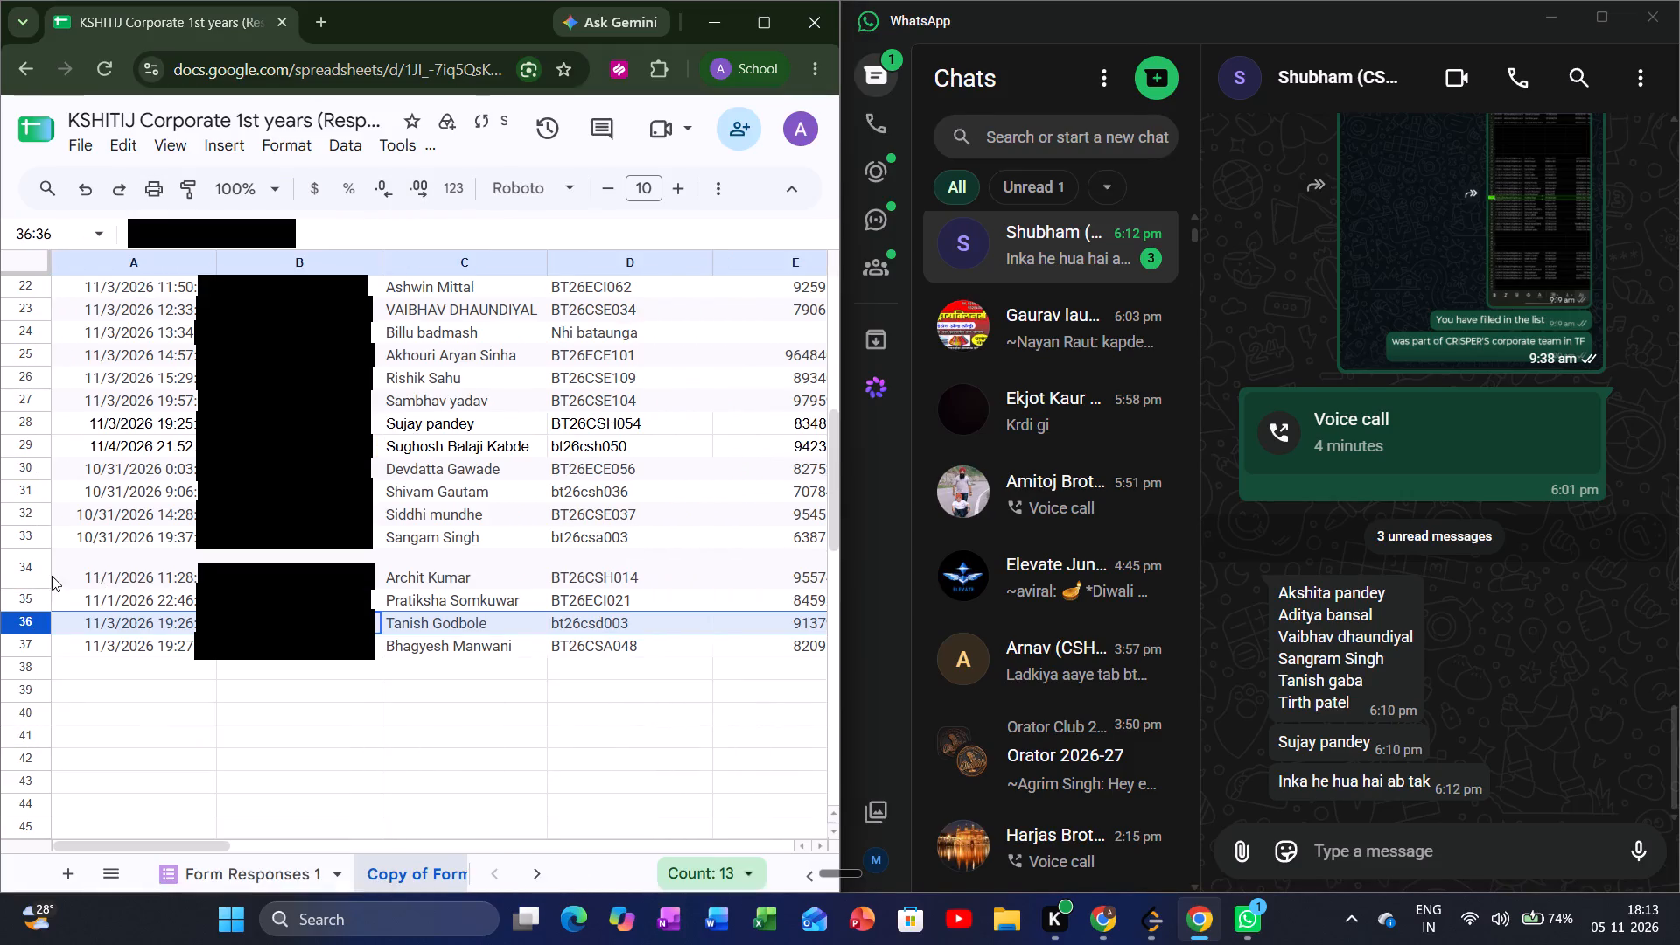
Reduce the height of row 34 to match the neighbouring applicant rows.
click(31, 553)
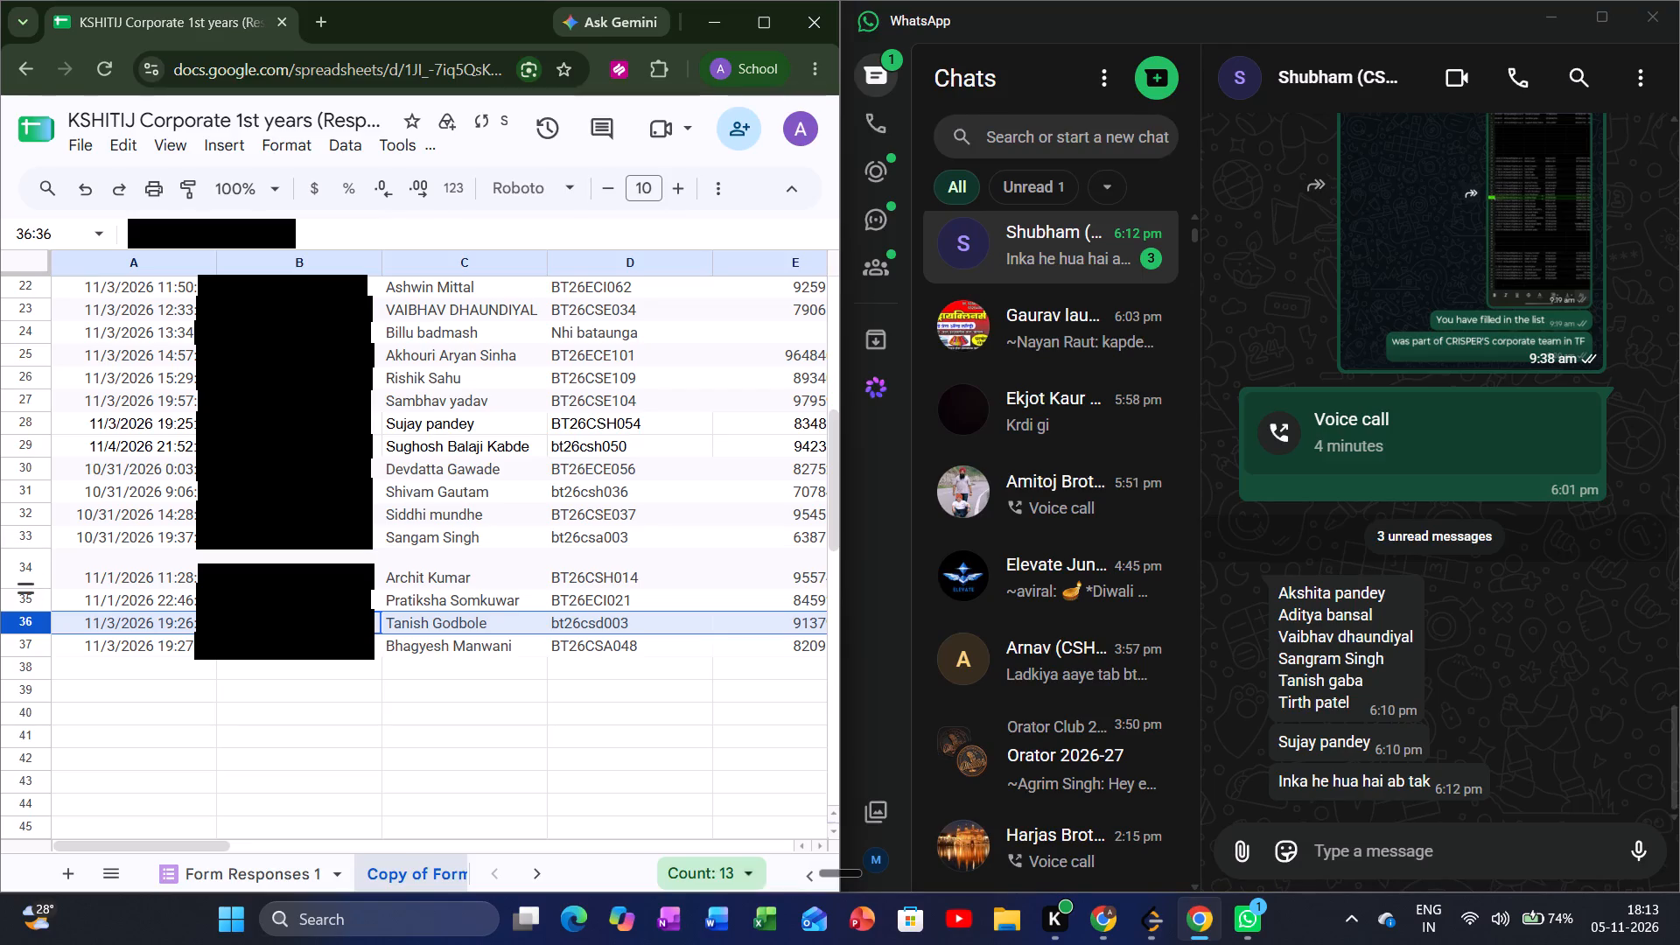
drag(28, 590, 24, 573)
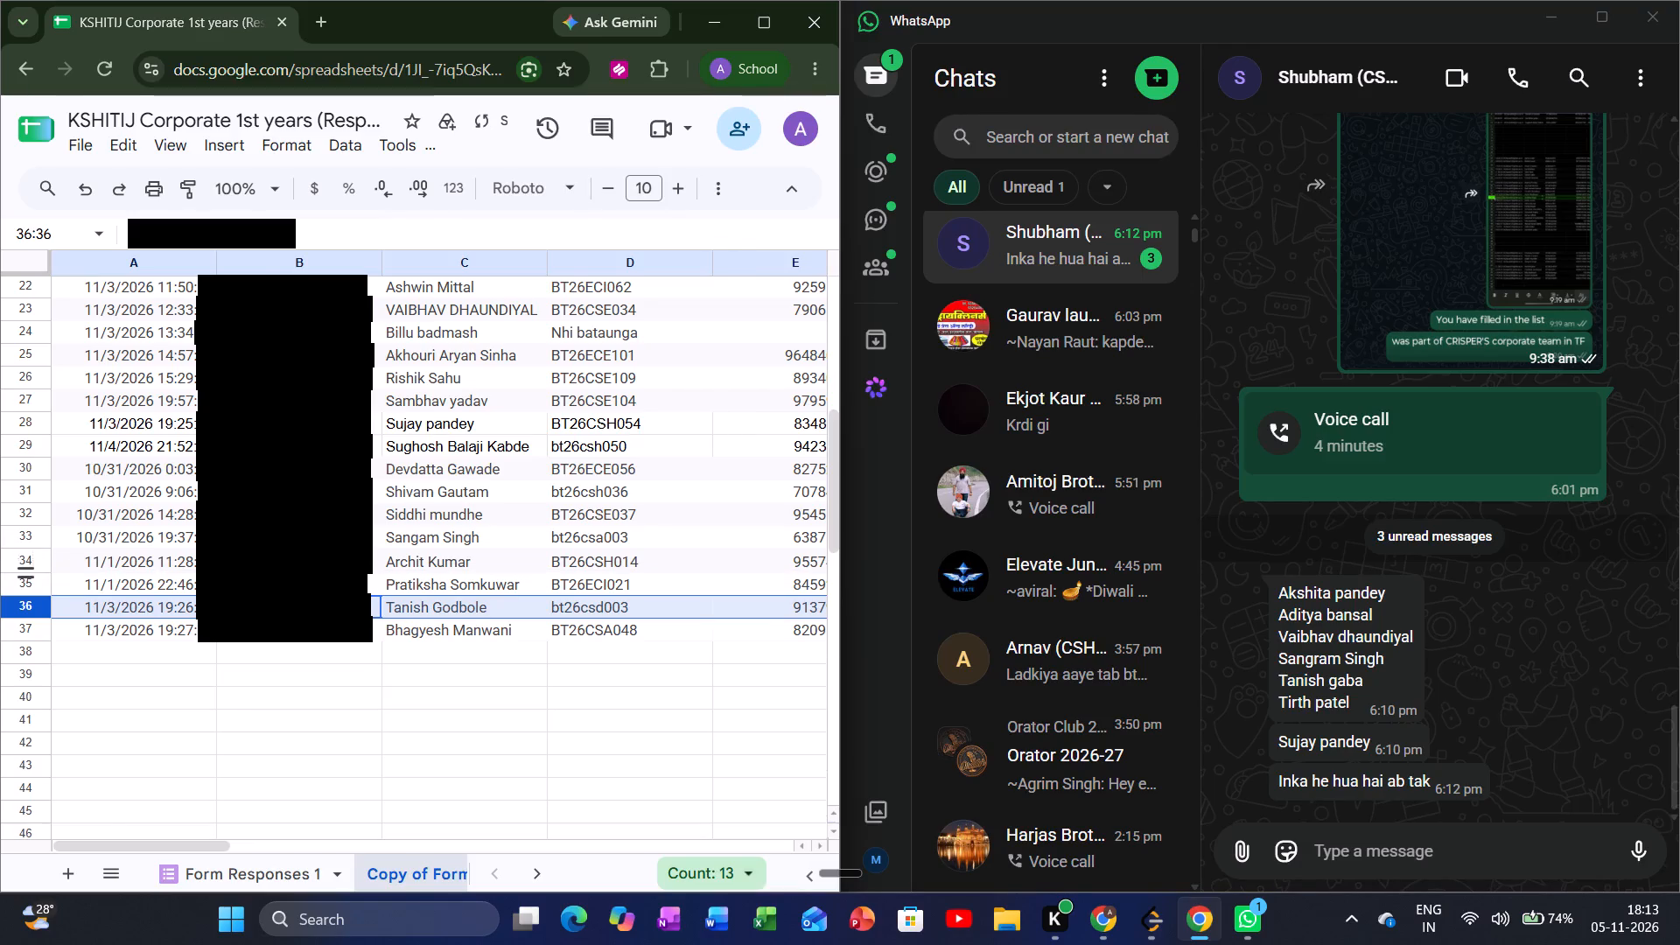
click(251, 707)
Clear the 1ST PRIORITY heading from cell A1 above the applicant list.
scroll(251, 707, up, 12)
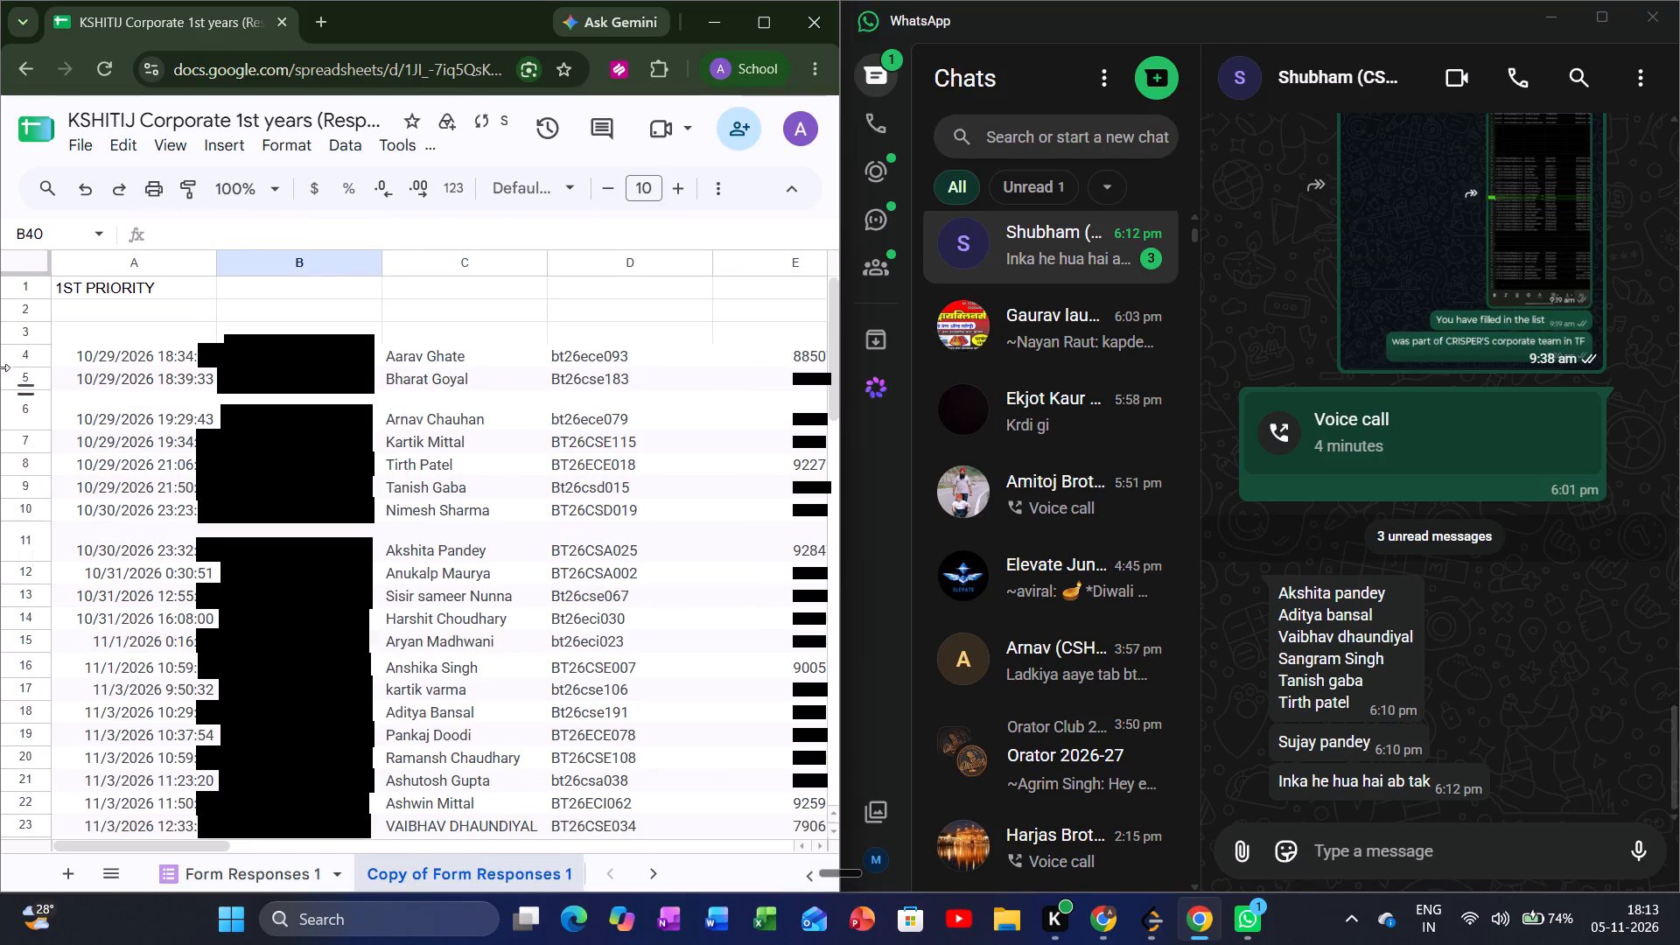
click(84, 335)
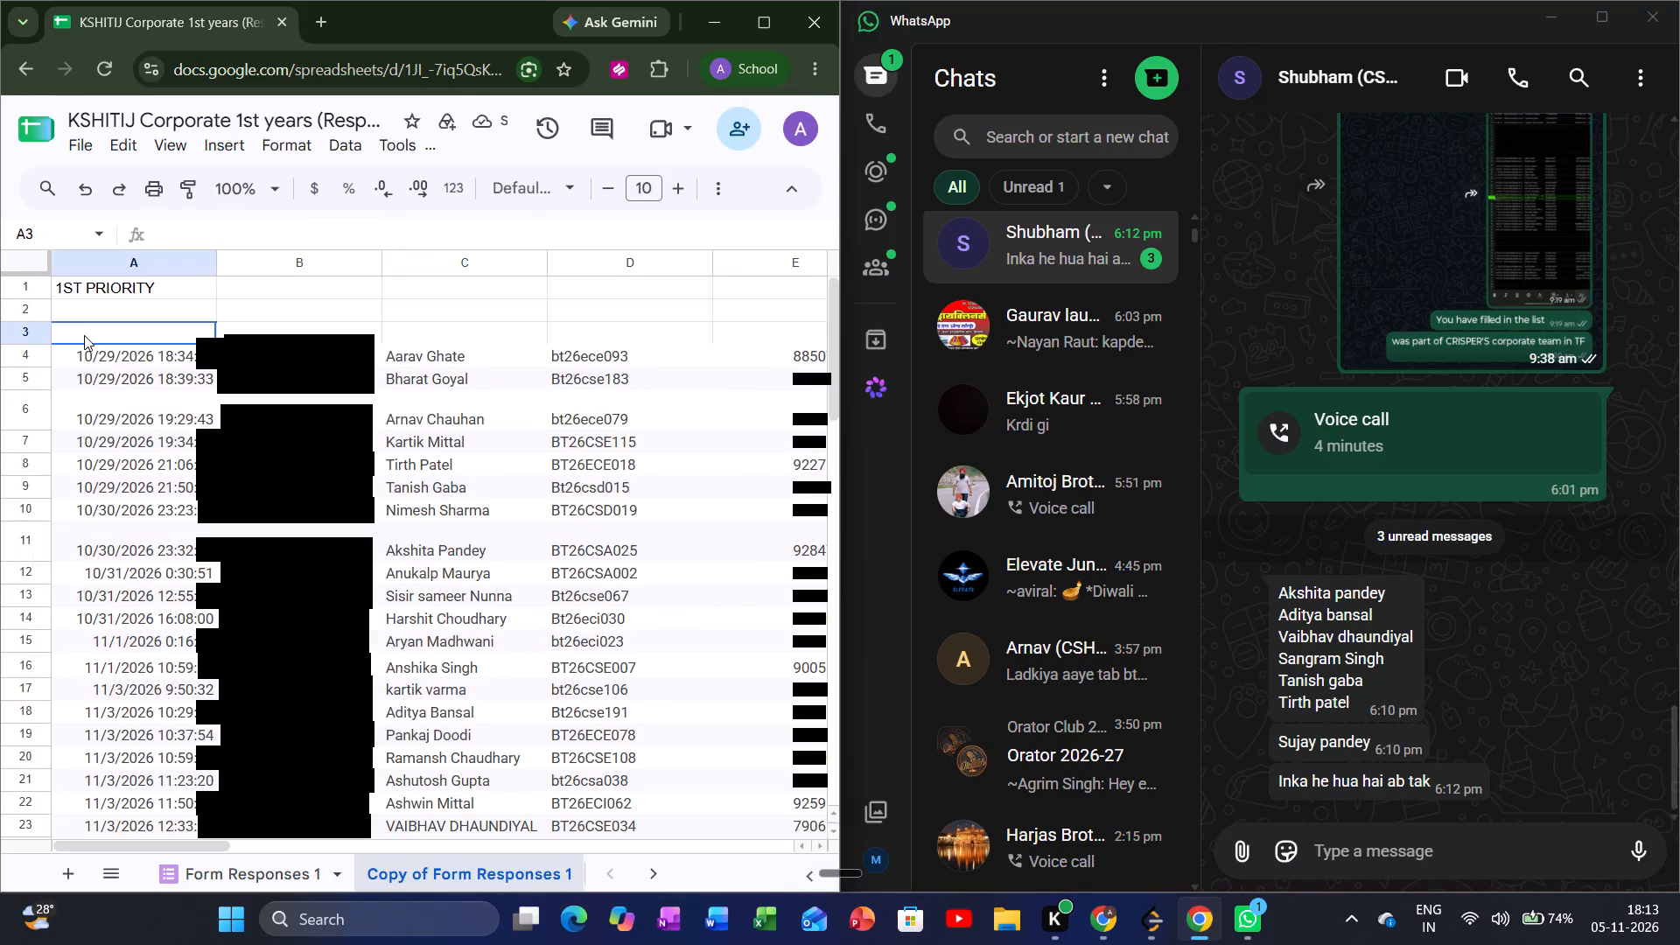
key(Up)
key(Up)
key(BackSpace)
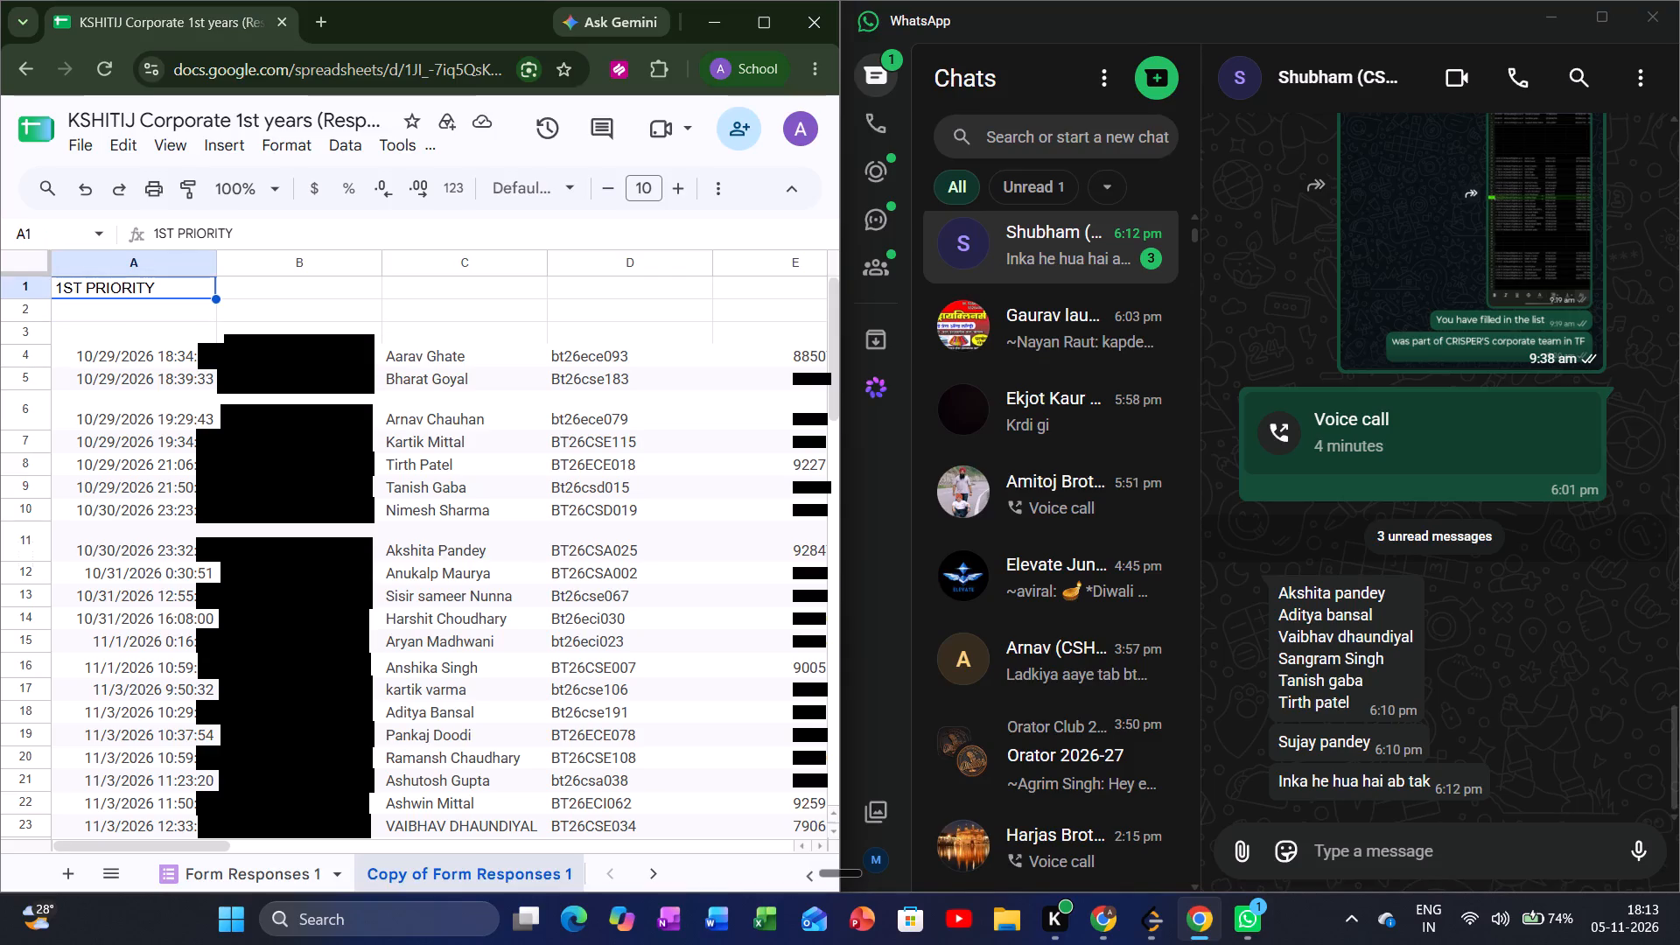
Delete the empty rows 1–3 so the list starts with the first applicant.
key(Down)
key(Down)
key(BackSpace)
key(Up)
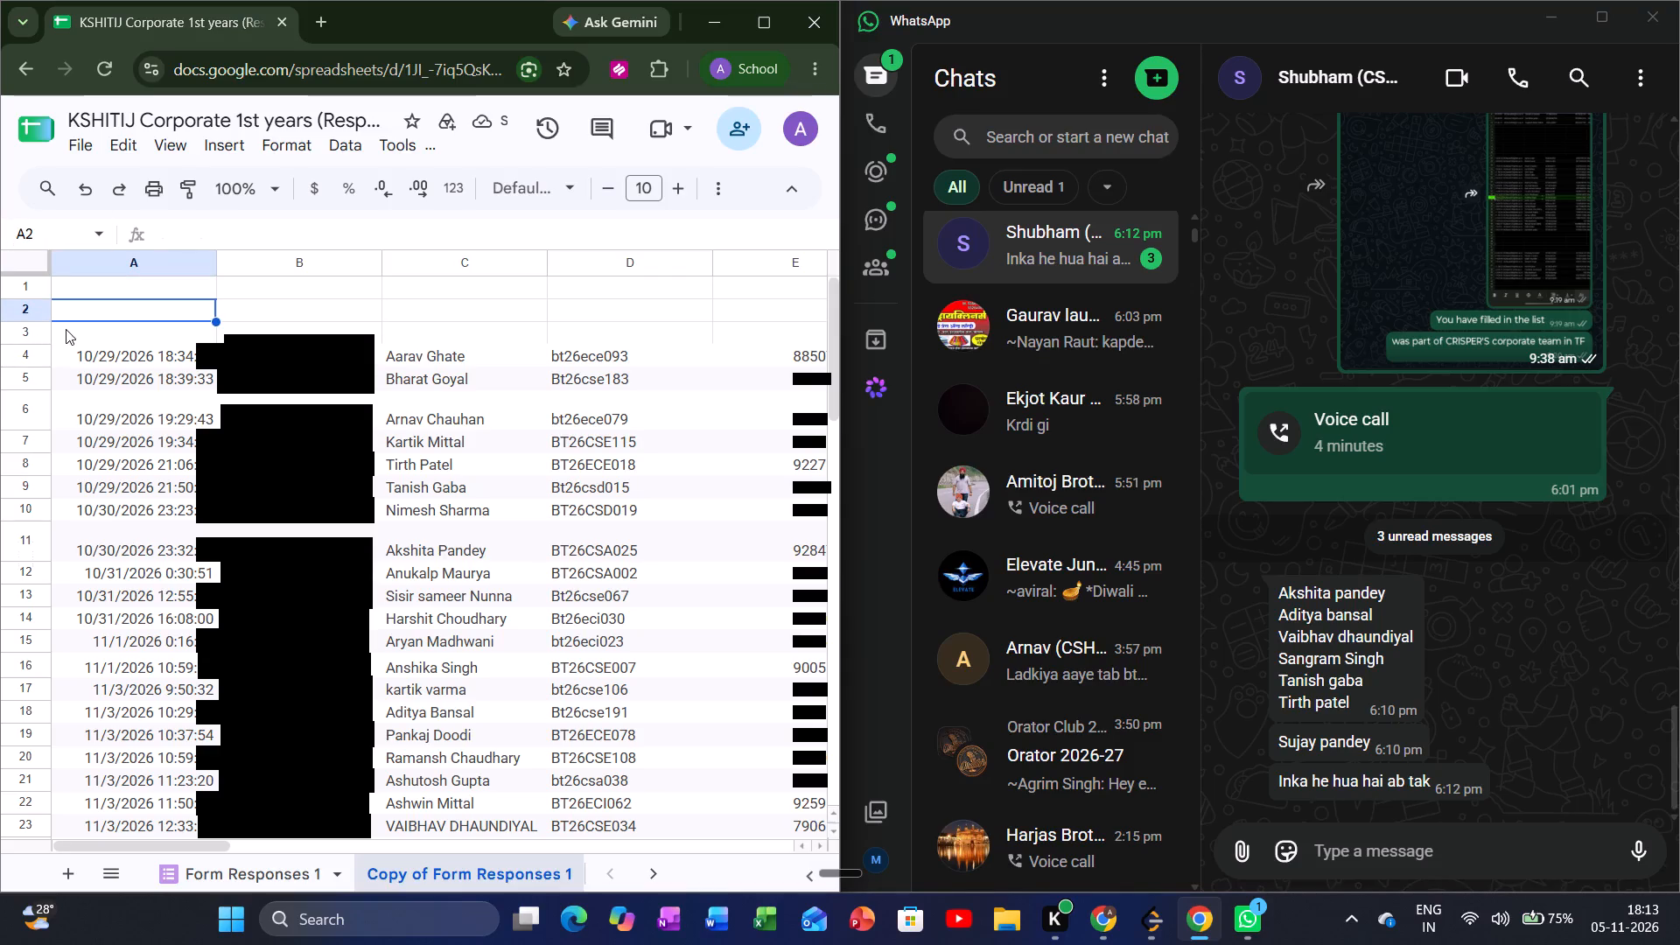
drag(66, 329, 65, 288)
right_click(144, 324)
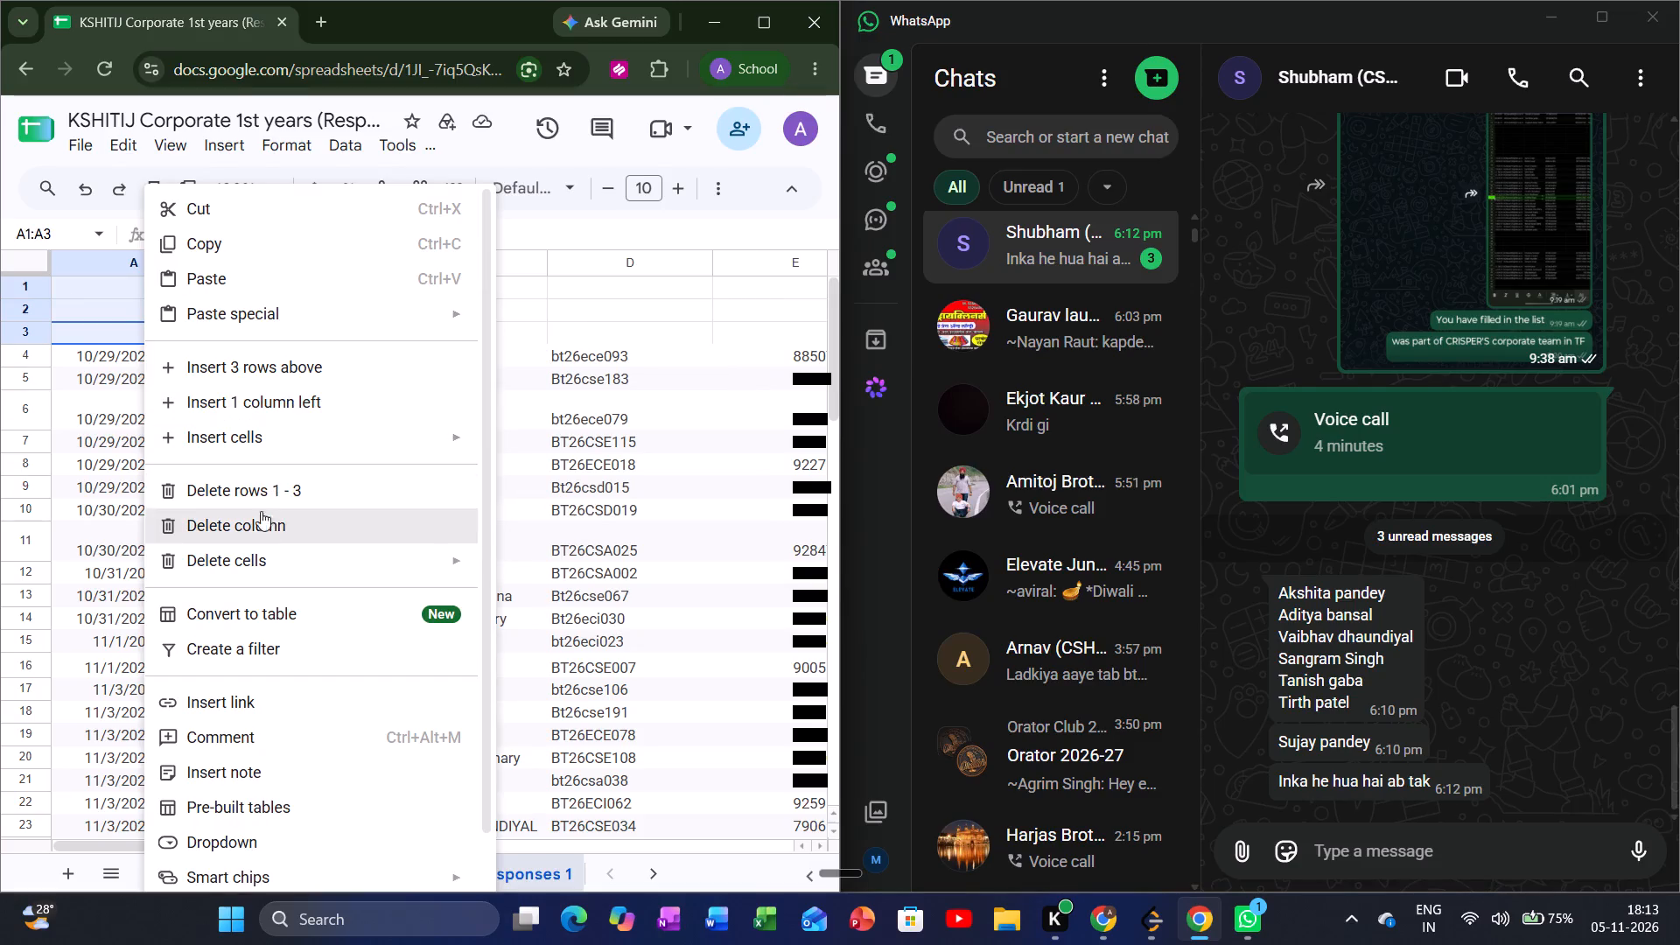
click(269, 496)
Reduce the height of row 3 to match the neighbouring applicant rows.
scroll(269, 496, left, 1)
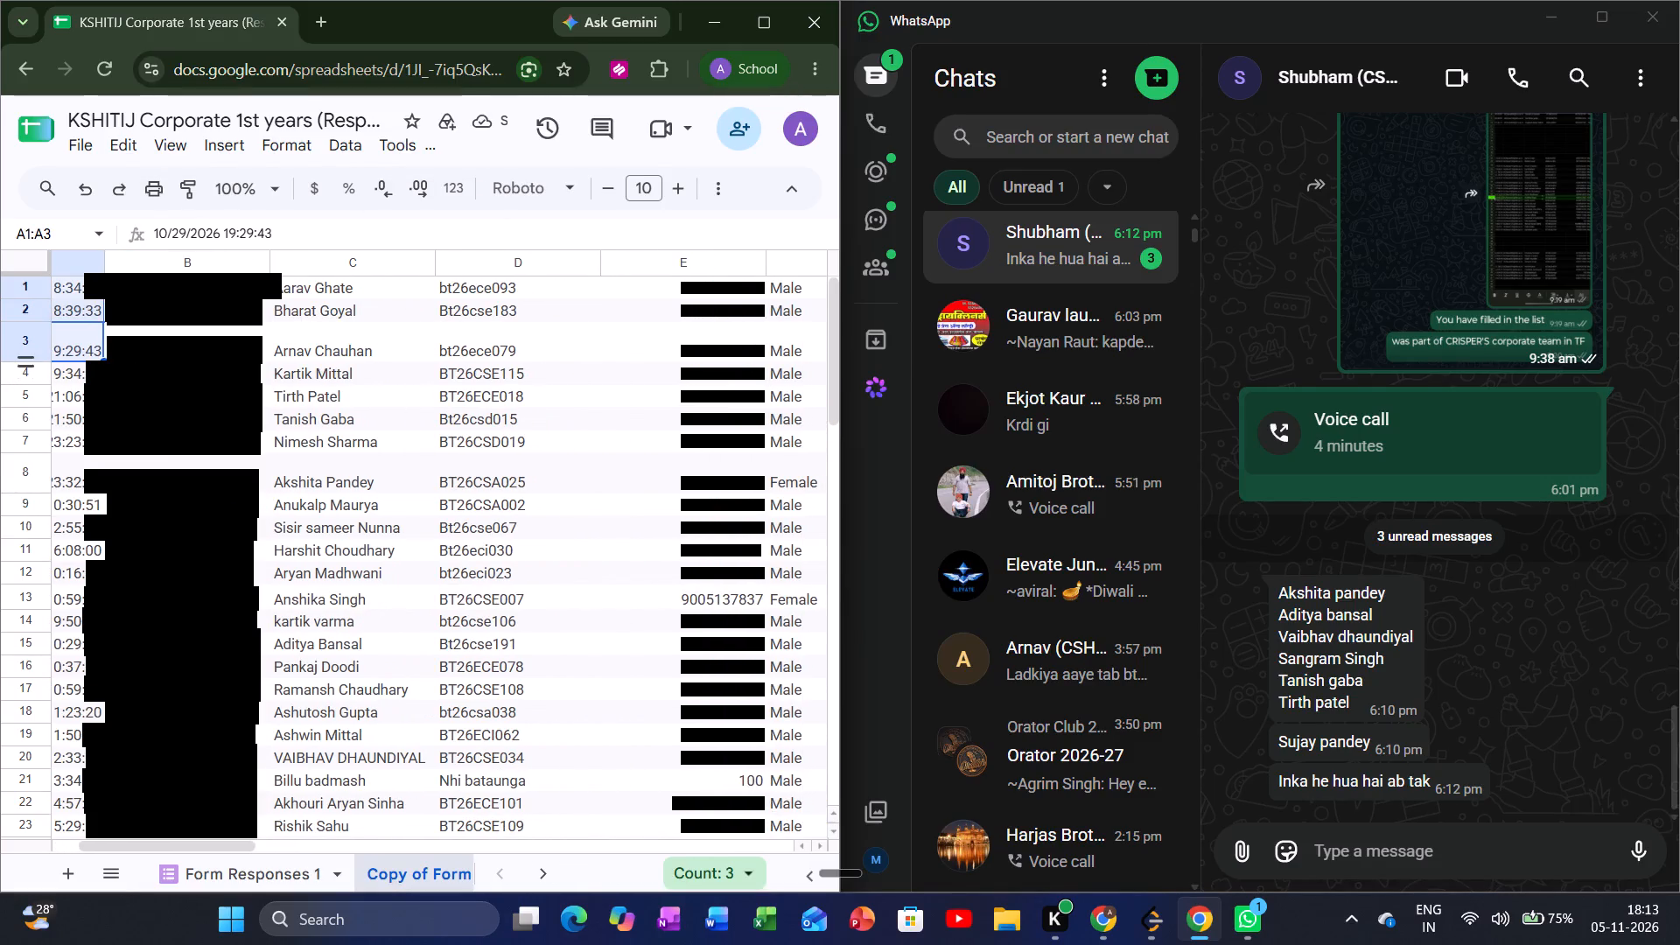
drag(24, 361, 19, 348)
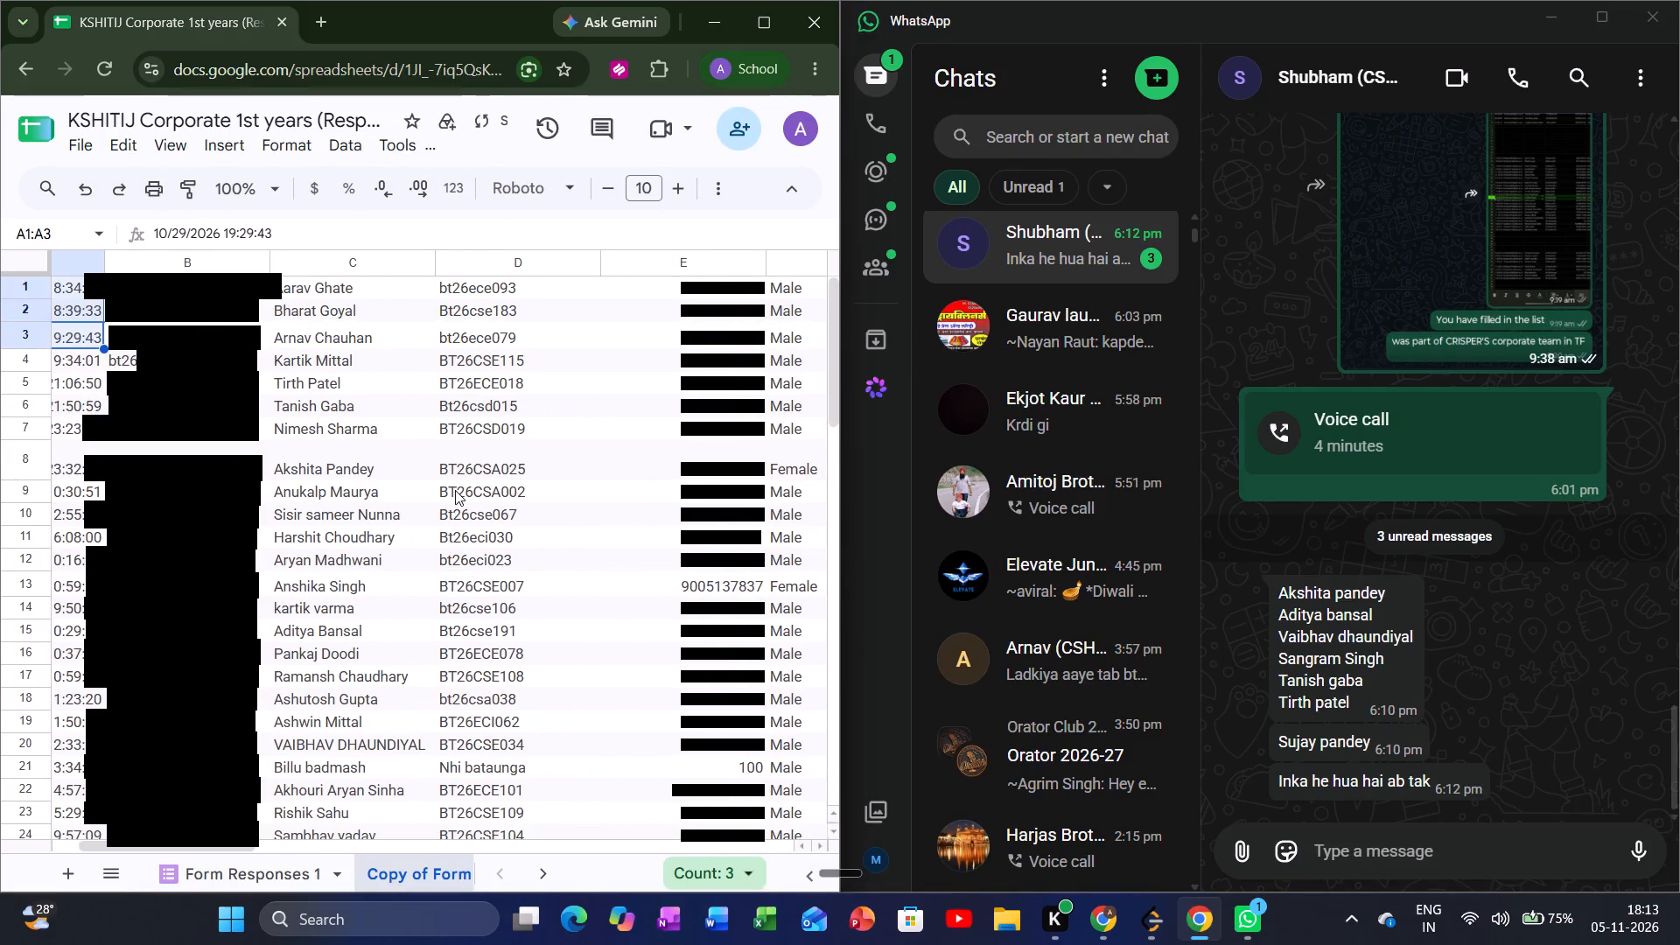
Examine the YES/NO interview statuses in column N against the applicant names and the names in the WhatsApp messages.
scroll(455, 490, left, 9)
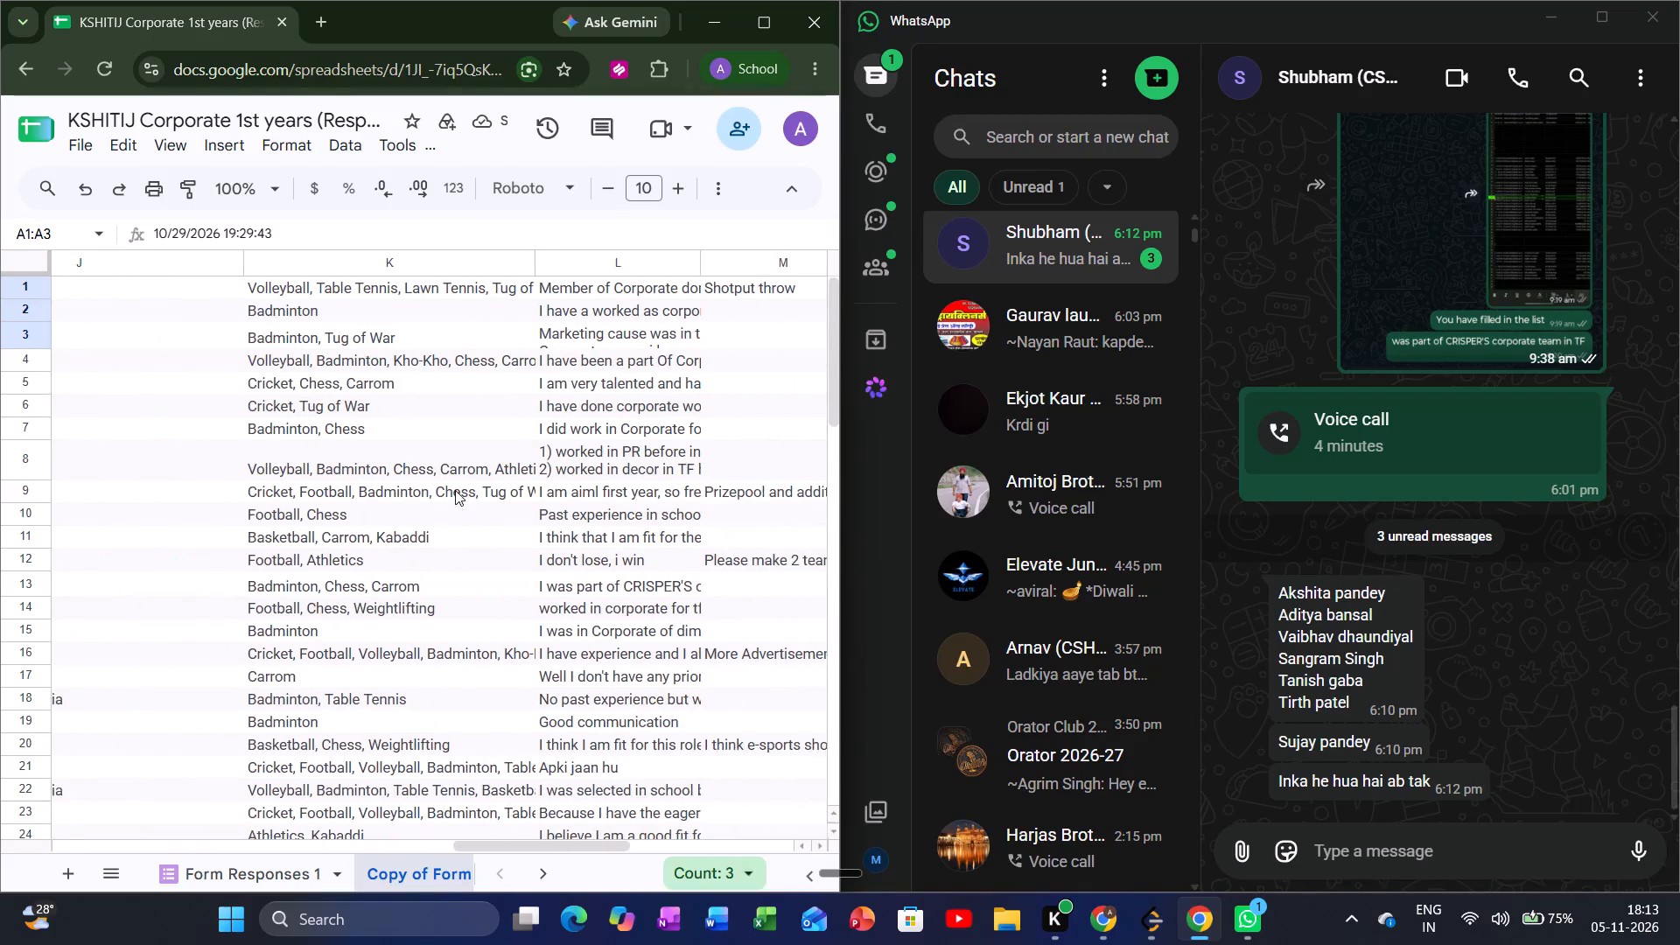
scroll(455, 490, left, 2)
scroll(455, 490, up, 4)
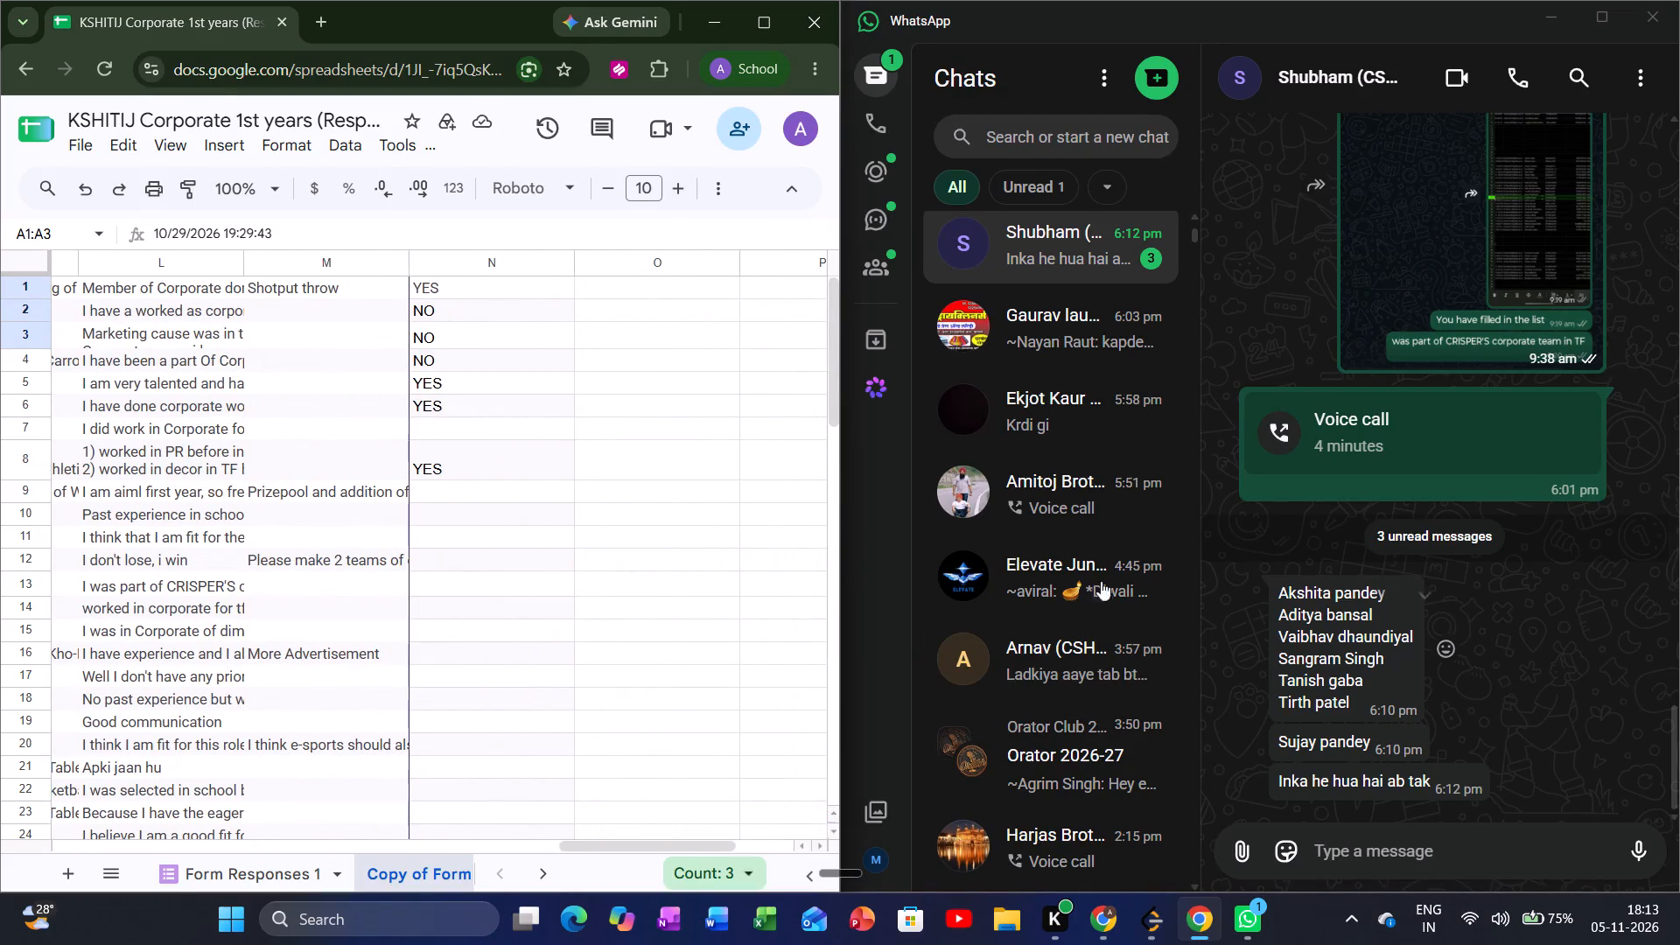
scroll(554, 597, right, 7)
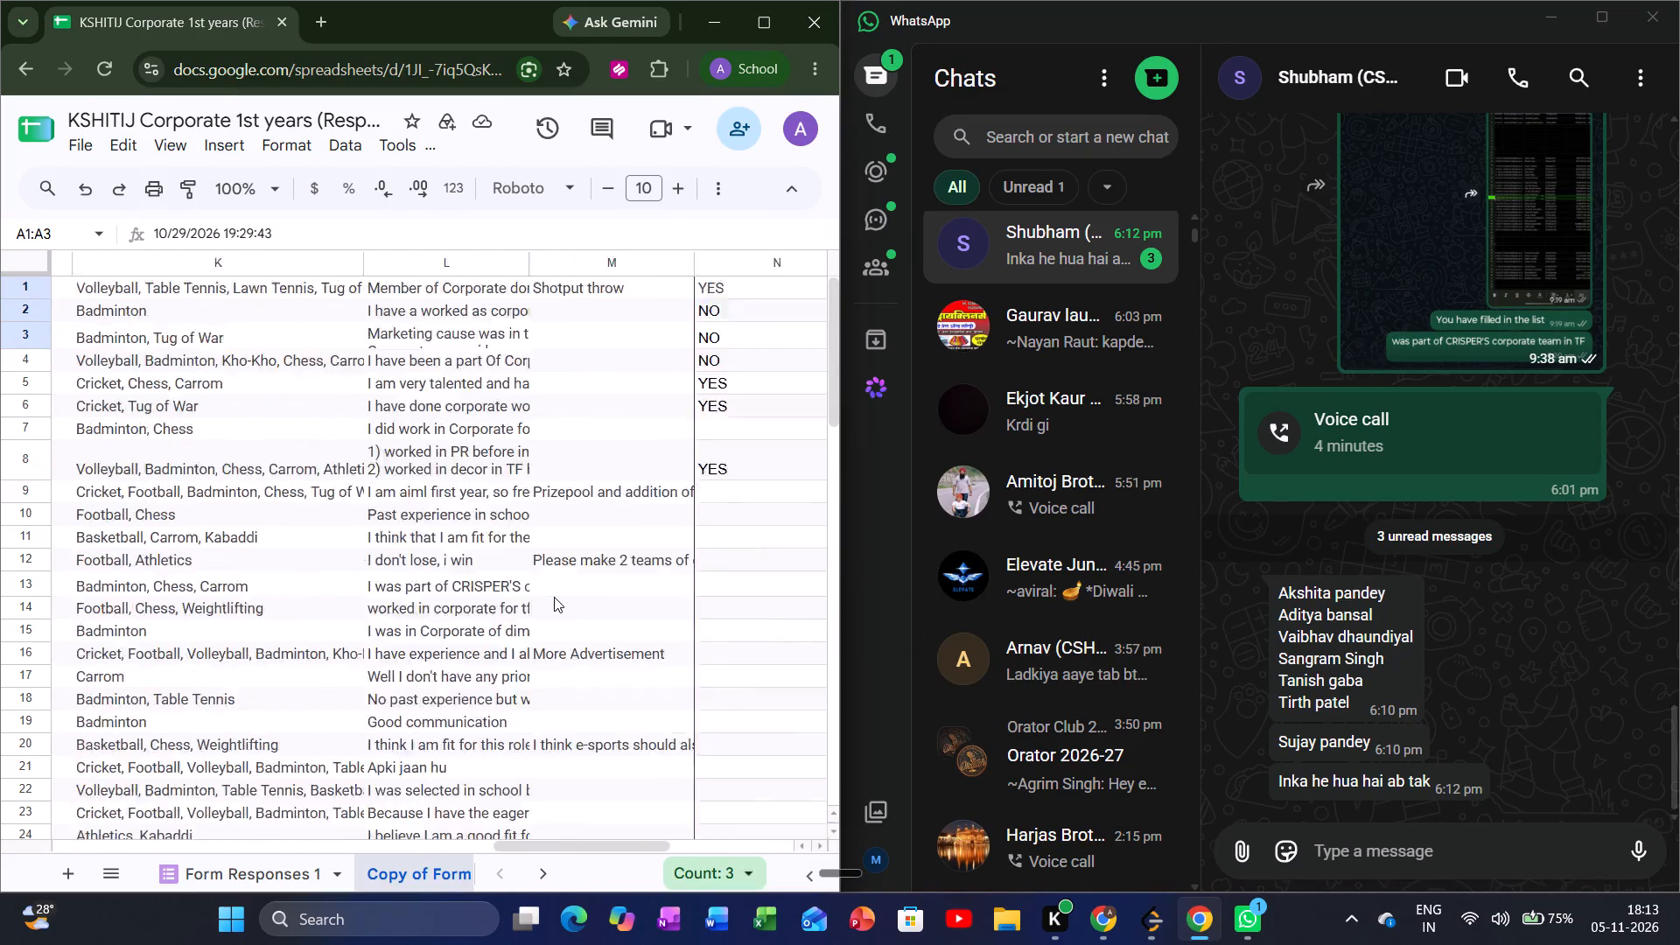
scroll(554, 597, left, 4)
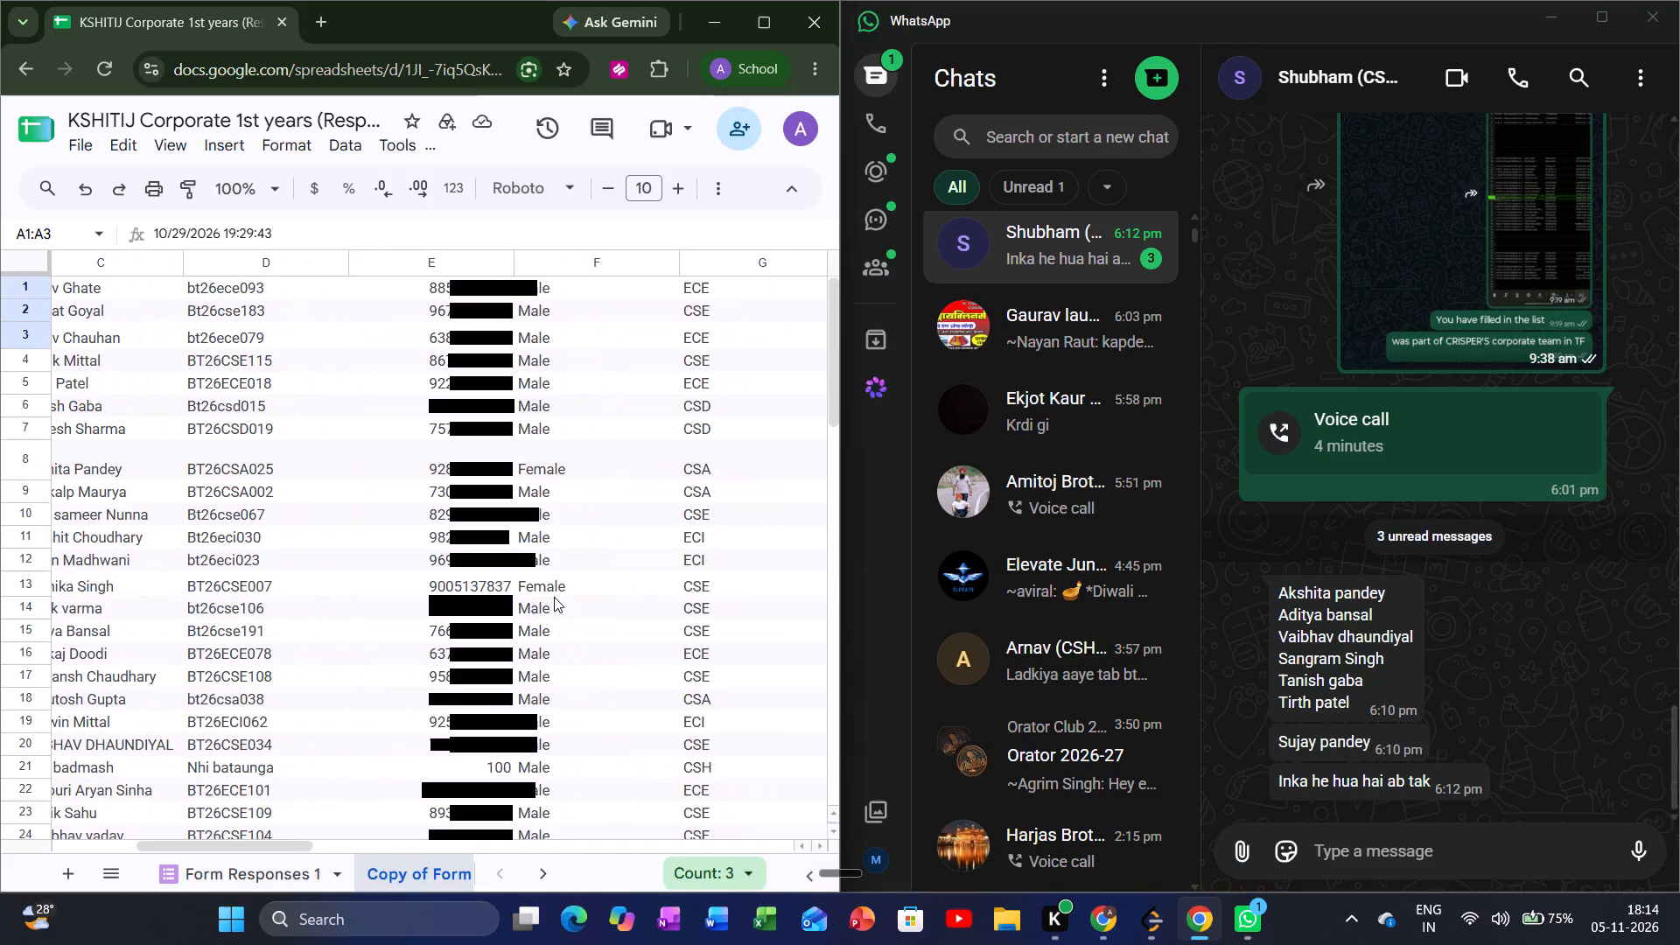
click(246, 600)
scroll(246, 600, right, 8)
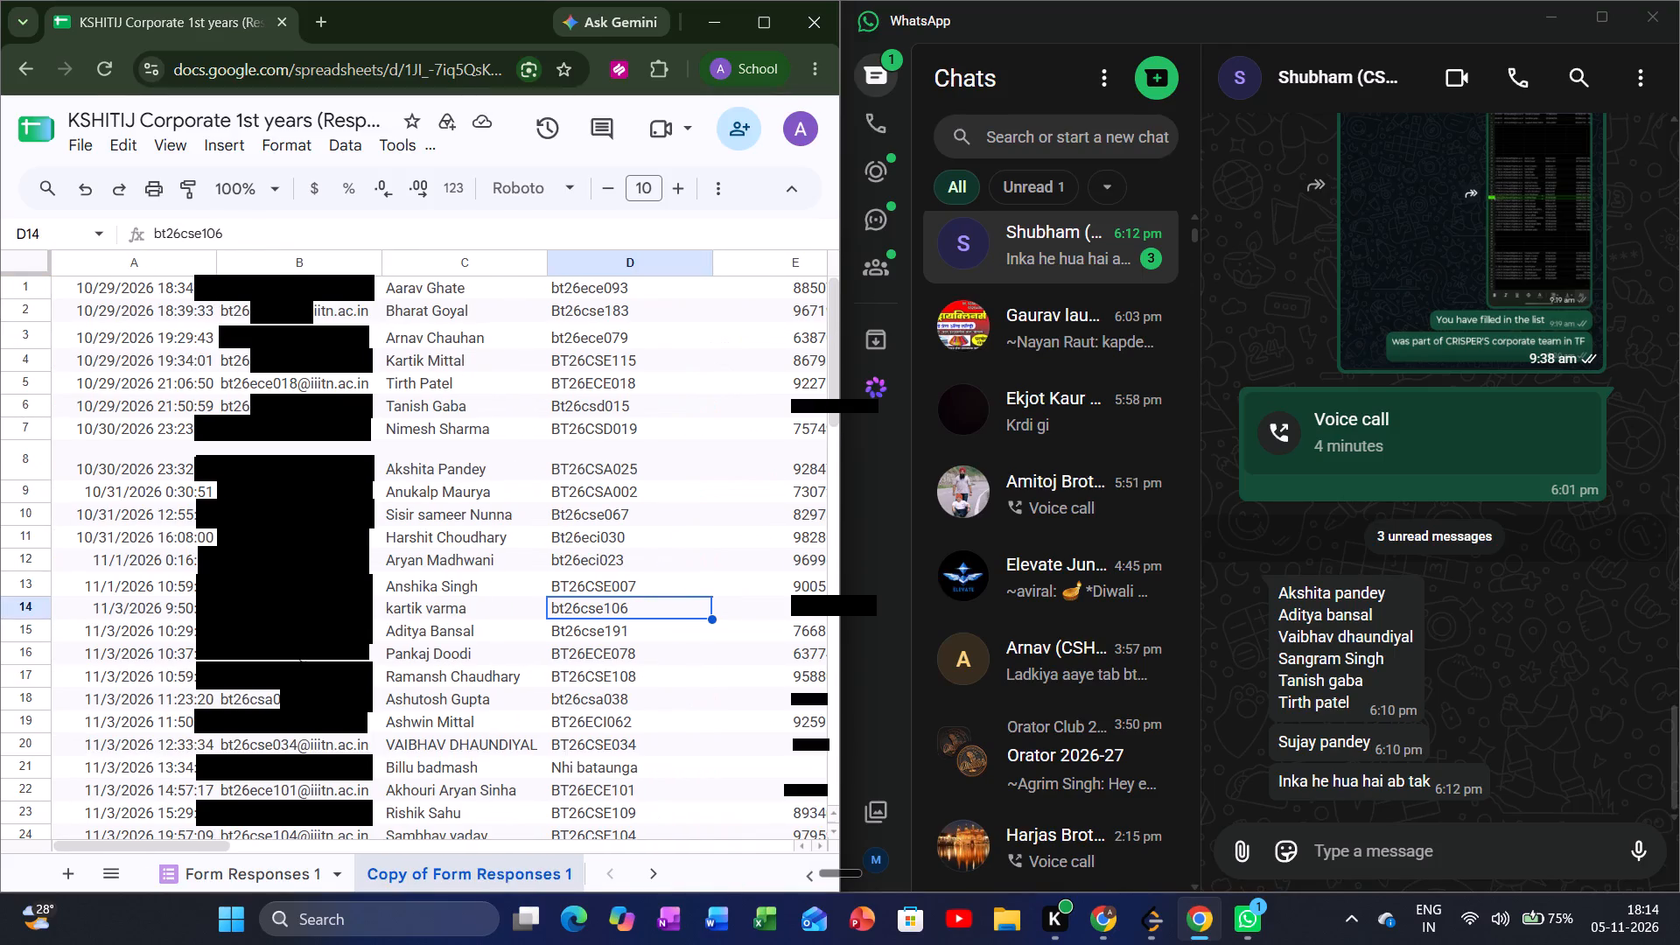
scroll(484, 547, left, 1)
Reduce the height of row 8 to match the neighbouring applicant rows.
click(397, 471)
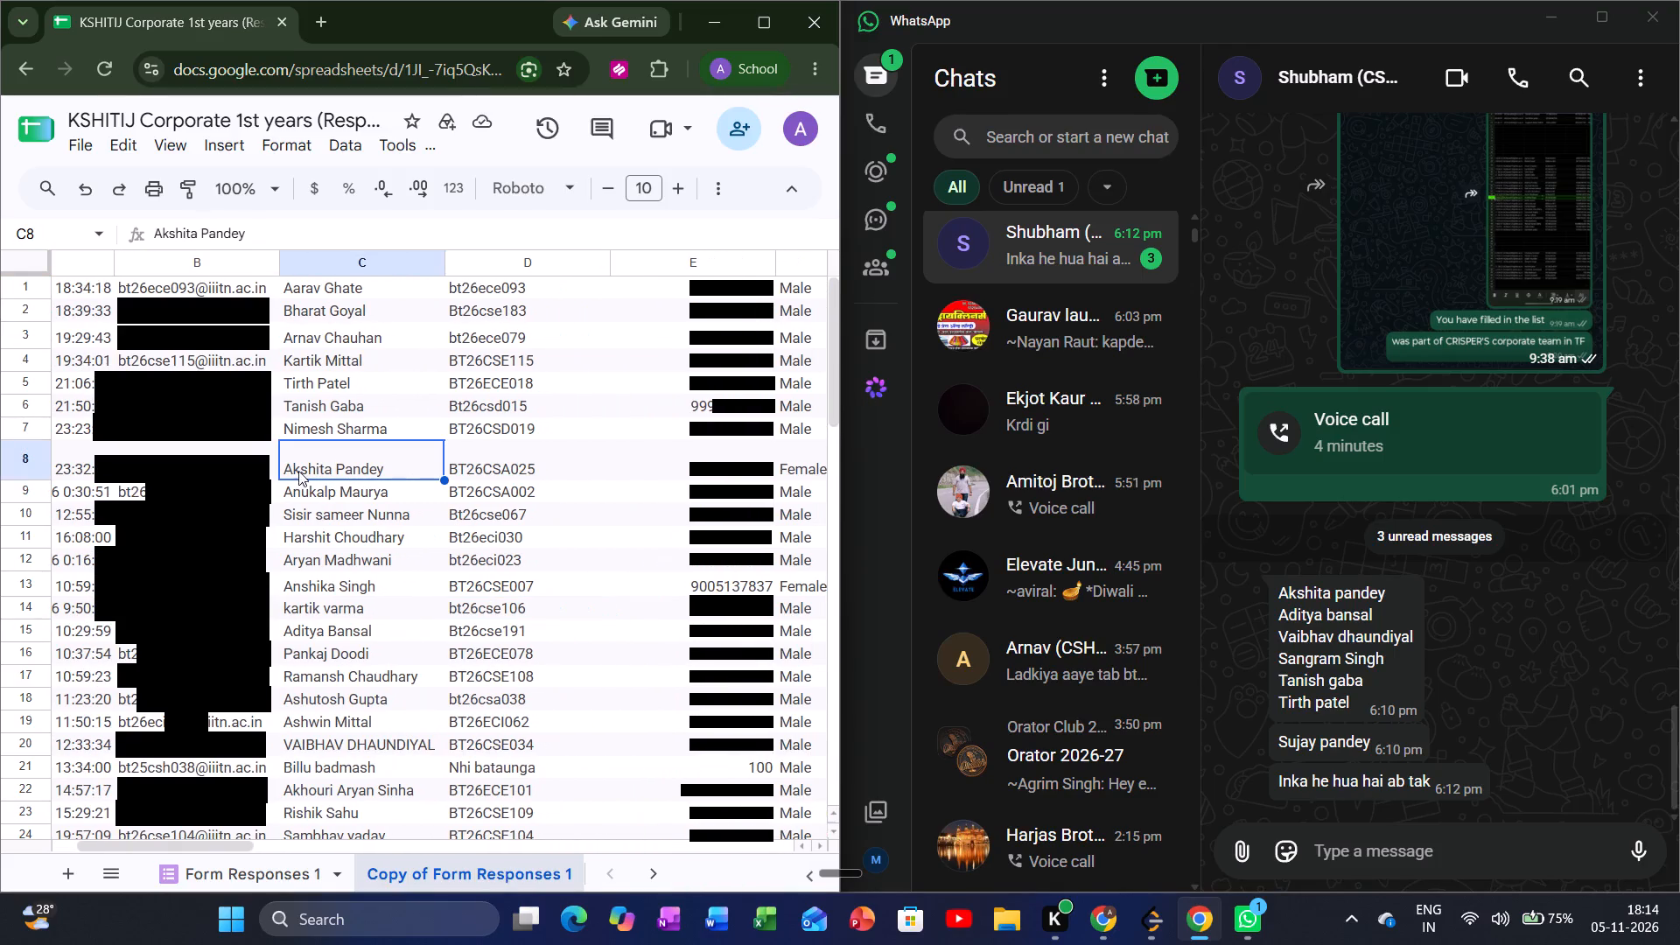
drag(26, 482, 26, 463)
Review the interview status entries in column N for the applicants.
scroll(340, 568, left, 8)
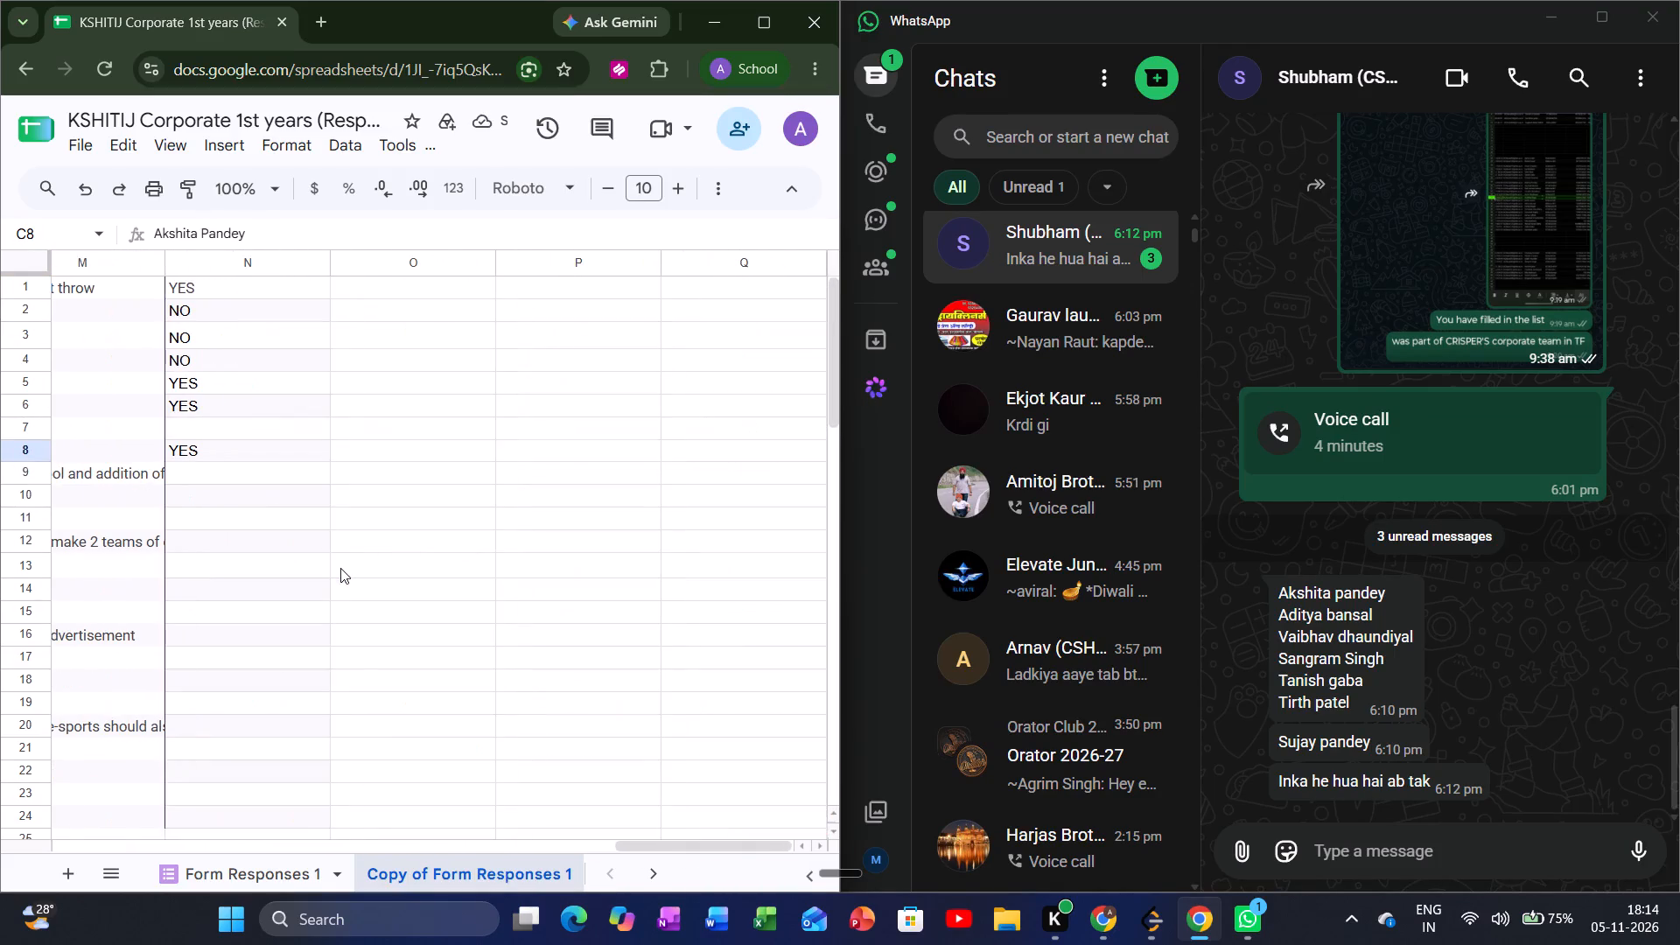
Sort the whole duplicated responses sheet A to Z by the applicant names in column C.
scroll(226, 556, right, 6)
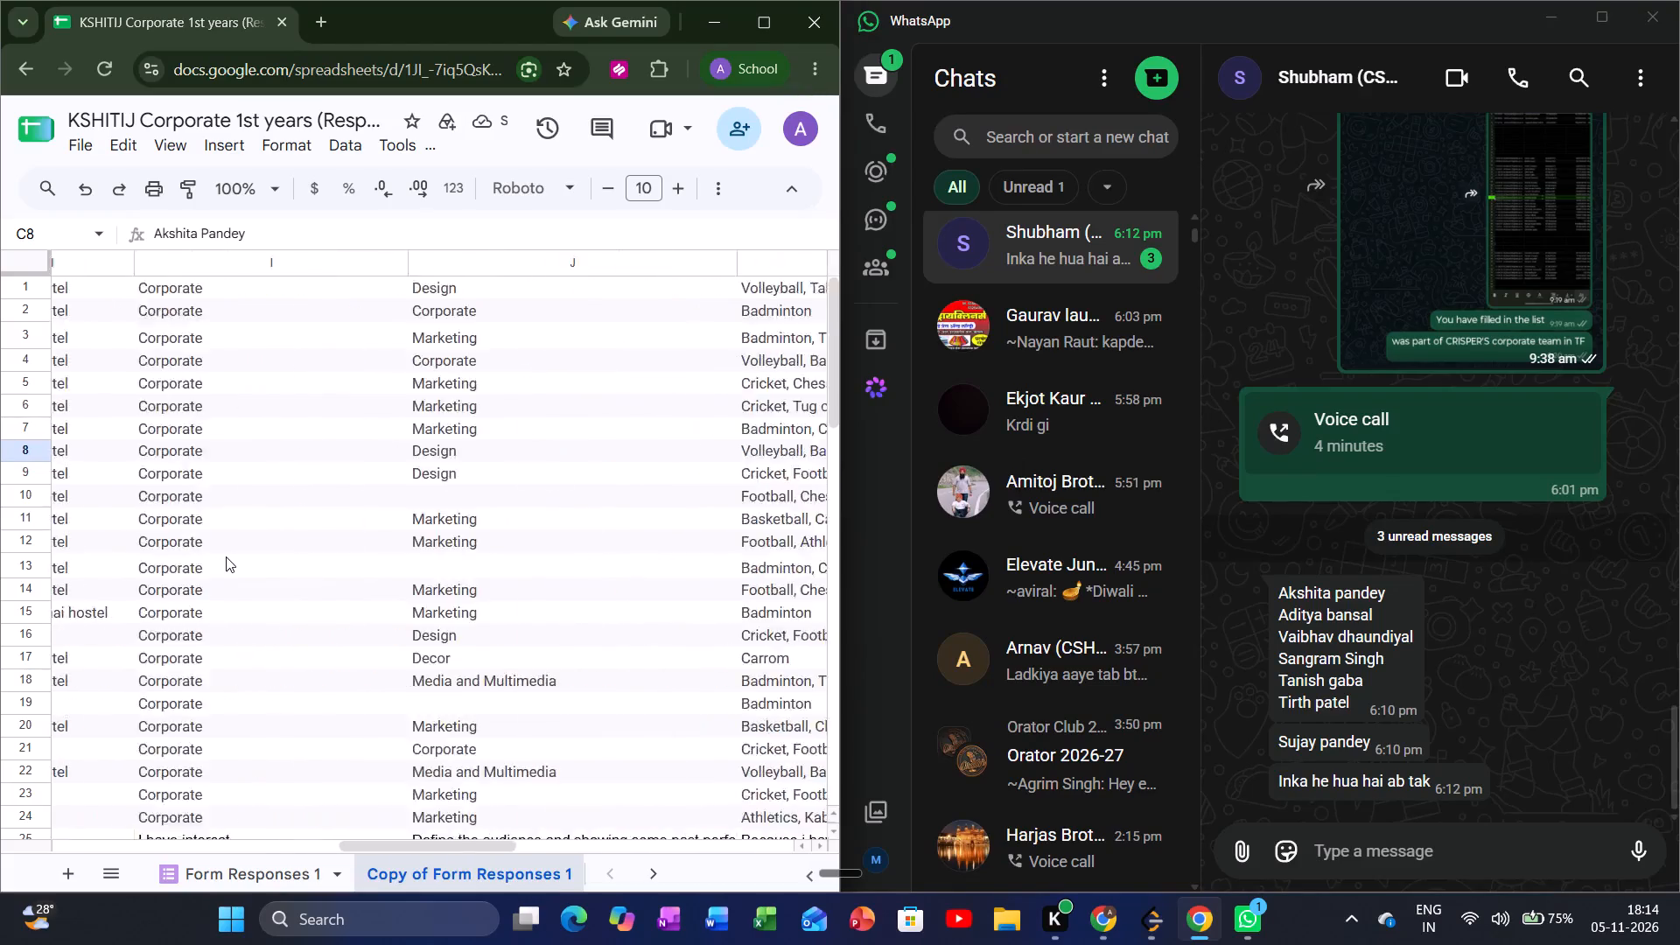
scroll(226, 556, right, 5)
scroll(377, 605, down, 2)
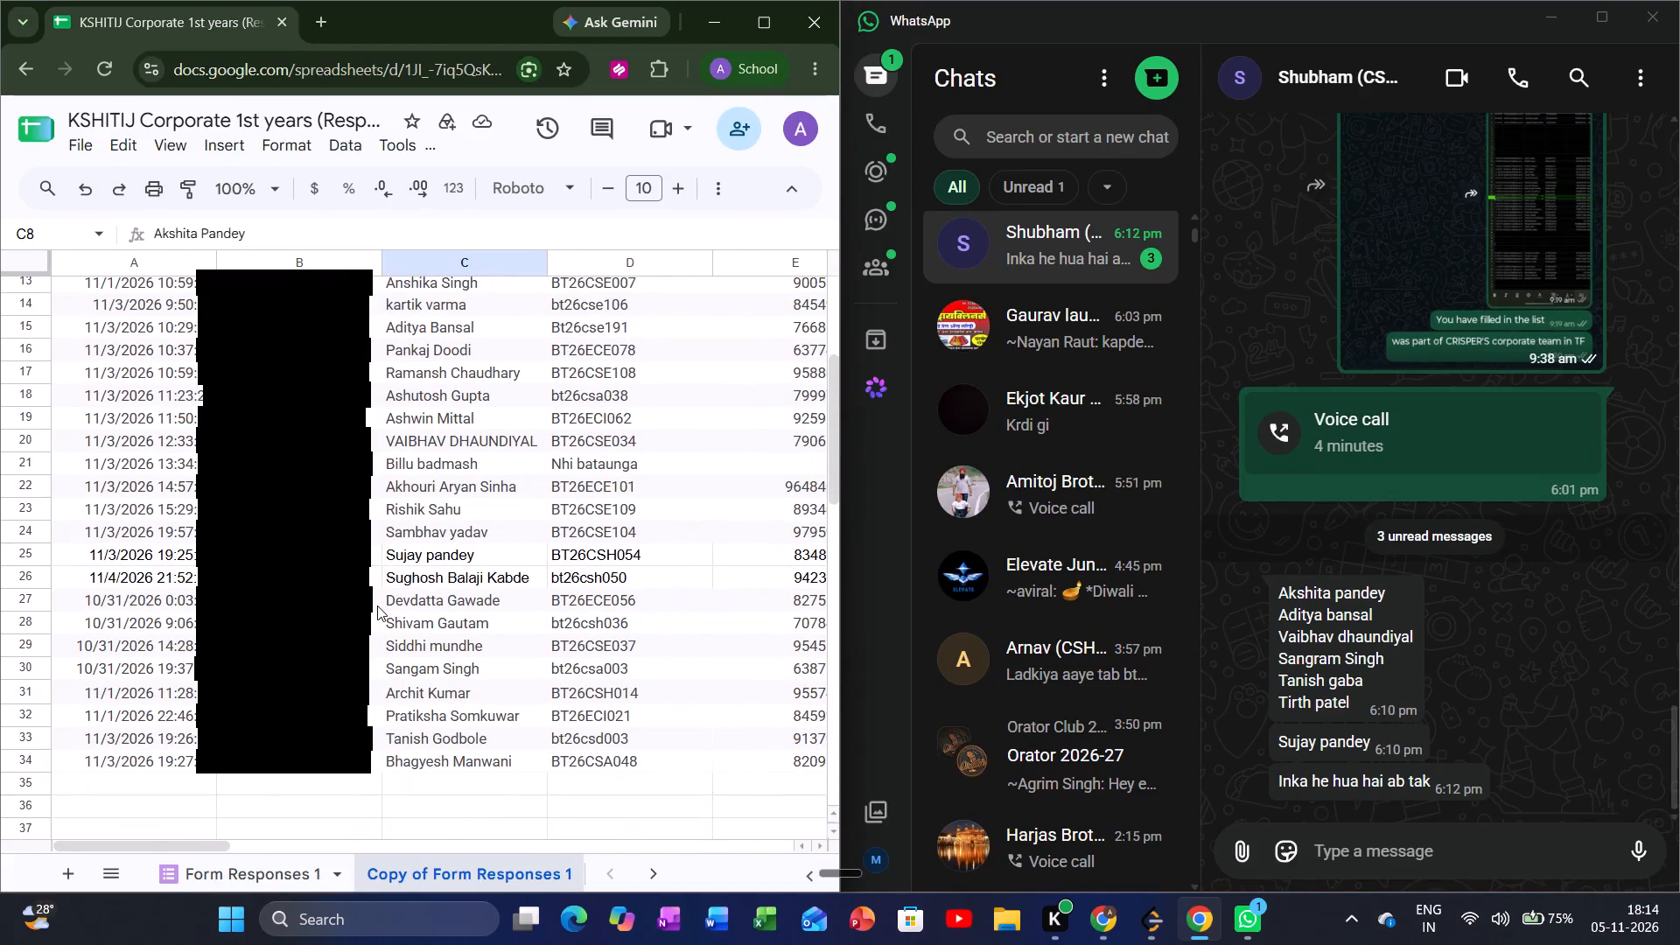
click(536, 262)
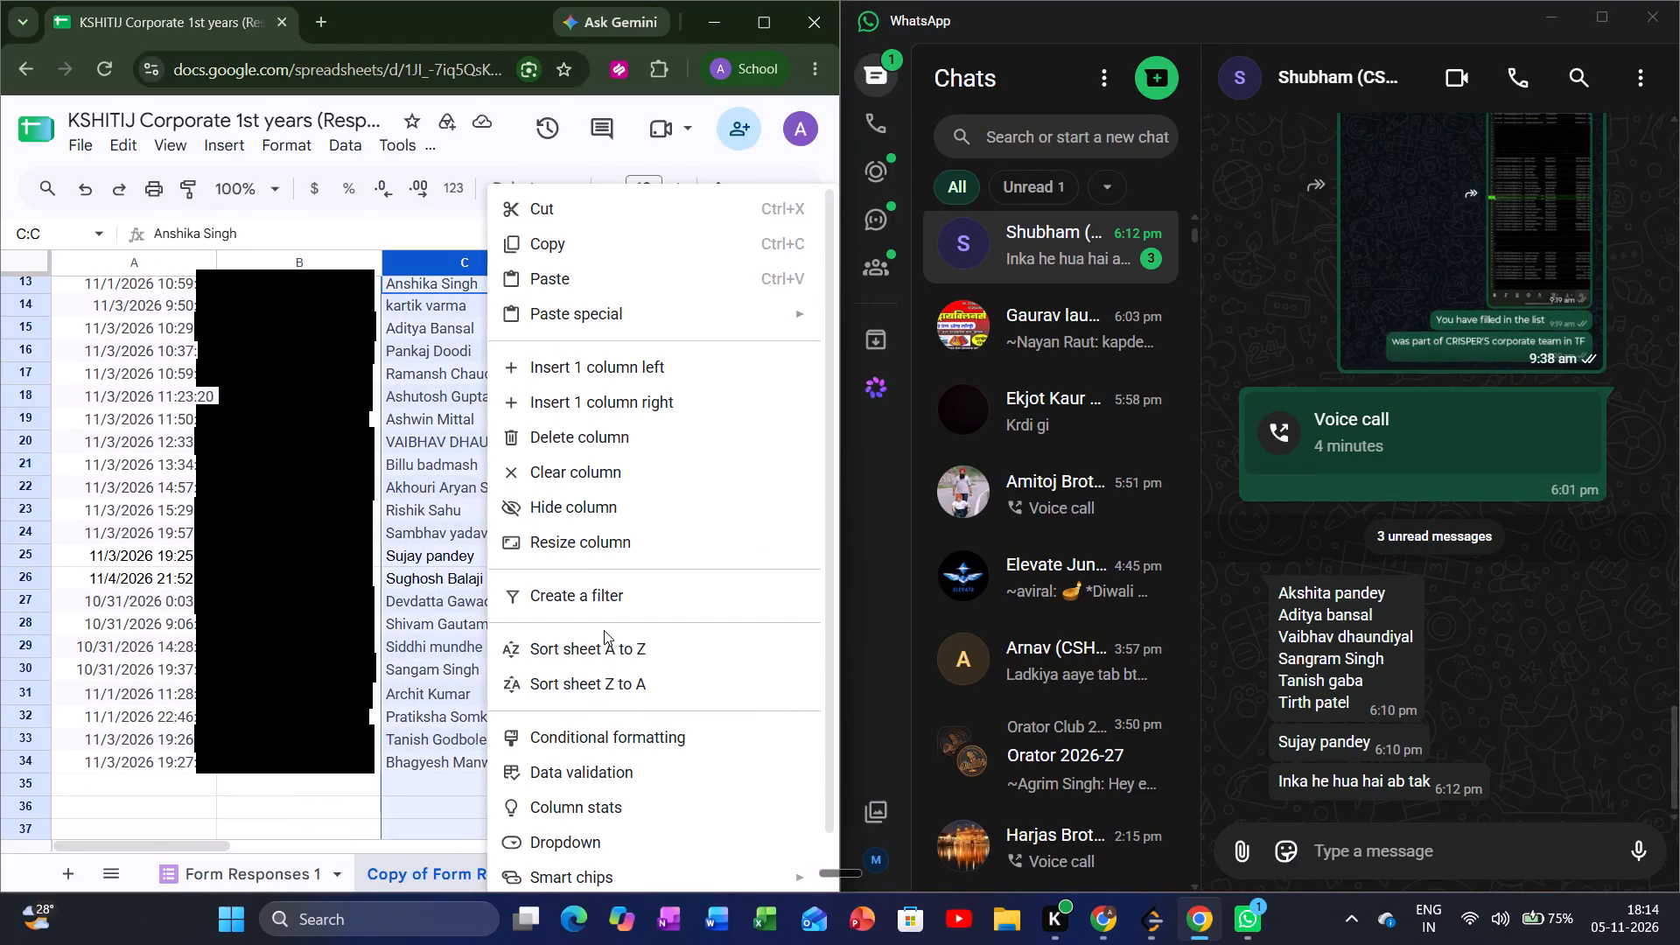
click(602, 652)
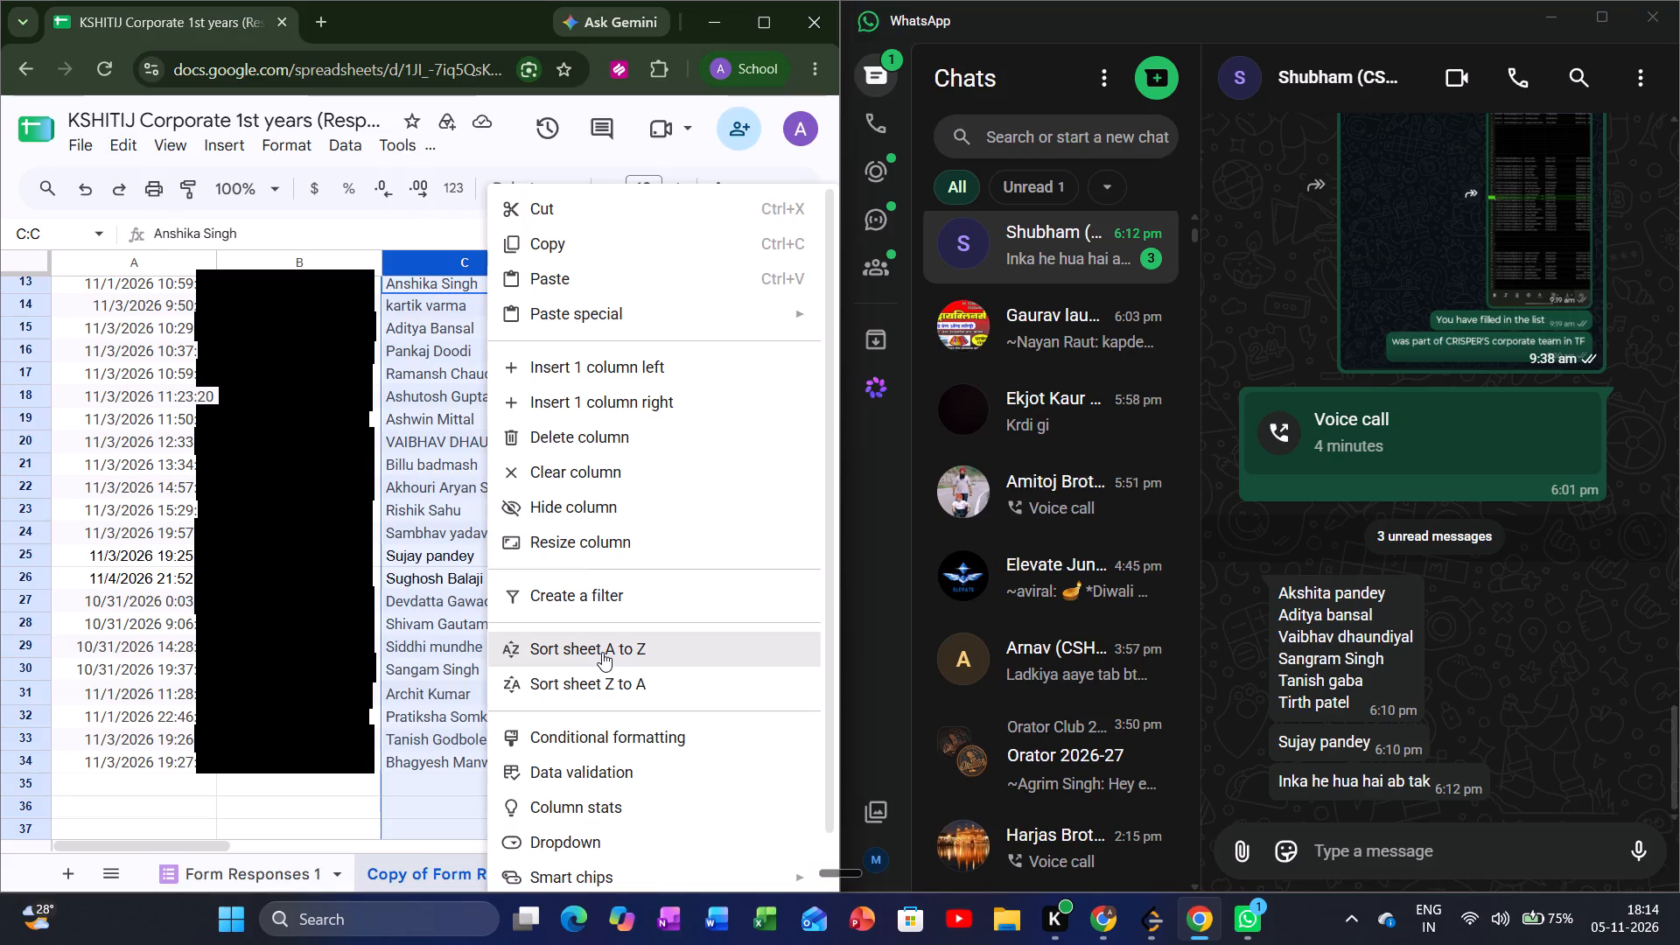
Enter YES as the interview status in cell N2 for the row 2 applicant, who is named in the chat's list.
scroll(447, 501, up, 7)
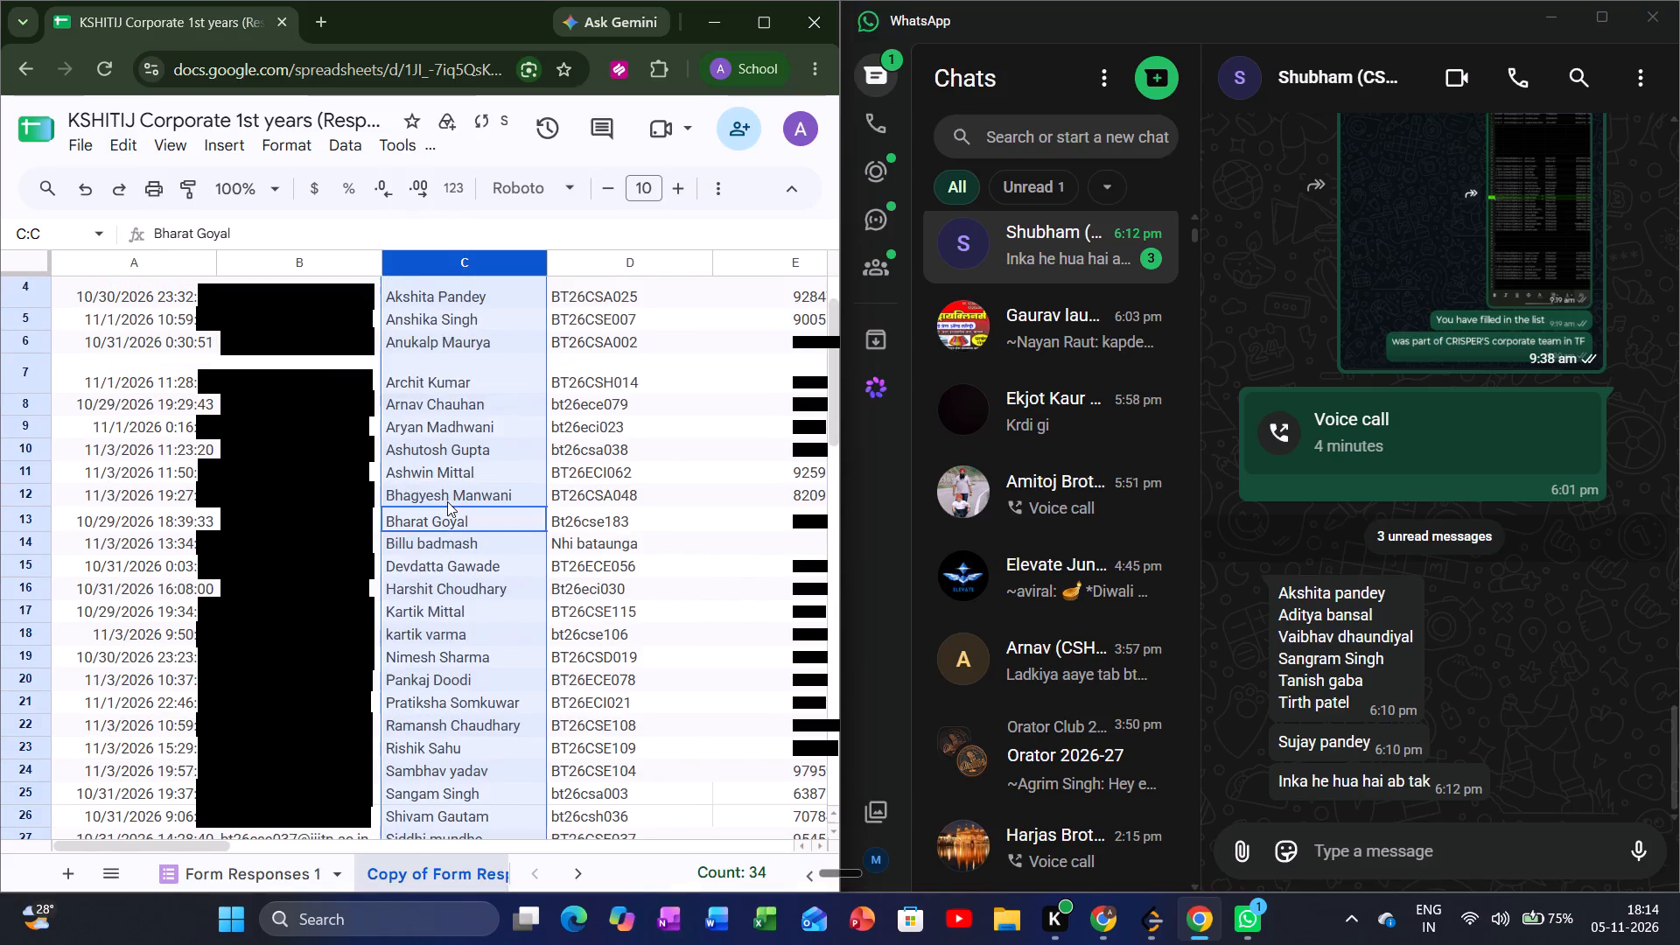
click(466, 304)
scroll(466, 304, left, 2)
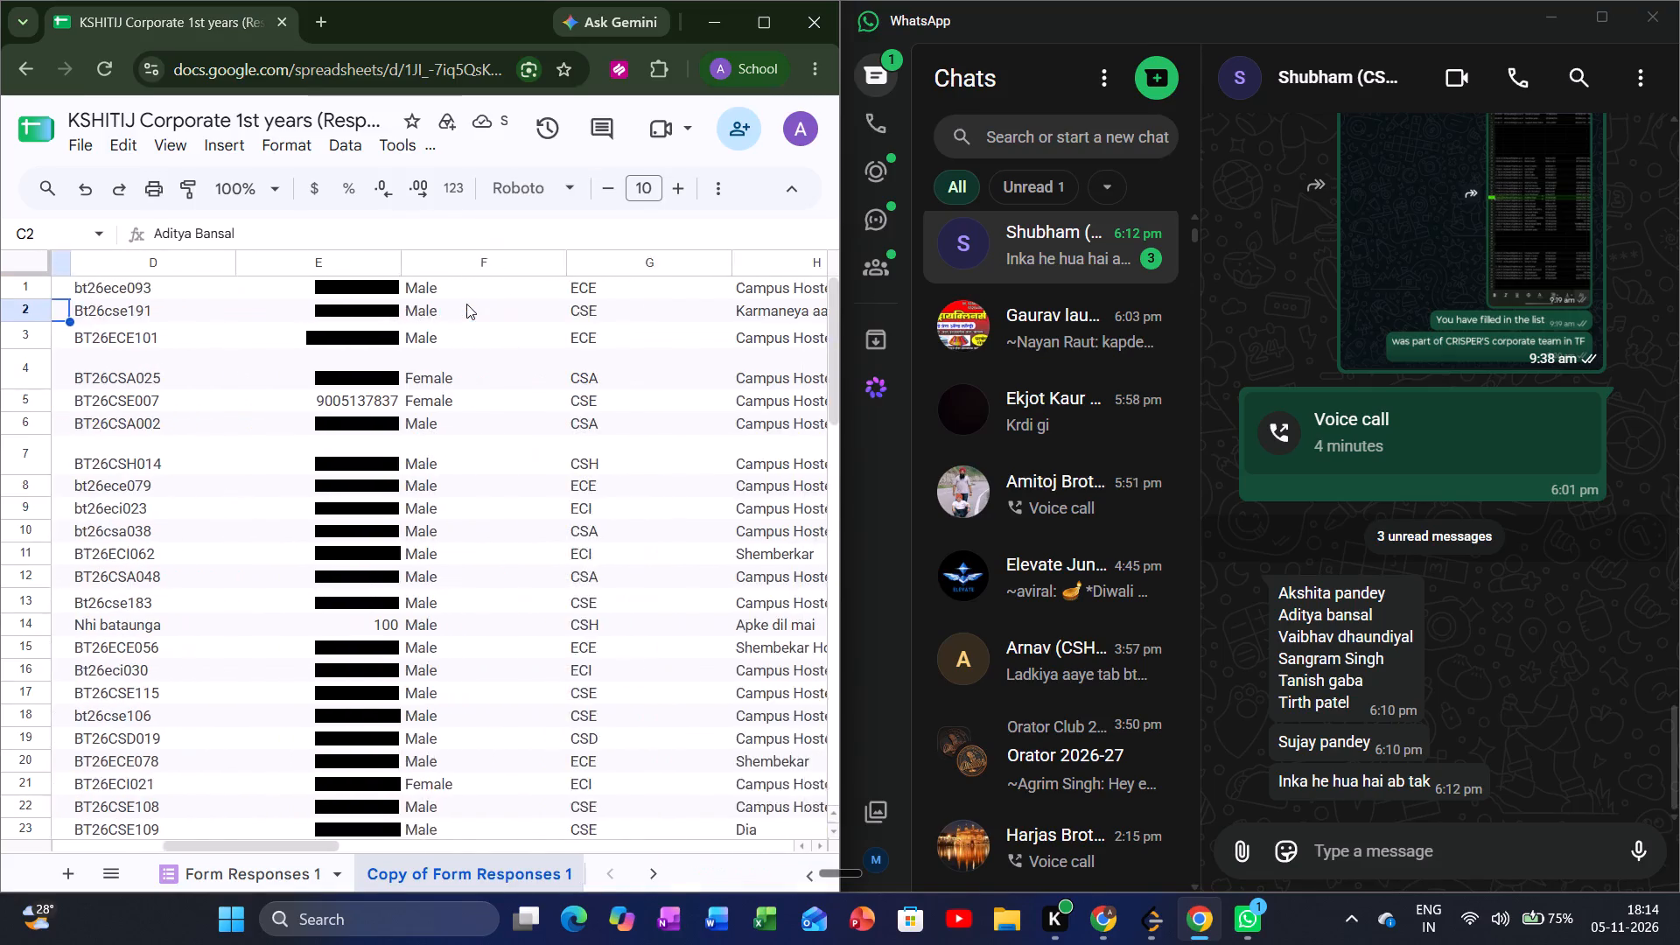
scroll(466, 304, left, 7)
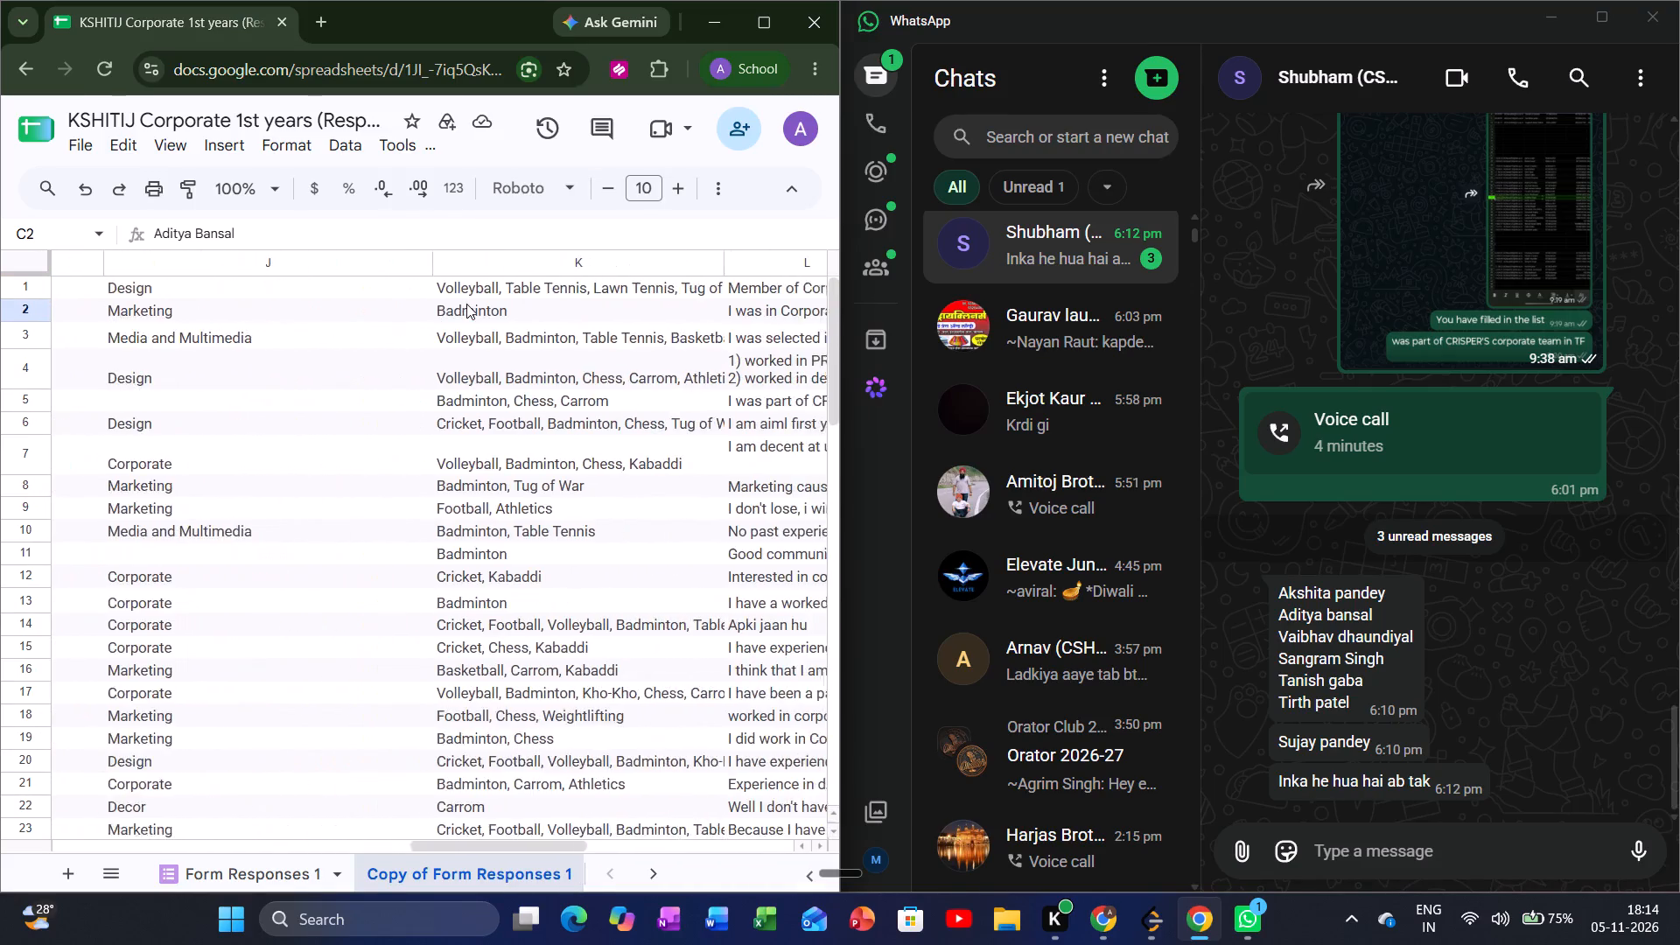
scroll(466, 304, left, 1)
click(390, 311)
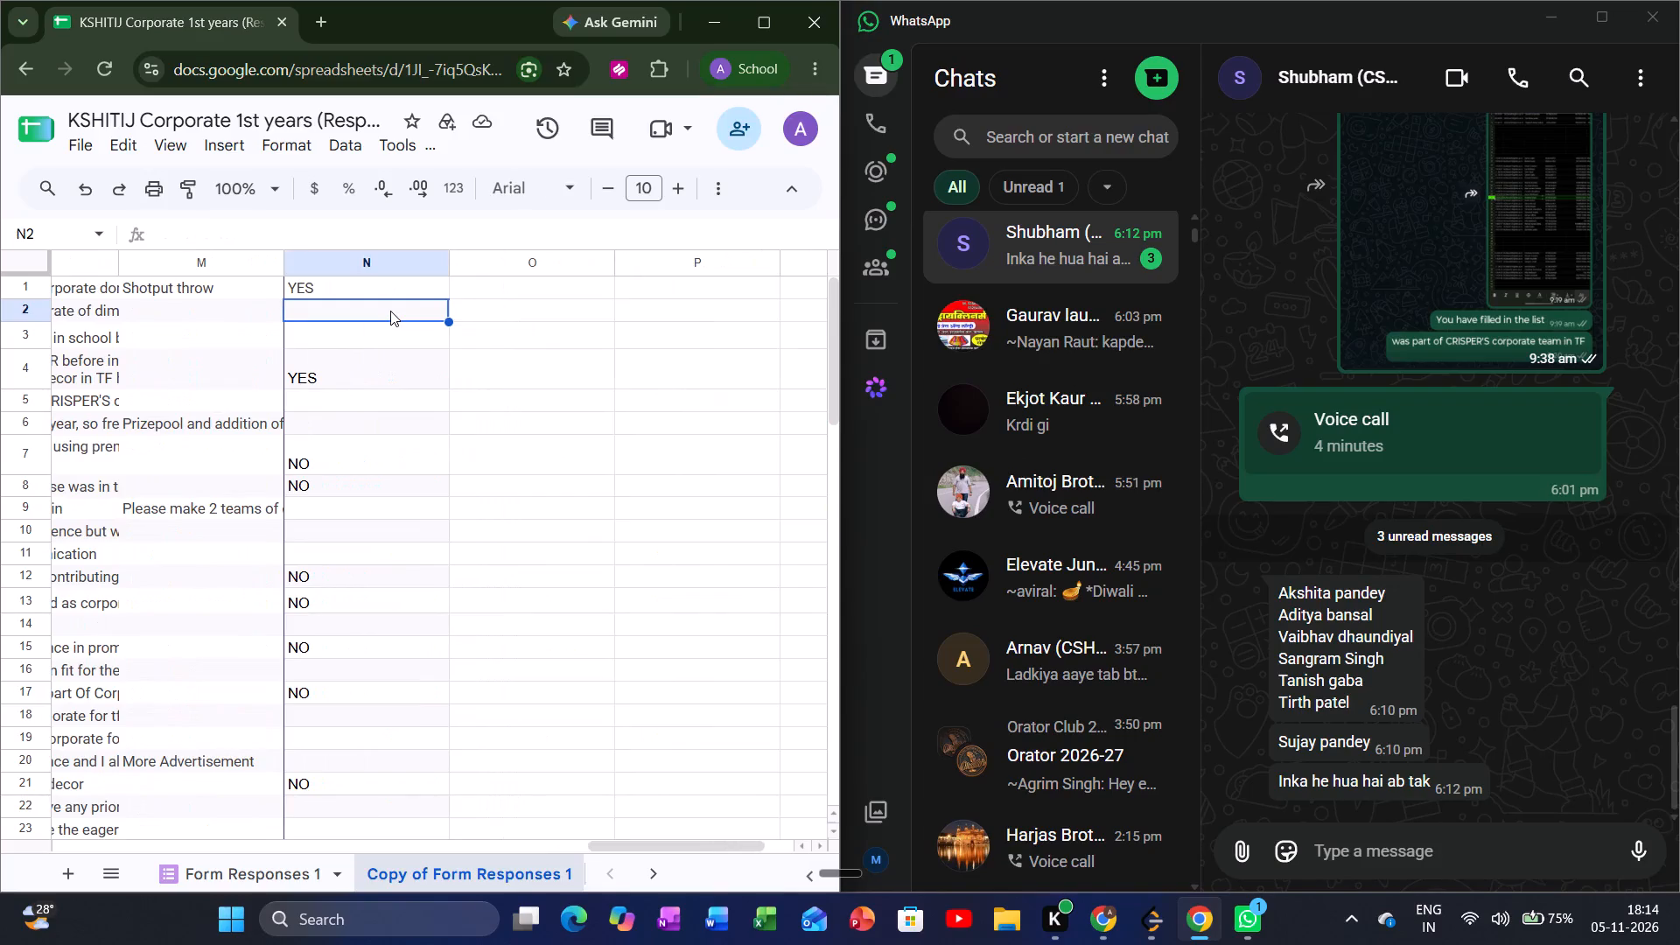
text(YES)
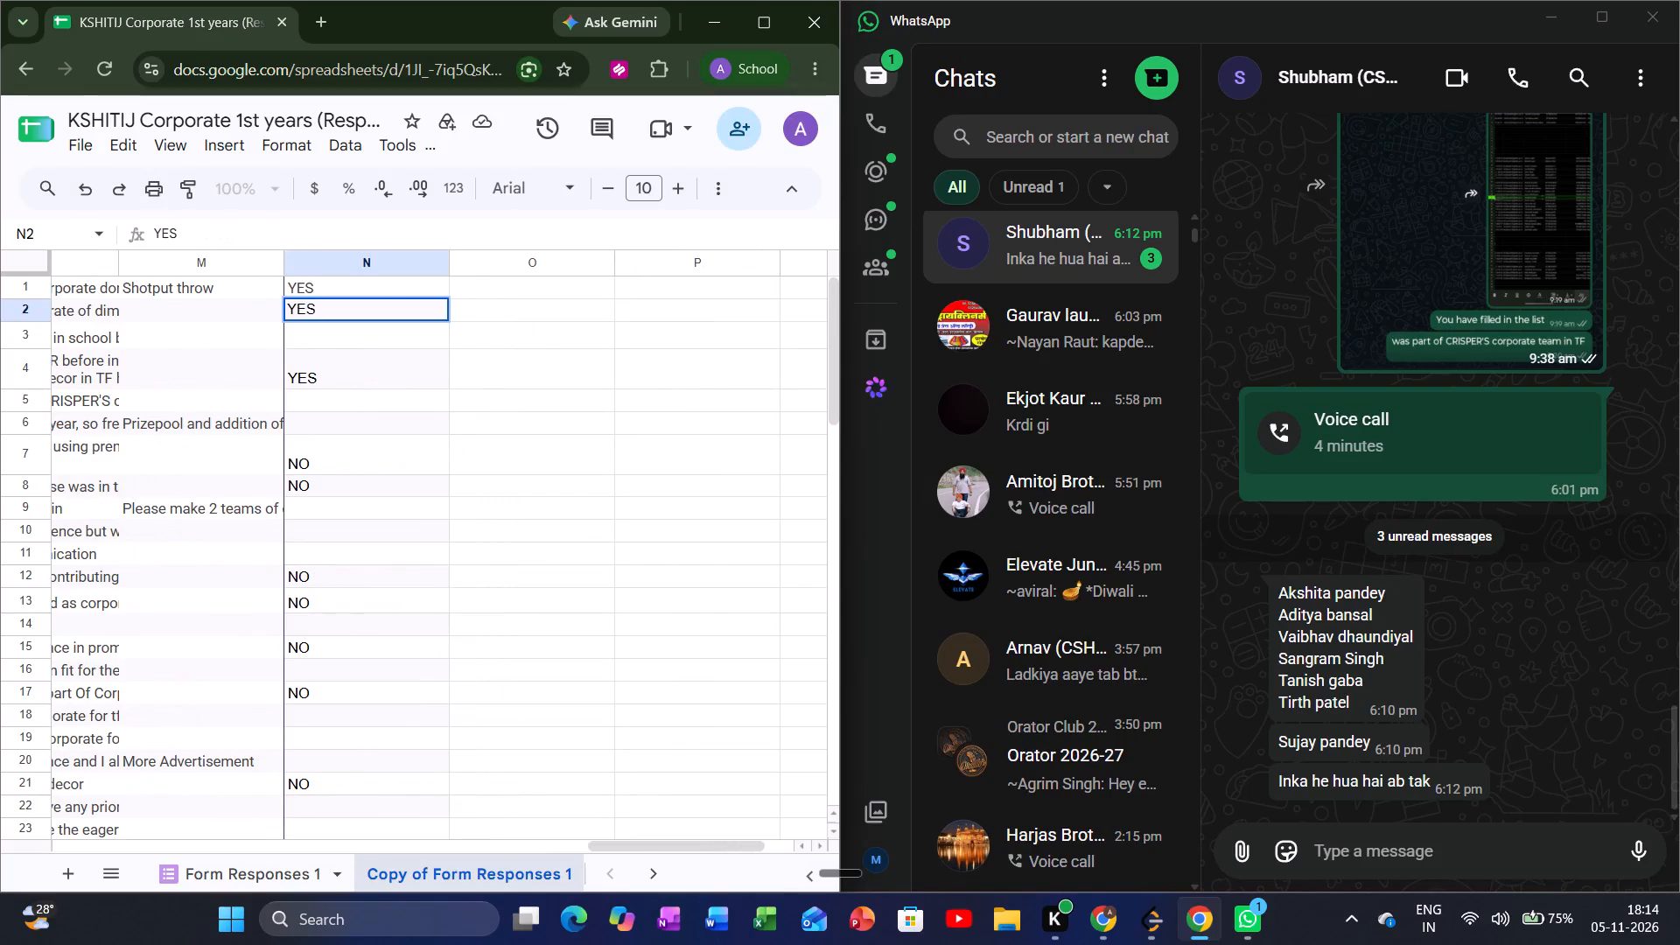
Clear the YES interview status from cell N1 of the first-row applicant, who is not in the chat's list.
scroll(430, 418, right, 11)
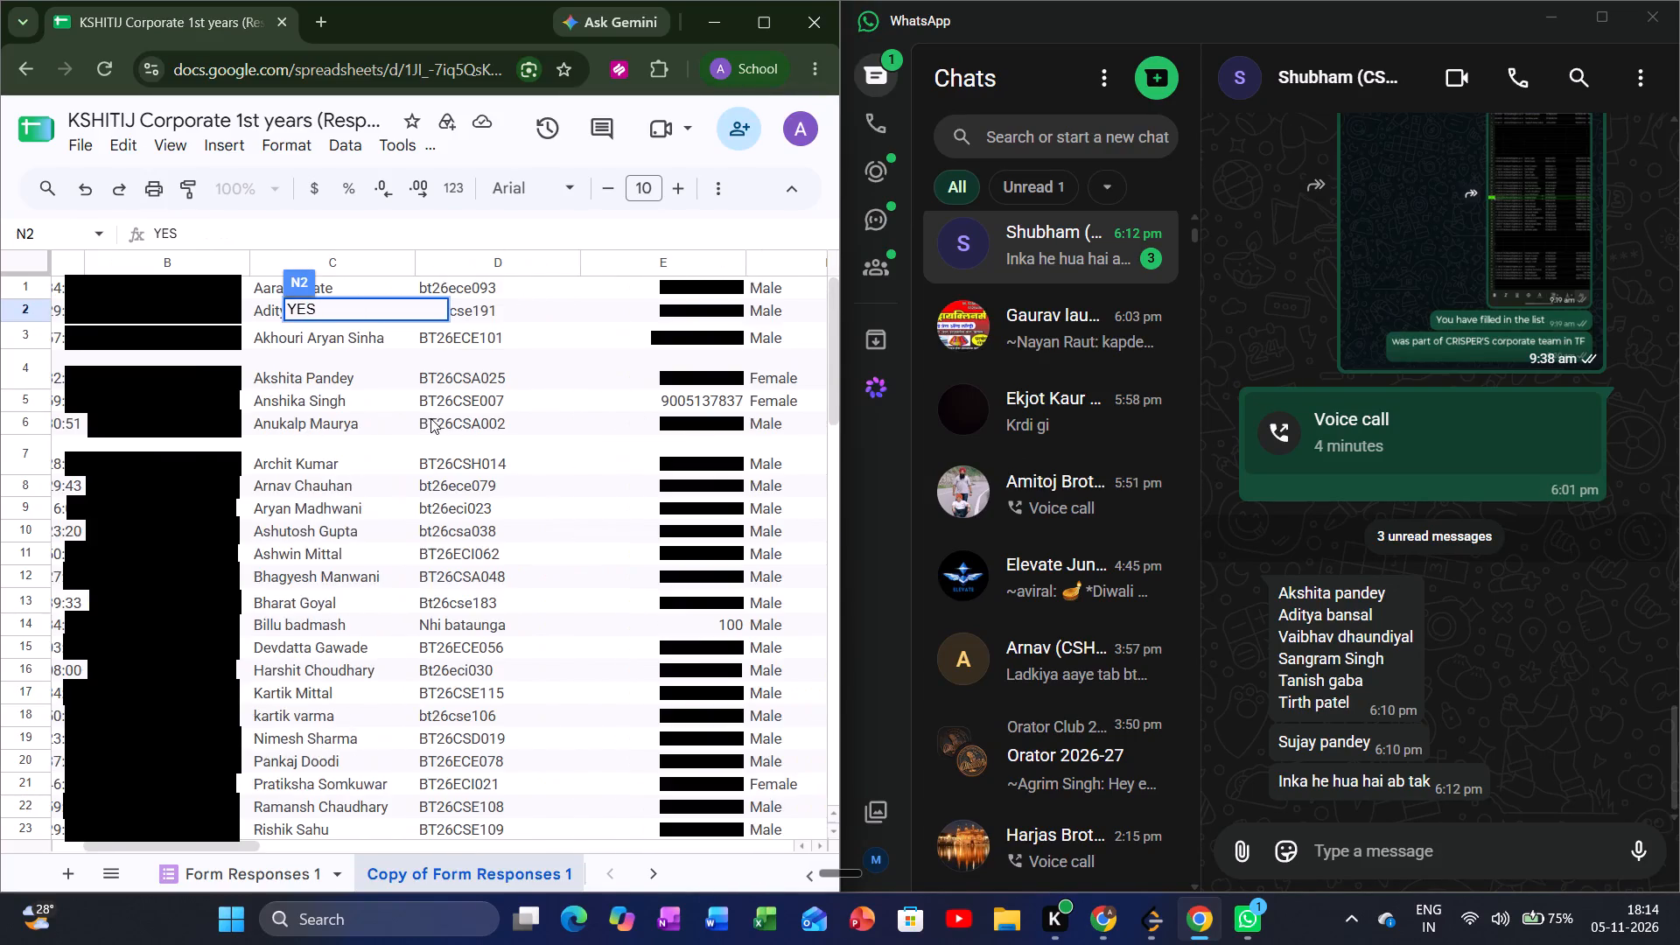
click(228, 381)
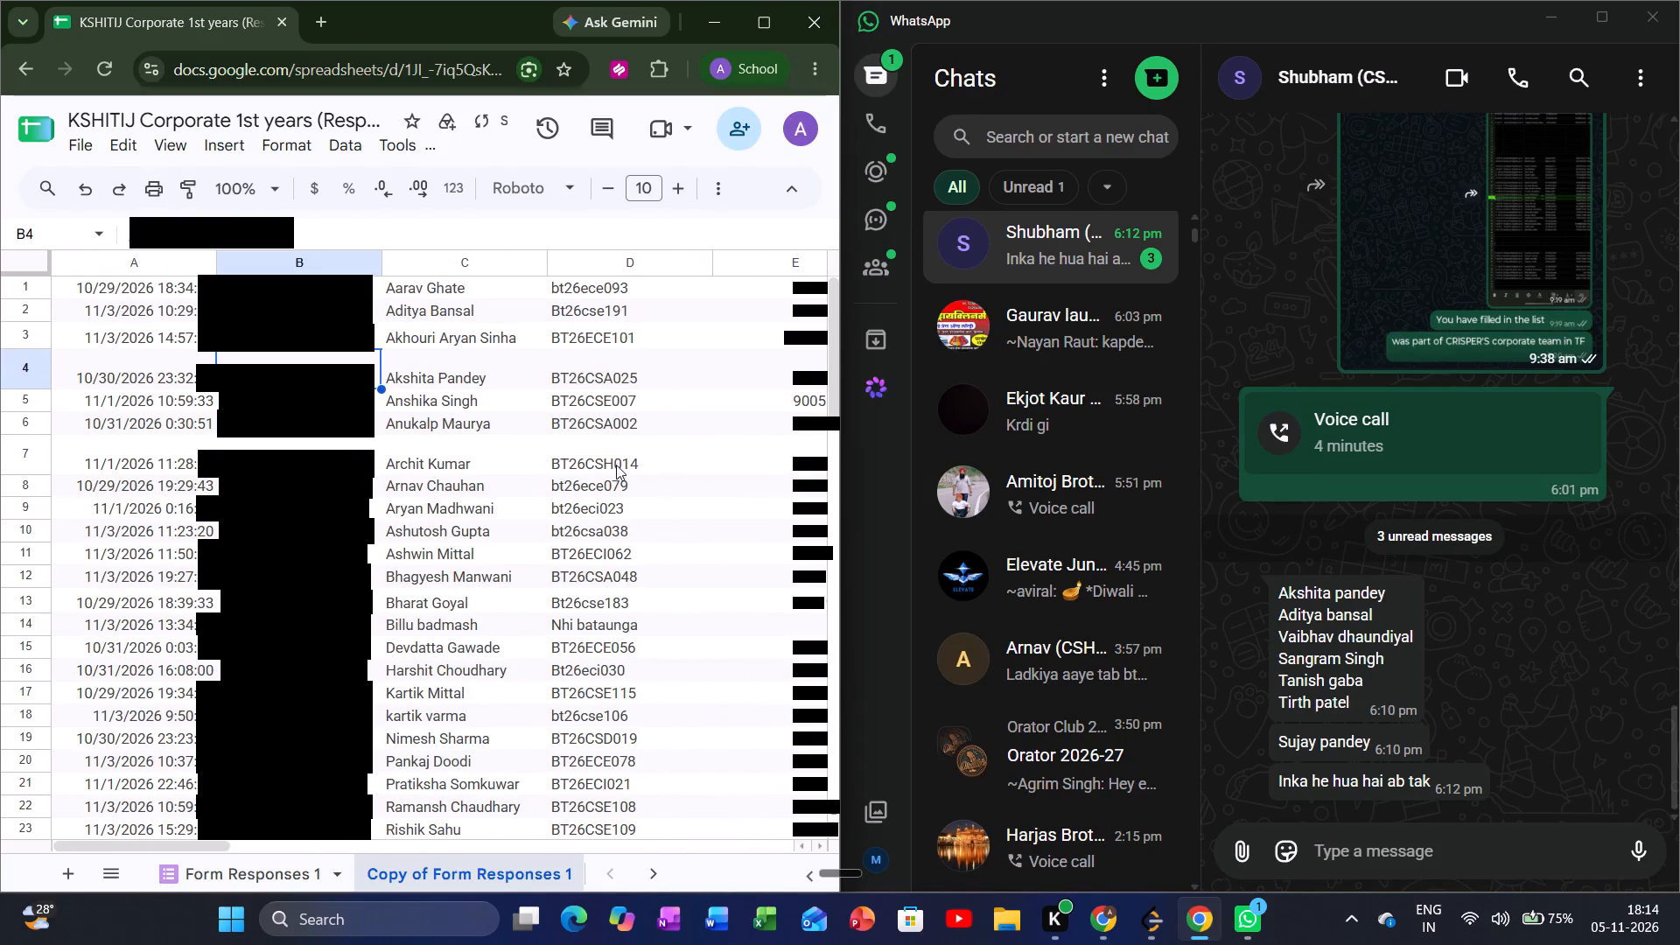
scroll(484, 468, left, 6)
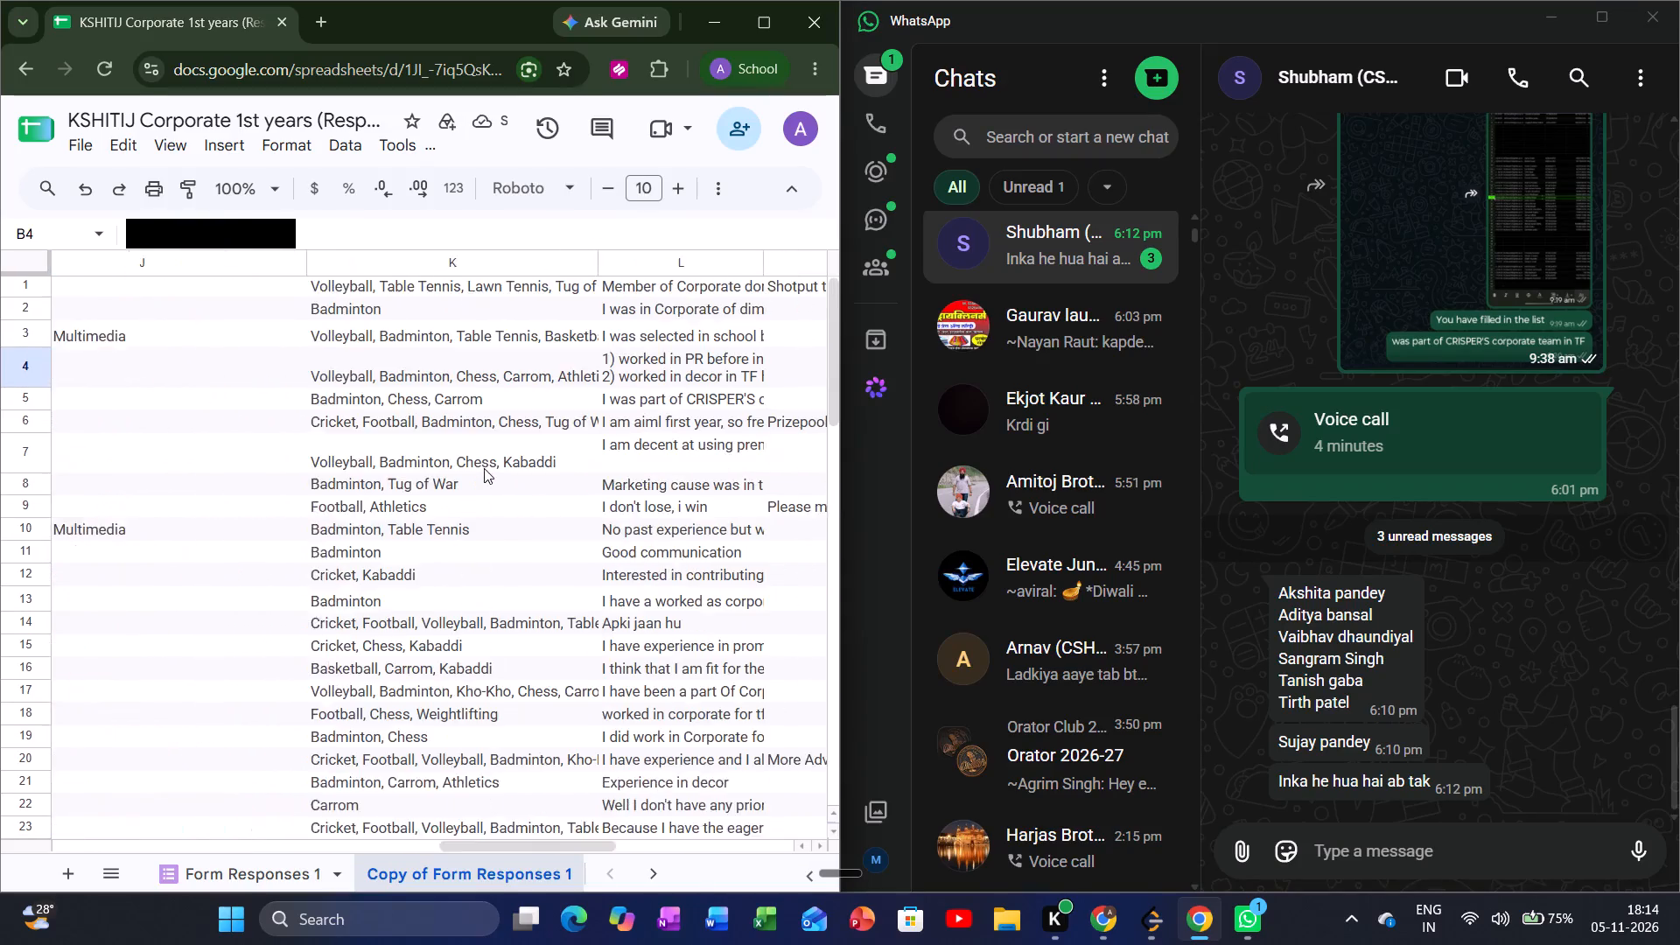
scroll(484, 468, left, 1)
scroll(484, 468, right, 7)
scroll(484, 468, left, 9)
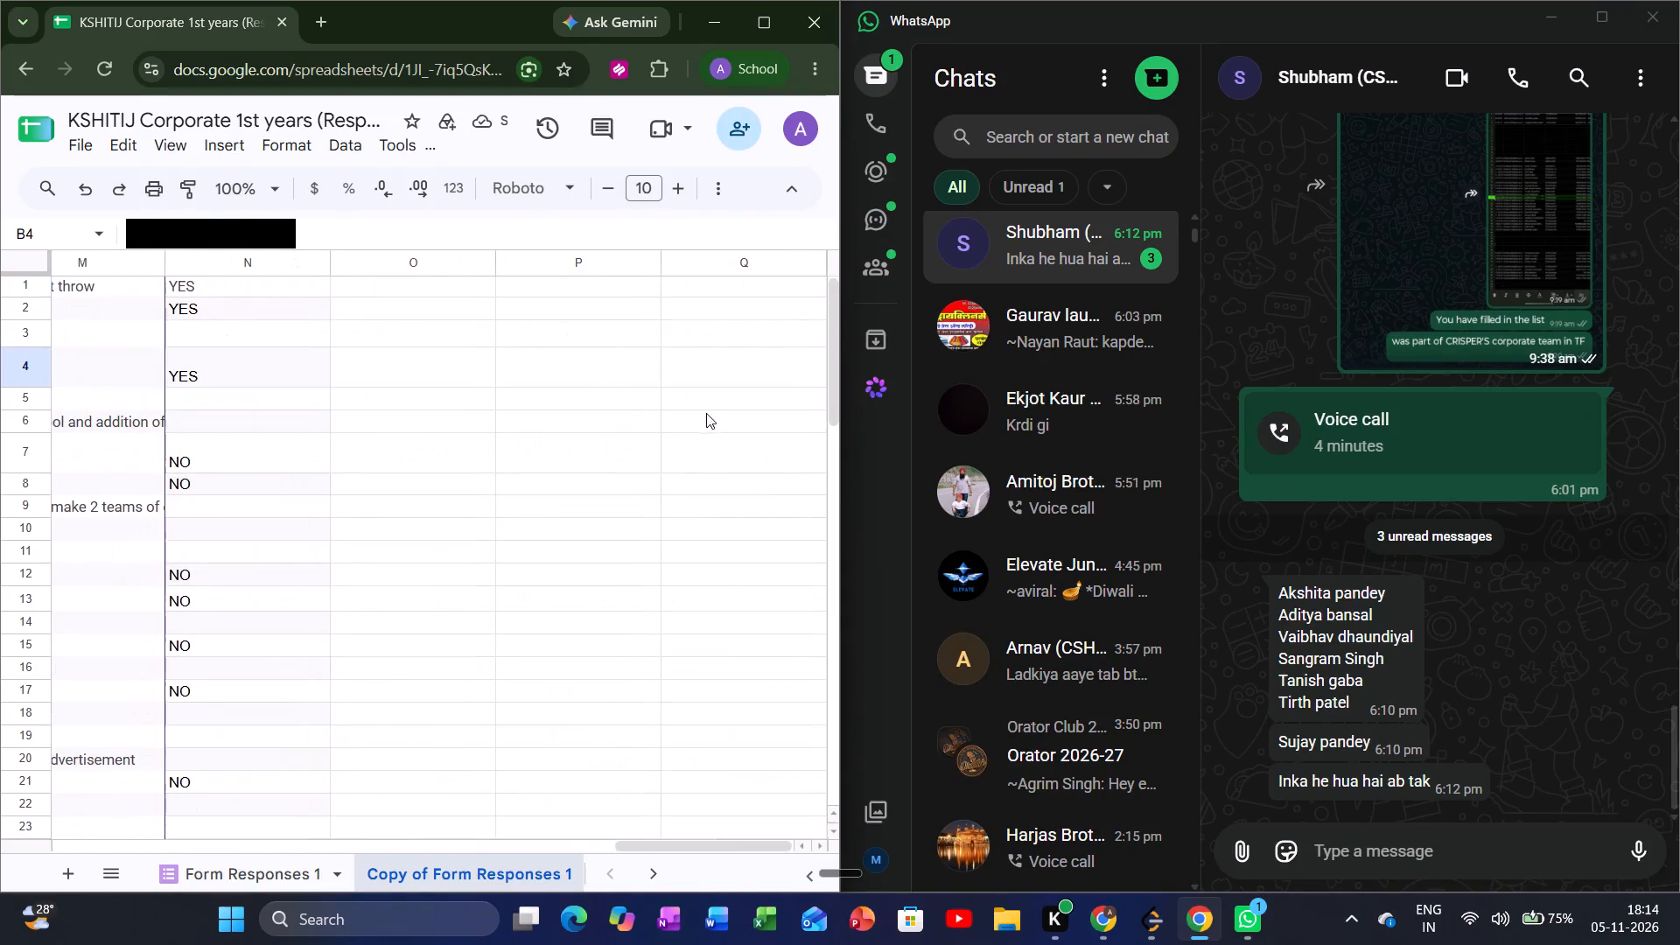
click(309, 286)
key(BackSpace)
Enter YES as the interview status in cell N34 for the last applicant, who is named in the chat's list.
scroll(309, 286, right, 3)
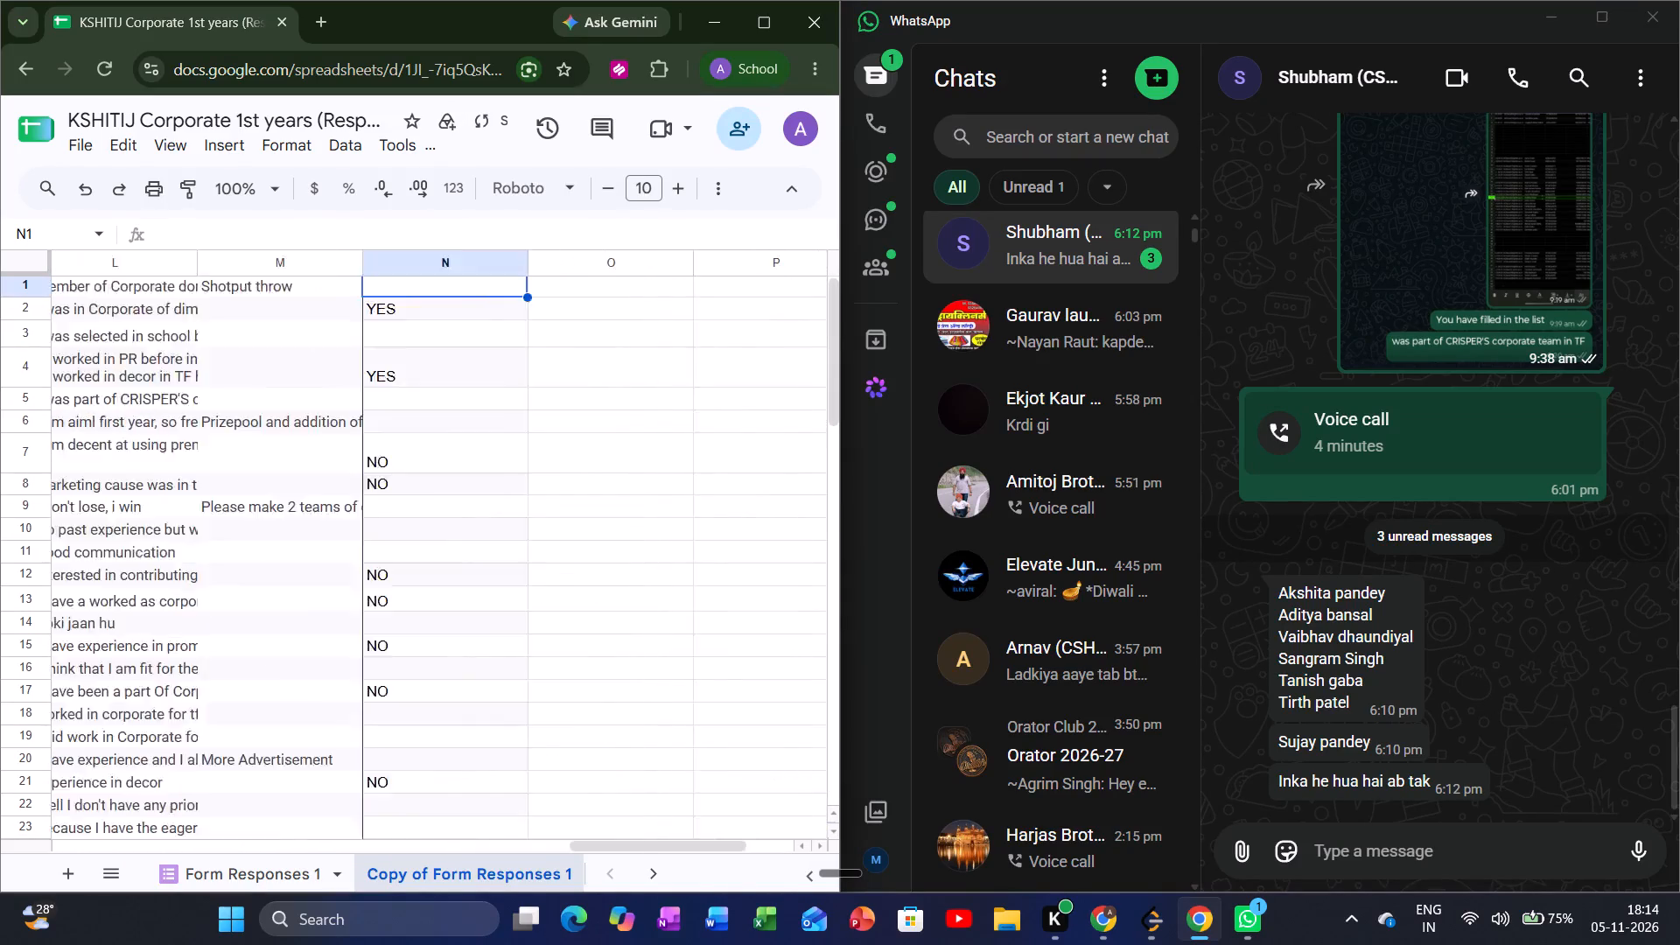
scroll(309, 286, right, 15)
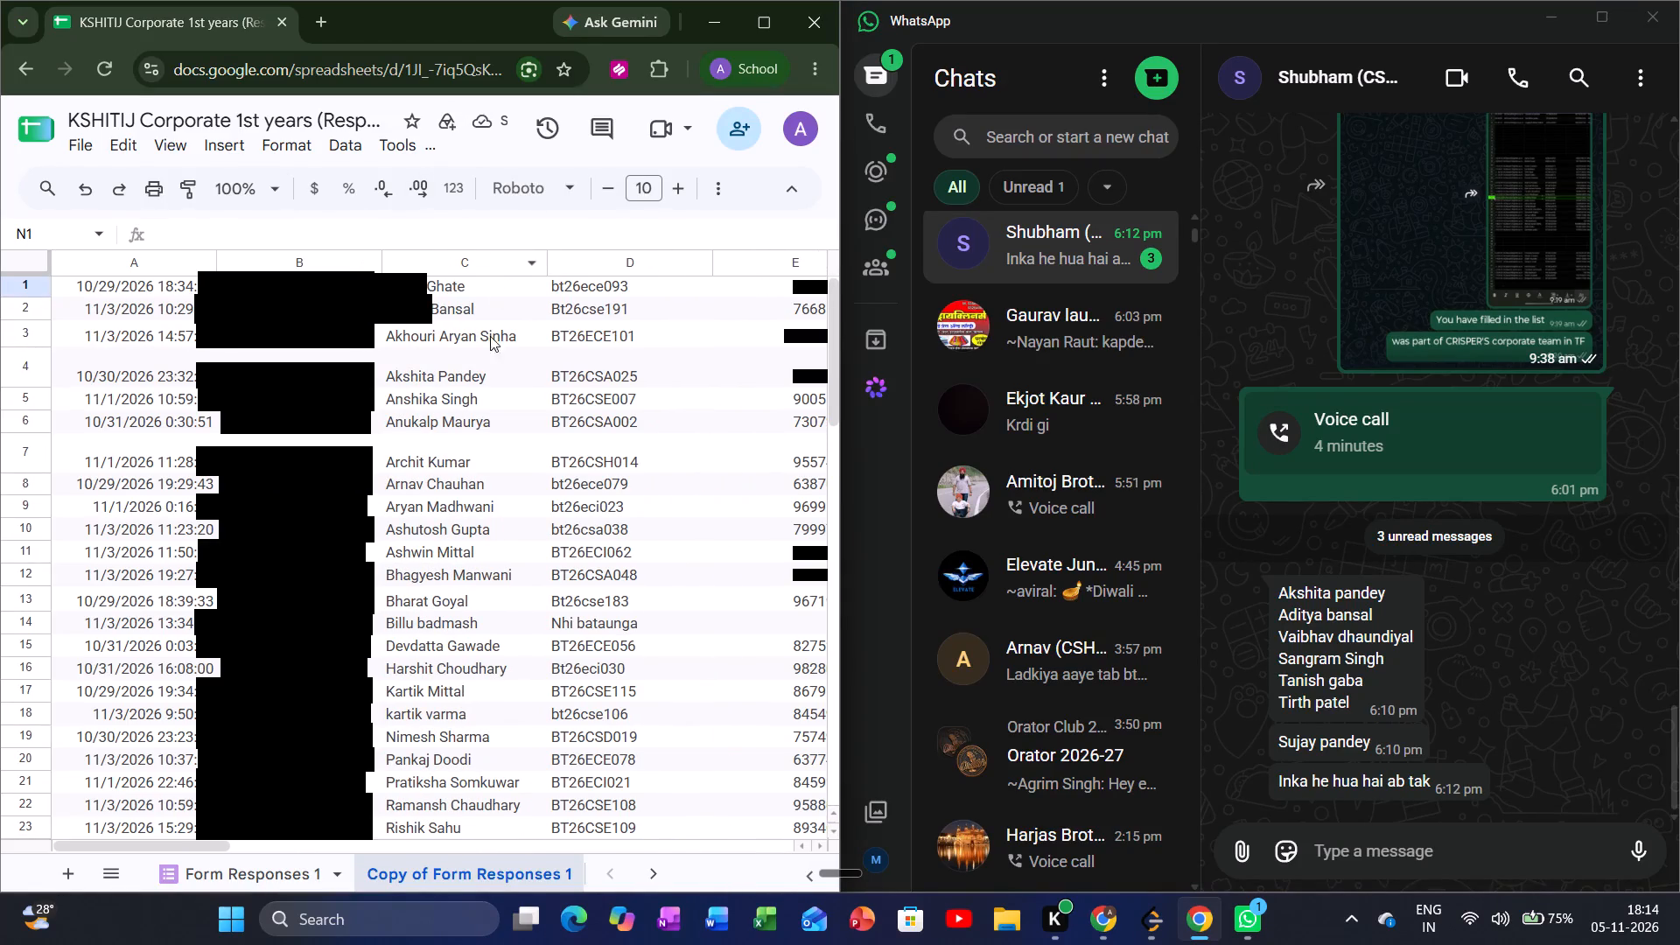
click(464, 306)
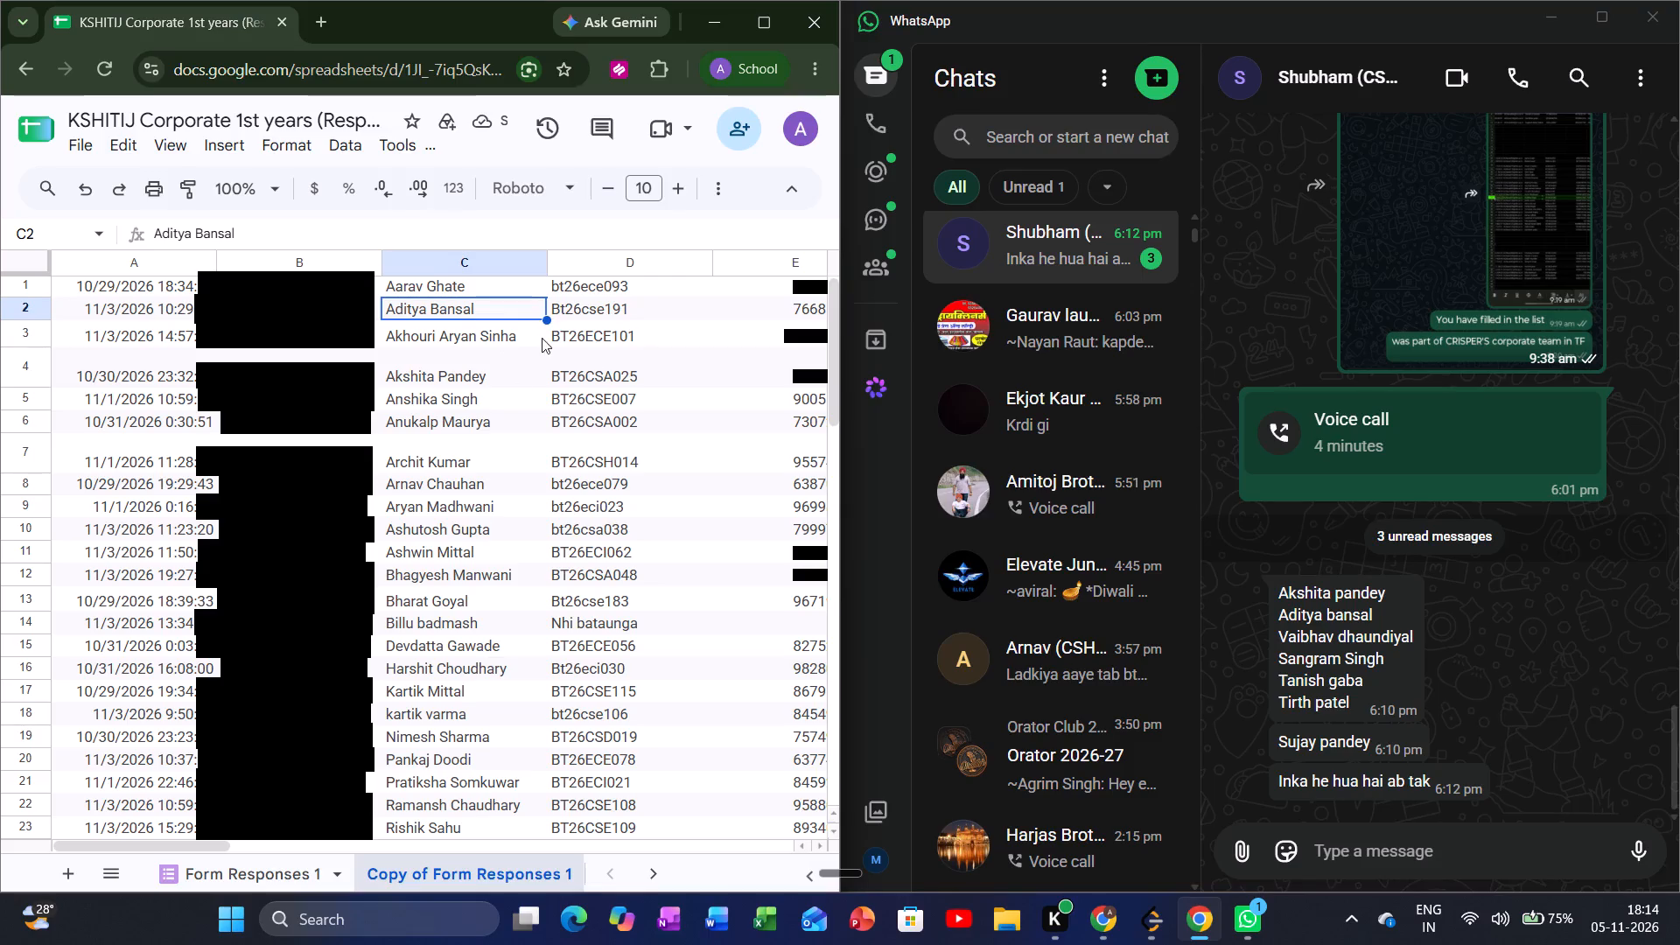
scroll(466, 553, down, 2)
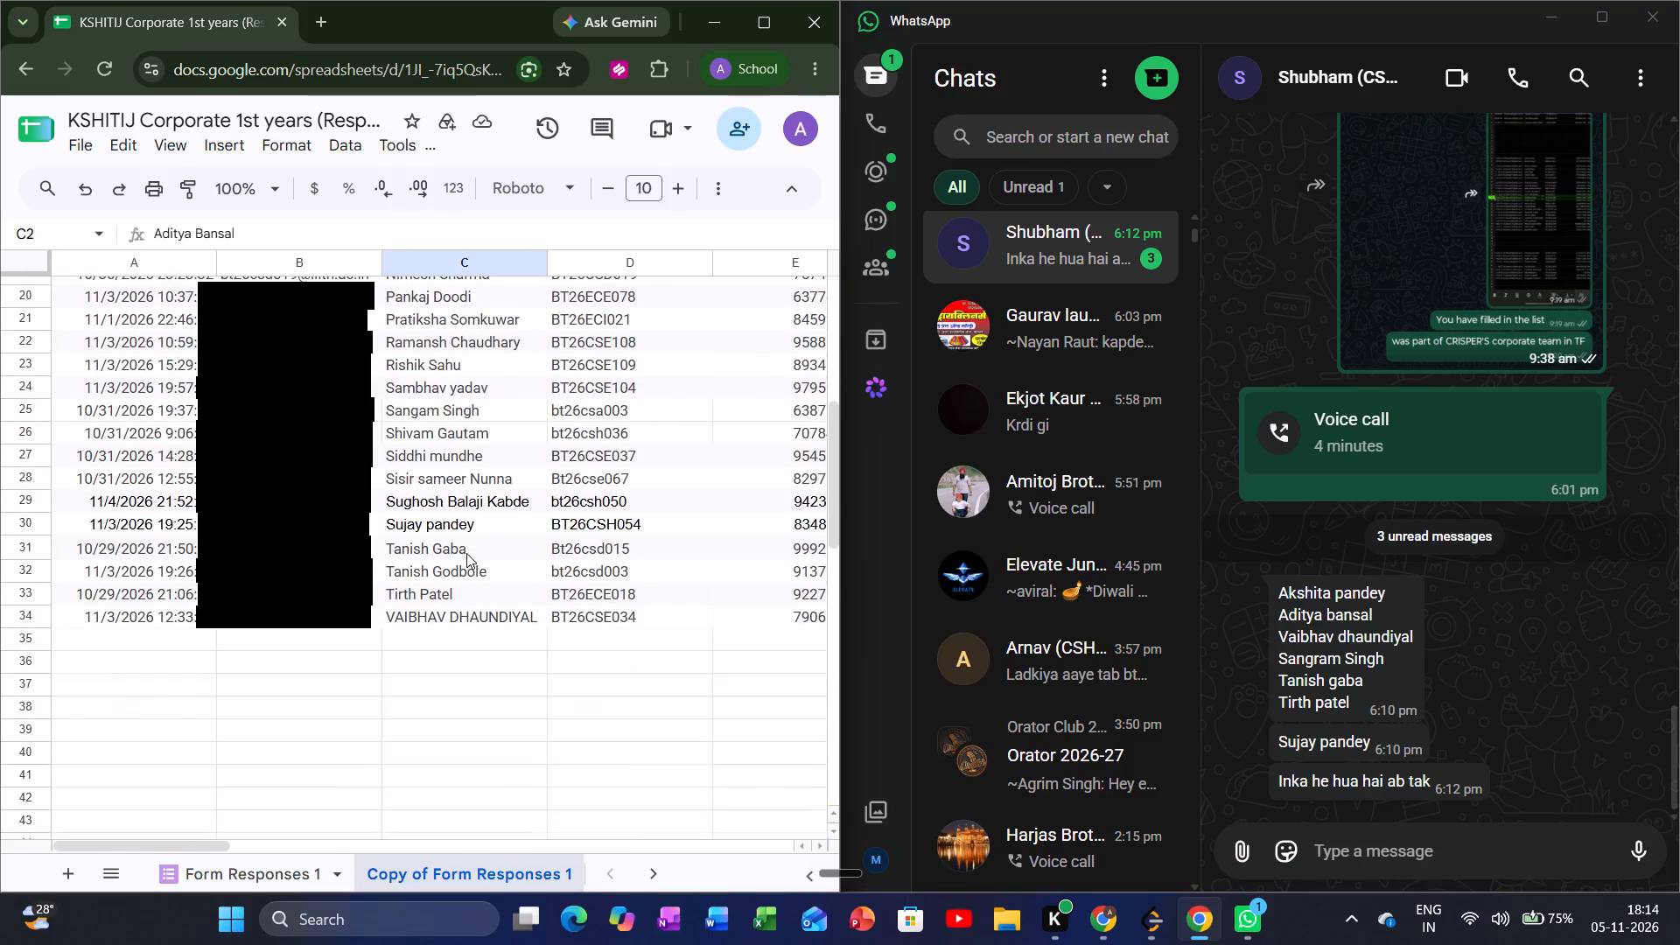
scroll(466, 553, down, 1)
click(472, 589)
scroll(472, 589, left, 3)
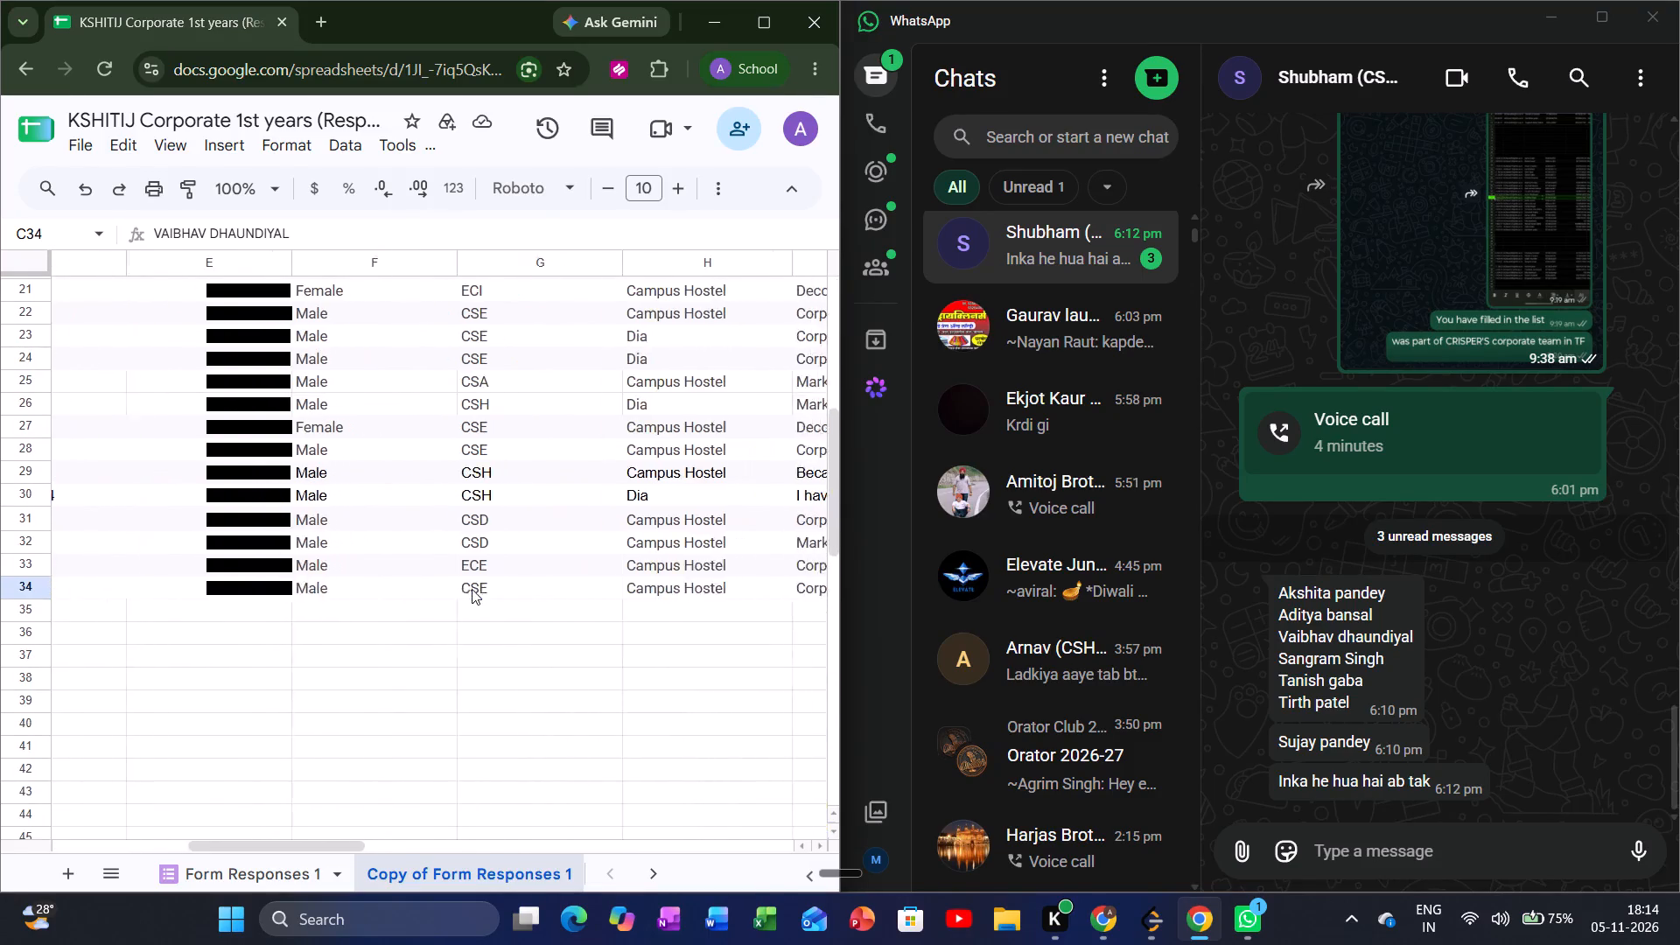
scroll(472, 589, left, 11)
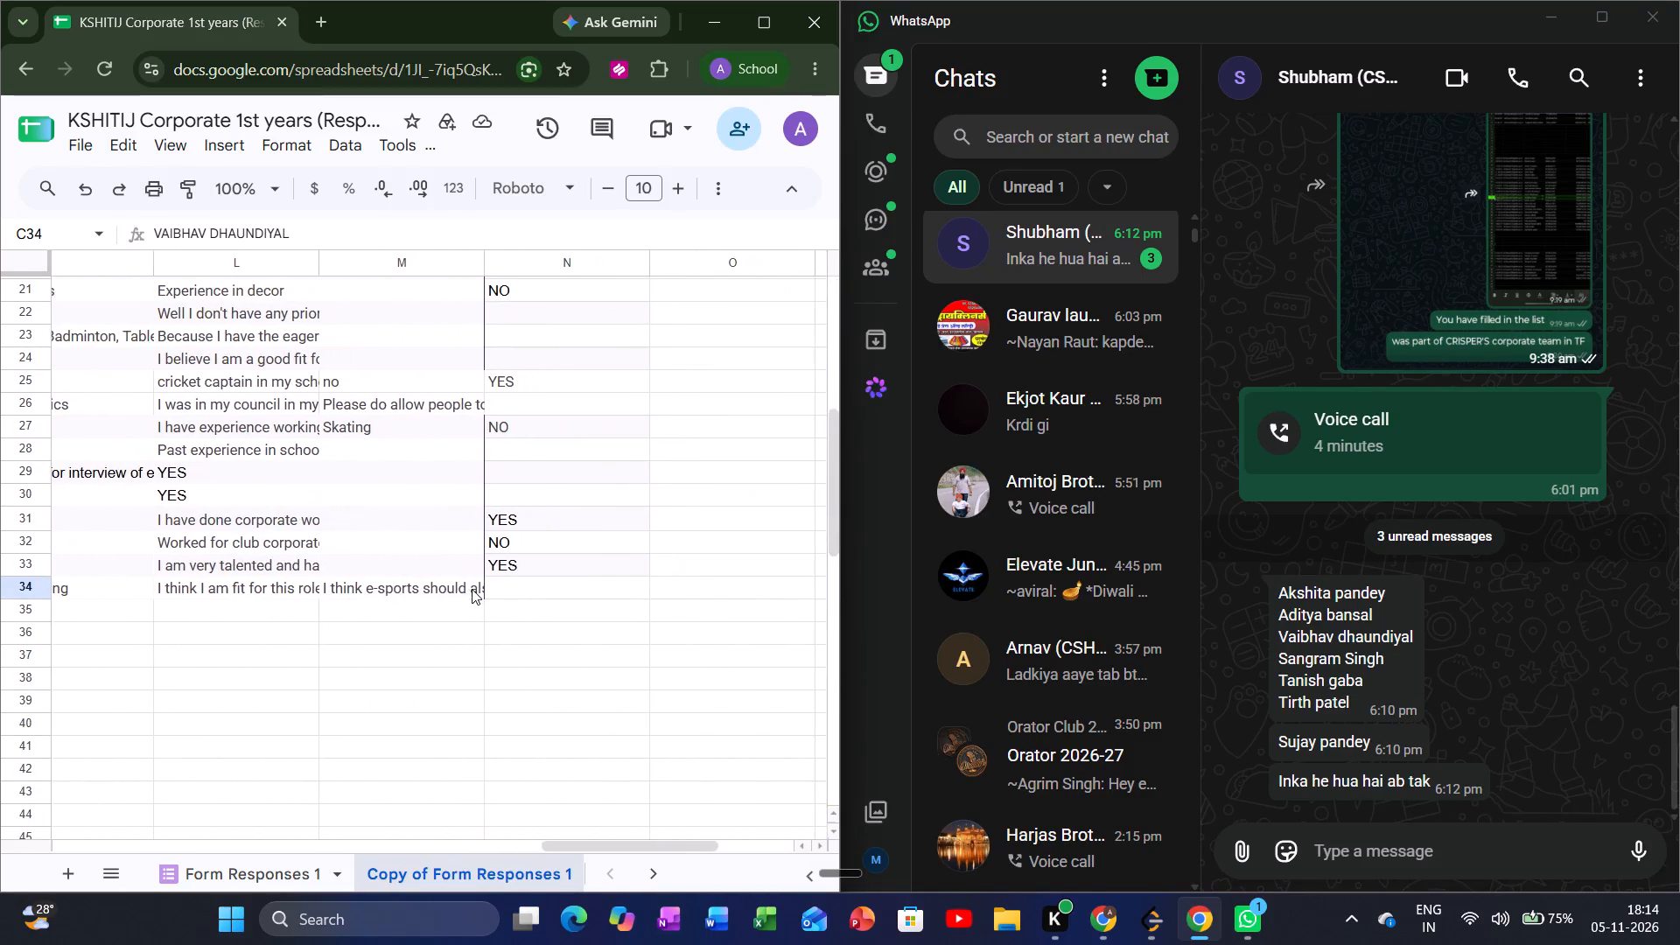
click(510, 590)
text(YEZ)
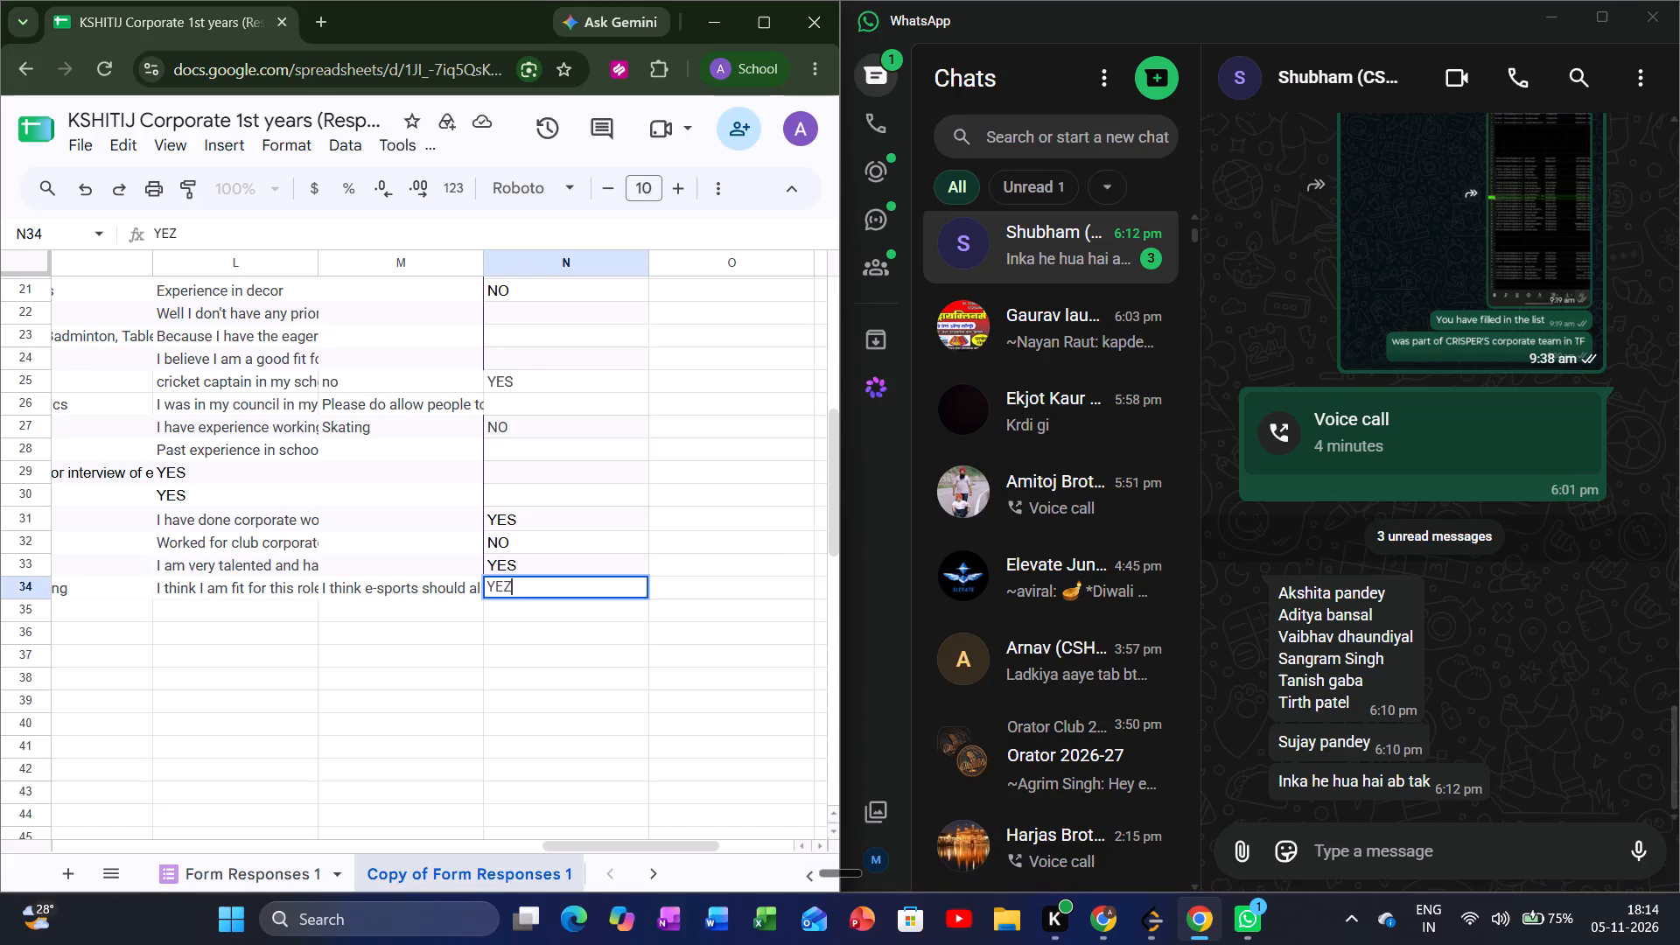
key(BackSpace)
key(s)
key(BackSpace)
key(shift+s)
scroll(411, 626, right, 9)
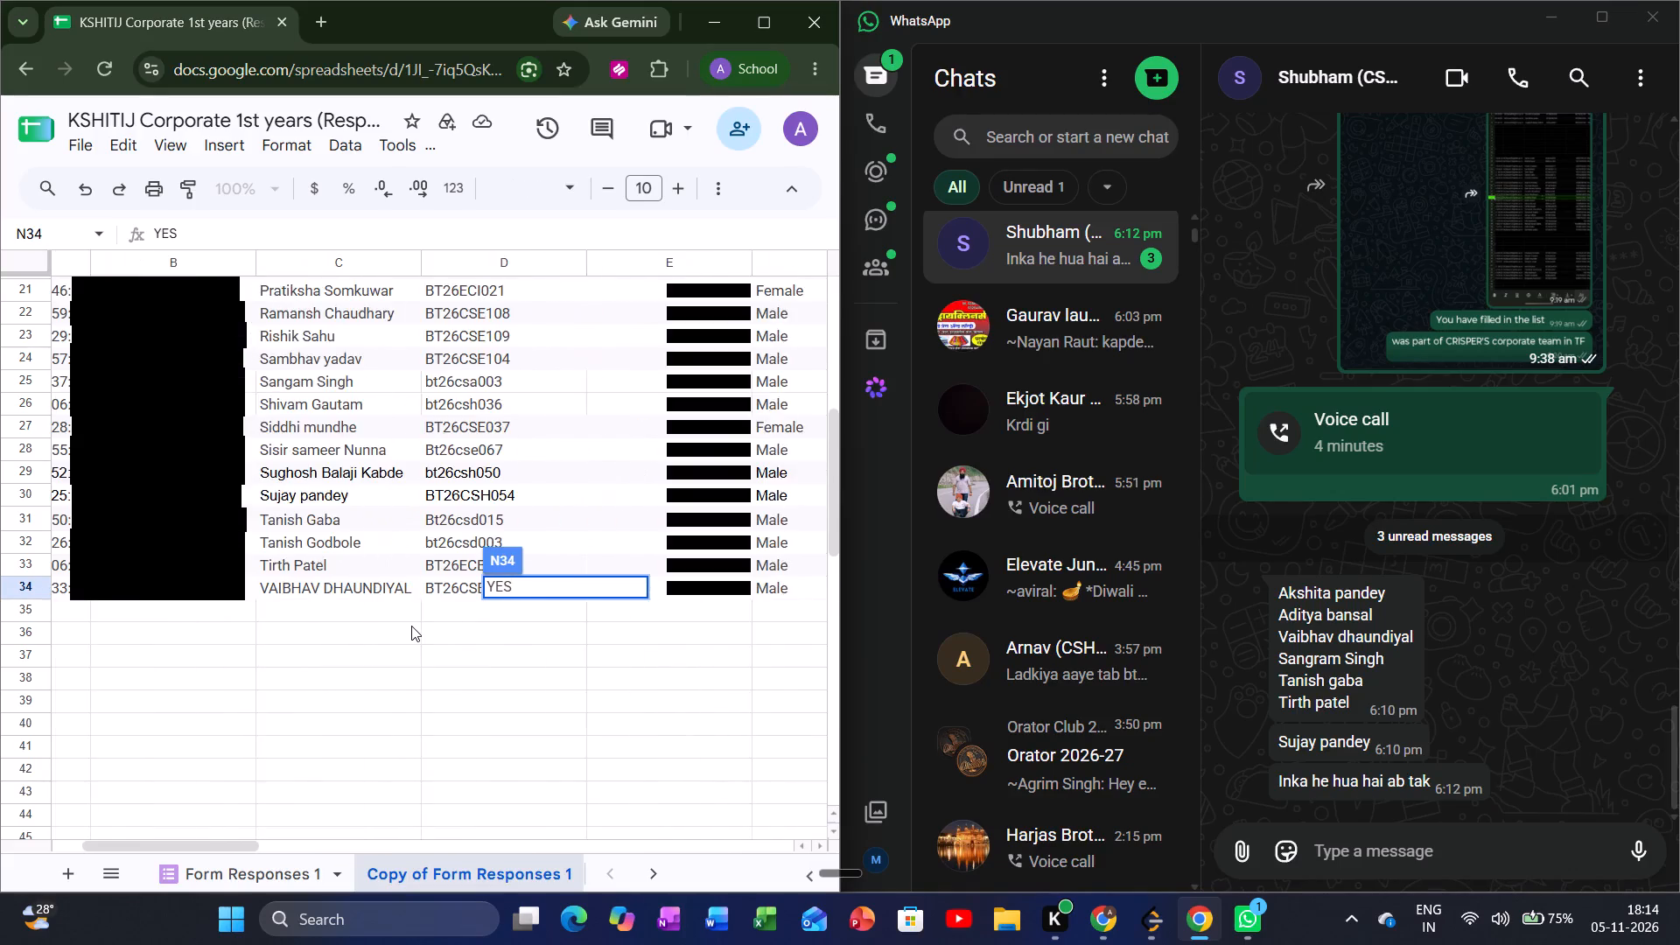
click(156, 630)
scroll(156, 630, left, 7)
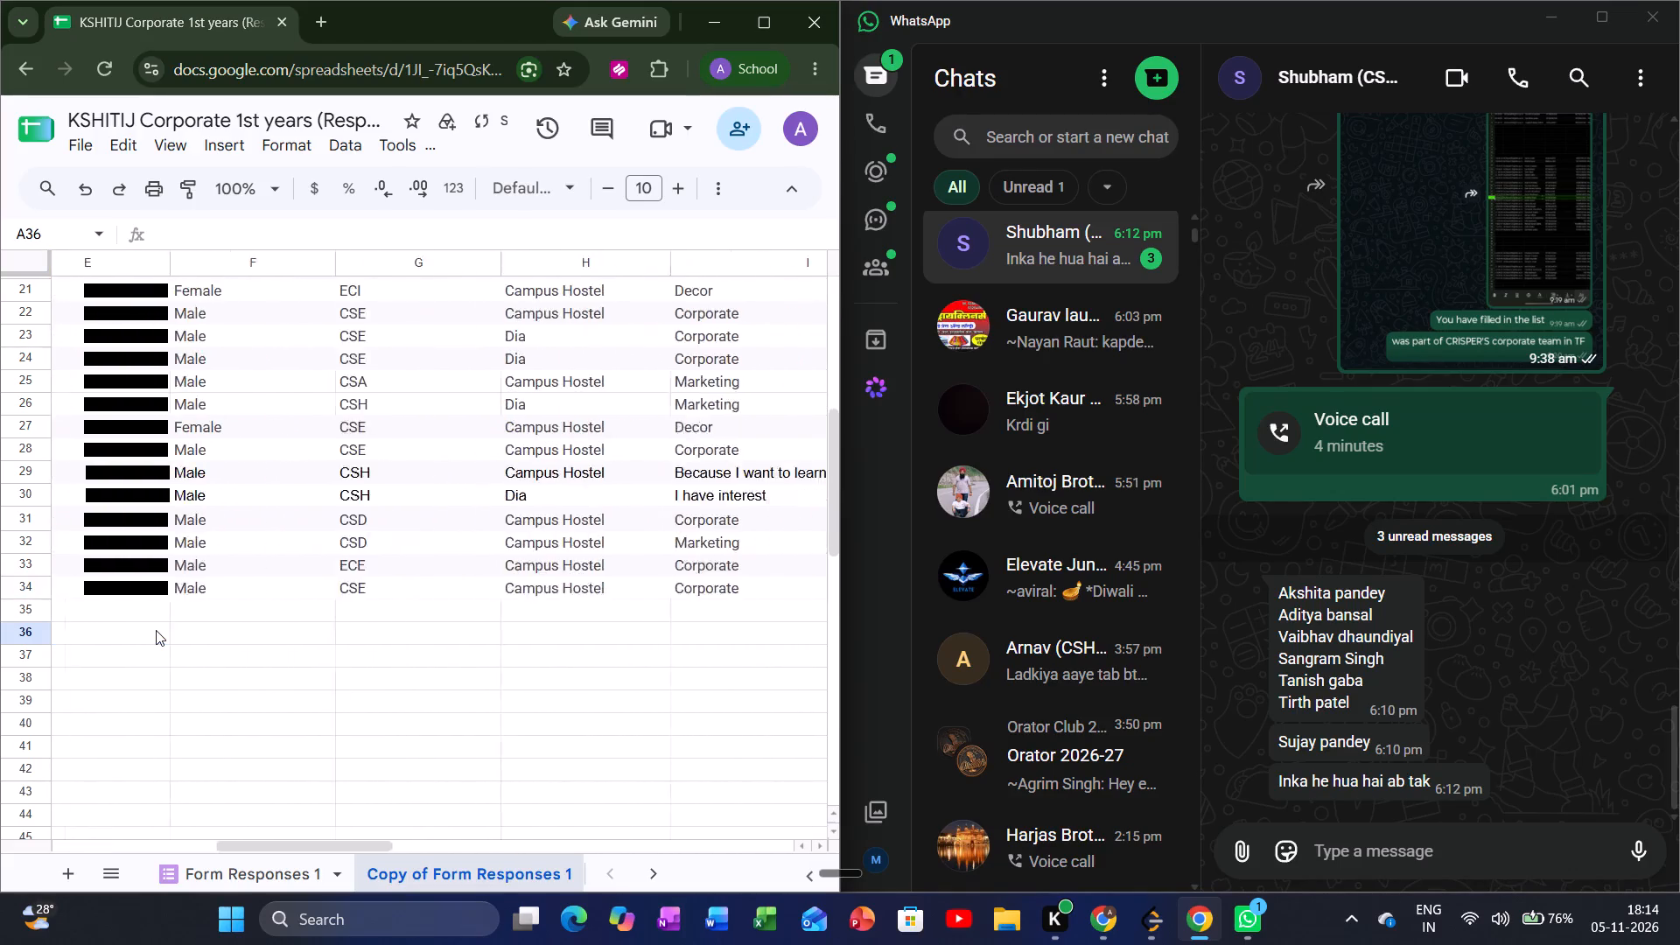
Check the interview status entries in rows 16–34, especially row 30, against the applicants named in the chat's list.
scroll(156, 630, left, 3)
scroll(279, 738, left, 4)
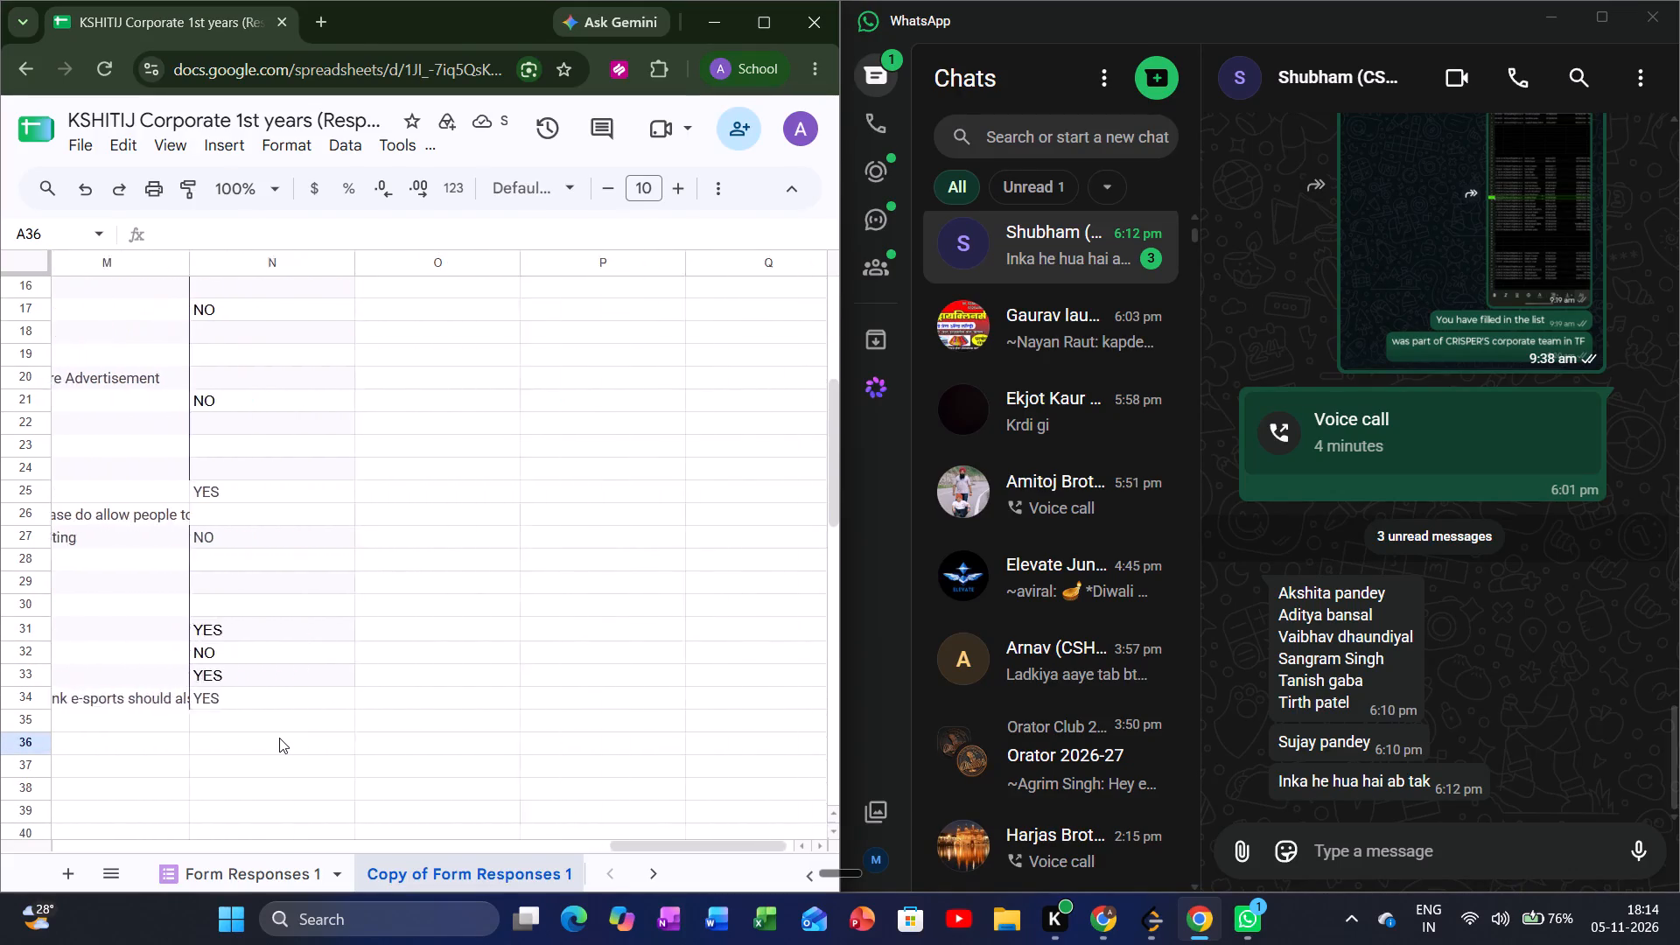
scroll(279, 738, right, 11)
scroll(279, 738, left, 9)
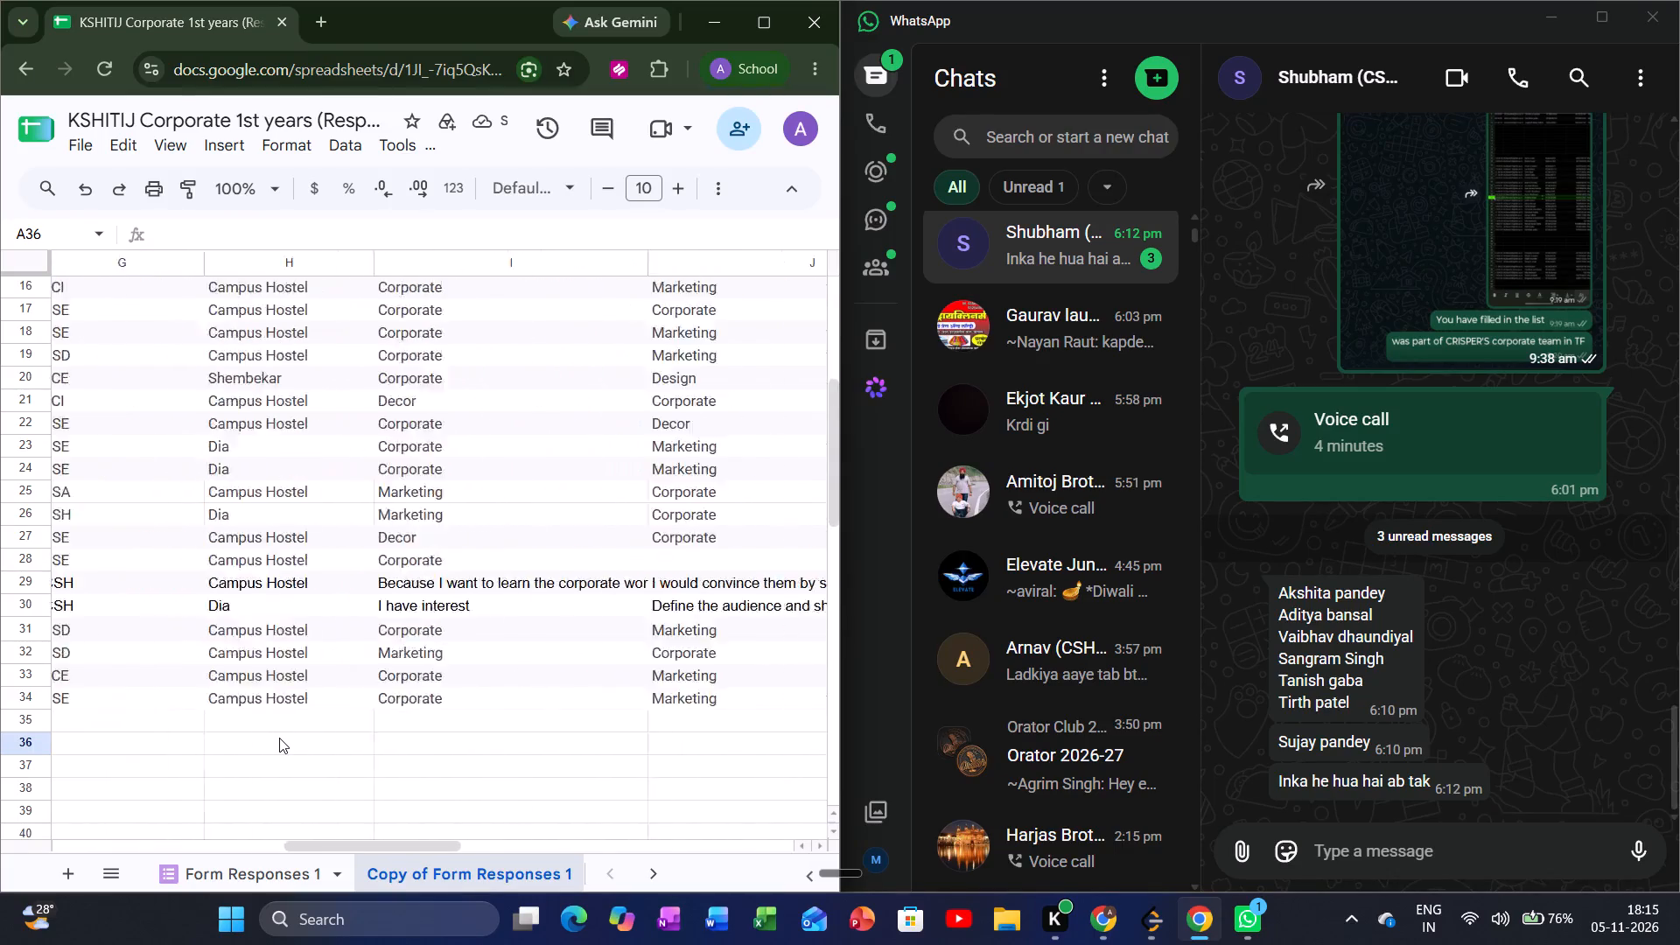
scroll(278, 736, left, 1)
scroll(278, 736, right, 5)
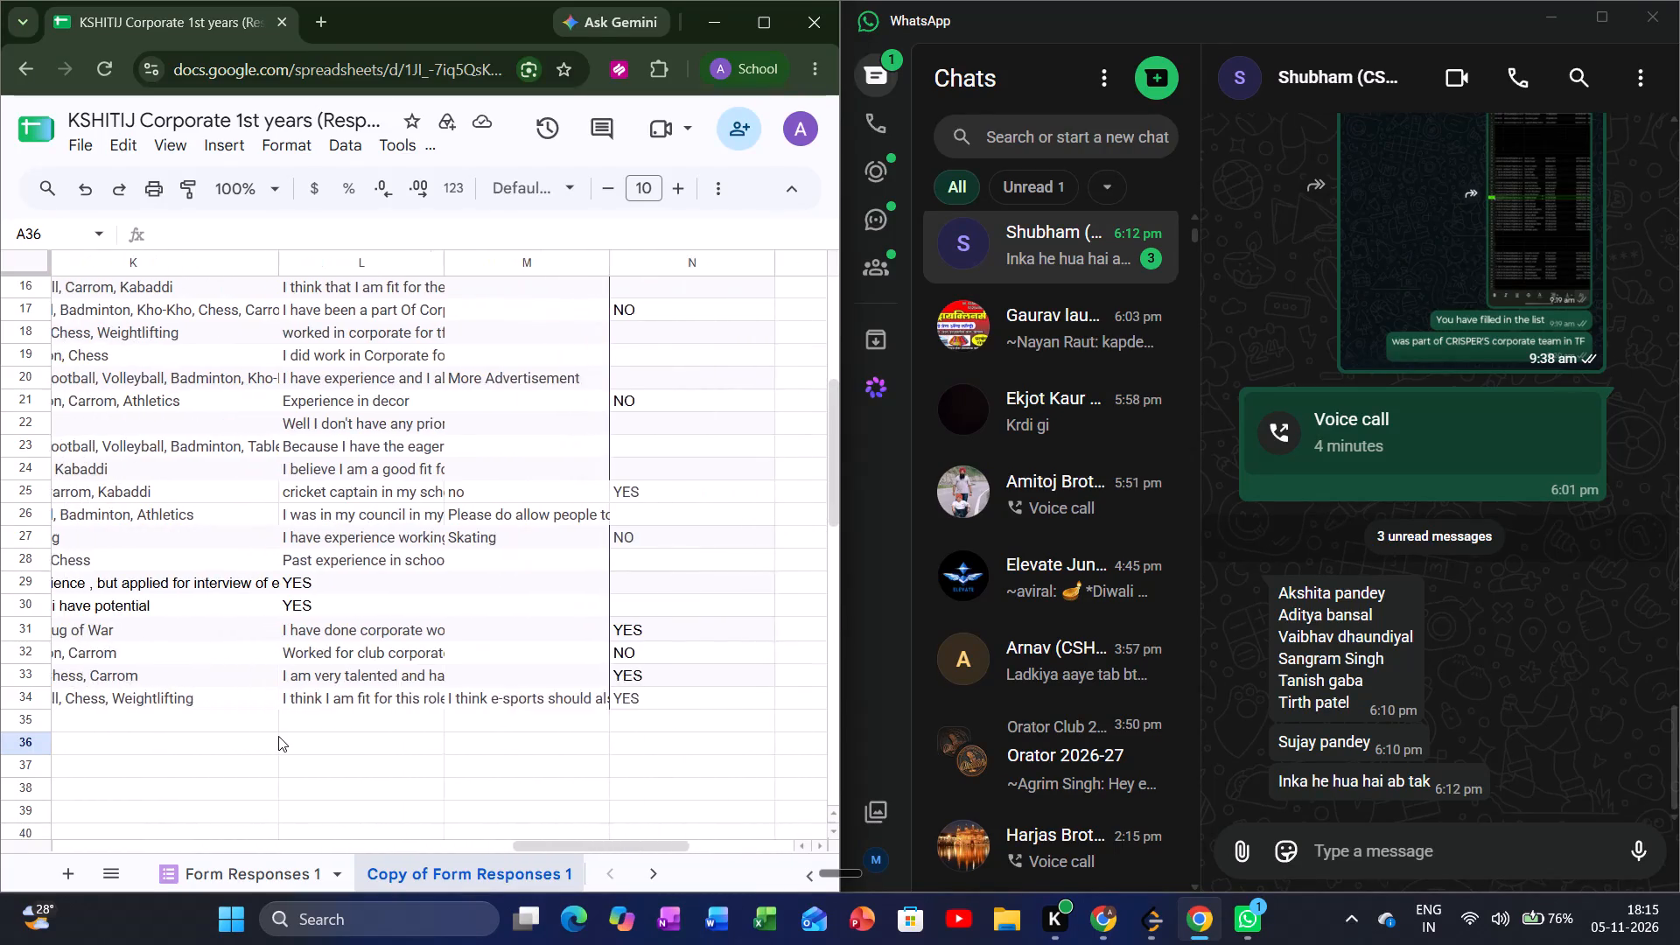
scroll(278, 736, right, 5)
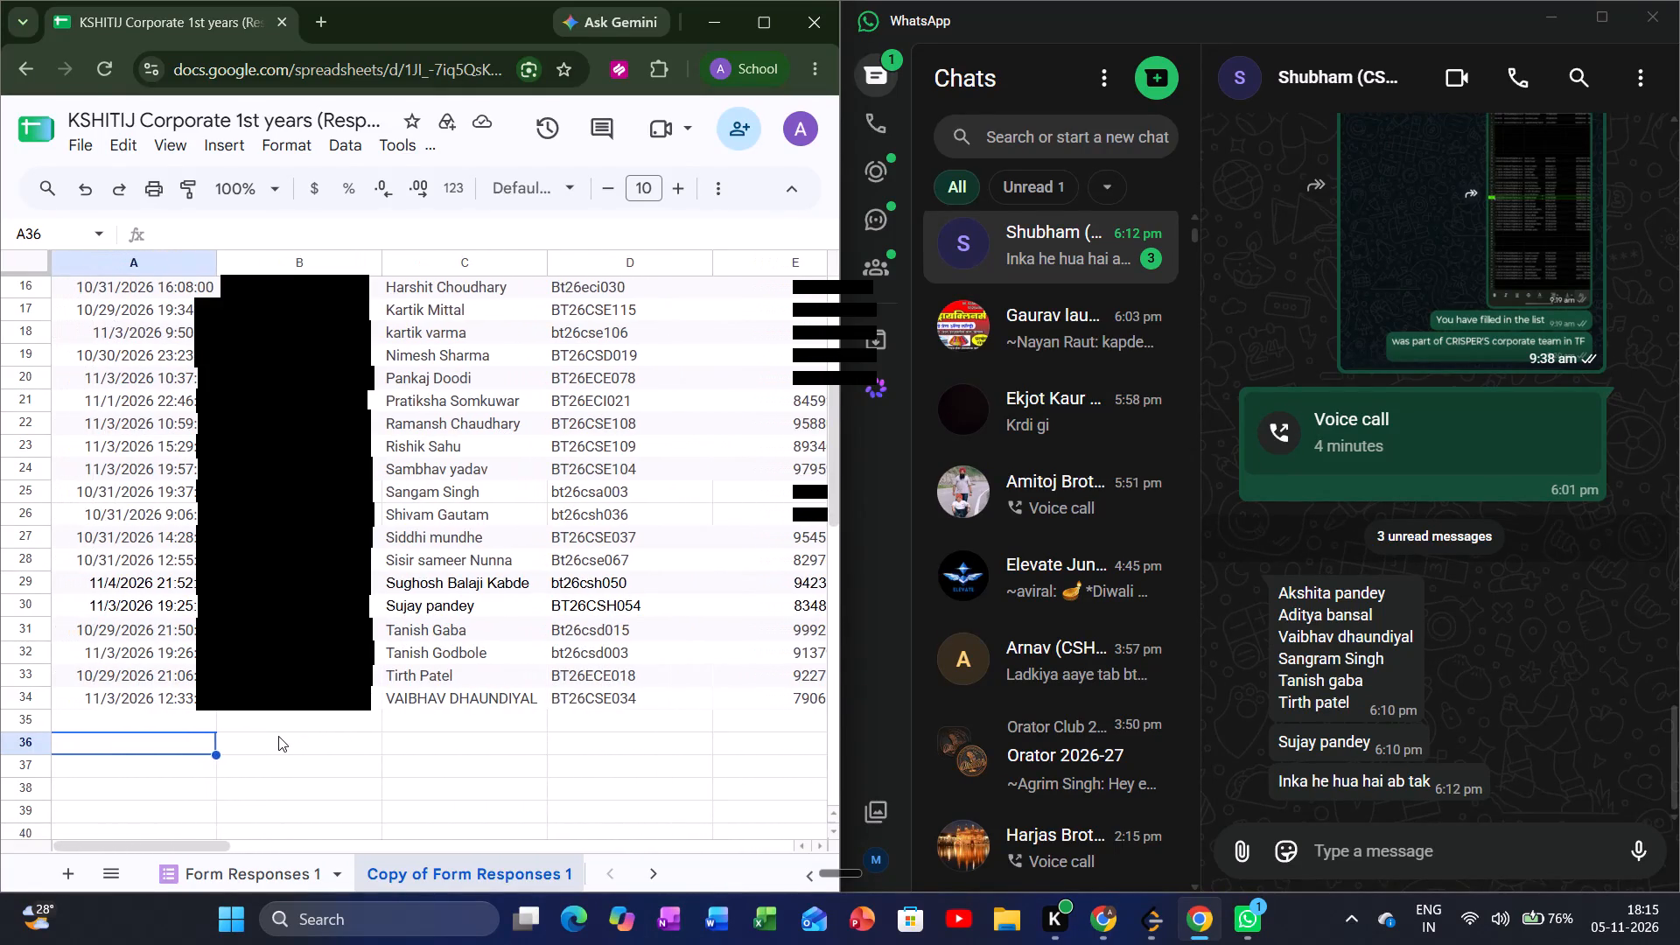
scroll(278, 736, left, 2)
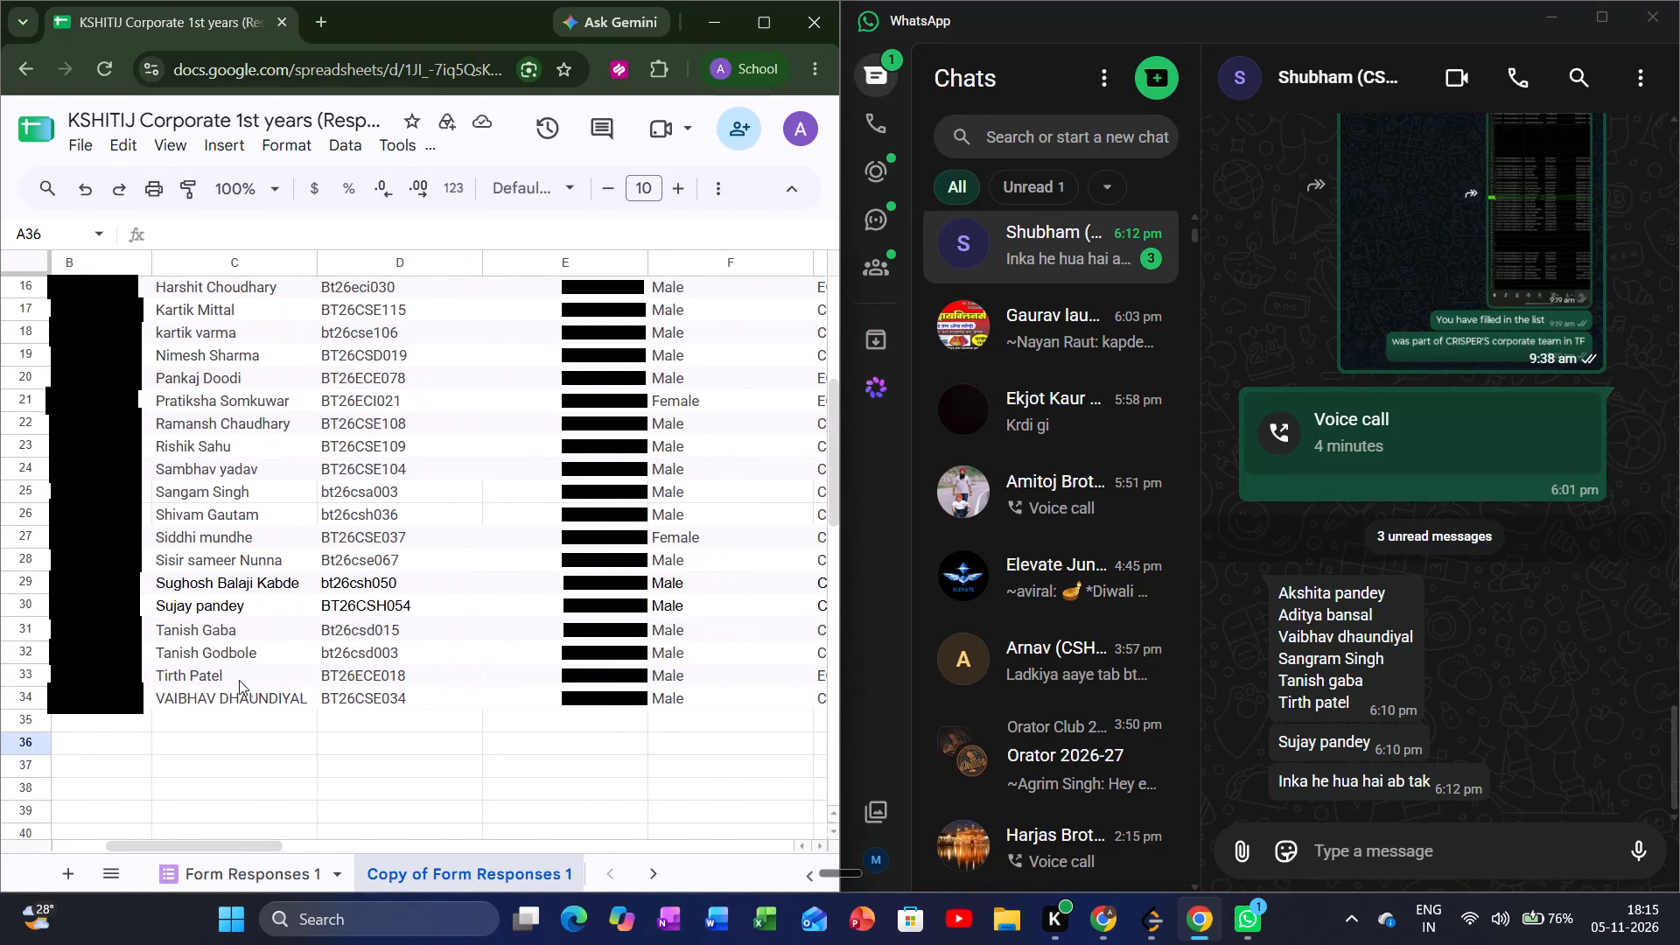
click(280, 608)
scroll(280, 608, left, 9)
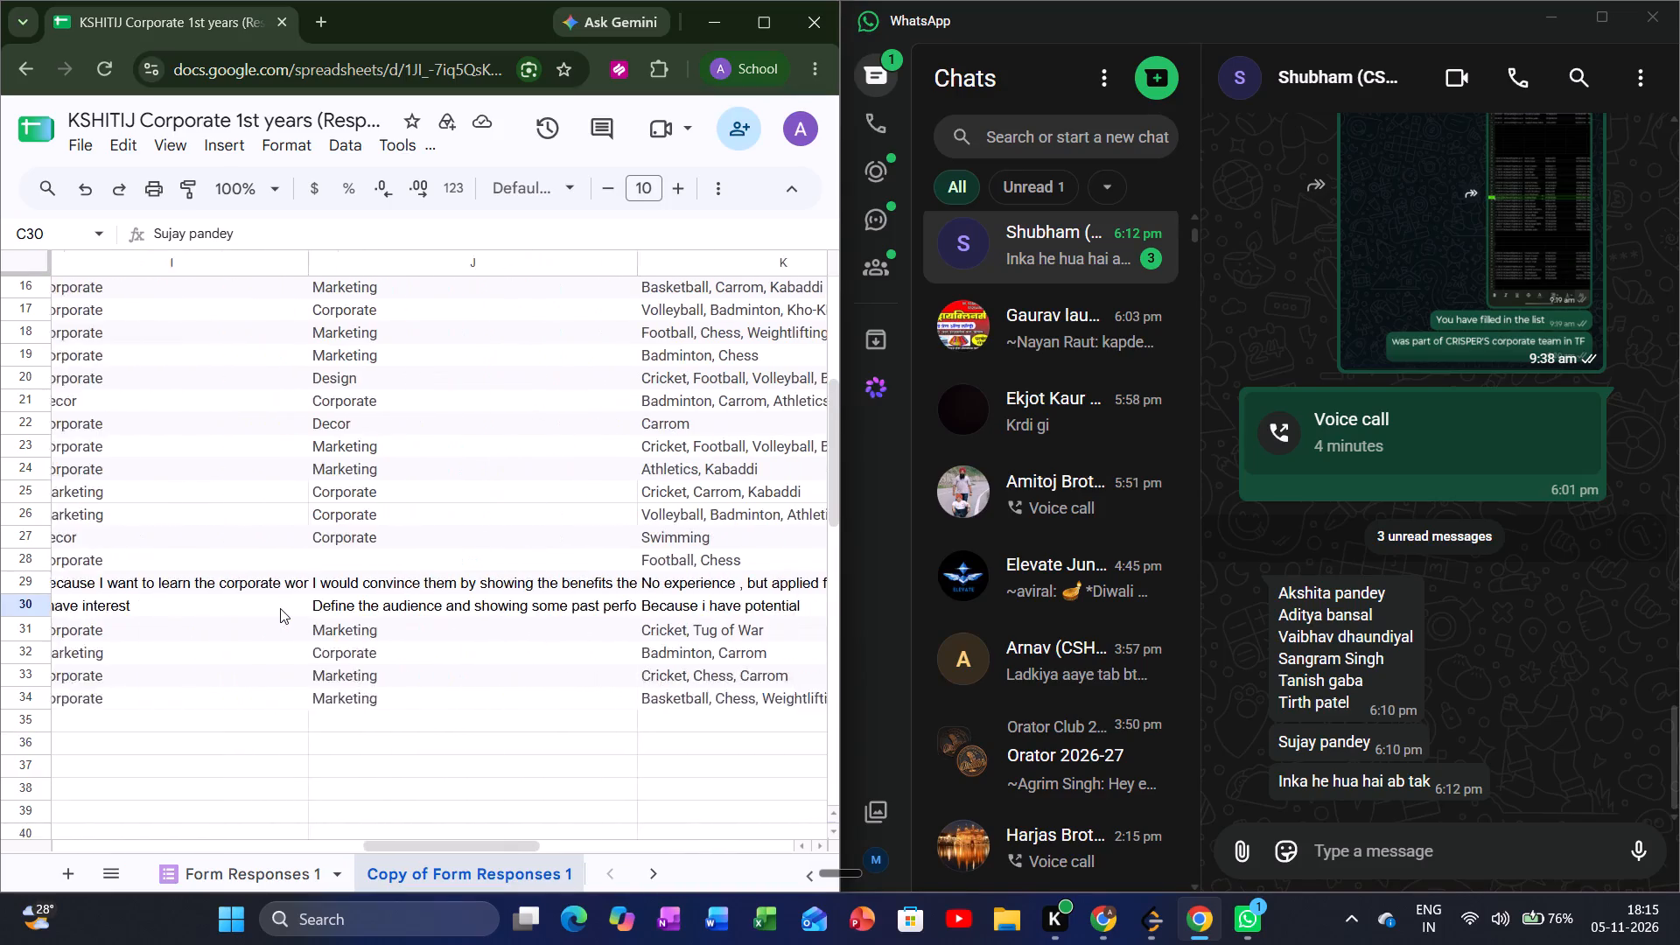
scroll(280, 608, left, 5)
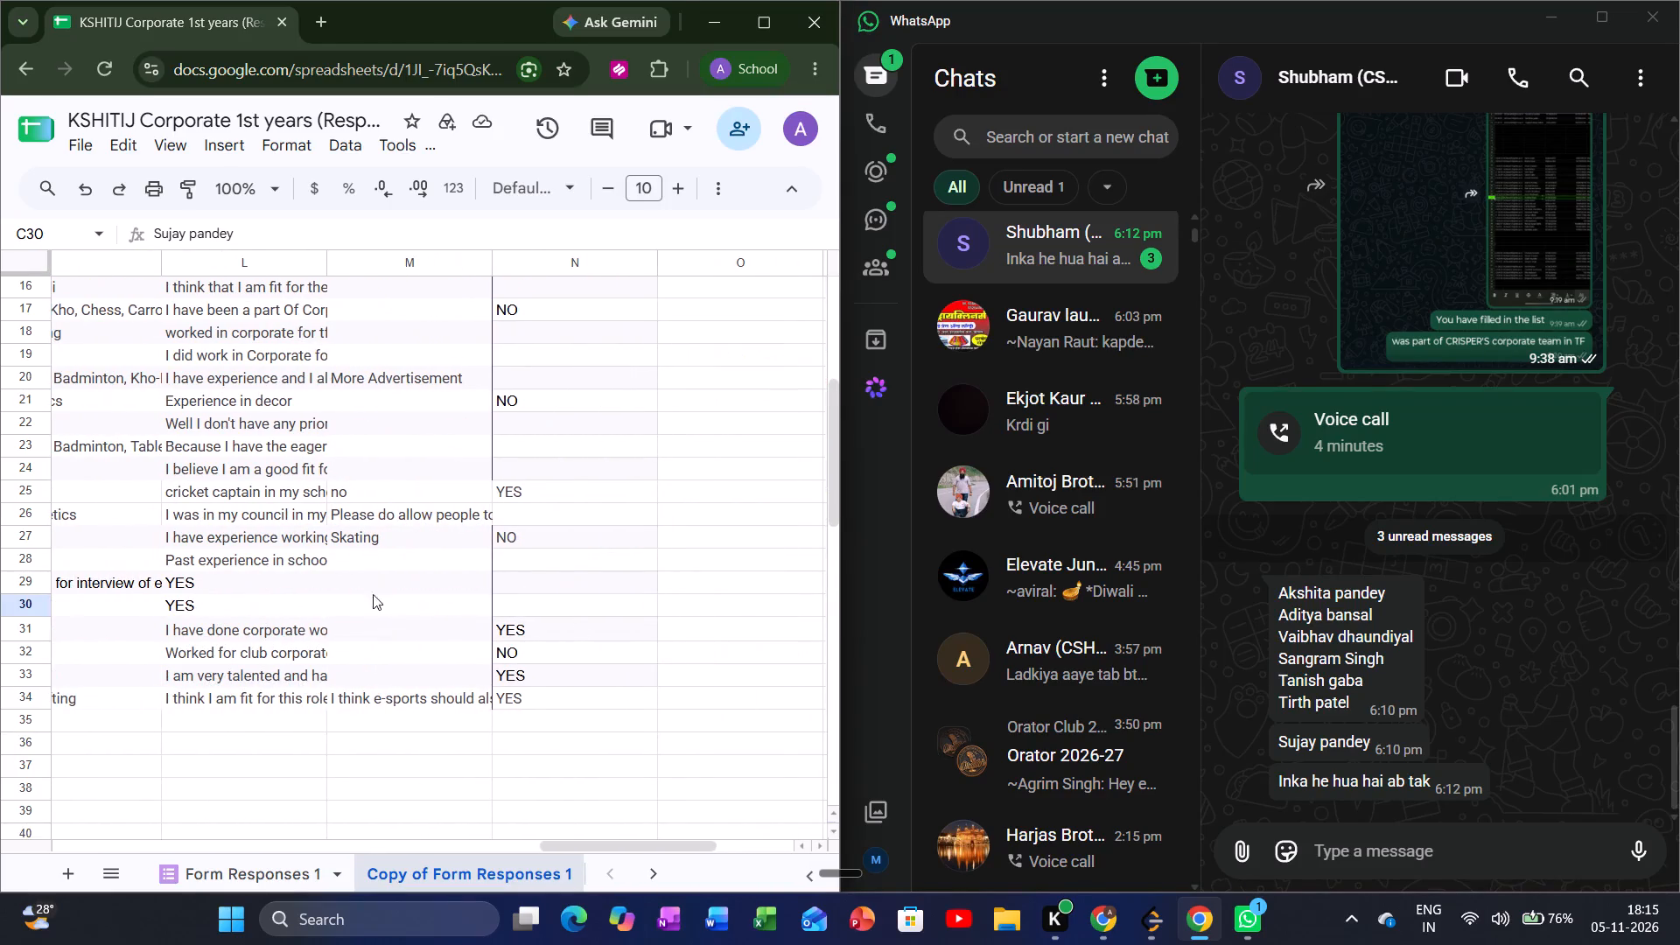
click(416, 611)
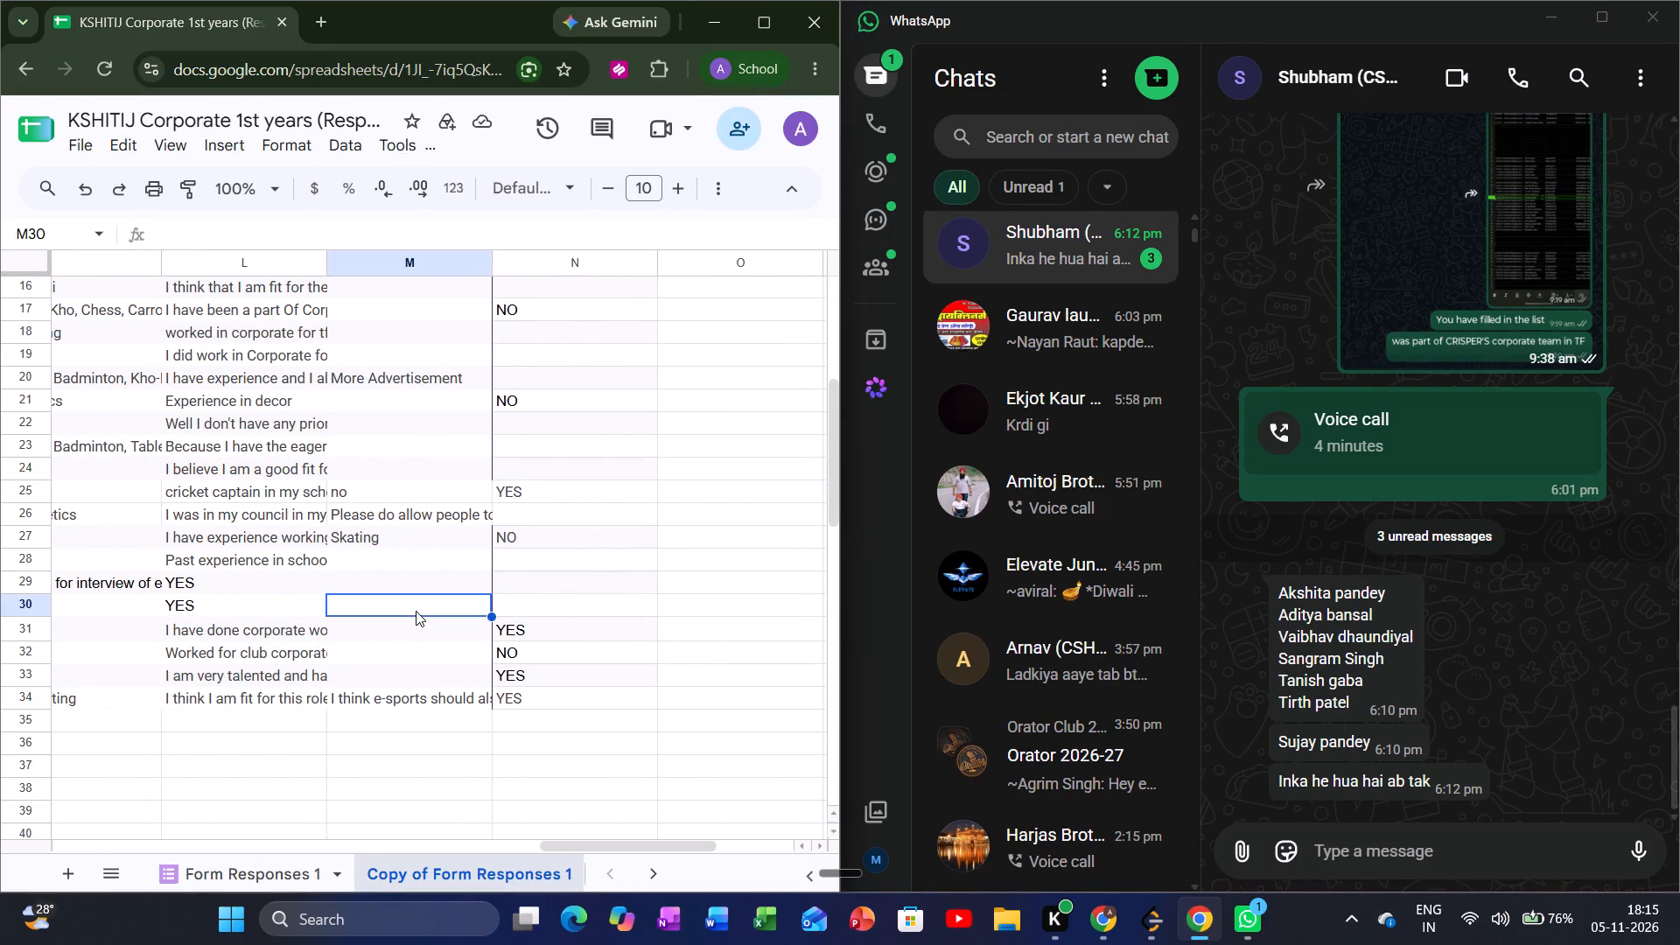
click(281, 612)
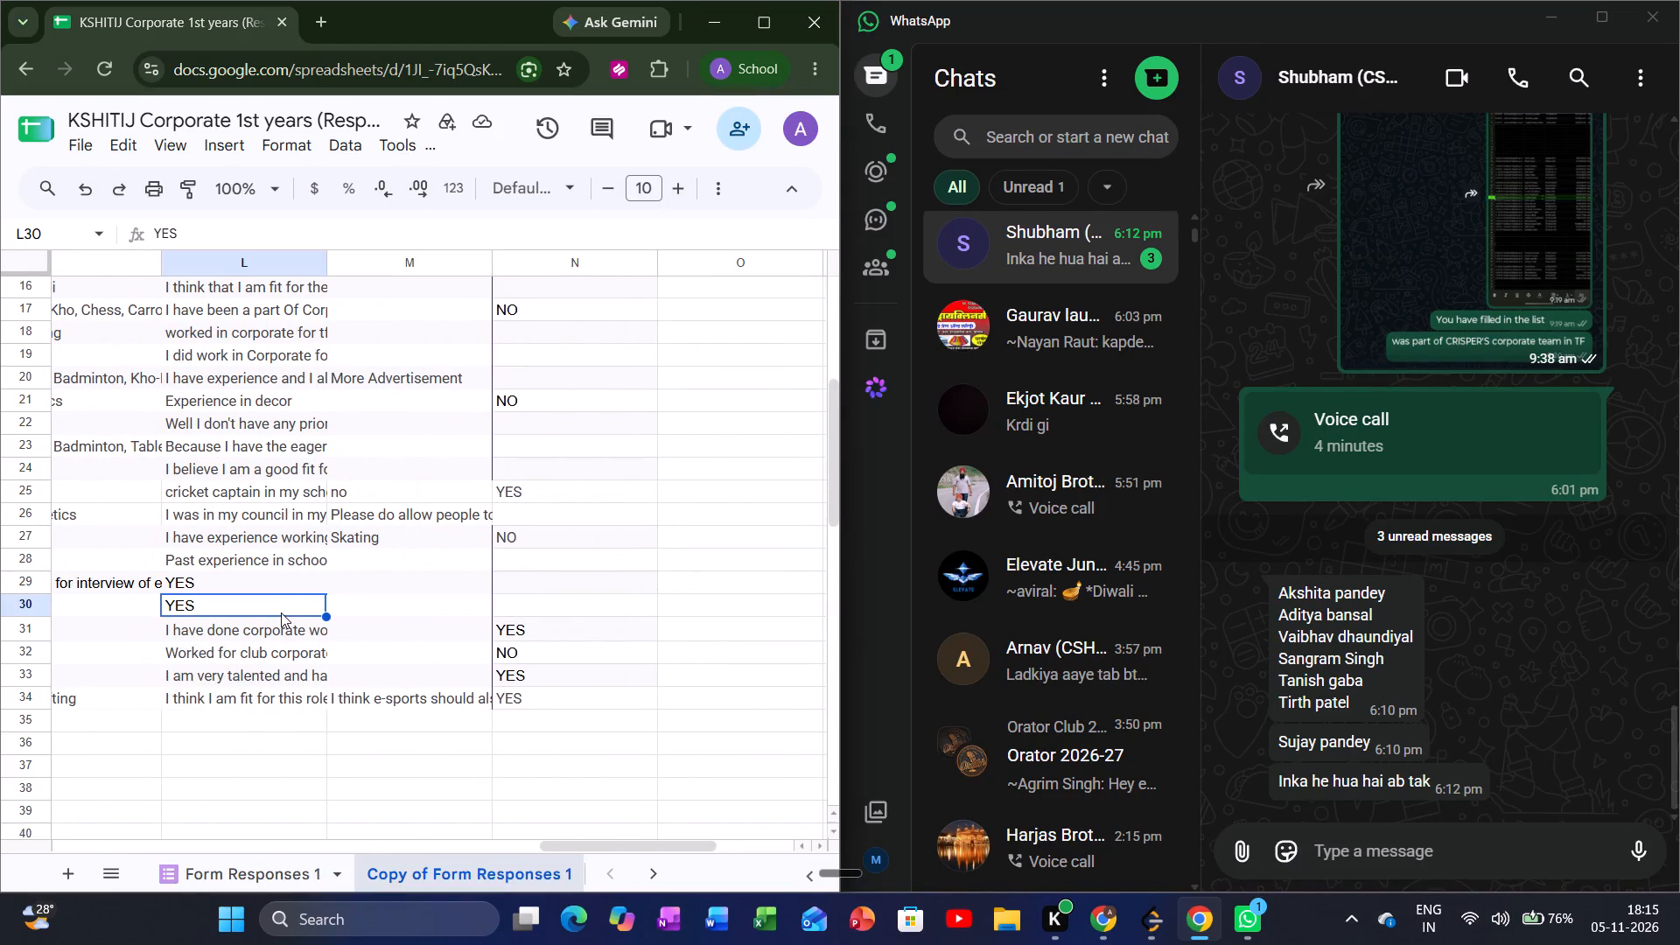
Move the misplaced YES from cell L30 into the interview status cell N30.
key(ctrl+x)
click(594, 593)
click(588, 595)
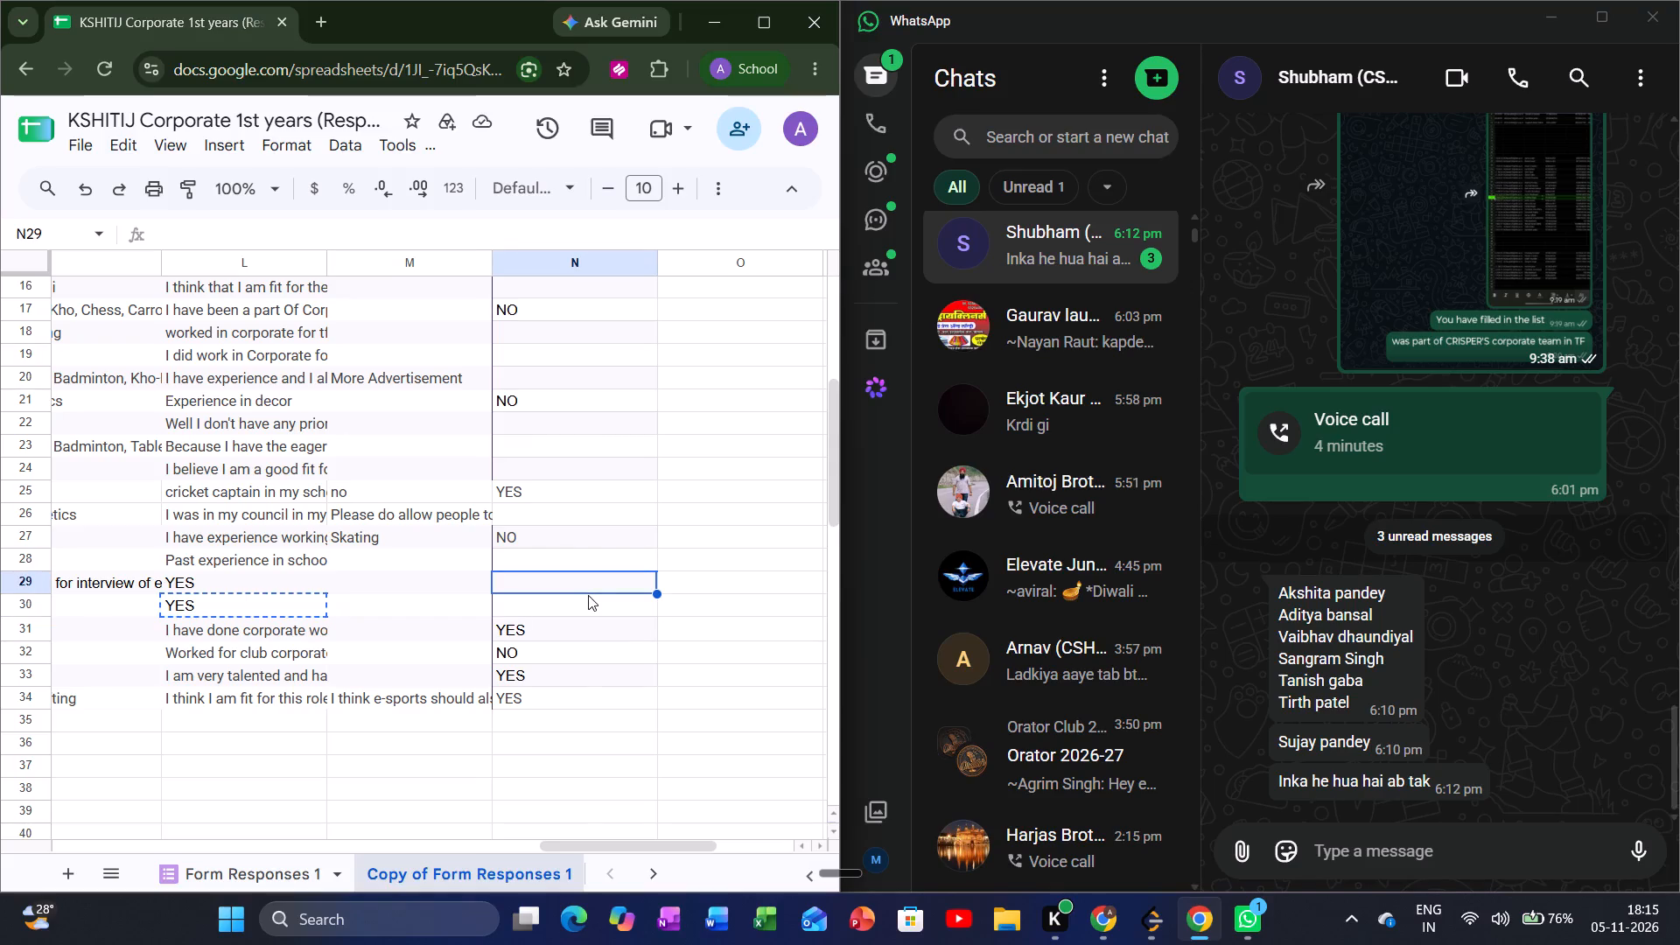
click(576, 609)
key(ctrl+v)
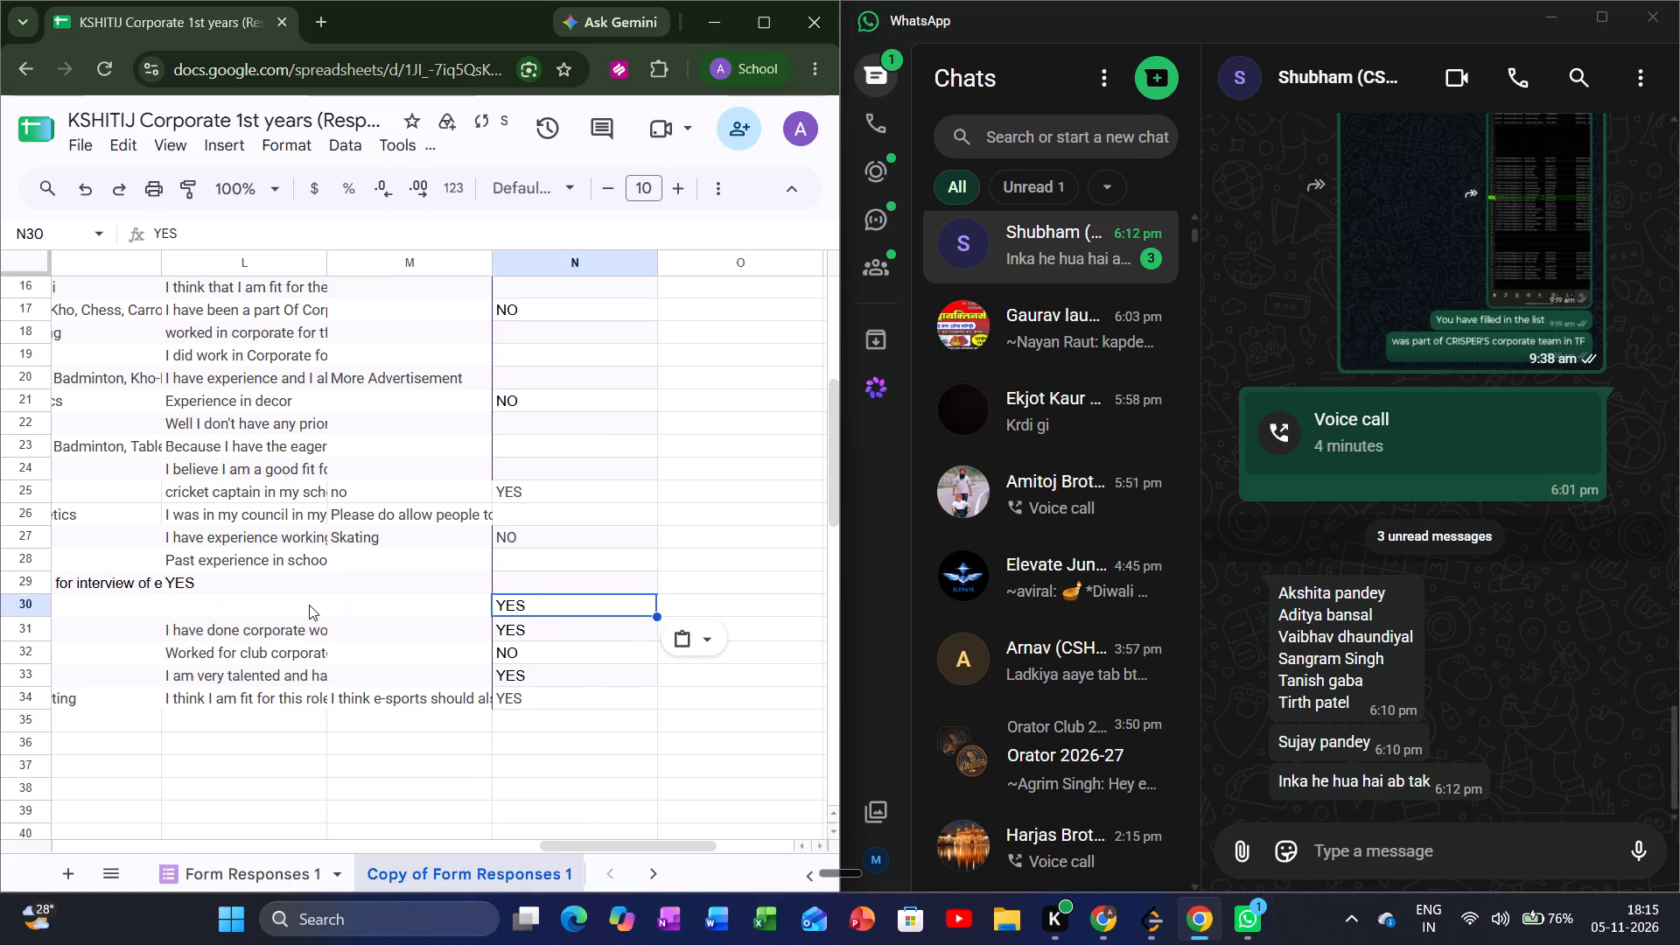
Move the misplaced YES from cell L29 into the interview status cell N29.
click(302, 570)
click(279, 584)
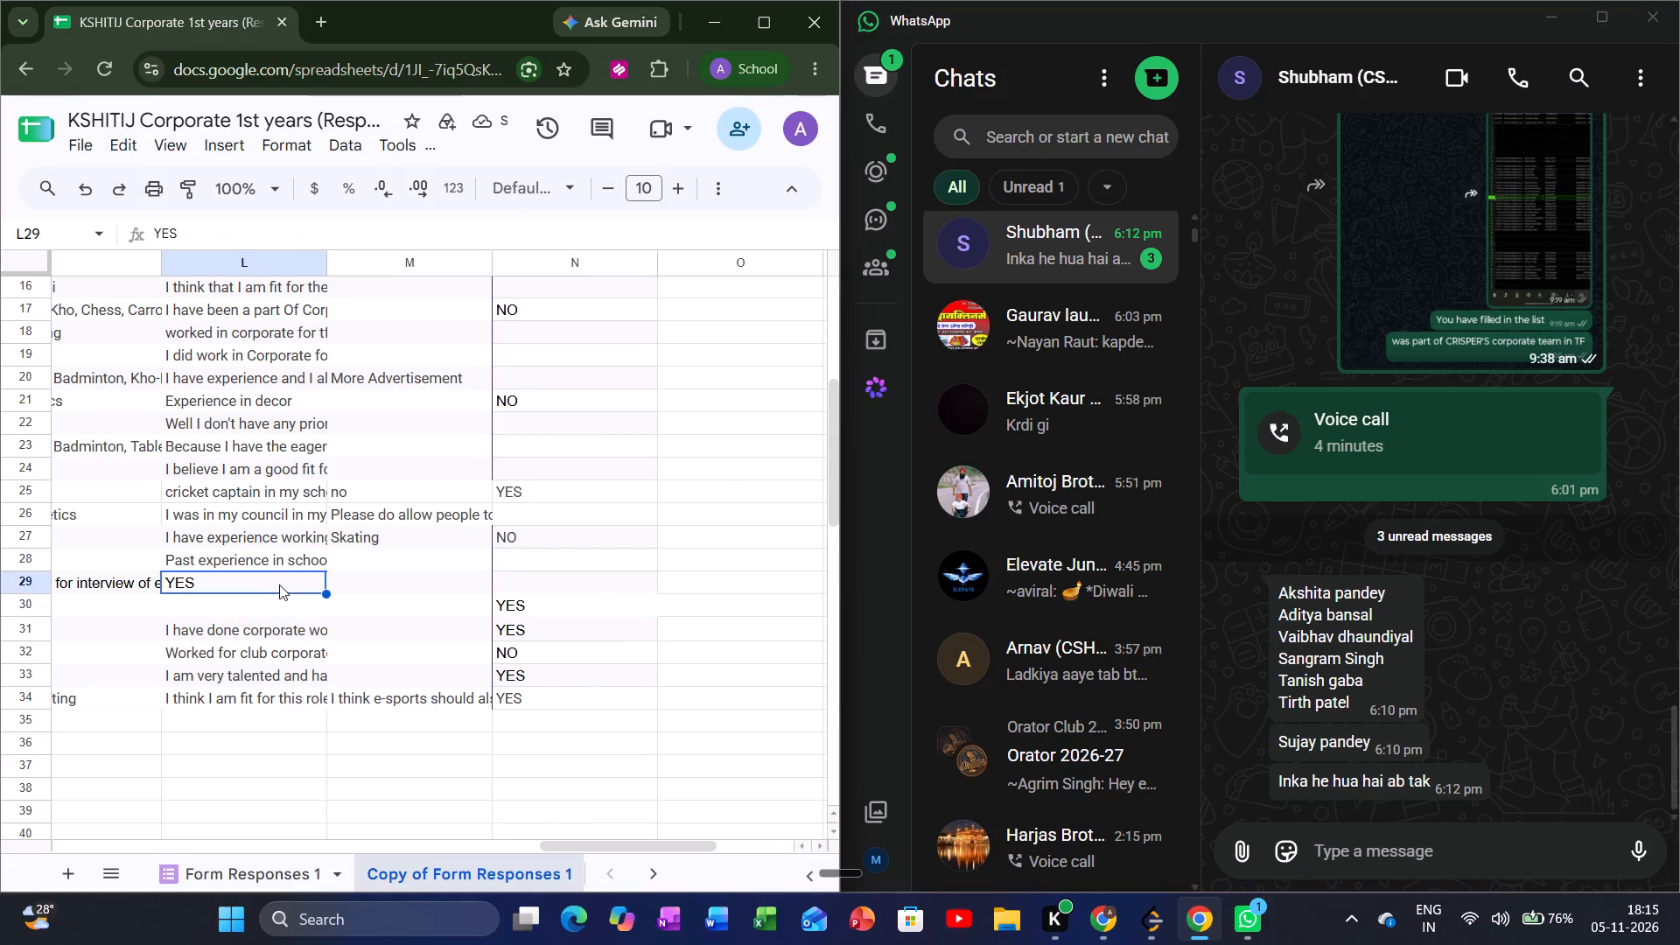
scroll(279, 584, right, 10)
scroll(279, 584, left, 5)
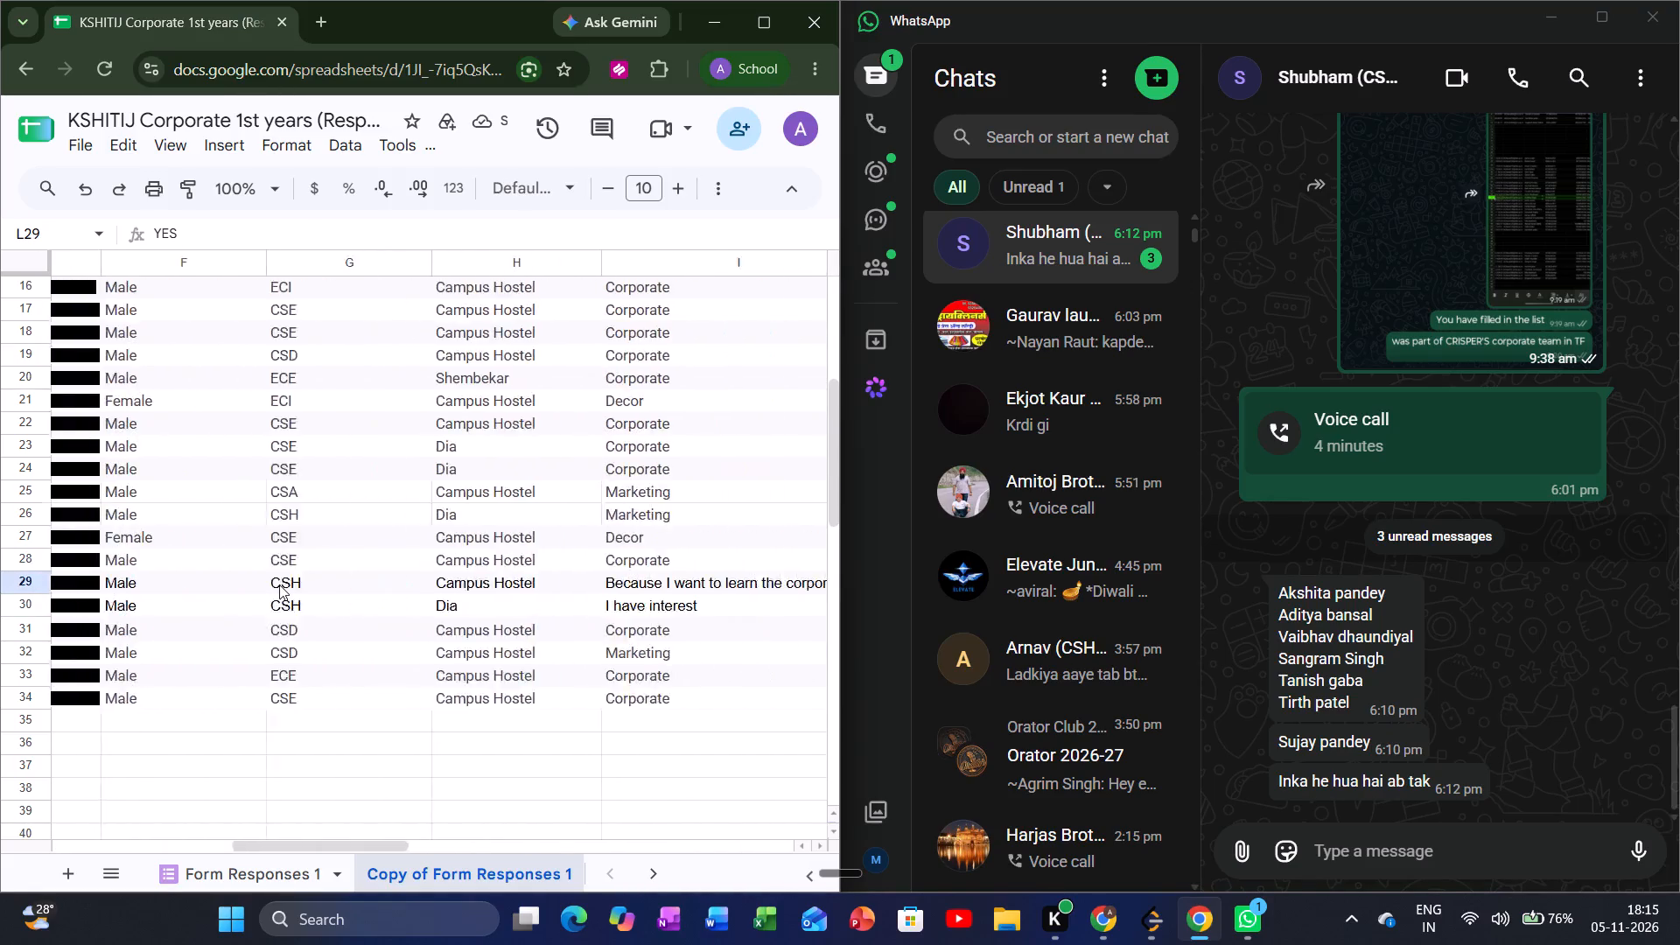
scroll(279, 584, left, 3)
key(ctrl+x)
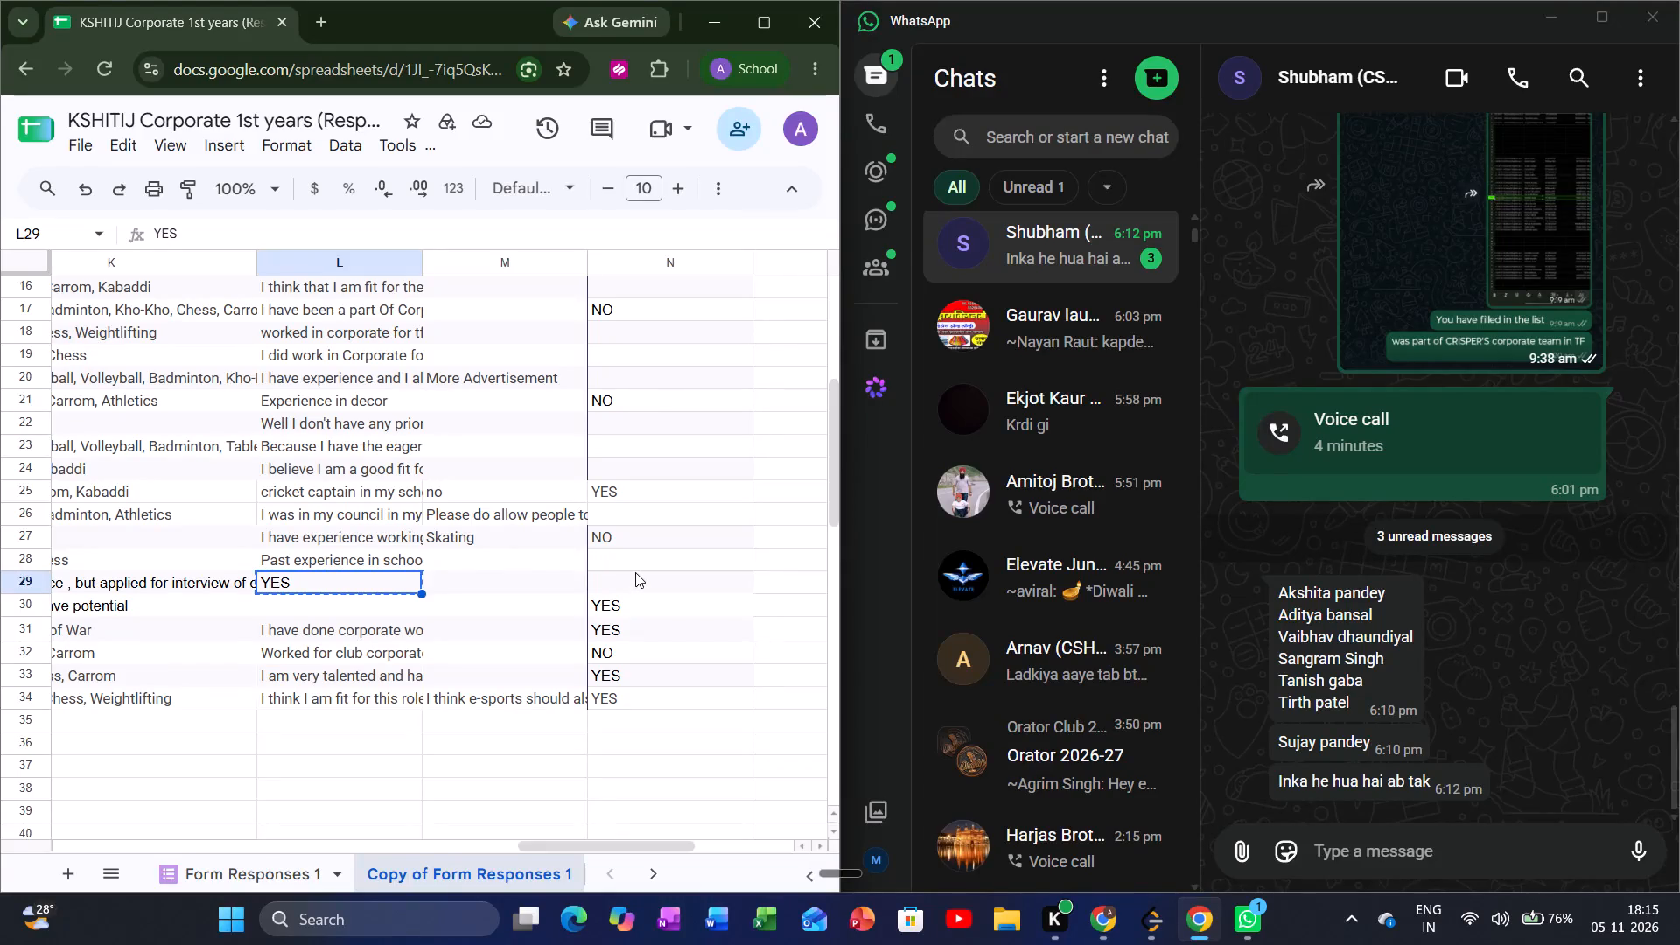
click(635, 572)
click(633, 577)
key(ctrl+v)
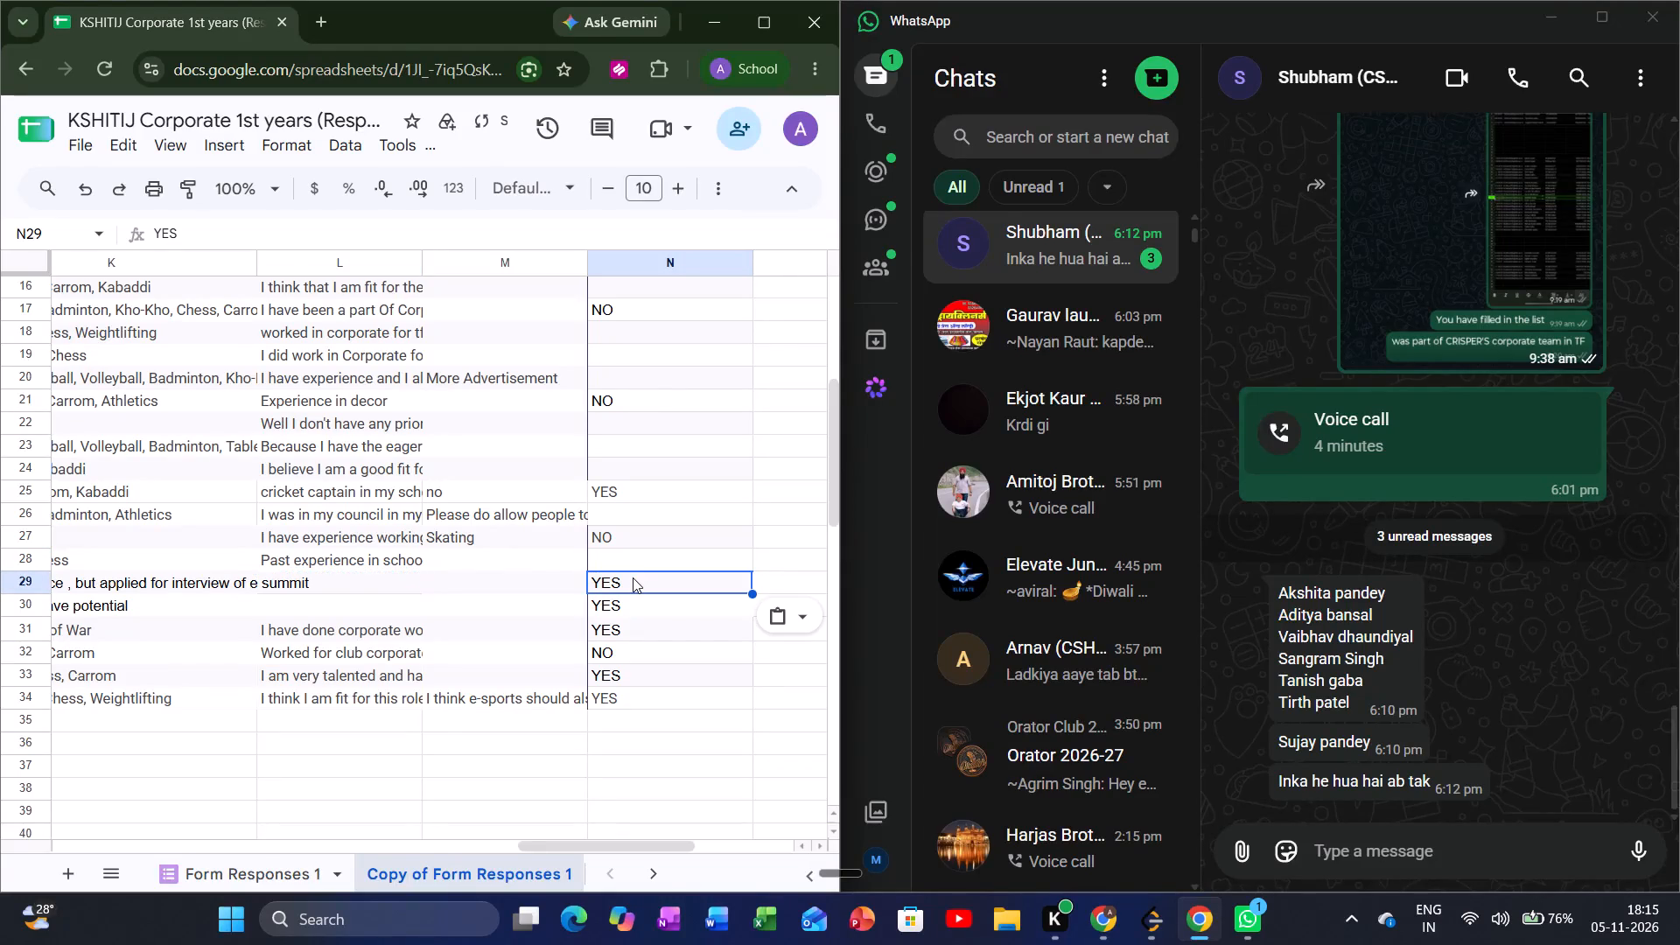
Look over the applicant names in column C and their other columns against the names listed in the chat.
scroll(484, 715, right, 9)
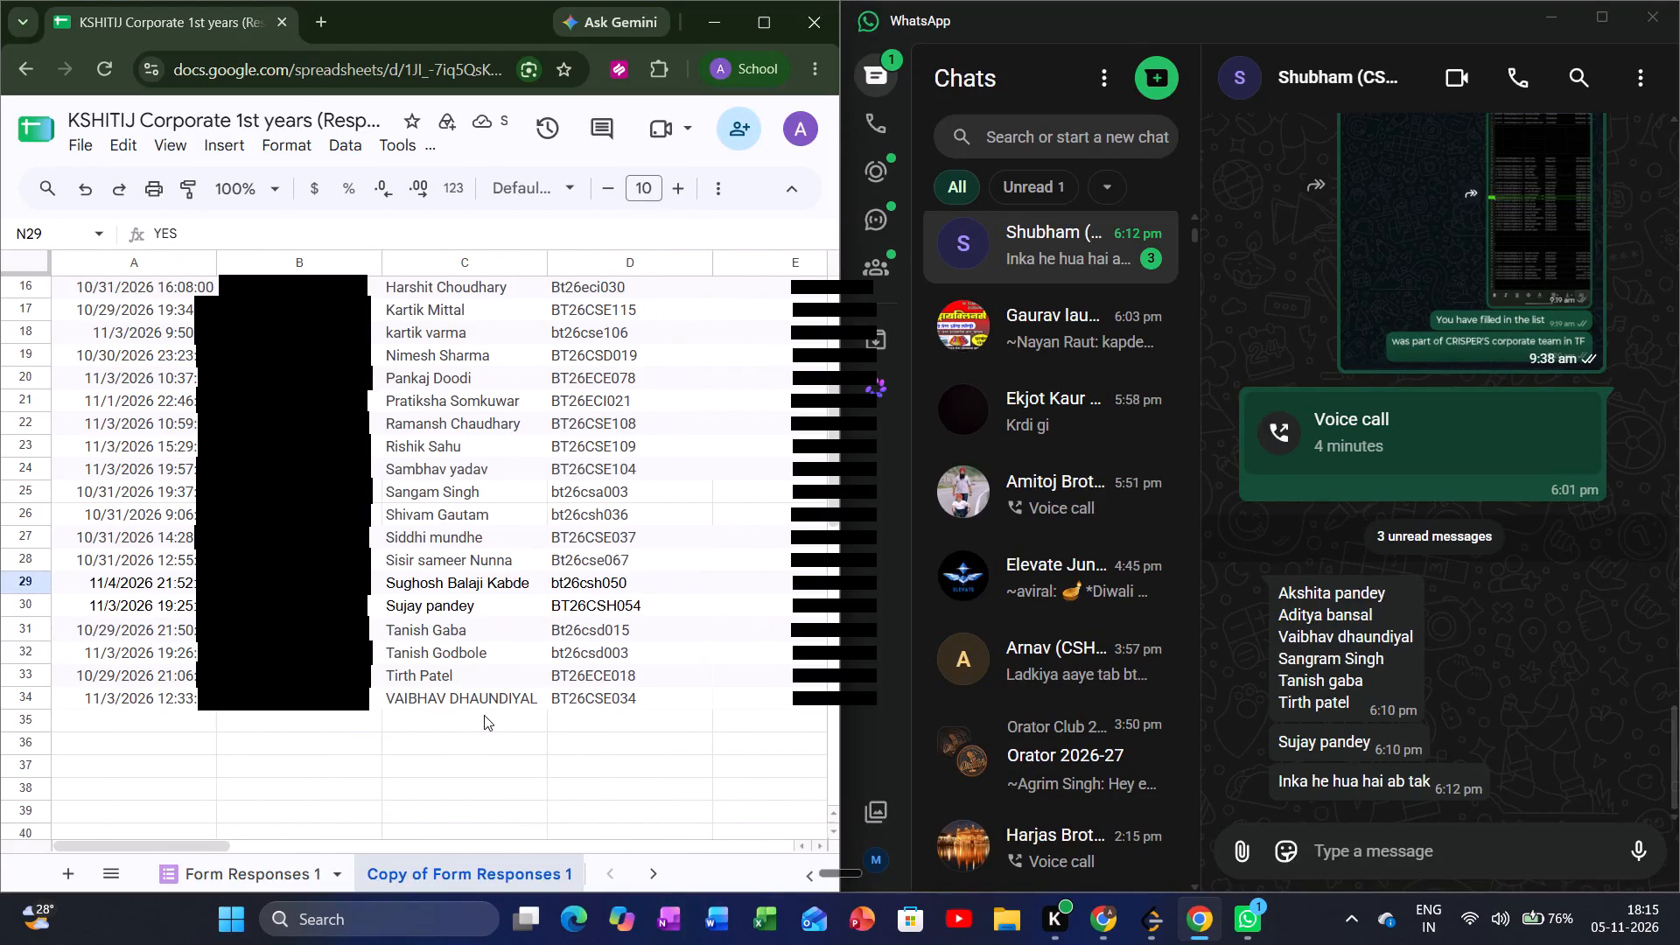
scroll(484, 715, left, 7)
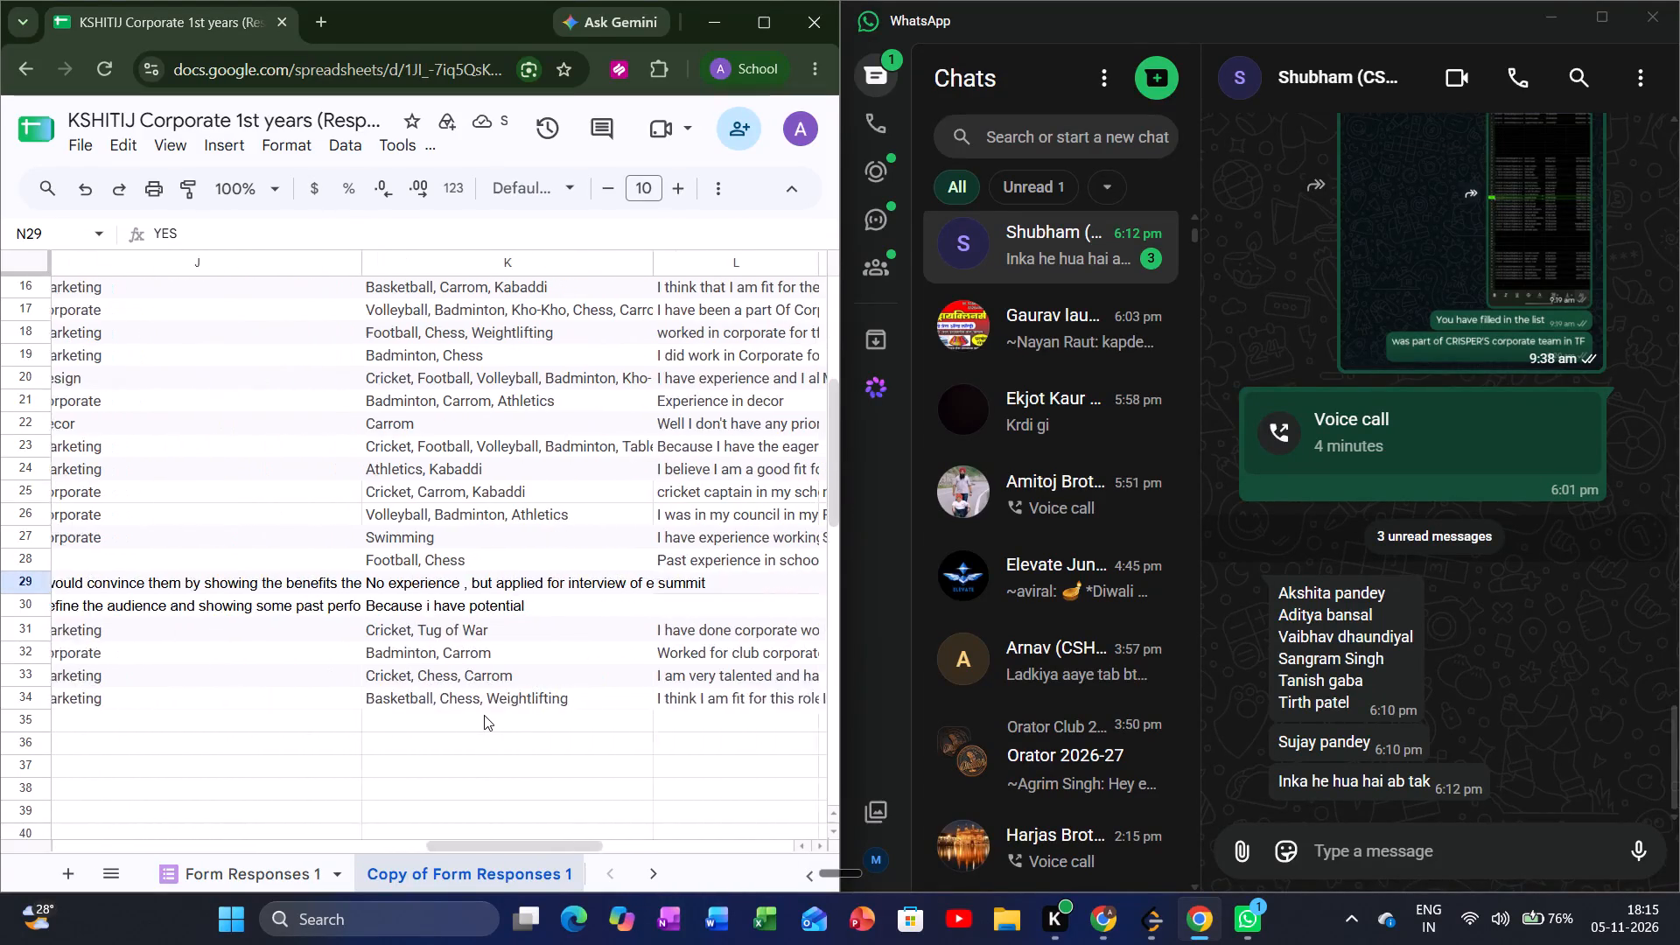
scroll(484, 715, left, 2)
scroll(484, 715, right, 7)
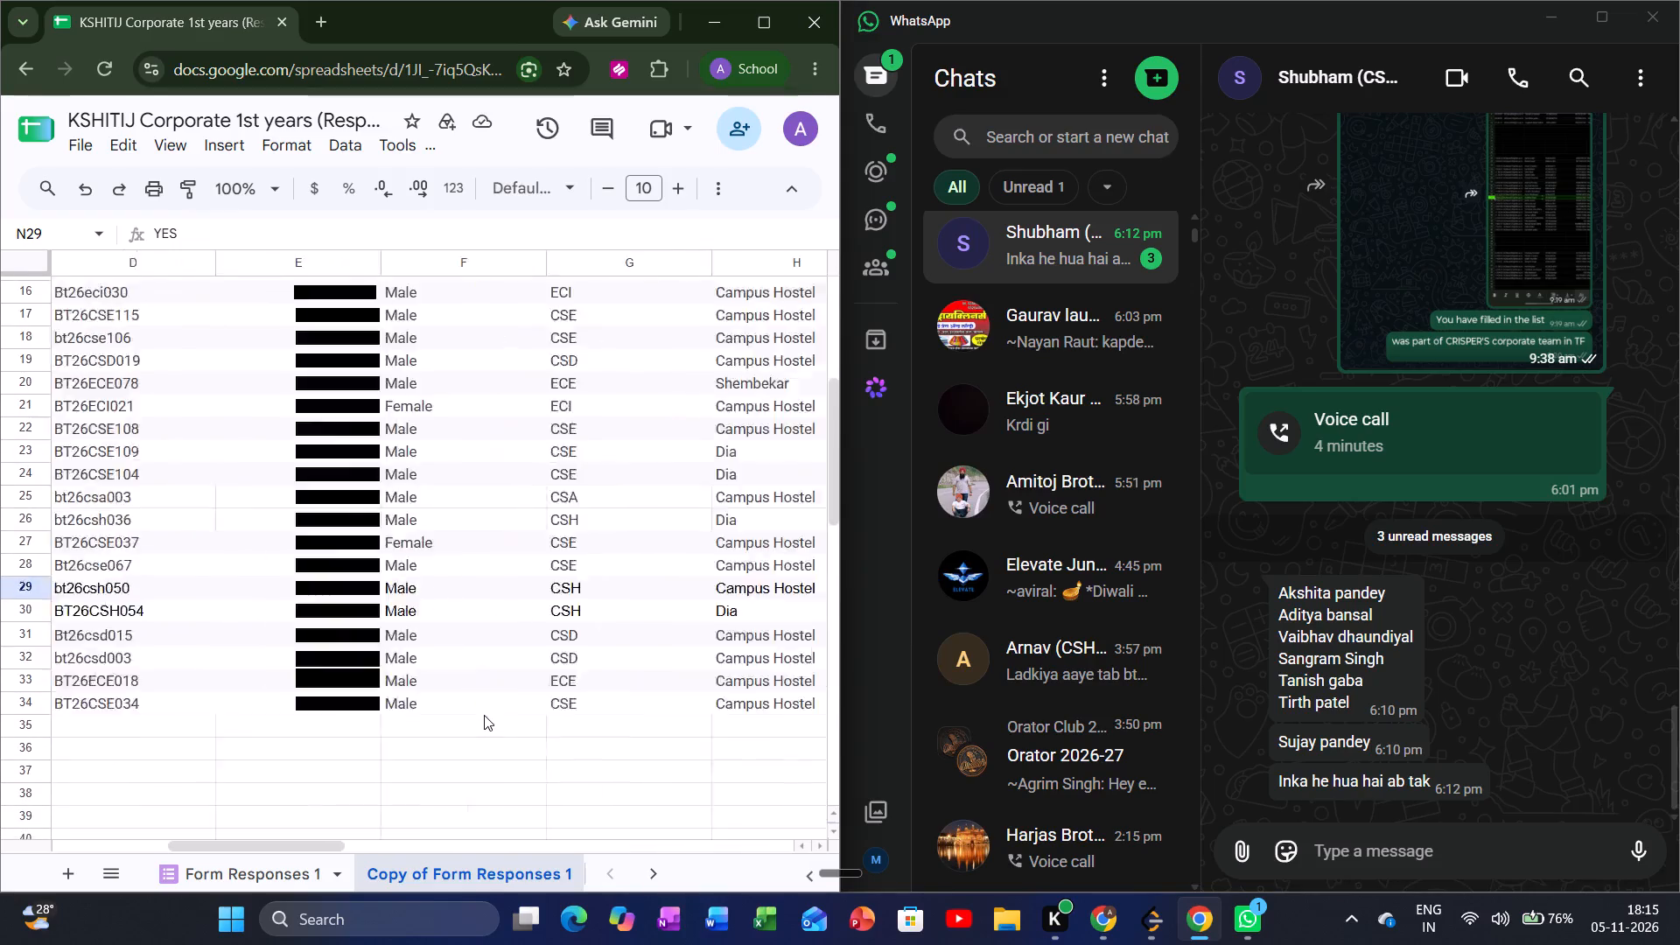
scroll(484, 715, left, 5)
scroll(484, 715, right, 7)
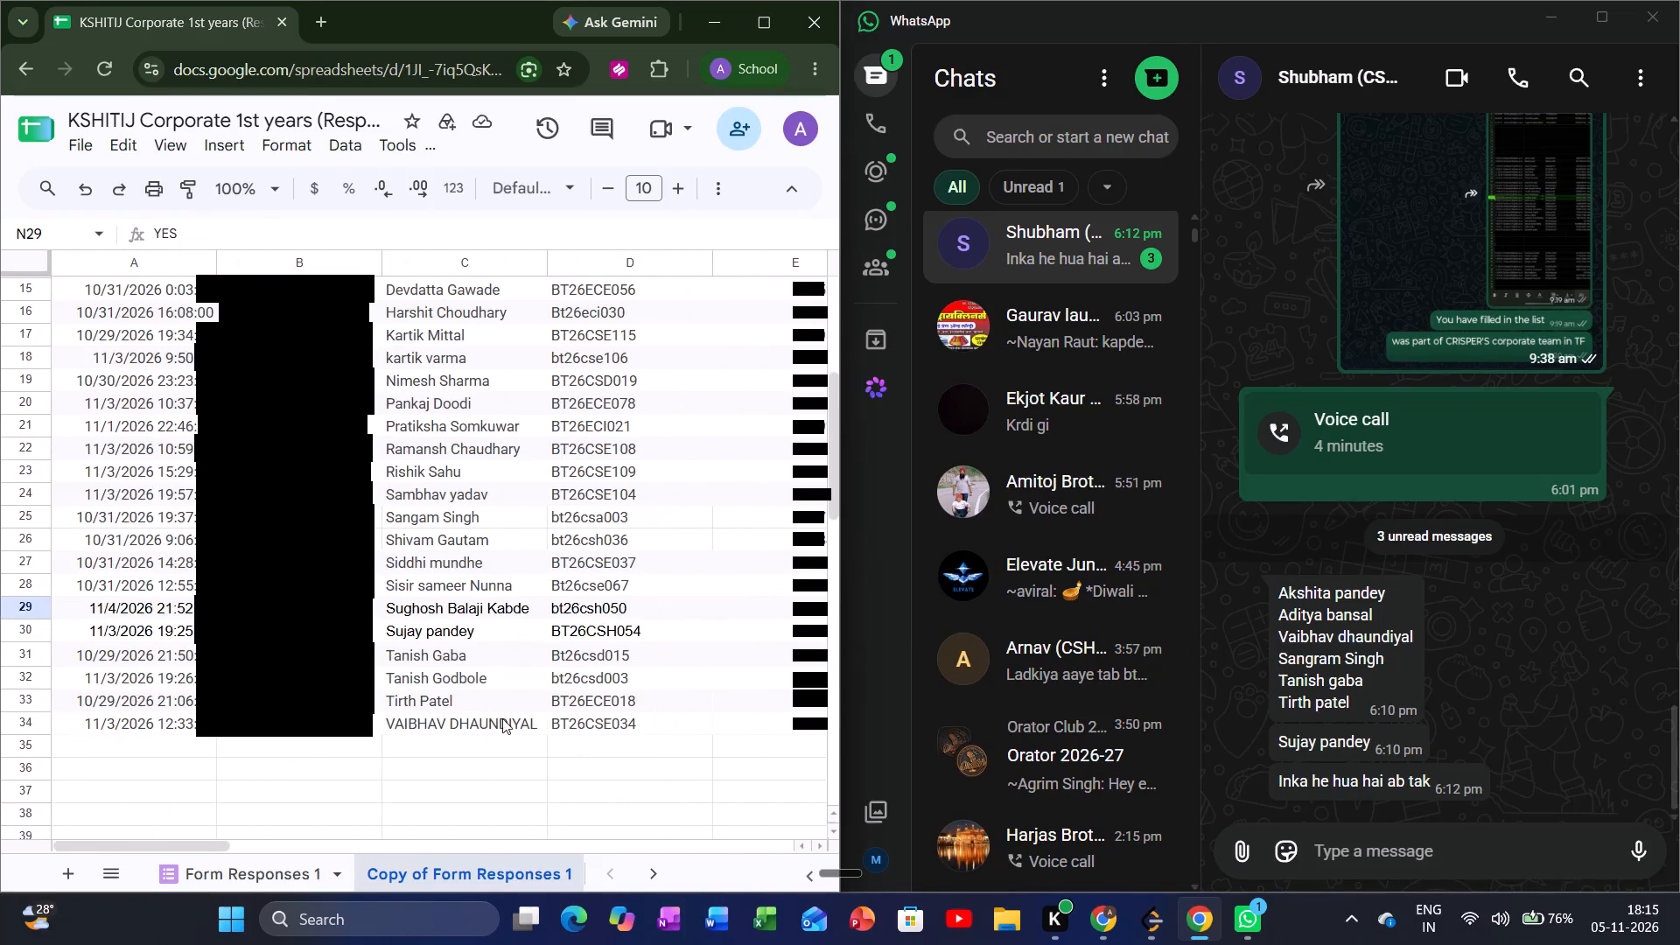
scroll(409, 868, up, 1)
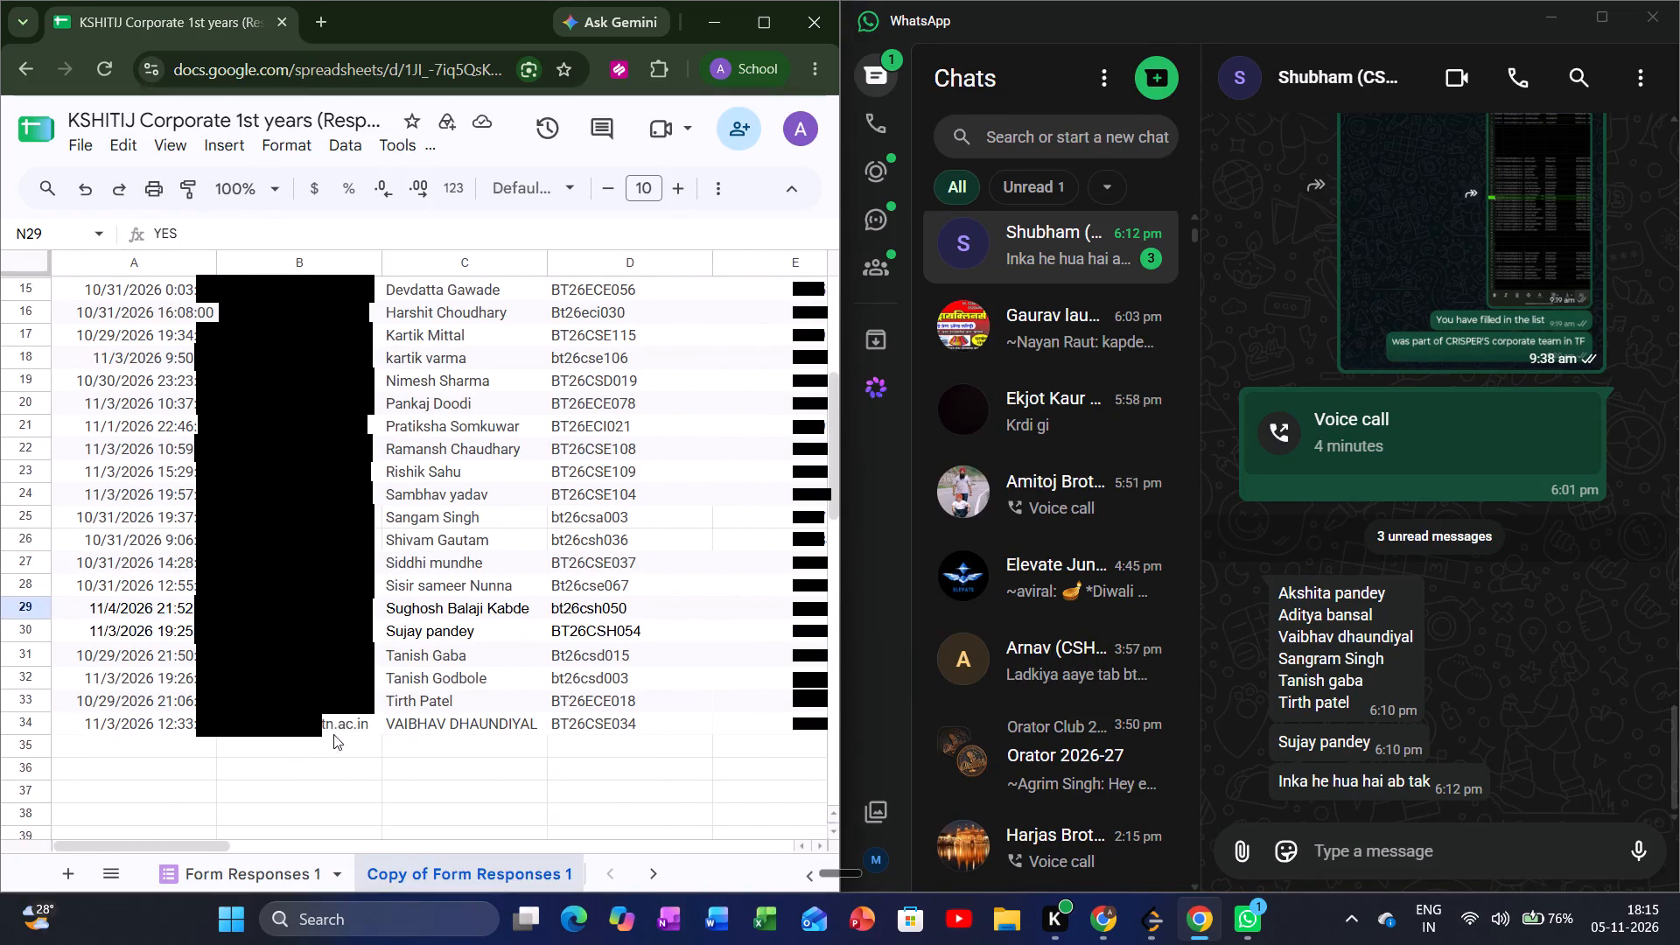
Check the applicant names in rows 29–34 against the chat's list, and the interview status entered in row 29.
click(447, 682)
key(Down)
key(Down)
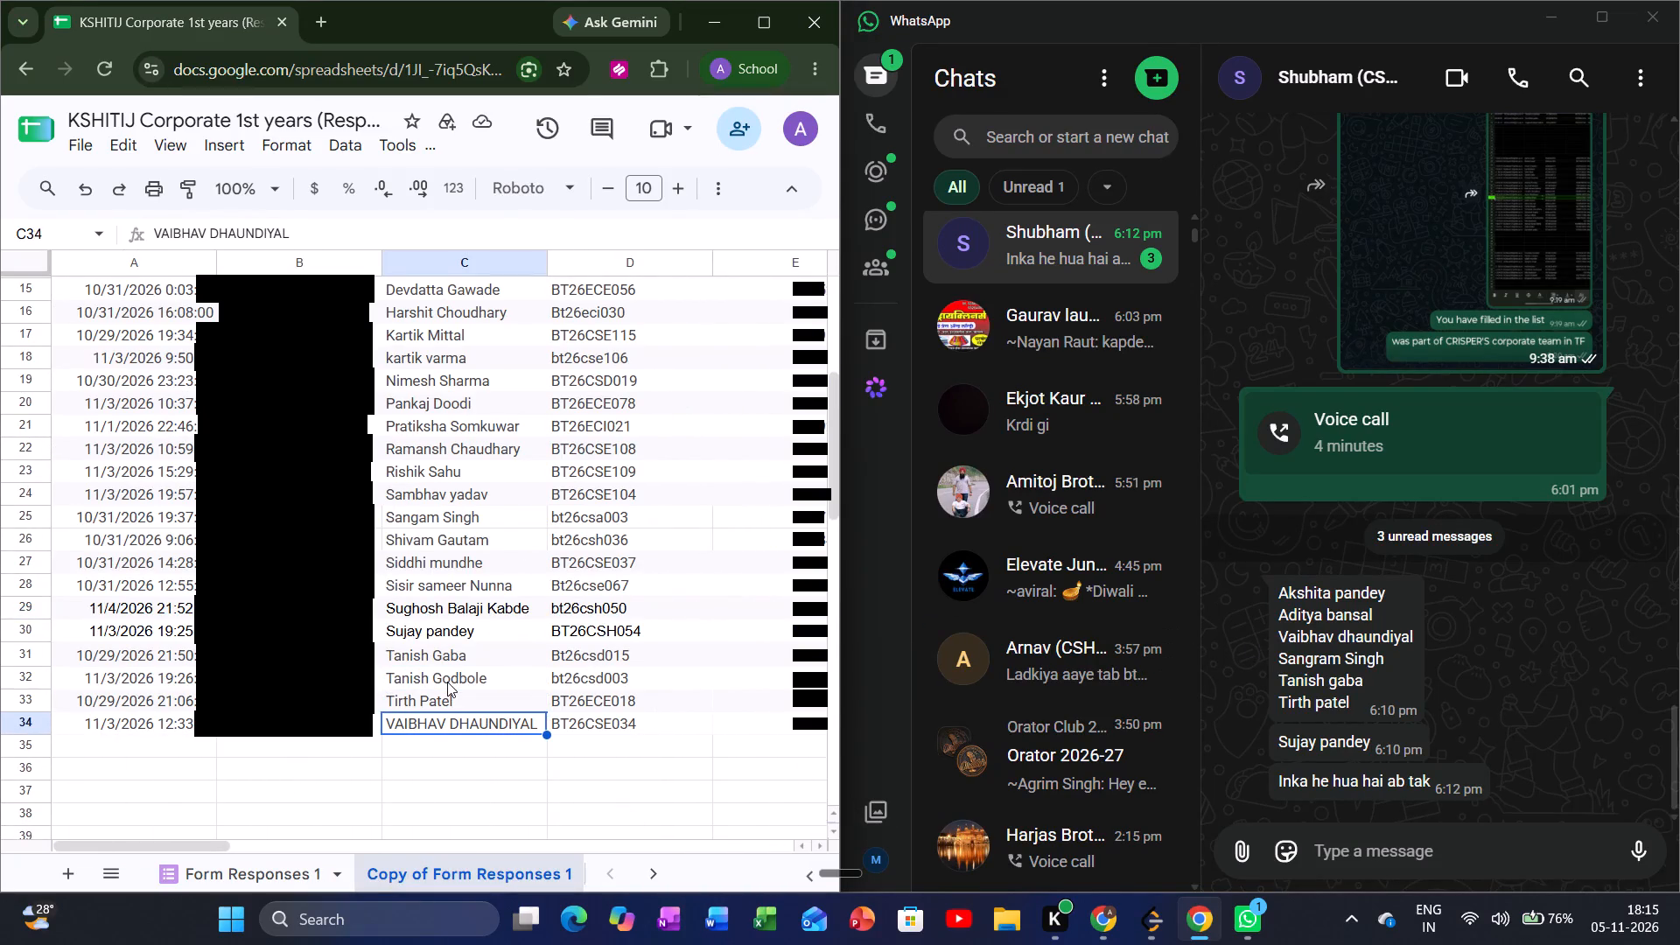
key(Up)
key(Up)
key(Up)
key(Up)
key(Up)
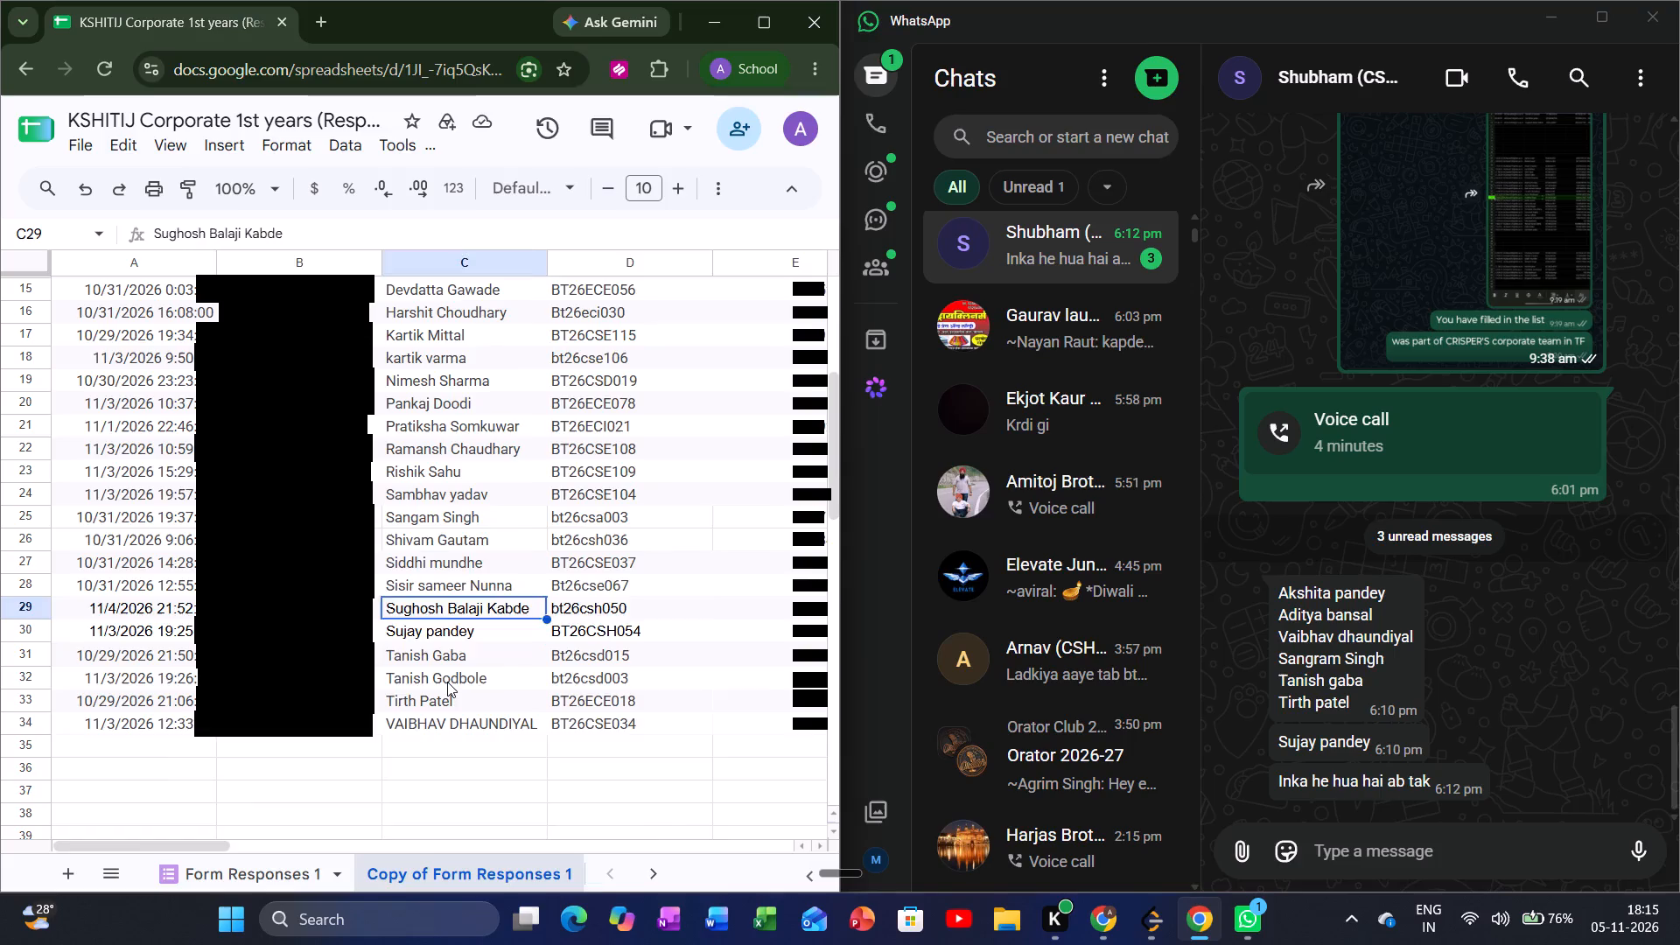
key(Right)
key(Right)
key(Right)
key(Right)
key(Right)
key(Right)
key(Right)
key(Right)
key(Right)
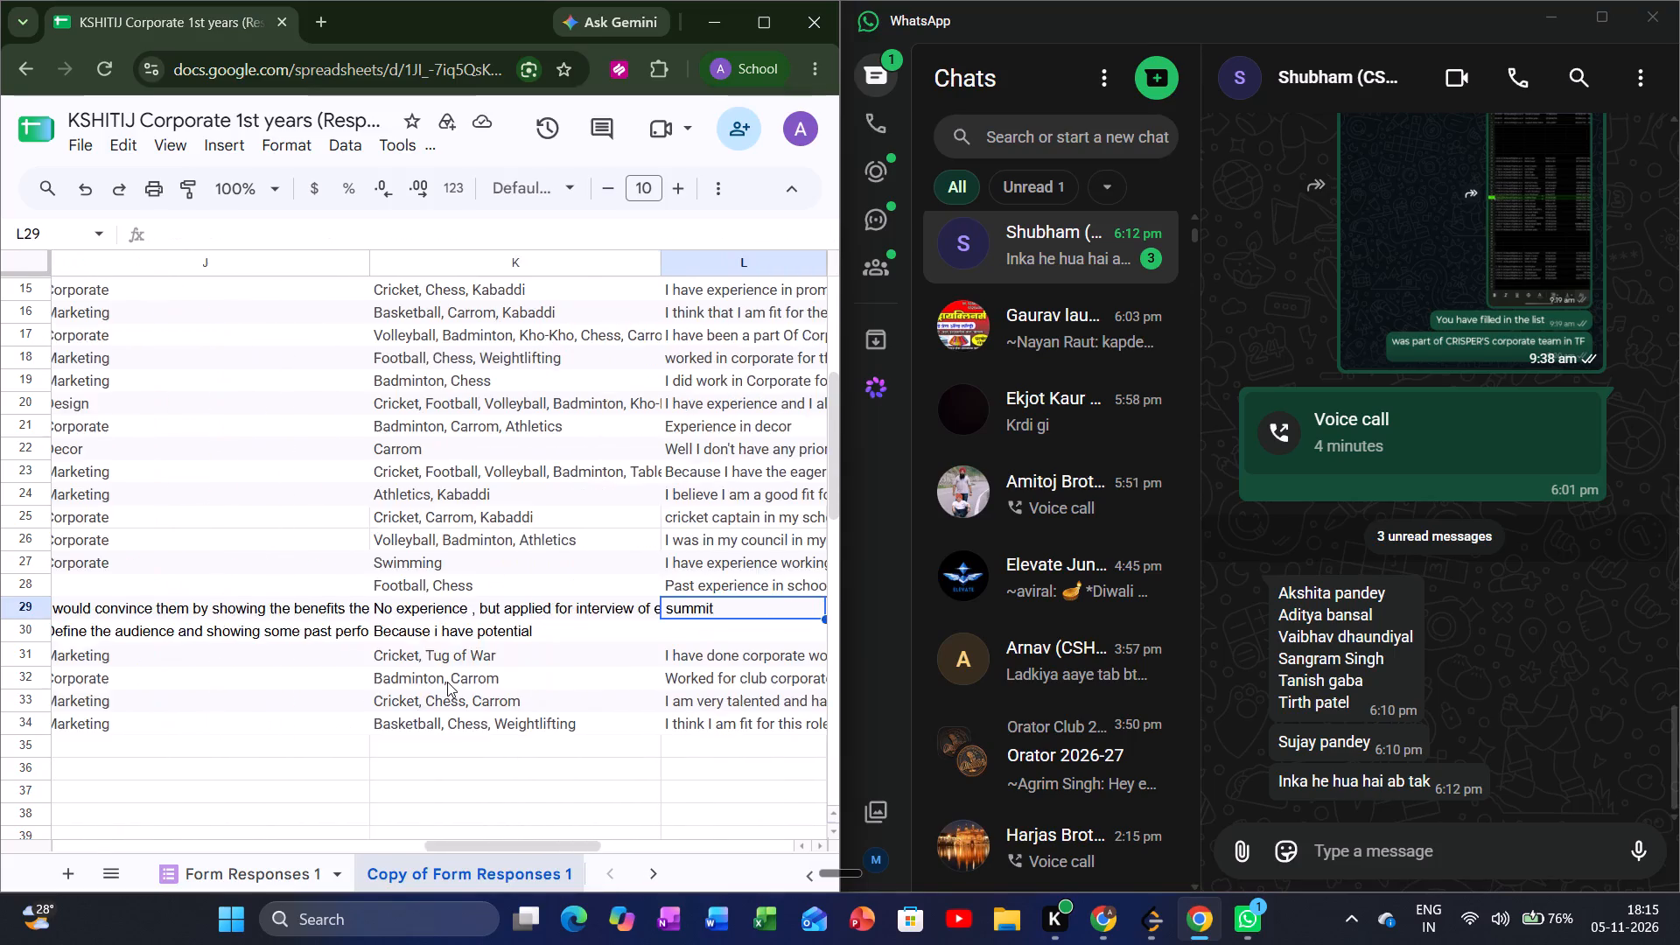
key(Right)
key(Right)
key(Right)
key(Left)
key(Up)
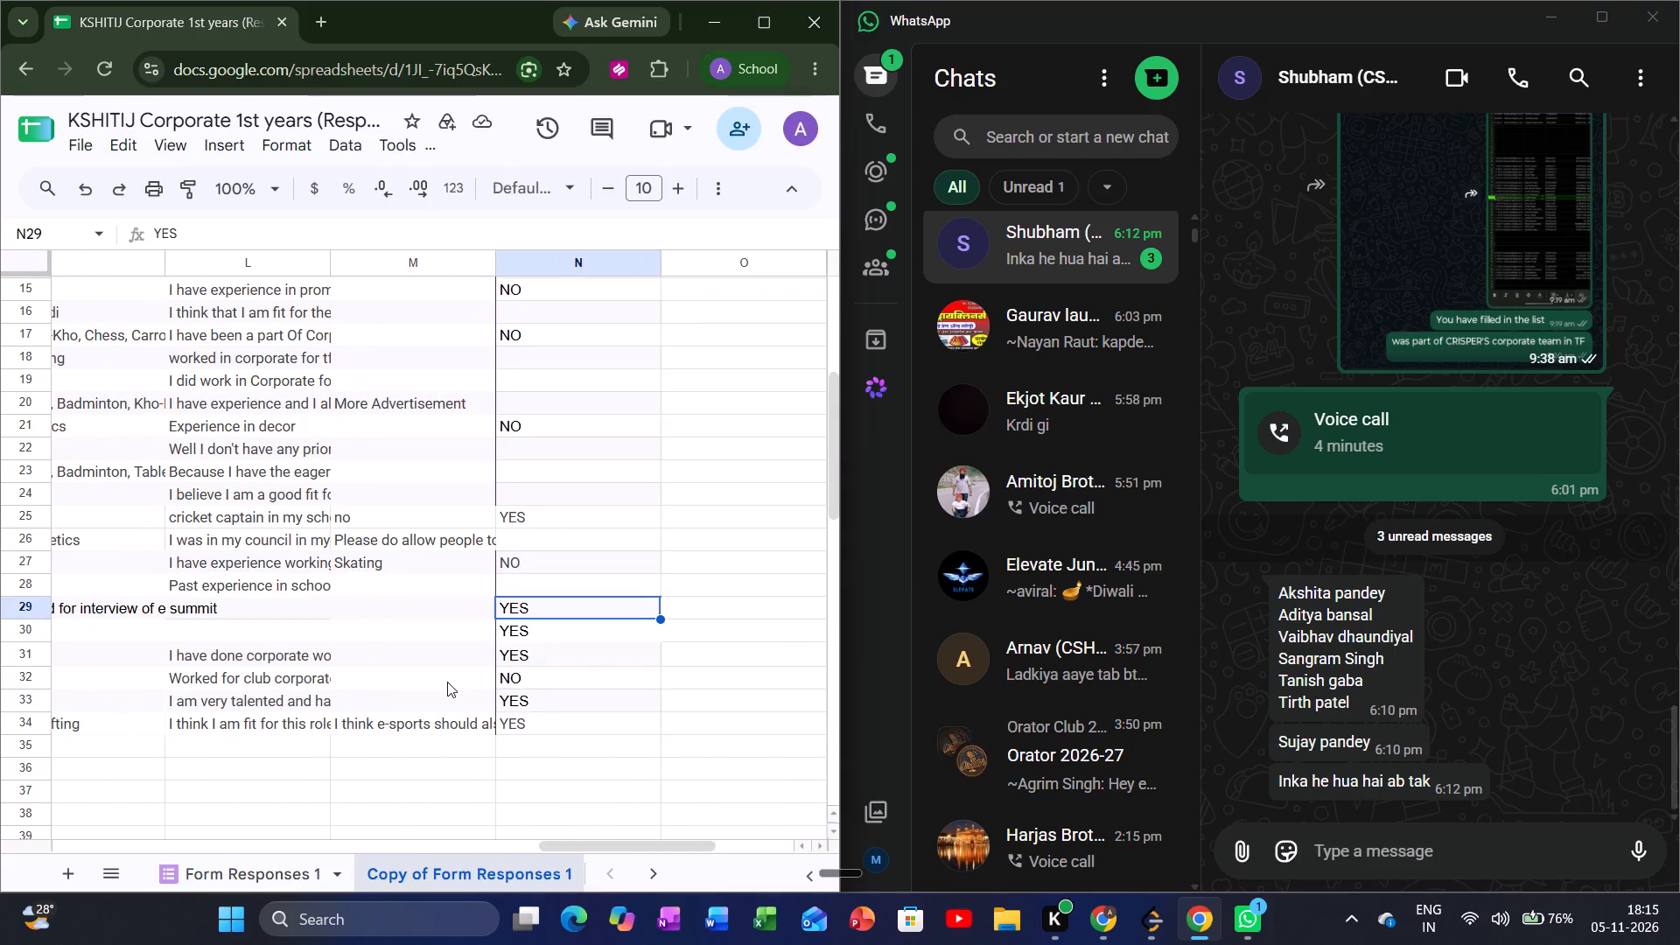
key(Left)
key(Left)
key(Left)
key(Left)
key(Left)
key(Left)
key(Left)
key(Left)
key(Left)
key(Left)
key(Left)
key(Left)
key(Left)
key(Left)
key(Left)
key(Left)
key(Left)
key(Left)
key(Left)
key(Left)
key(Left)
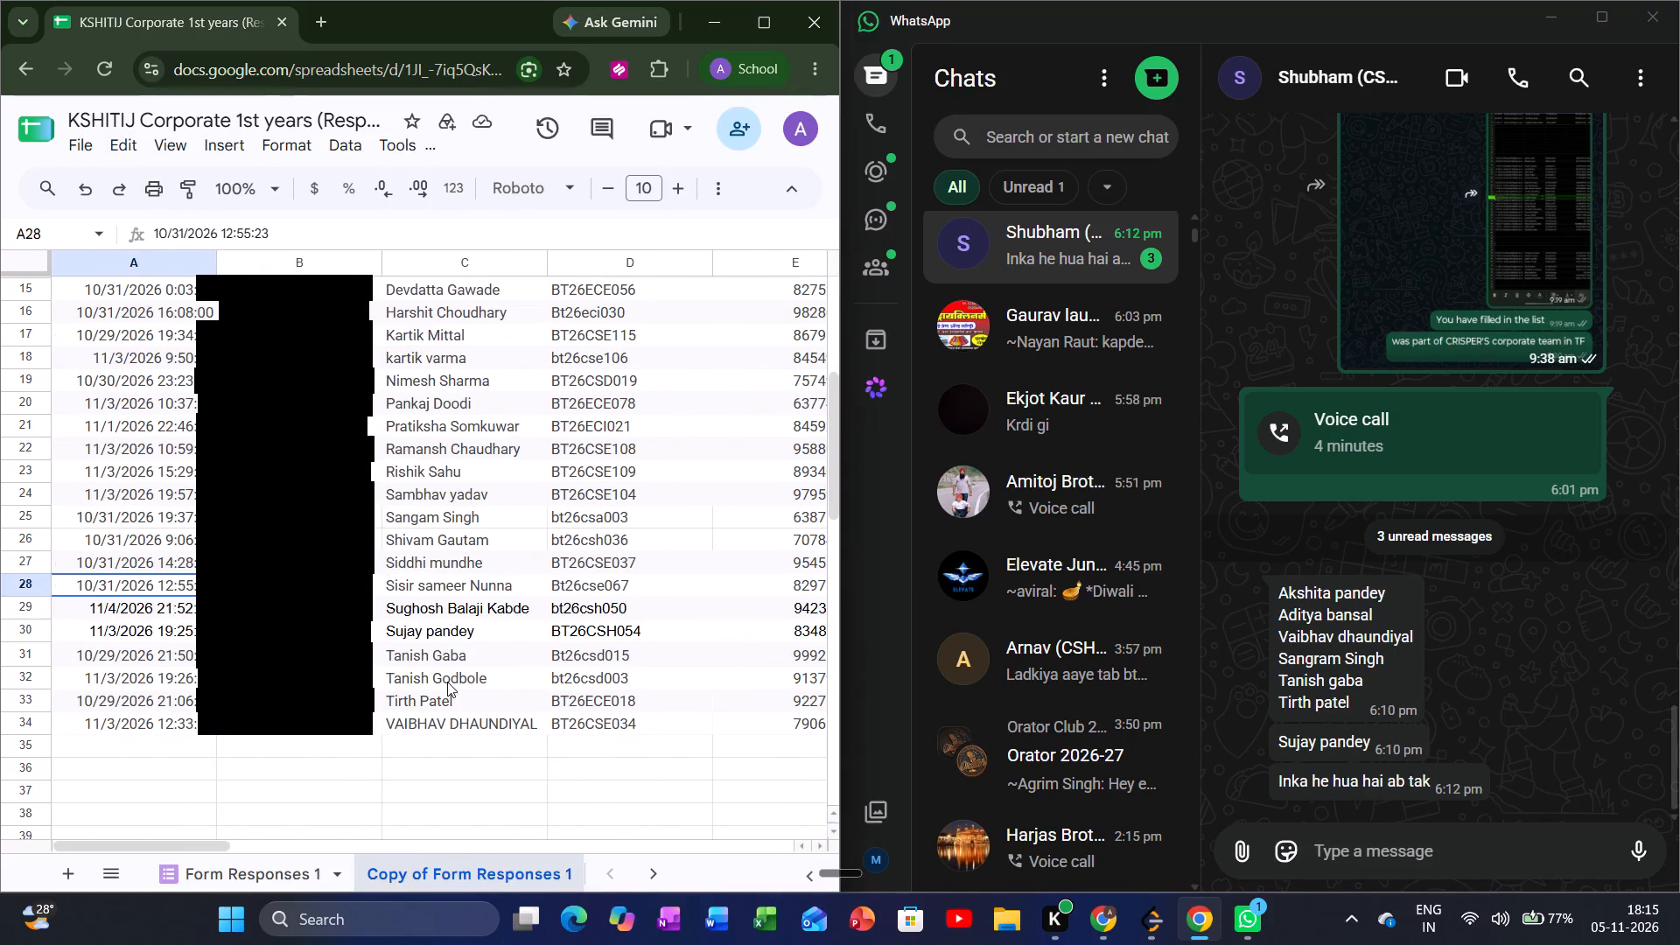
key(Right)
key(Right)
key(Right)
key(Right)
key(Right)
key(Right)
key(Right)
key(Right)
key(Right)
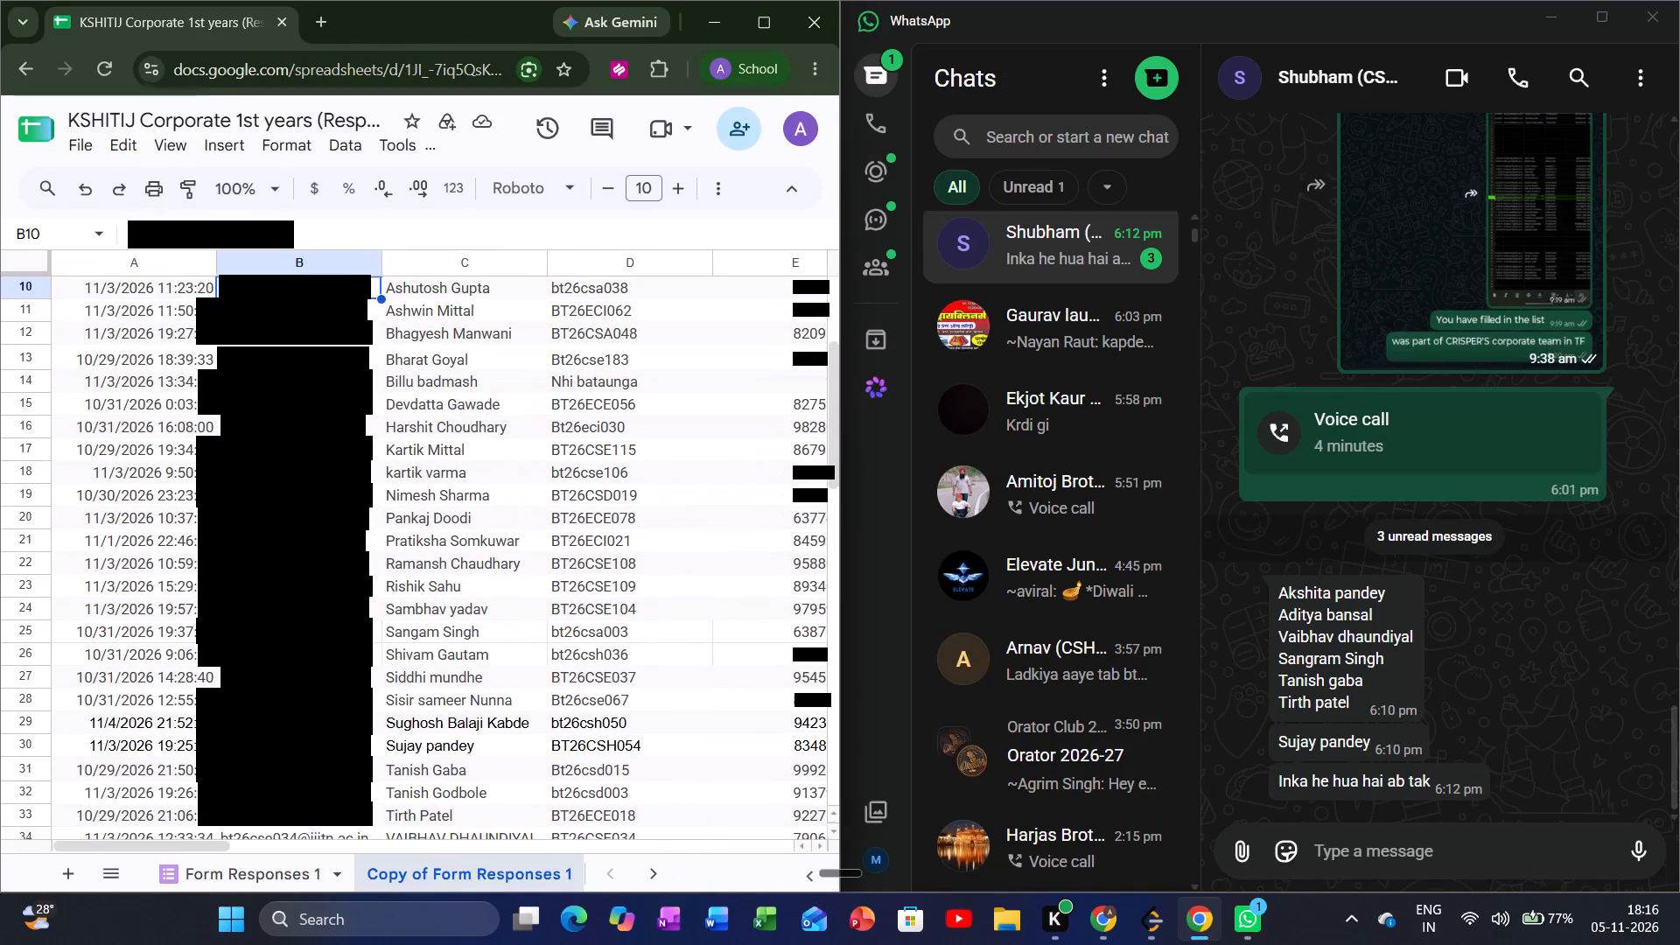
scroll(724, 905, up, 1)
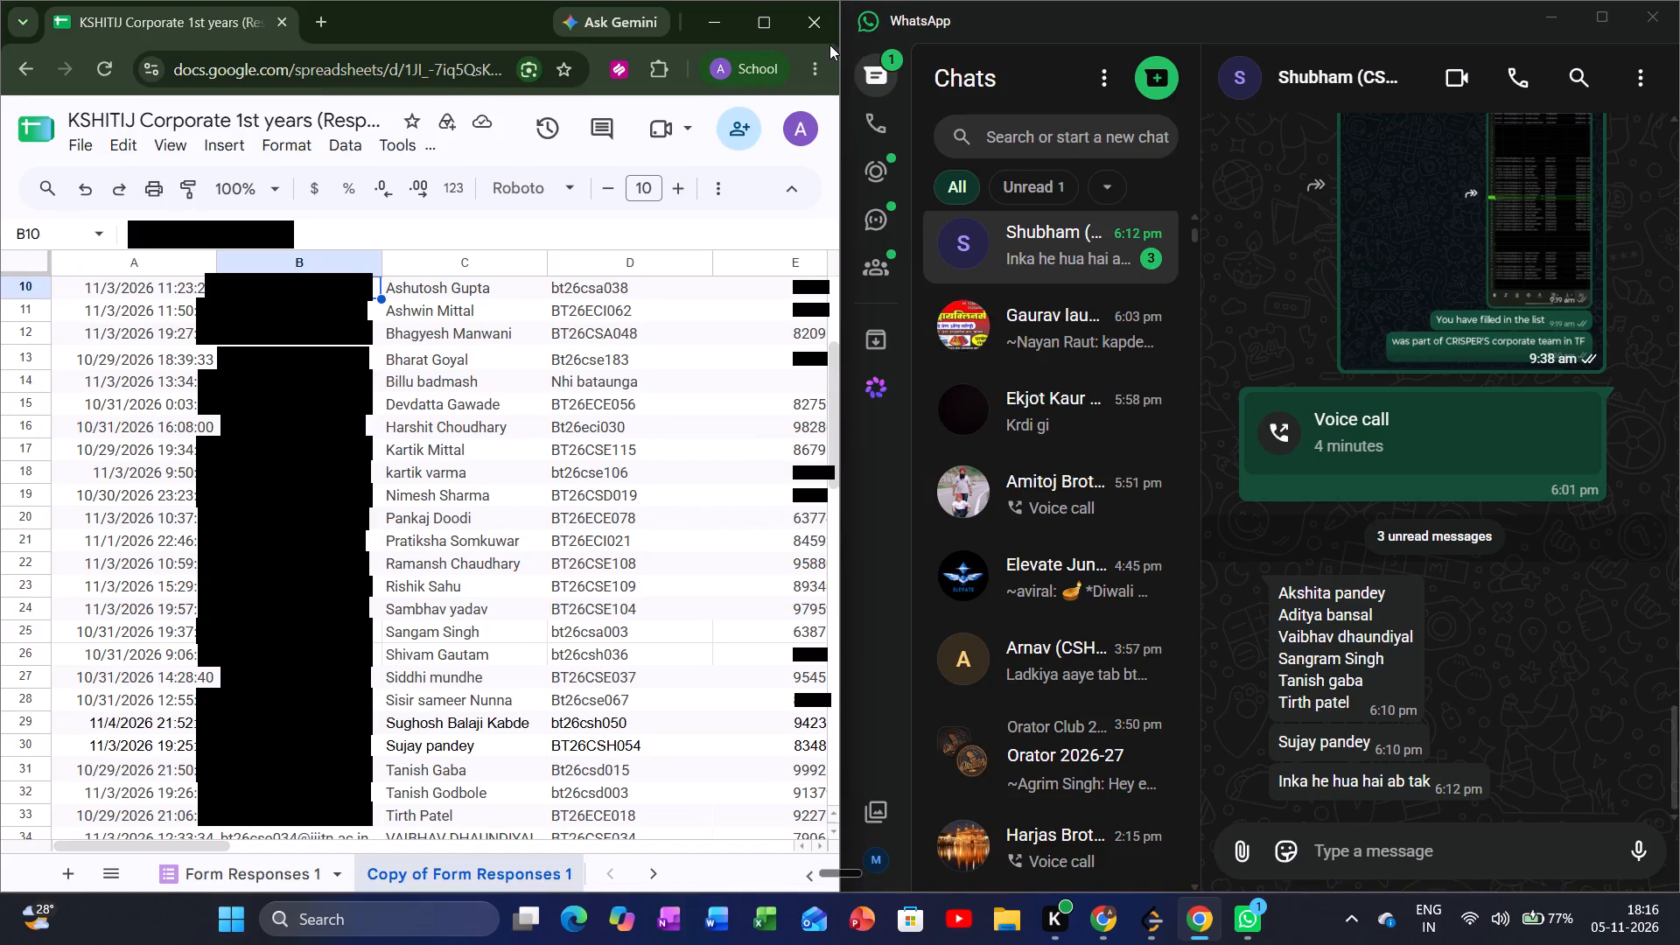
Maximize the spreadsheet window and zoom out to view all 34 applicant rows together with interview status column N.
click(761, 17)
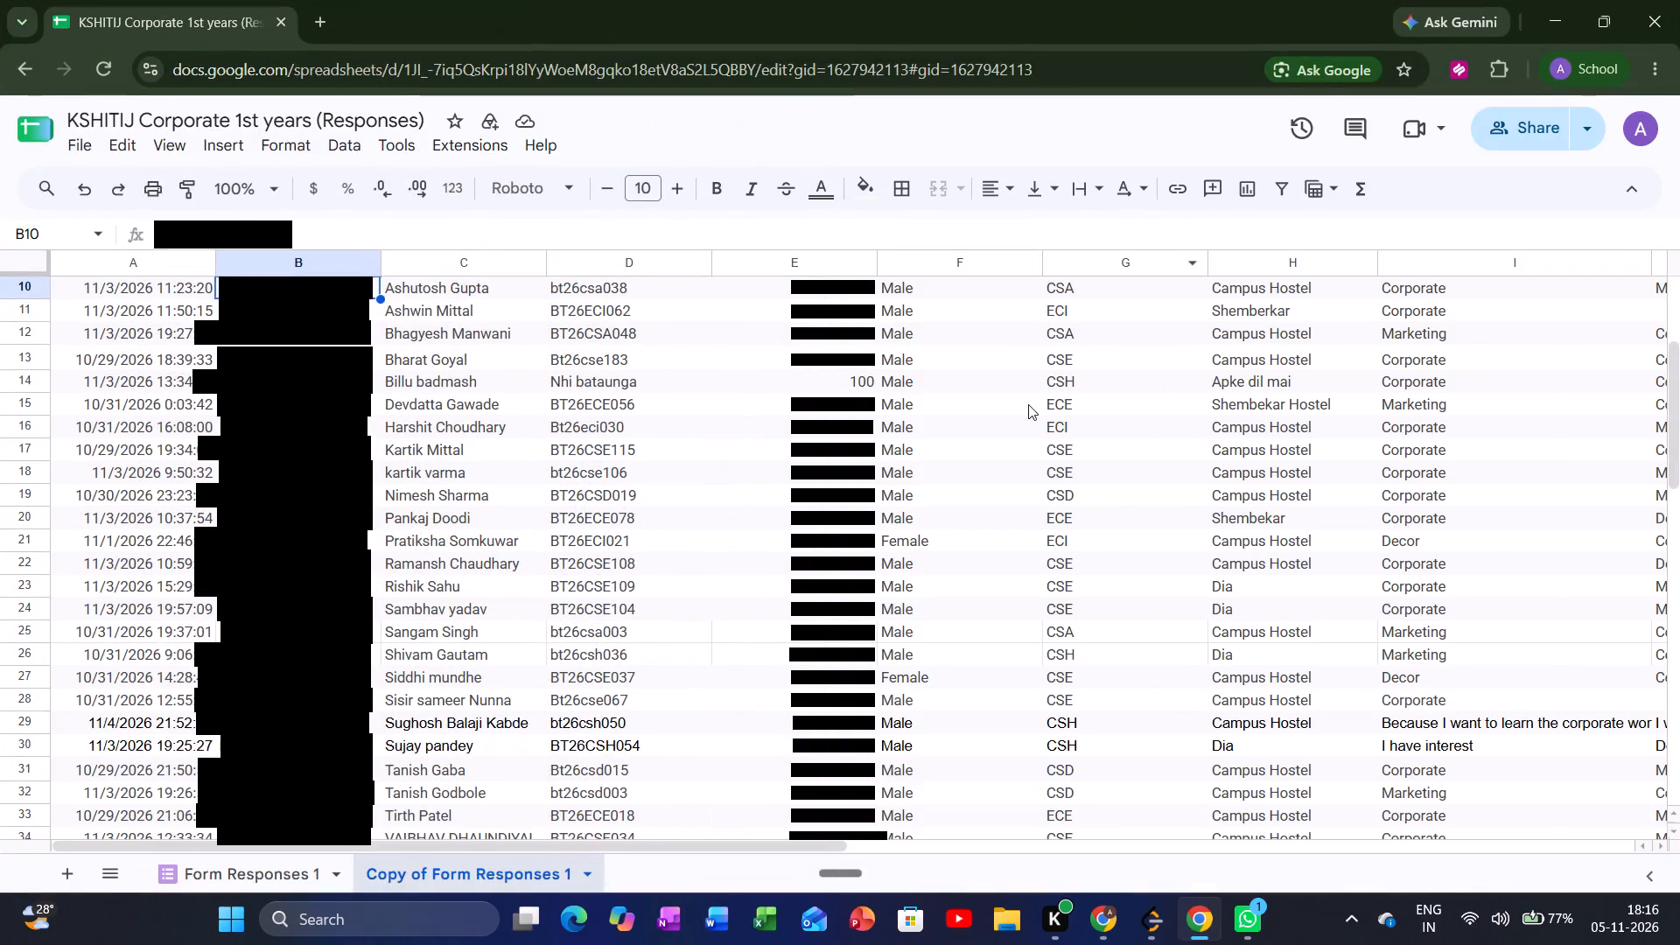
scroll(1028, 404, up, 15)
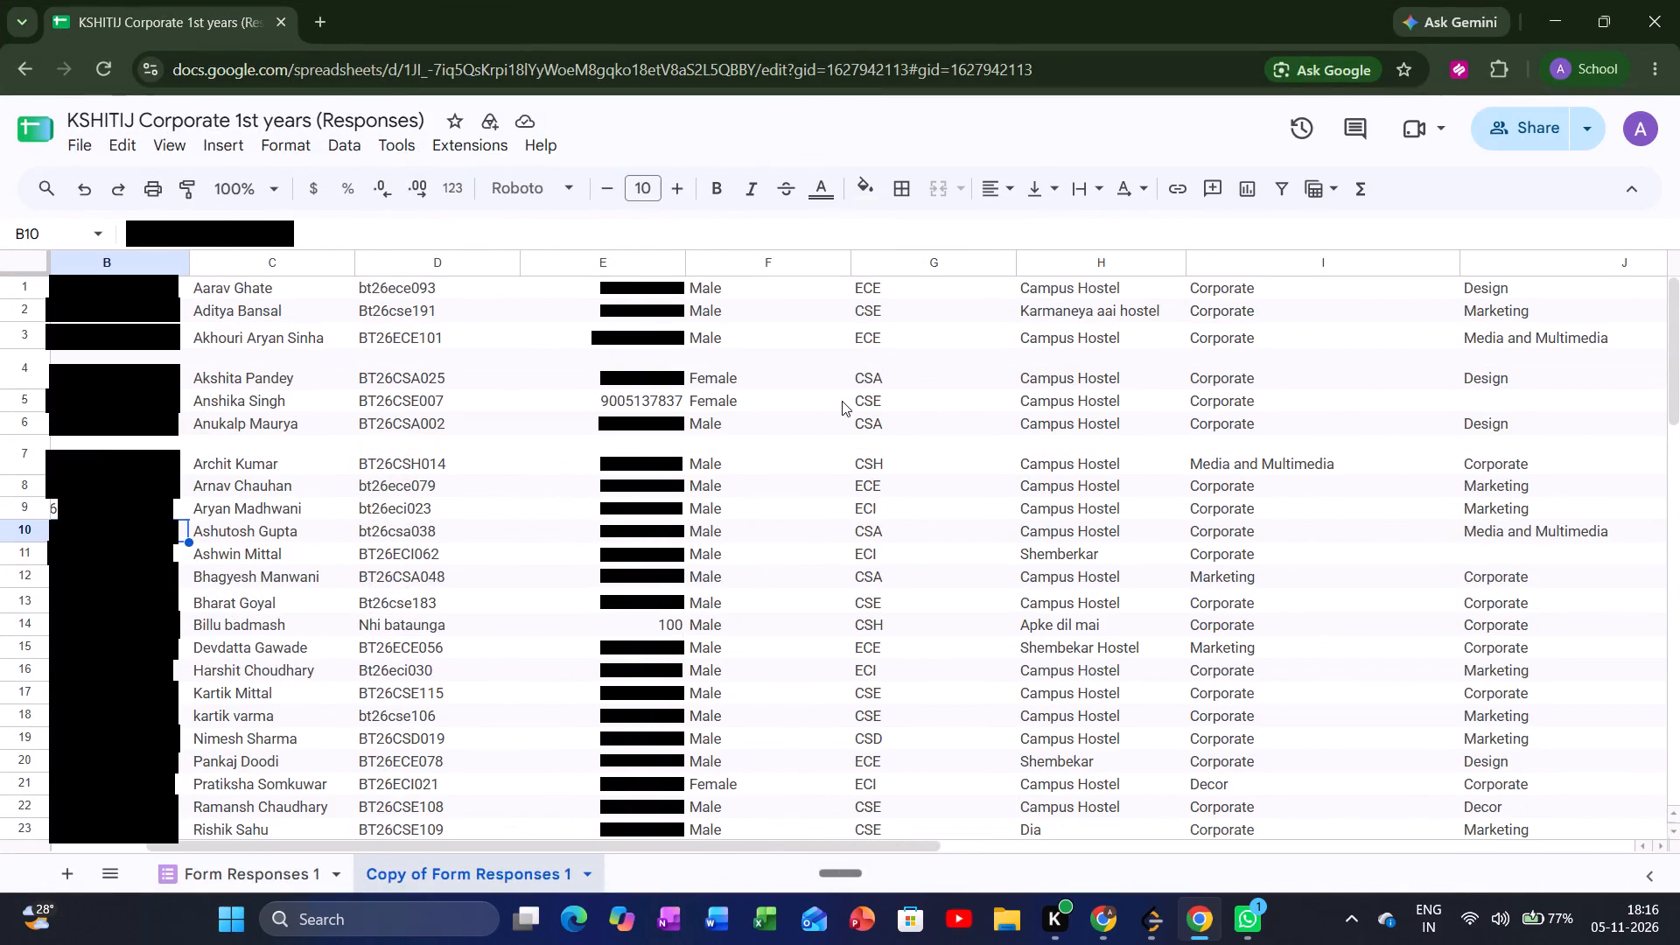
key(ctrl+minus)
key(ctrl+minus)
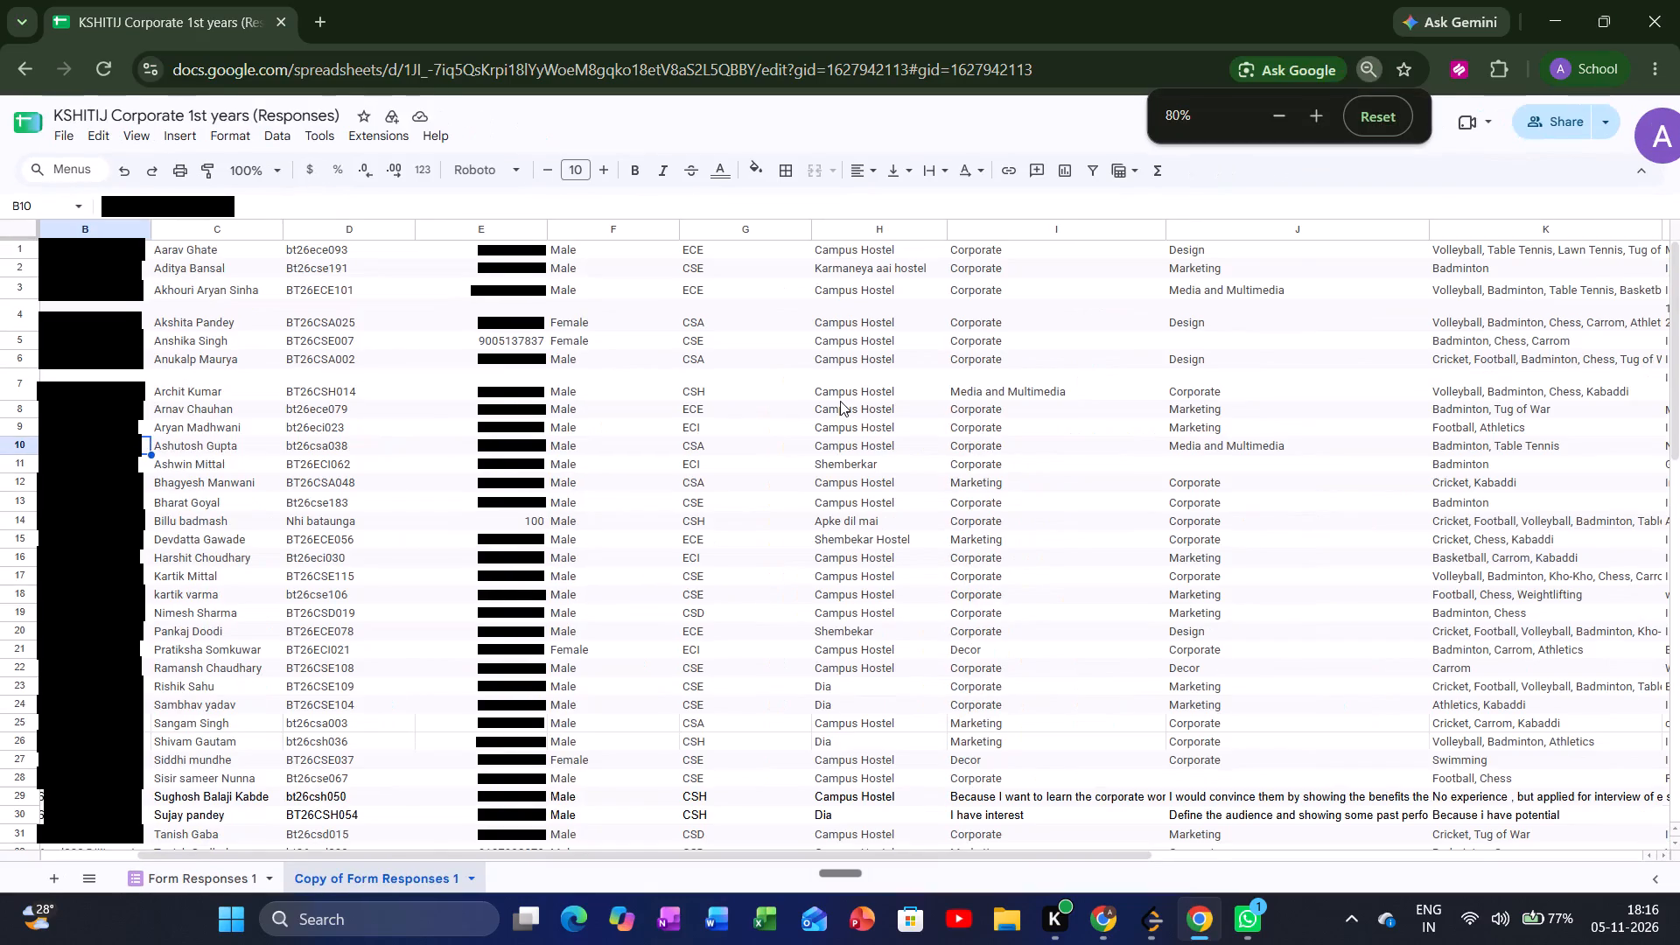
key(ctrl+minus)
key(ctrl+minus)
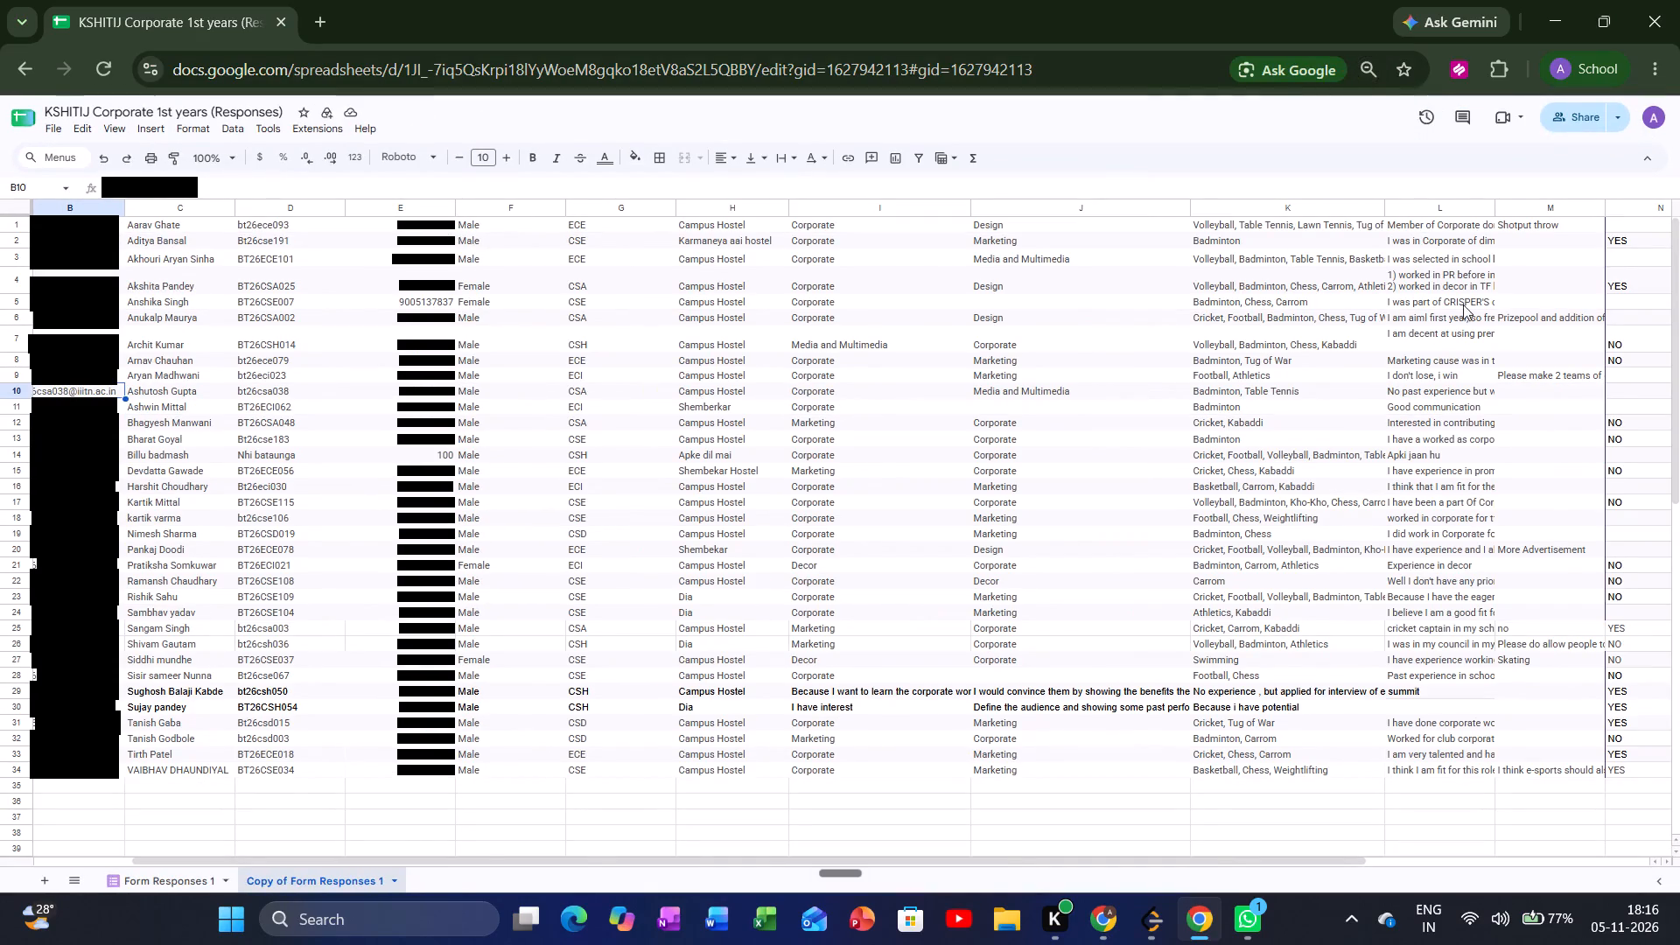
Enter NO as the interview status for the applicants in rows 1, 3 and 5, in cells N1, N3 and N5.
click(1629, 229)
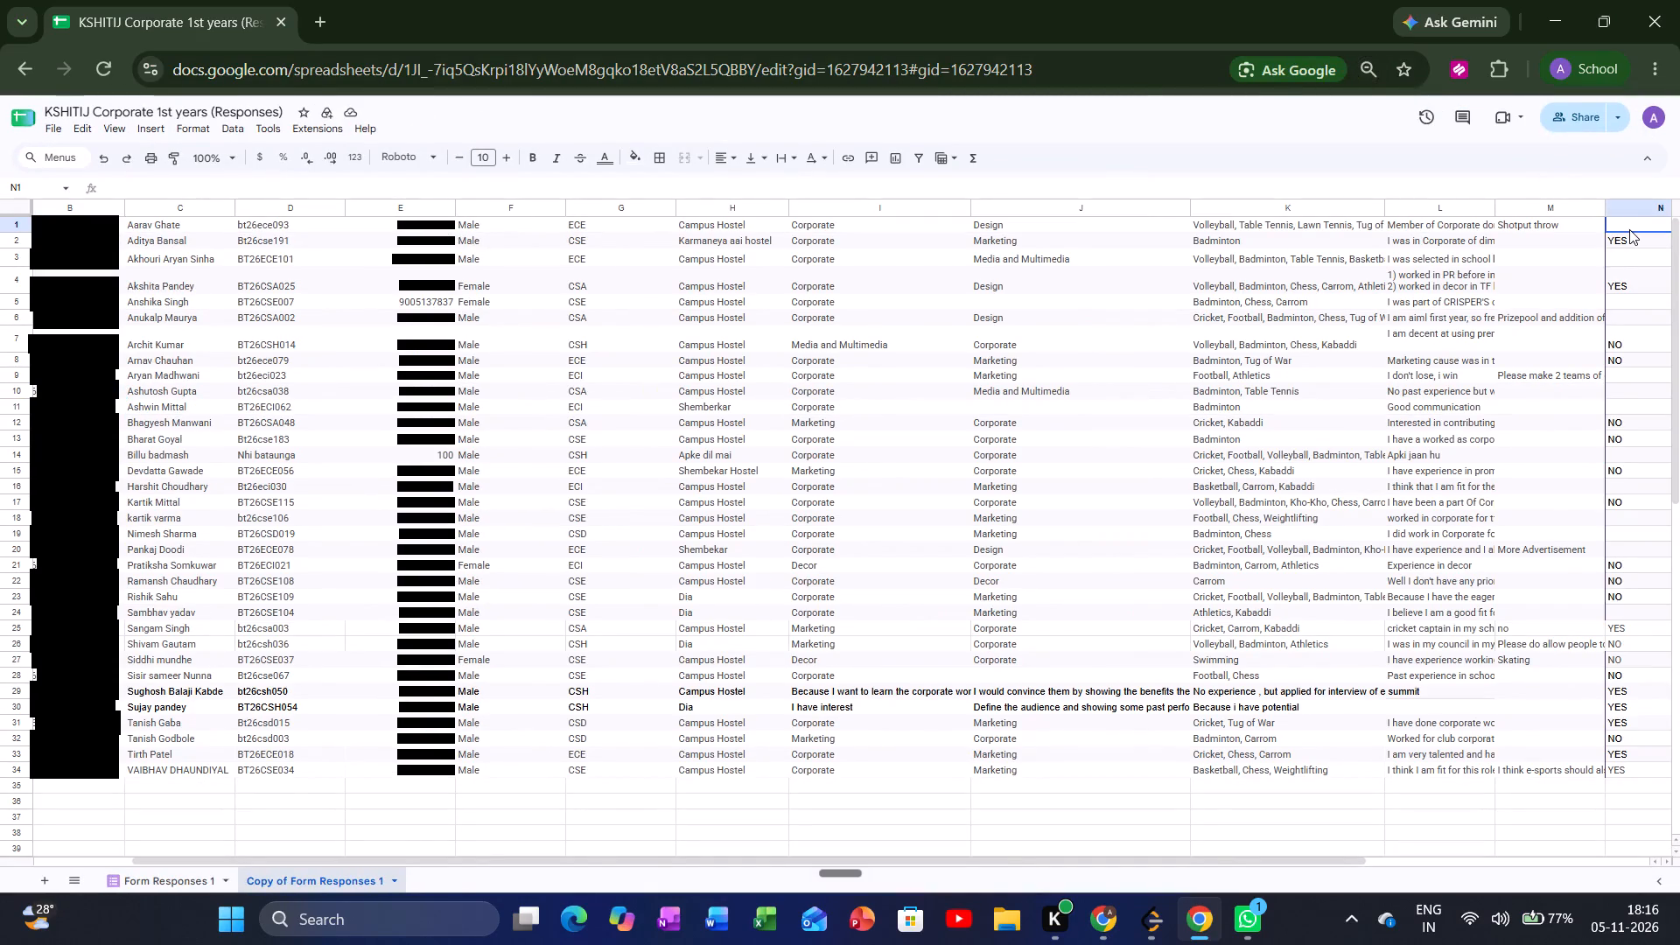
text(NO)
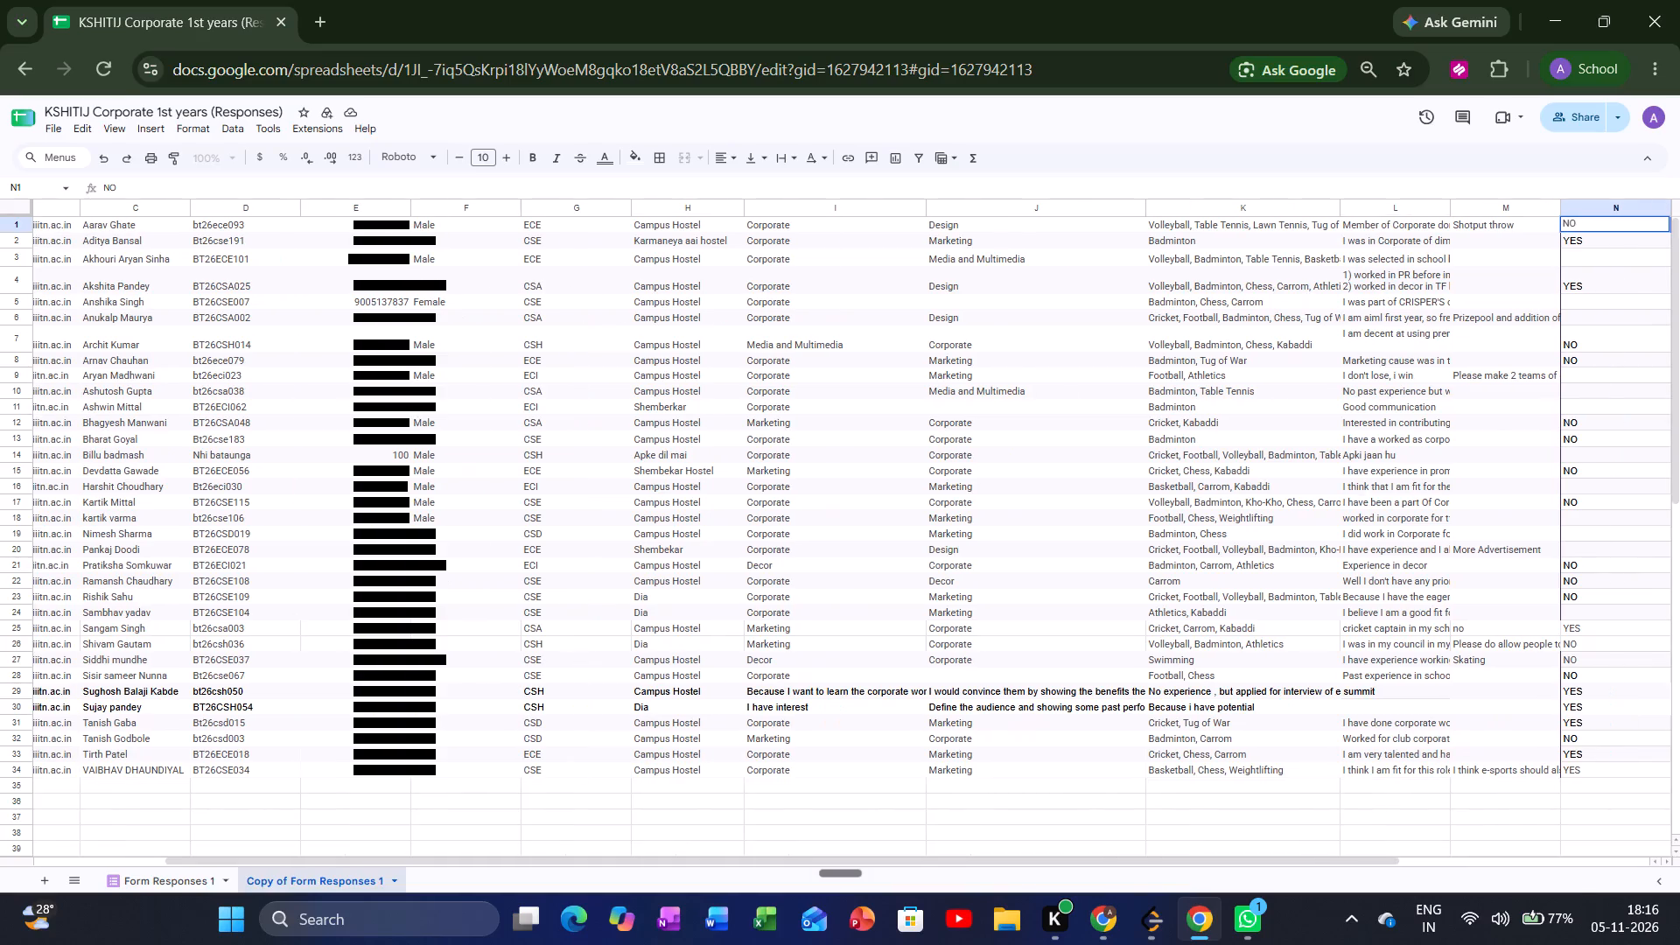
click(1579, 251)
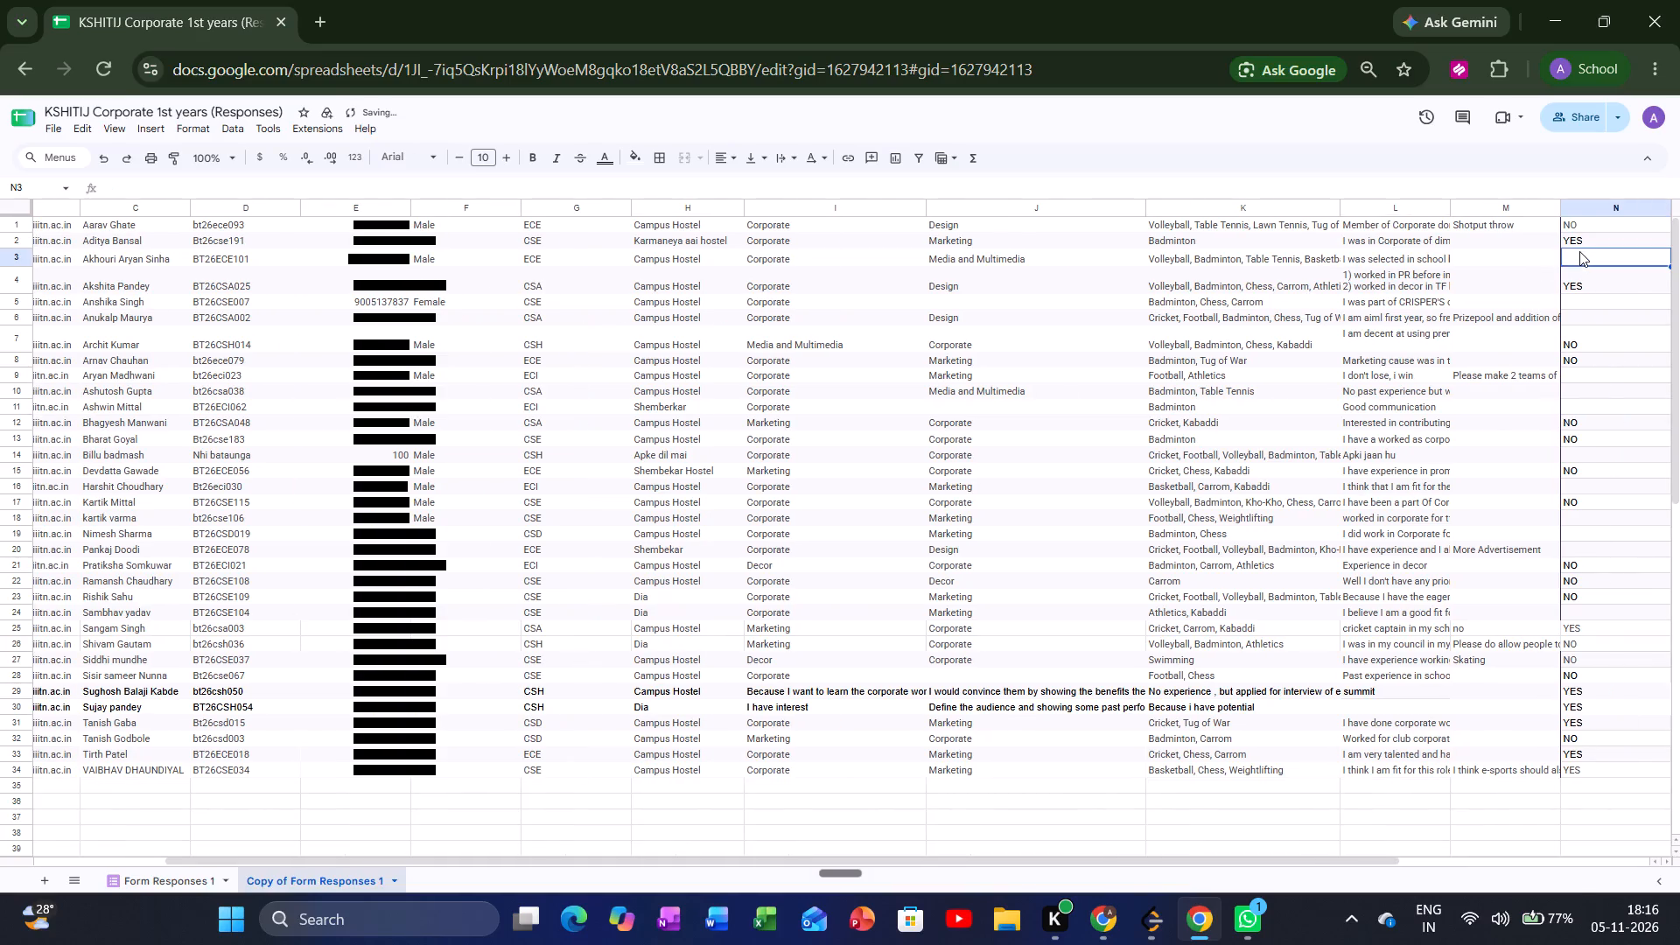
text(NO)
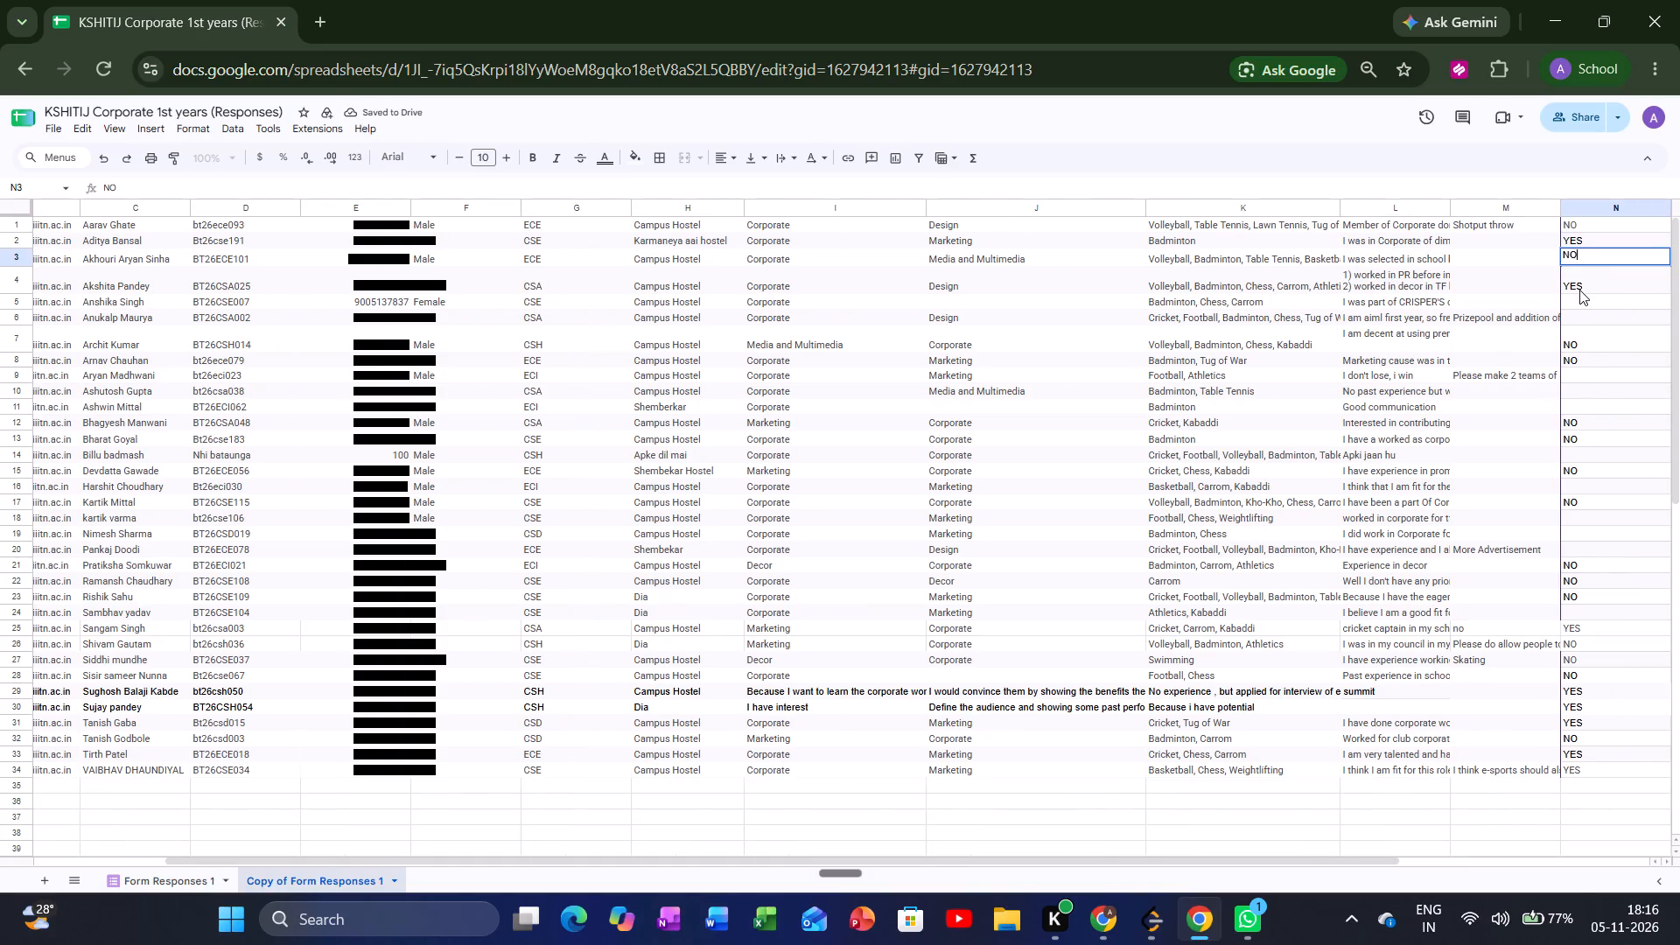
click(1579, 290)
click(1581, 299)
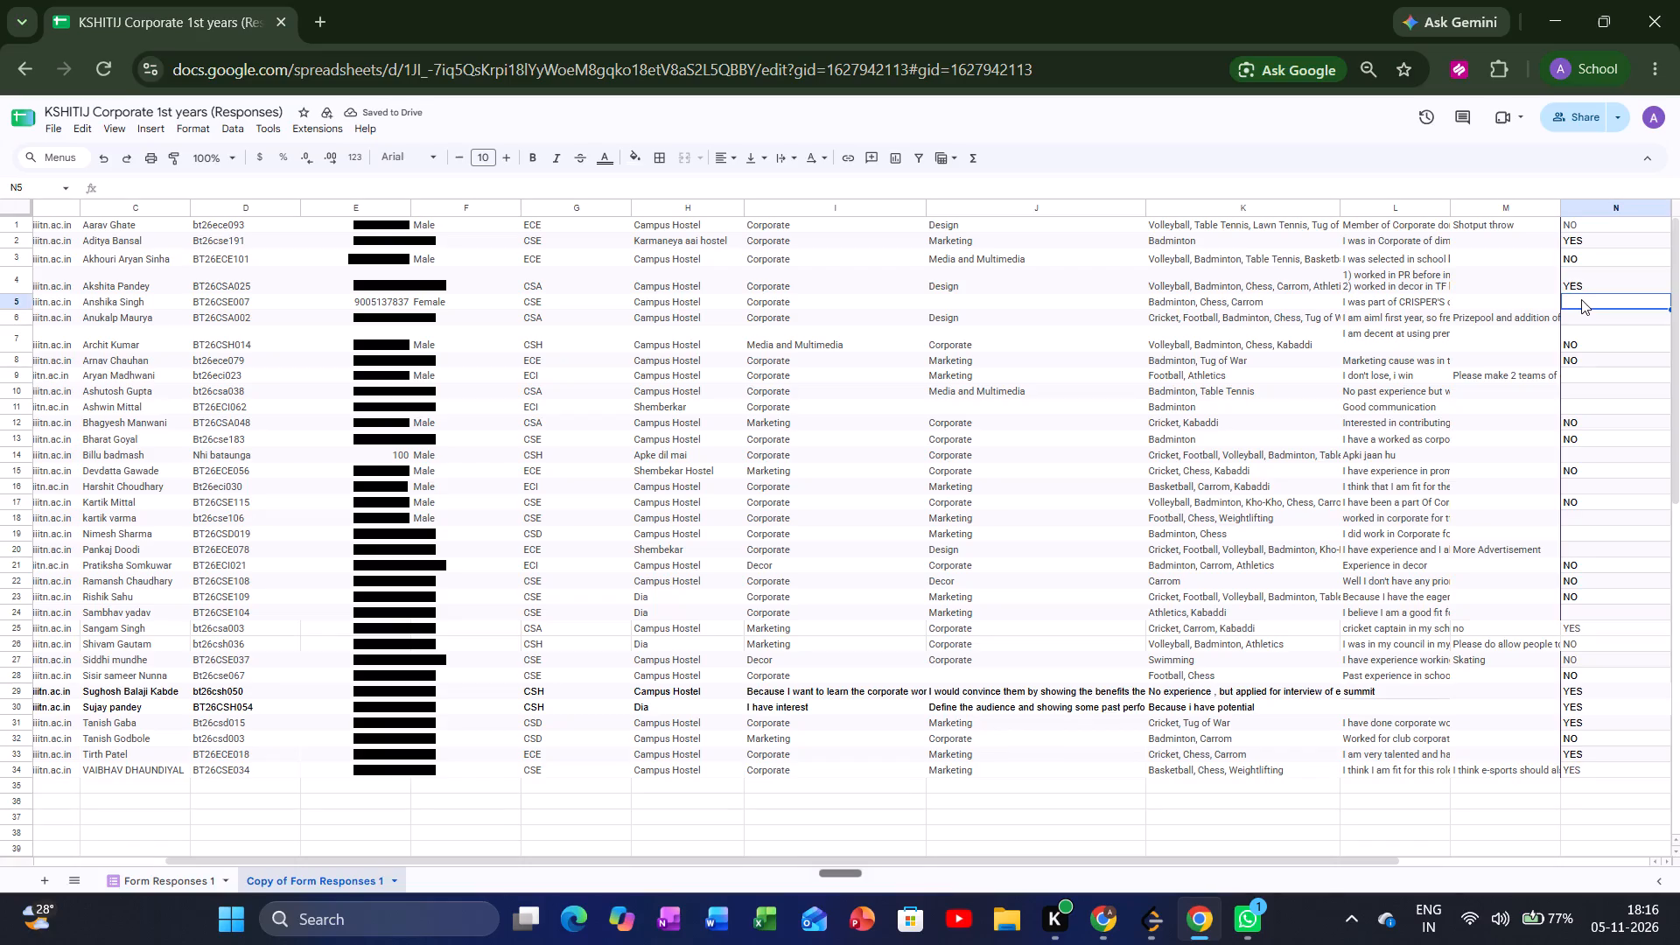
text(NO)
Read the row 6 applicant's answers in columns L and M, and enter NO as the interview status in cell N6.
click(1584, 315)
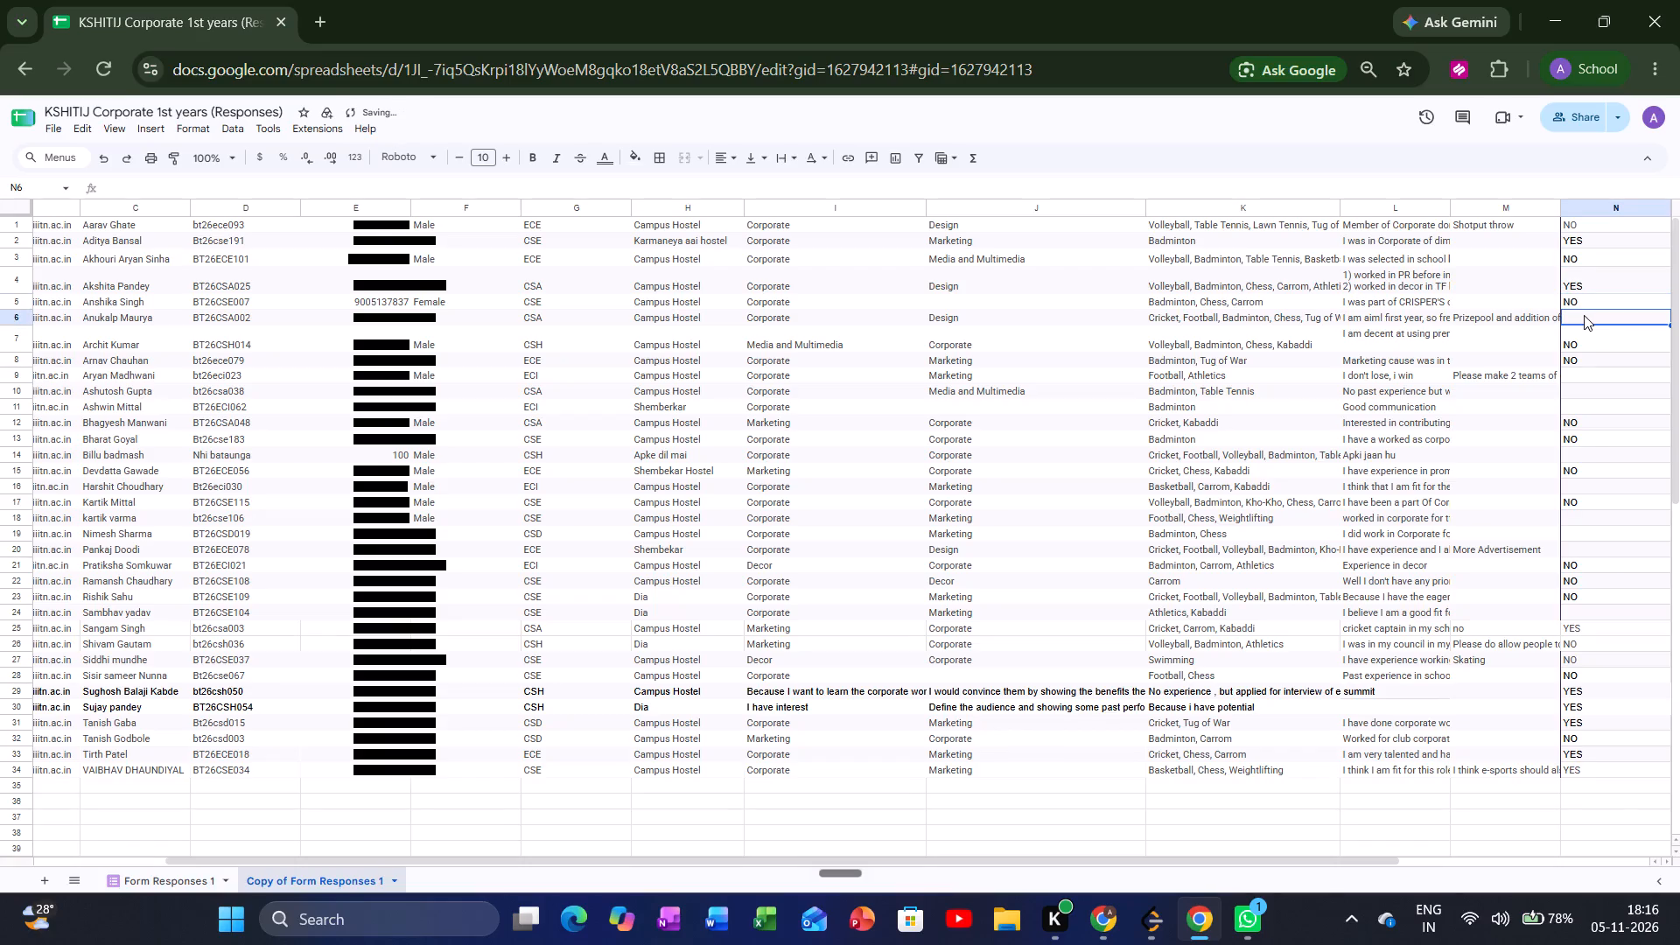
click(1503, 321)
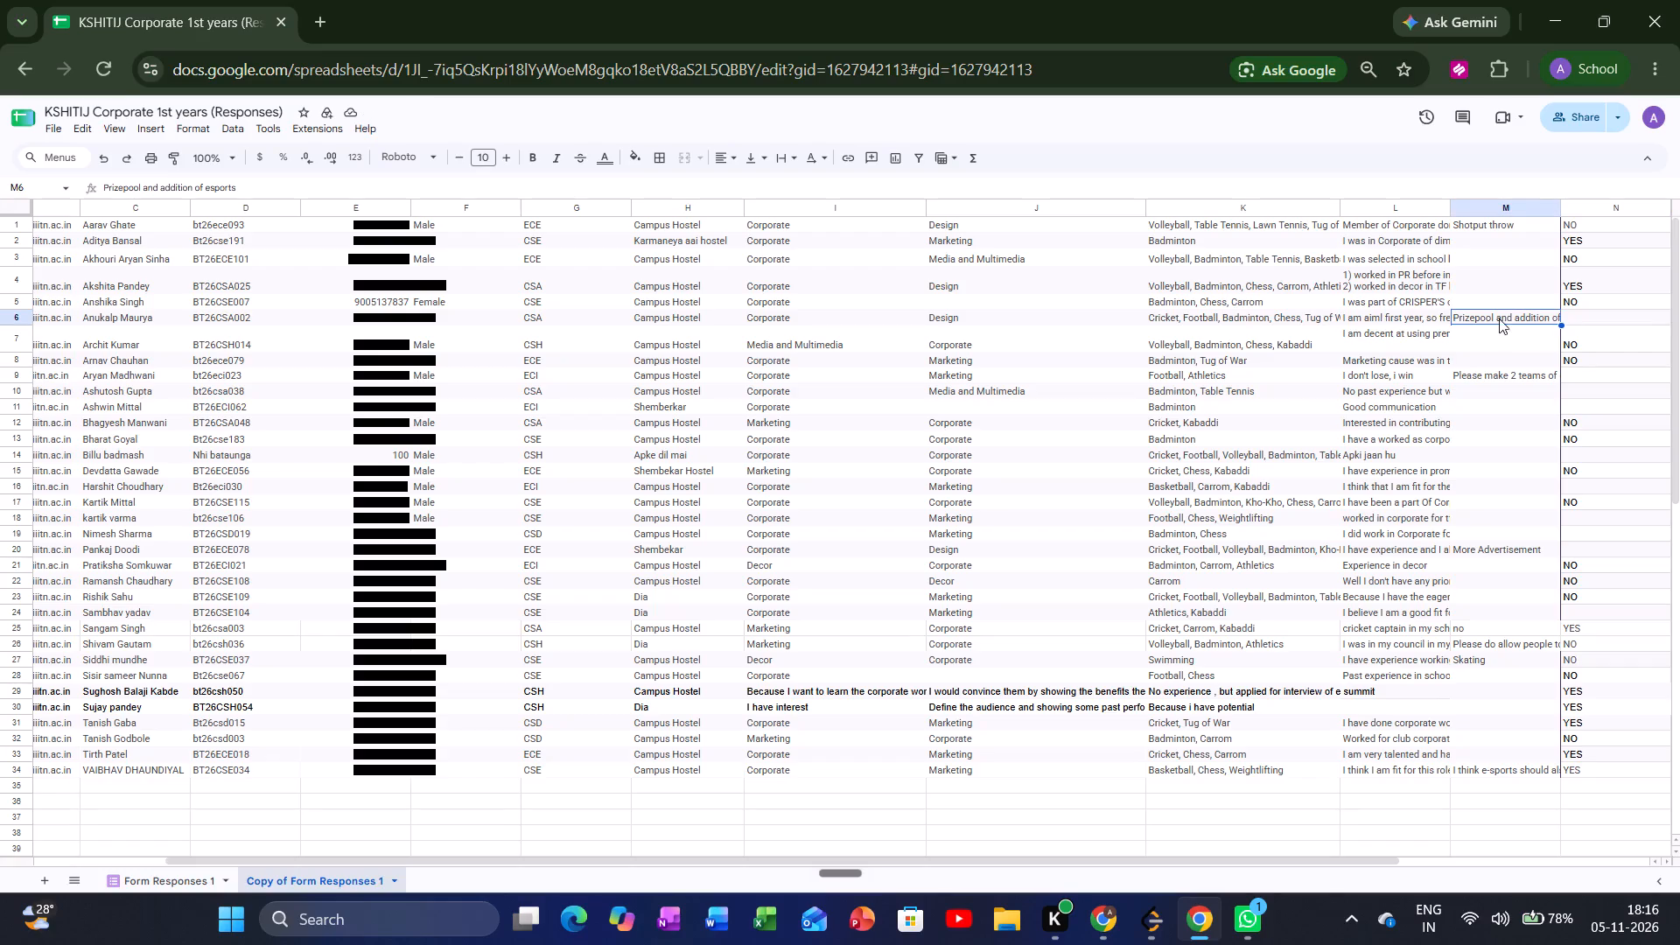
click(1417, 317)
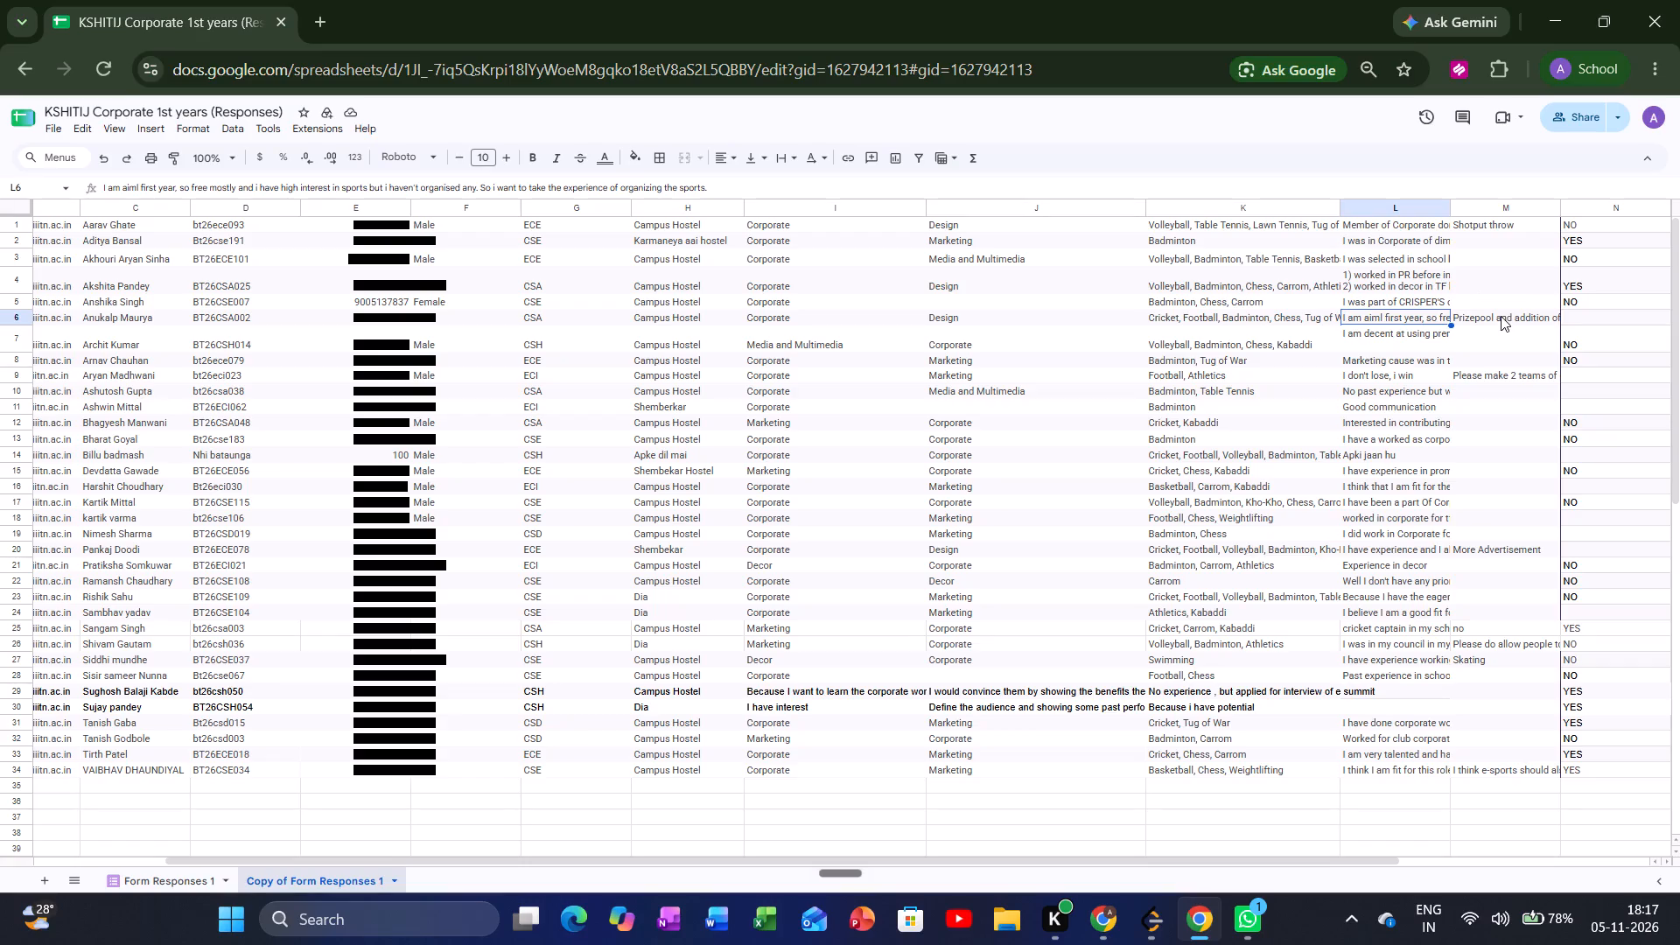
key(Right)
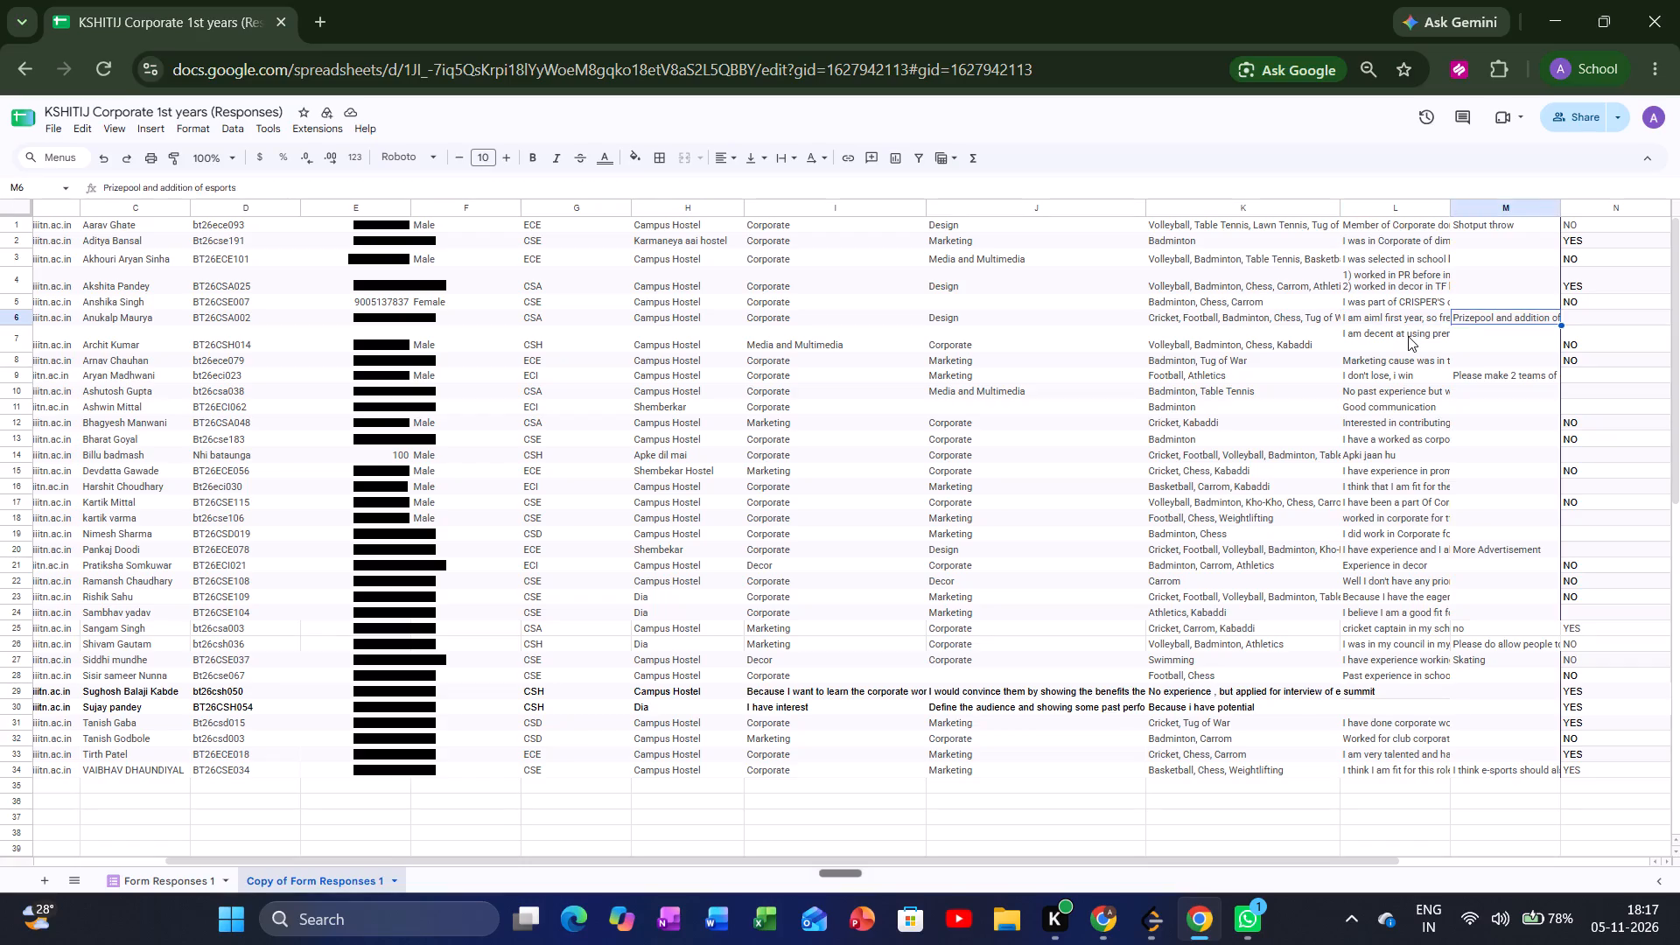
key(Right)
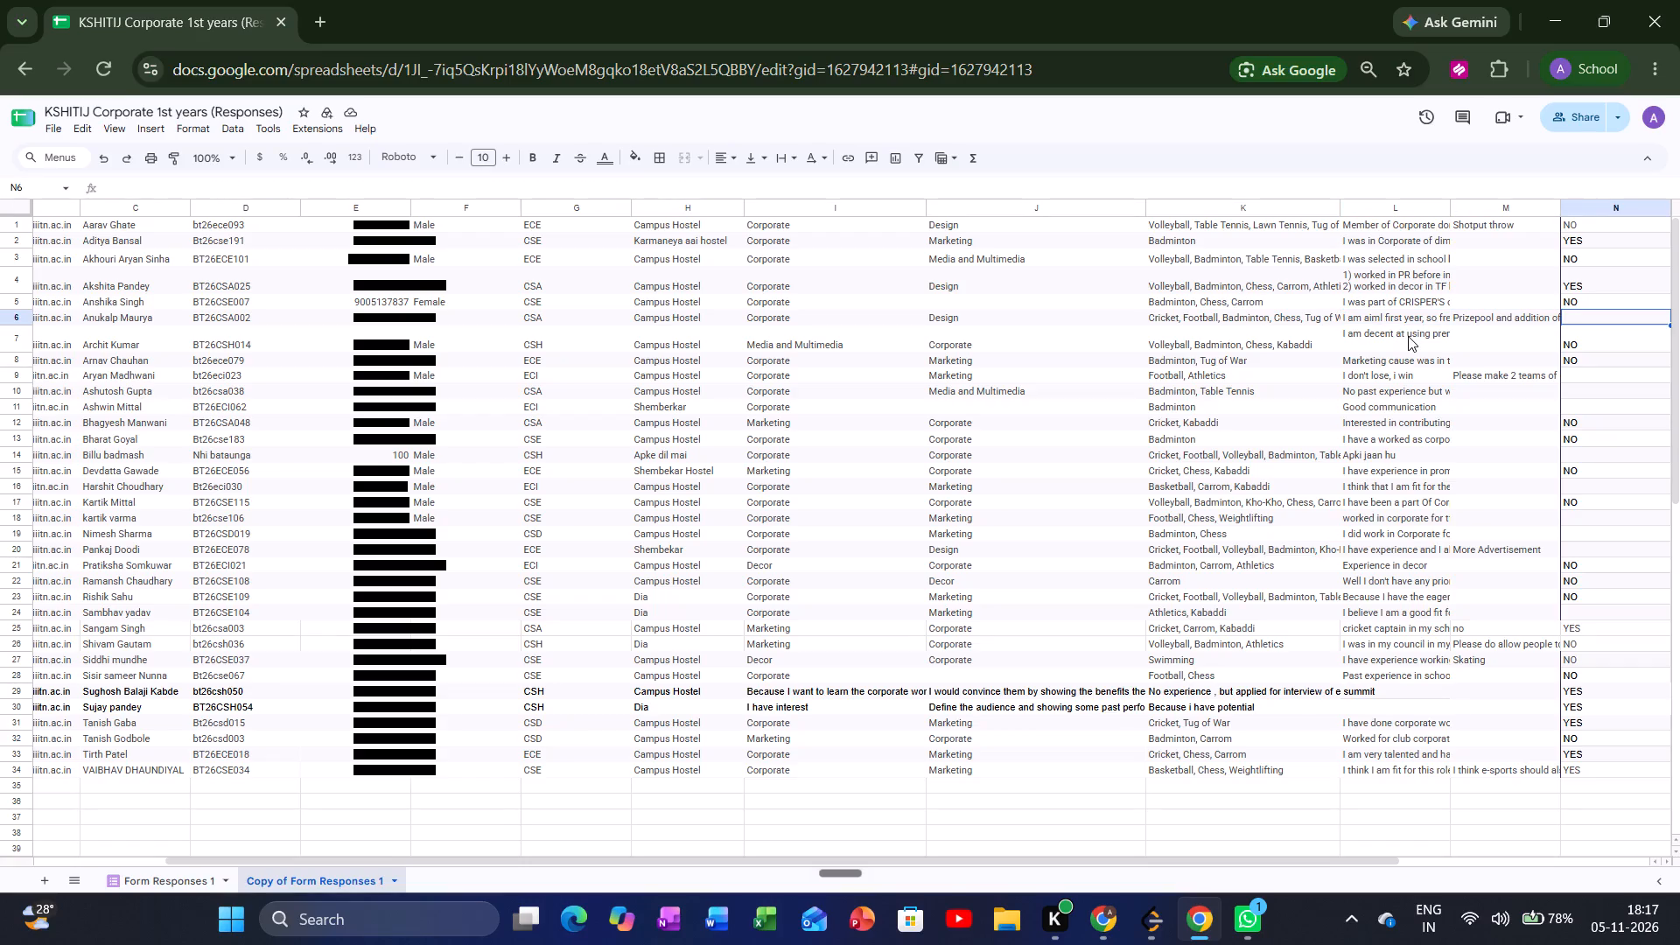
text(NO)
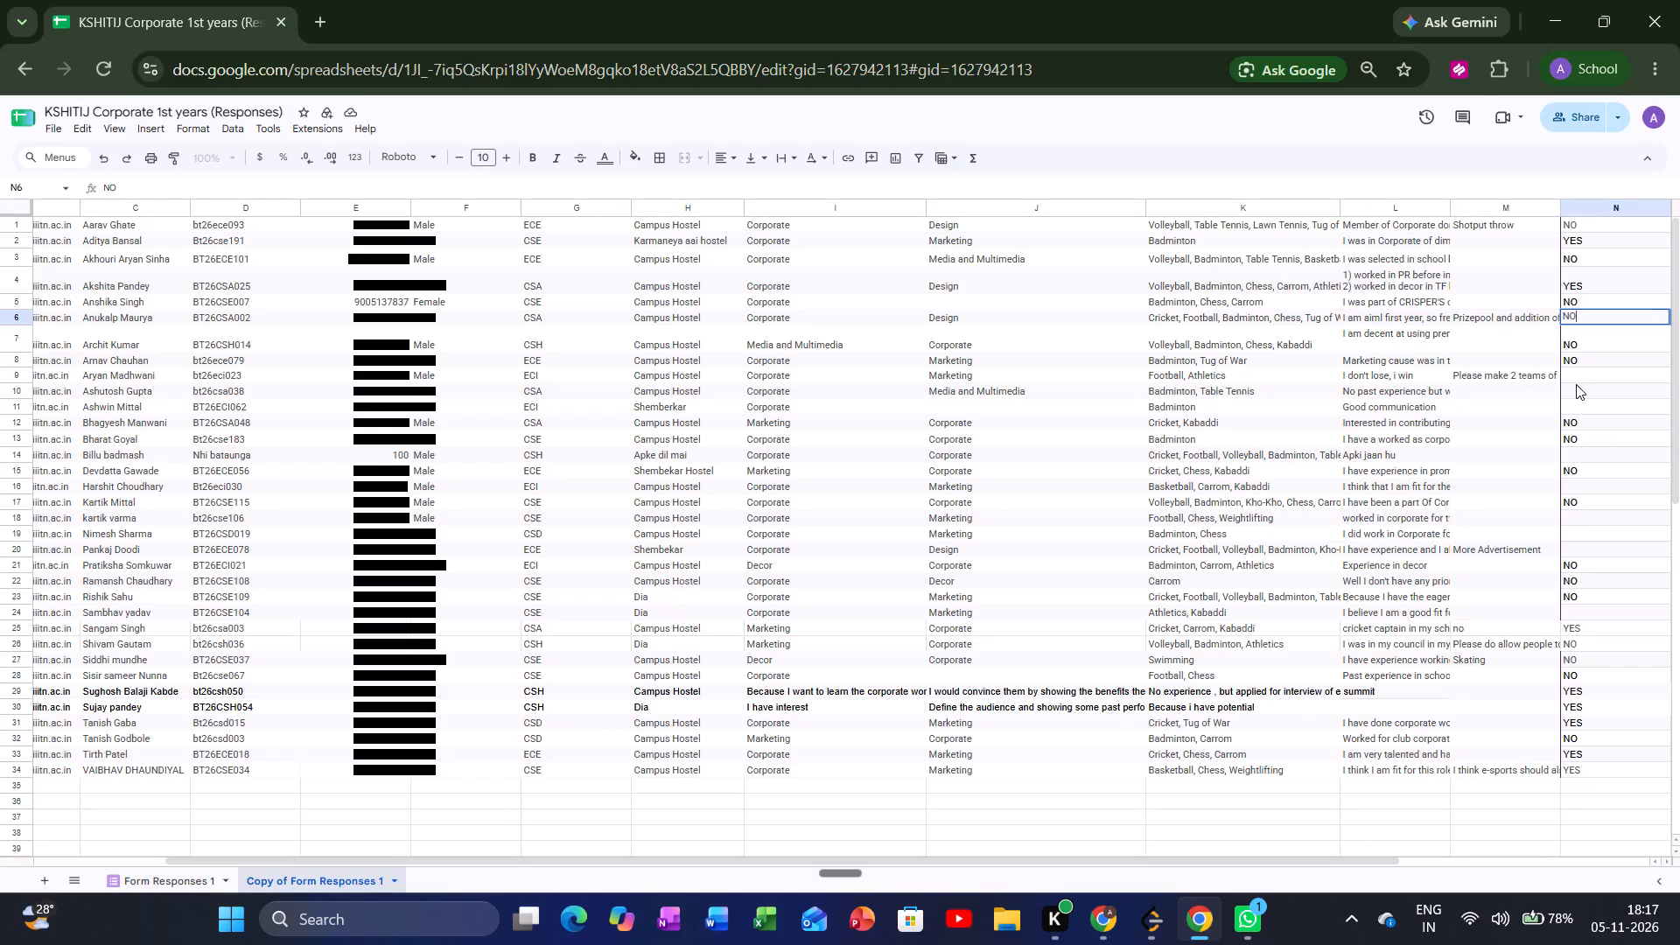
Enter NO as the interview status for the applicants in rows 9 and 10, in cells N9 and N10.
click(1581, 375)
click(1560, 375)
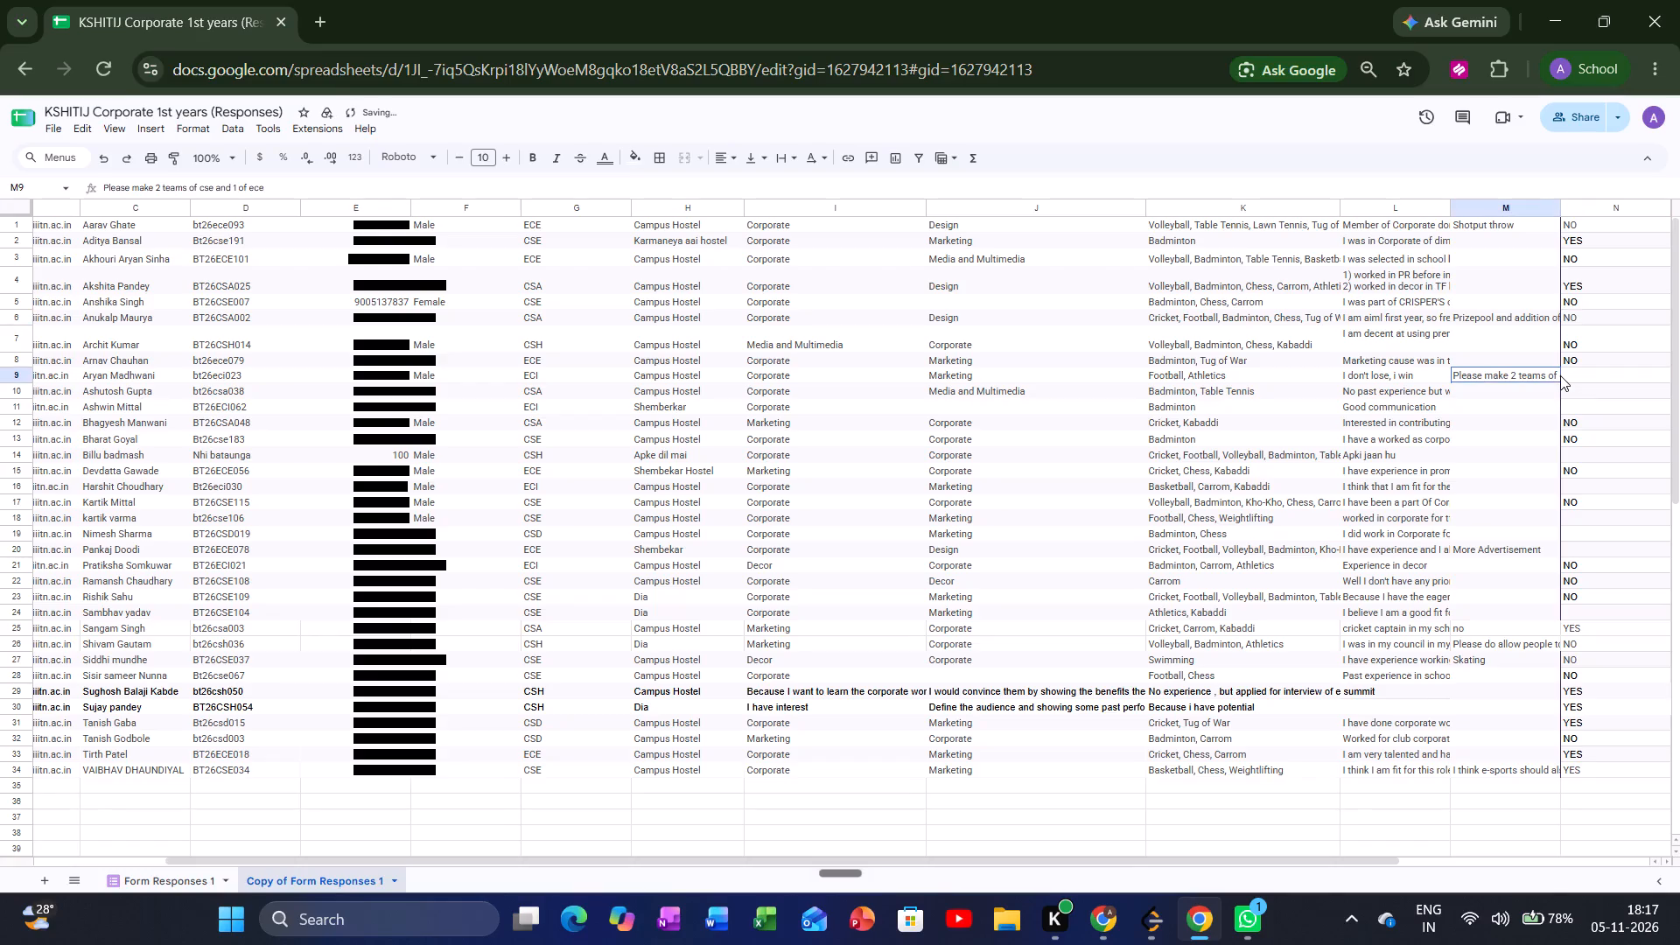
click(1570, 374)
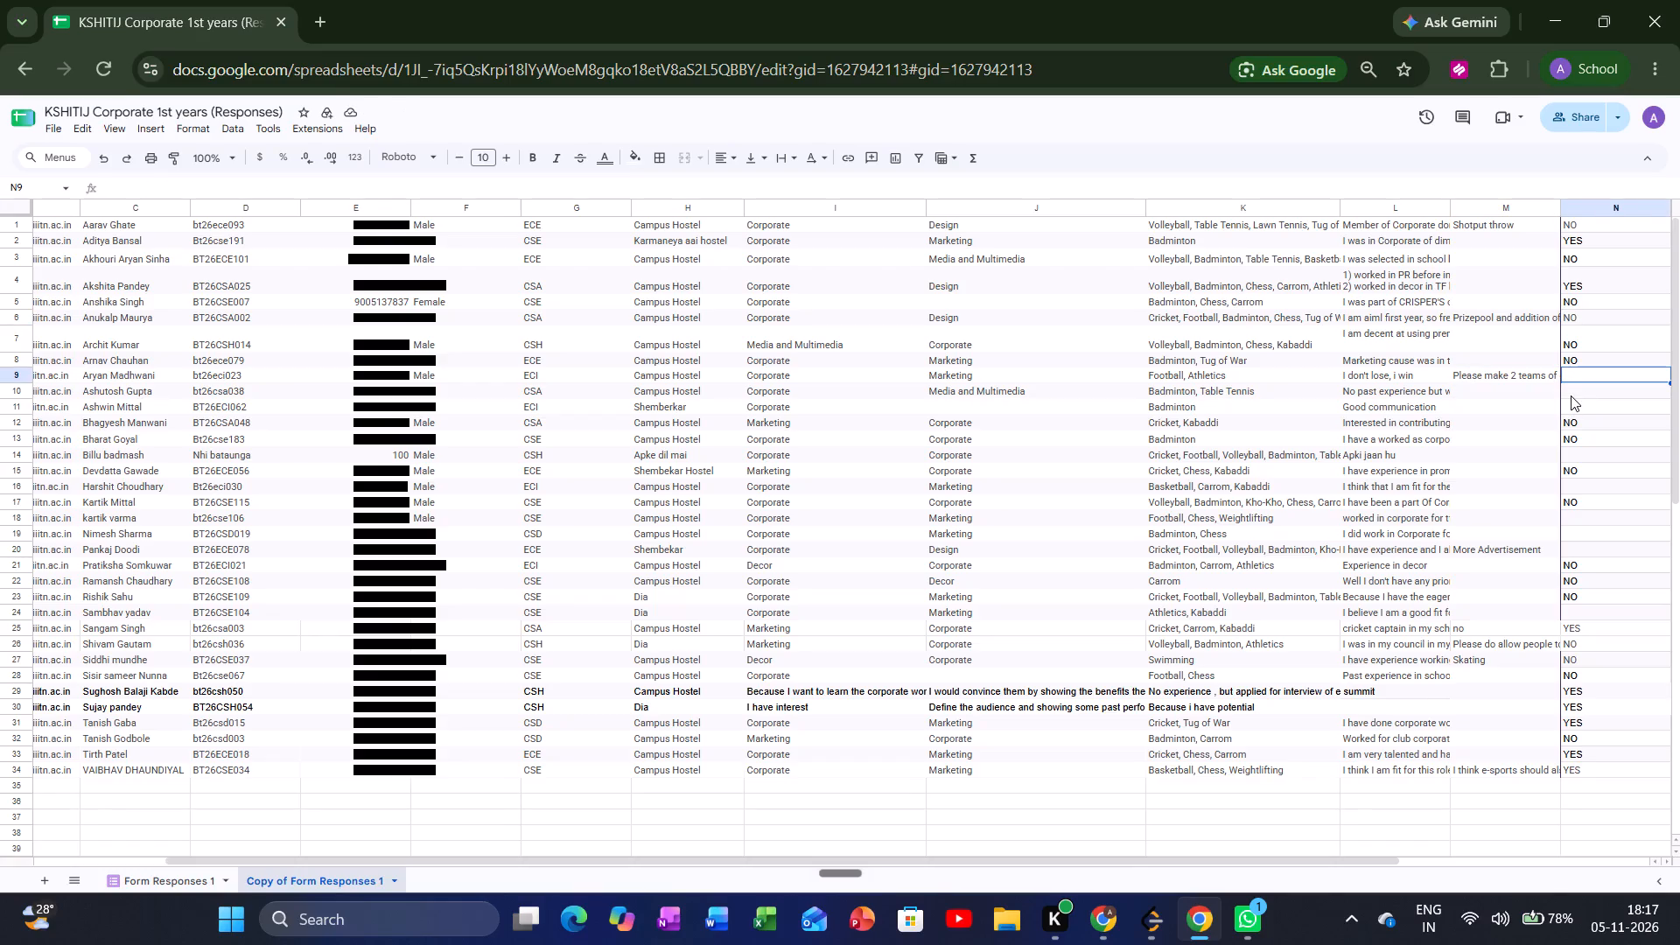
text(NO)
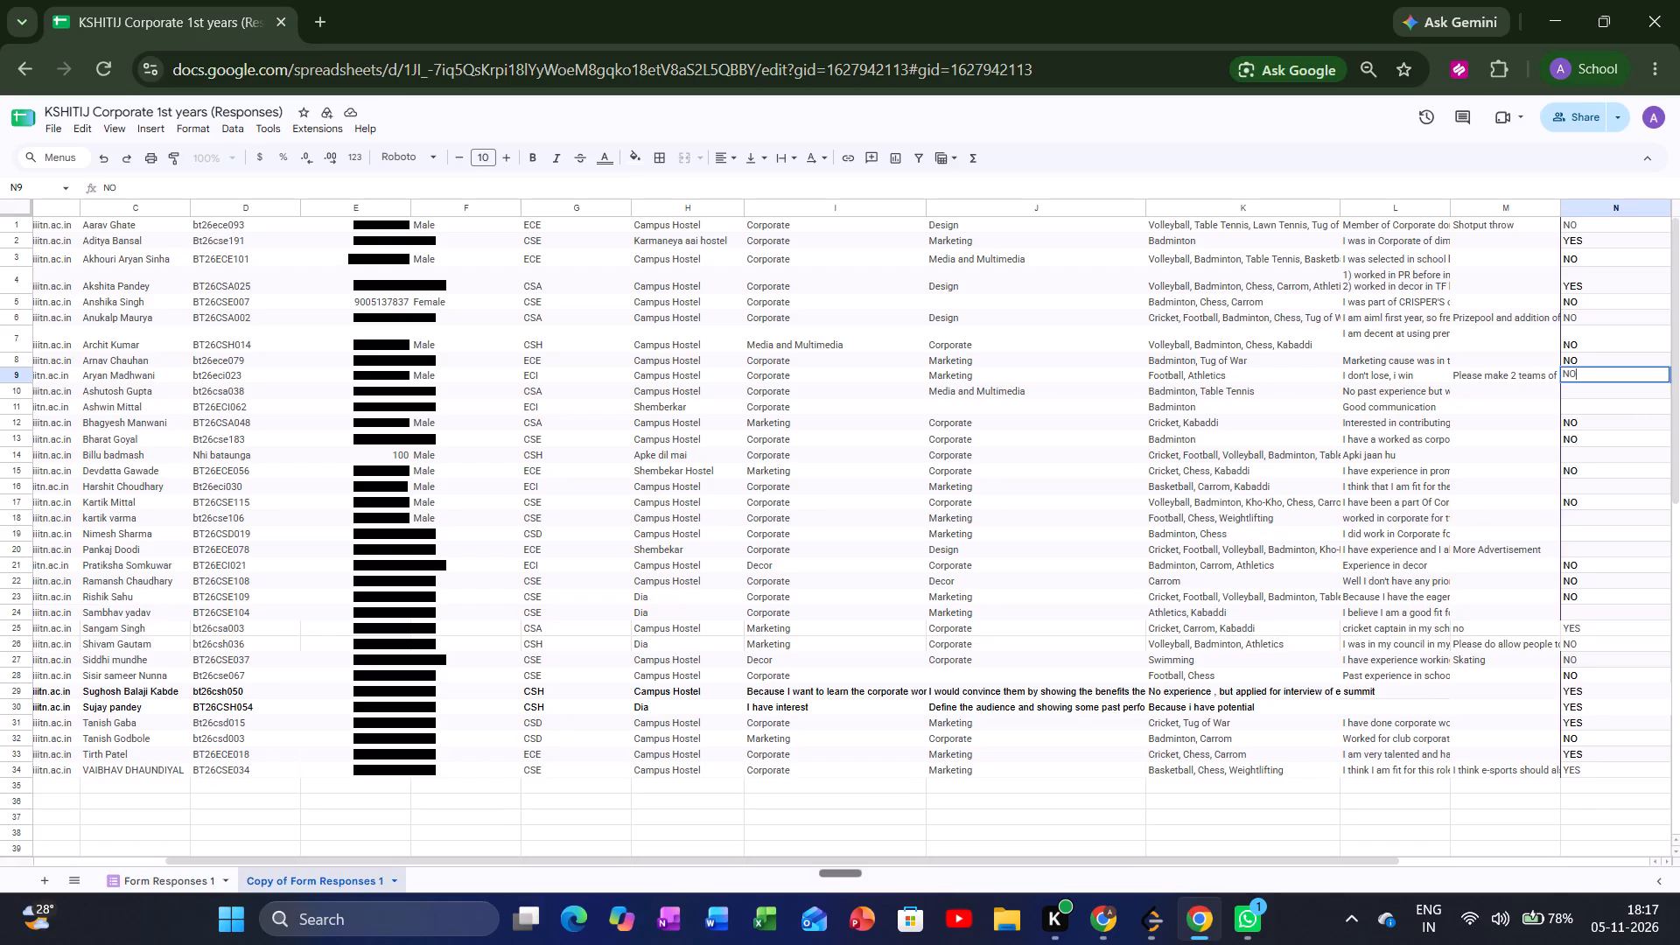
key(Right)
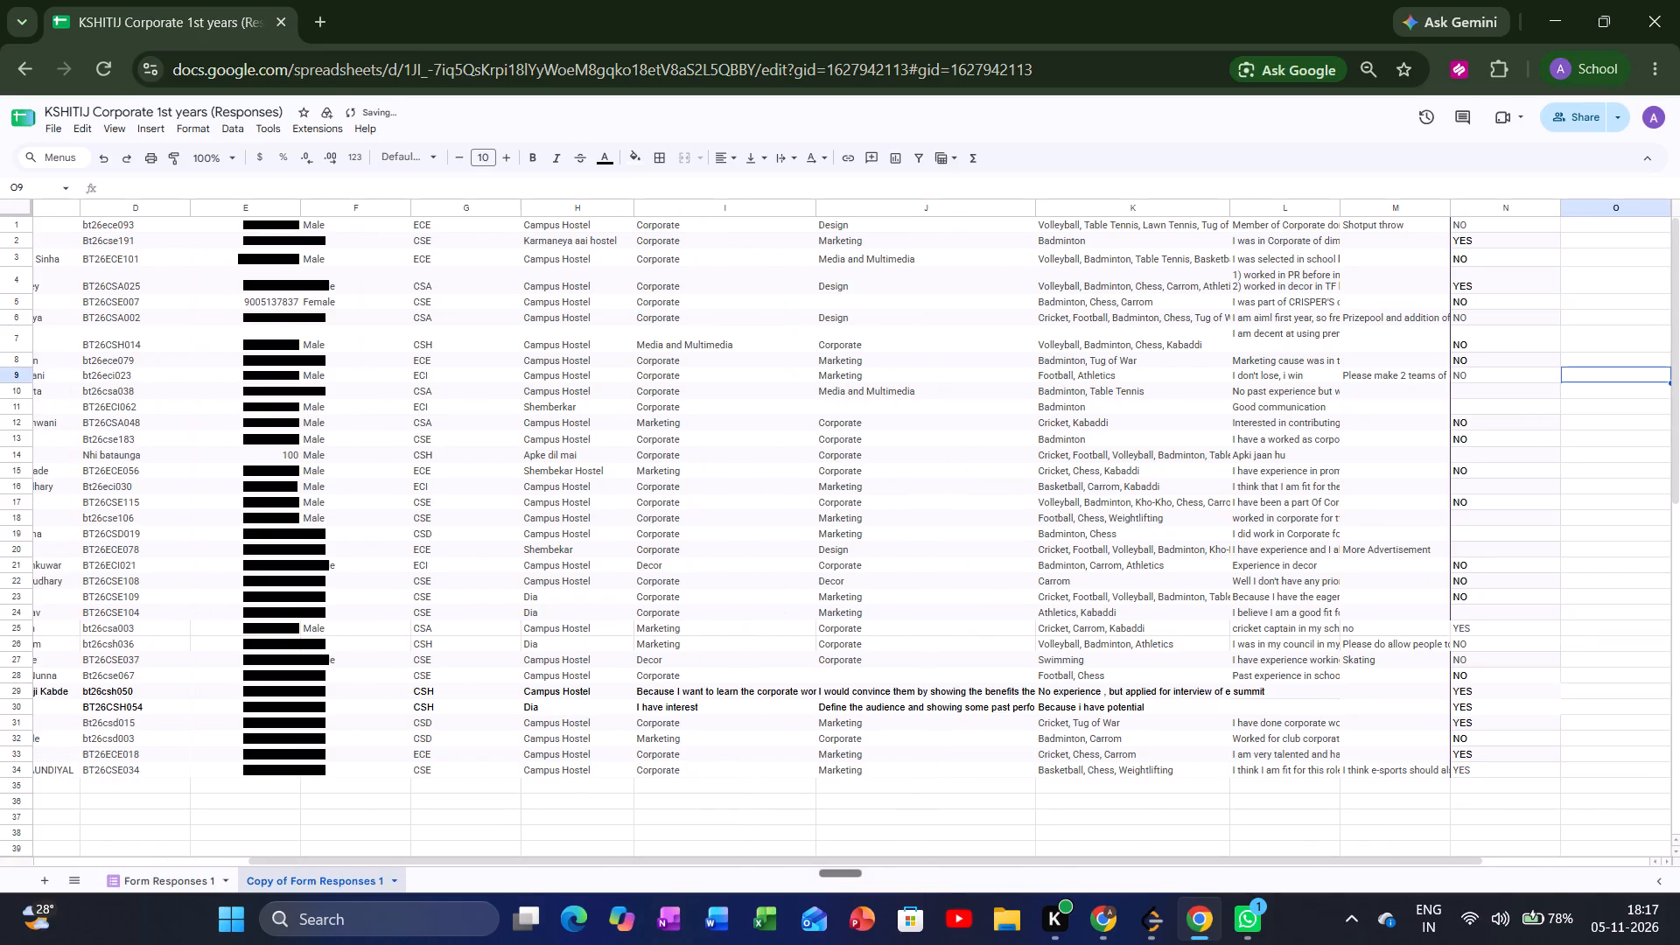
key(Down)
key(Left)
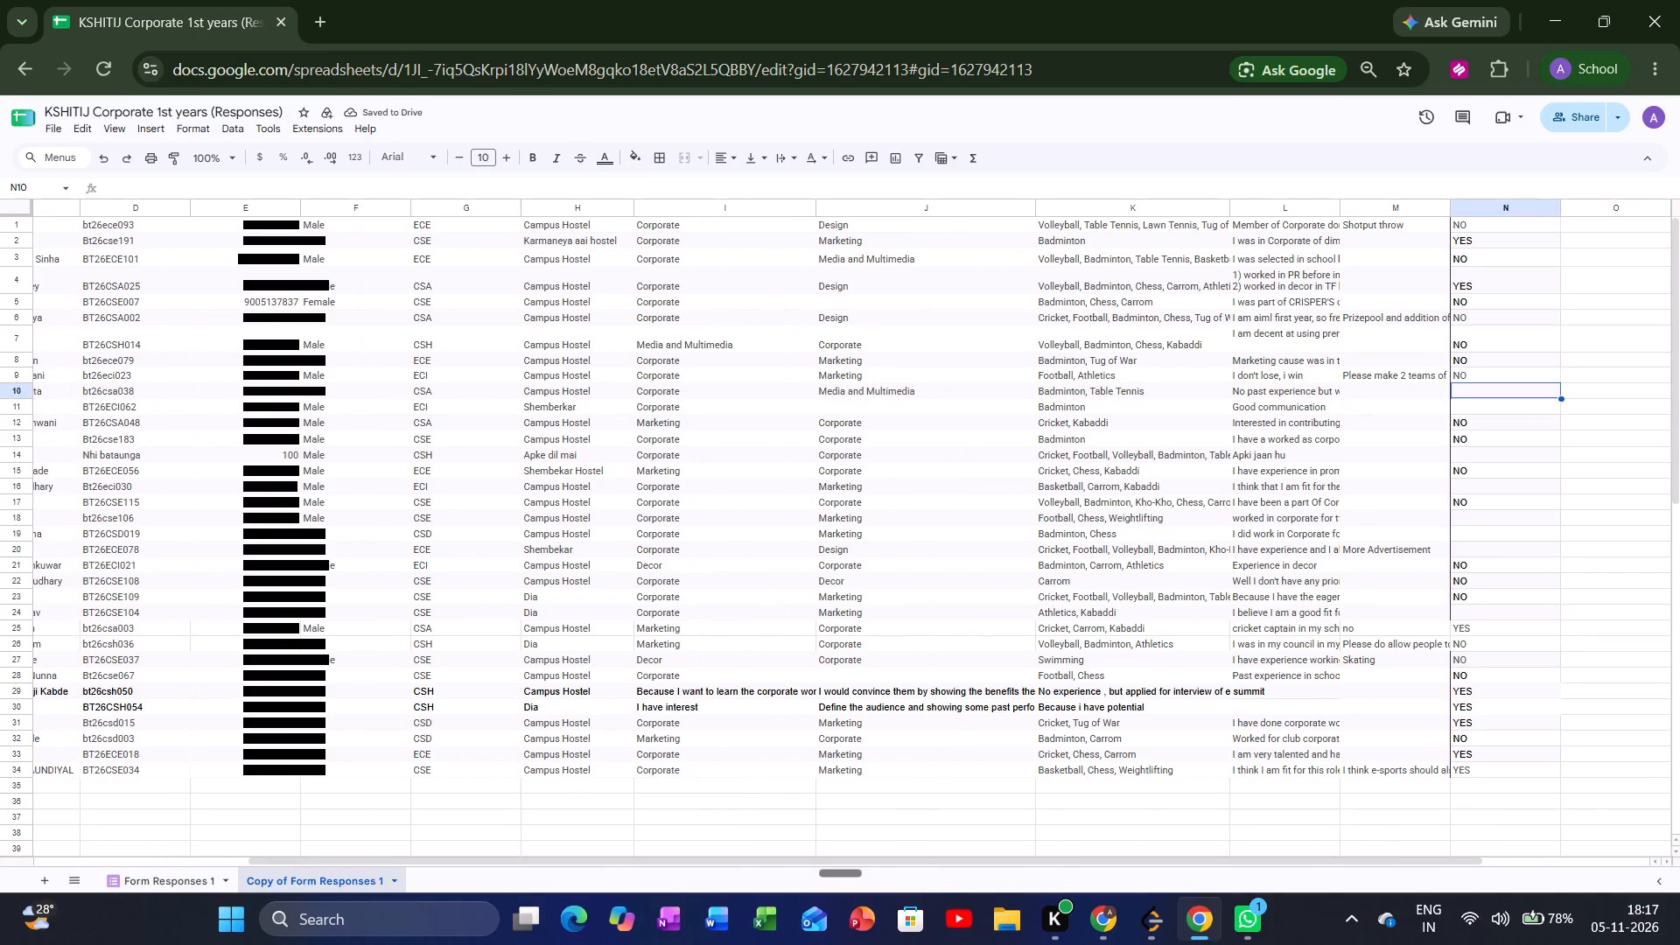
text(NO)
Check the applicant names against the status column and enter NO as the interview status in cell N11.
scroll(1571, 395, right, 8)
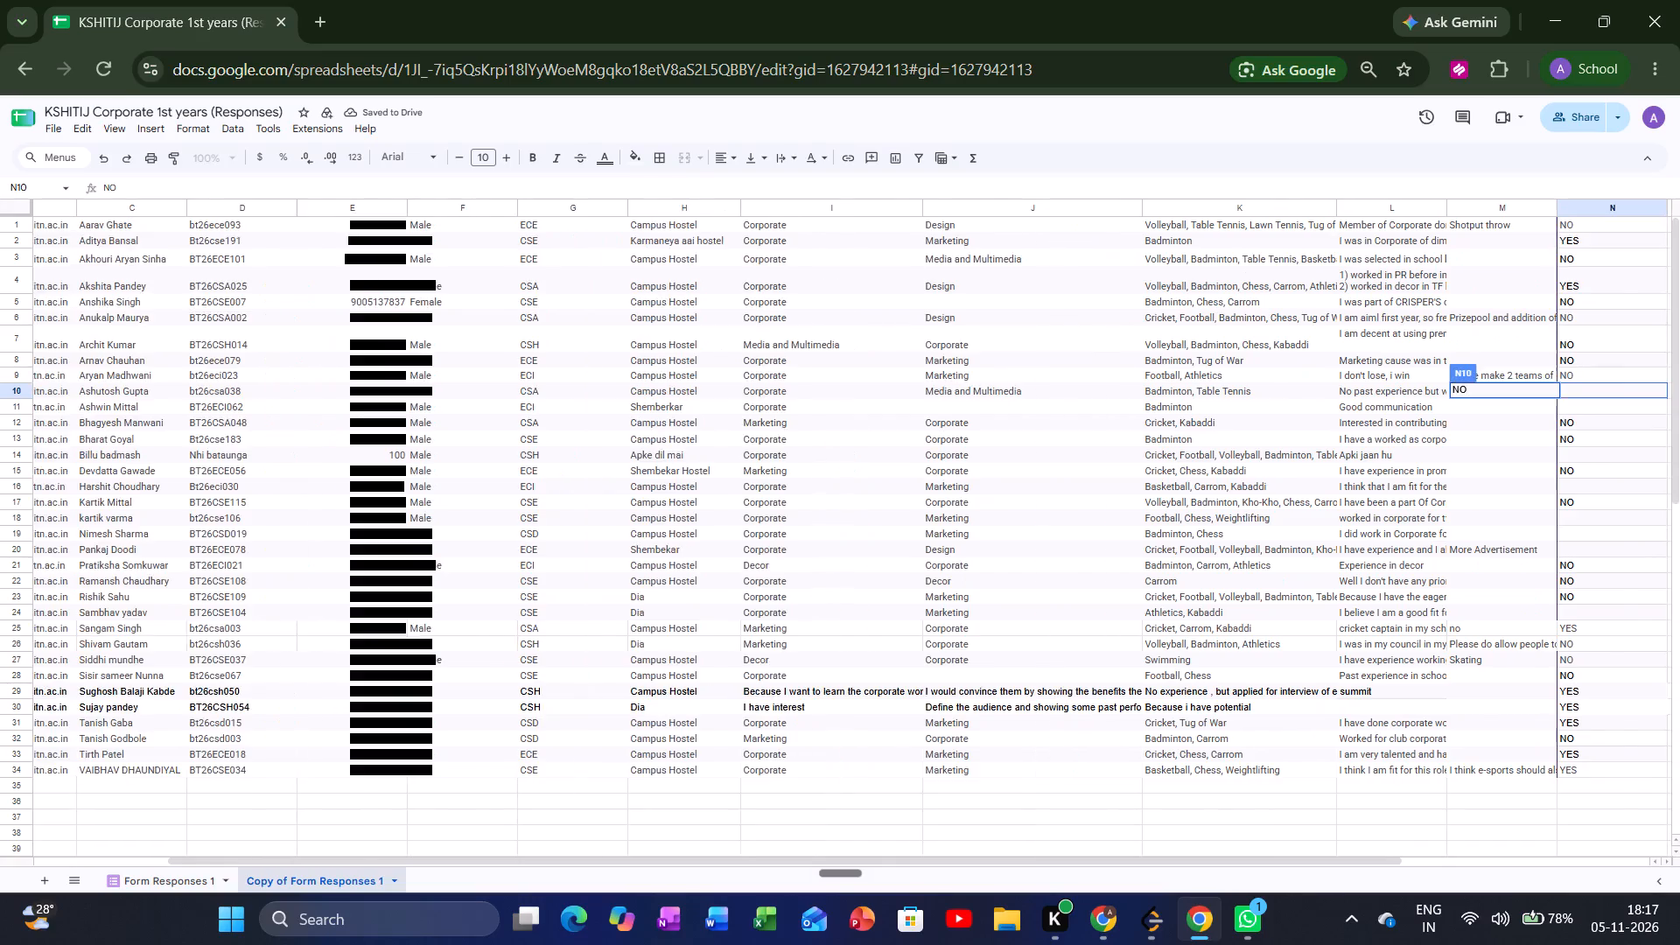
scroll(1557, 395, left, 1)
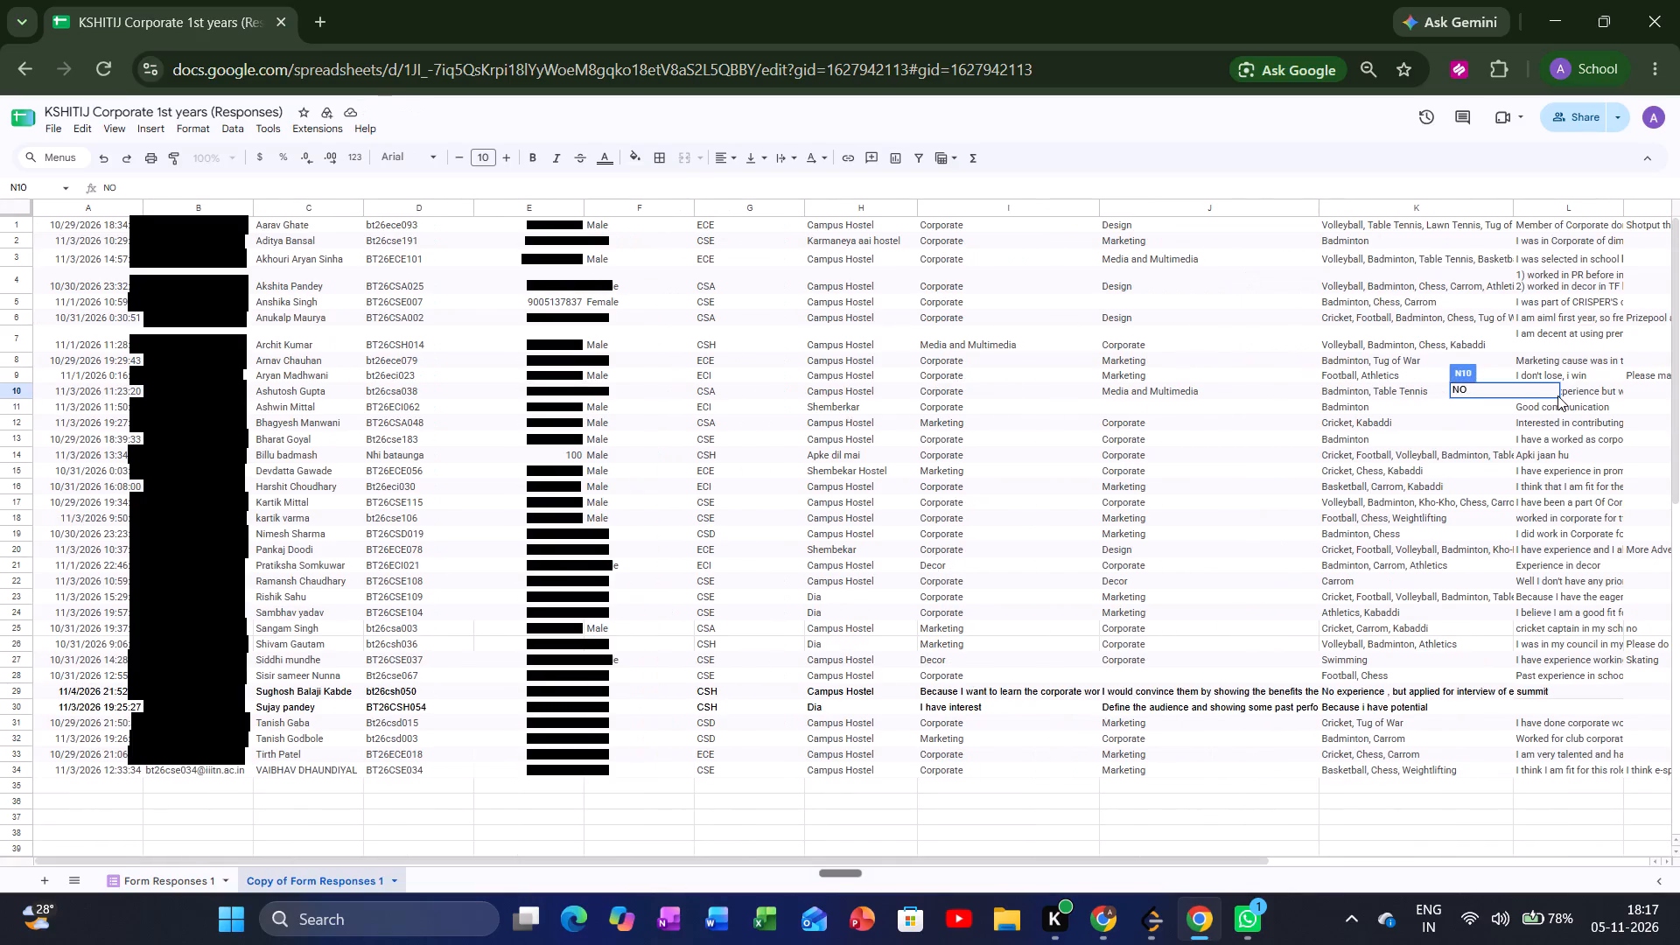
scroll(1557, 395, left, 3)
scroll(1431, 550, left, 1)
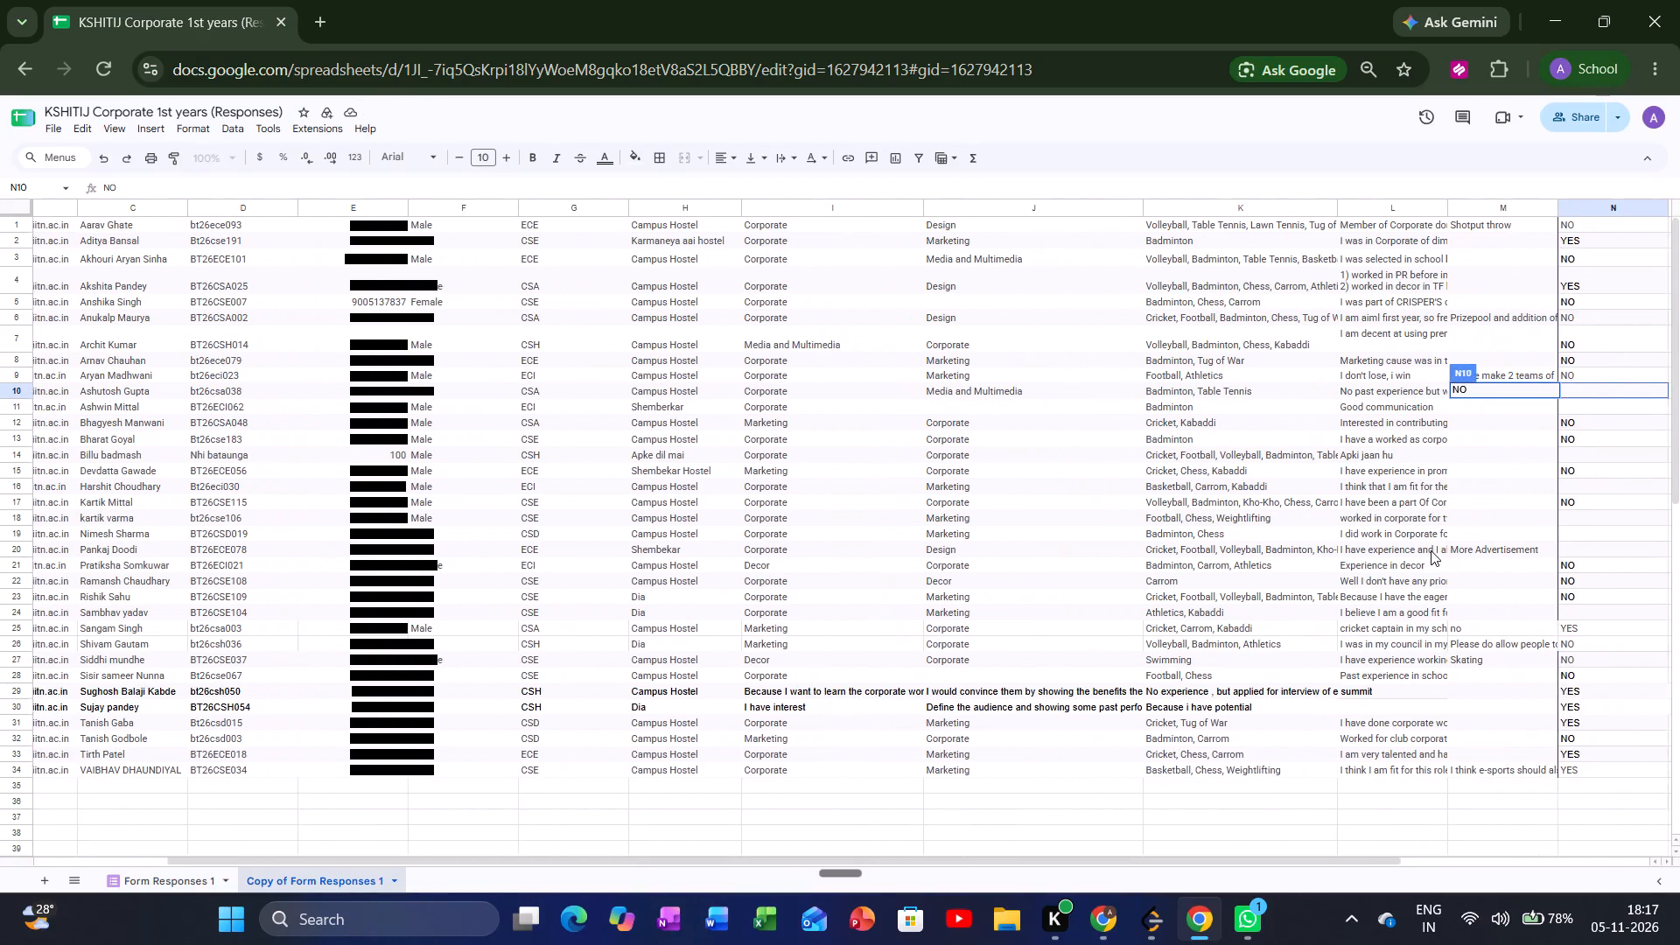
scroll(1431, 550, left, 1)
scroll(1431, 550, right, 1)
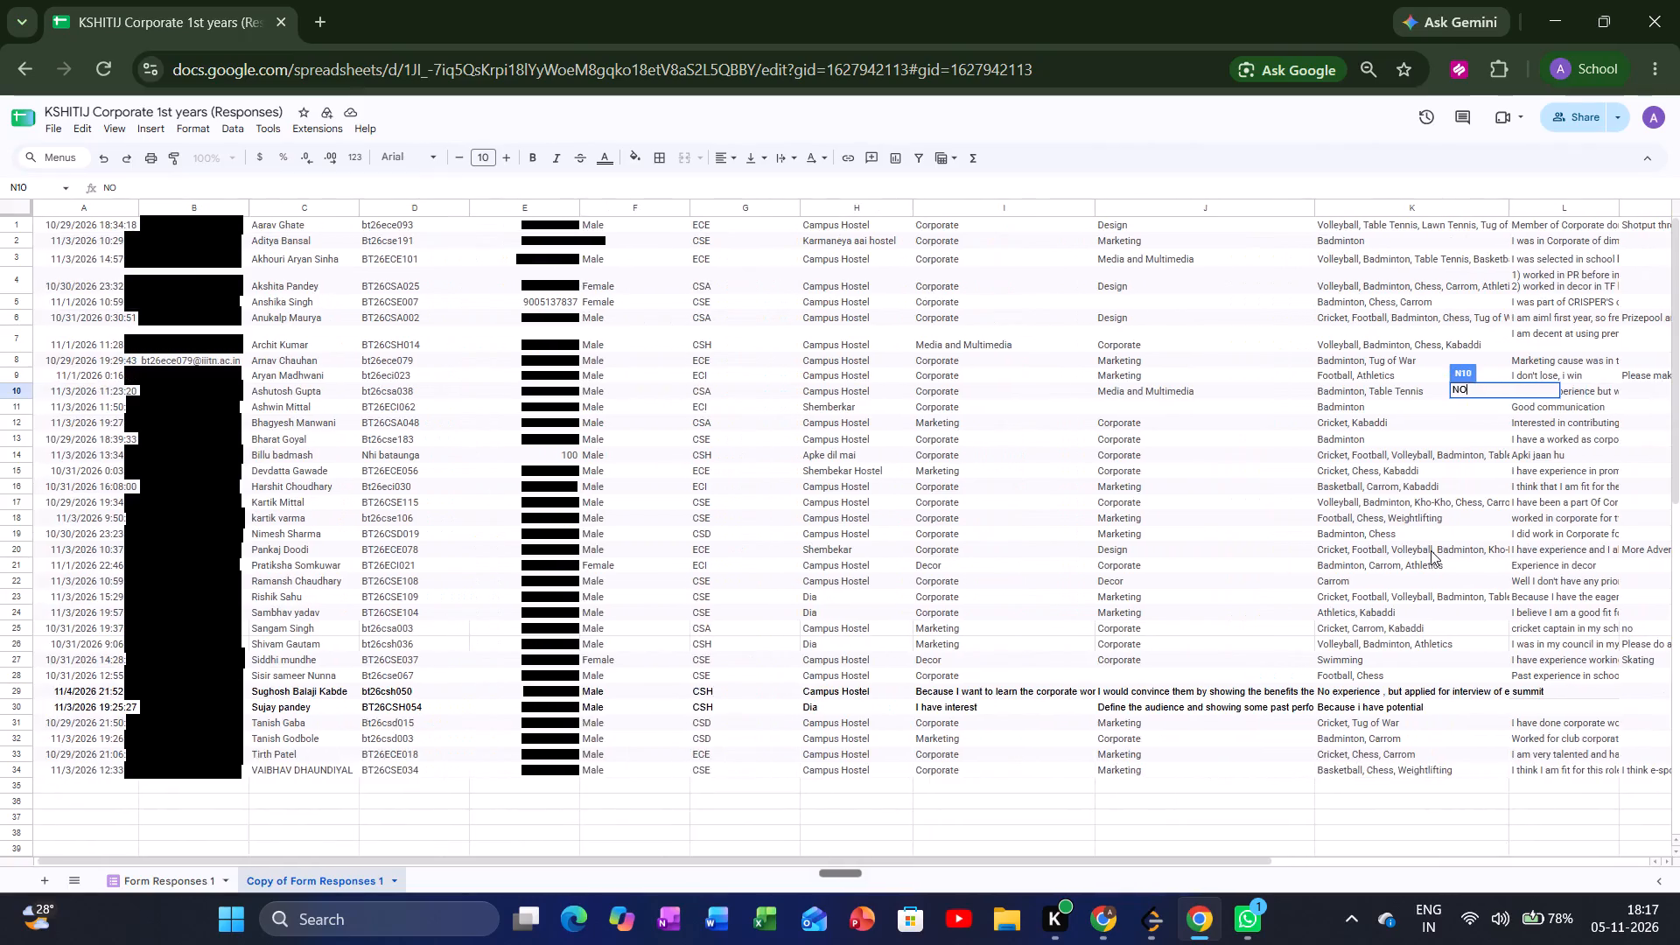
scroll(1431, 550, left, 2)
click(1576, 410)
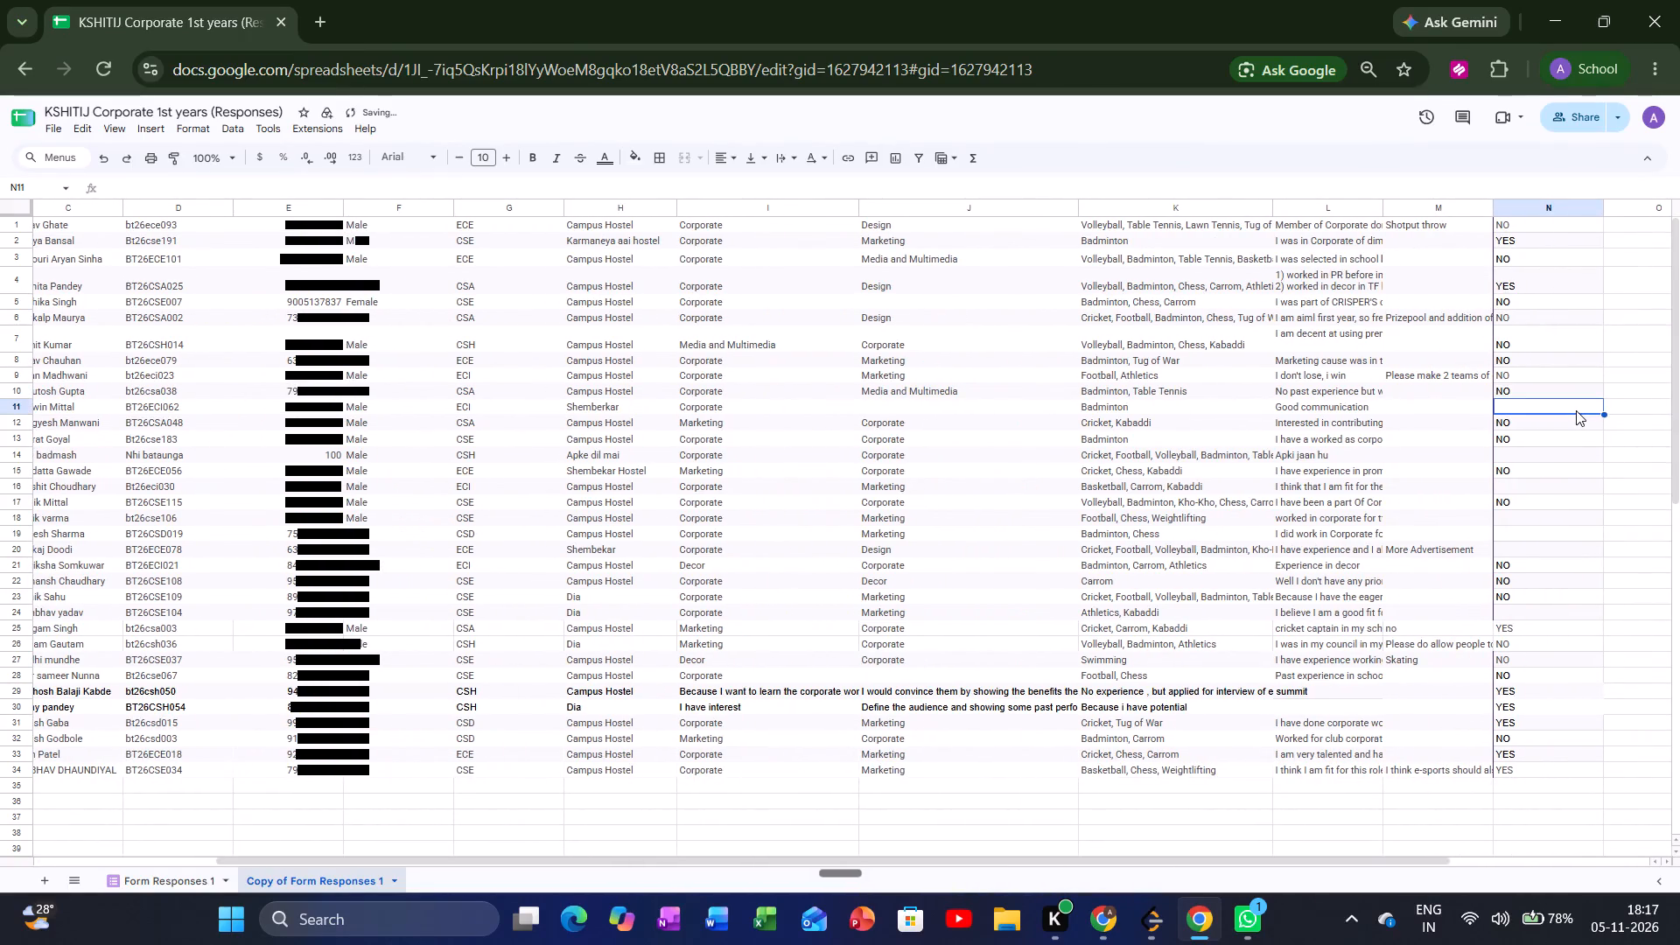
text(NO)
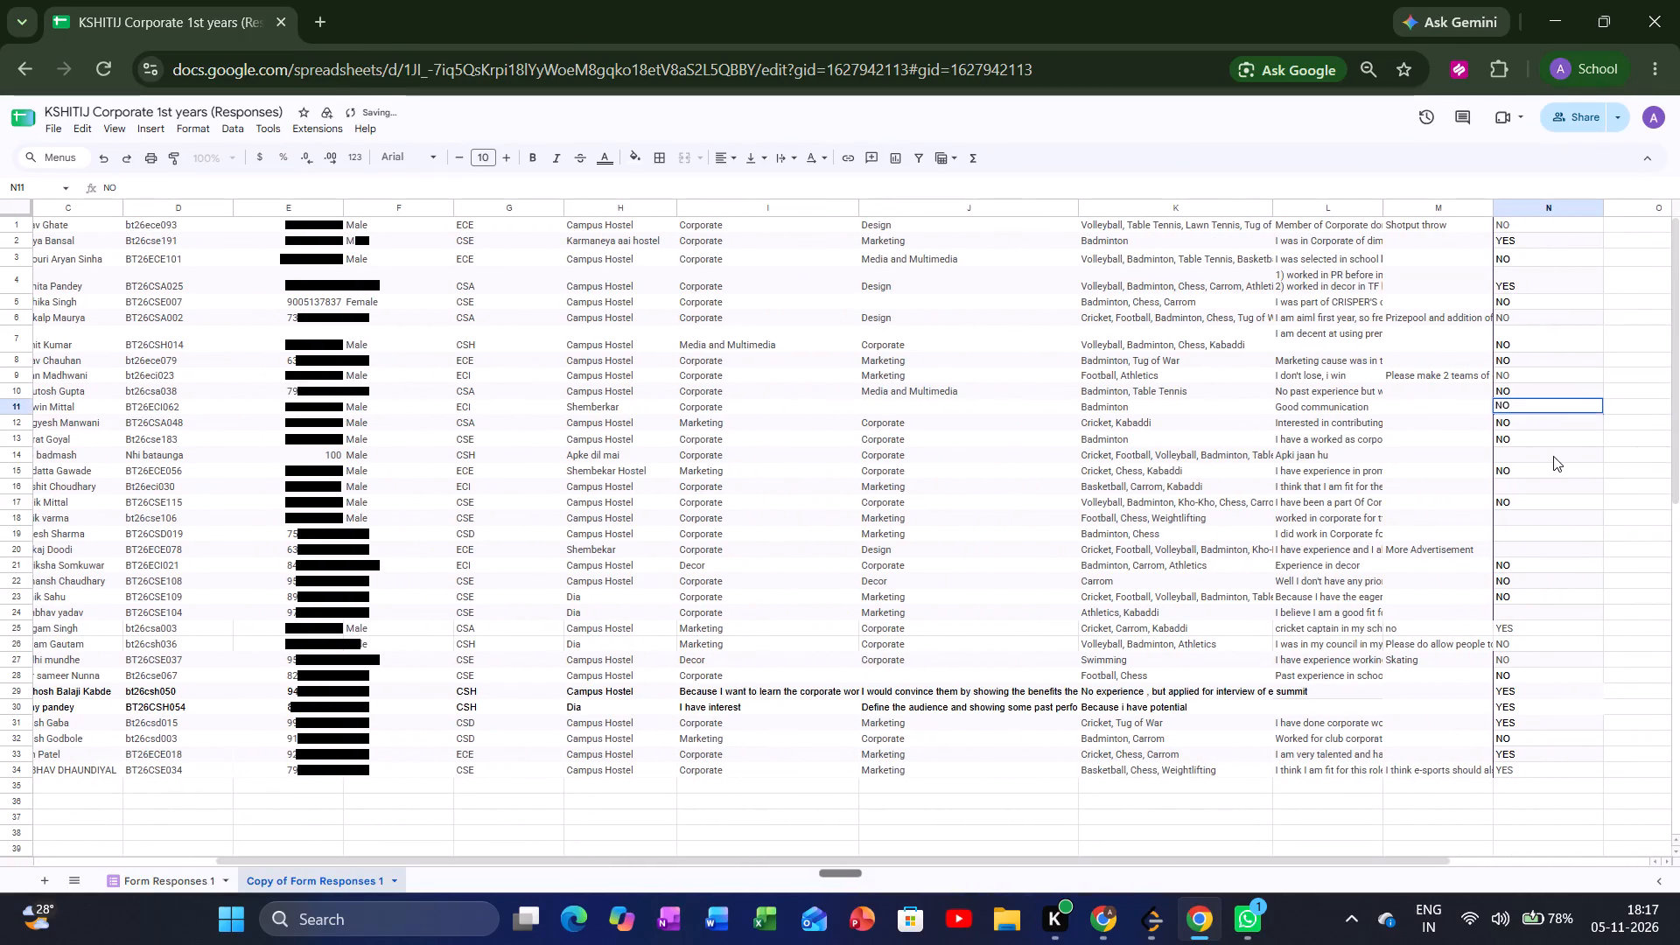
Clear the joke applicant entry in row 14 and delete that row from the sheet.
click(1553, 456)
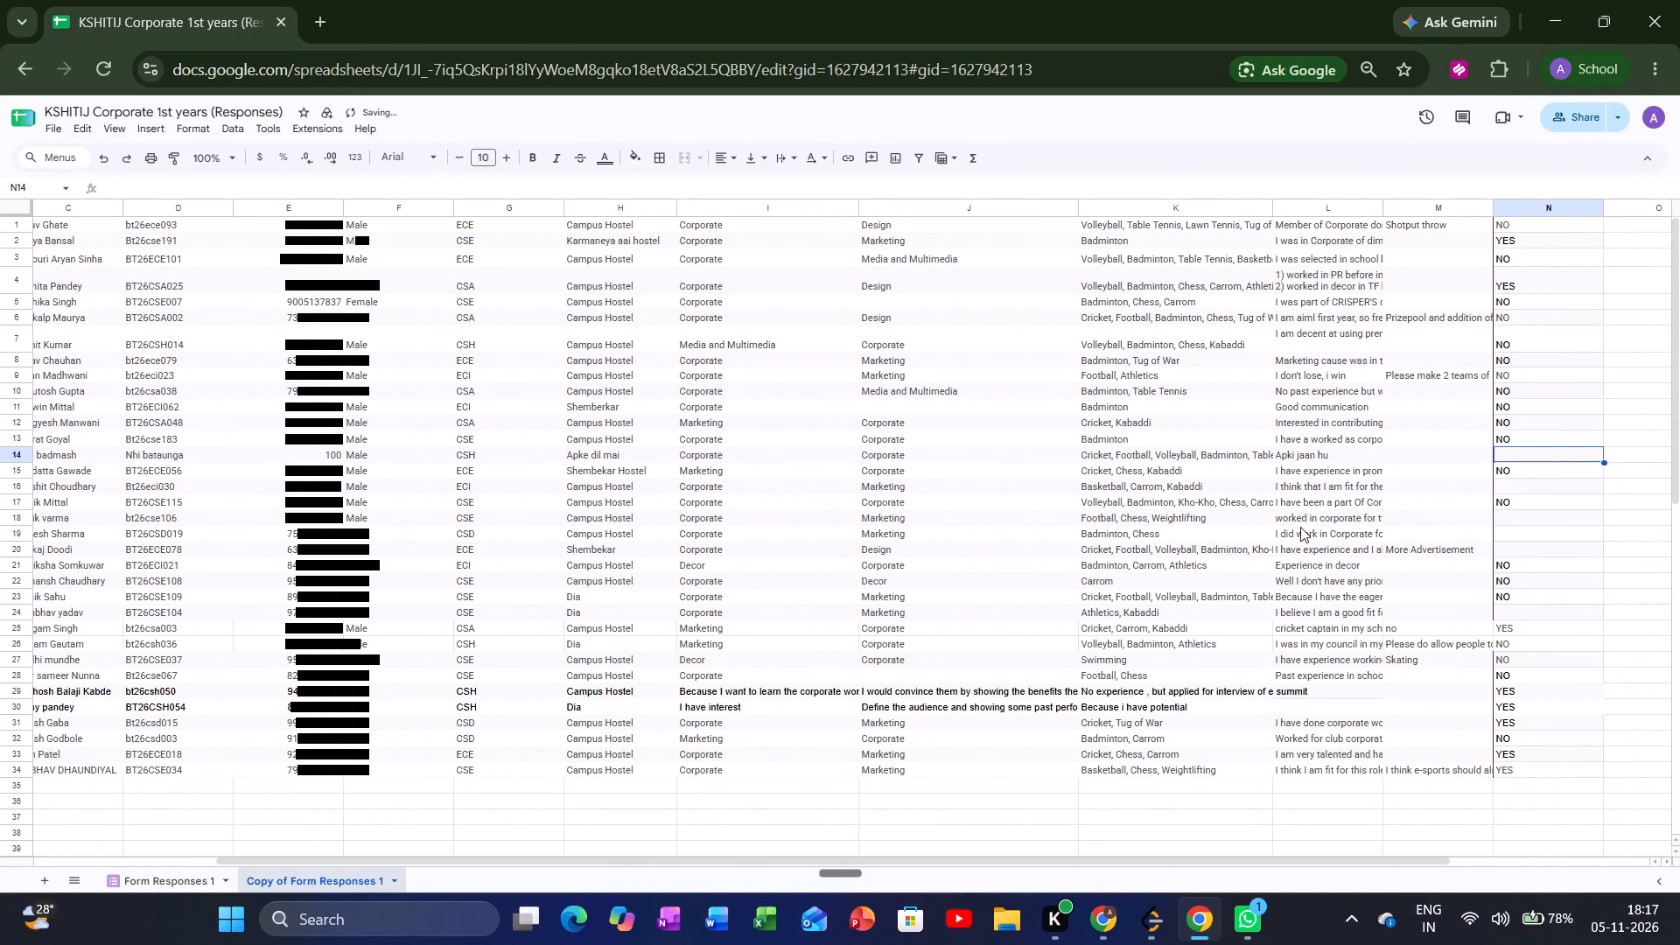
scroll(1301, 519, right, 2)
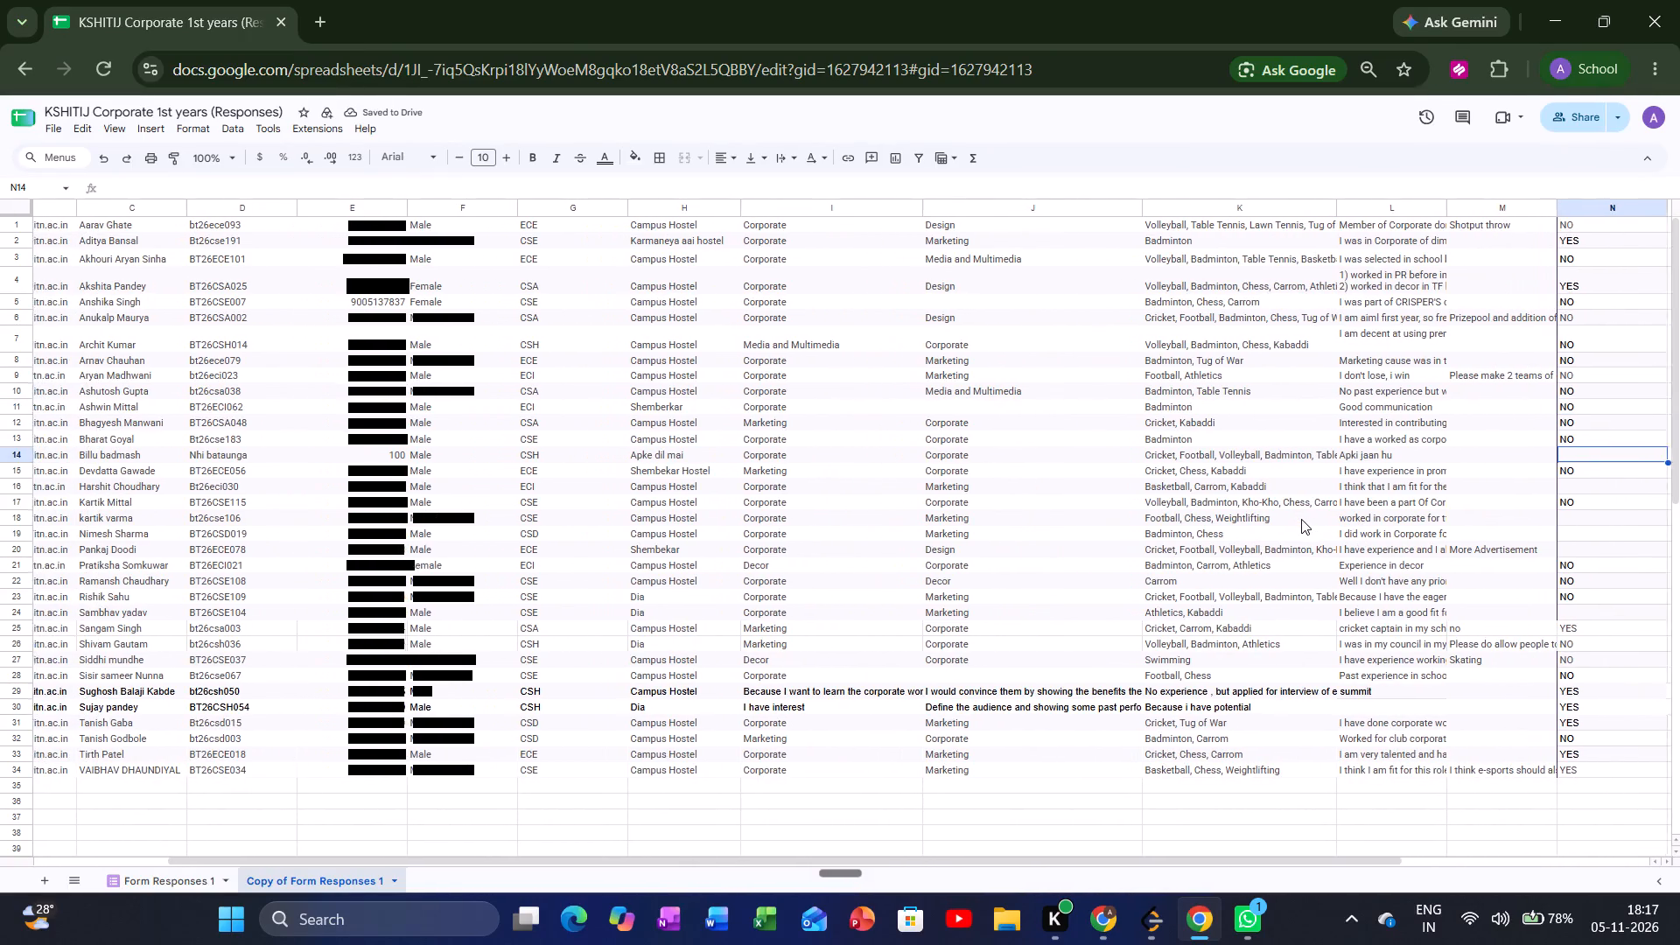
scroll(1301, 519, right, 3)
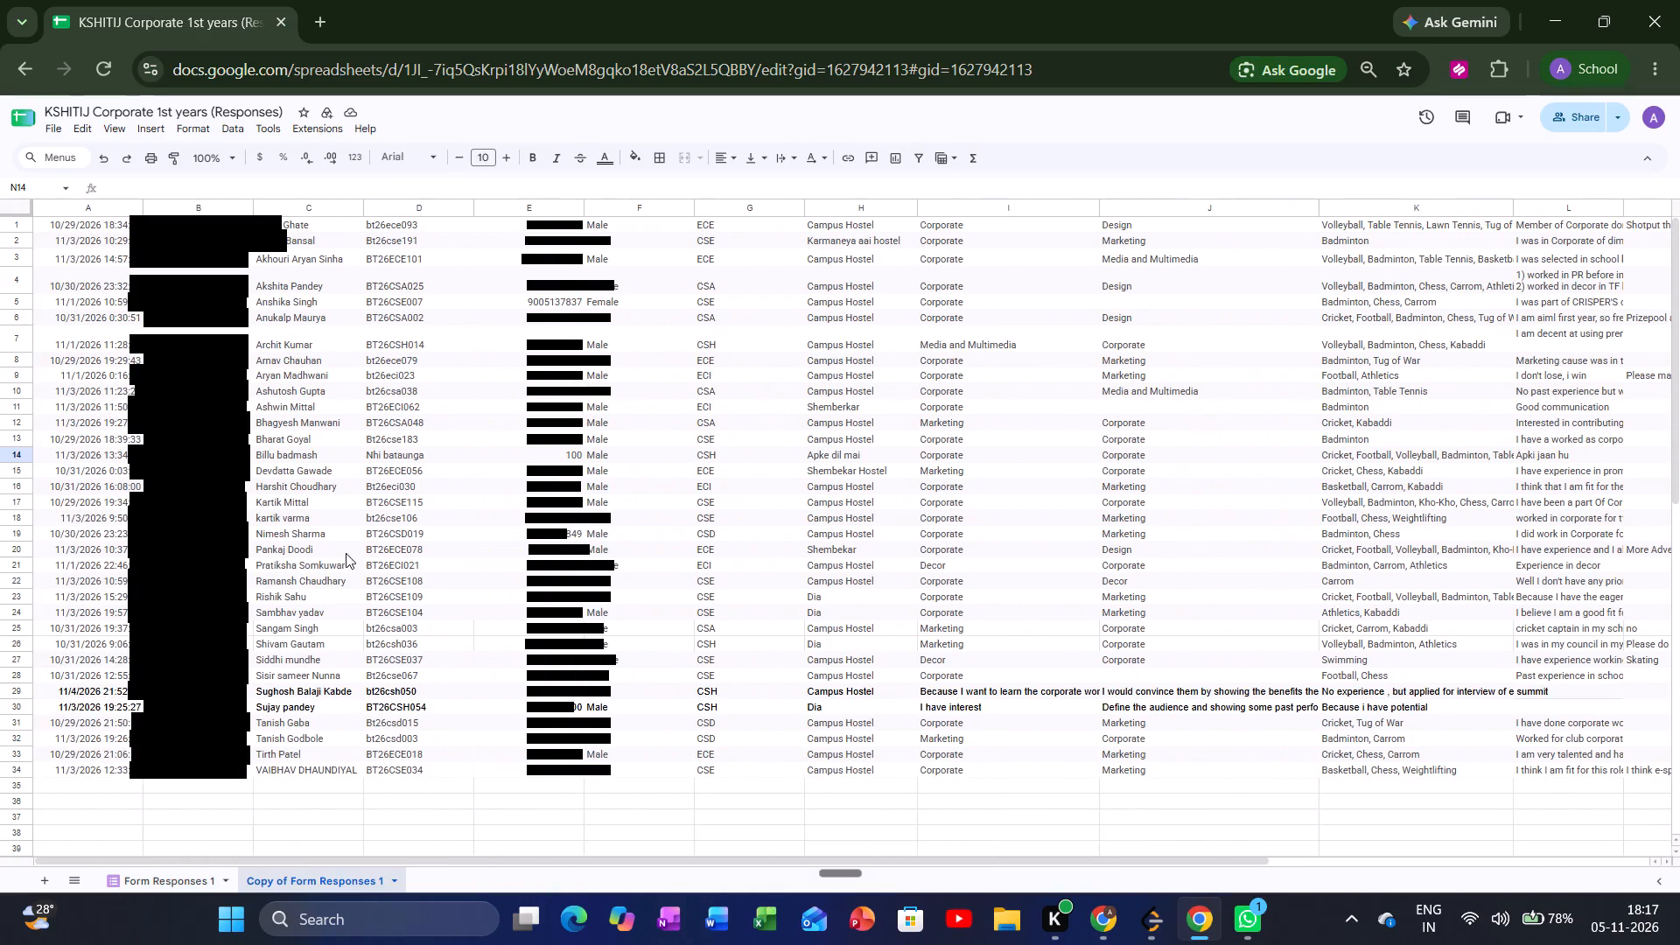
click(24, 454)
key(Delete)
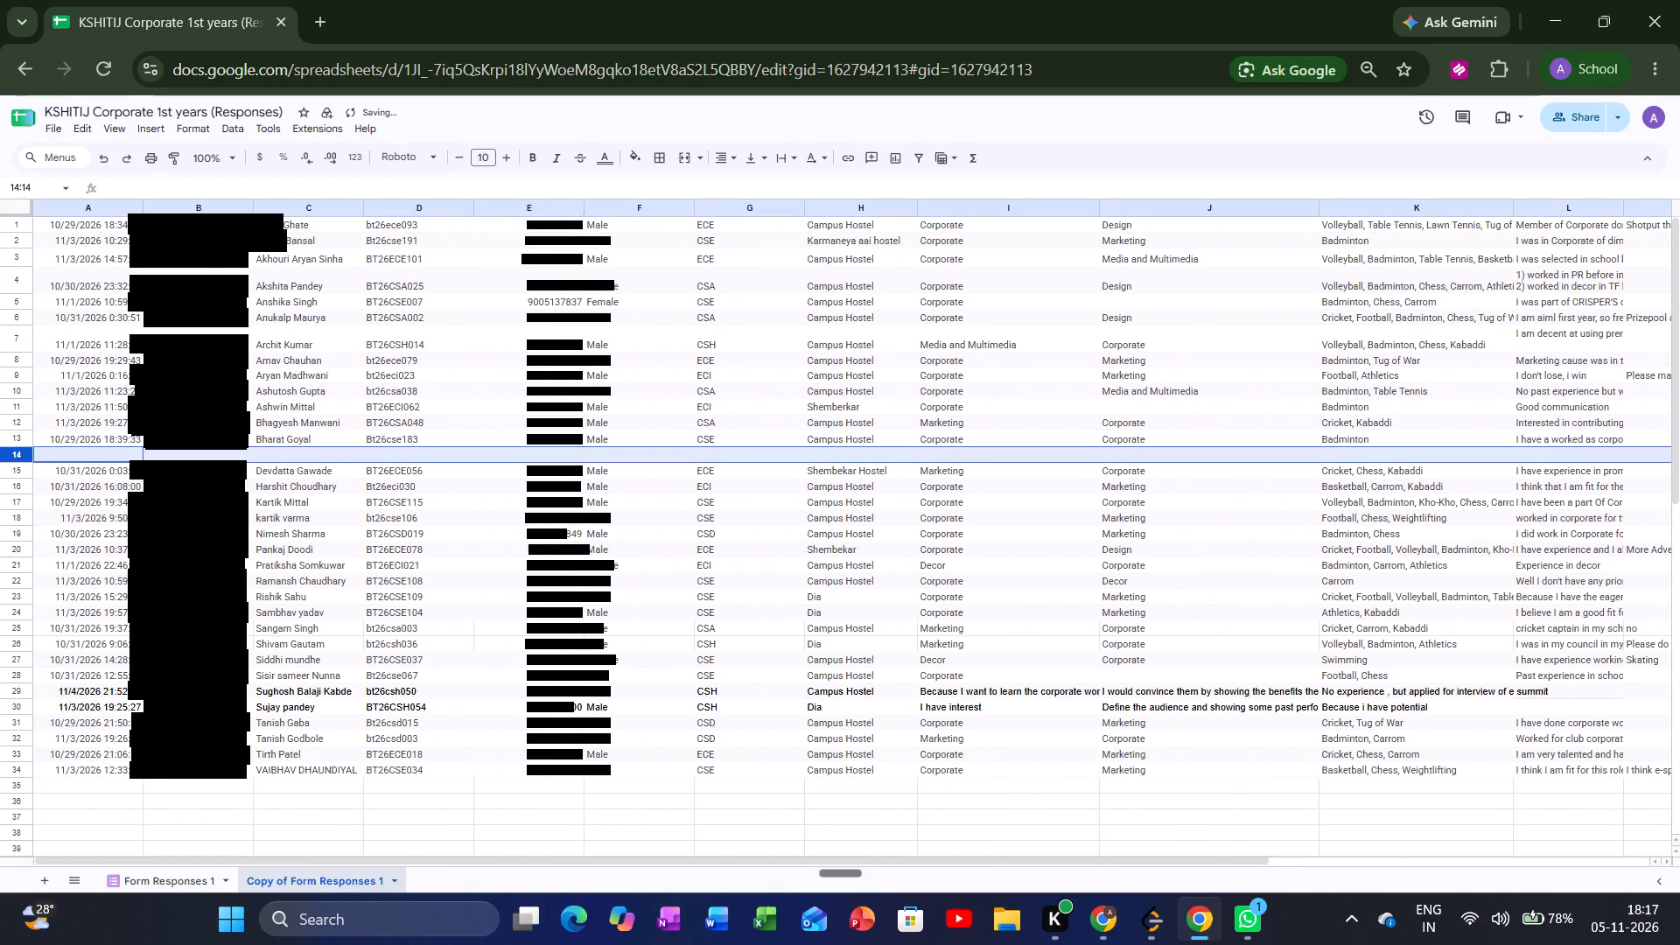
key(ctrl+z)
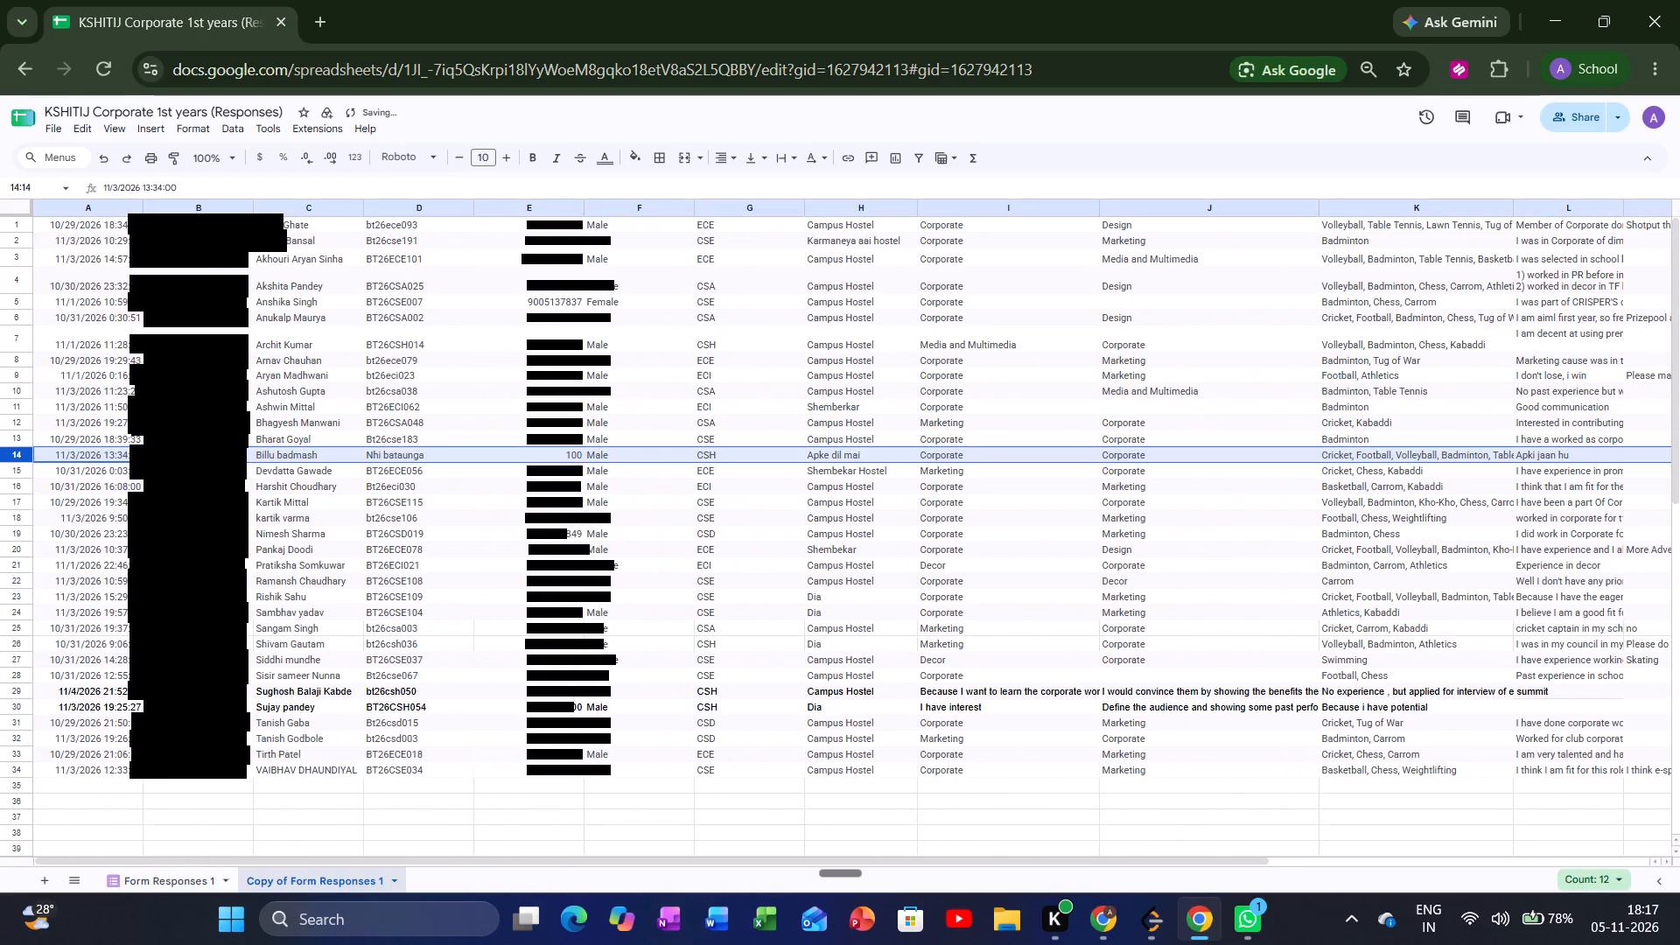
key(Delete)
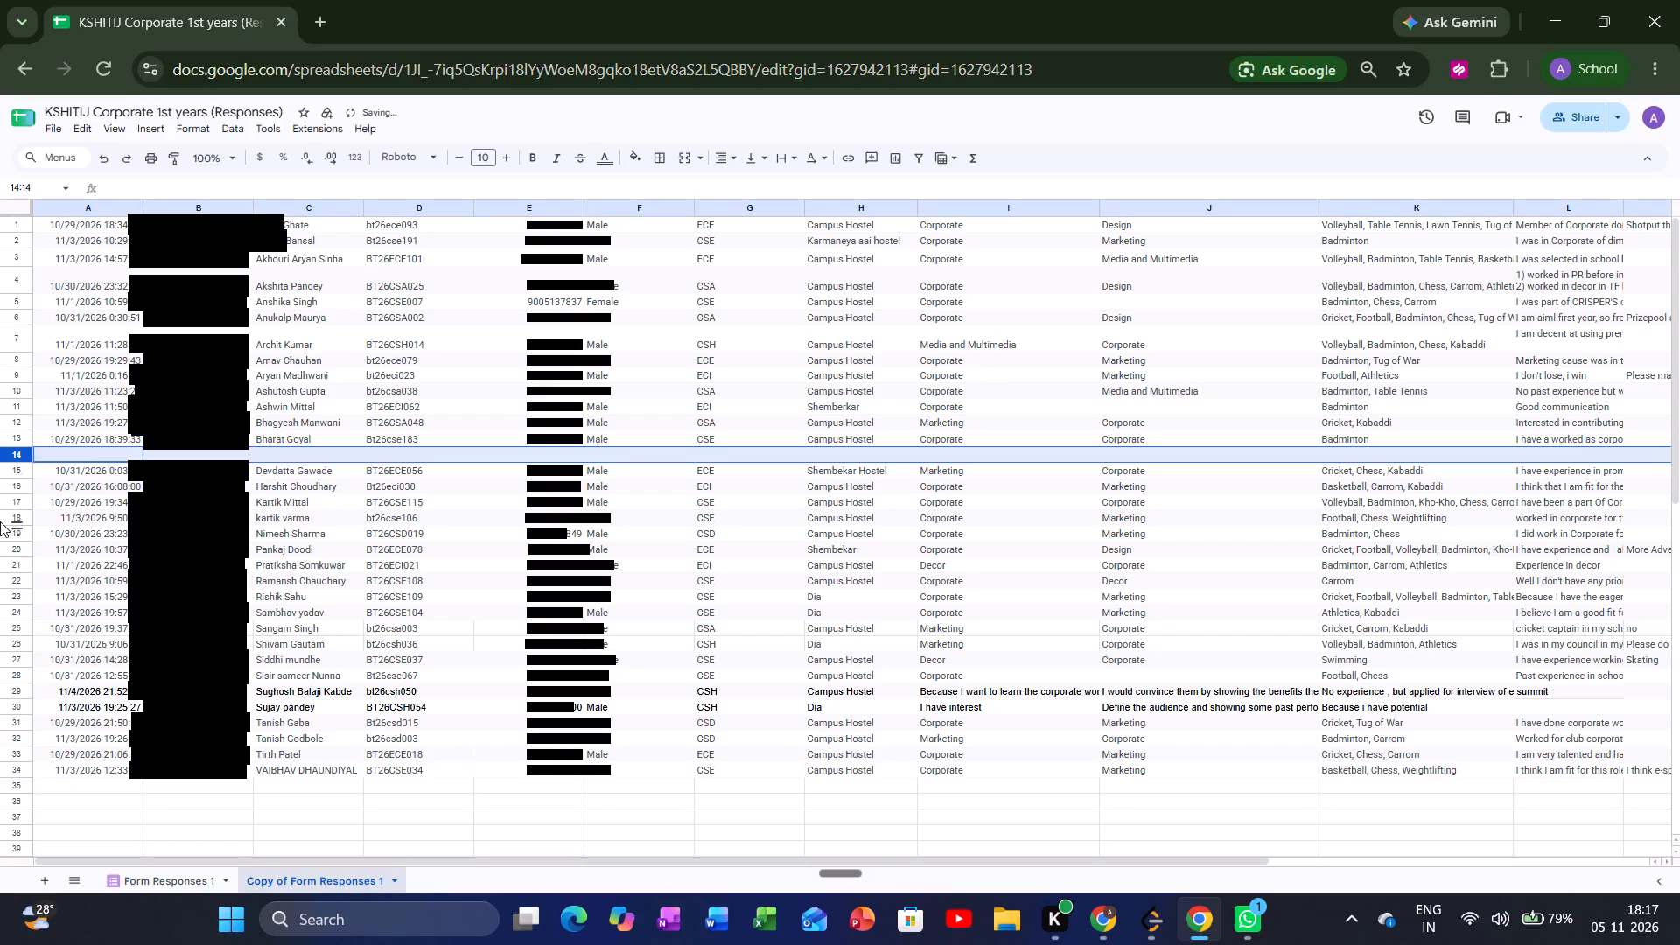
right_click(29, 458)
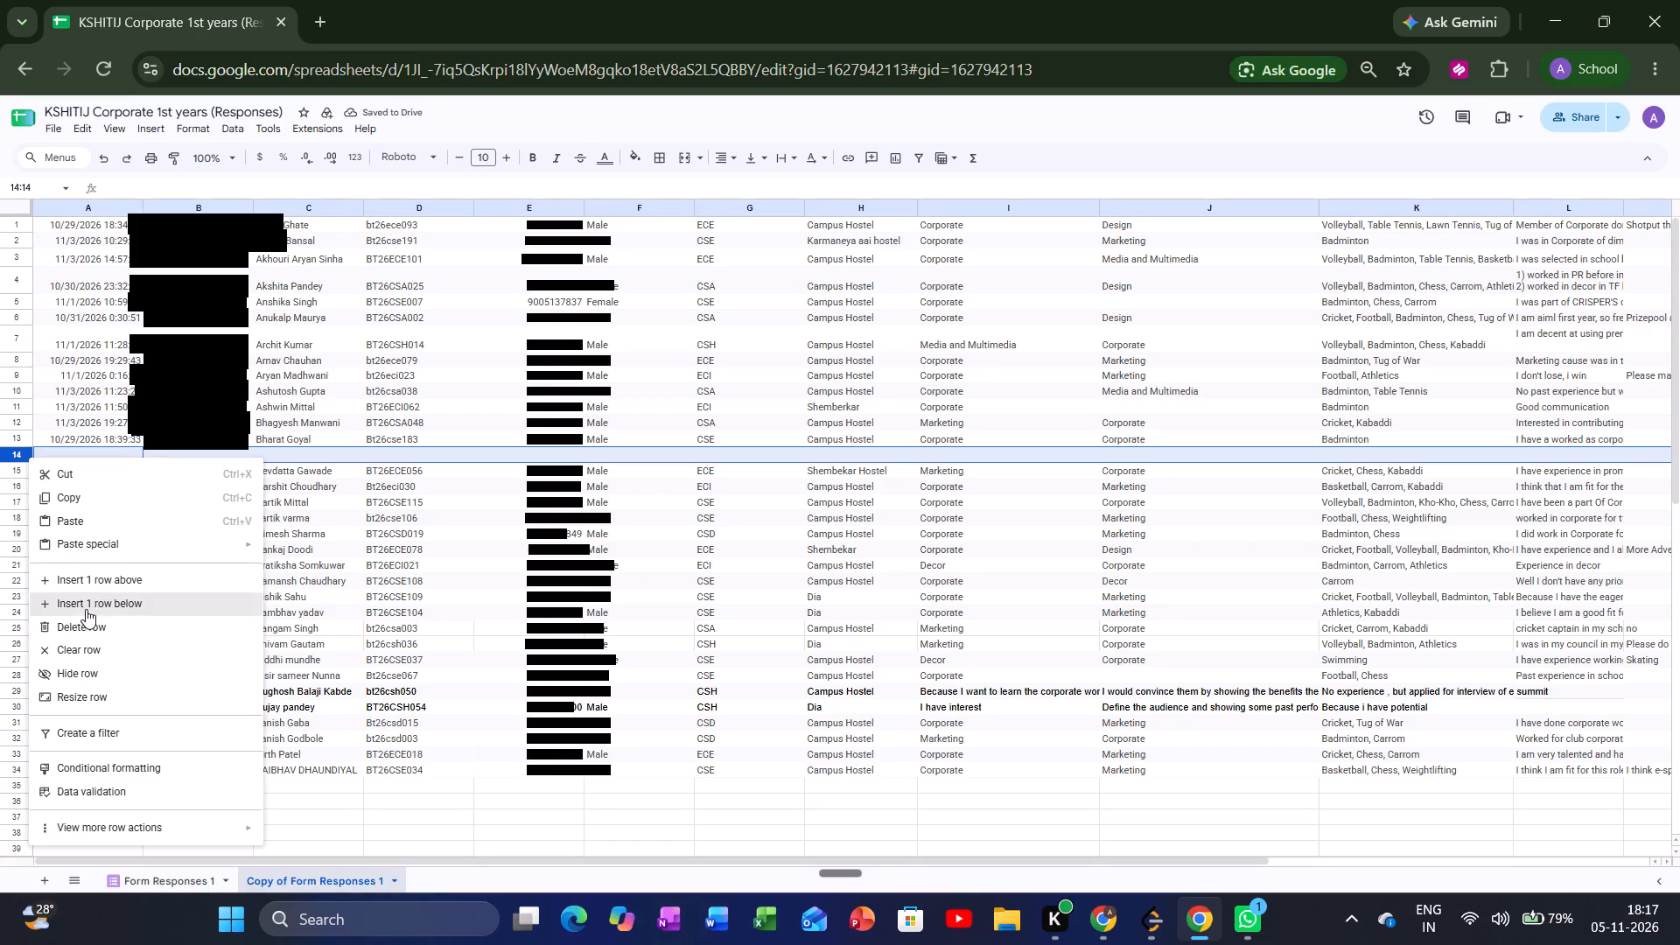
click(83, 631)
click(488, 468)
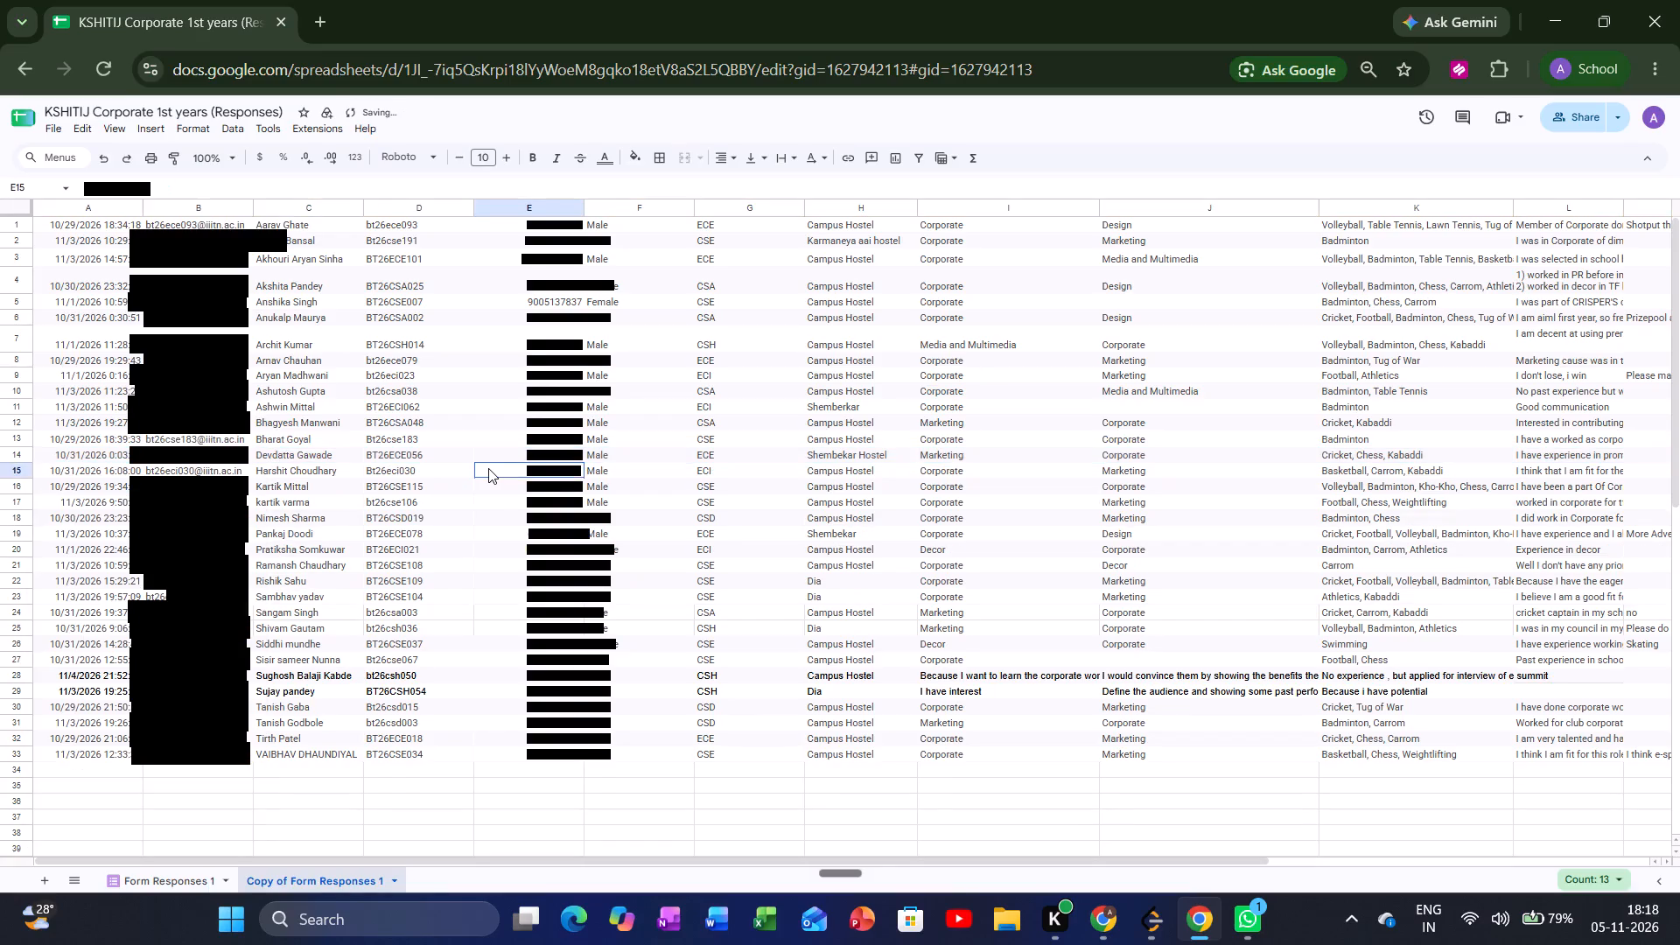
Look across the applicant rows for blank interview statuses and view the row 28 applicant's answer in column J.
scroll(488, 468, left, 1)
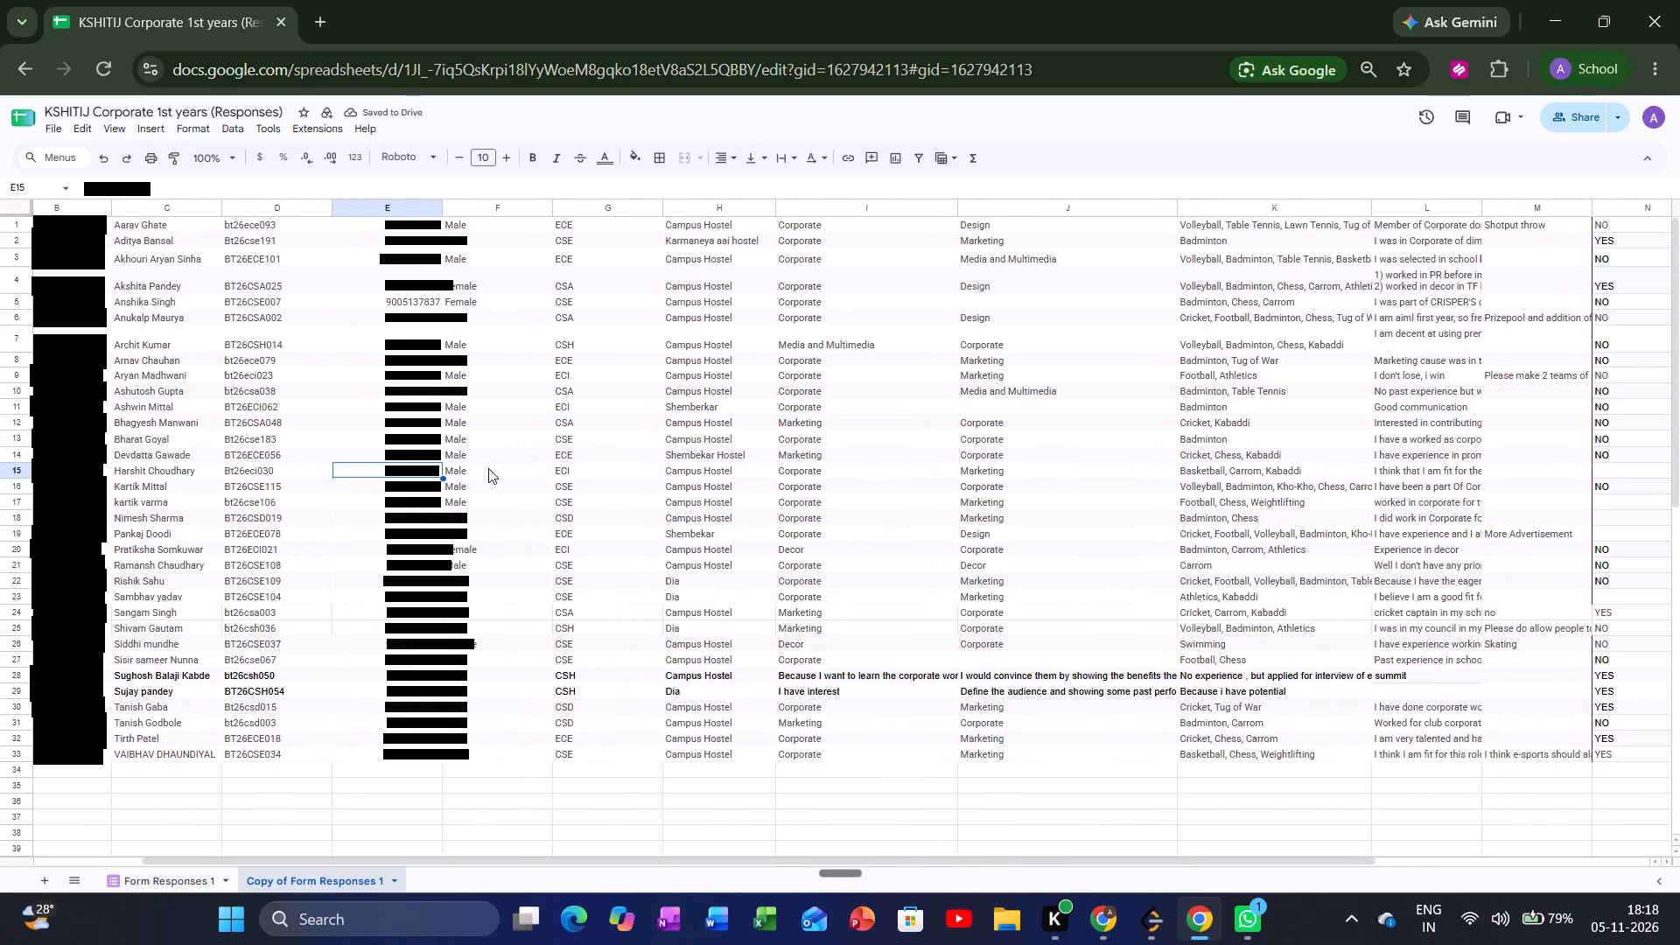
scroll(488, 468, left, 1)
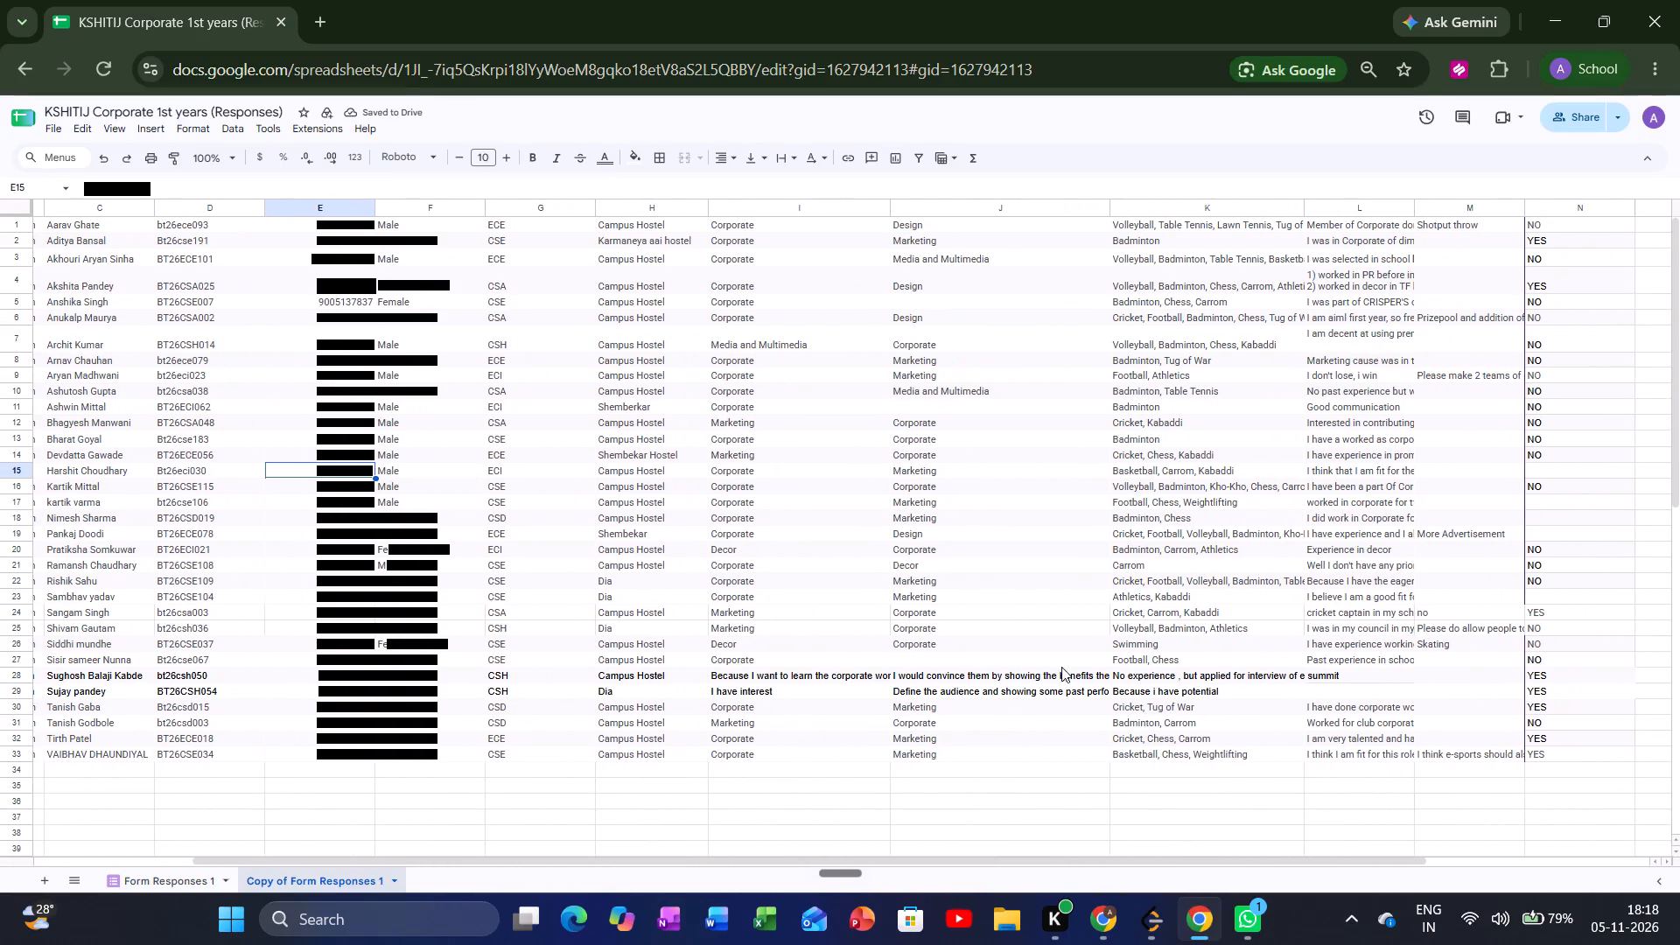
click(1064, 663)
click(1024, 682)
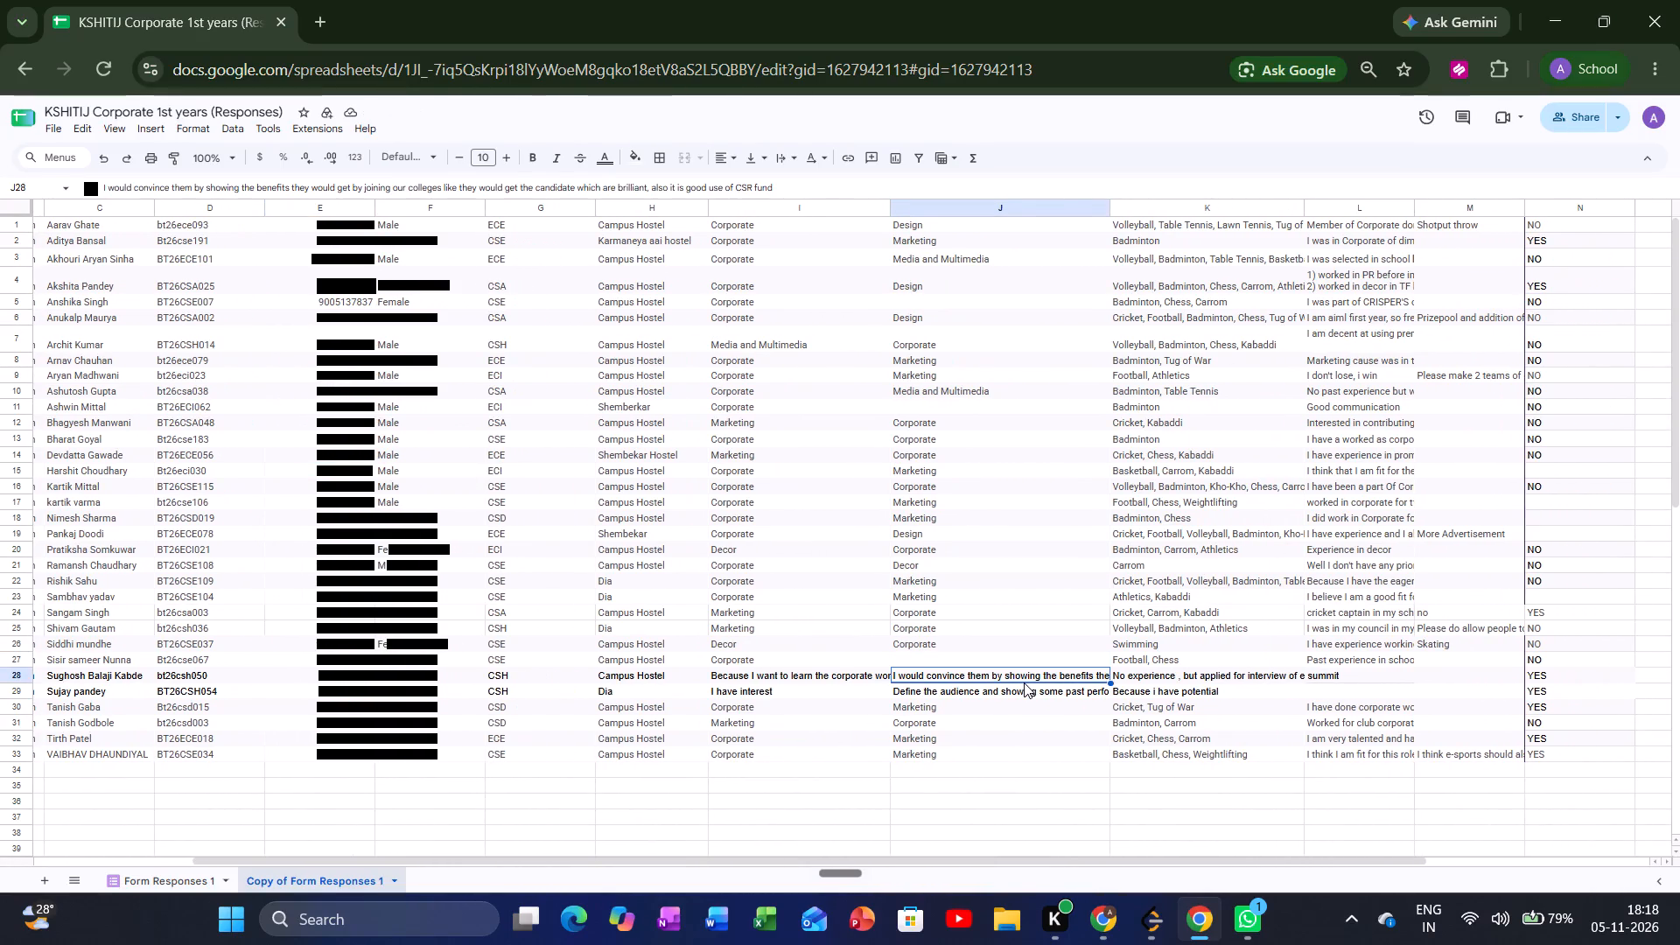
scroll(1024, 682, right, 1)
scroll(1024, 682, up, 1)
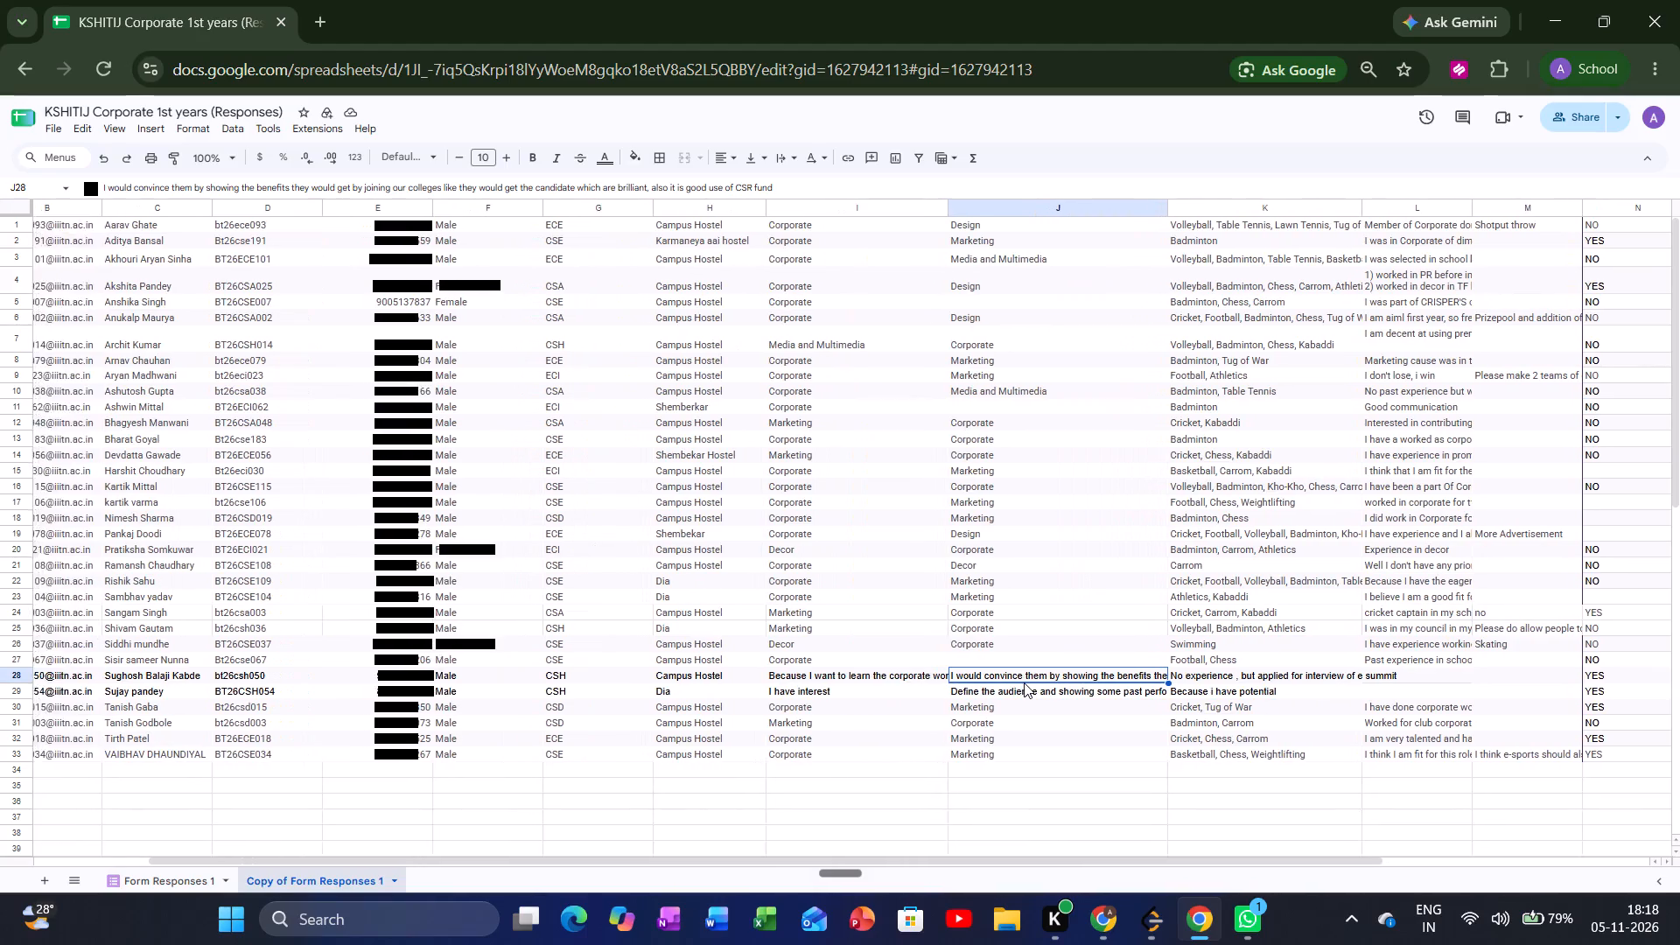
scroll(1024, 682, up, 1)
scroll(1024, 682, right, 2)
scroll(1024, 682, left, 1)
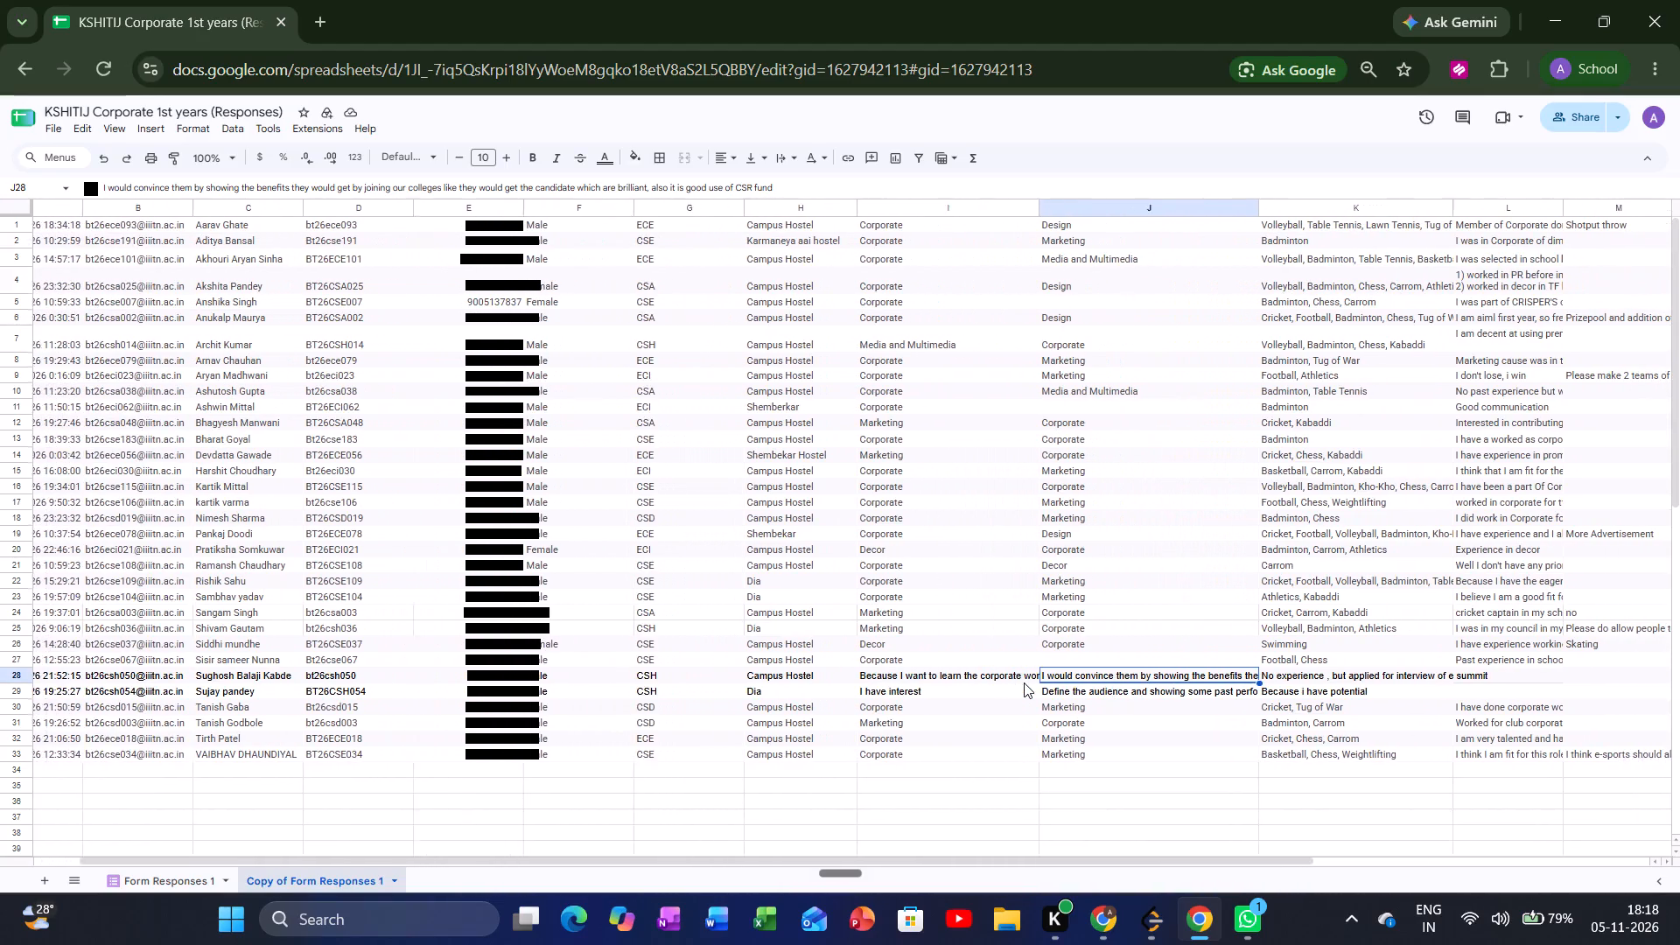
scroll(1024, 682, left, 1)
scroll(1396, 396, left, 1)
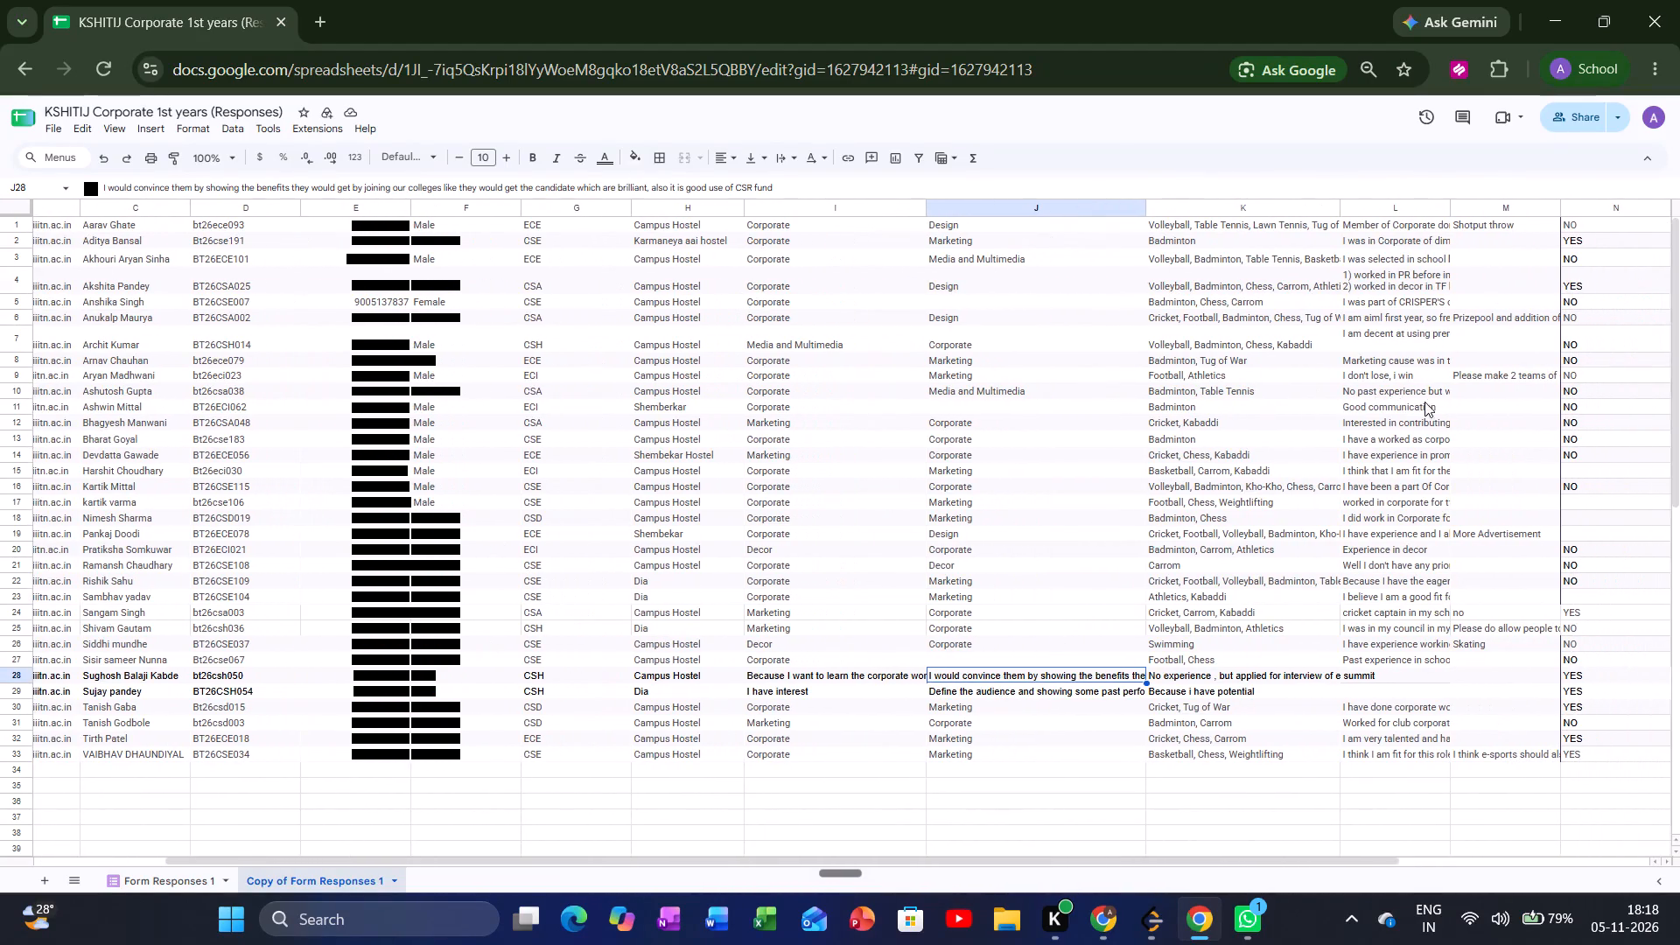
Enter NO as the interview status for the applicants in rows 19, 18 and 17, in cells N19, N18 and N17.
click(1587, 531)
text(NO)
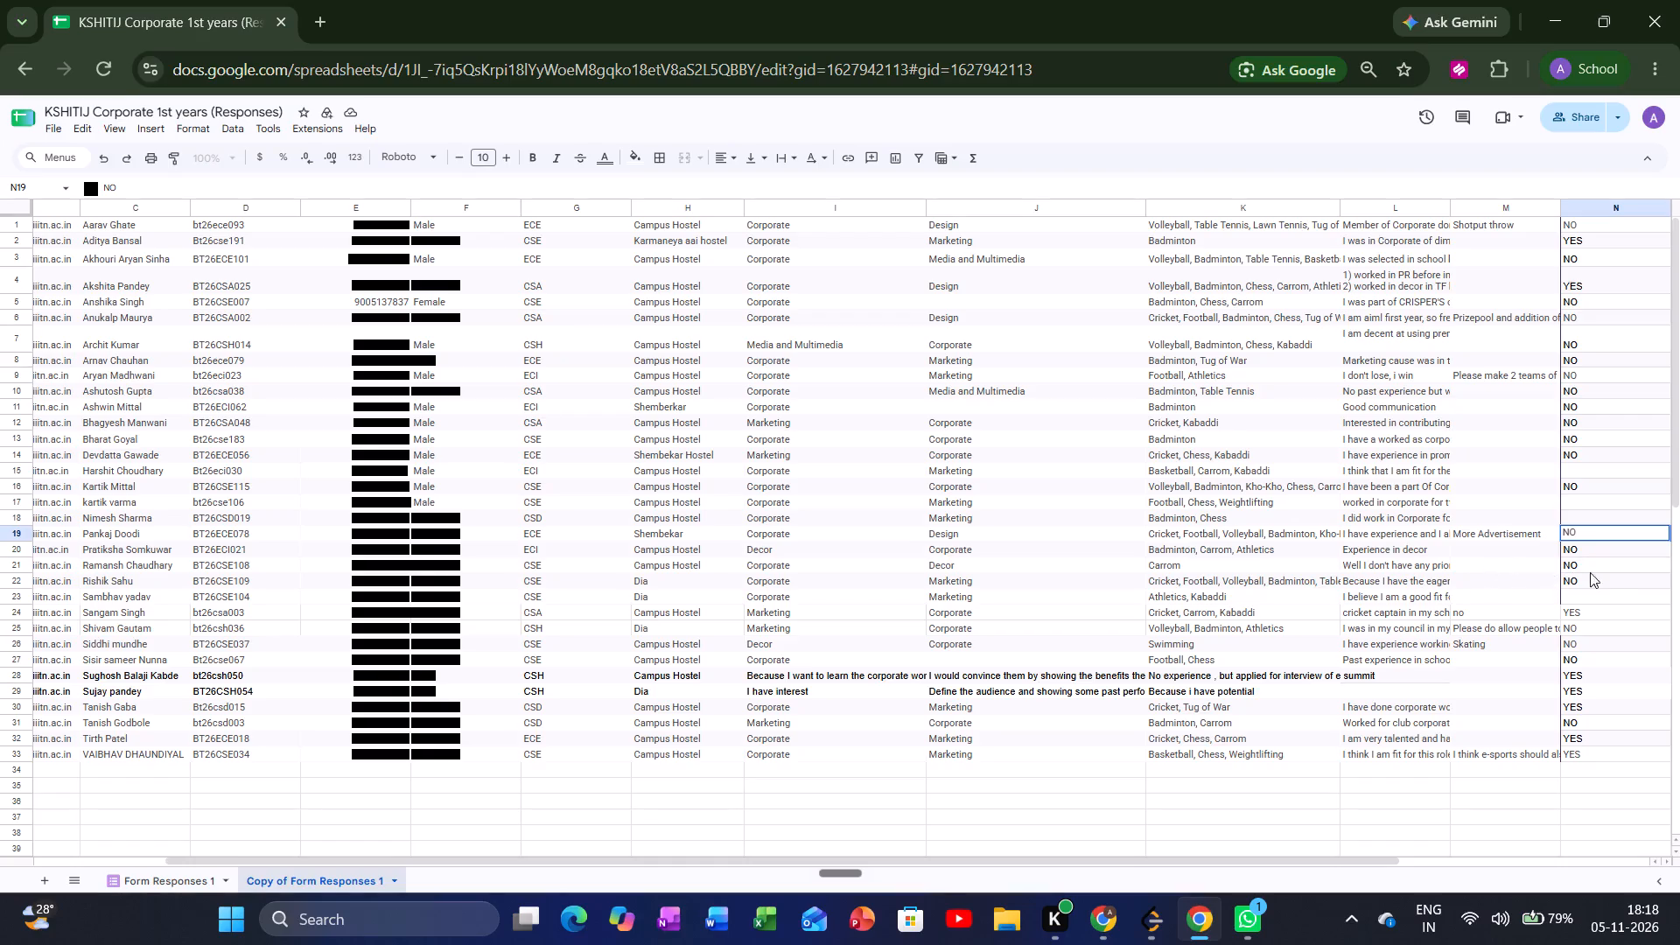
key(Up)
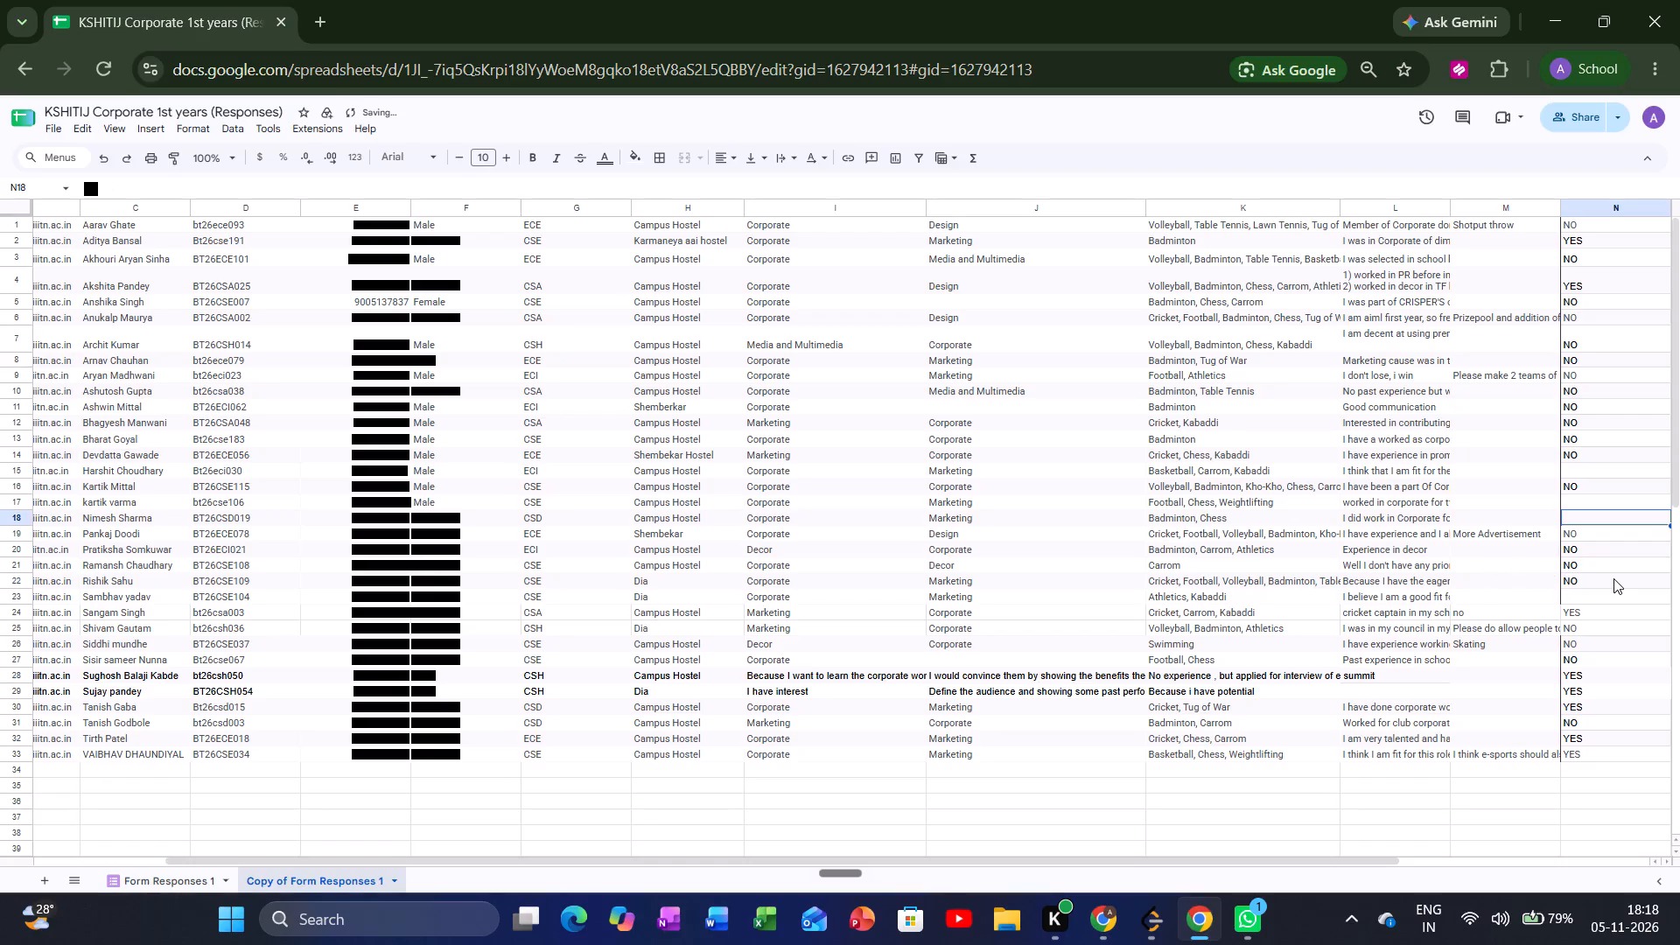
text(NO)
key(Up)
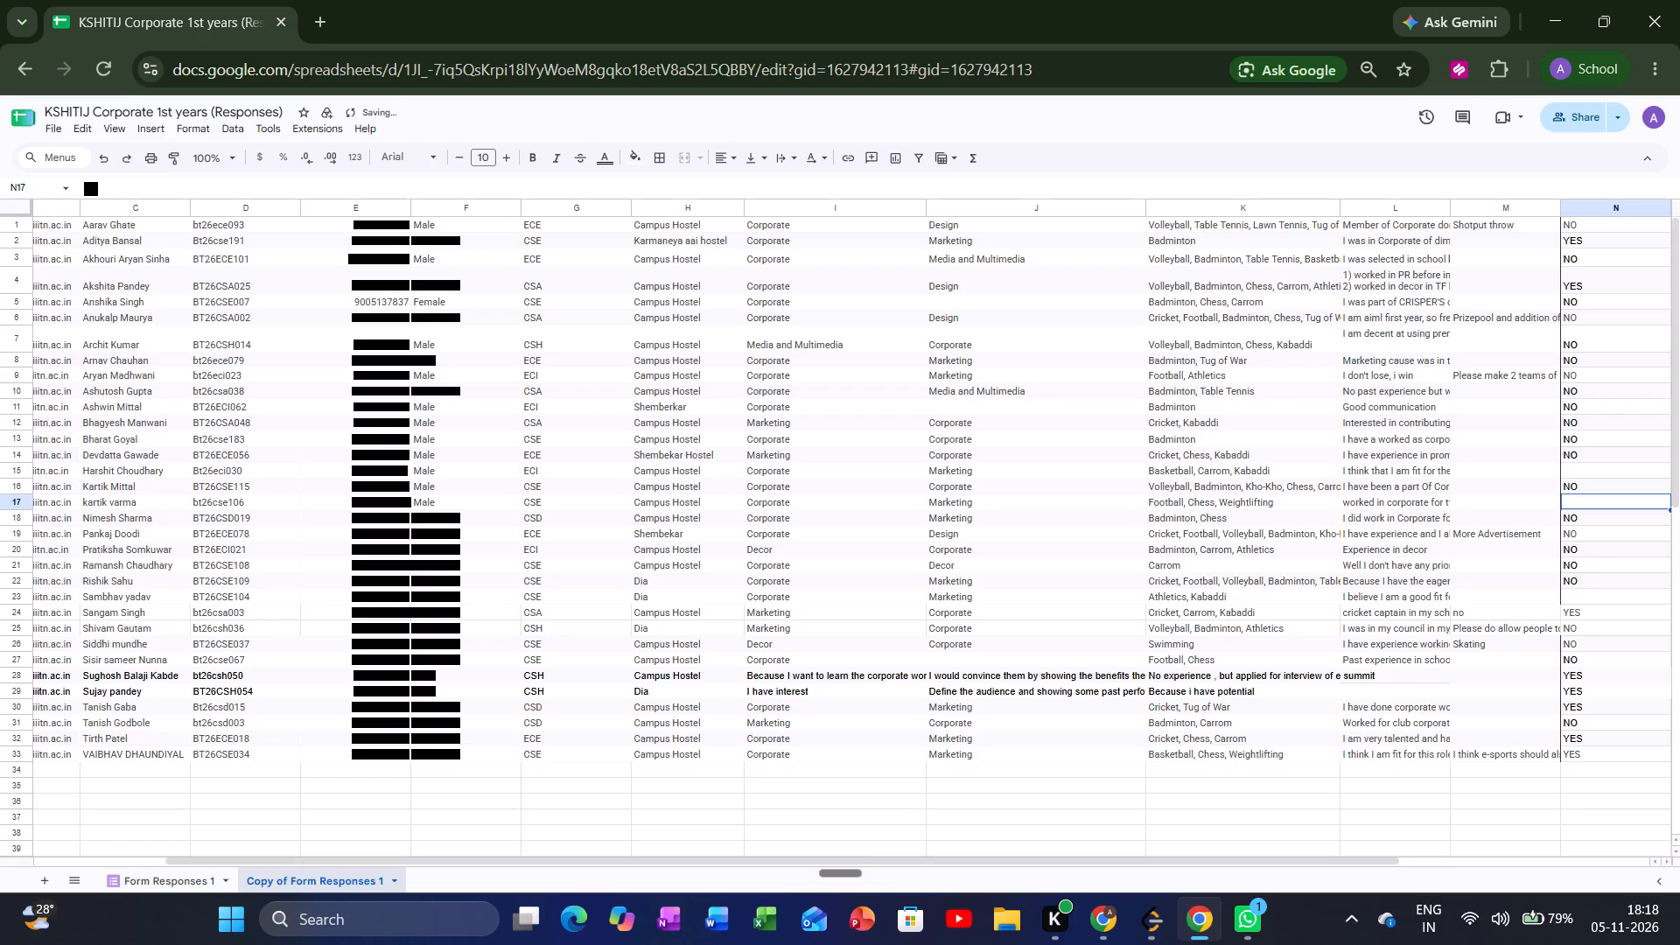
text(NO)
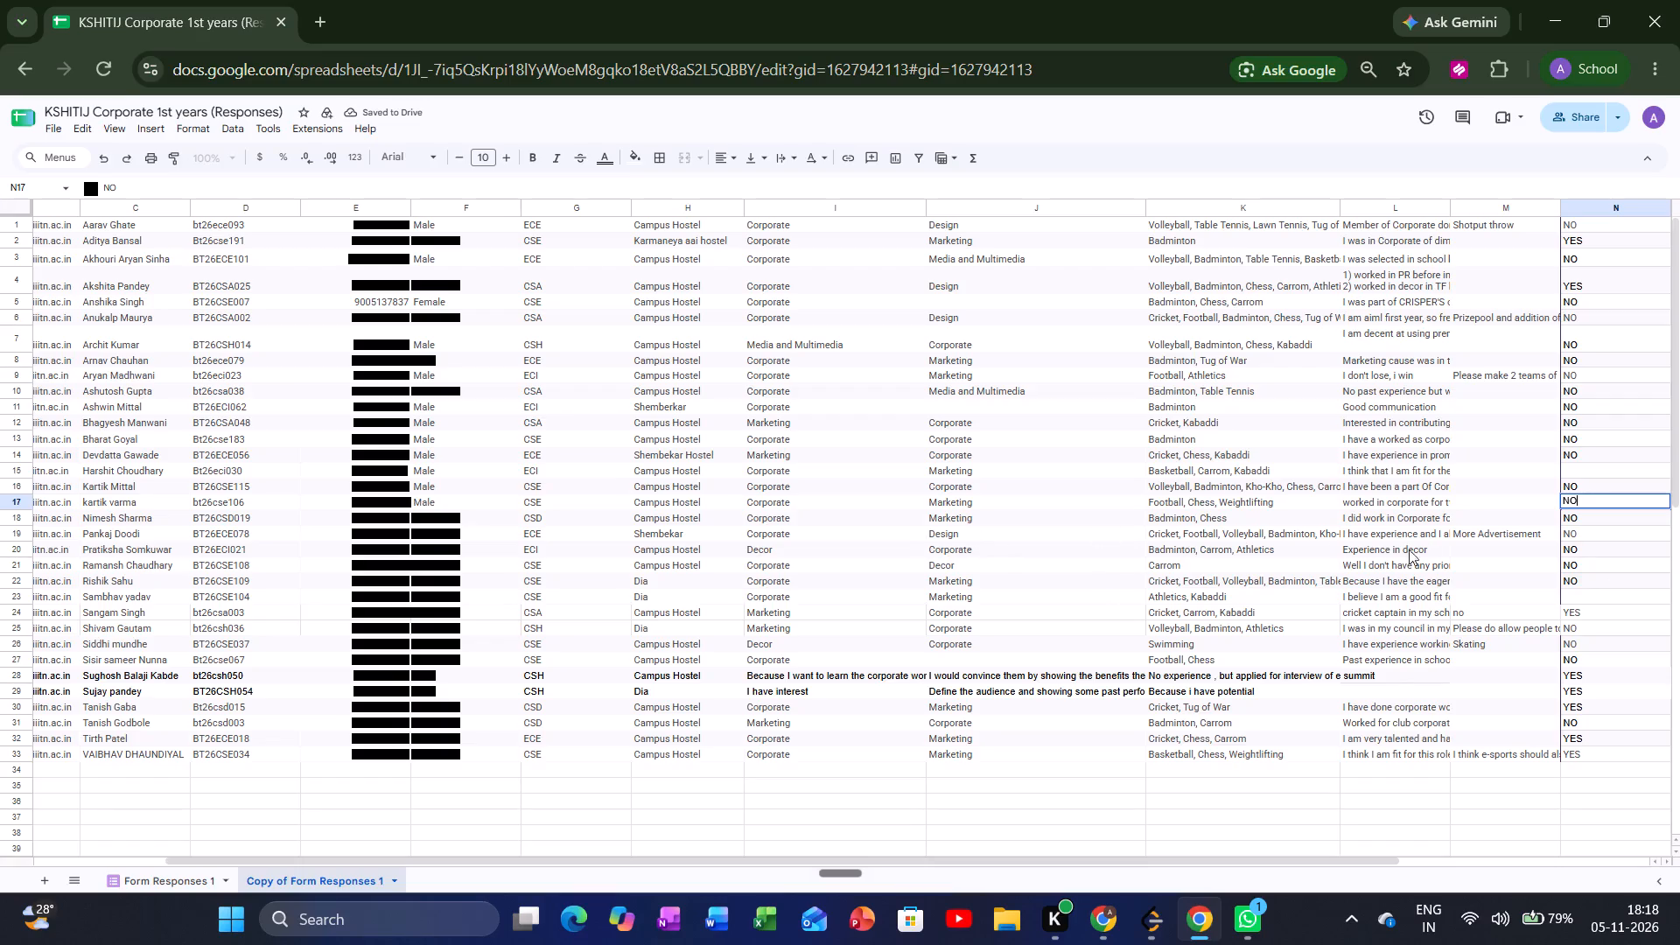
Read the row 17 and row 15 applicants' answers in column L, and enter NO as the interview status in cells N15 and N23.
click(1390, 503)
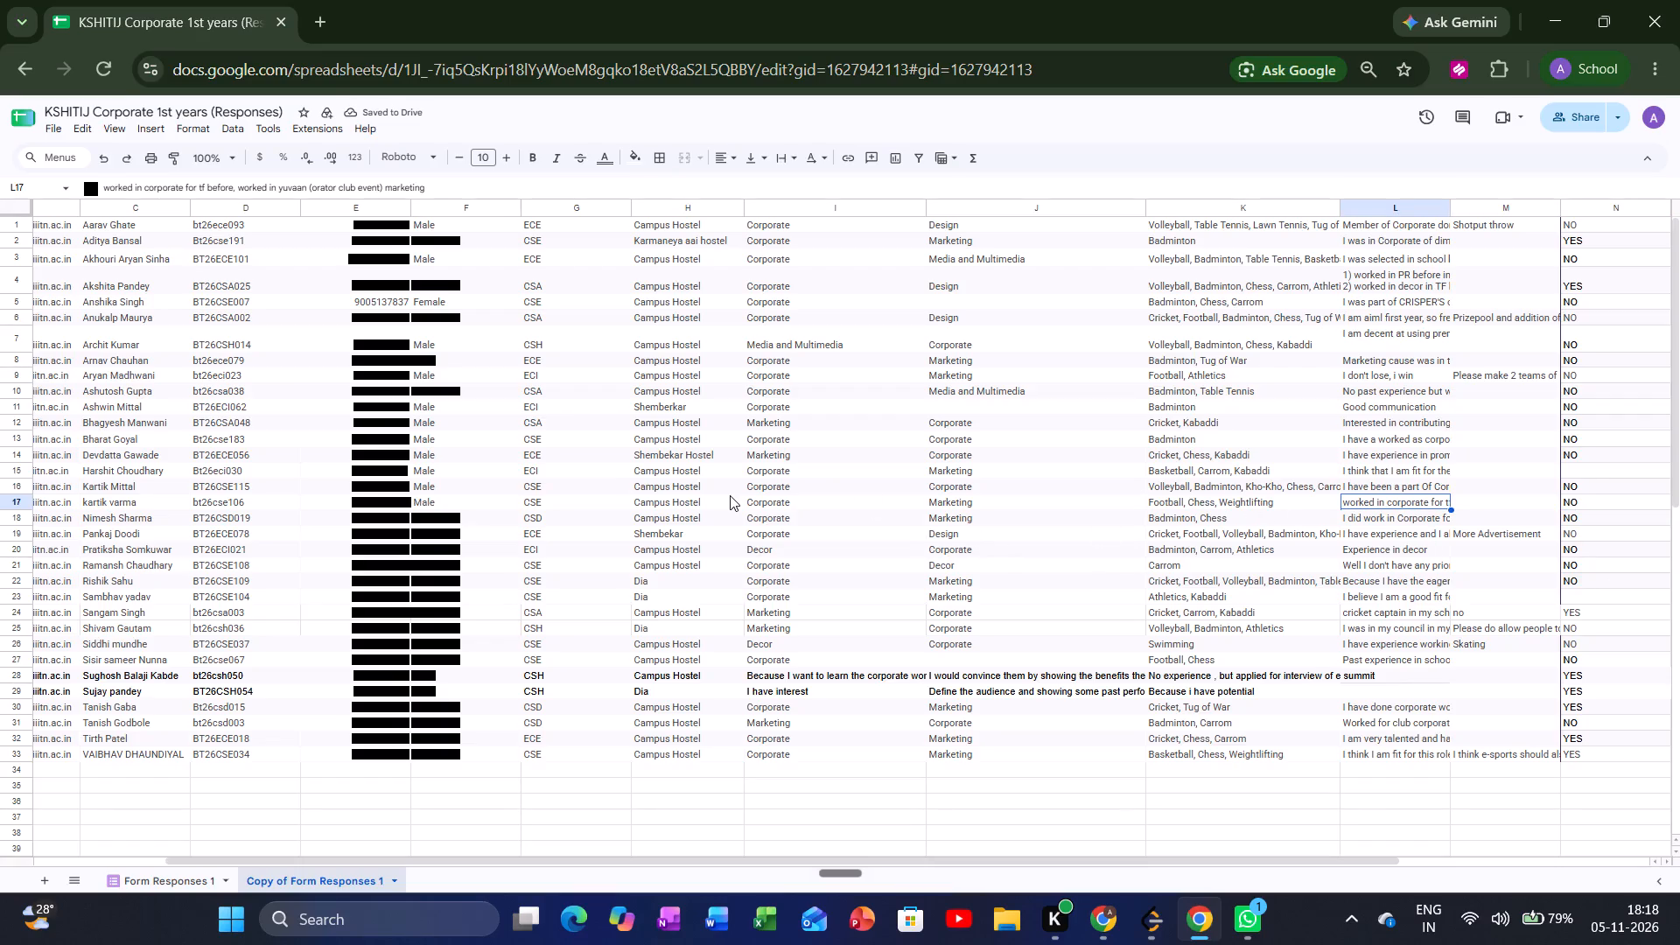
click(136, 507)
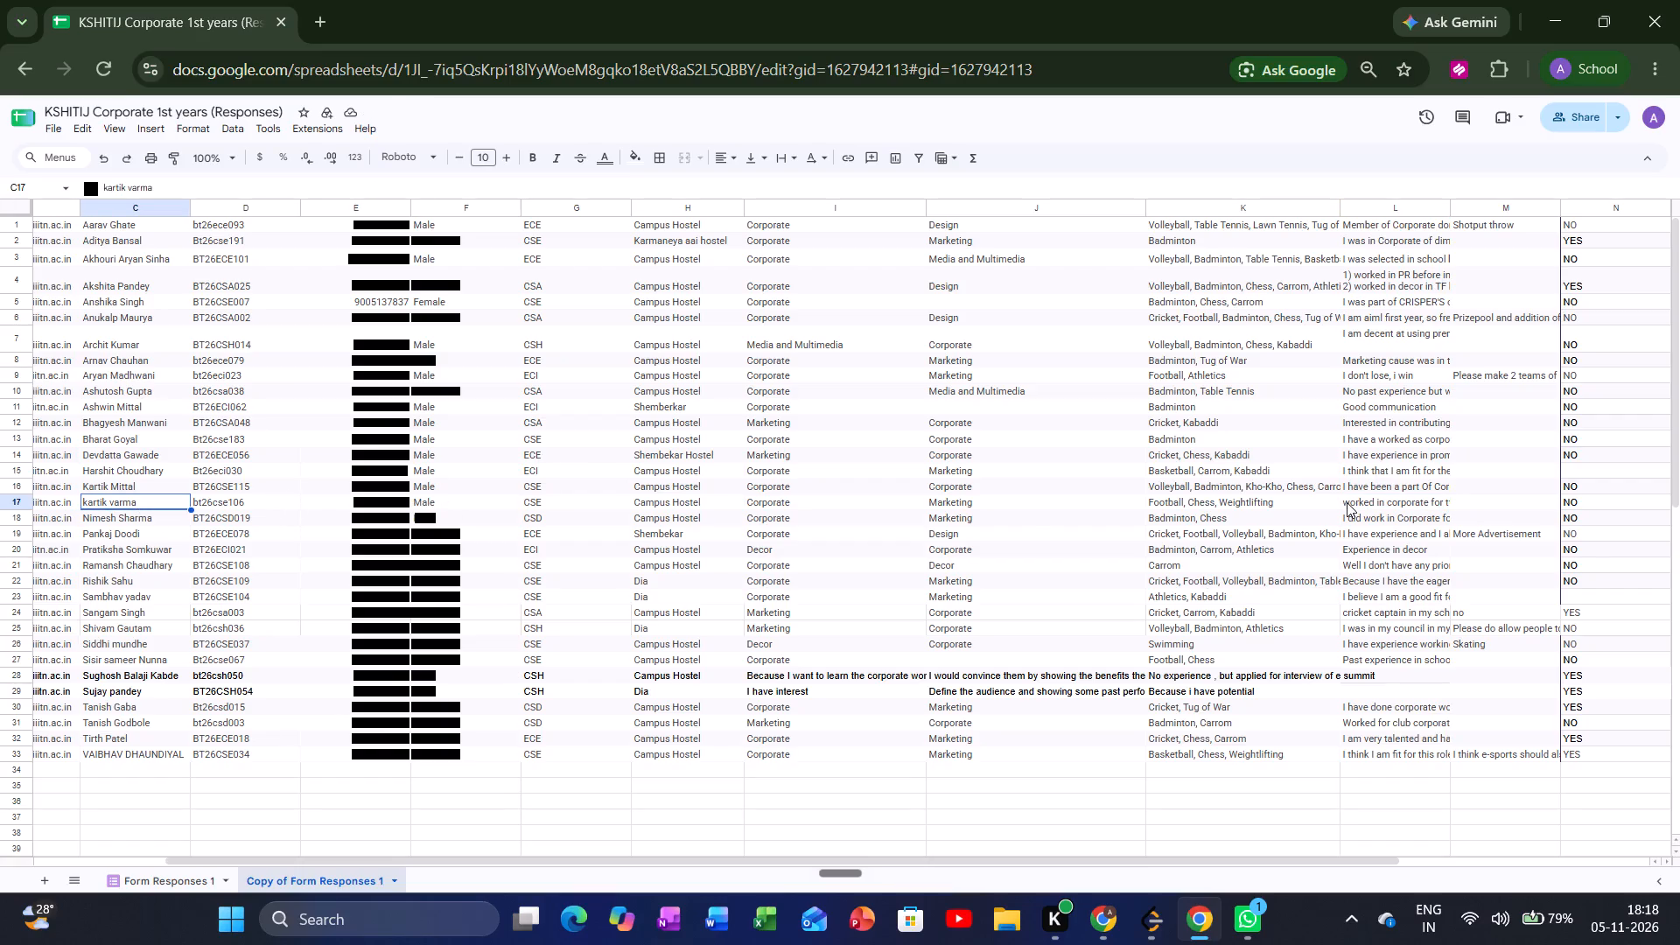
click(1445, 473)
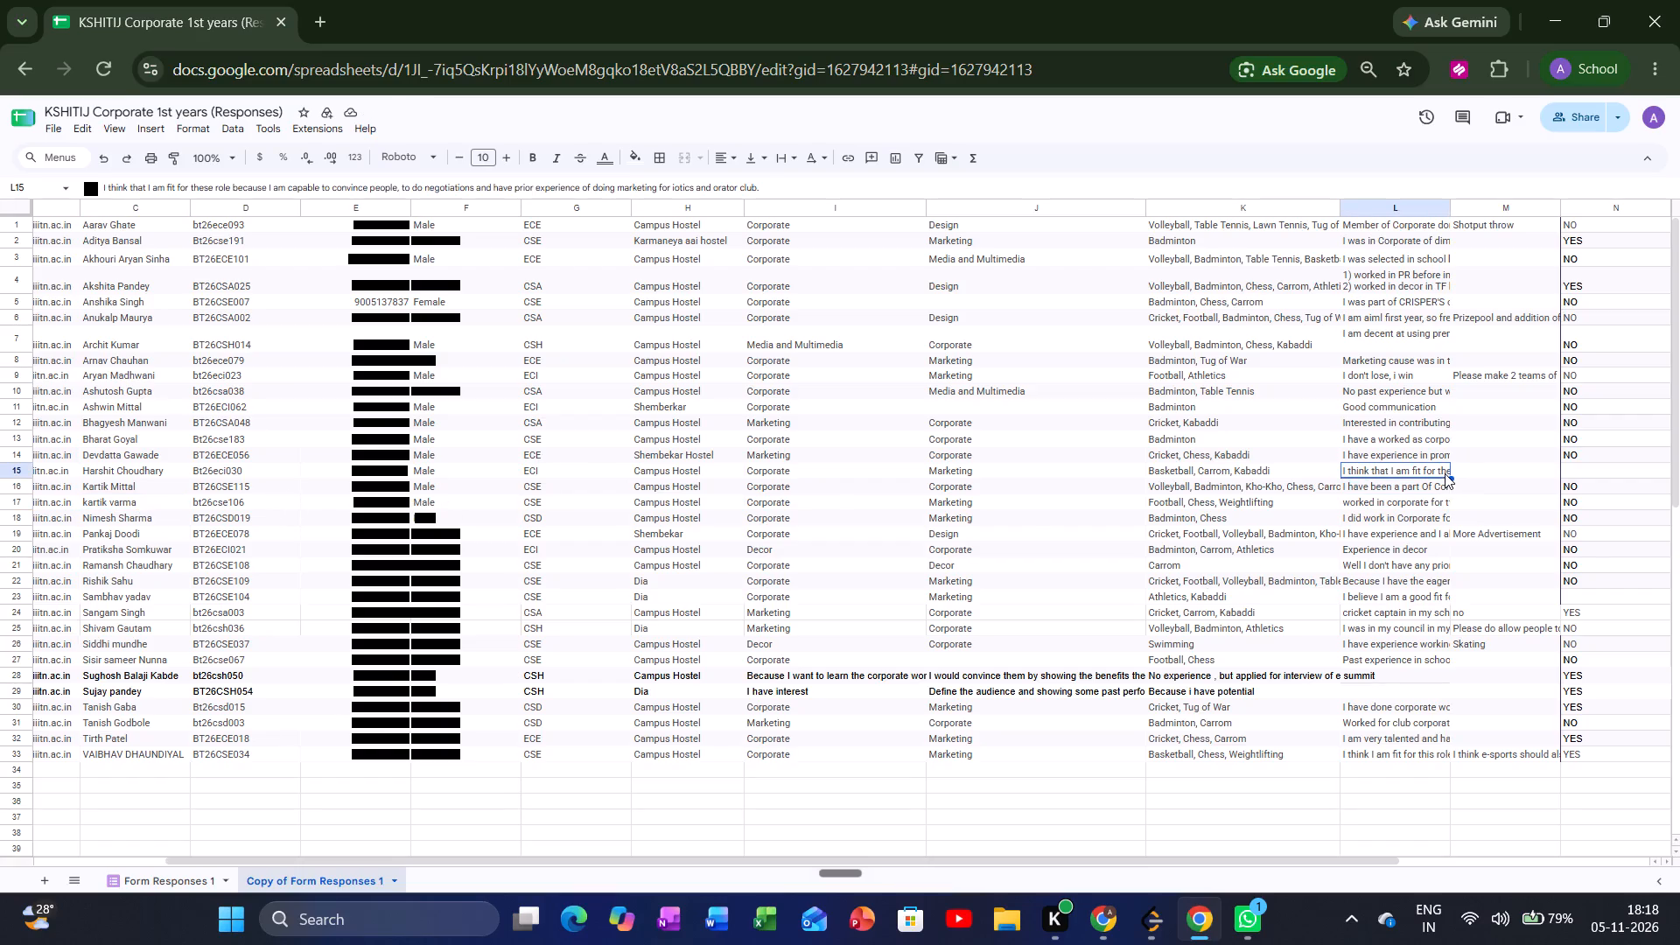
click(1583, 466)
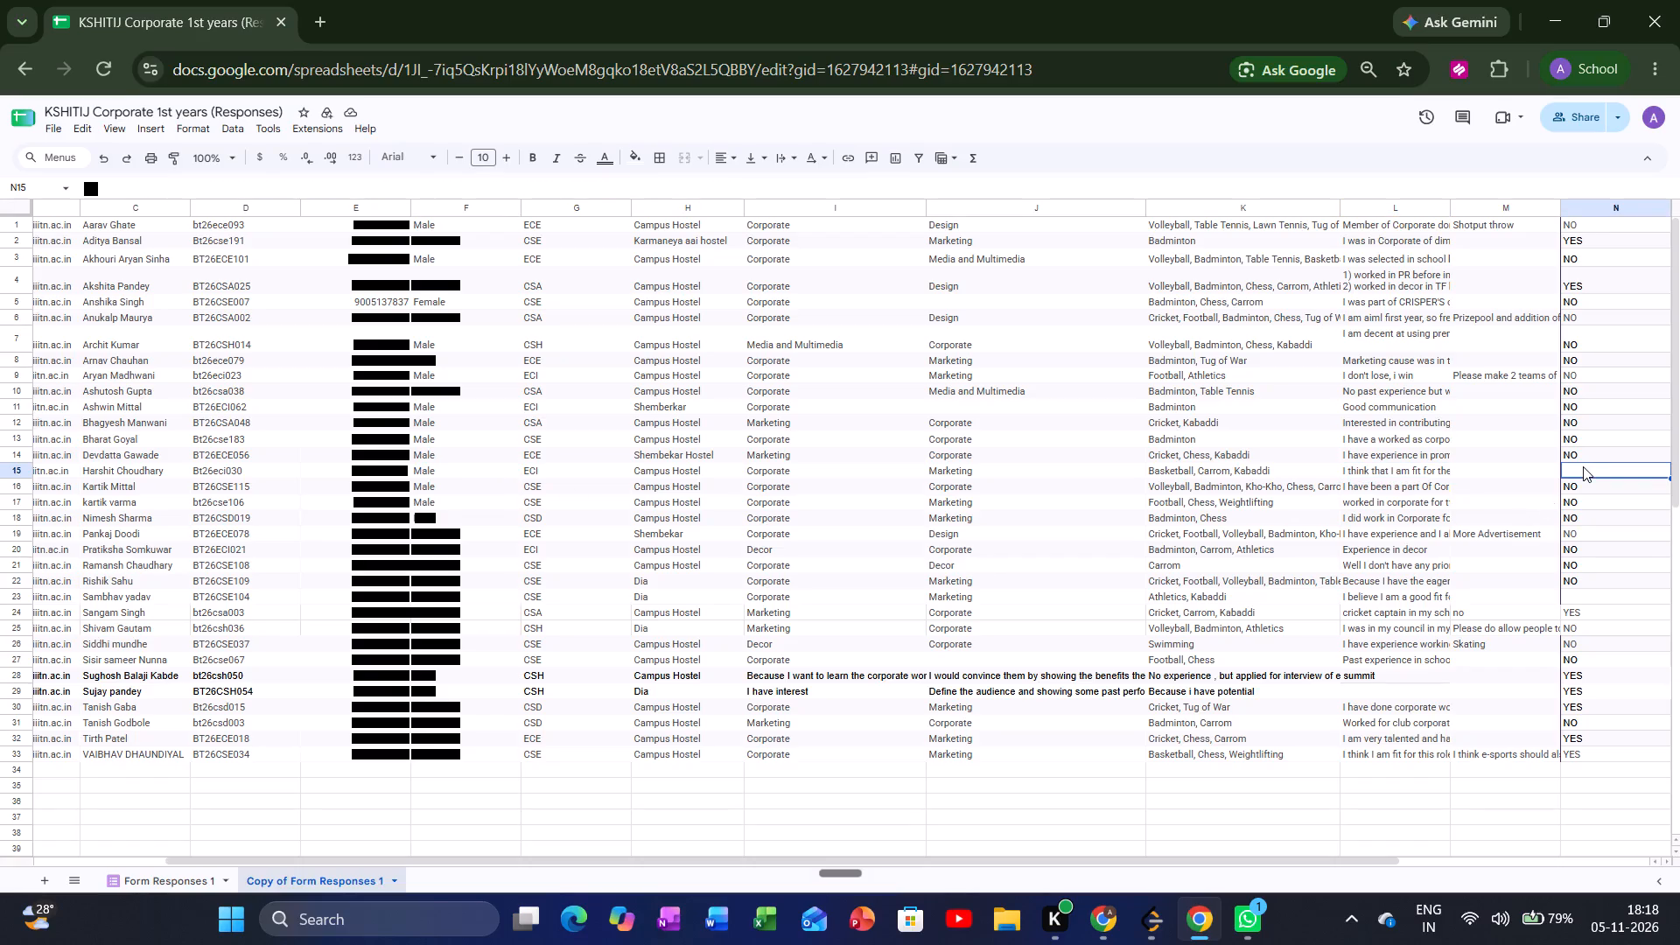
text(NO)
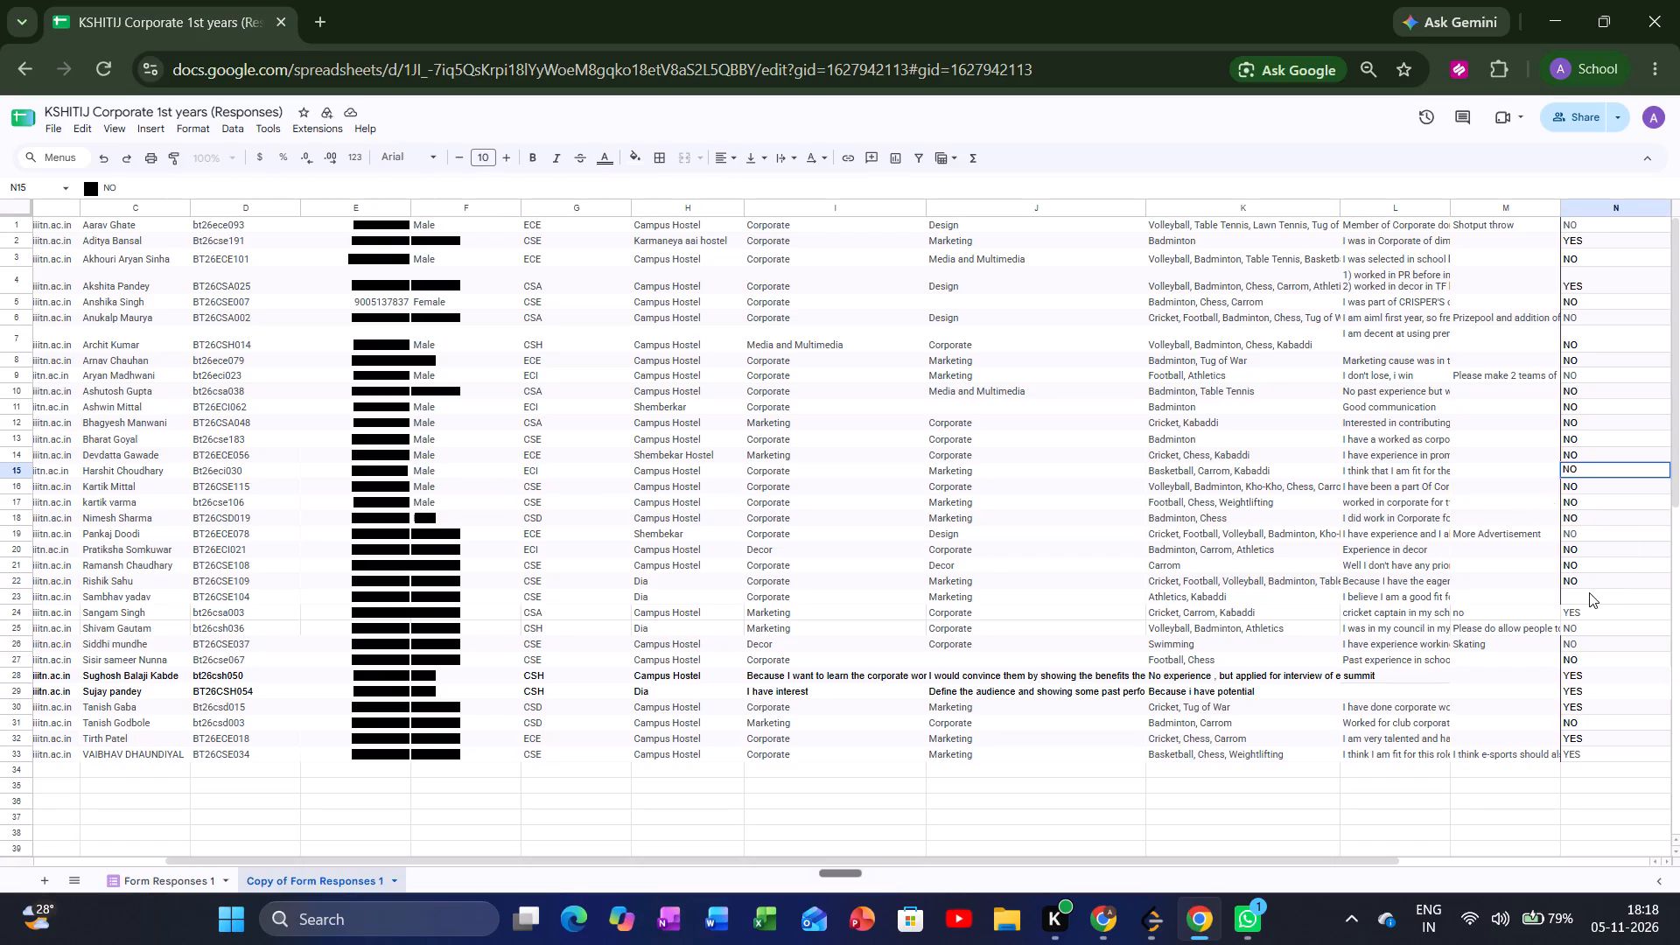
click(1583, 598)
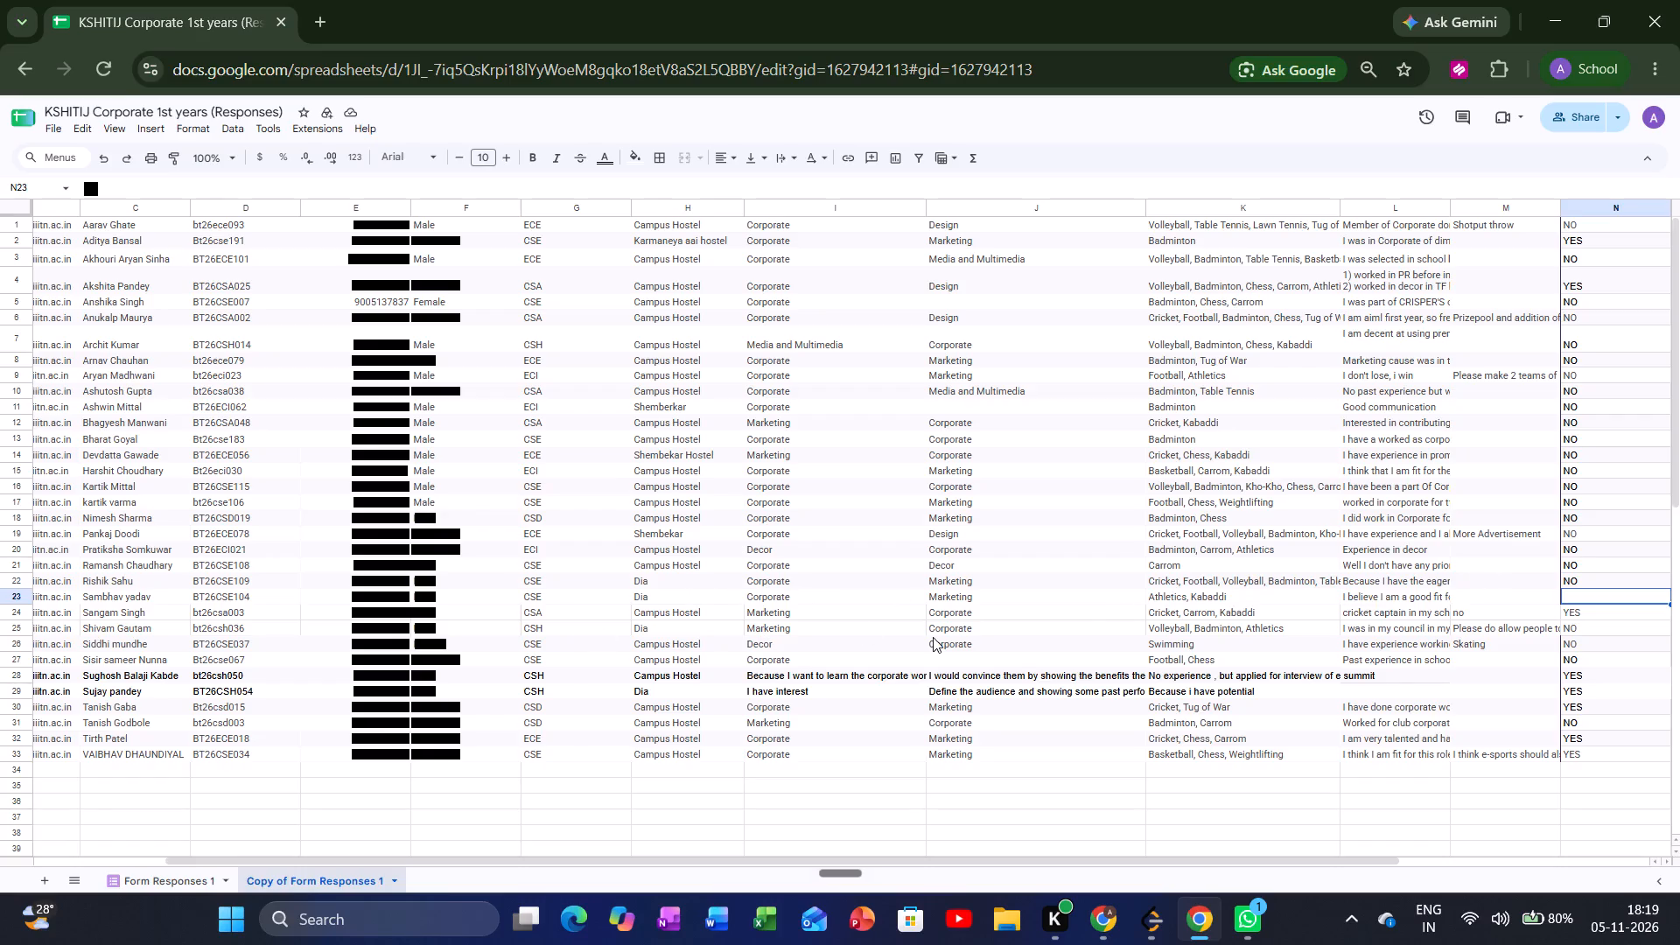
text(NO)
scroll(667, 319, up, 11)
Sort the whole sheet A to Z by the interview status in column N.
click(1597, 210)
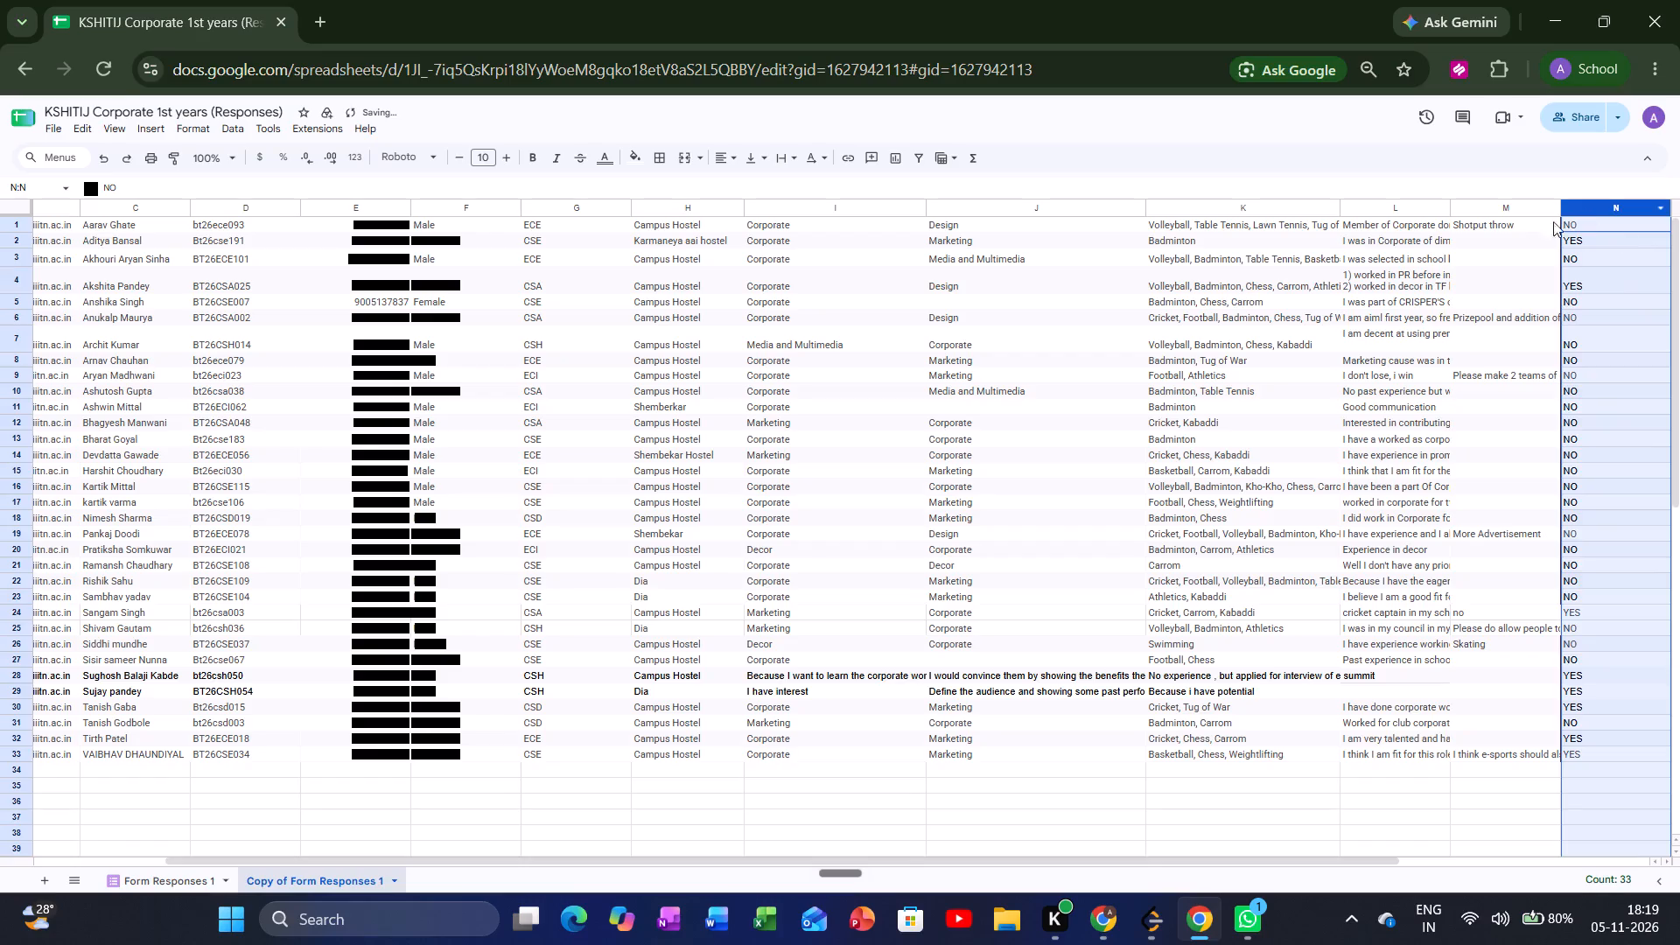
scroll(1494, 283, up, 7)
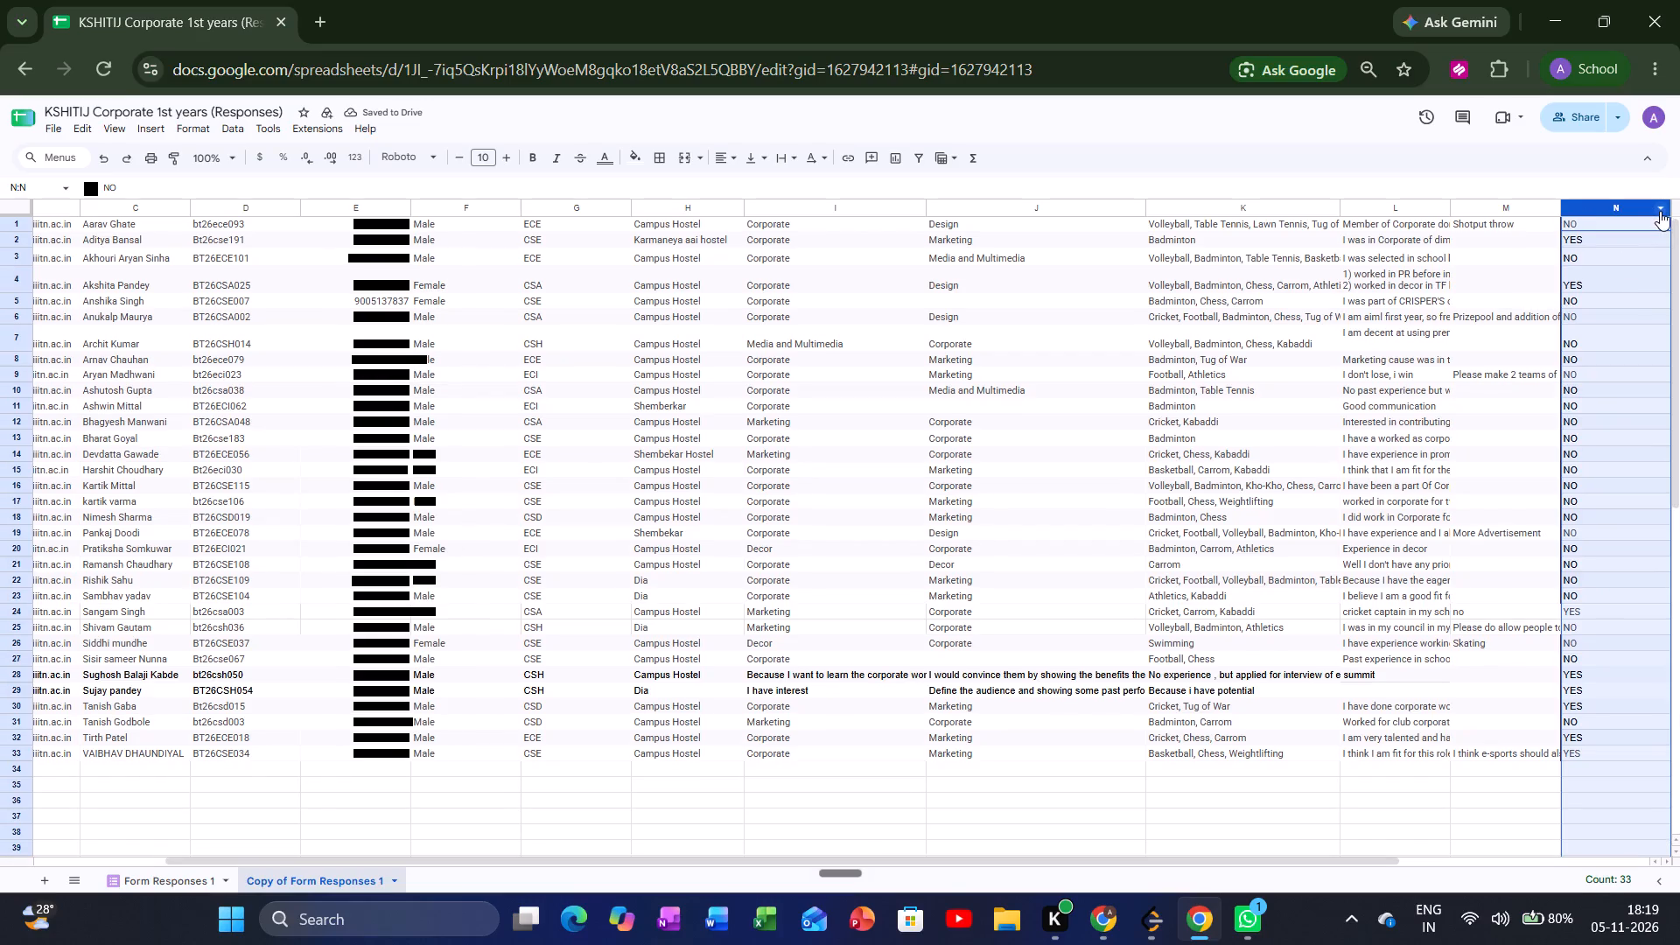
click(1660, 211)
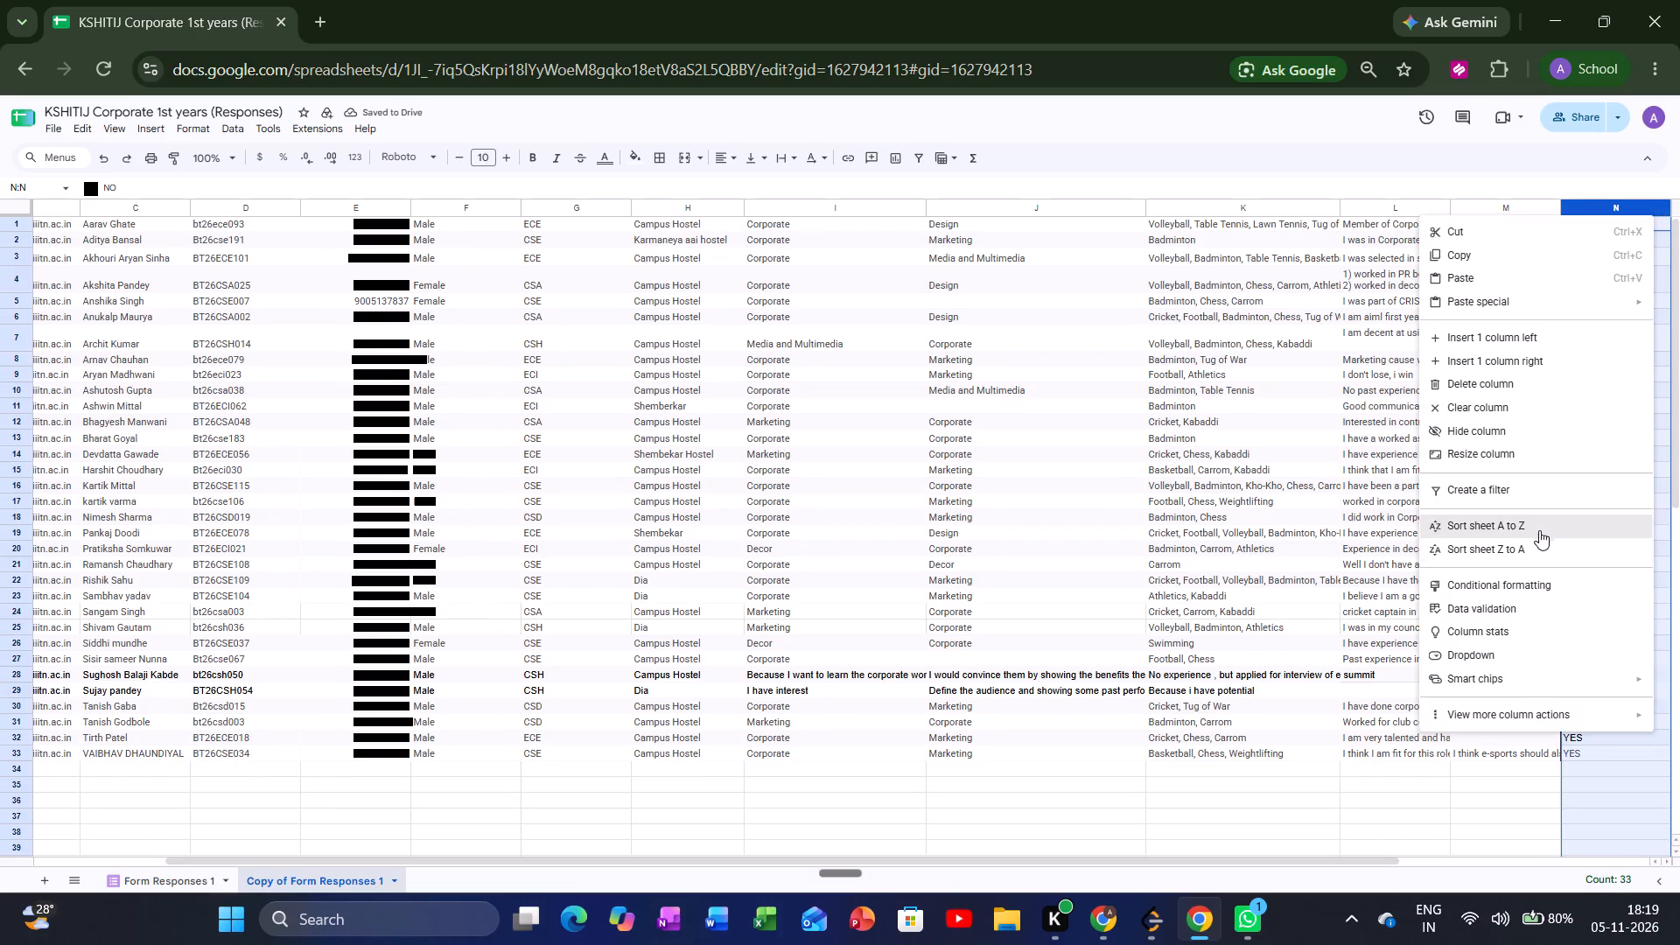
click(1543, 525)
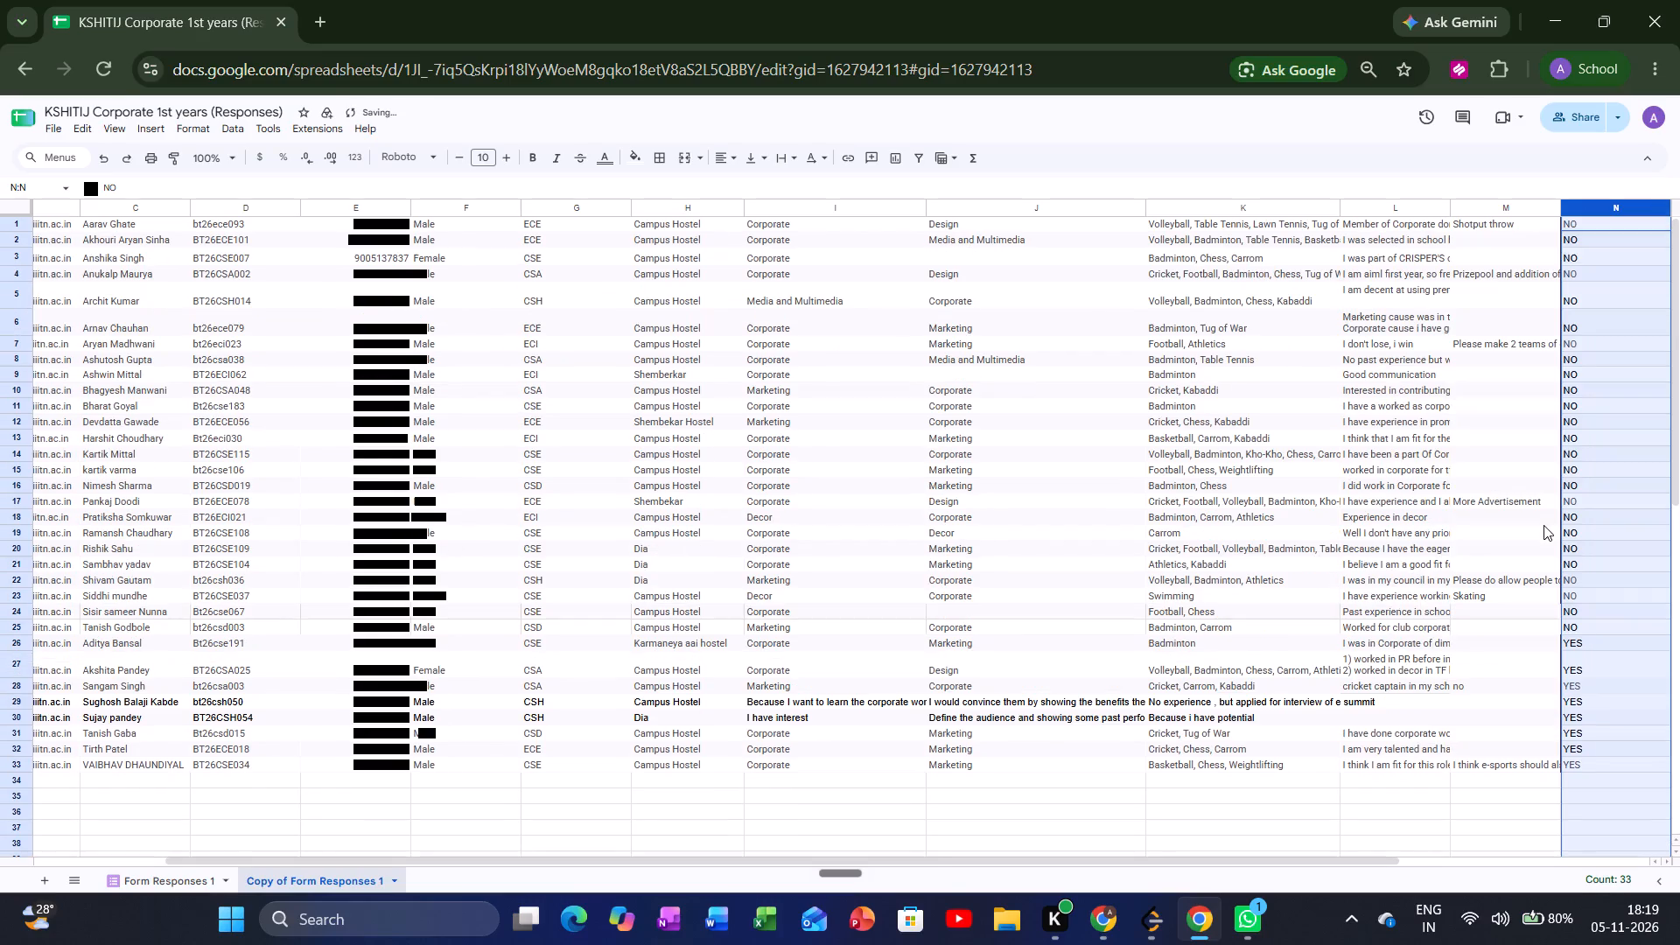
click(1461, 832)
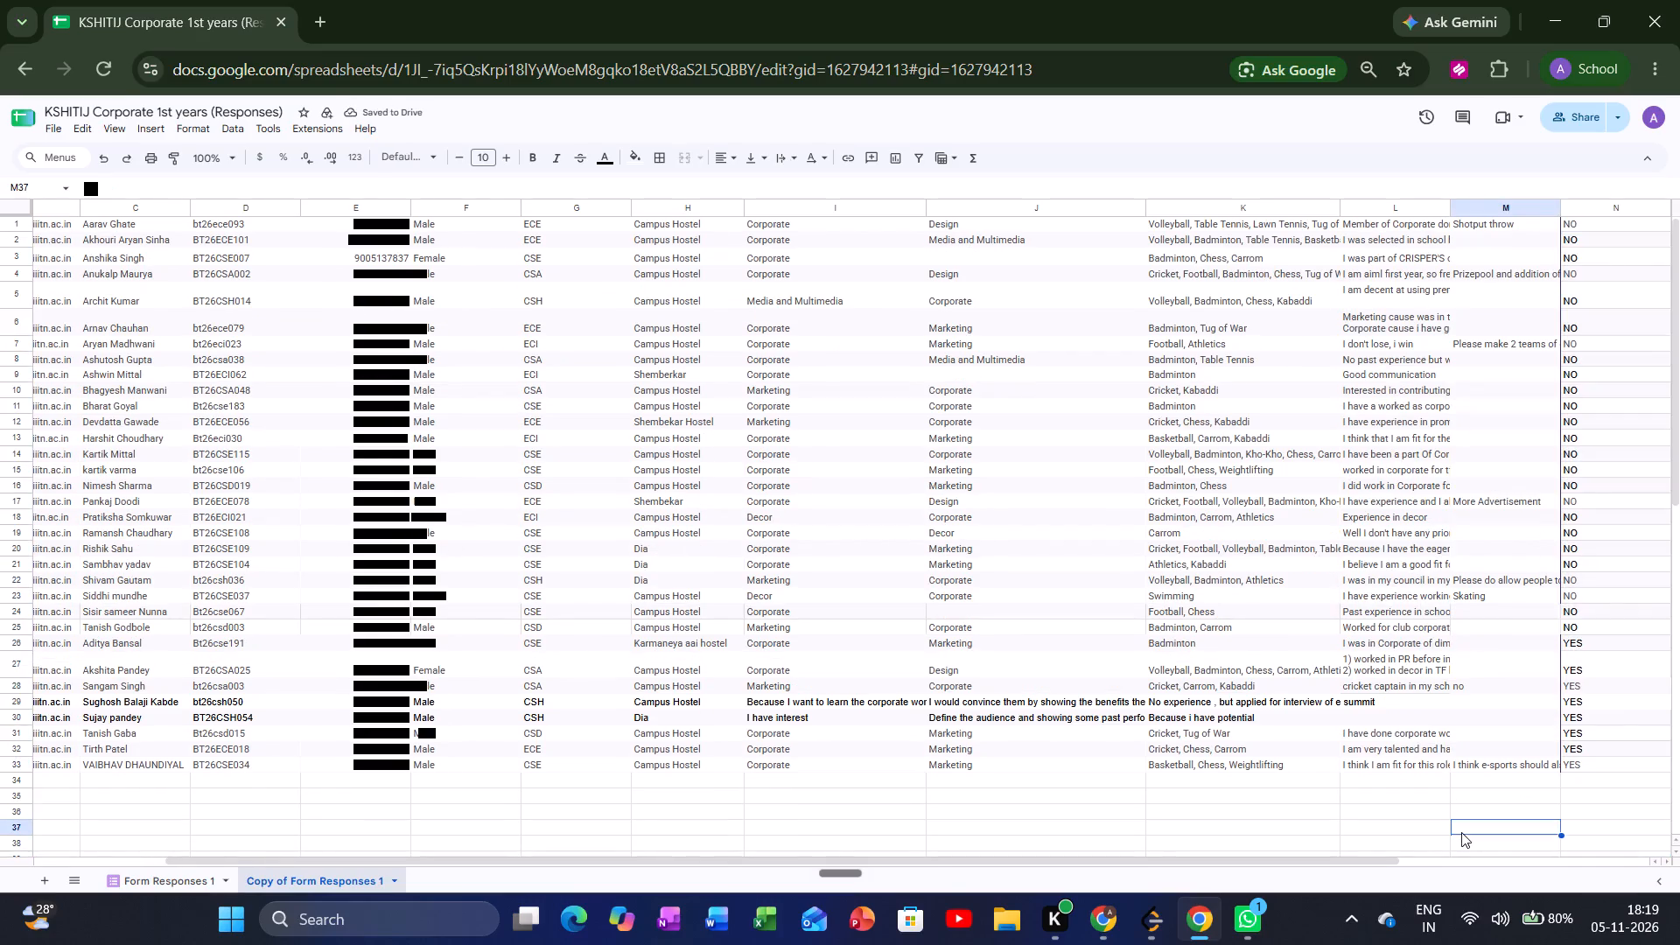
Examine the row 25 applicant's details cell by cell between columns M and B.
click(1488, 635)
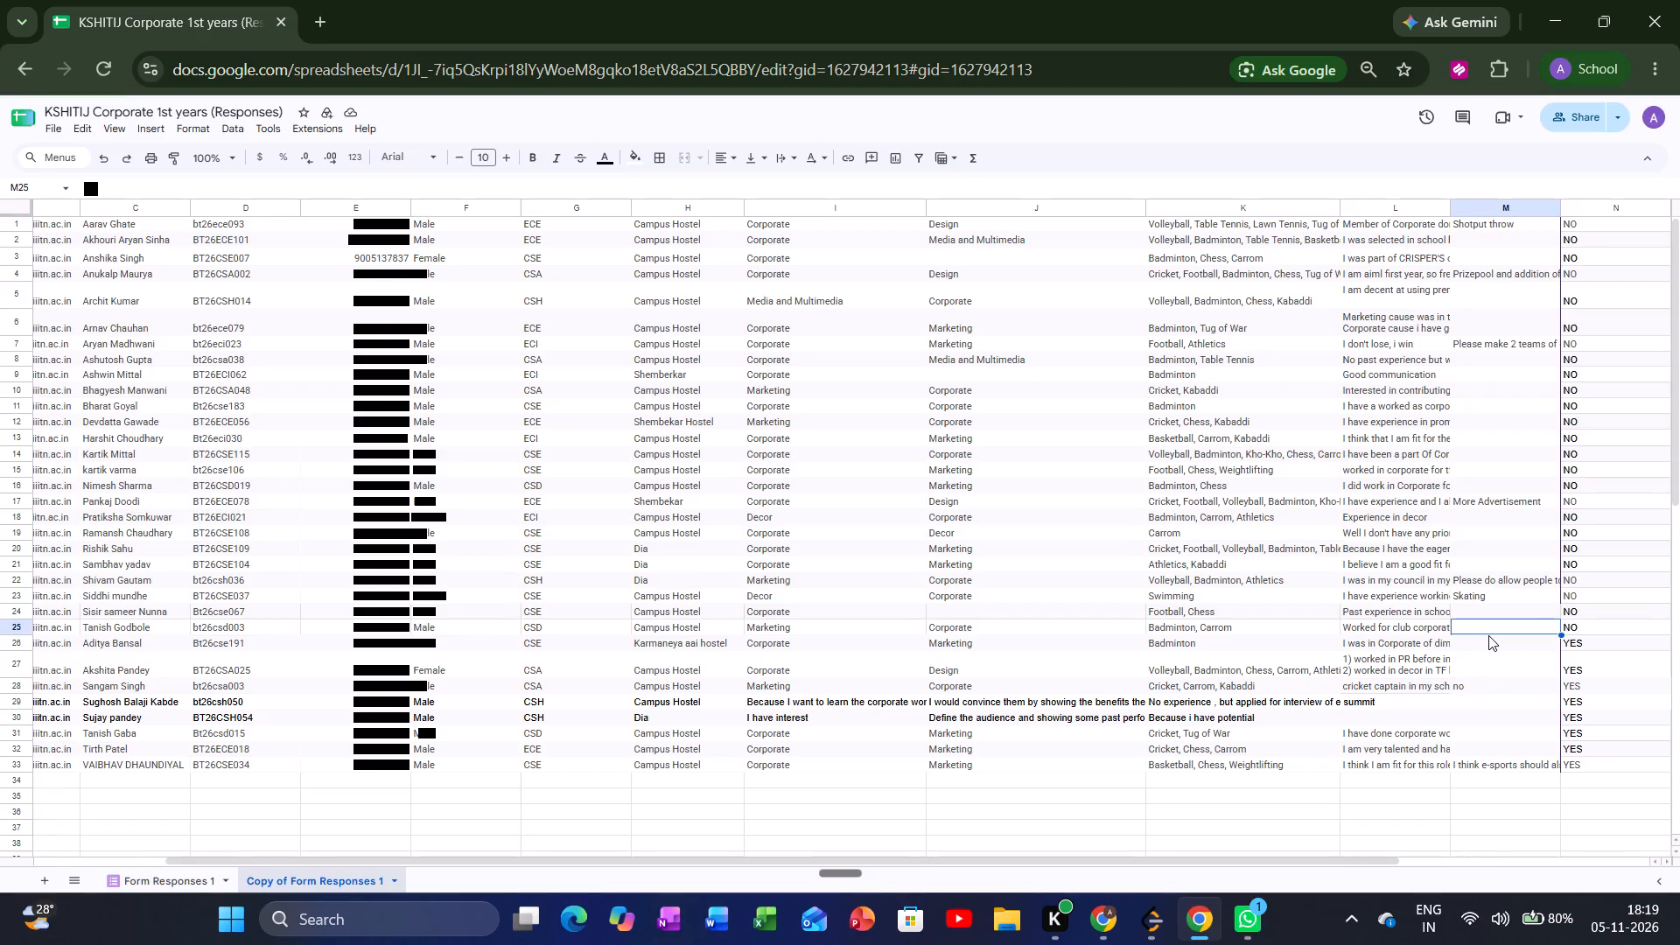
key(Left)
key(Left)
key(Left)
key(Left)
key(Left)
key(Left)
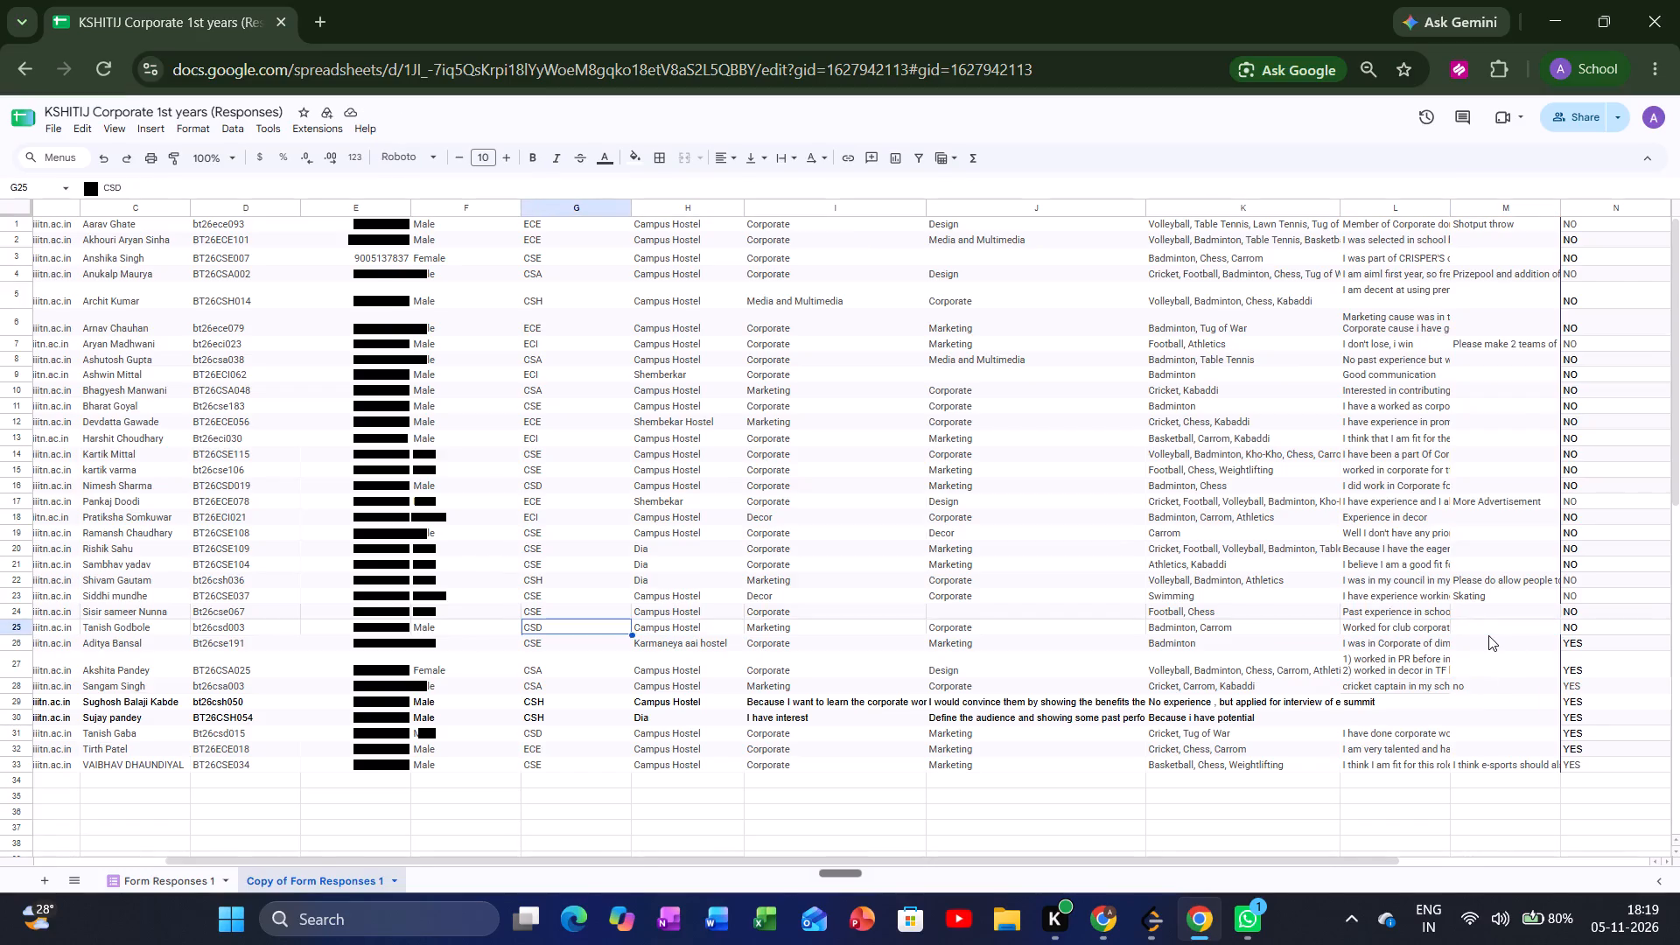
key(Left)
key(Left)
key(Left)
key(Left)
key(Left)
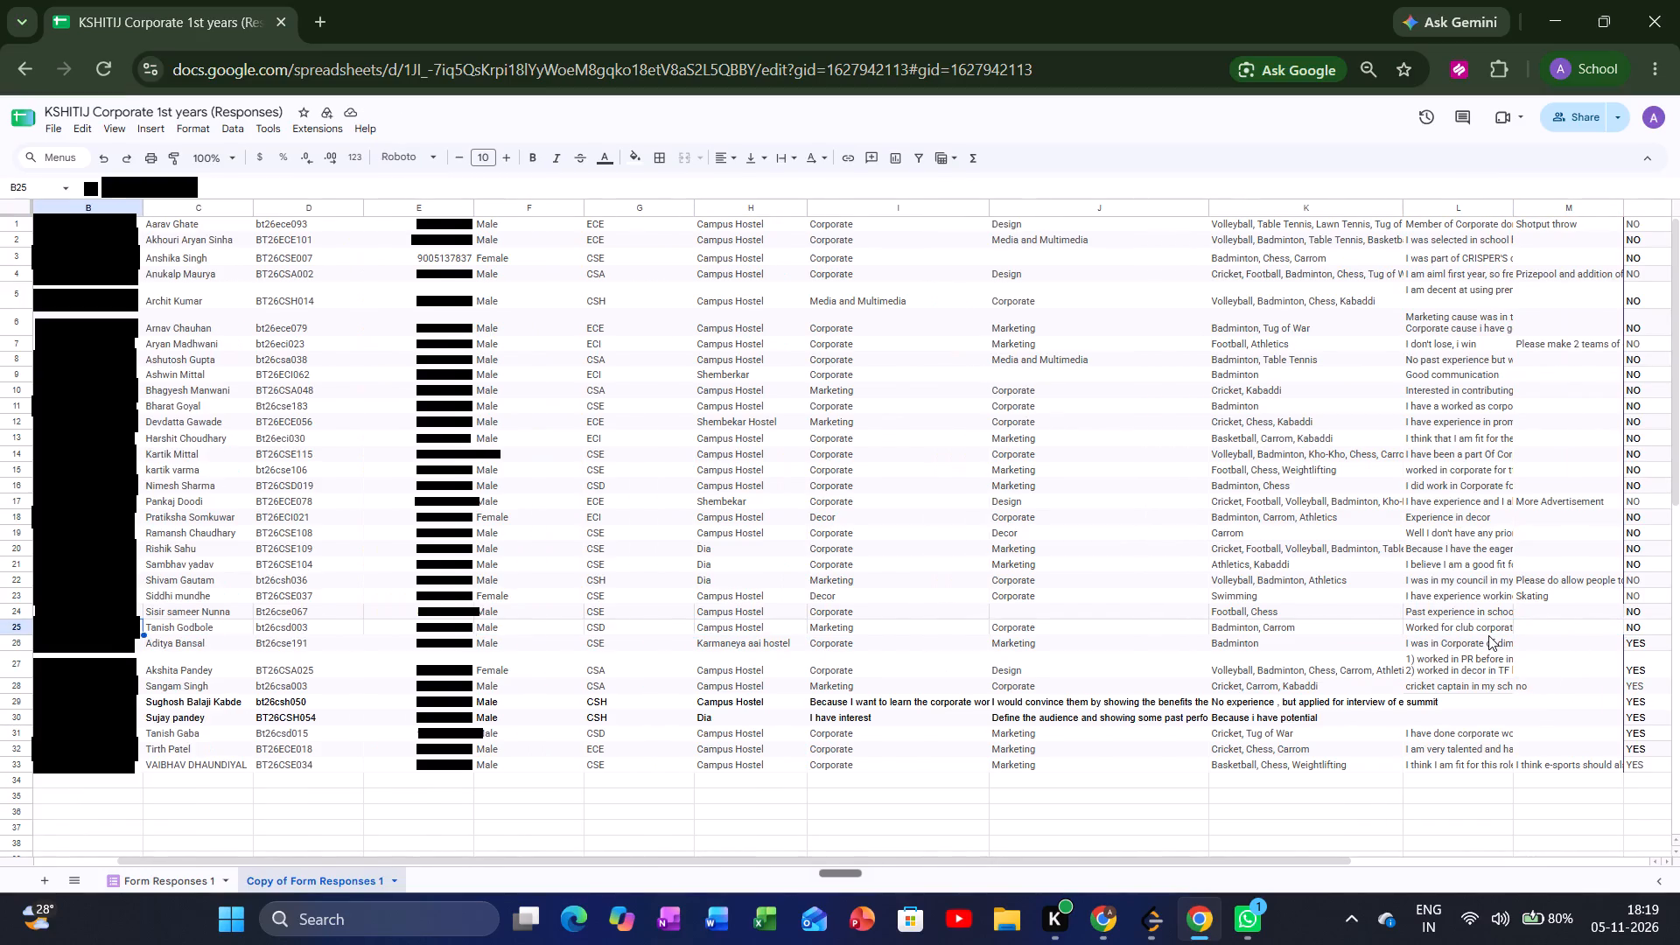
key(Right)
key(Right)
key(Right)
key(Right)
key(Right)
key(Right)
key(Right)
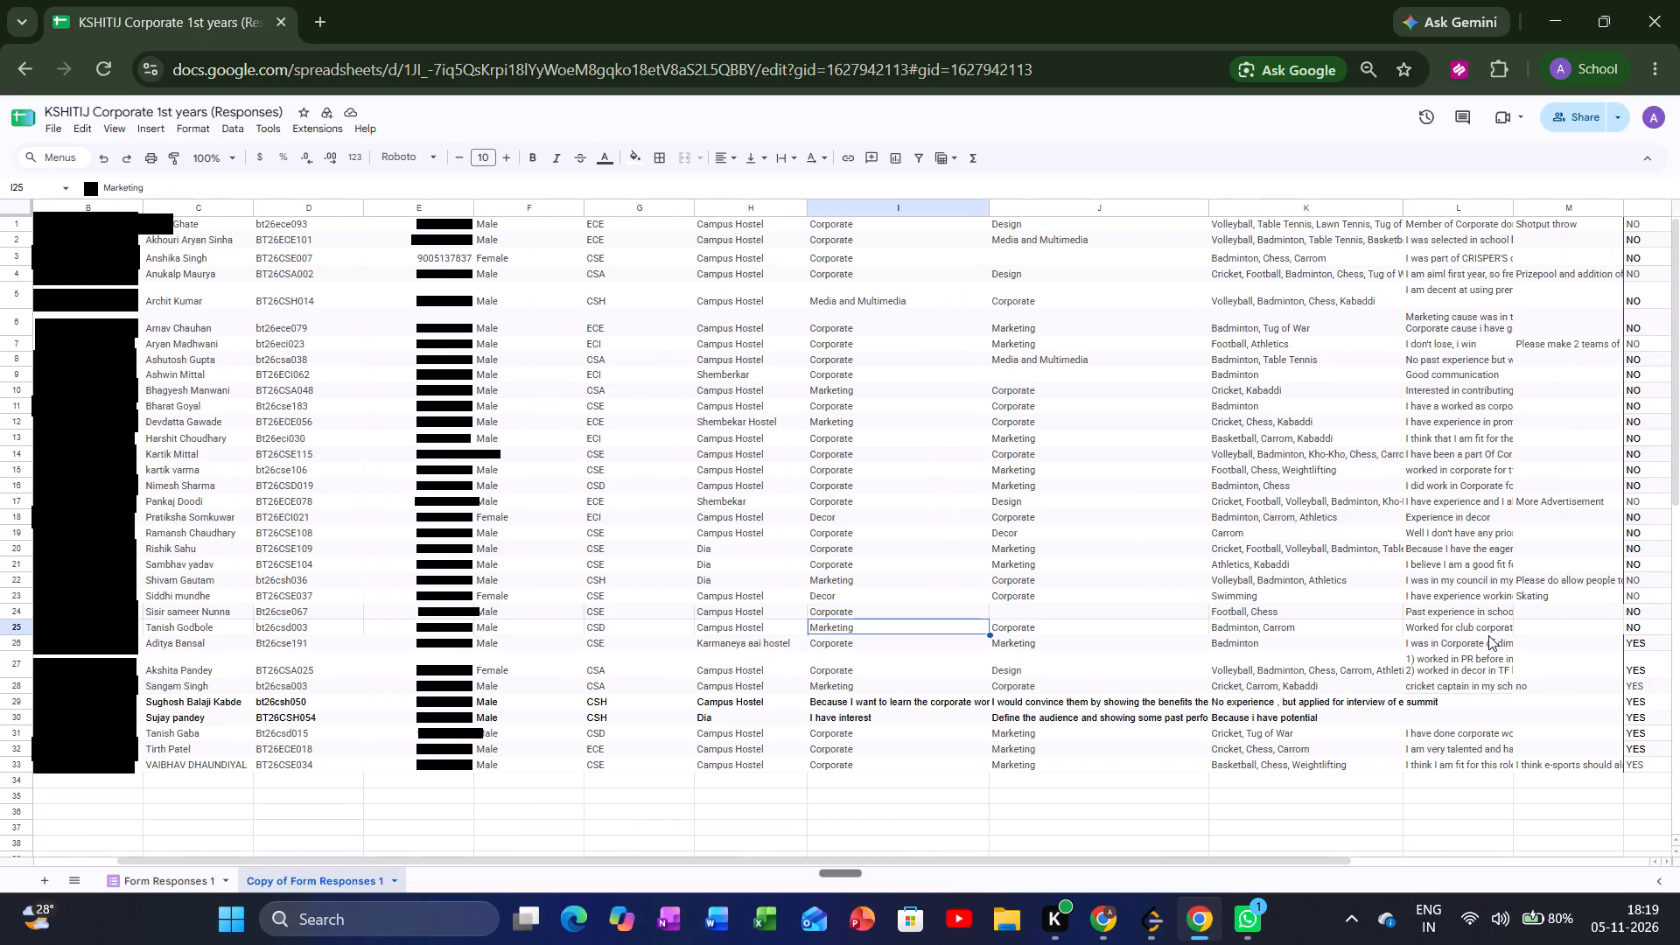
Sort the whole sheet A to Z by the hostel names in column H.
key(Left)
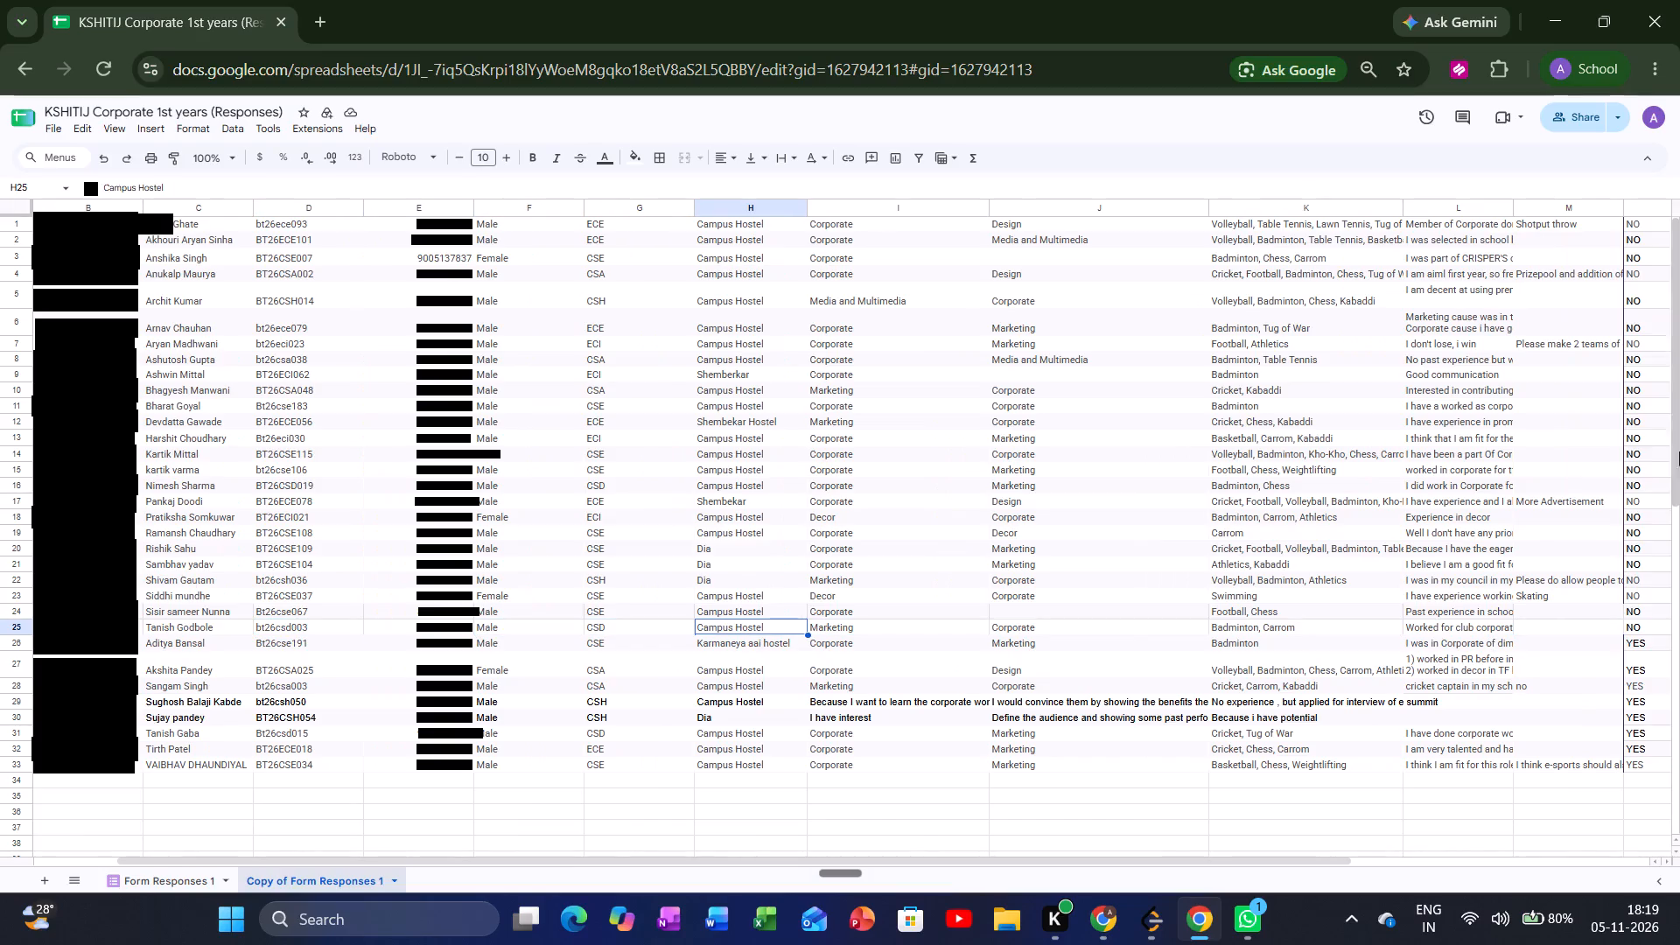
click(792, 209)
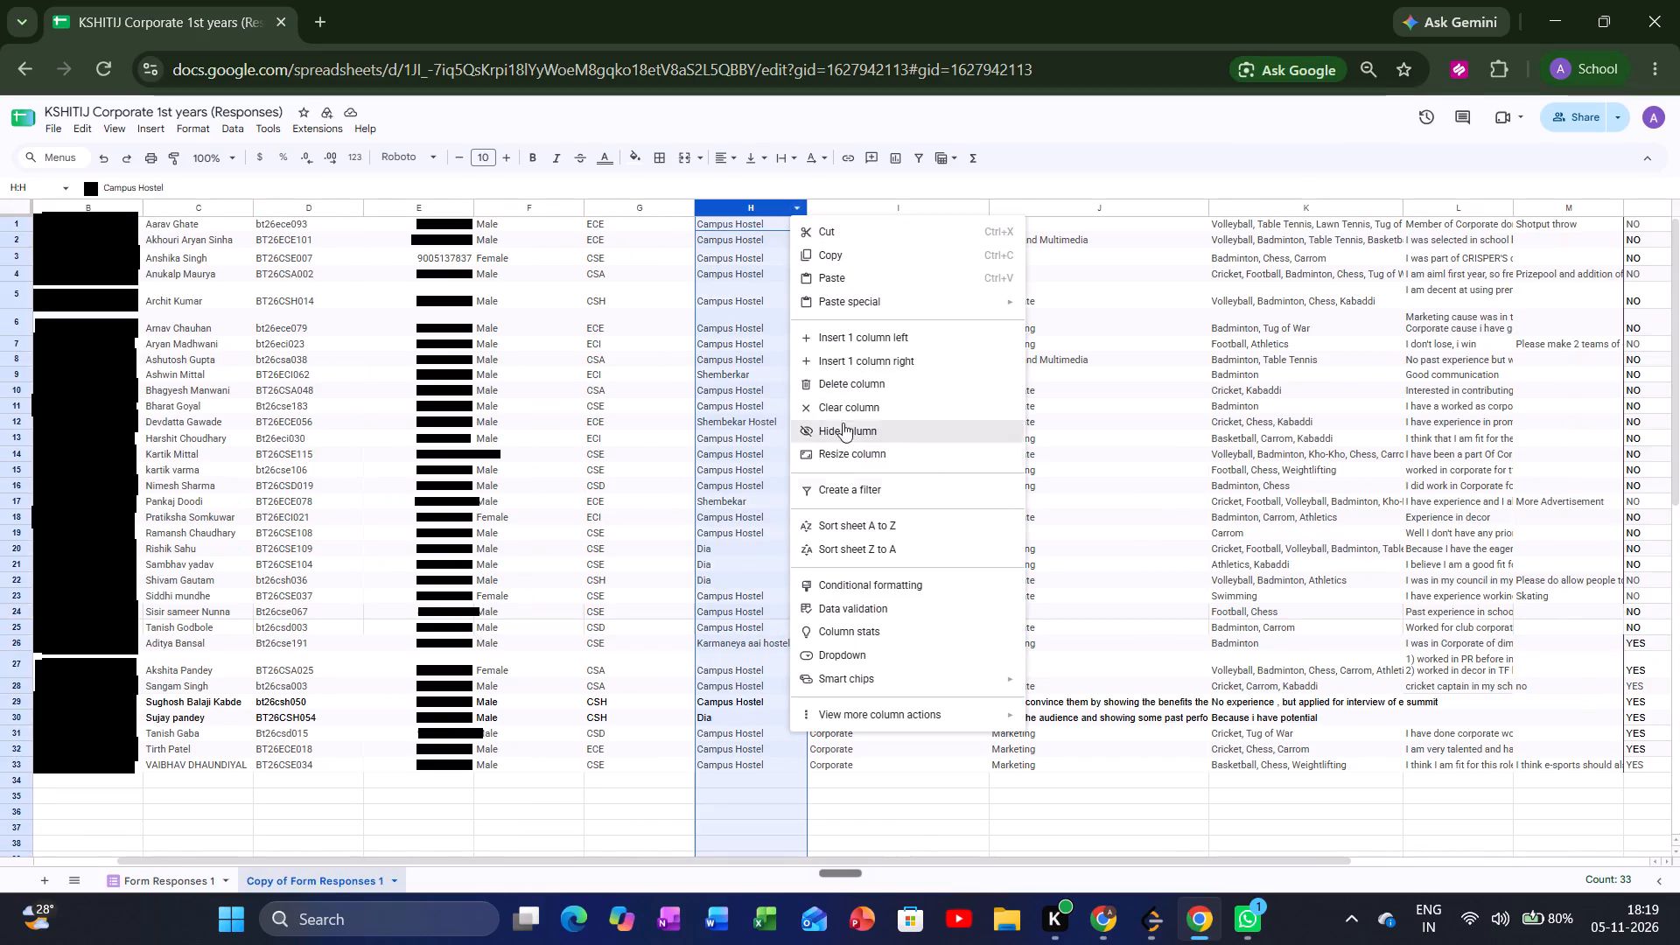
click(886, 529)
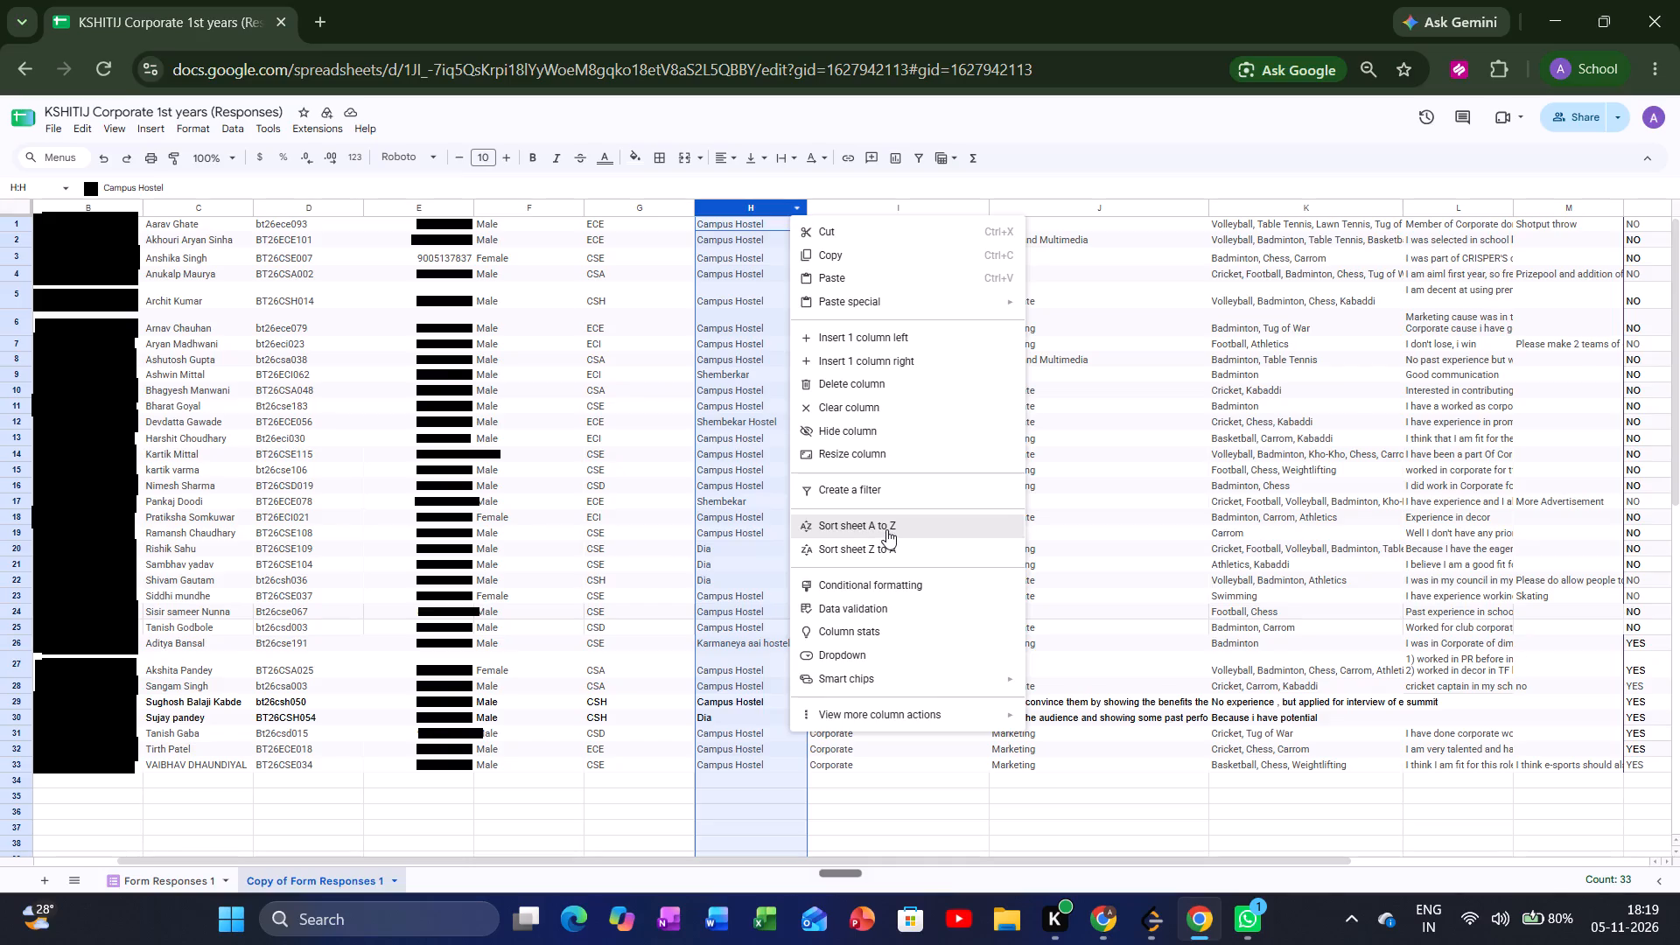
scroll(886, 529, up, 1)
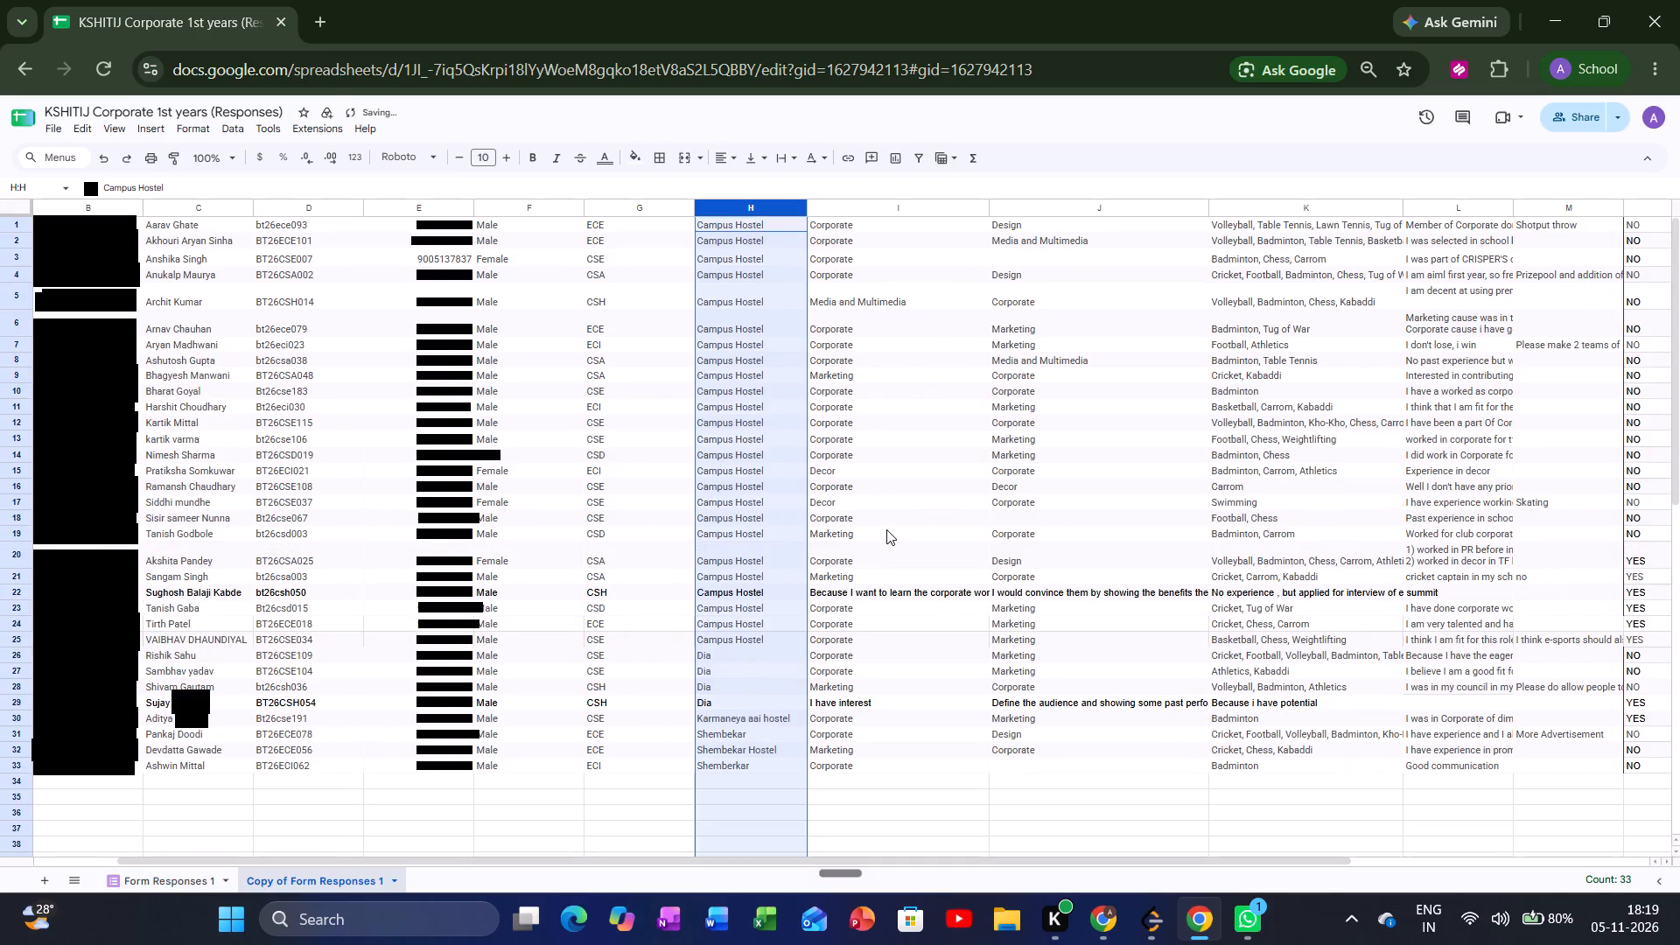
scroll(886, 529, up, 1)
click(750, 220)
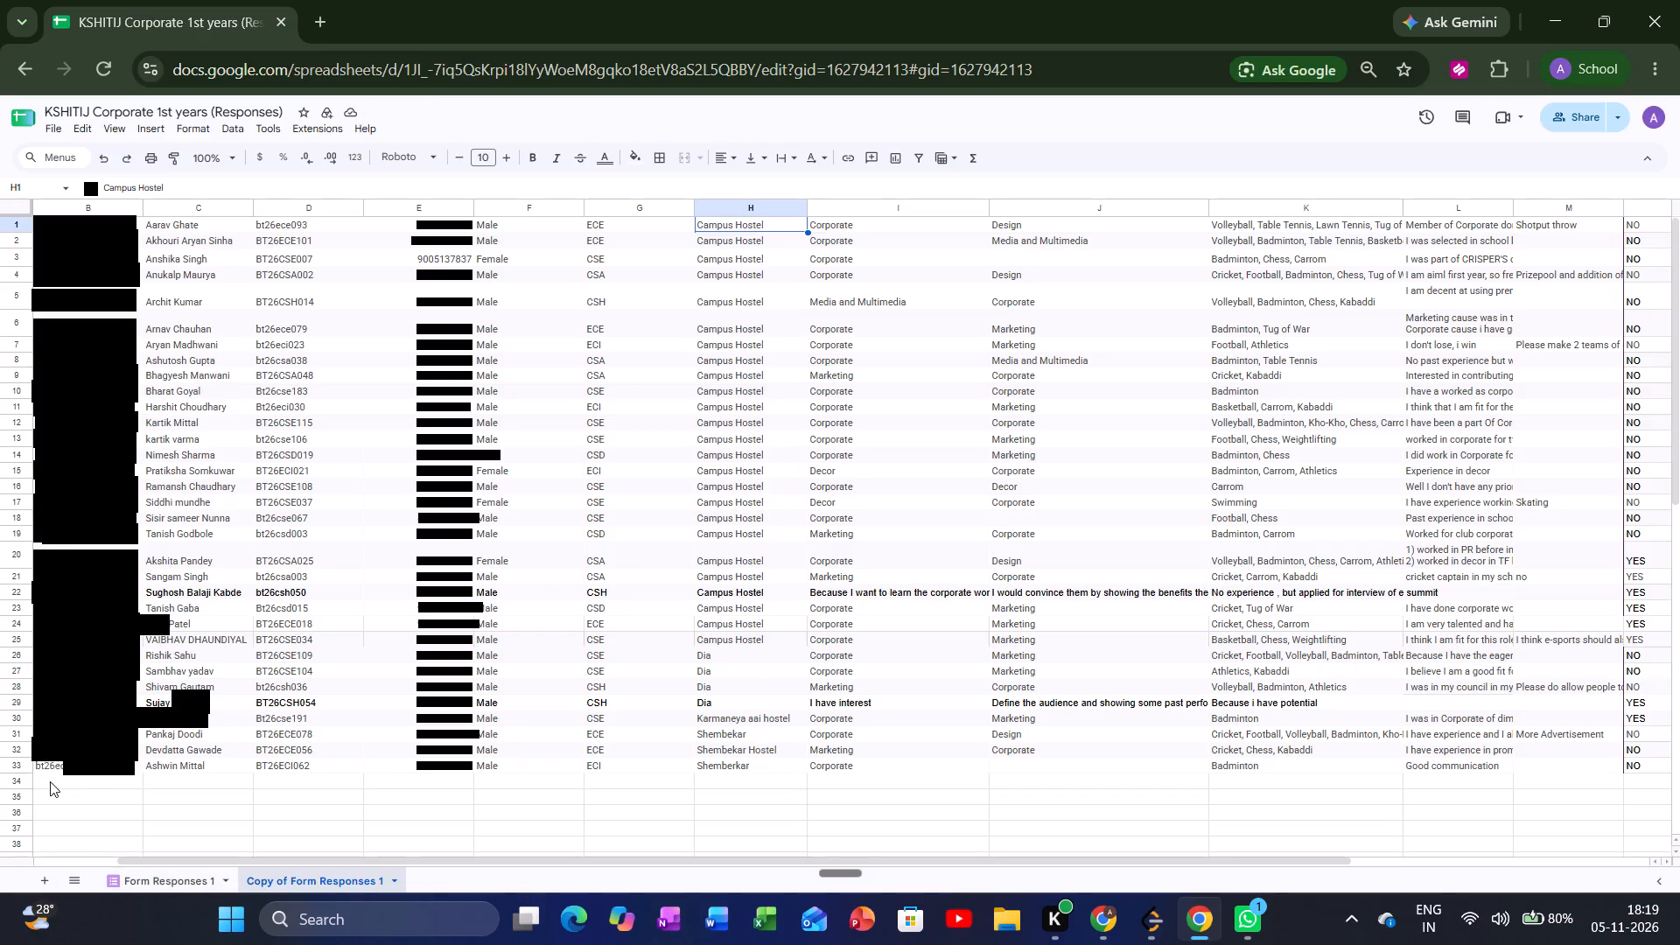
Clear the details of the applicants who are not in Campus Hostel, covering cells B26 to N34.
drag(45, 780, 1679, 665)
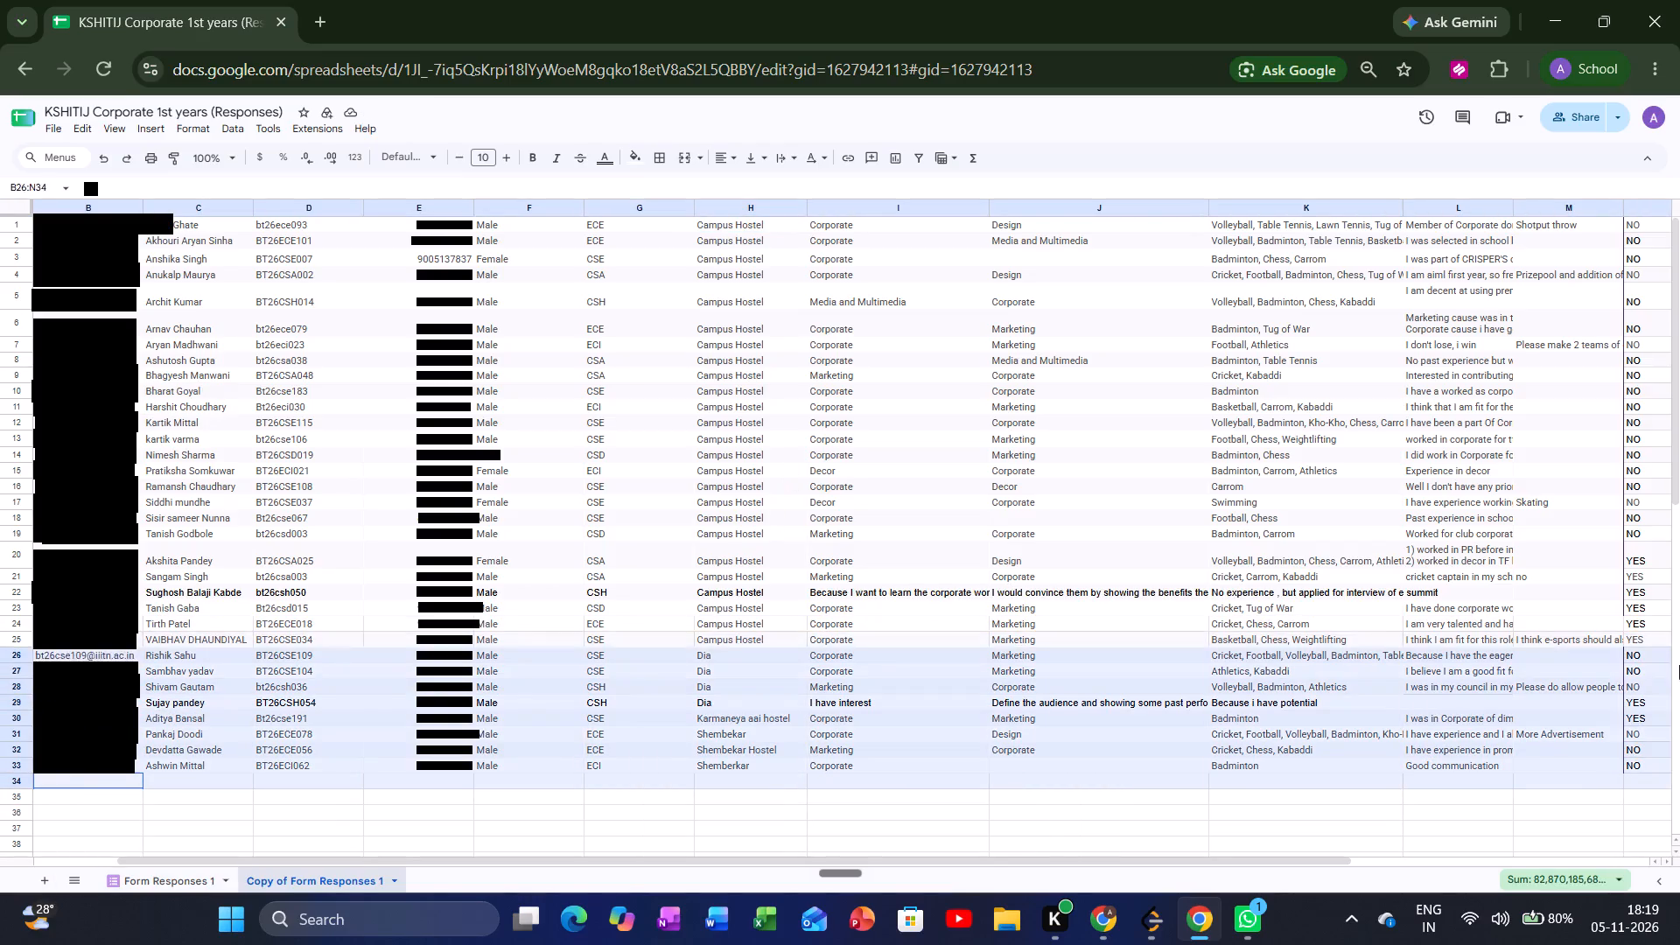
drag(1679, 665, 1422, 656)
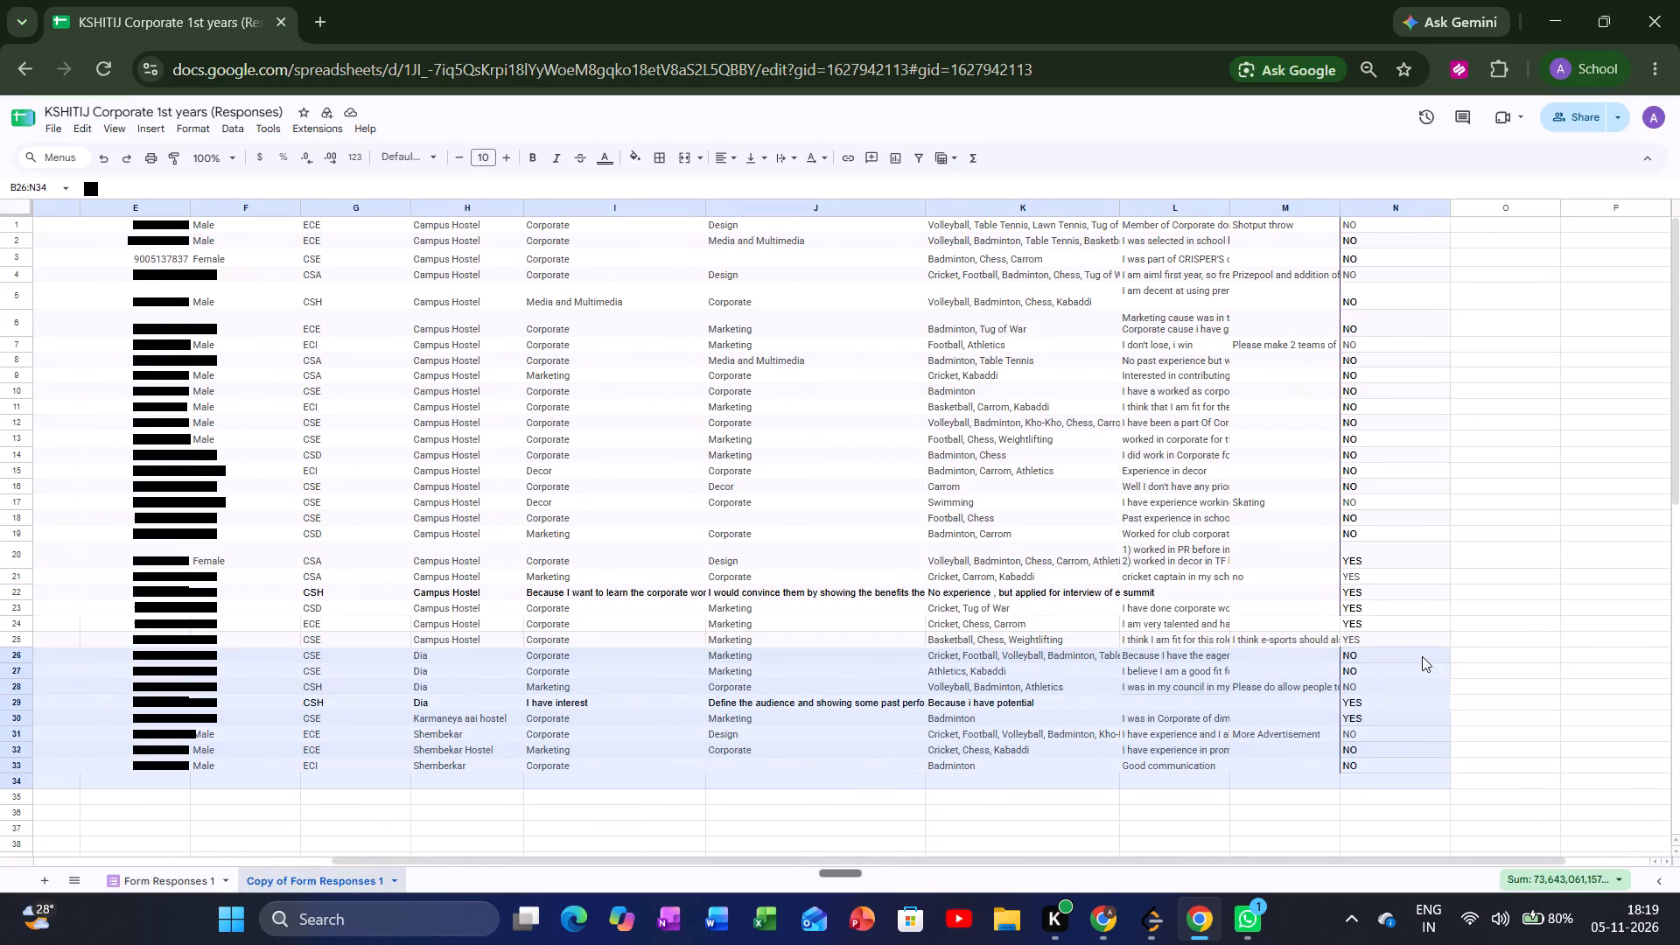
drag(1422, 656, 1381, 638)
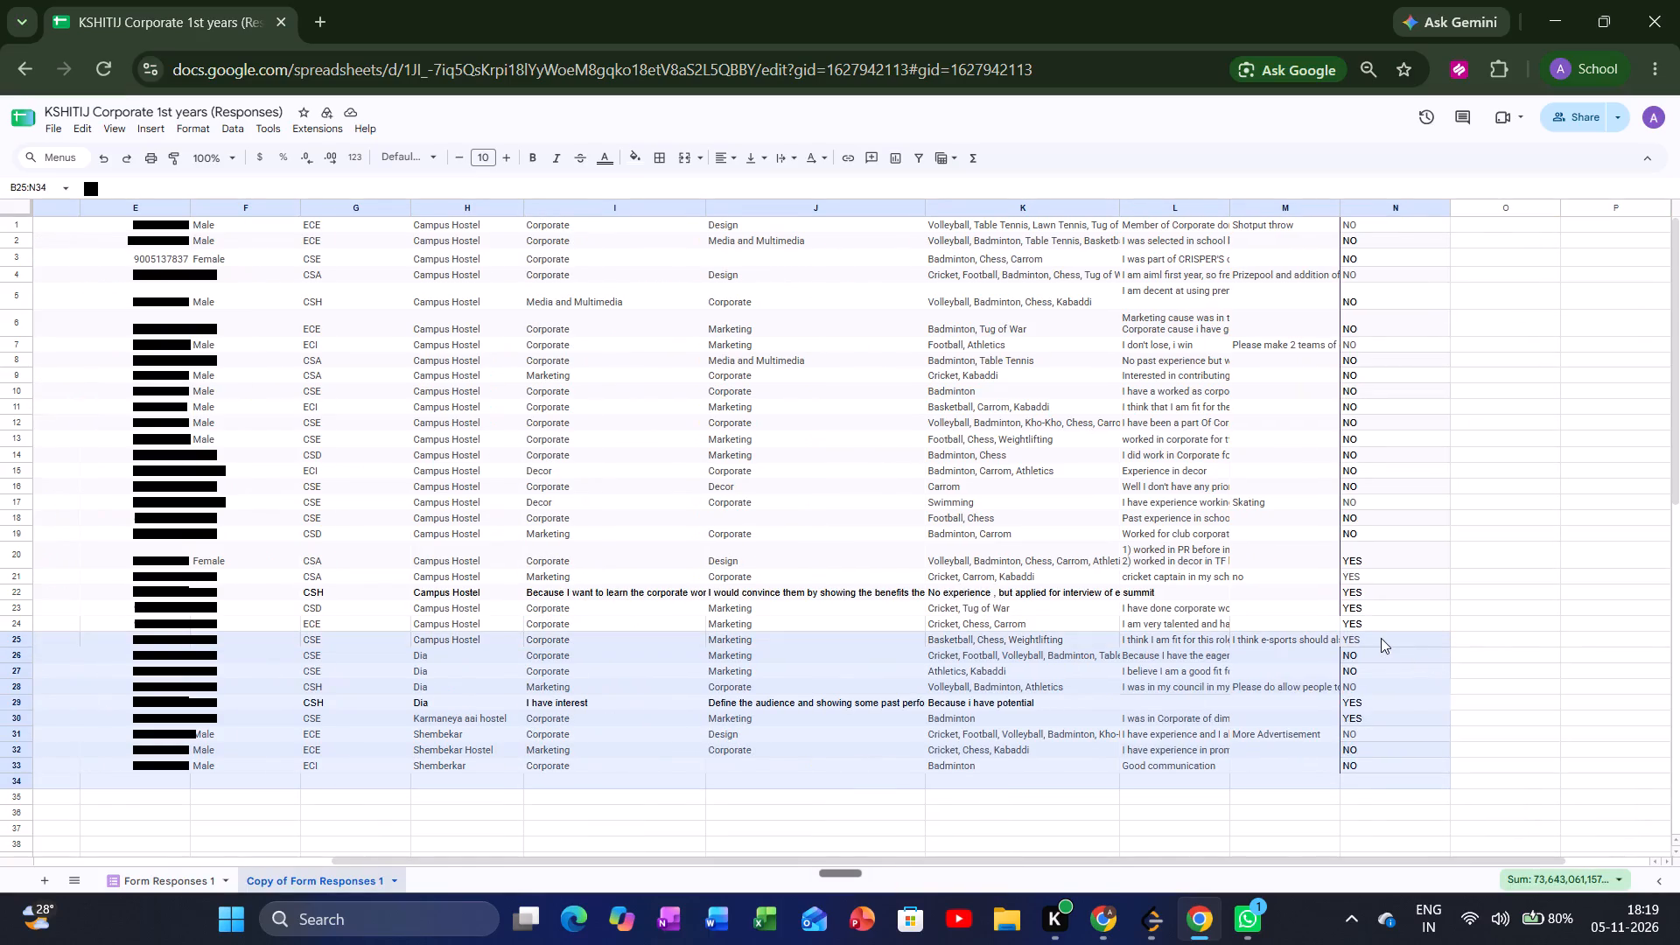
drag(1381, 638, 1381, 635)
drag(1381, 635, 1380, 657)
scroll(1142, 849, right, 6)
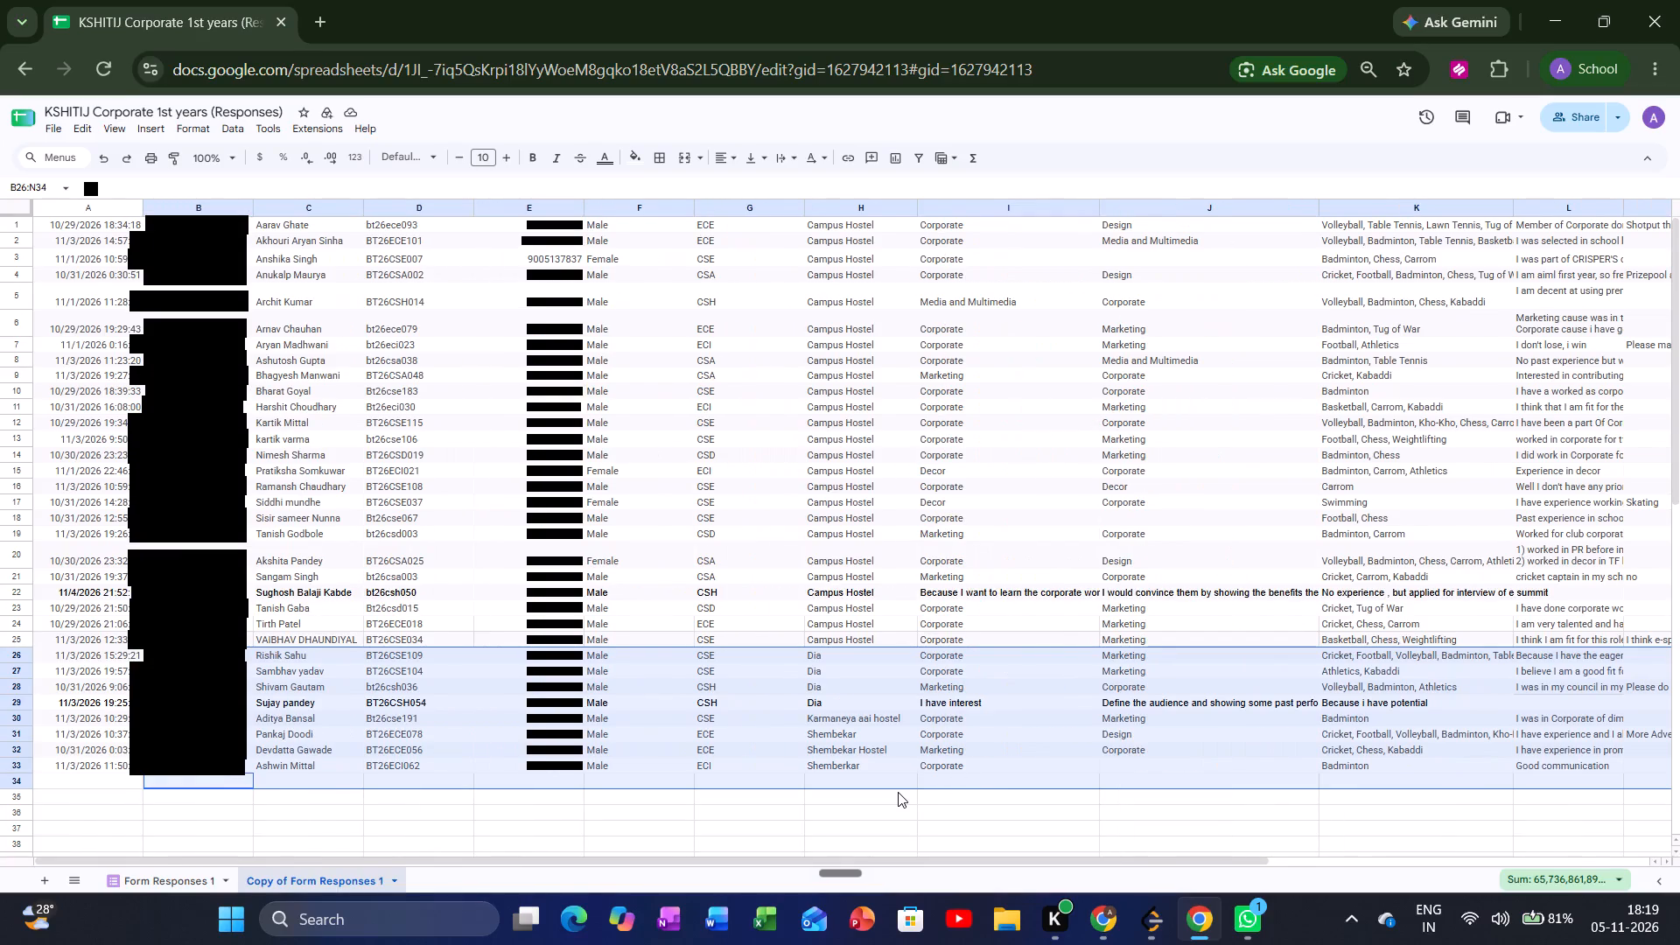
scroll(898, 792, left, 1)
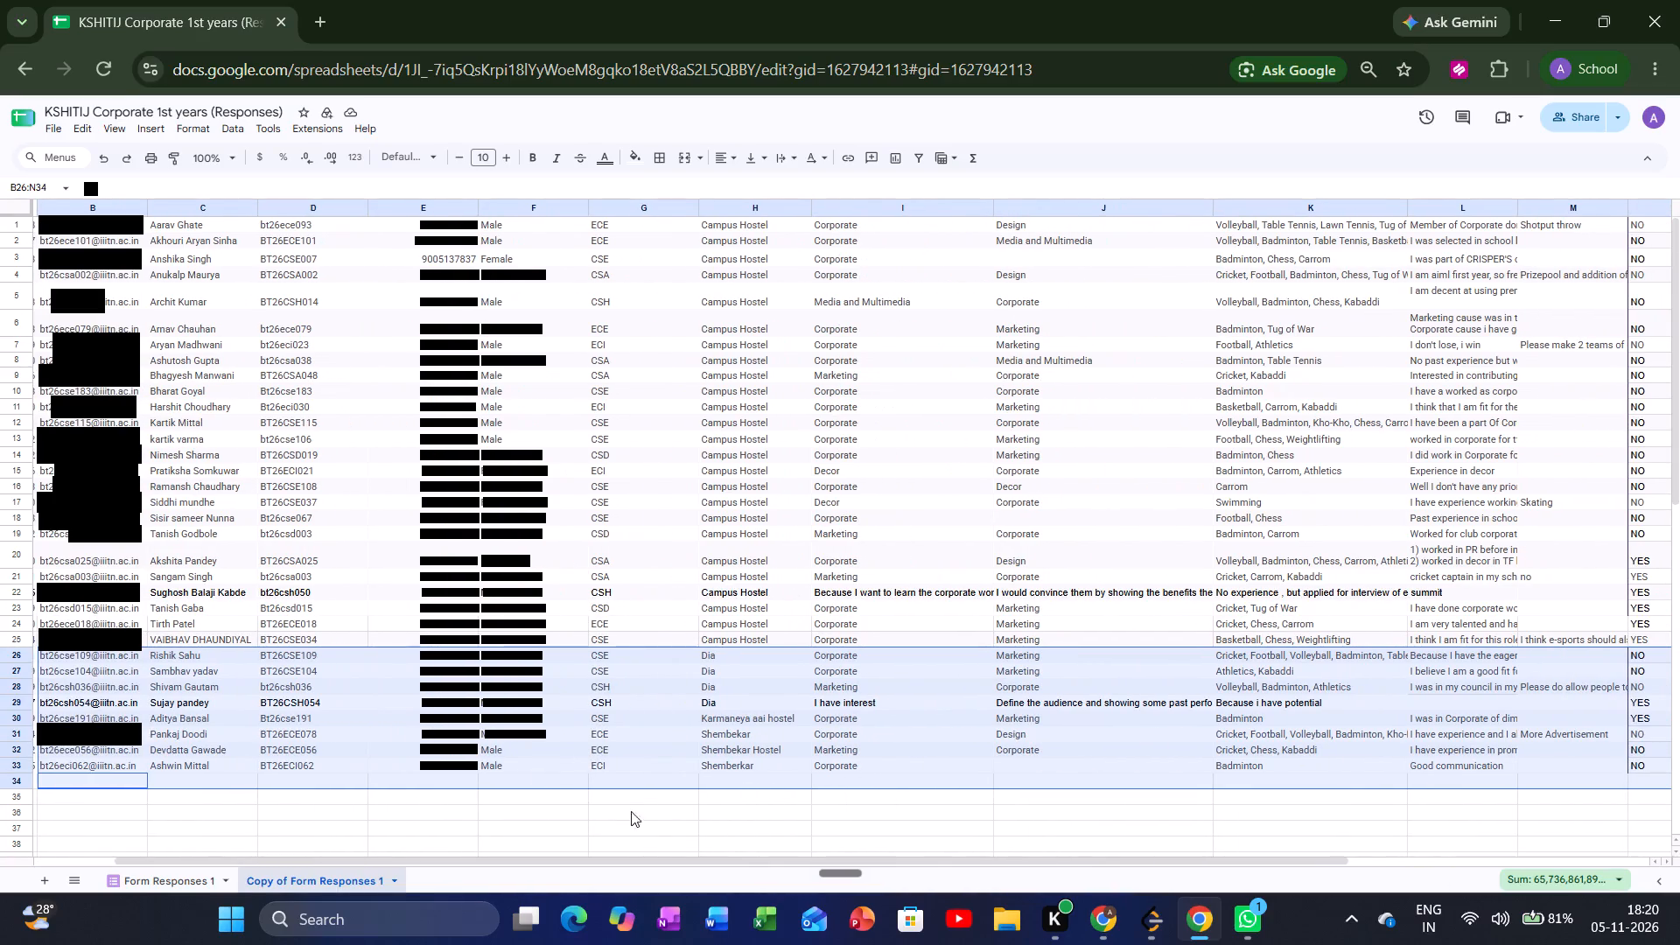
scroll(634, 818, right, 1)
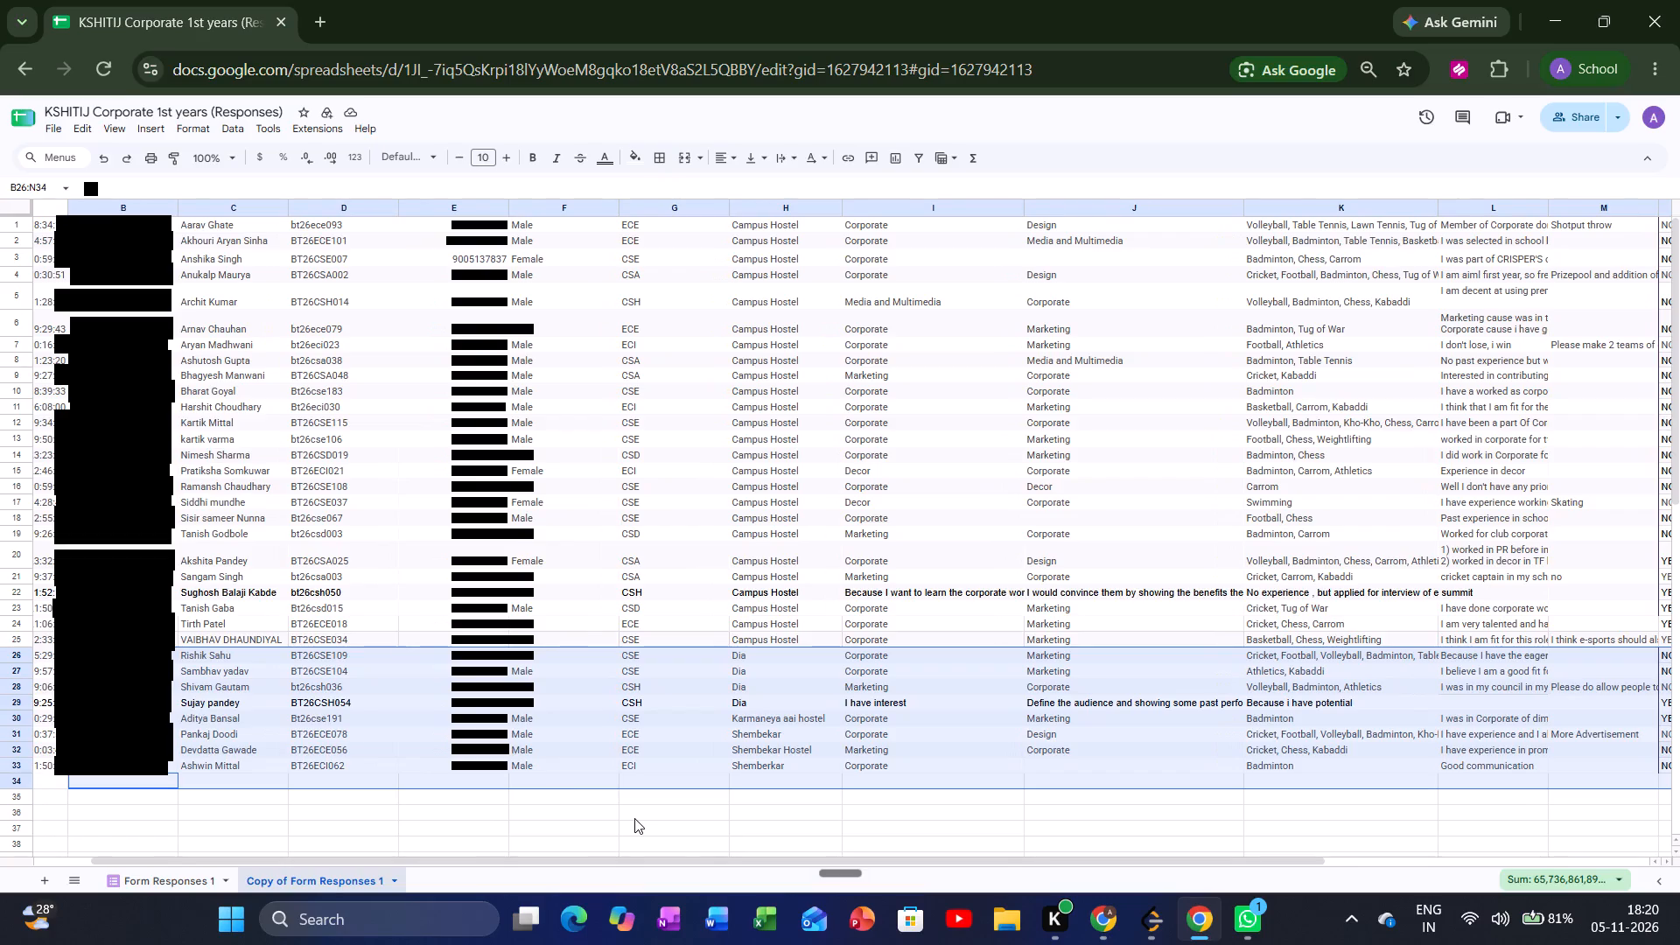
scroll(634, 818, left, 1)
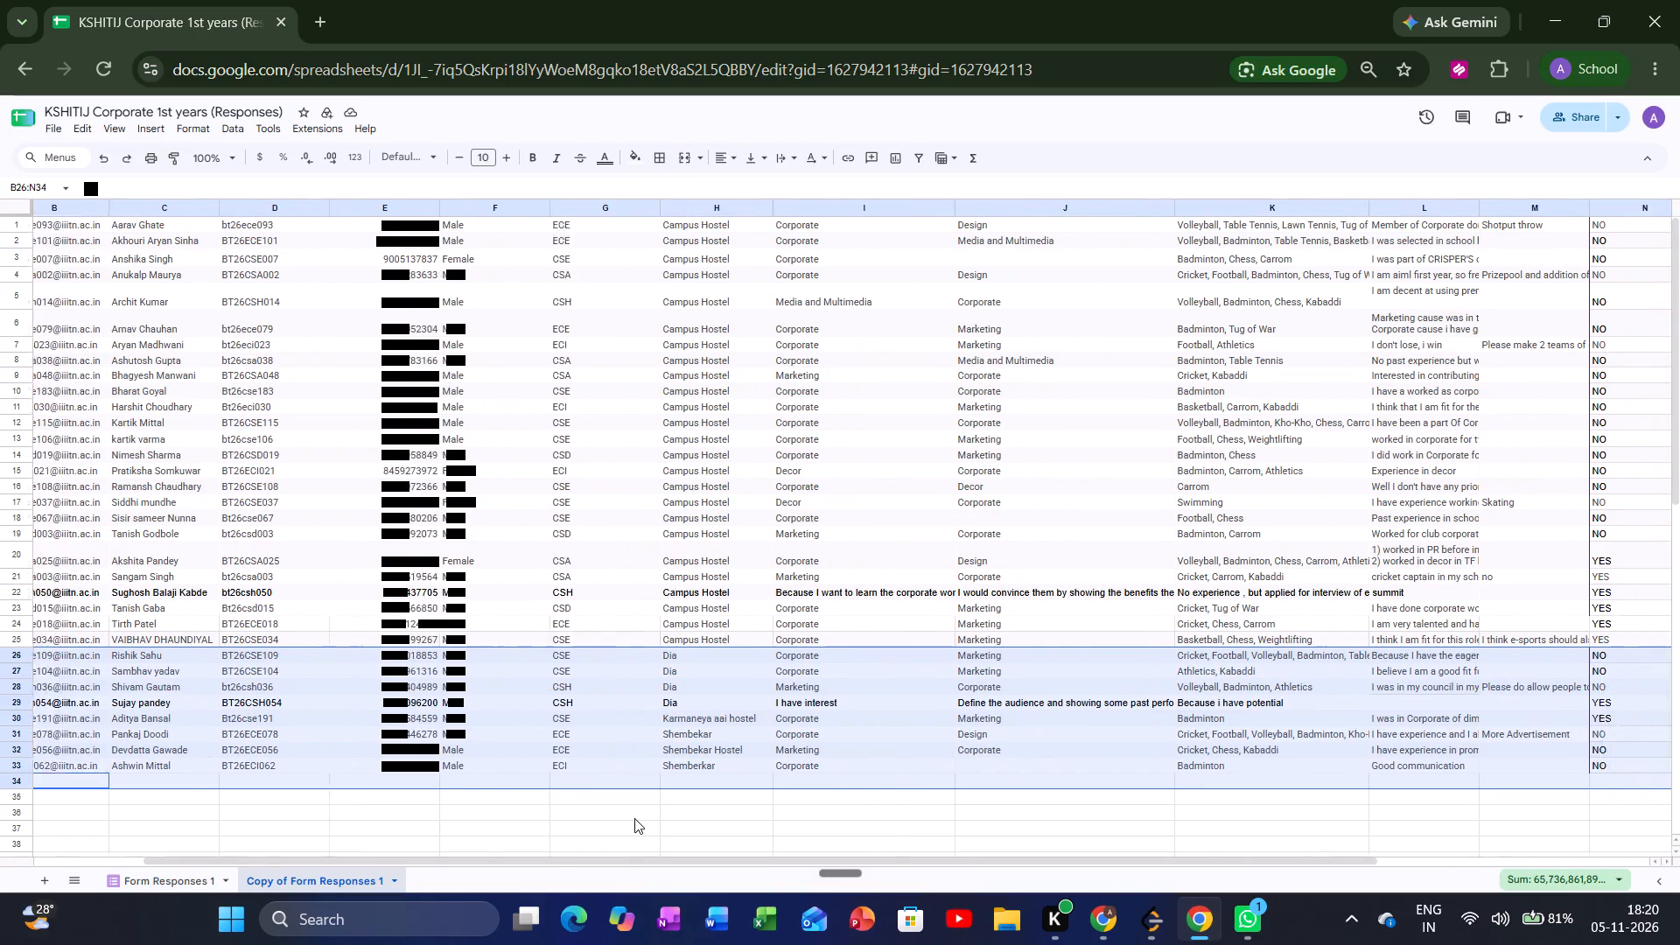
scroll(634, 818, left, 1)
scroll(634, 818, right, 2)
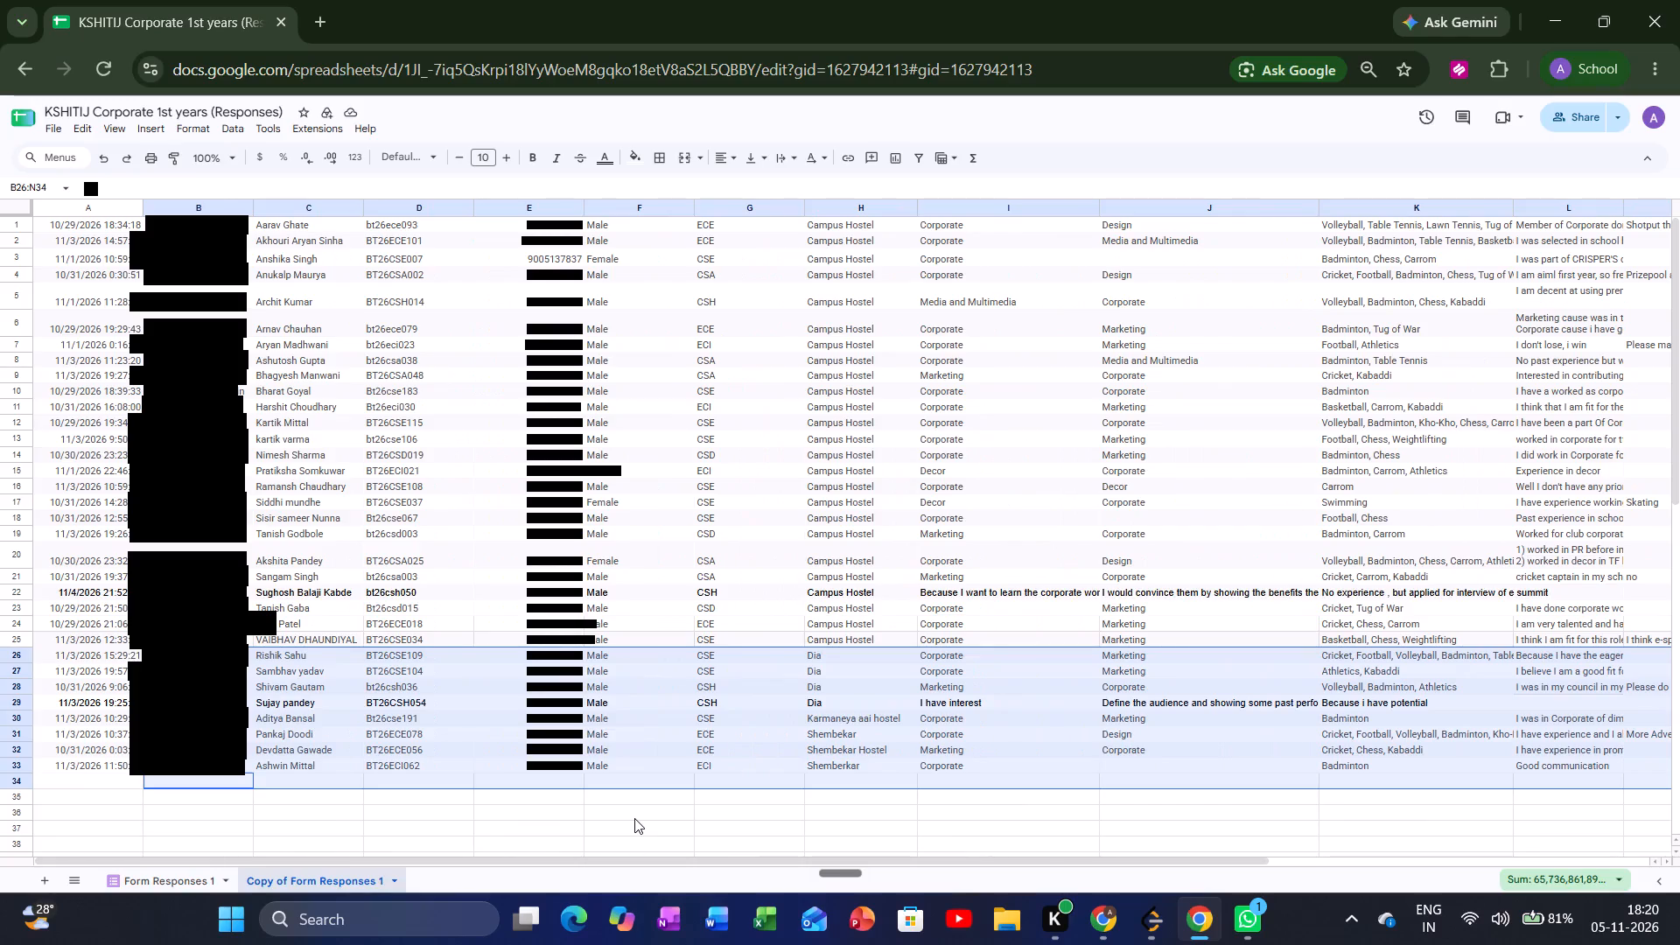
key(Delete)
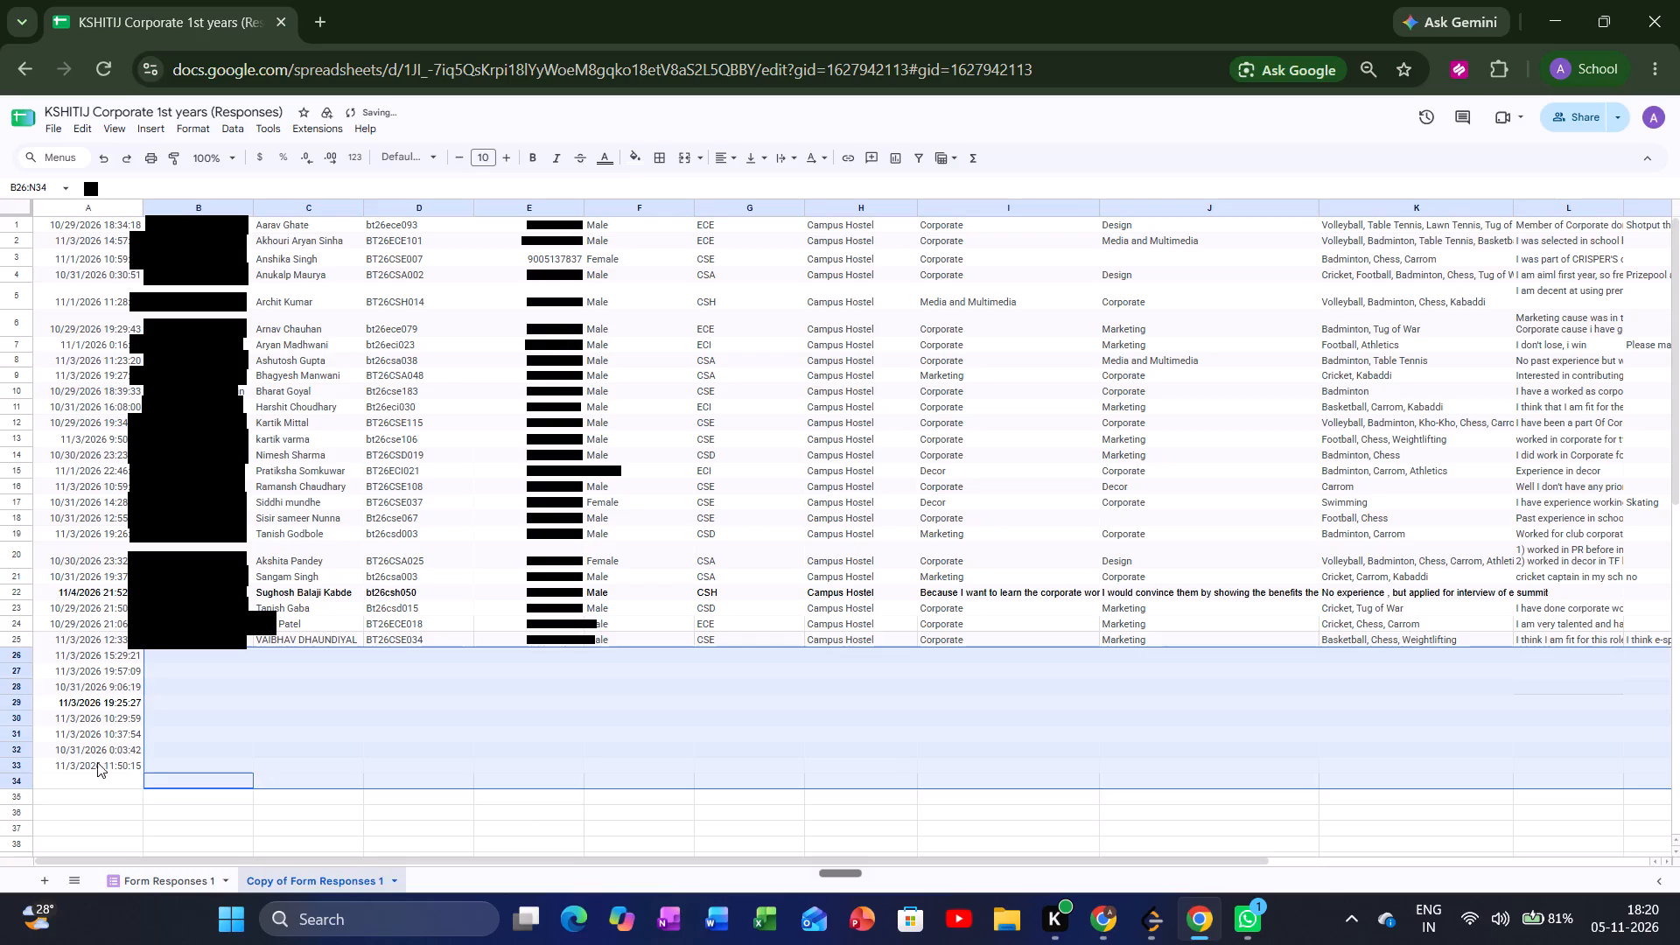
Clear the leftover timestamps in cells A26 to A35.
drag(52, 804, 46, 660)
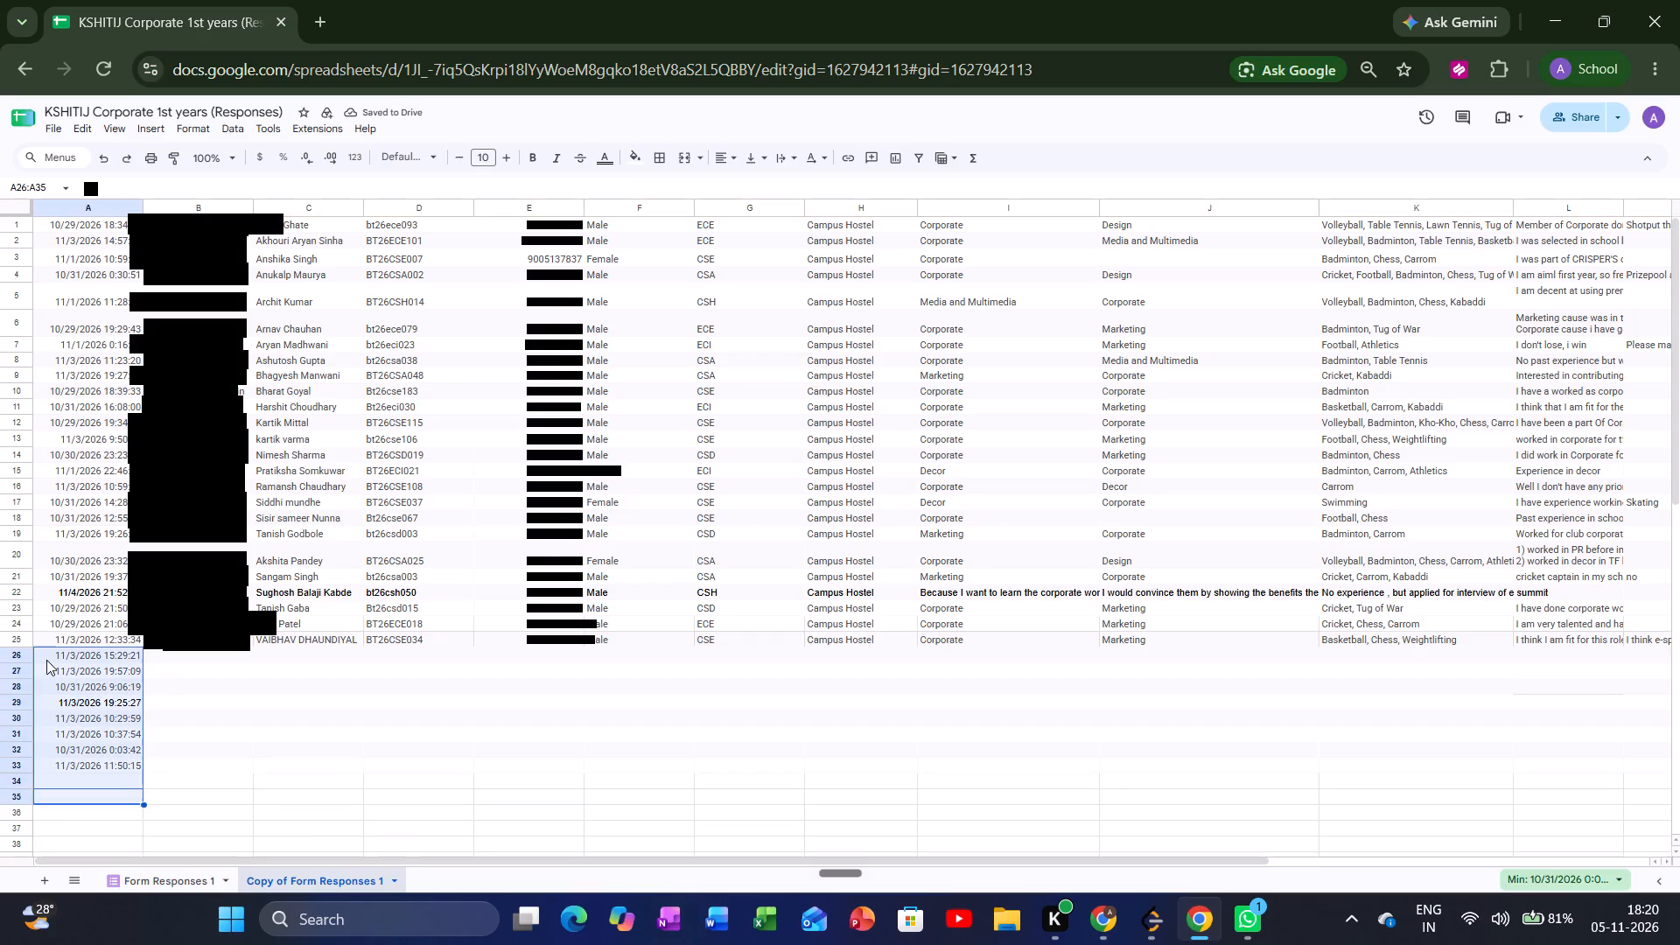
key(Delete)
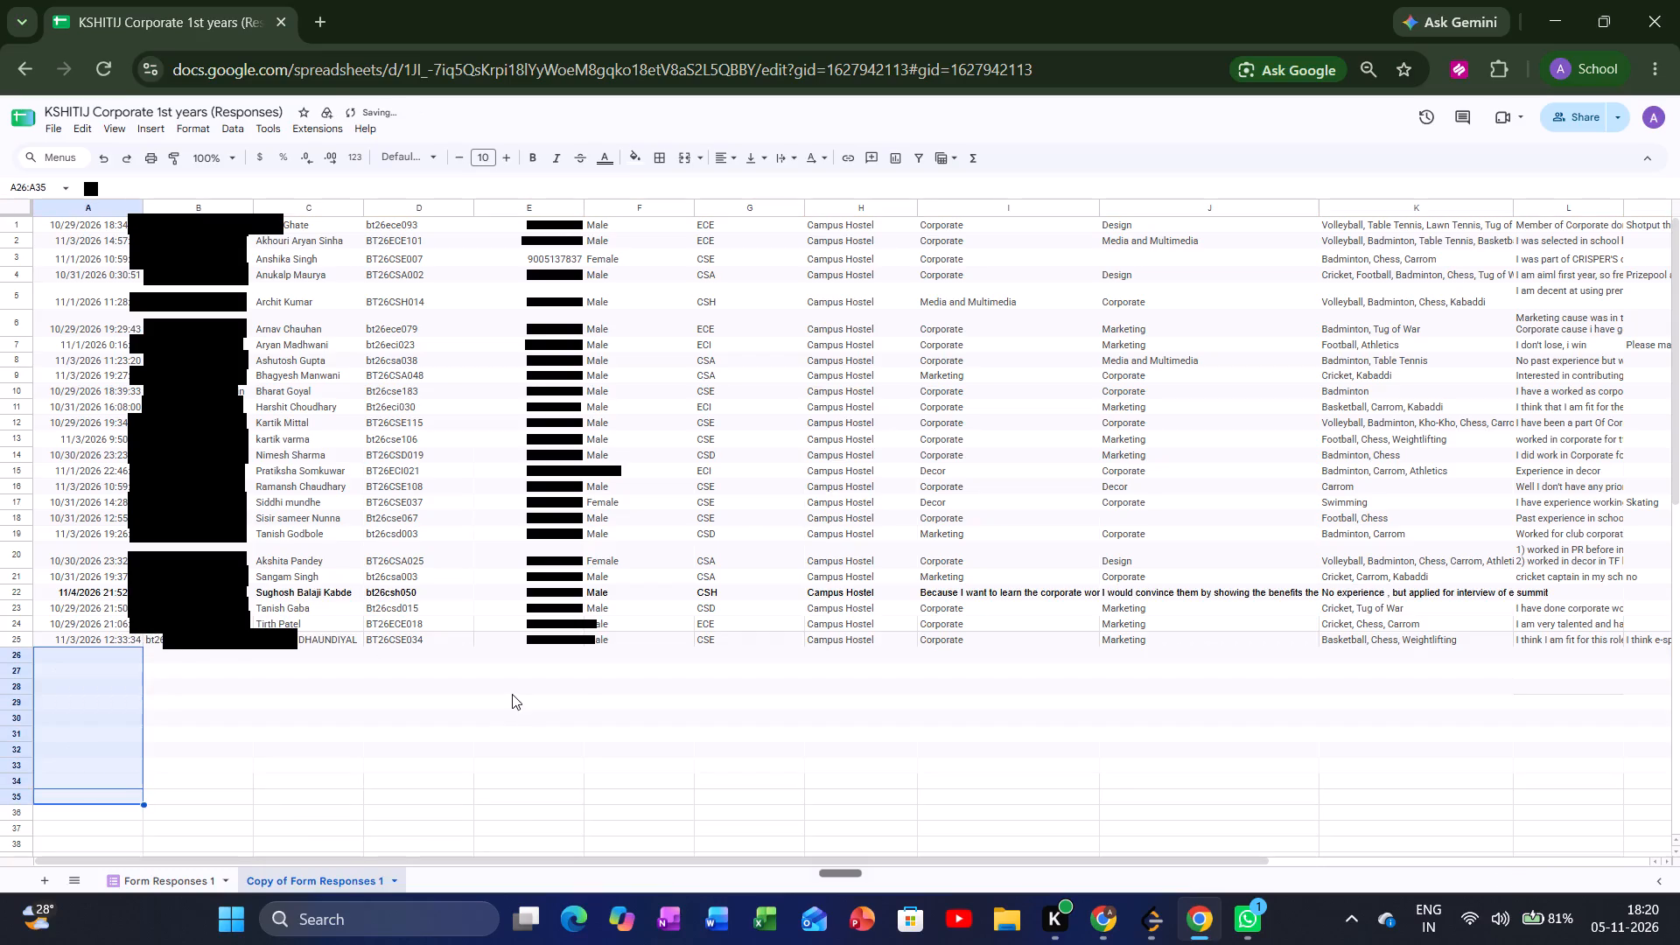
click(512, 694)
Examine the remaining Campus Hostel applicants' rows across all columns, including their interview statuses in column N.
scroll(512, 694, left, 5)
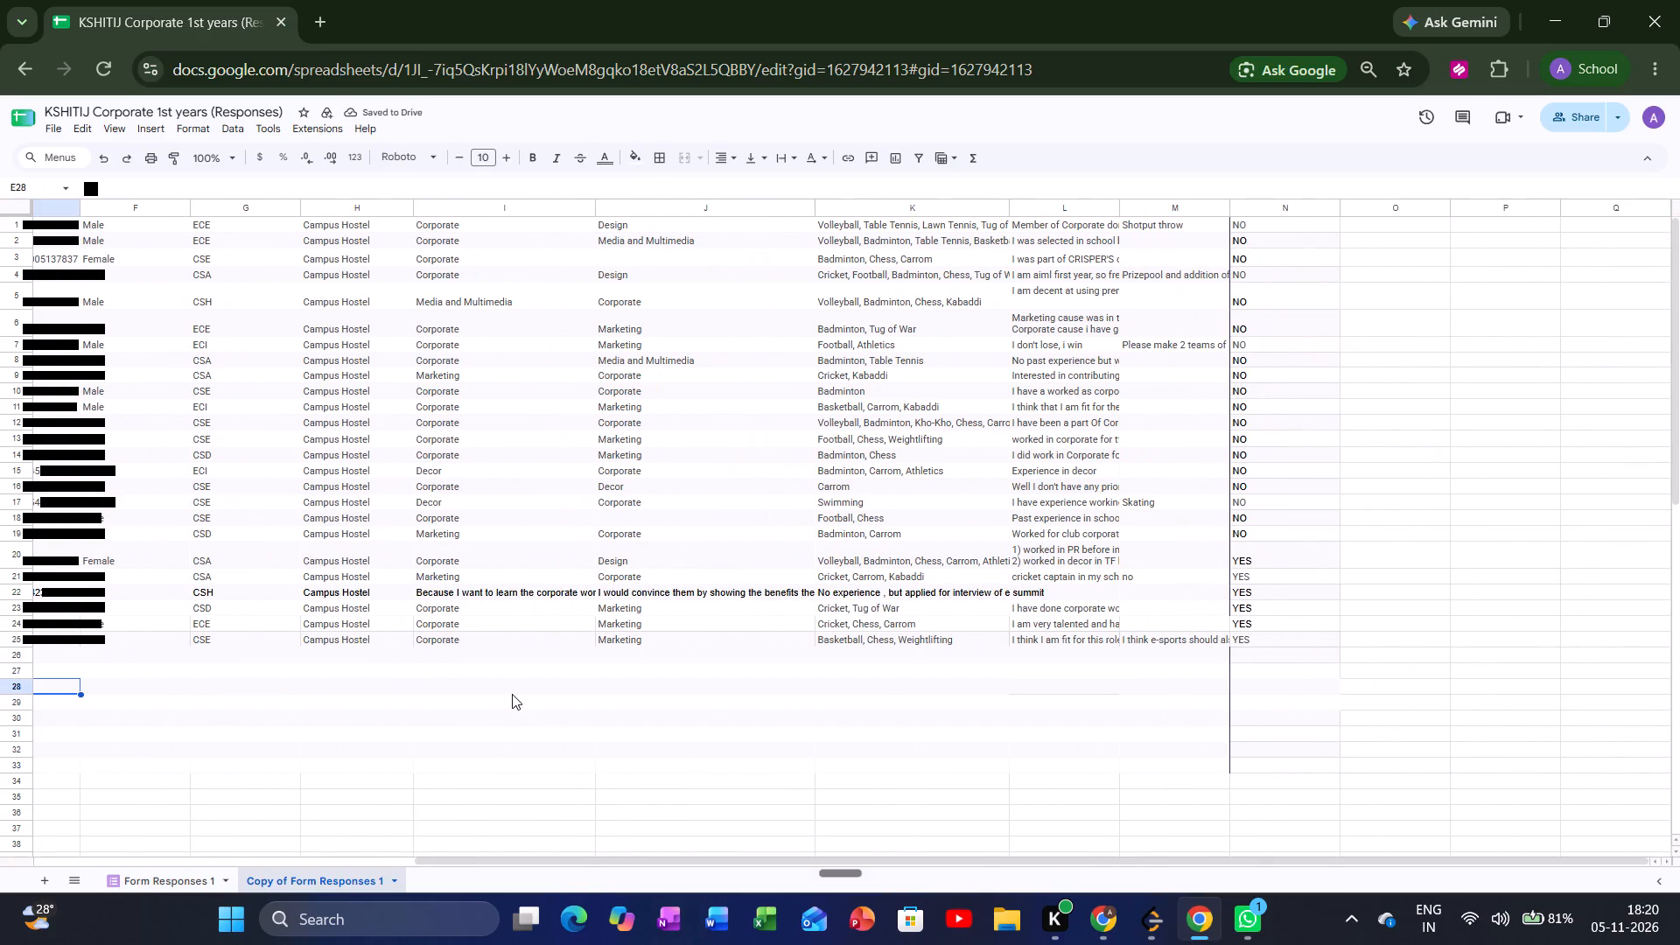
scroll(512, 694, right, 5)
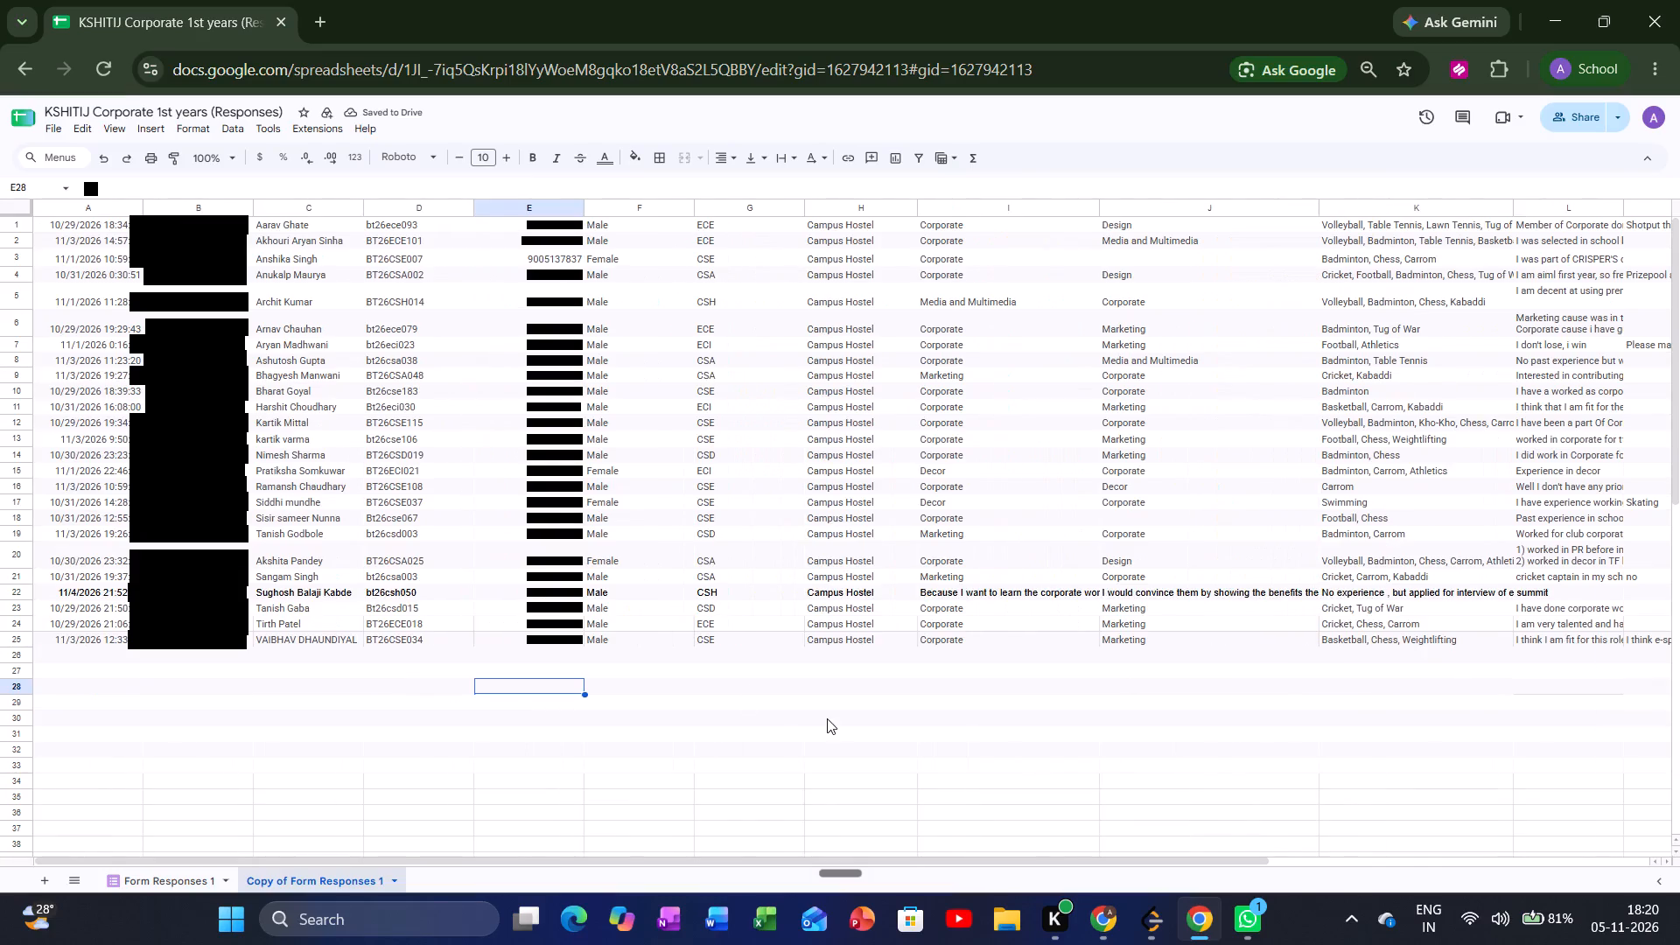
scroll(828, 718, up, 1)
scroll(724, 751, left, 1)
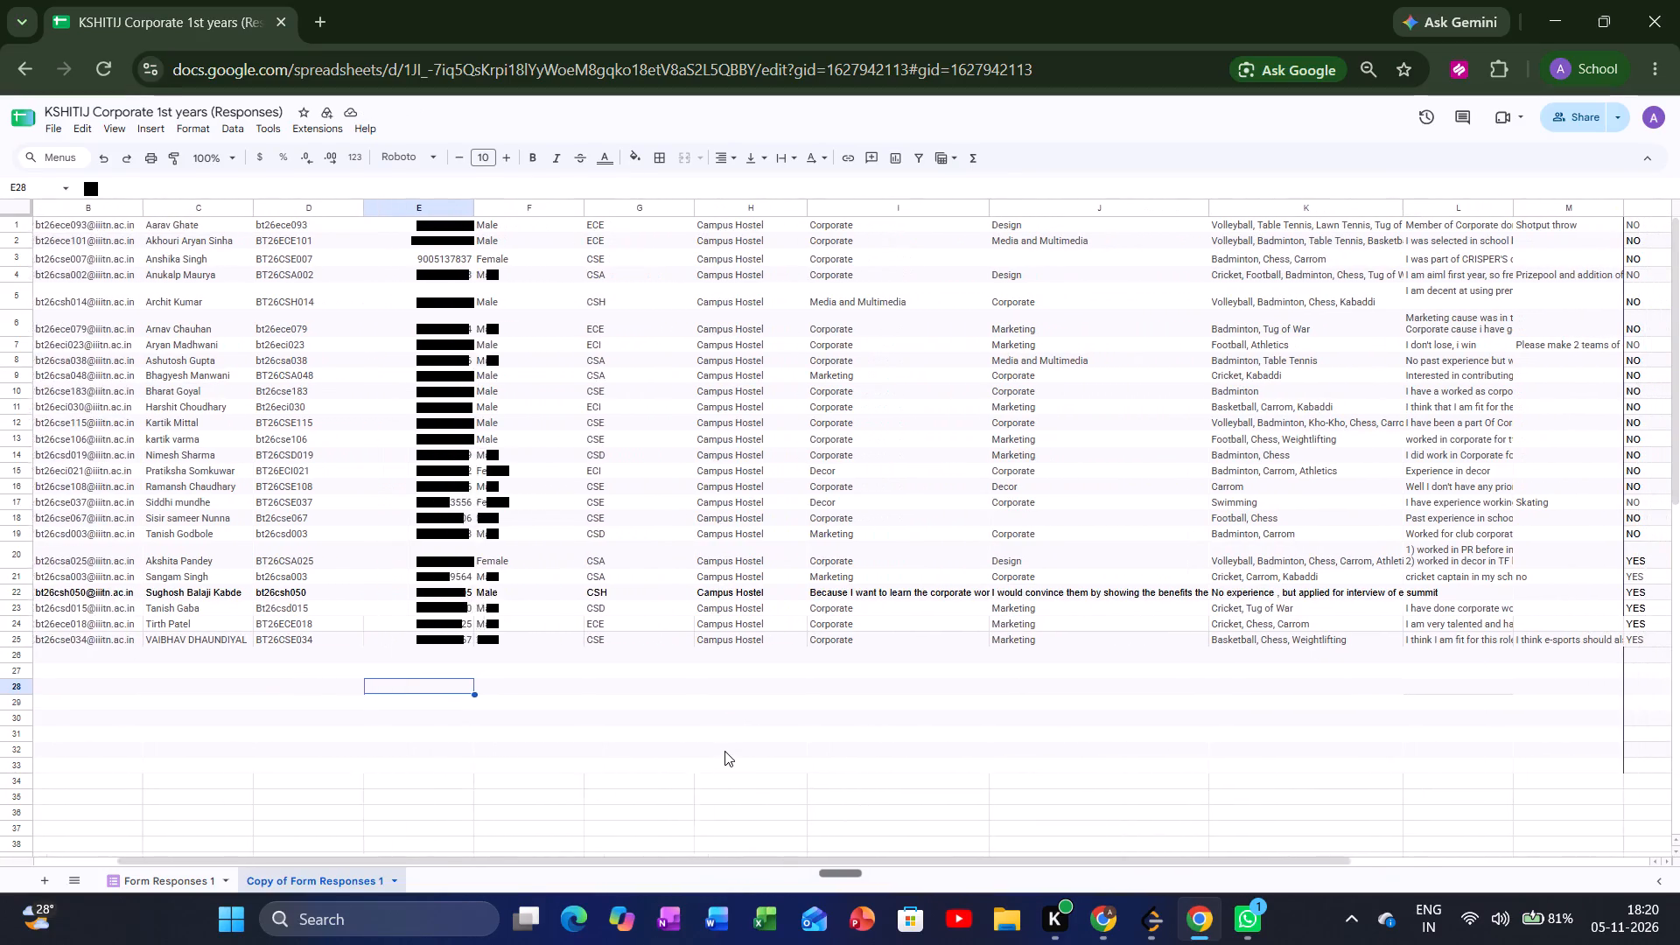
scroll(724, 751, left, 2)
scroll(724, 751, right, 3)
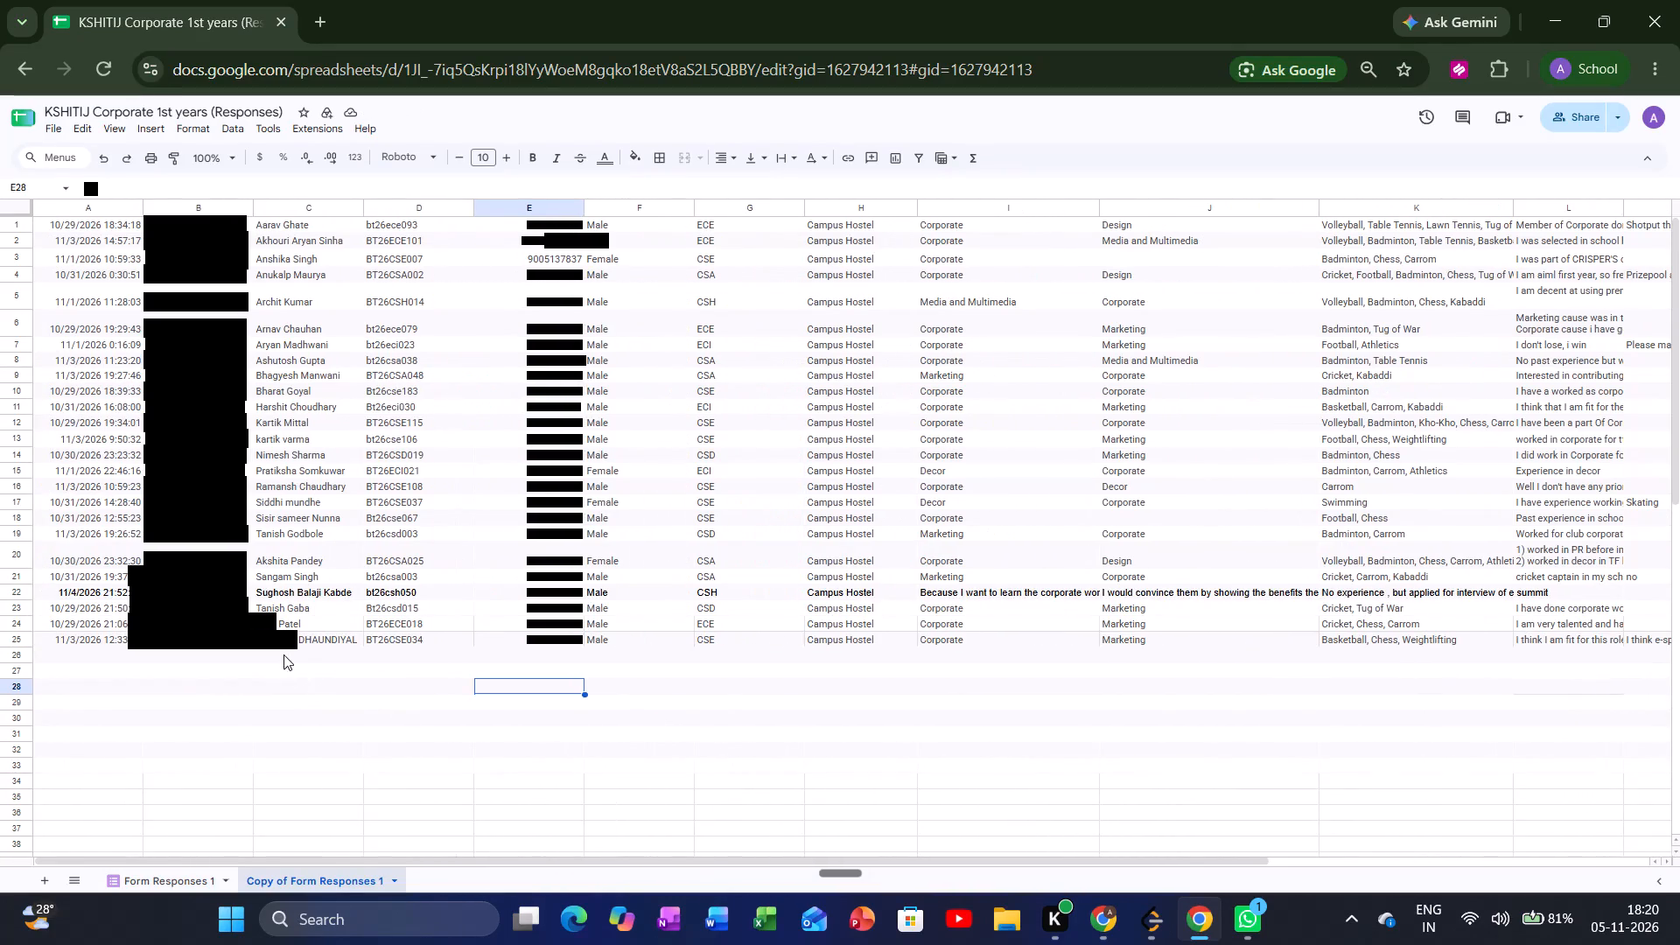
scroll(249, 713, left, 2)
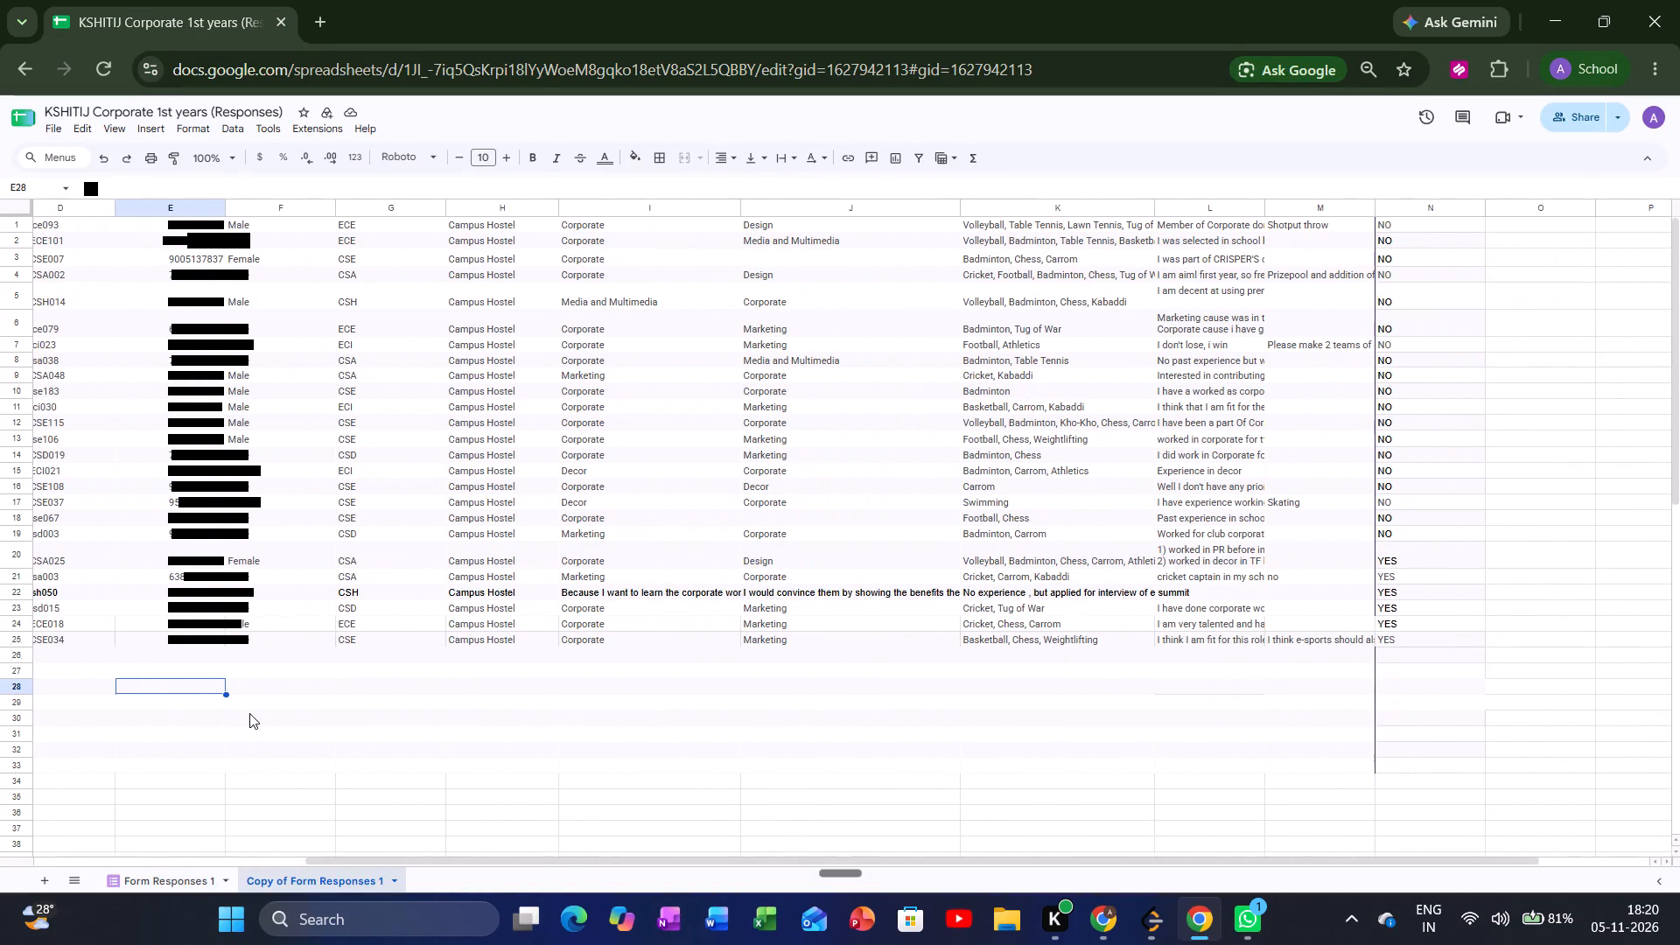
scroll(1444, 257, up, 2)
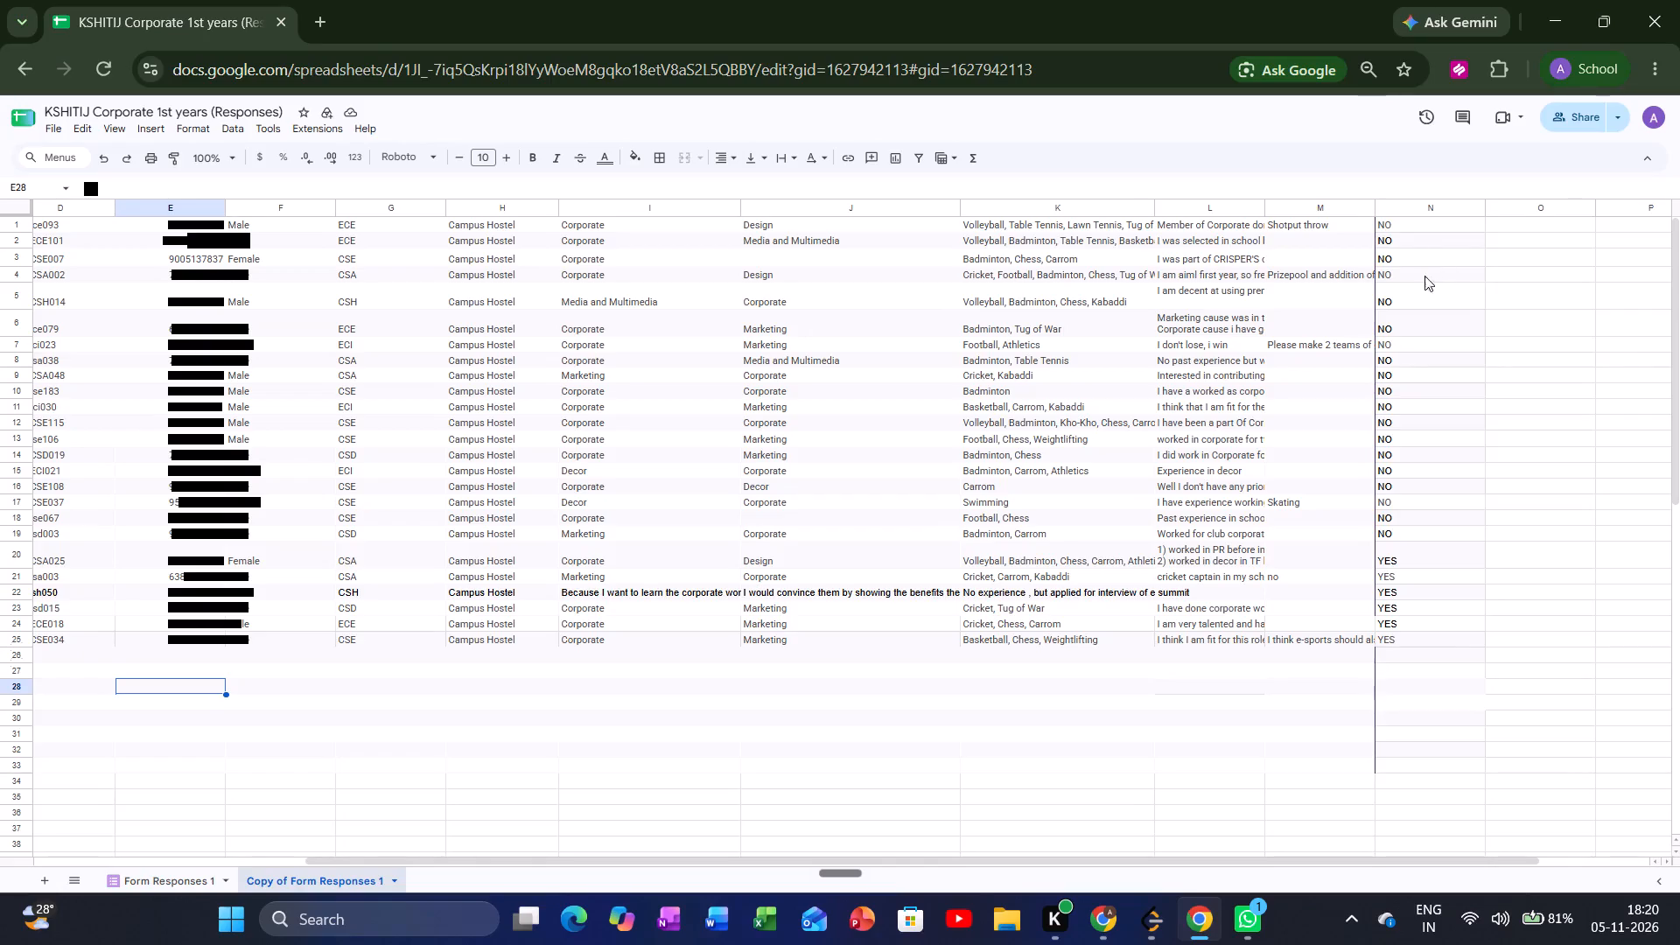
scroll(899, 661, right, 3)
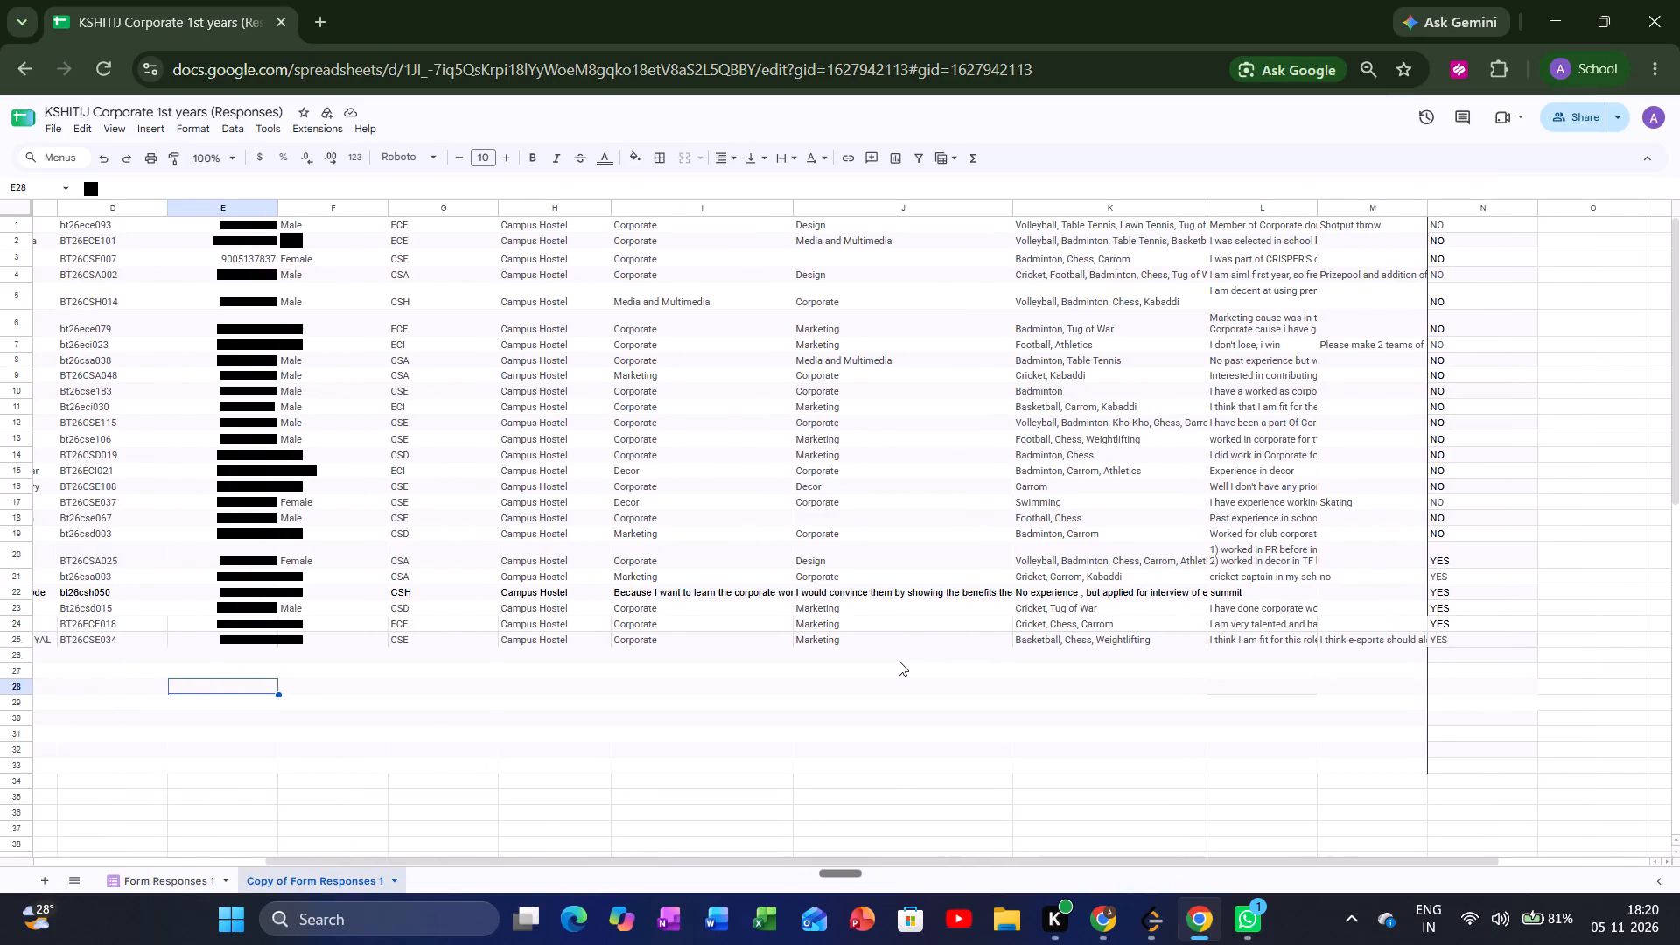
scroll(899, 661, right, 2)
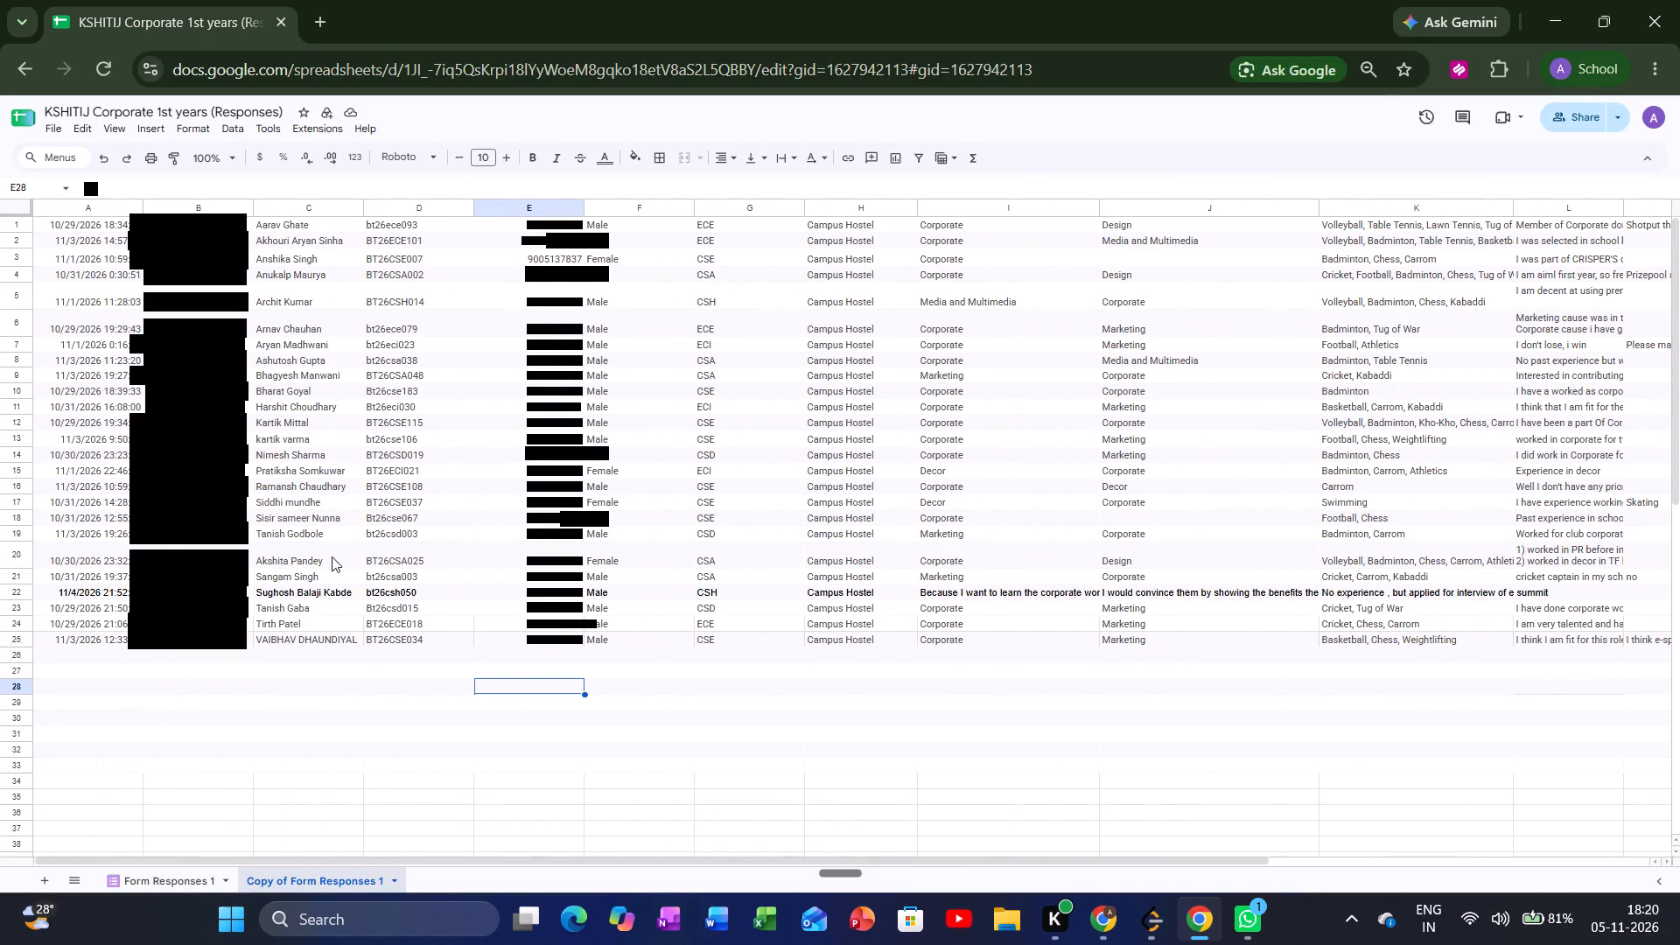
Copy the phone numbers of the applicants with interview status NO, in cells E1 to E19.
click(321, 531)
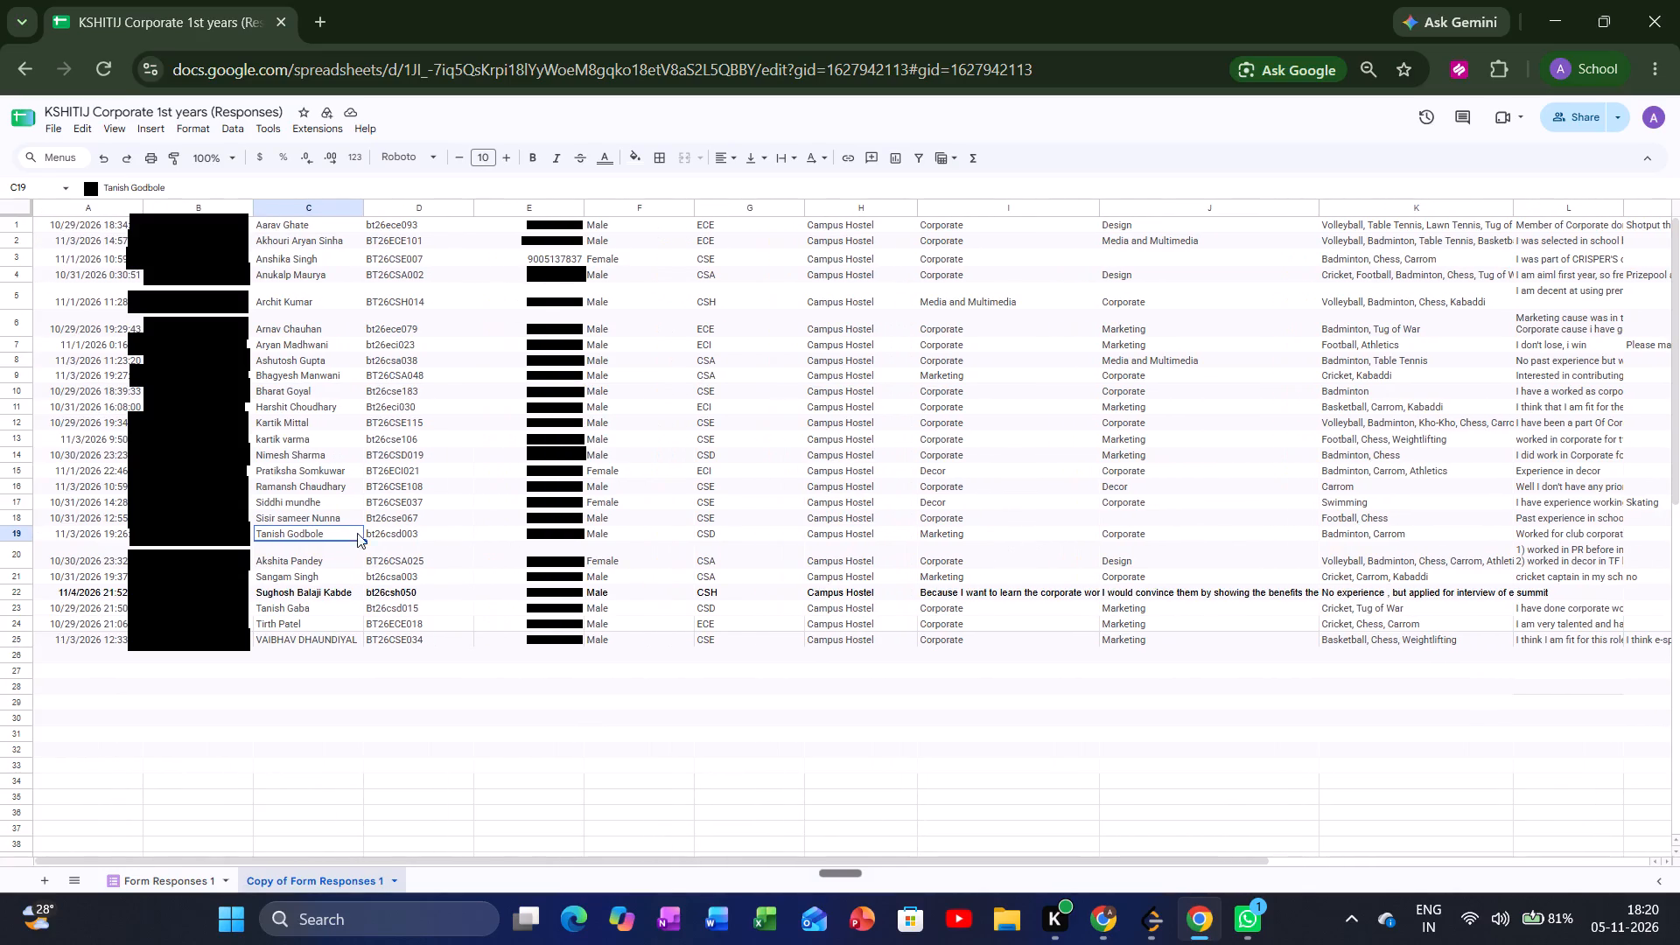
click(501, 533)
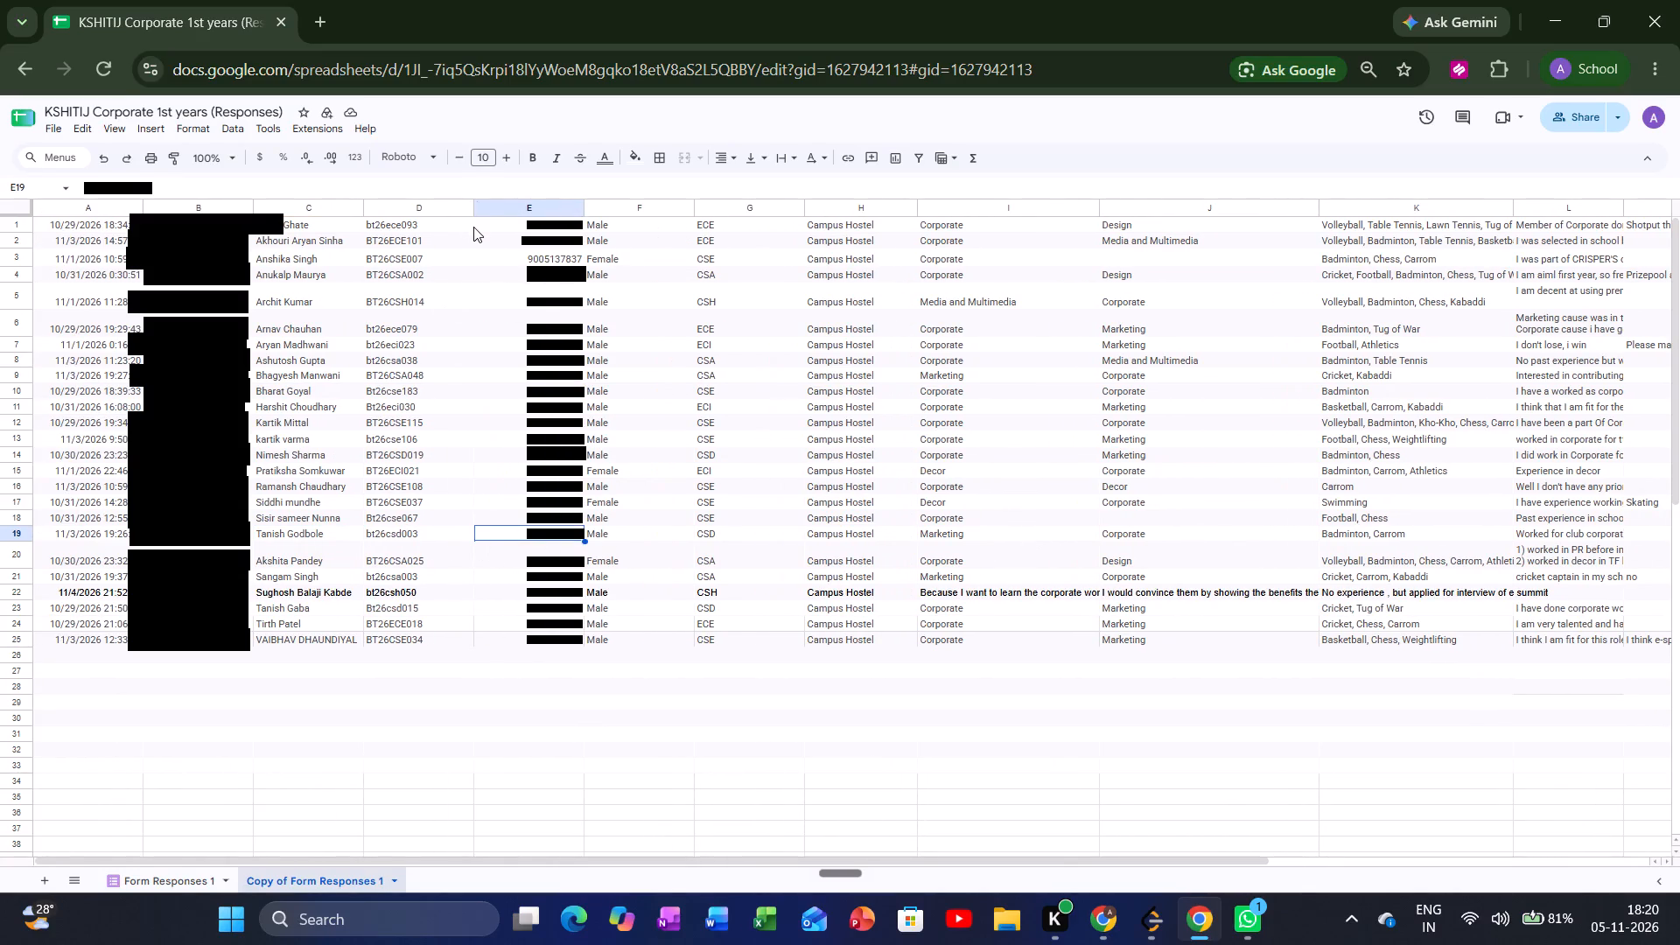
drag(472, 220, 549, 530)
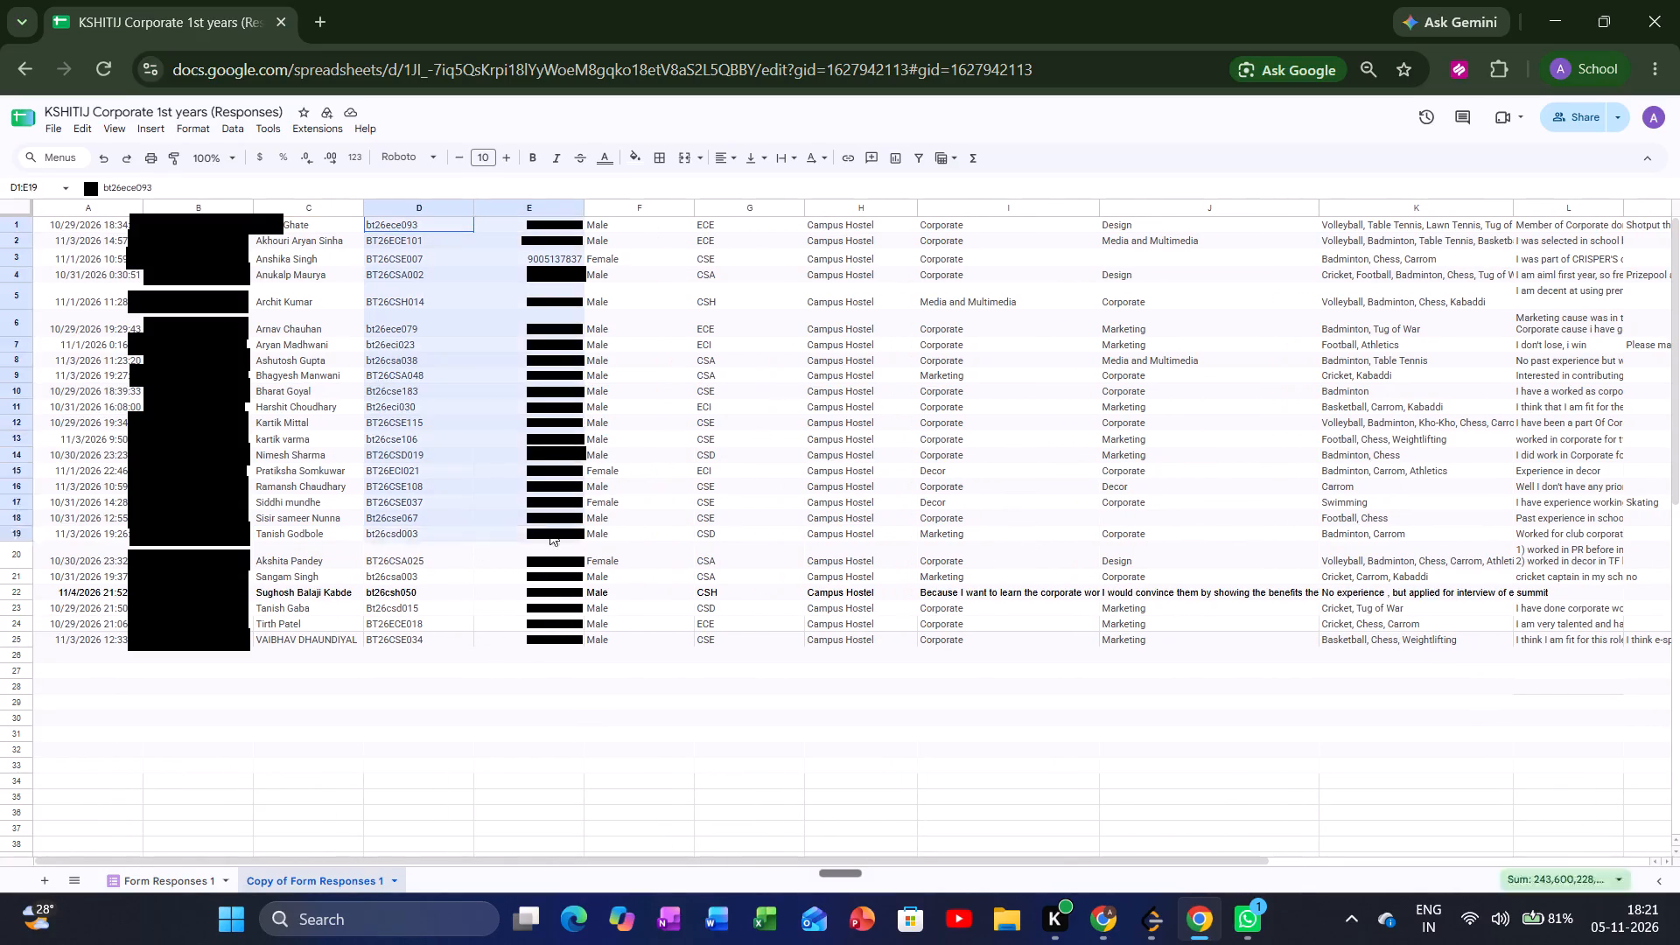
drag(549, 530, 553, 535)
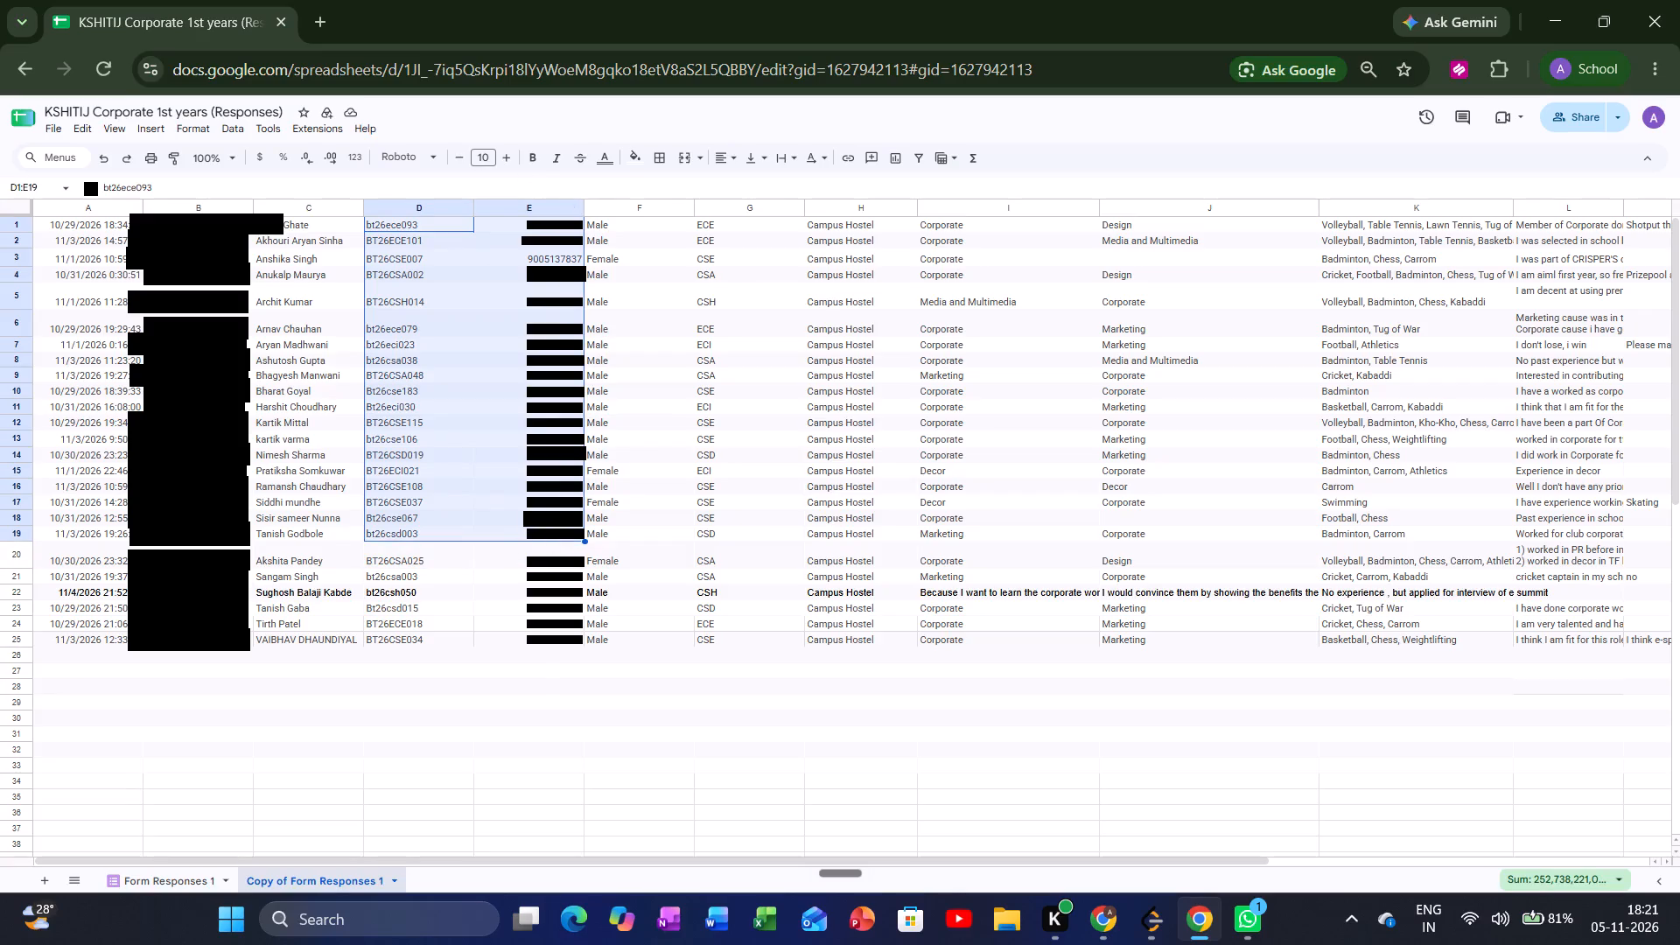
click(512, 214)
click(526, 510)
click(504, 540)
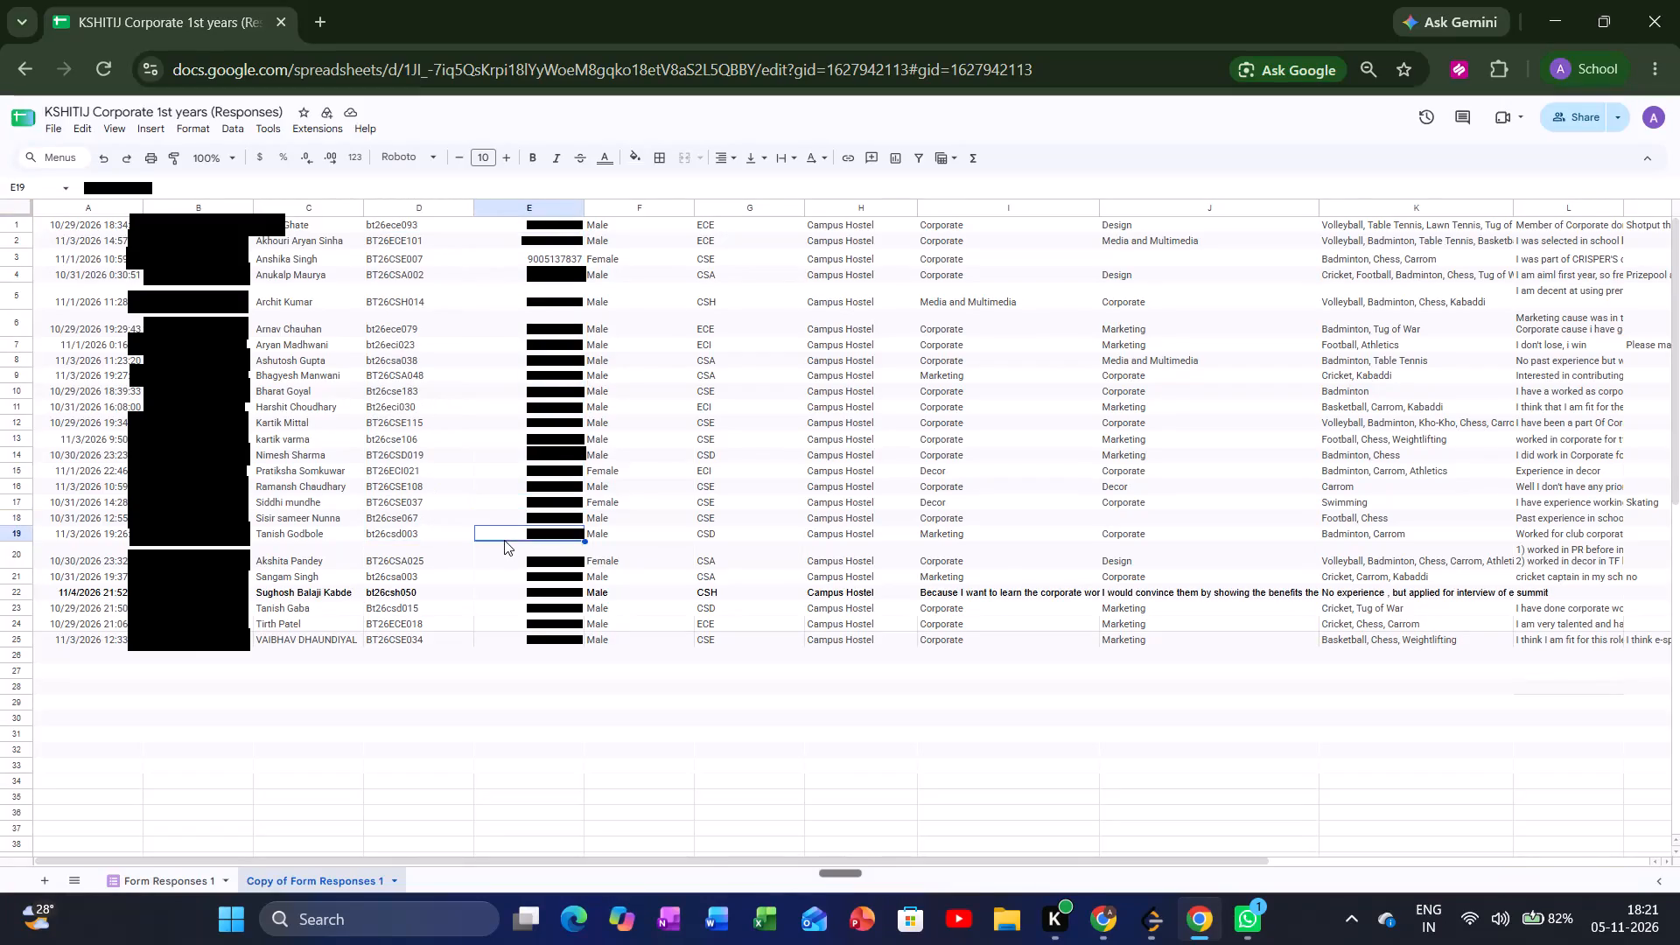
drag(504, 540, 504, 214)
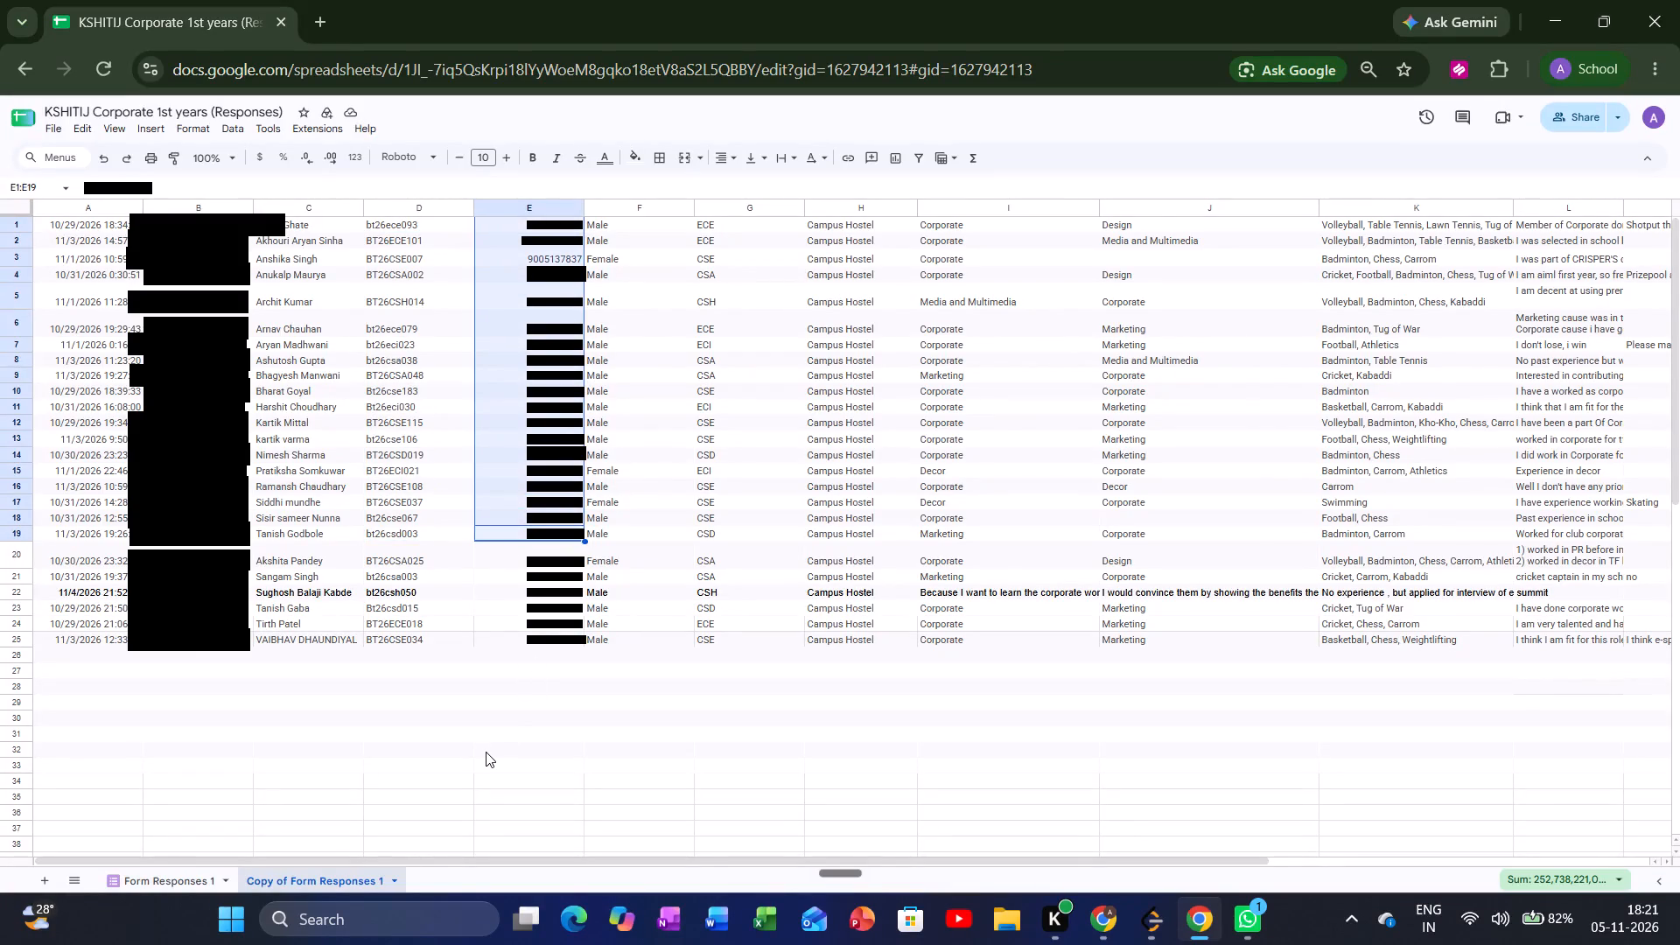
key(ctrl+c)
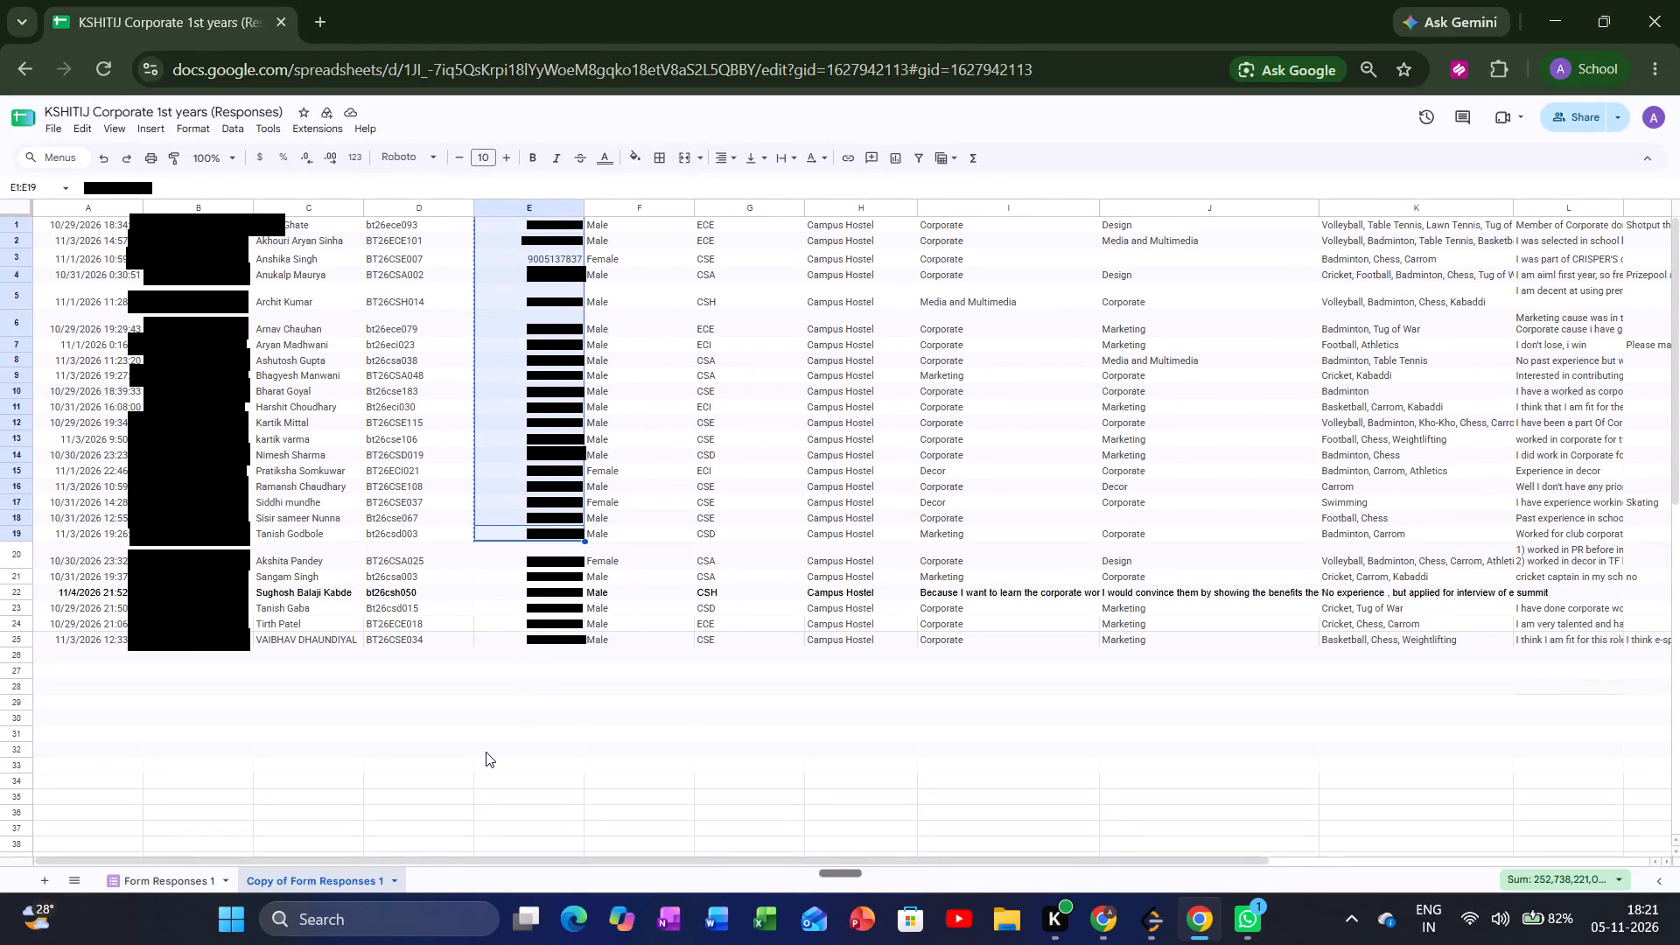
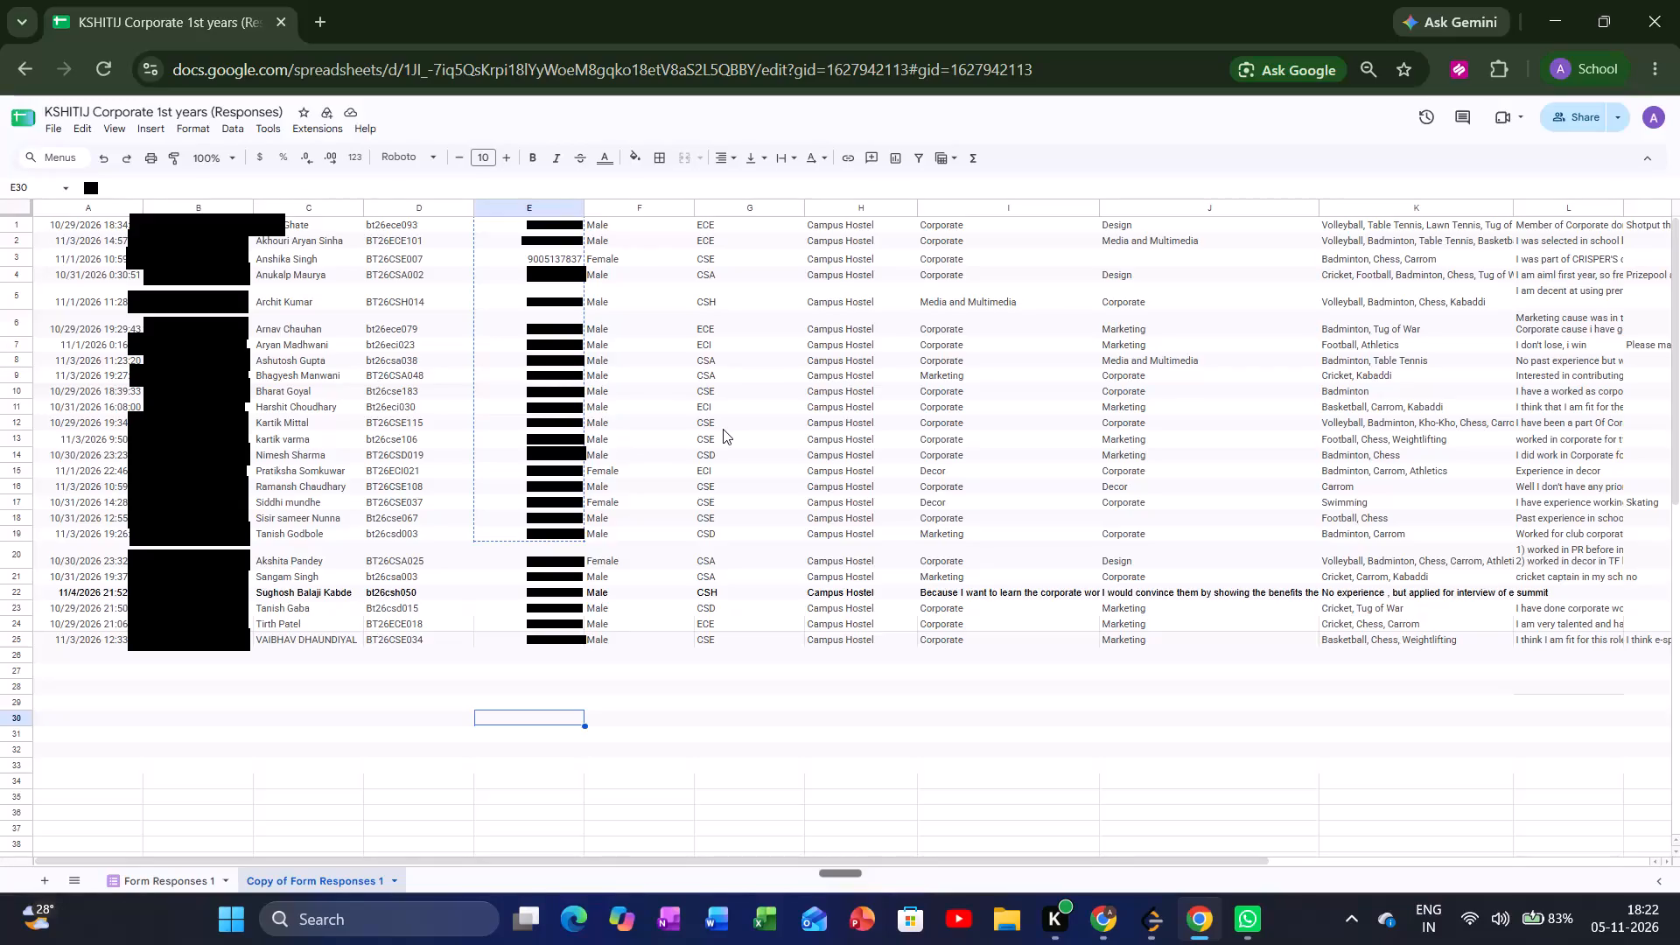
Switch from the responses sheet to the Windows search to look for another app.
scroll(723, 429, up, 3)
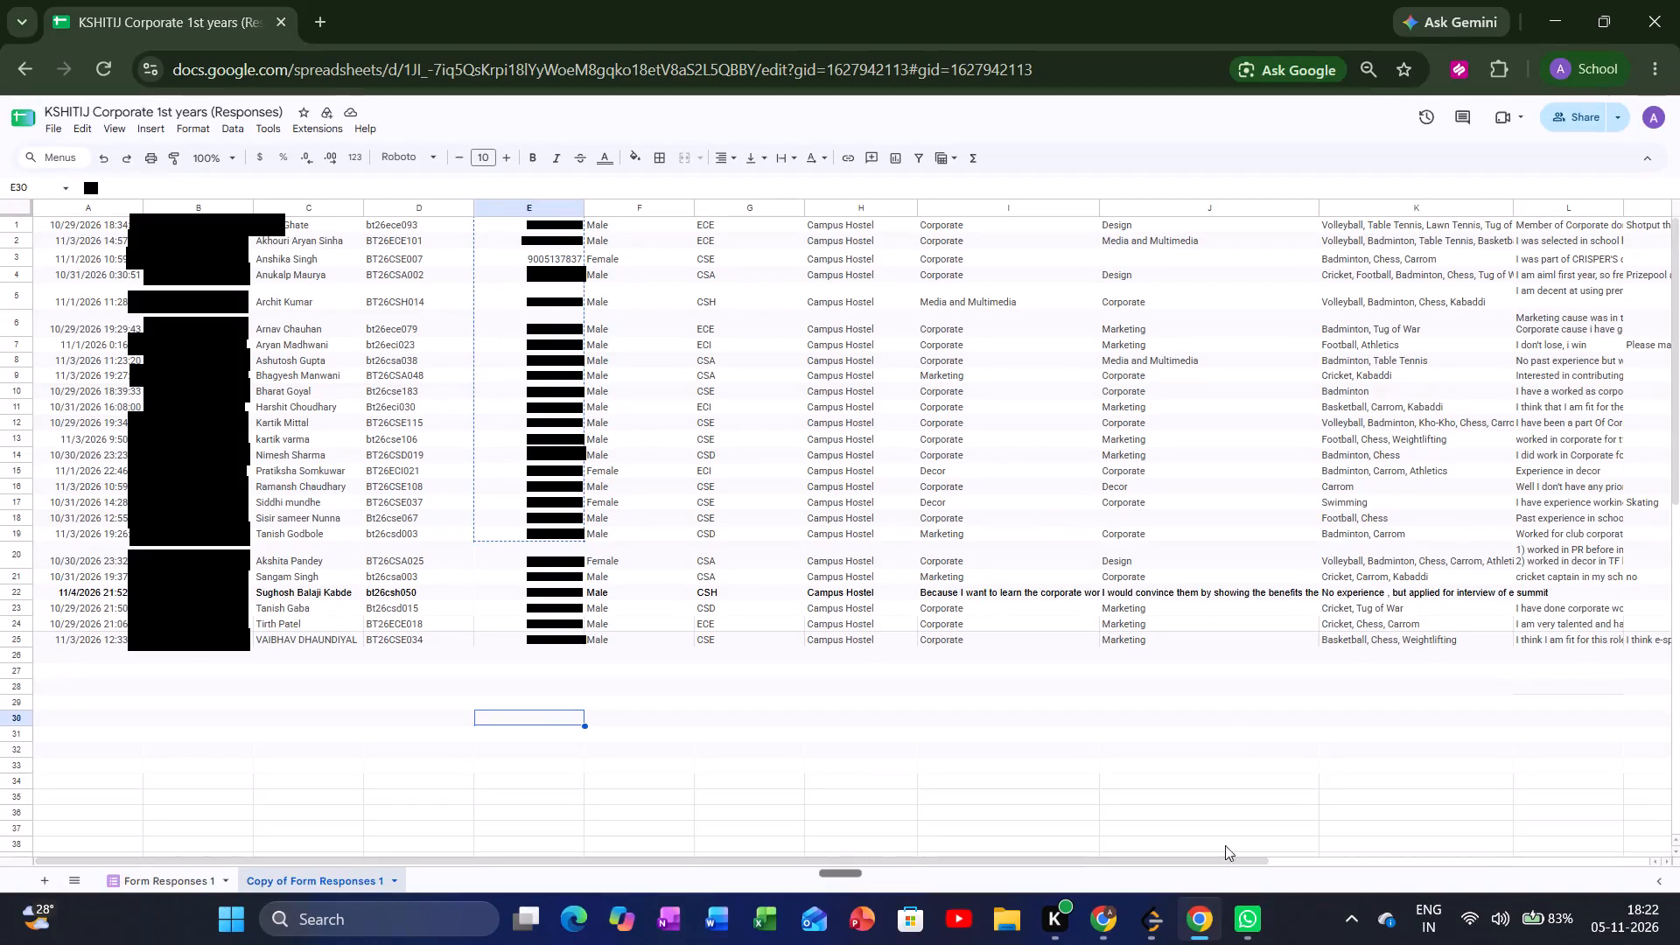
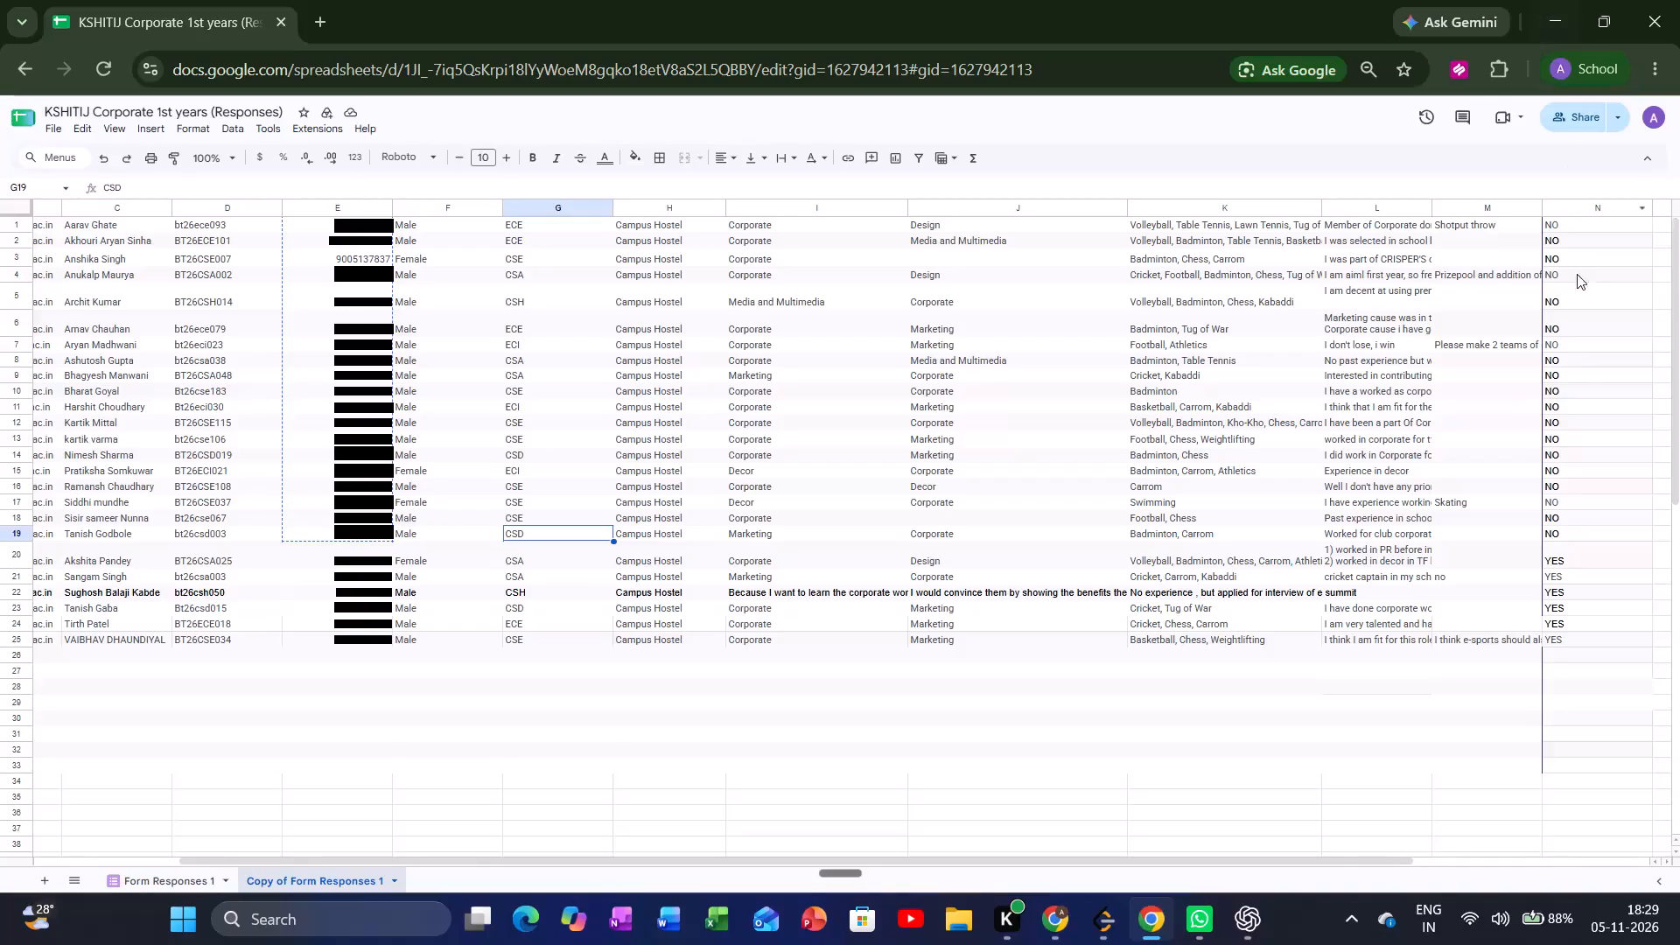
Examine the last applicant row with interview status NO, going across its details back to the name.
click(1438, 526)
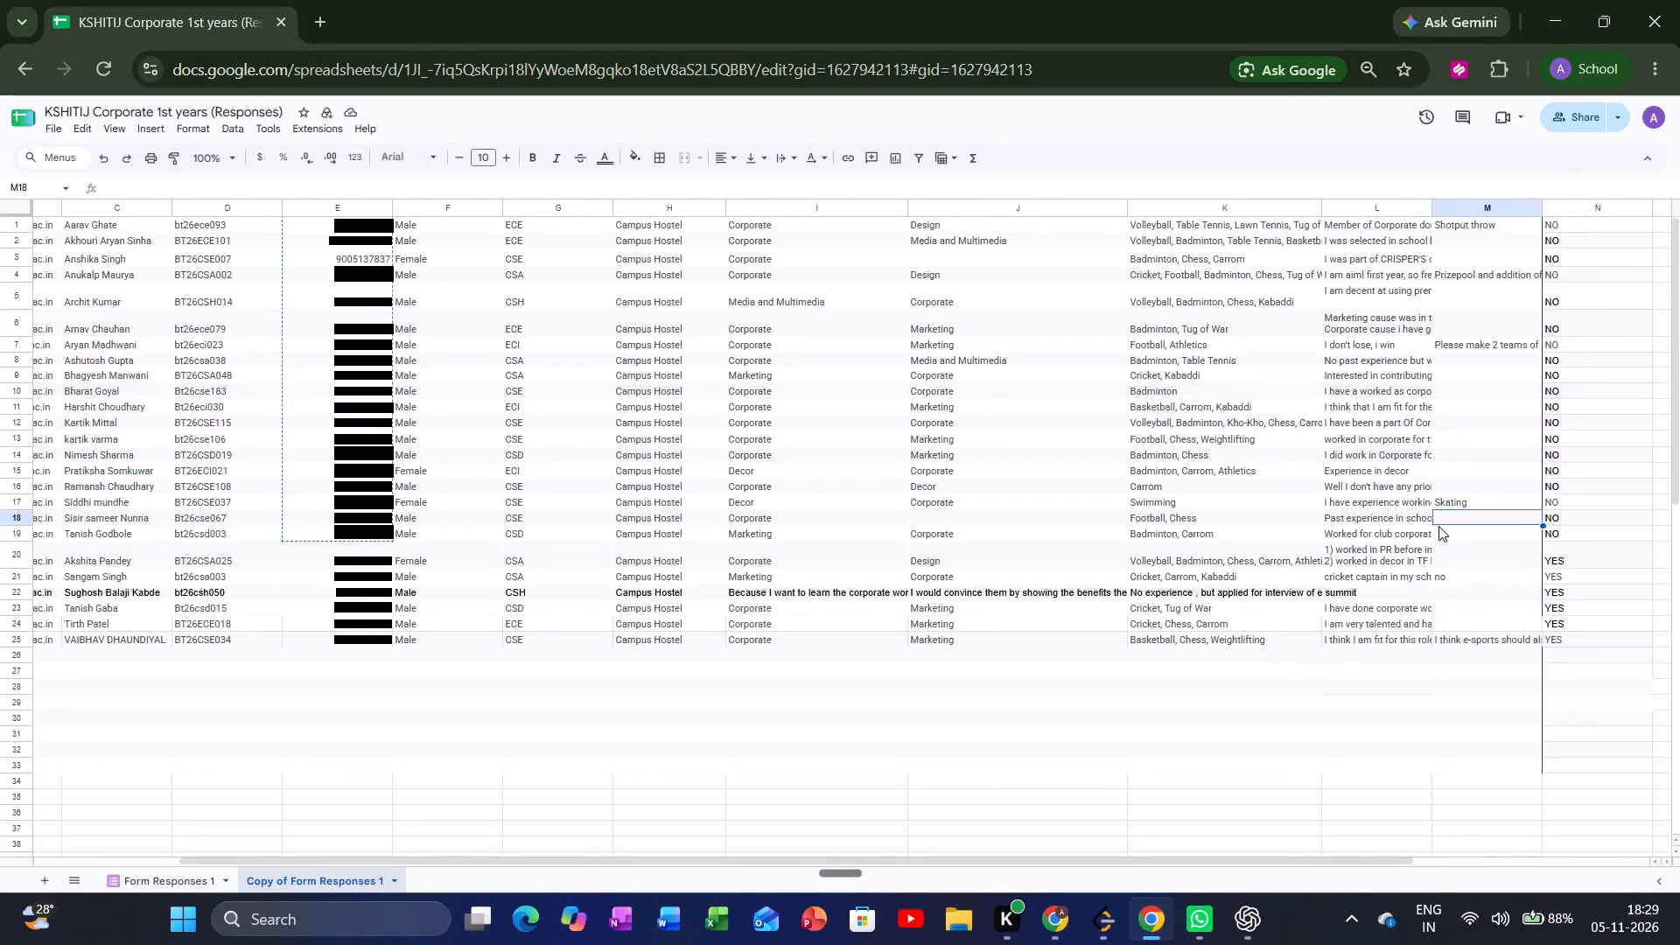
key(Down)
key(Left)
key(Left)
key(Left)
key(Left)
key(Left)
key(Left)
key(Left)
key(Left)
key(Left)
key(Left)
key(Left)
key(Left)
key(Left)
key(Left)
key(Left)
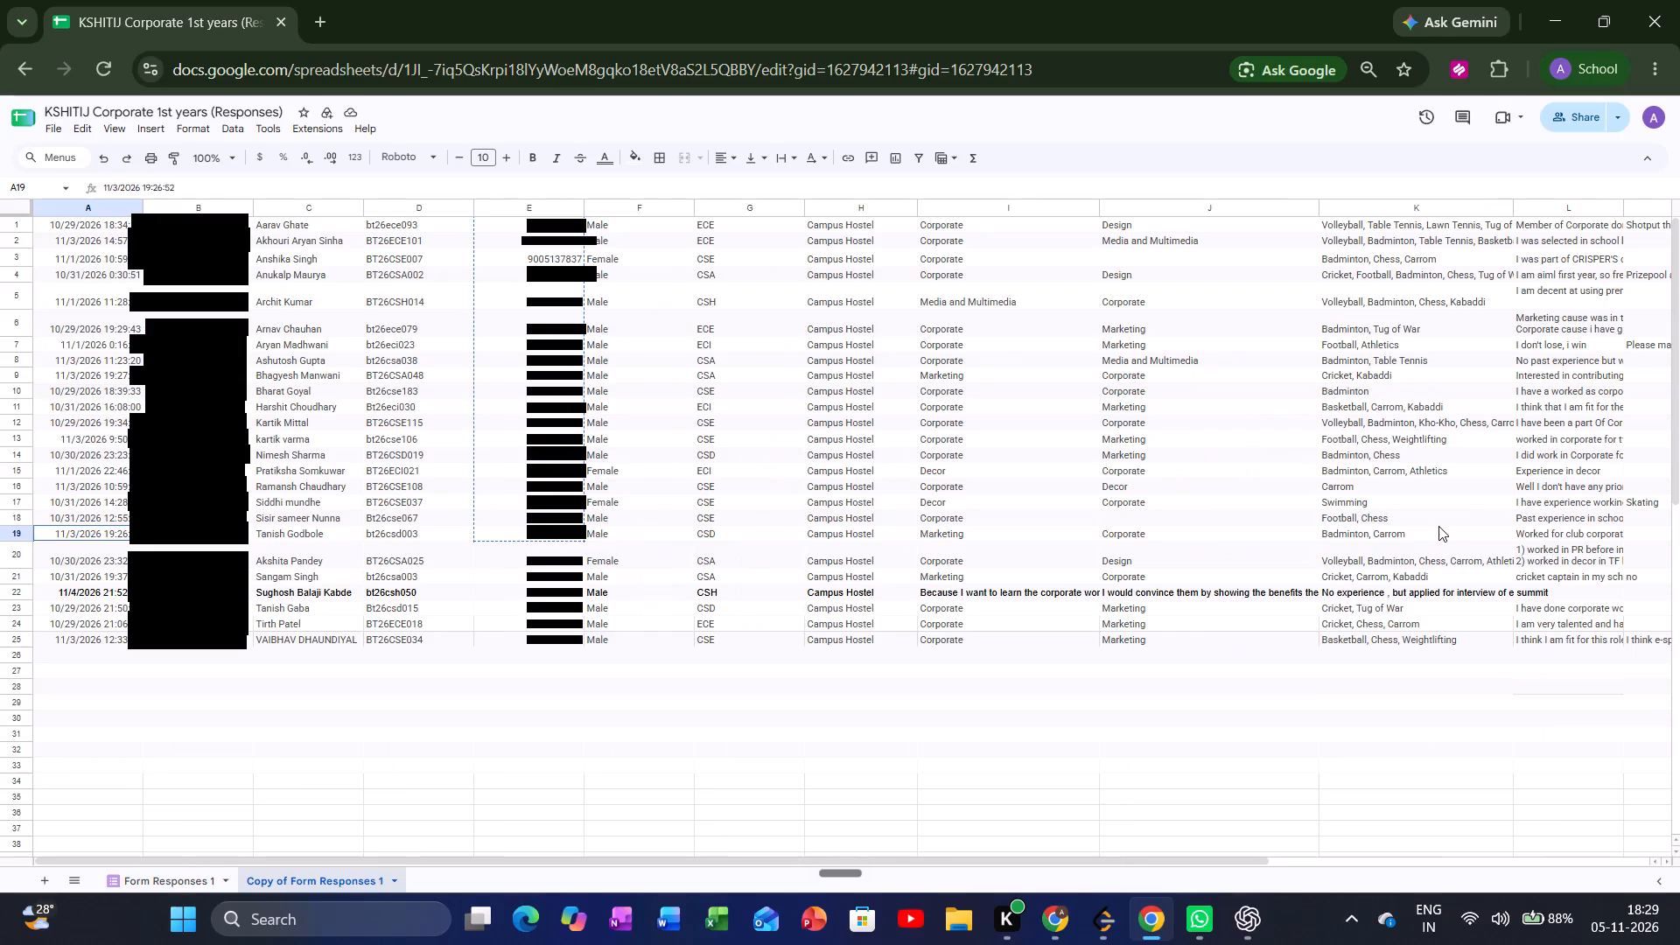
key(Left)
key(Right)
key(Right)
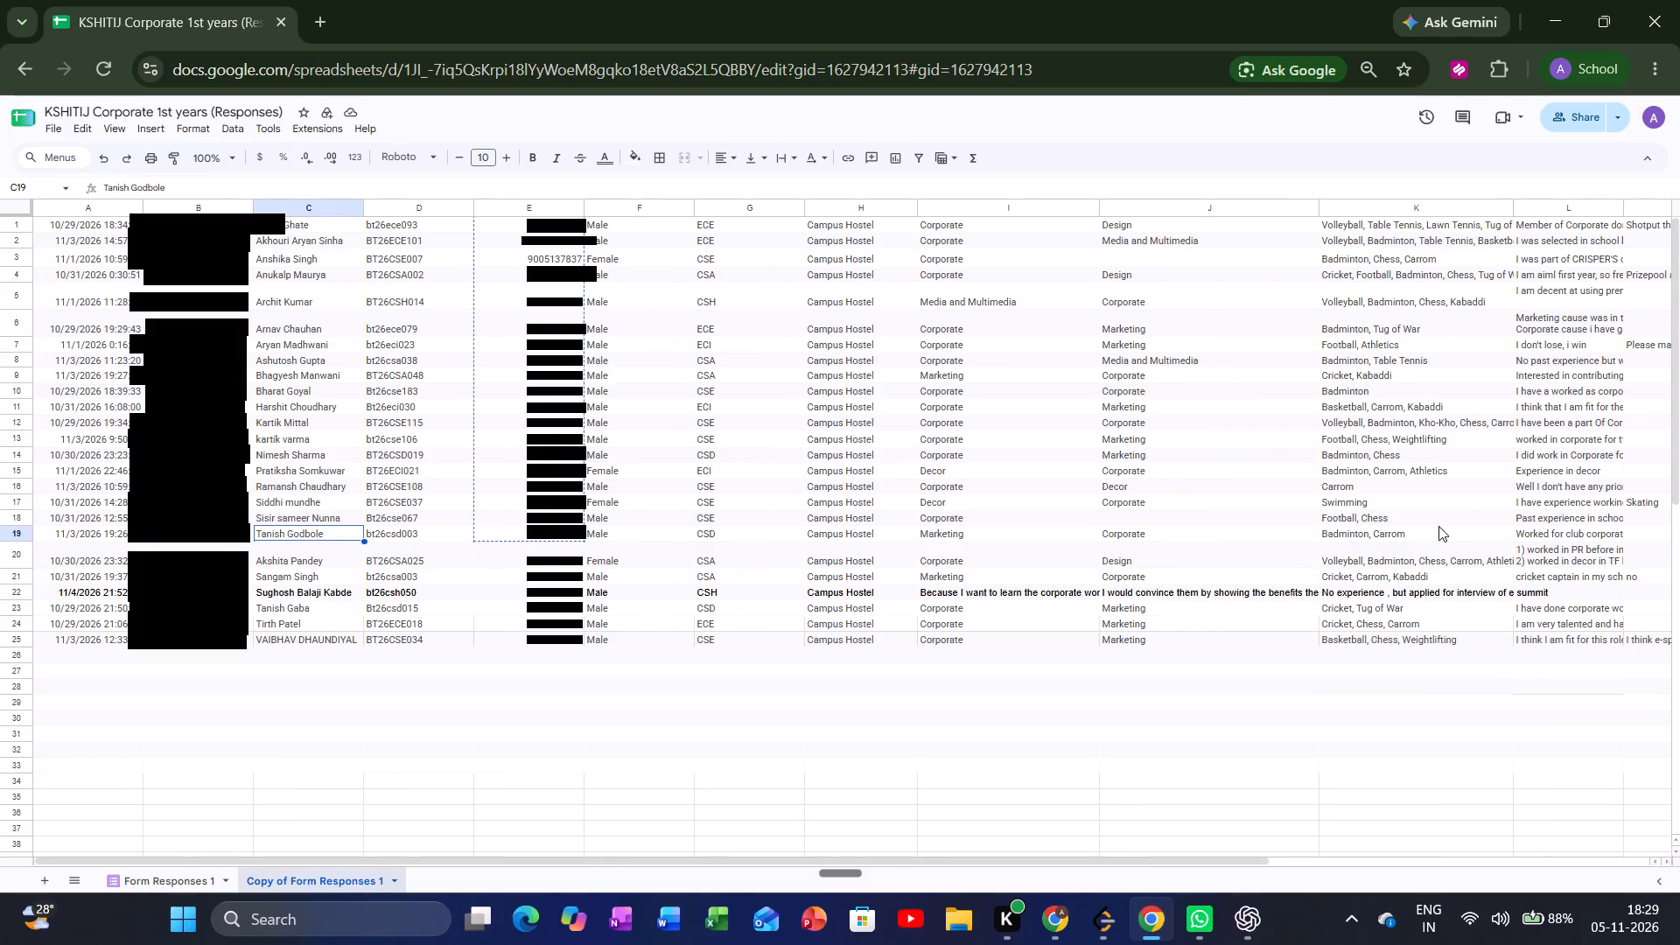
Examine the applicants with interview status YES, from their names across to the status column.
key(Down)
key(Down)
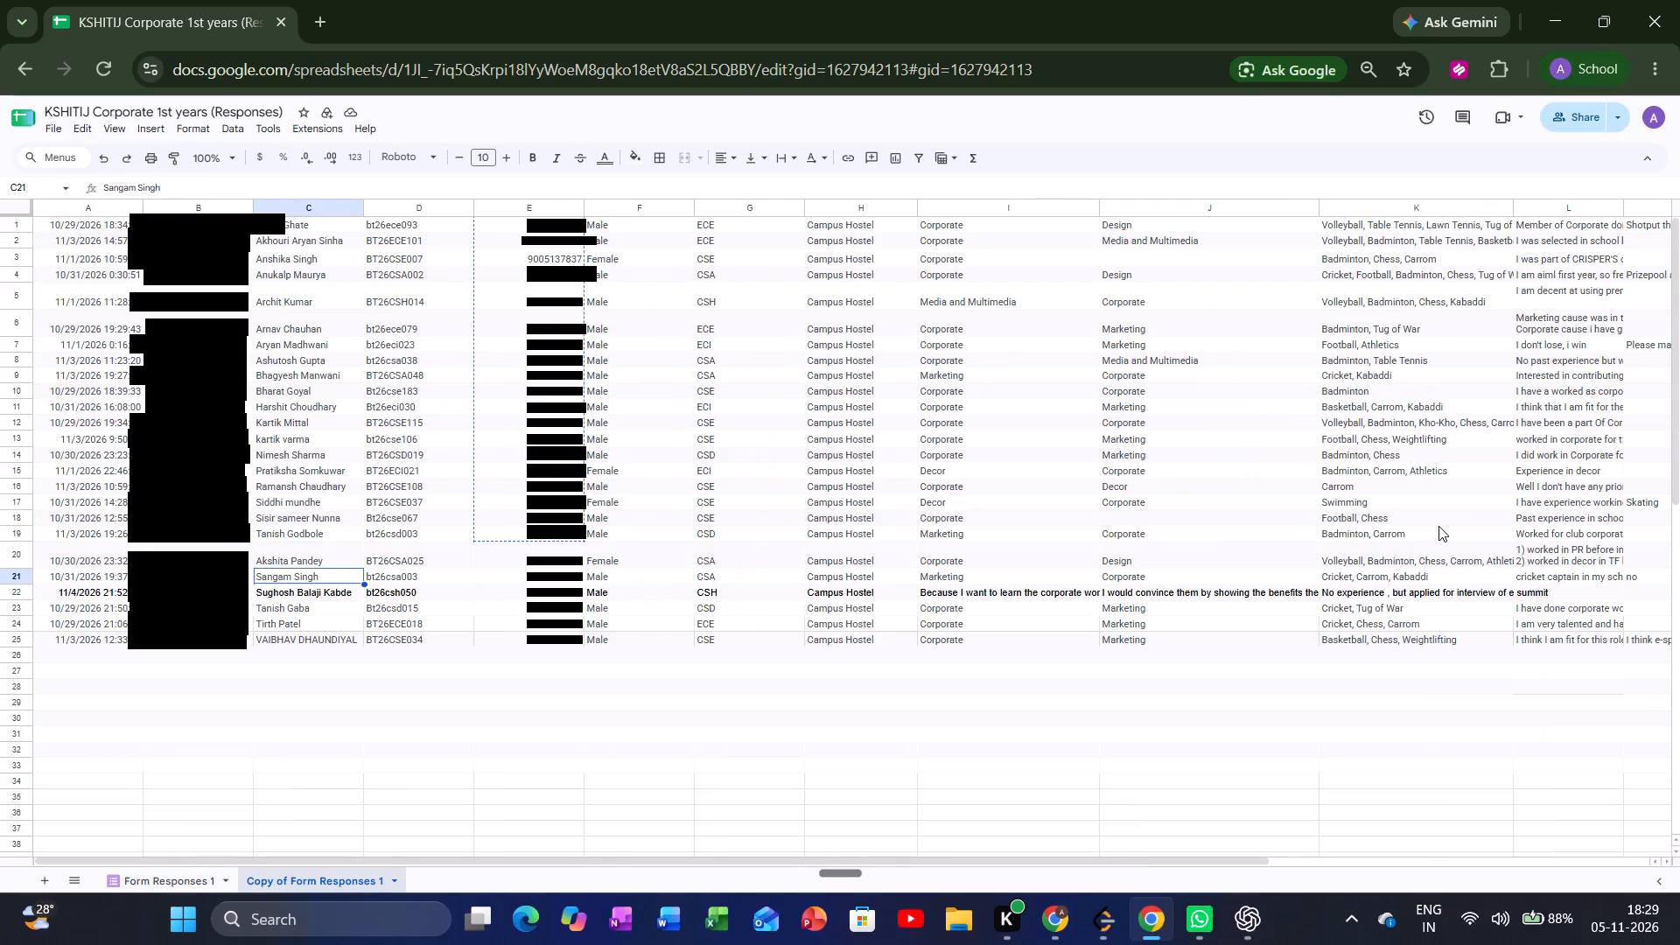
key(Down)
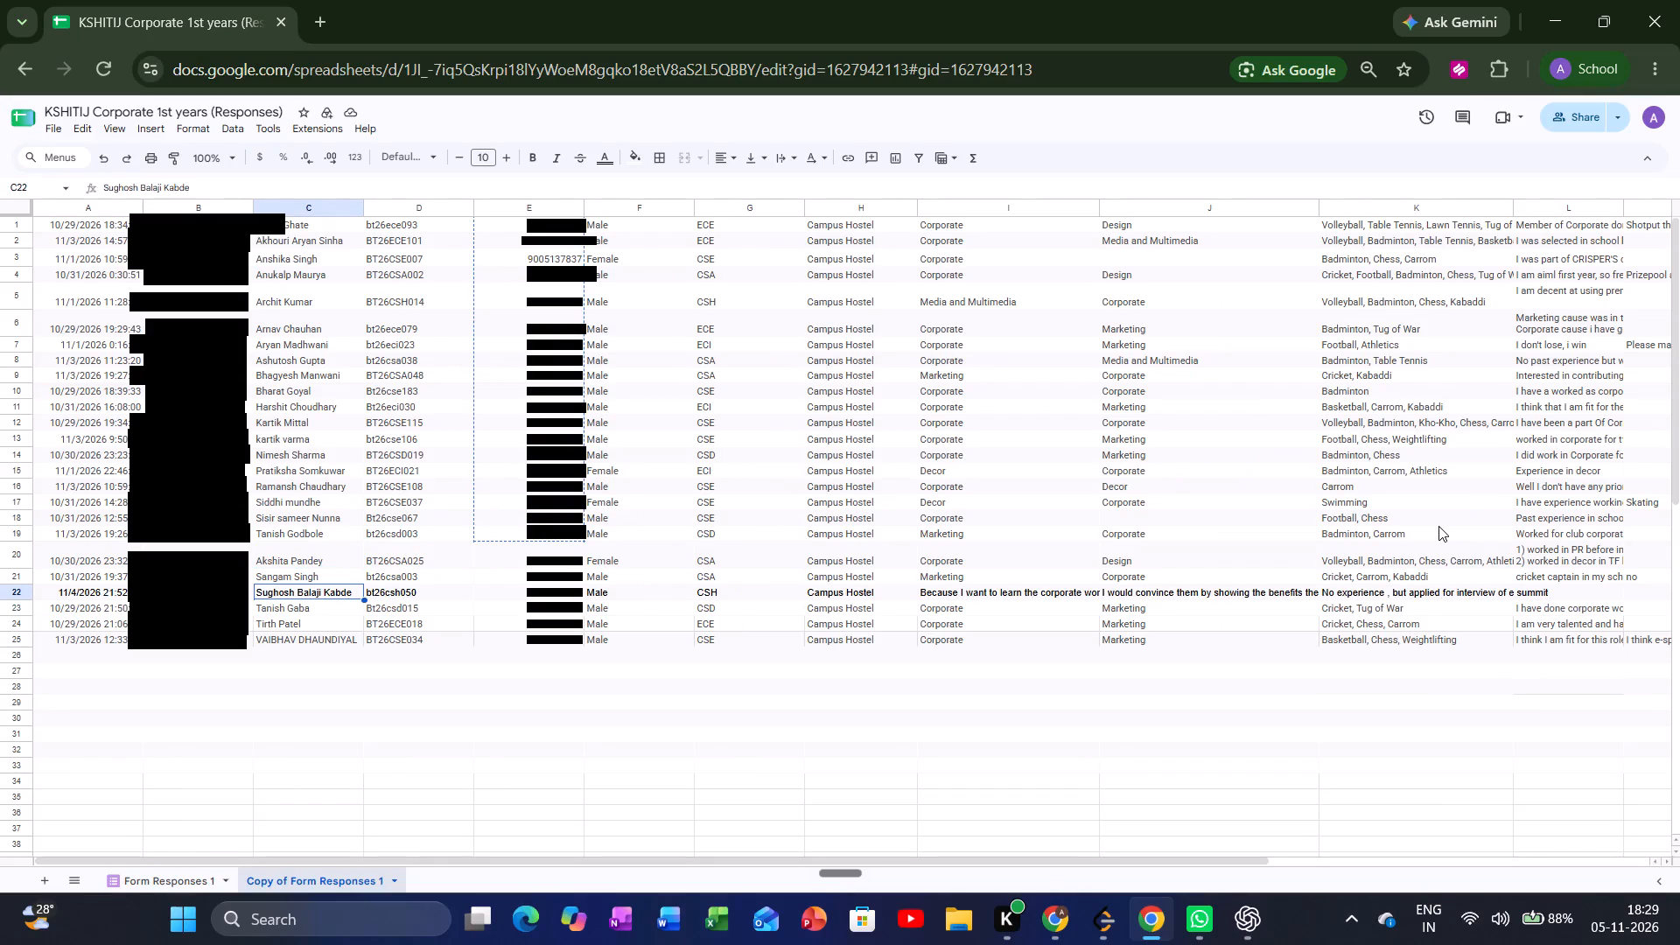
key(Down)
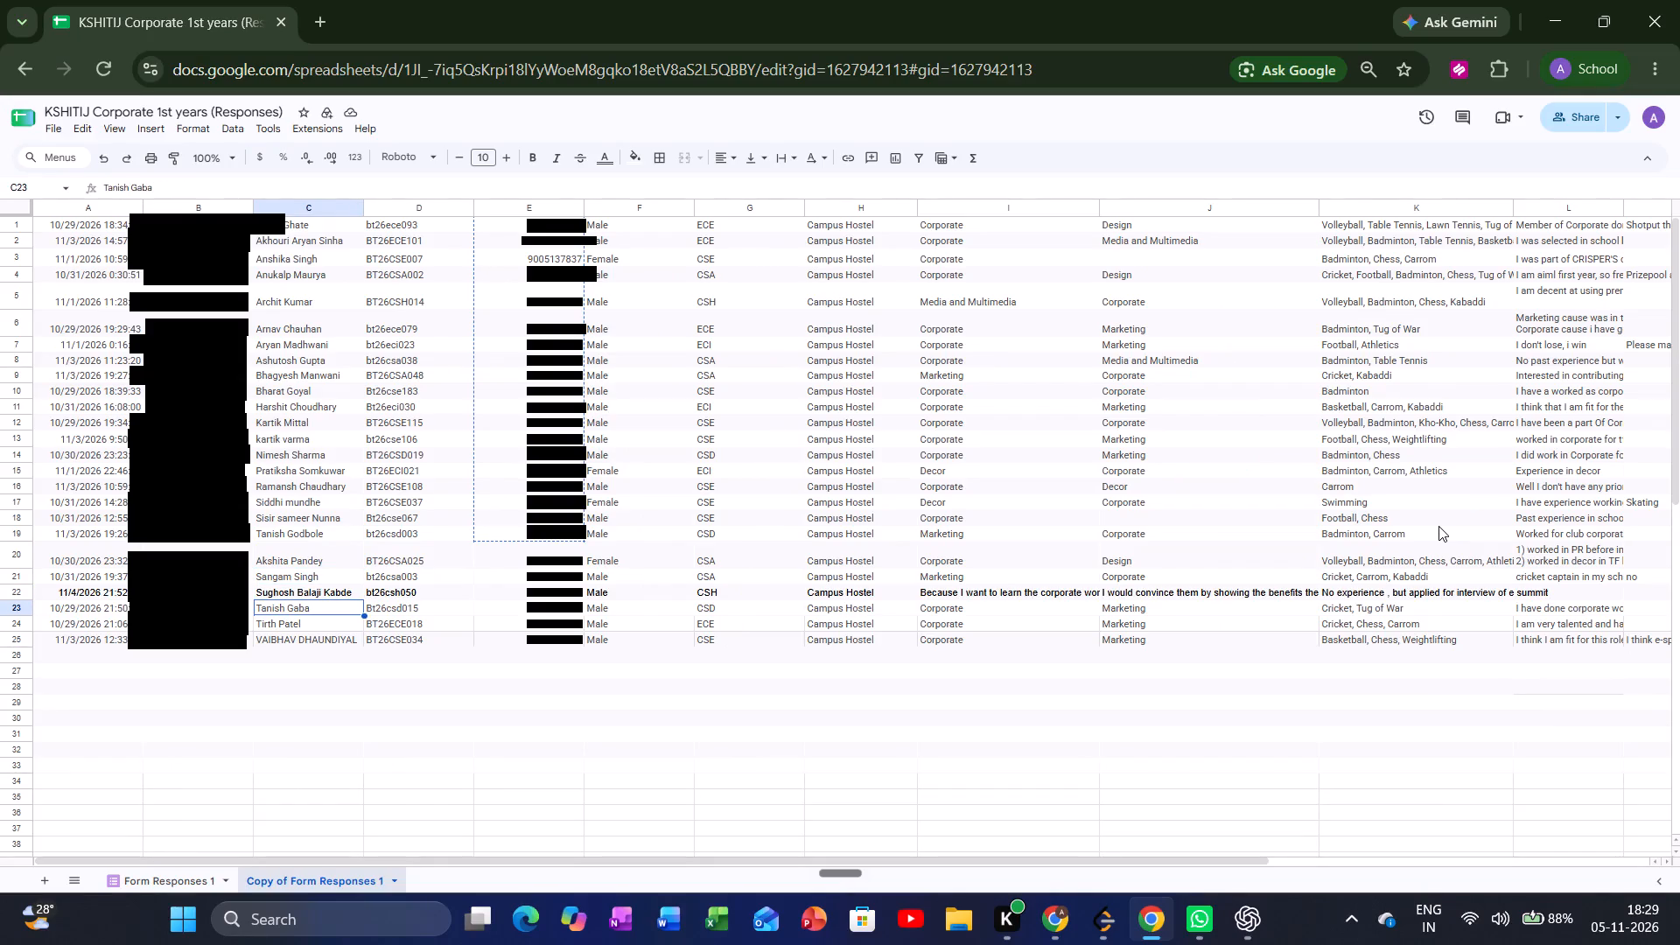
key(Up)
key(Up)
key(Right)
key(Down)
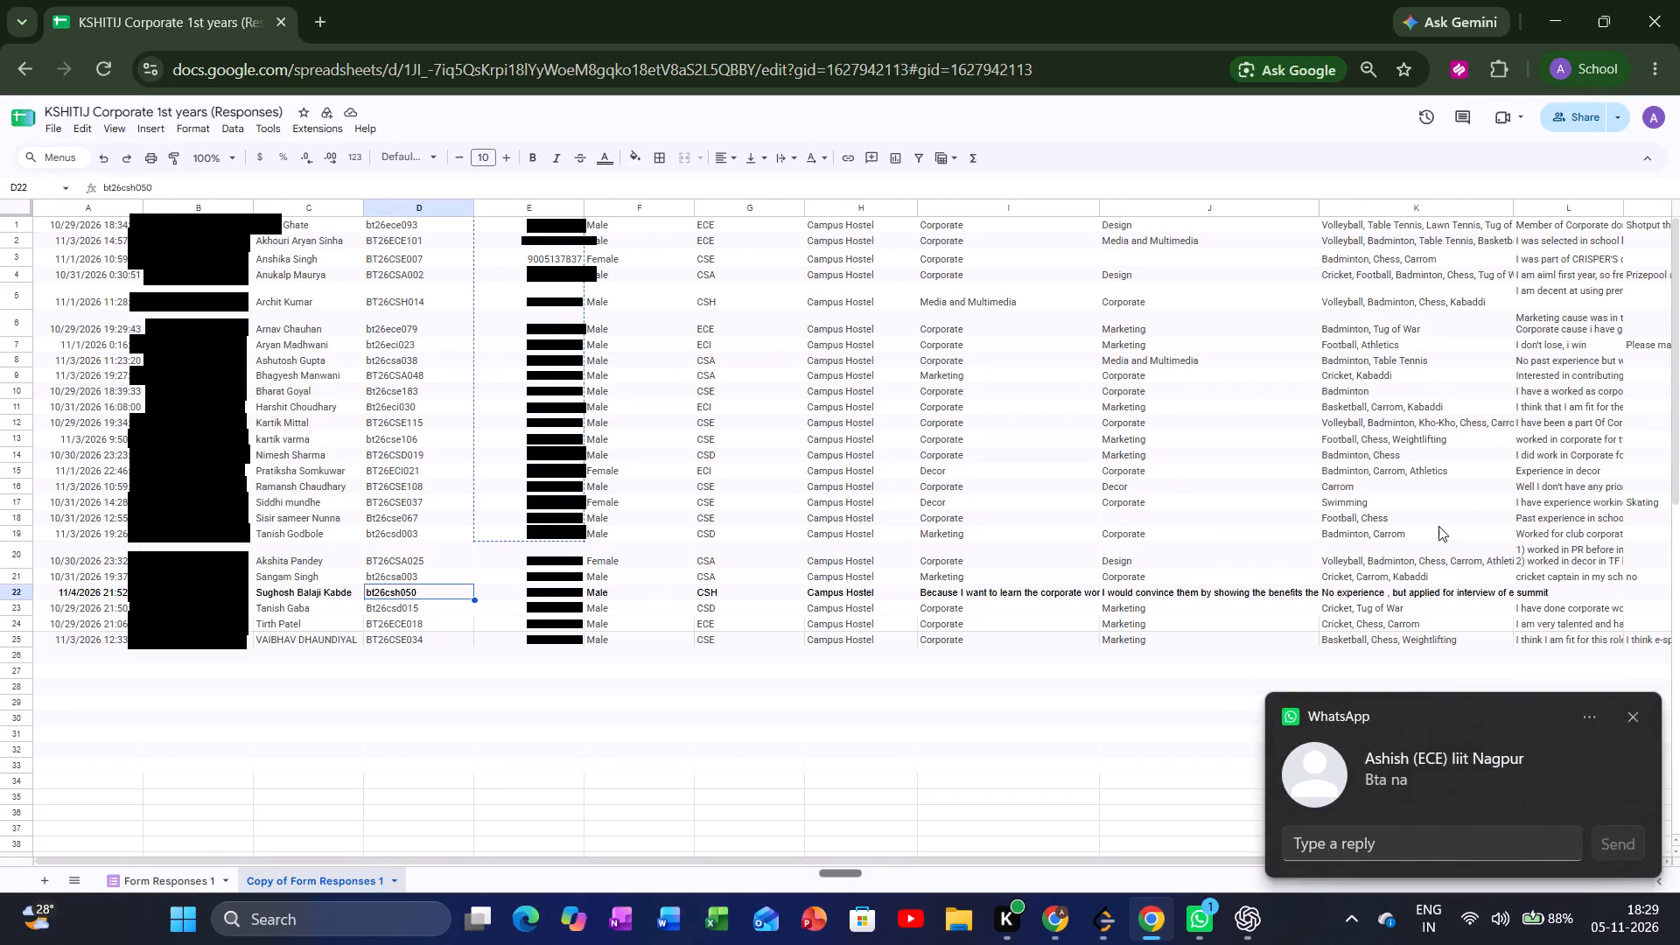
key(Down)
key(Right)
key(Right)
key(Right)
key(Right)
key(Right)
key(Right)
key(Right)
key(Right)
key(Right)
key(Right)
key(Right)
key(Right)
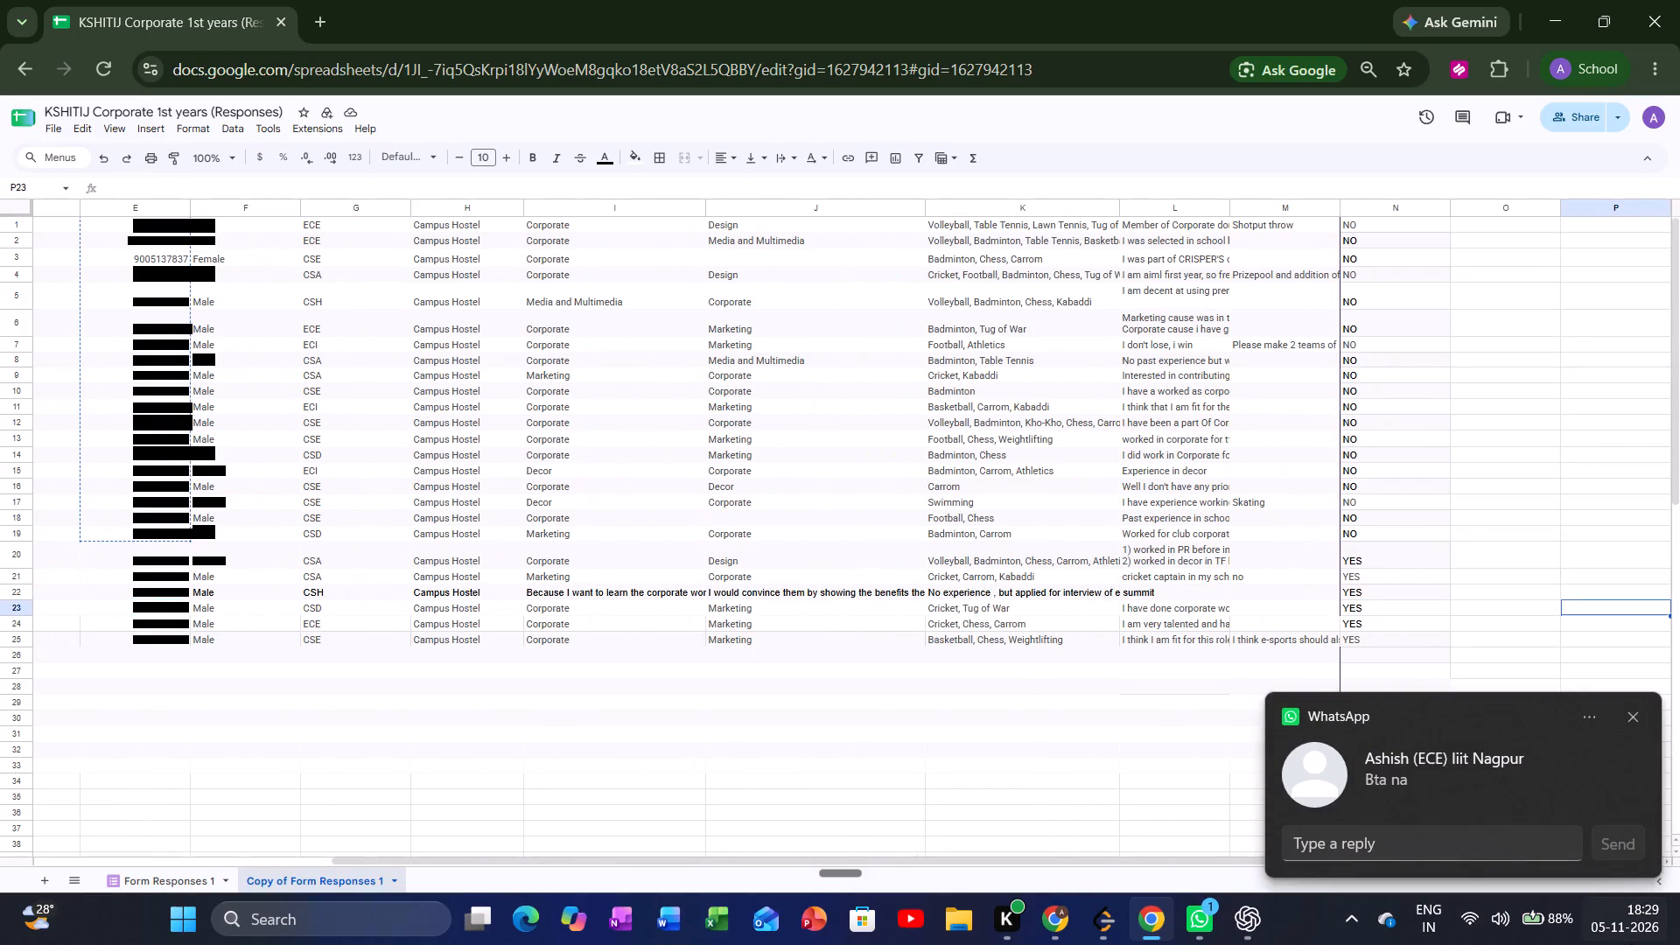
Begin a reply to the incoming WhatsApp message with "are nahi bana sakta first year".
click(1458, 843)
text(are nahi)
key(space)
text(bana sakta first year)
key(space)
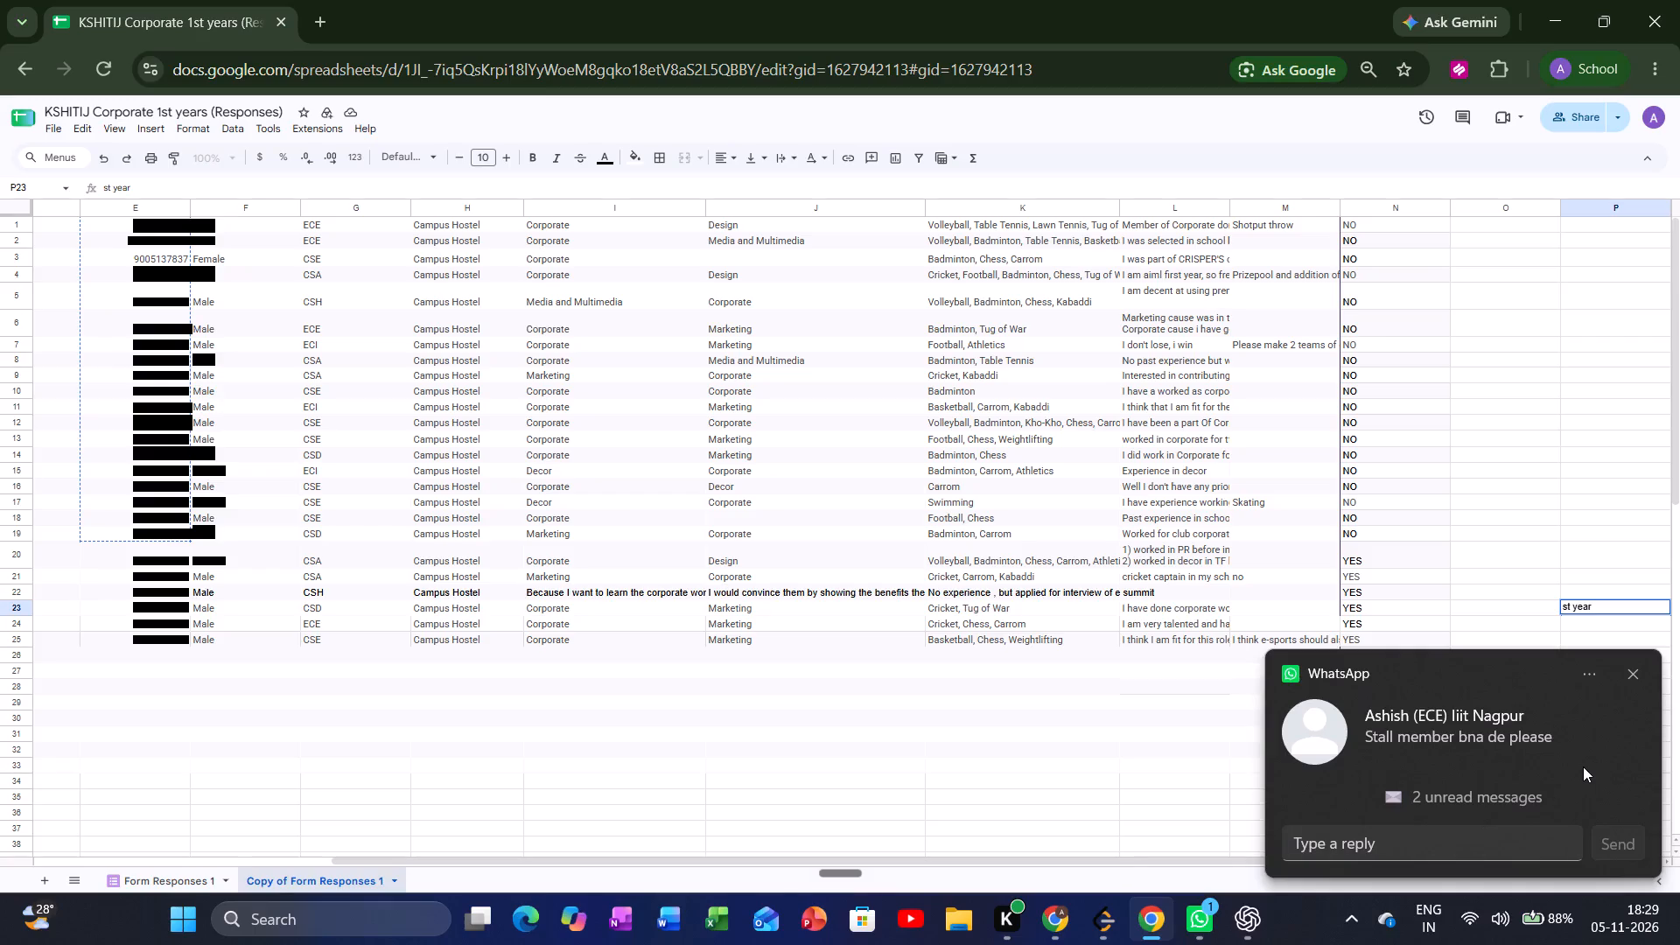